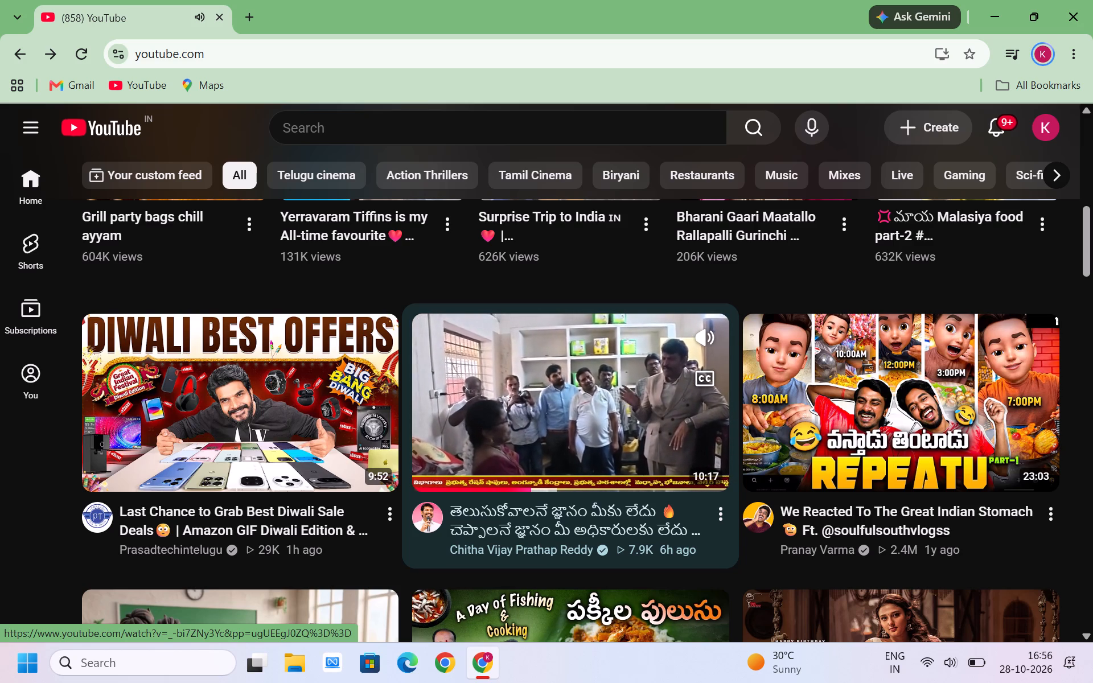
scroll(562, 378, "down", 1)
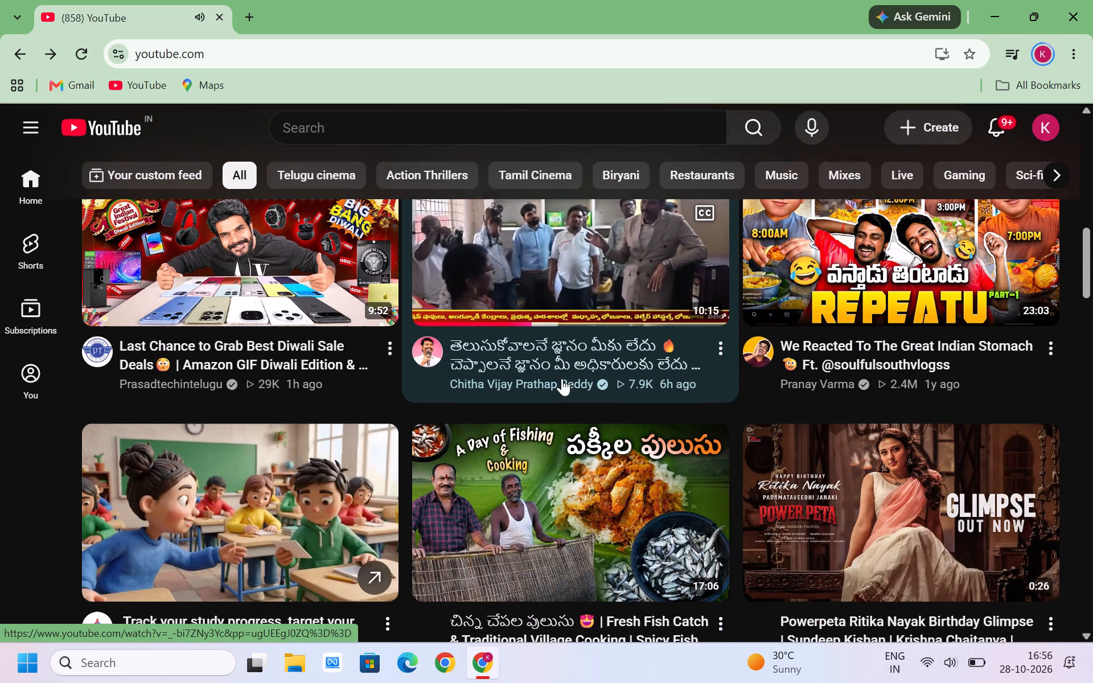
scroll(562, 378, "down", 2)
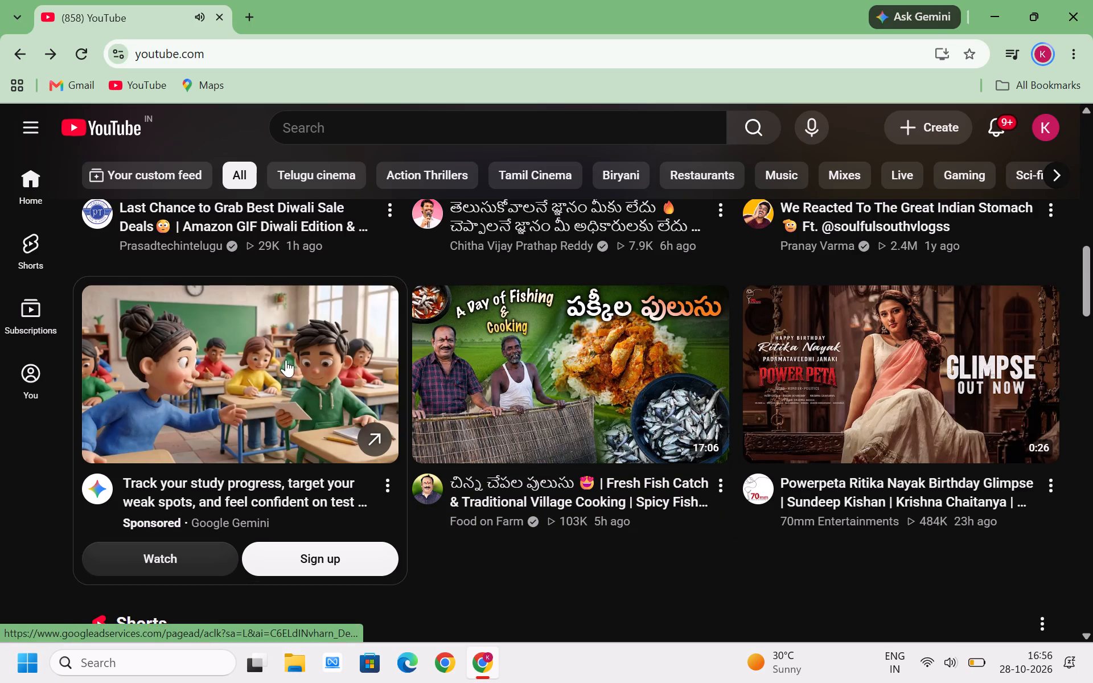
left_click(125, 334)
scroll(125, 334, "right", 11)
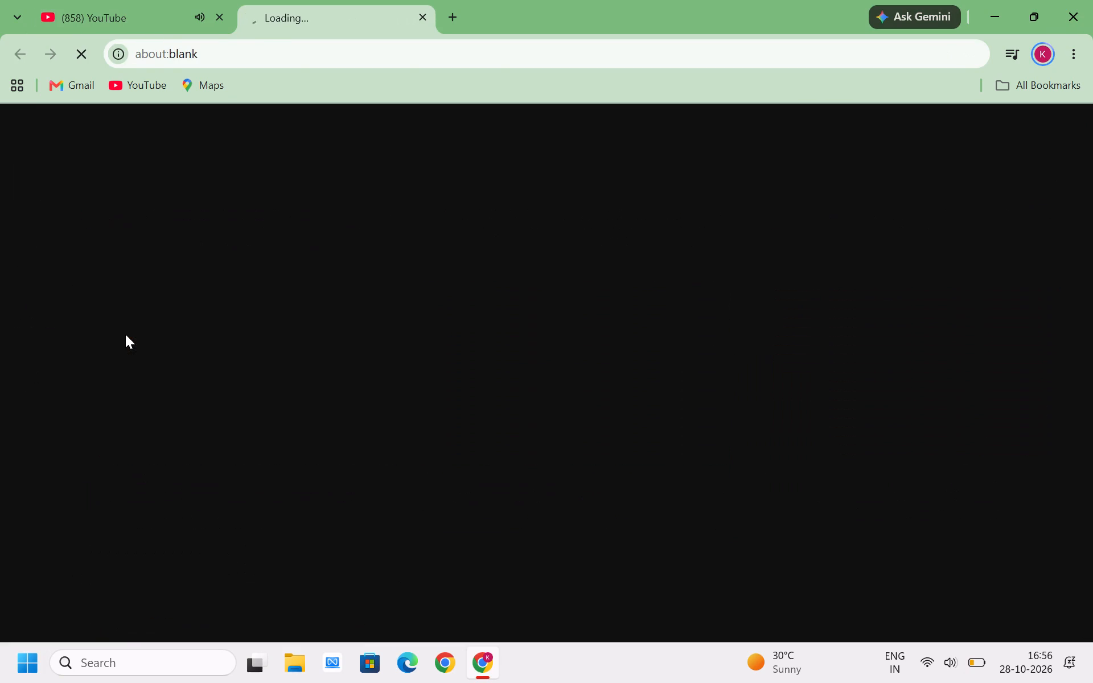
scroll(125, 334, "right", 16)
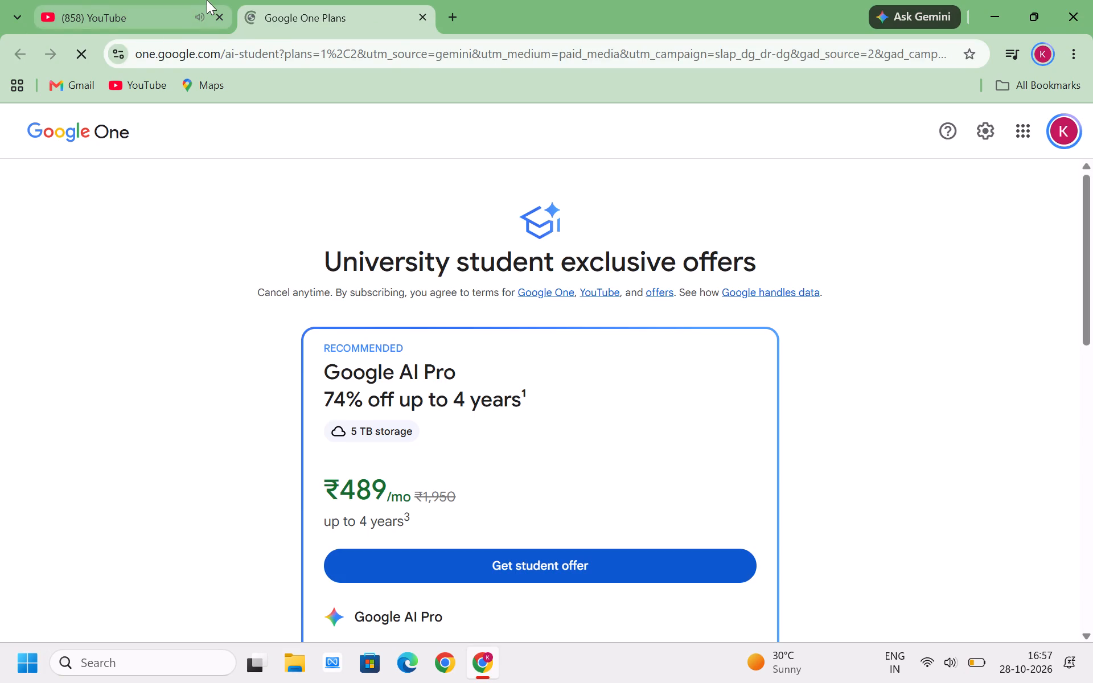
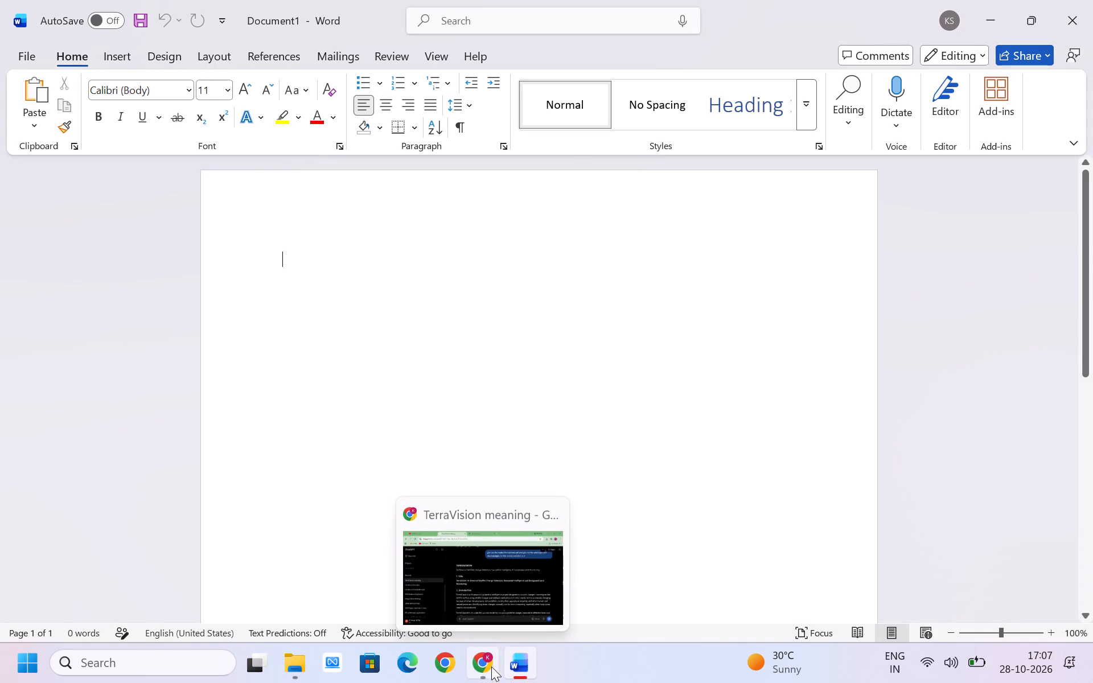
left_click(508, 668)
left_click(508, 668)
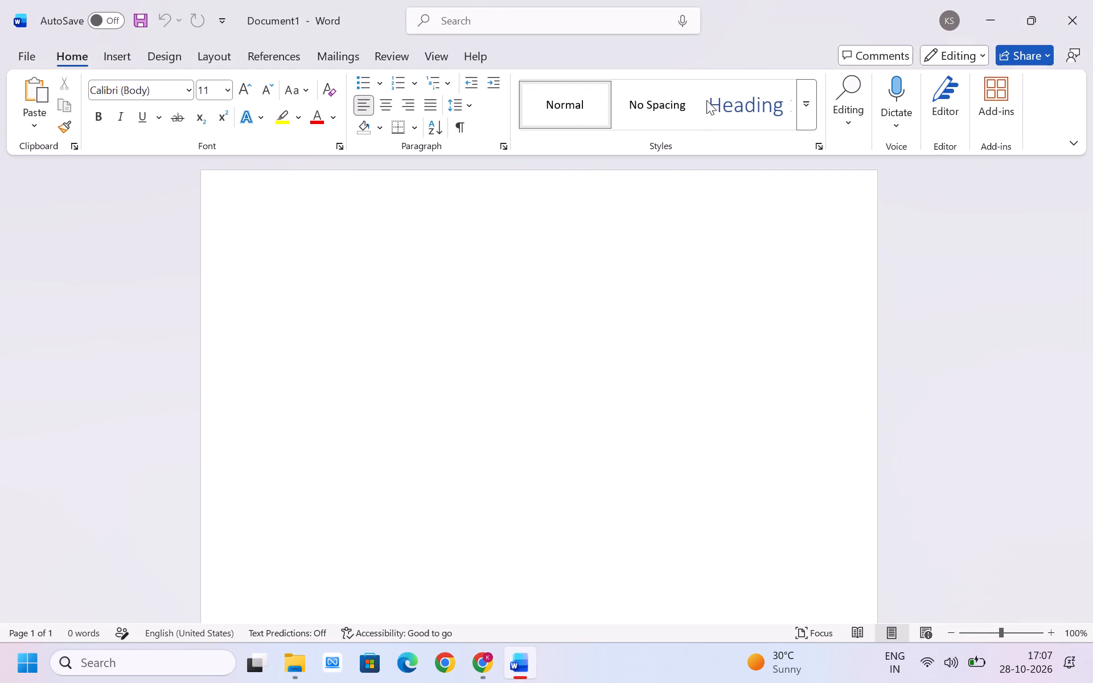
left_click(723, 108)
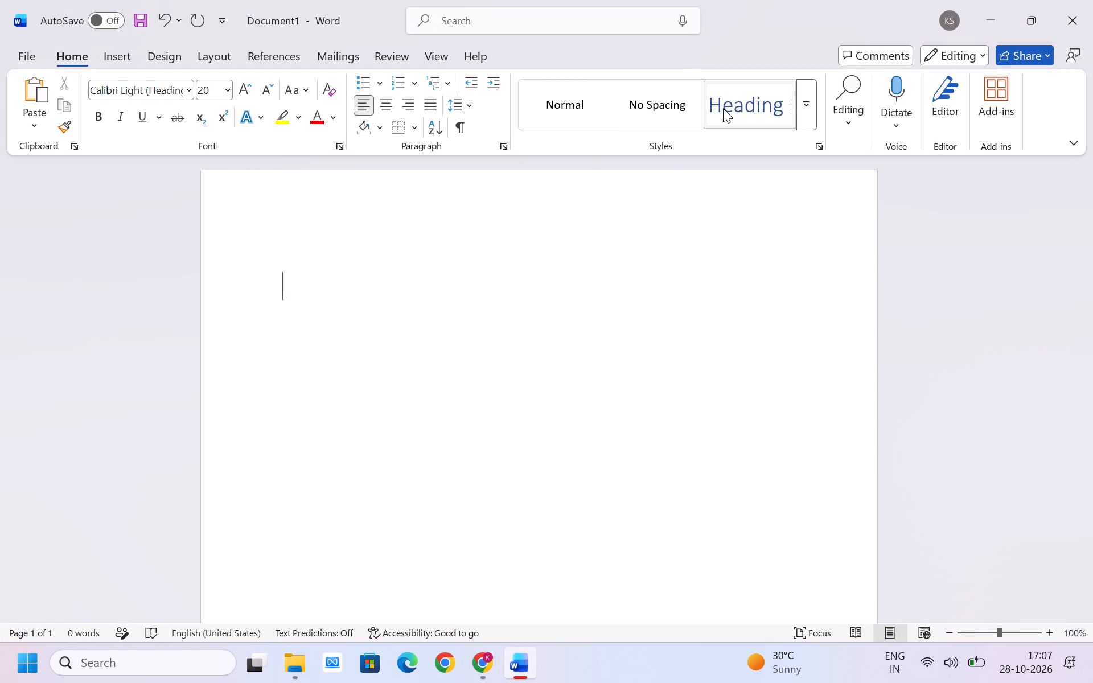
left_click(469, 237)
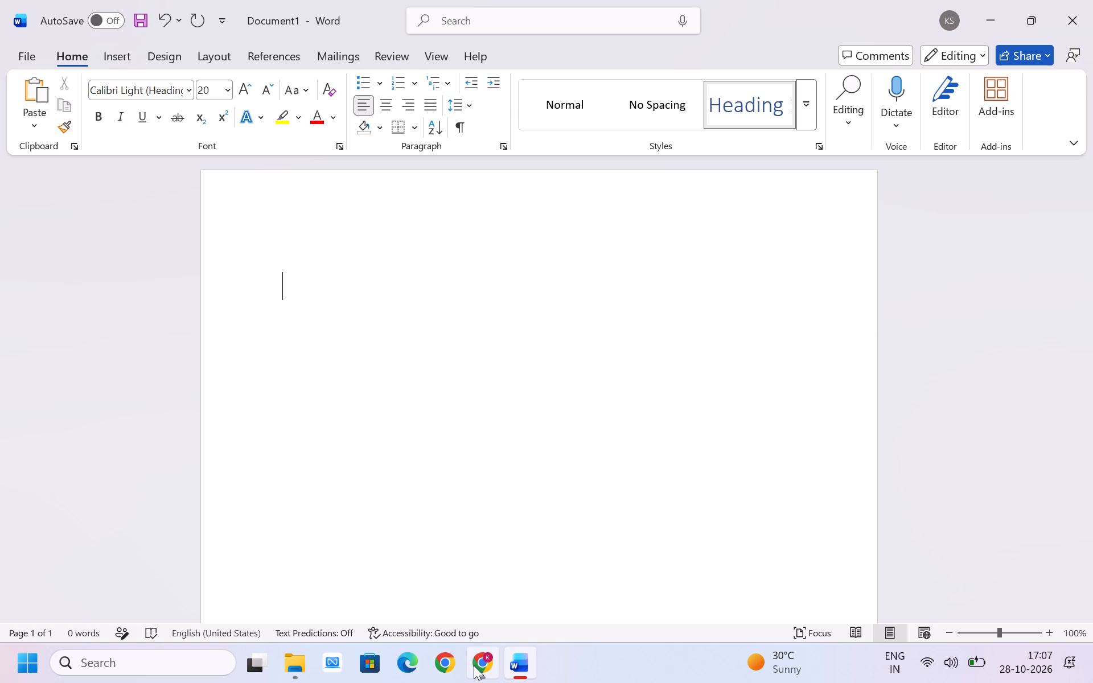
Switch to ChatGPT in Chrome and copy the TERRAVISION heading of the synopsis.
left_click(474, 665)
left_click_drag(492, 231, 471, 229)
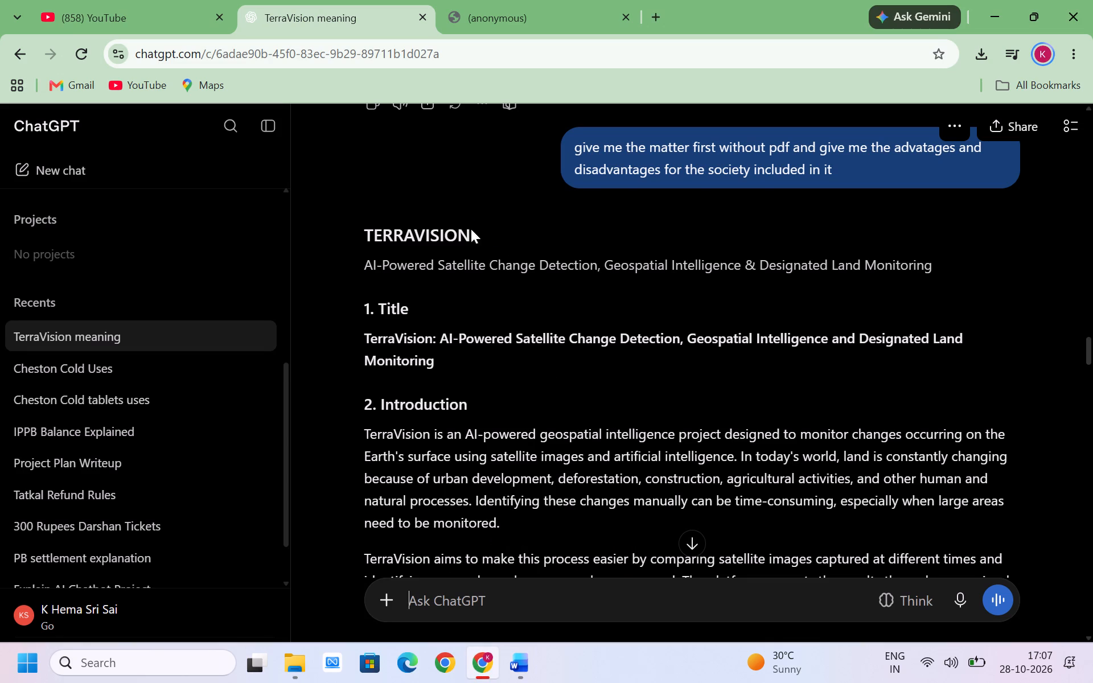
left_click_drag(471, 229, 351, 216)
left_click(351, 216)
left_click_drag(474, 238, 354, 232)
key("ctrl+c")
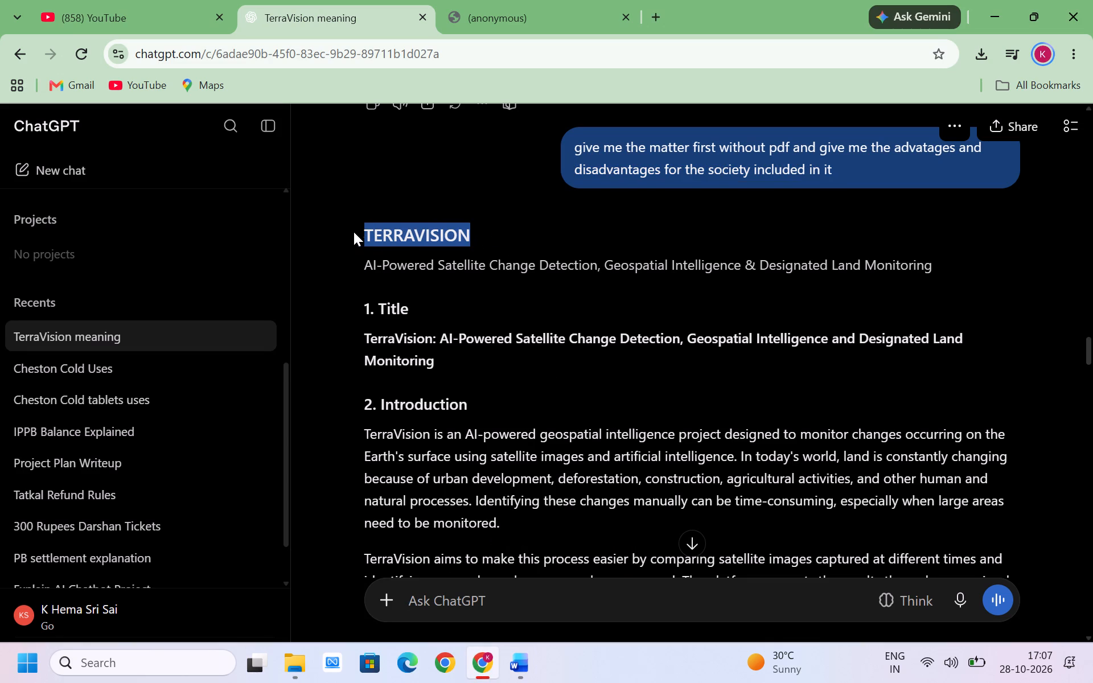
Copy the subtitle line "AI-Powered Satellite Change Detection, Geospatial Intelligence & Designated Land Monitoring".
left_click_drag(364, 264, 973, 259)
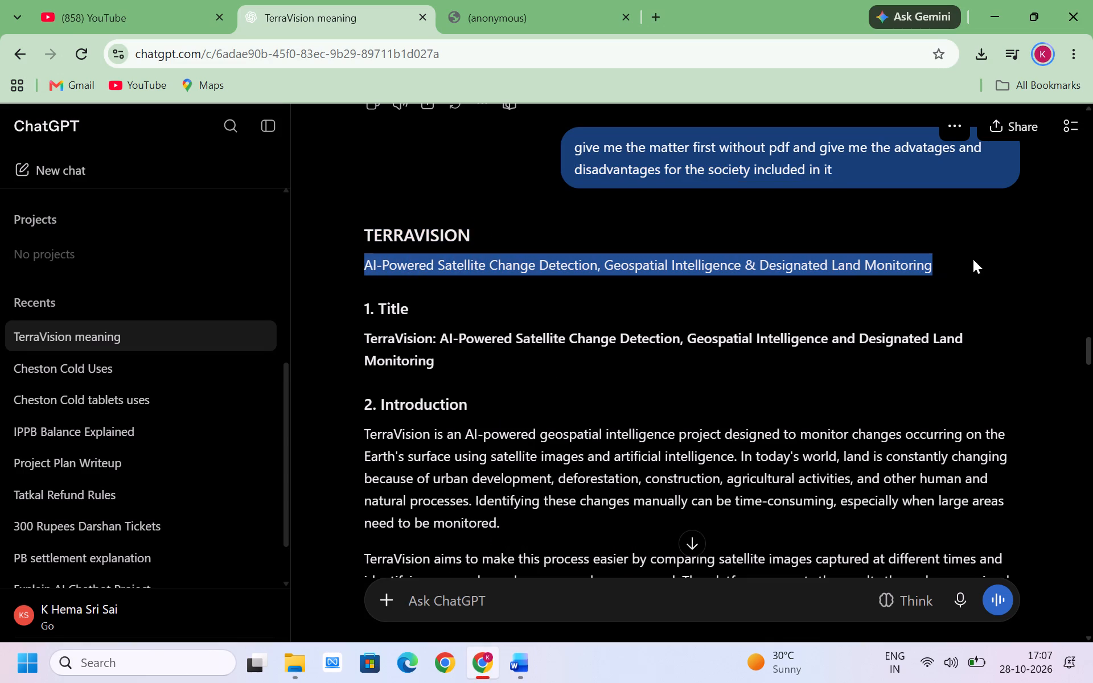
left_click_drag(973, 259, 980, 256)
key("ctrl+c")
Copy the synopsis text from "1. Title" through the last paragraph of the Problem Statement, just before "4. Objectives".
left_click_drag(363, 306, 379, 322)
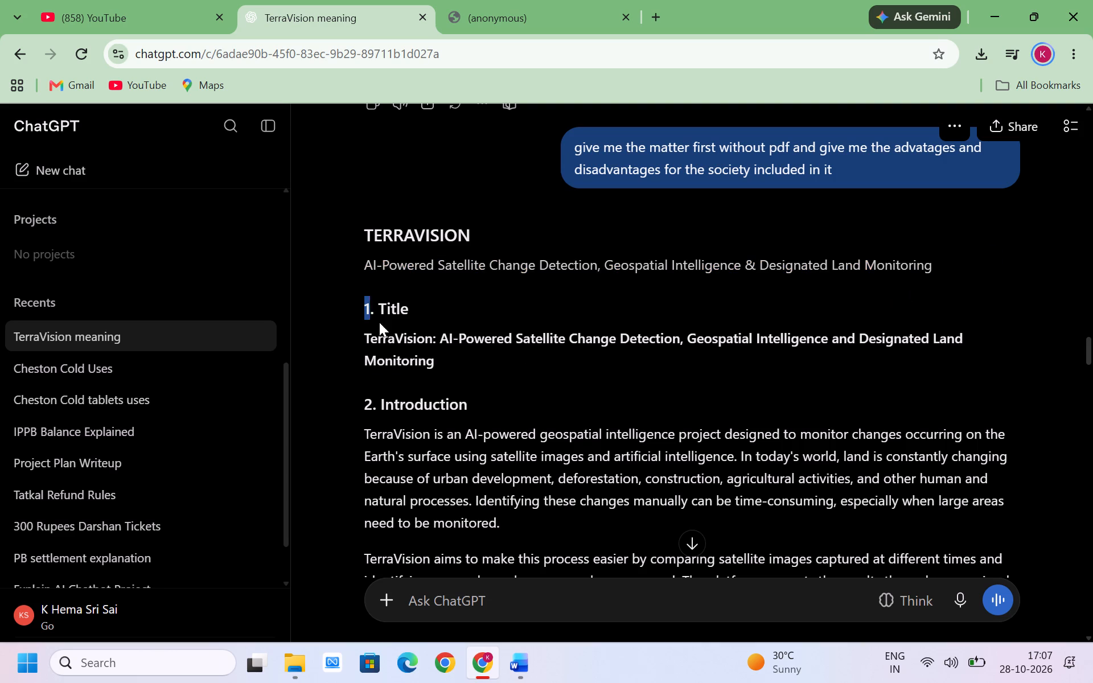
left_click_drag(379, 322, 504, 556)
scroll(482, 477, "up", 1)
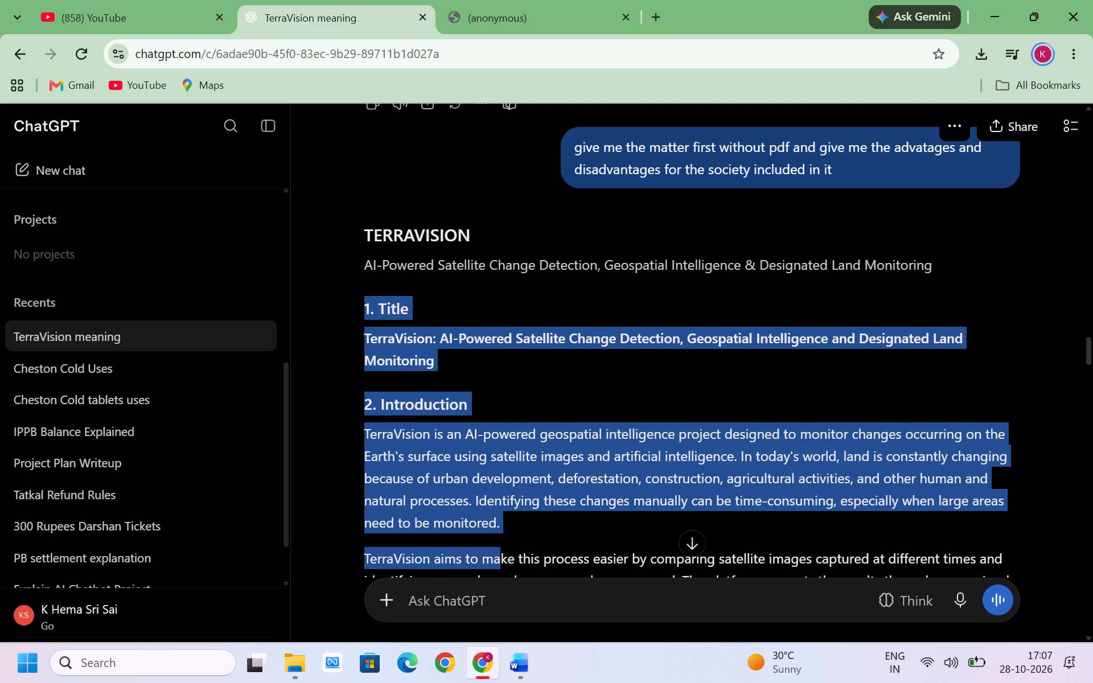
scroll(504, 556, "up", 1)
left_click_drag(504, 556, 466, 491)
scroll(500, 569, "right", 1)
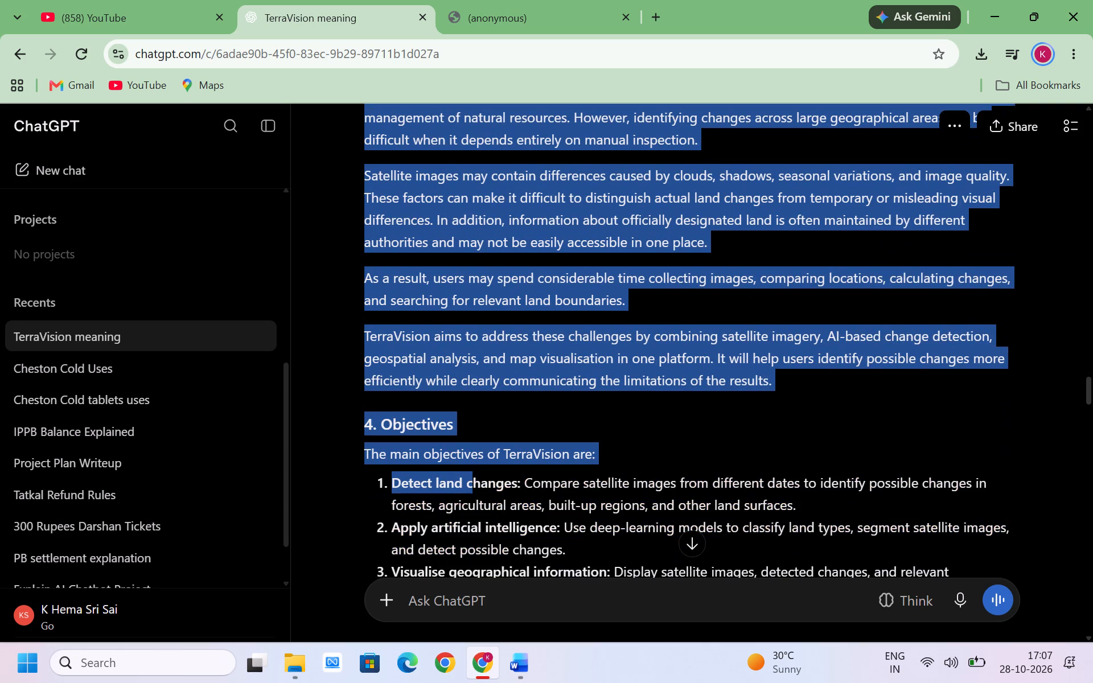
left_click_drag(466, 491, 800, 380)
scroll(466, 491, "right", 1)
key("ctrl+c")
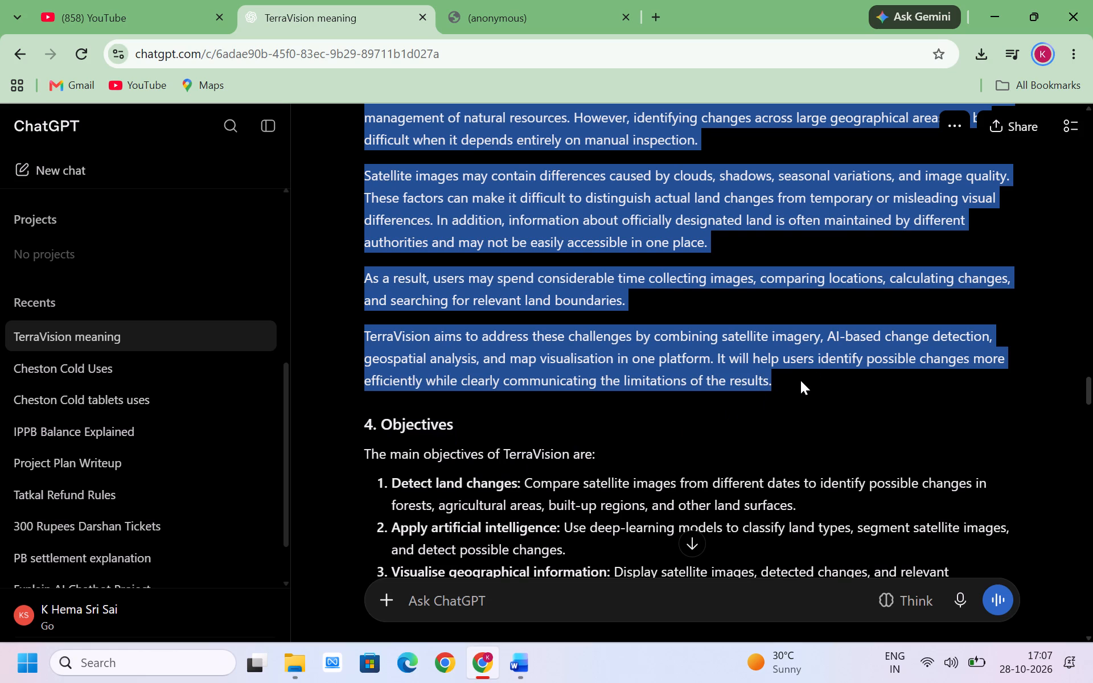
Switch to Word and paste TERRAVISION from the clipboard history into the heading line.
left_click(517, 663)
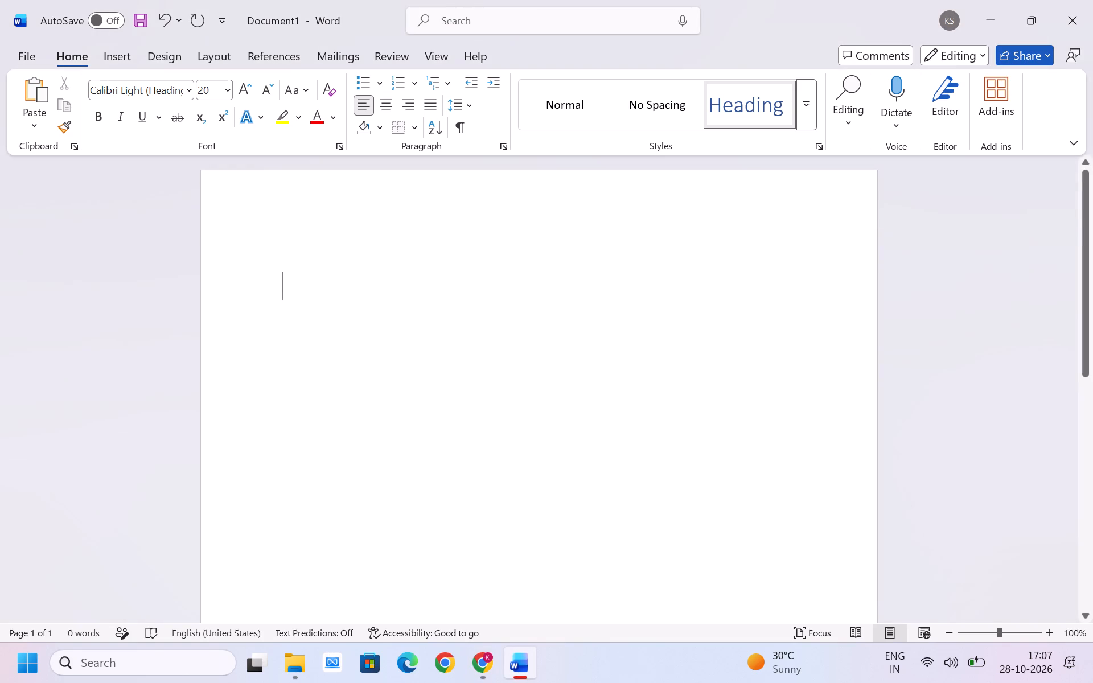
key("super+v")
left_click(380, 599)
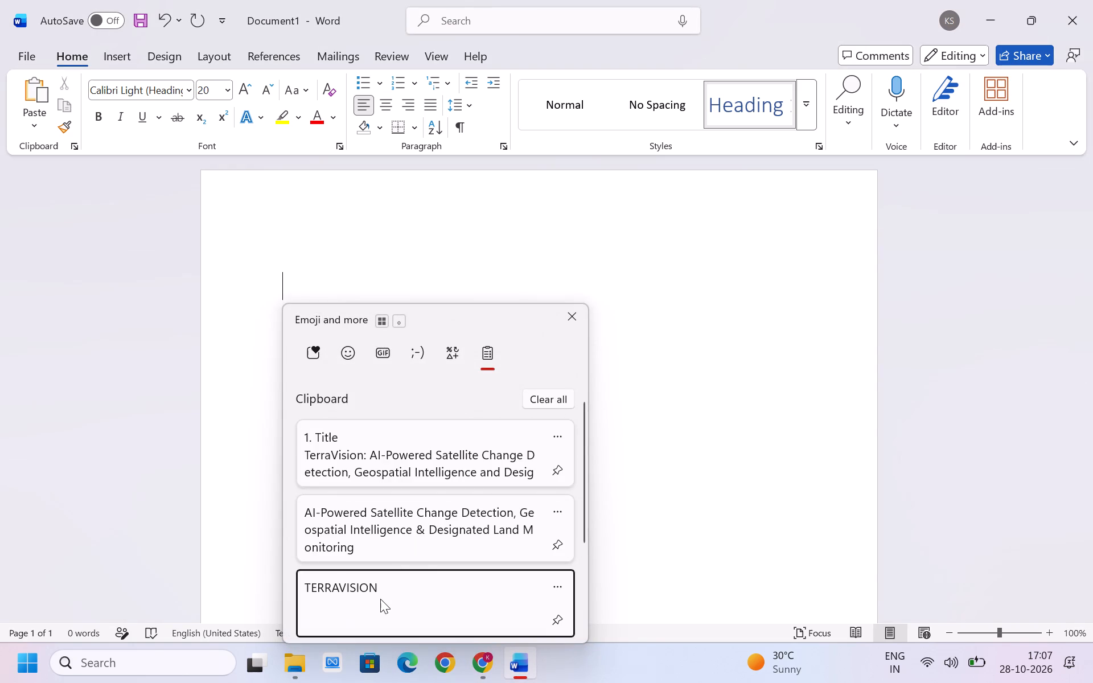
key("ctrl+v")
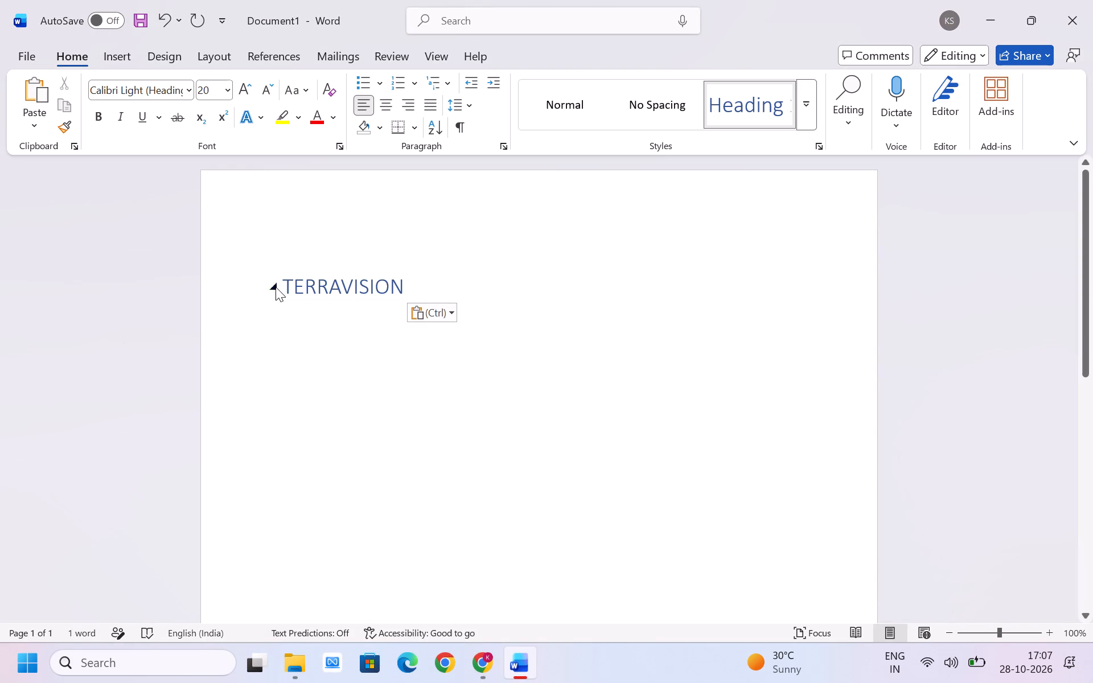
Insert leading spaces before TERRAVISION to shift the heading to about the middle of the page.
left_click(279, 283)
key("Left")
key("Left")
key("Left")
key("Left")
key("Left")
key("Left")
key("Left")
key("Left")
key("Left")
key("Left")
key("Left")
key("Left")
key("Left")
key("Left")
key("Left")
key("Left")
key("Left")
key("space")
key("space")
key("space")
key("space")
key("space")
key("space")
key("space")
key("space")
key("space")
key("space")
key("space")
key("space")
key("space")
key("space")
key("space")
key("space")
key("space")
key("space")
key("space")
key("space")
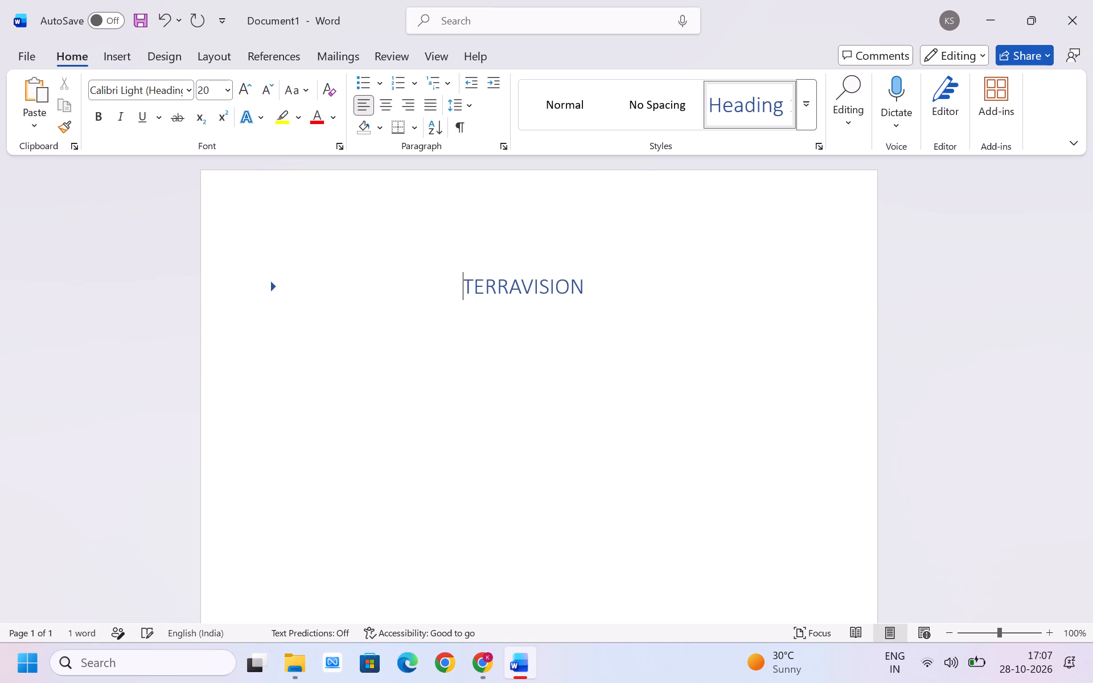
key("BackSpace")
key("BackSpace")
key("BackSpace")
key("BackSpace")
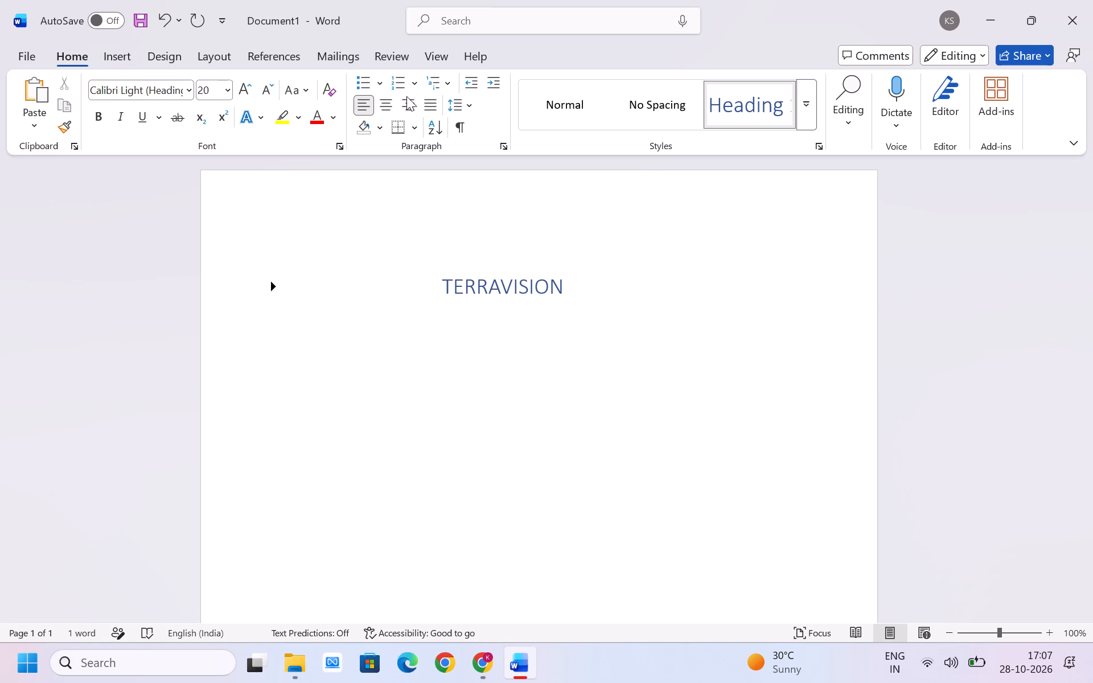
Set the TERRAVISION heading's paragraph alignment to justified.
left_click(420, 104)
left_click(426, 290)
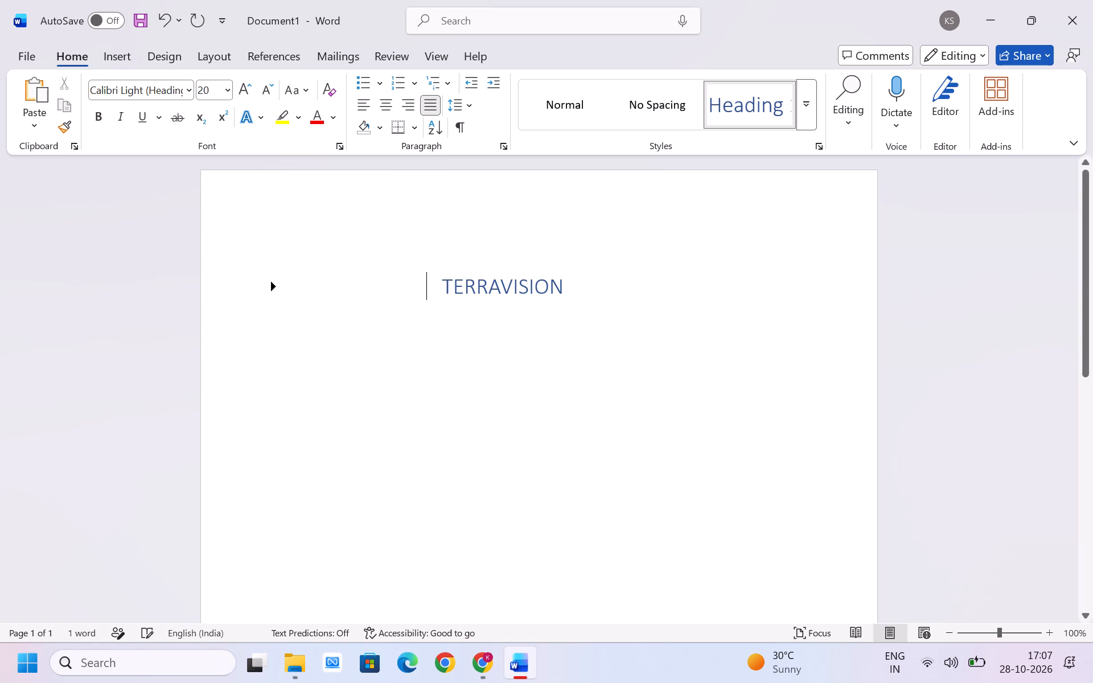
Leave a blank line below the heading and paste the copied "AI-Powered Satellite Change Detection" subtitle from the clipboard history.
left_click(586, 298)
key("Return")
key("Return")
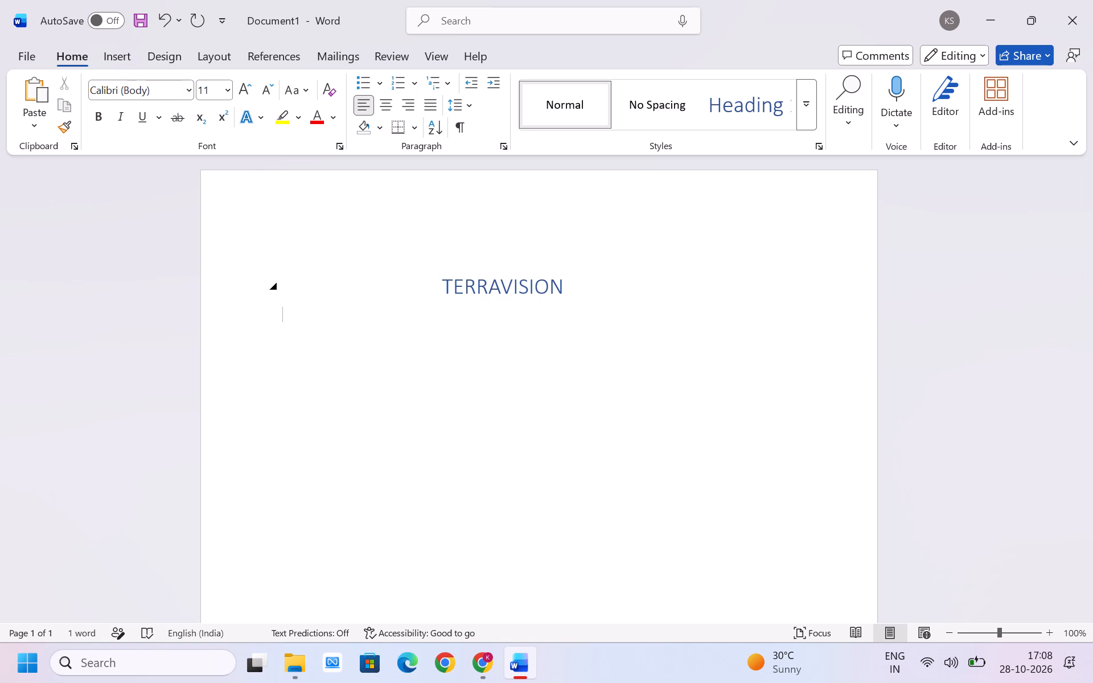
key("Return")
key("super+v")
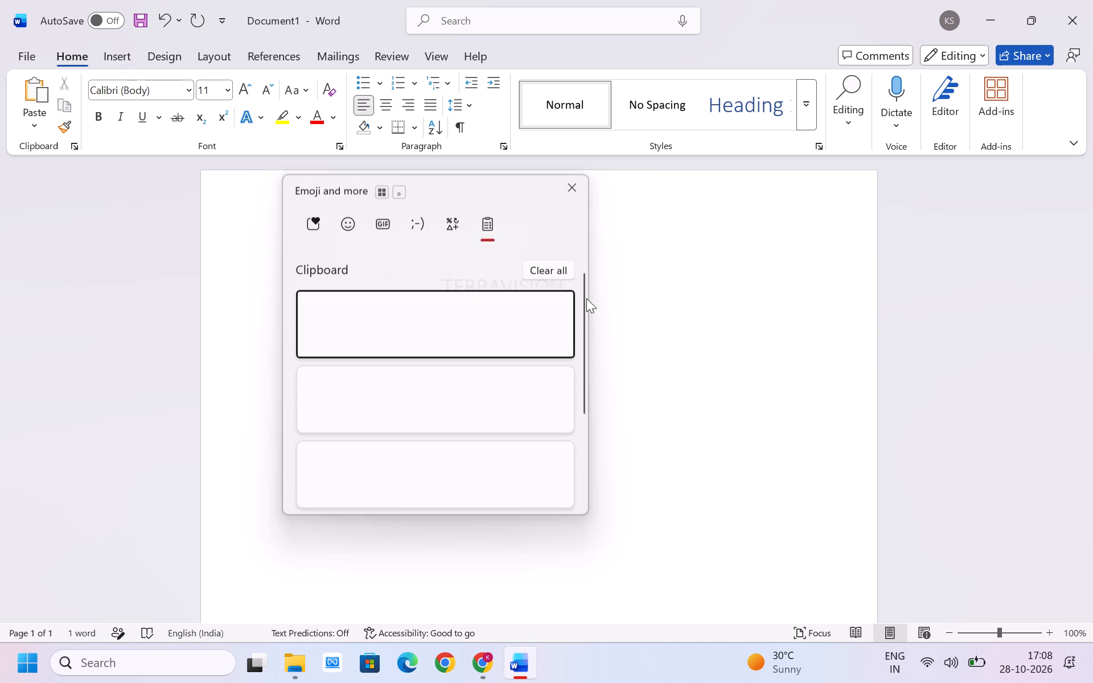
left_click(443, 385)
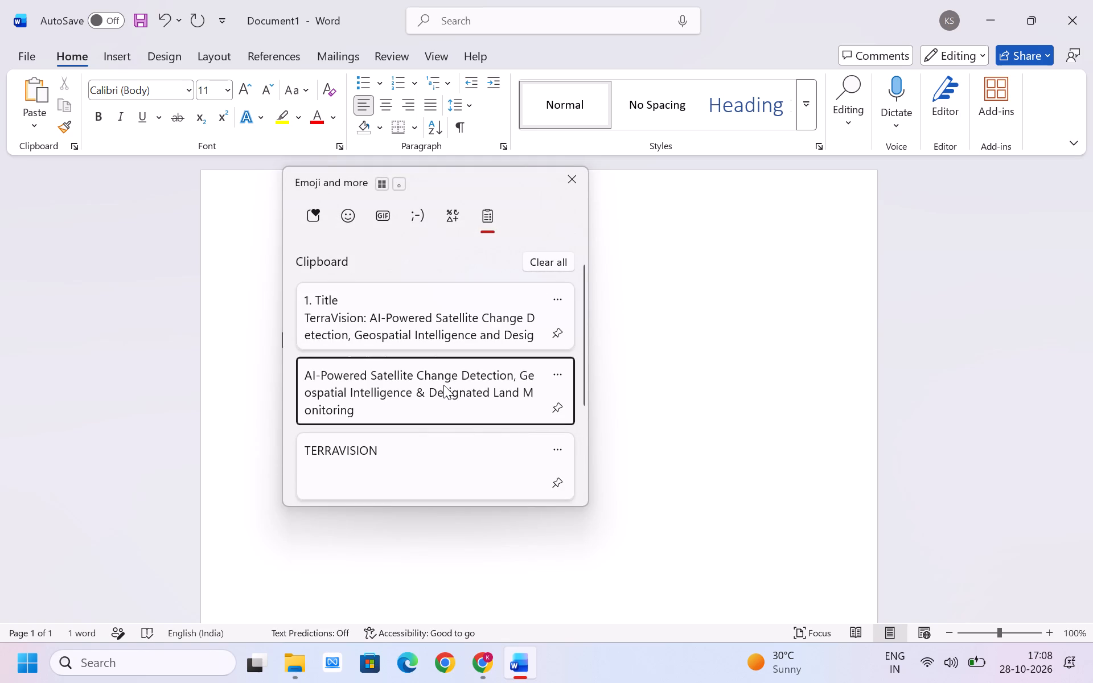
key("ctrl+v")
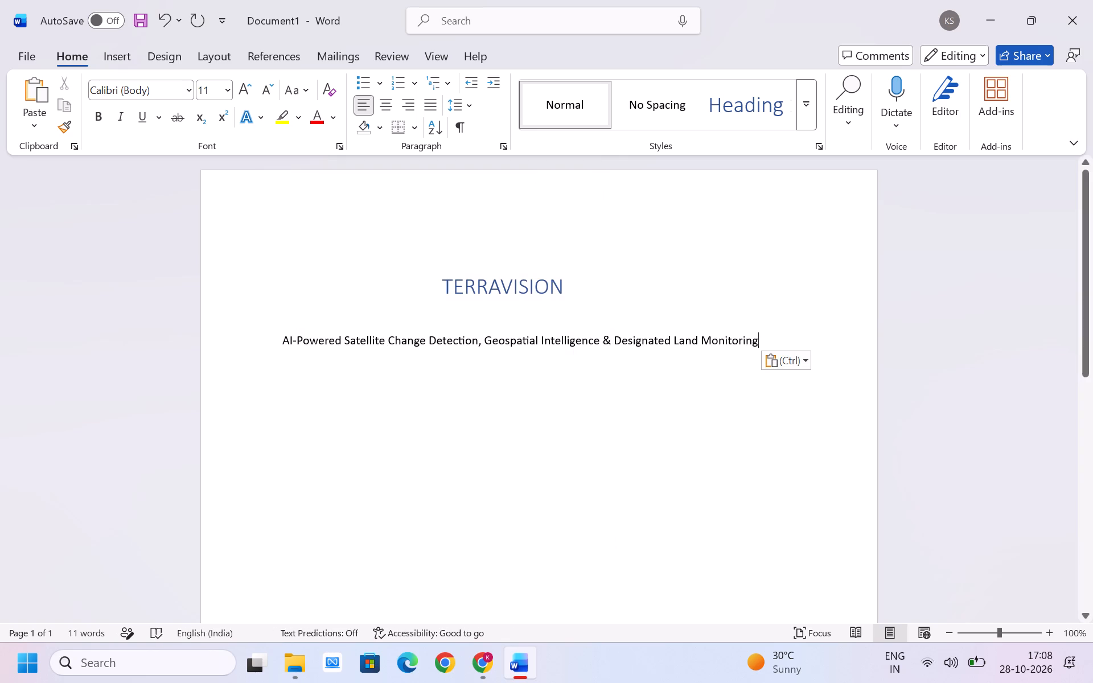
Leave a blank line below the subtitle and paste the copied Title, Introduction and Problem Statement sections from the clipboard history.
key("Return")
key("Return")
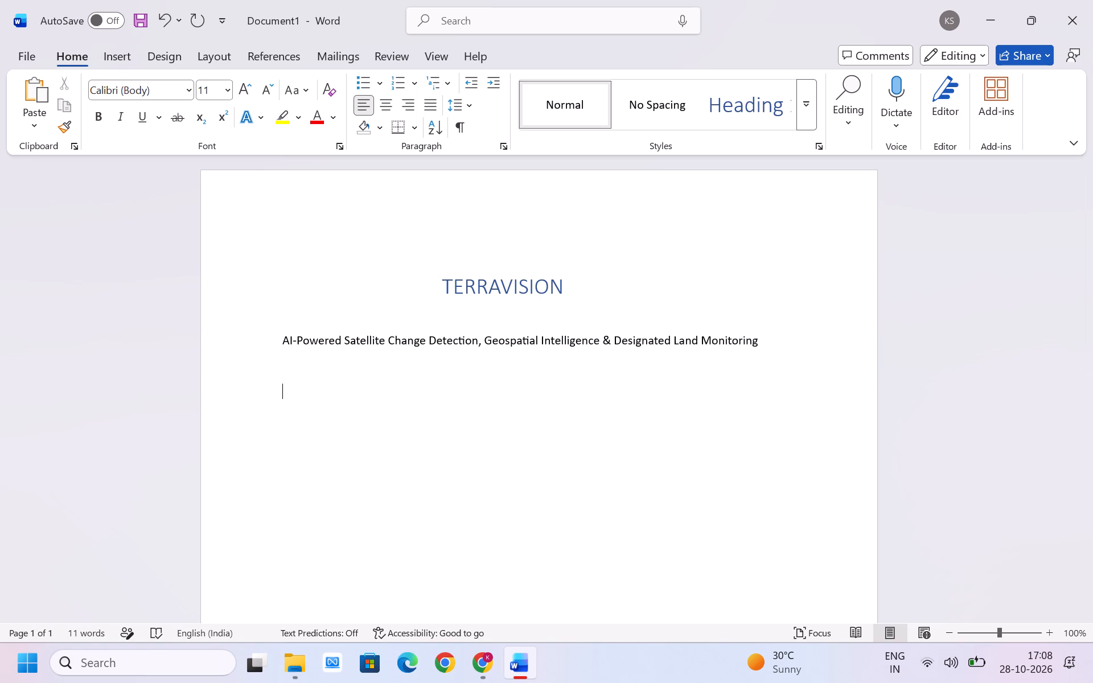
key("super+v")
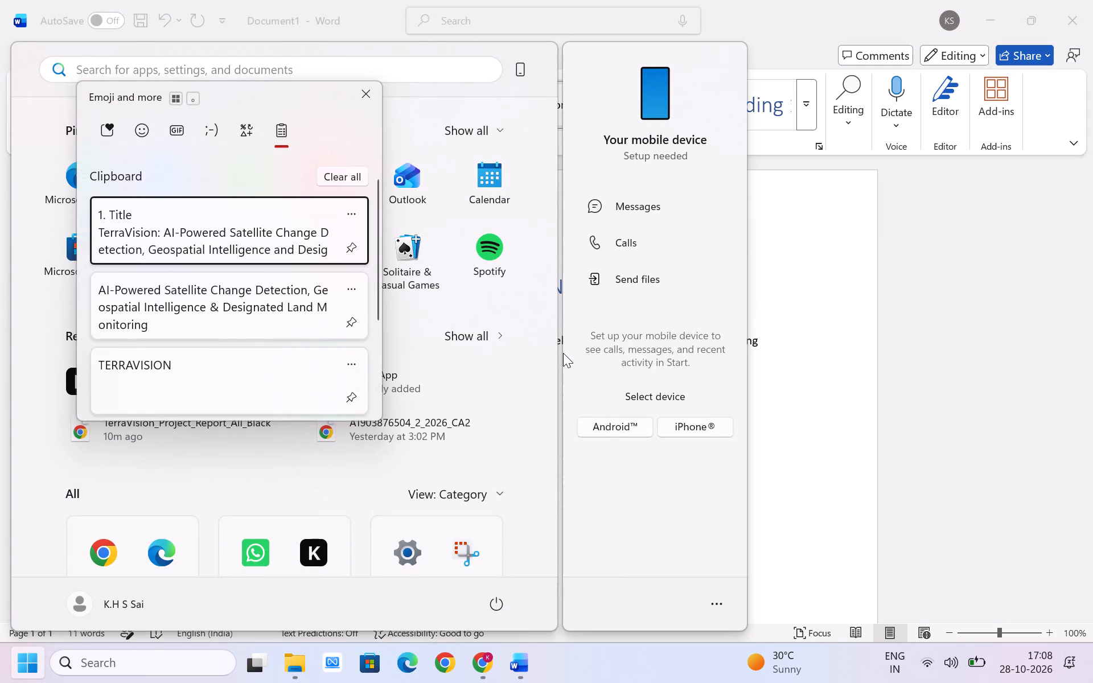
left_click(227, 217)
key("ctrl+v")
left_click(716, 184)
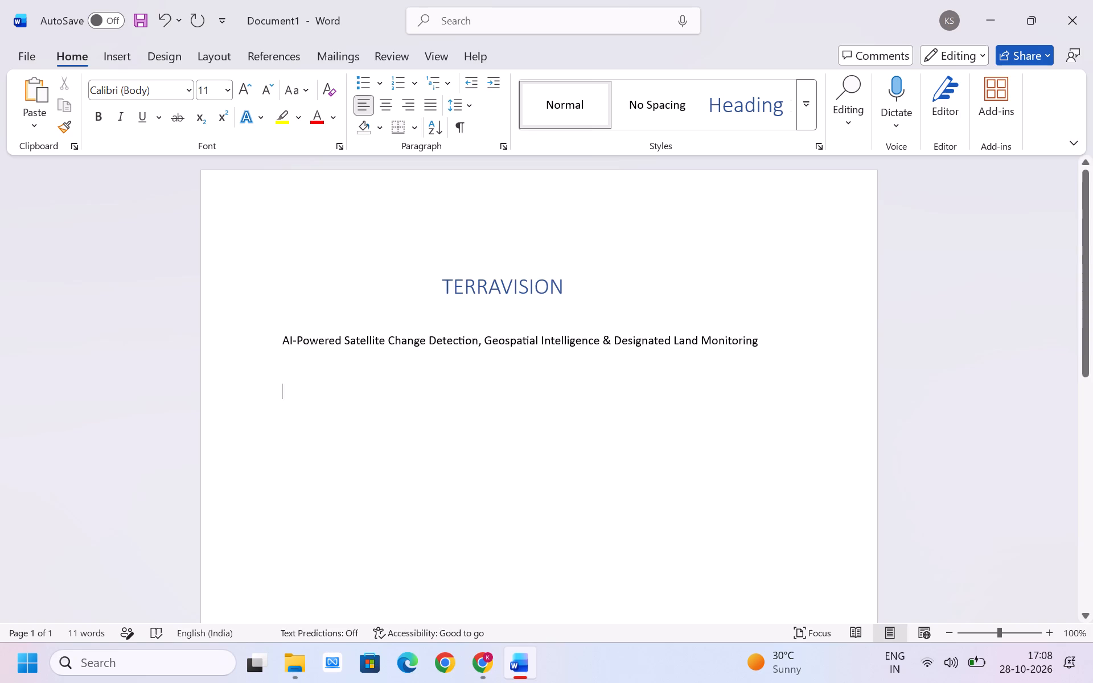
key("super+v")
left_click(430, 183)
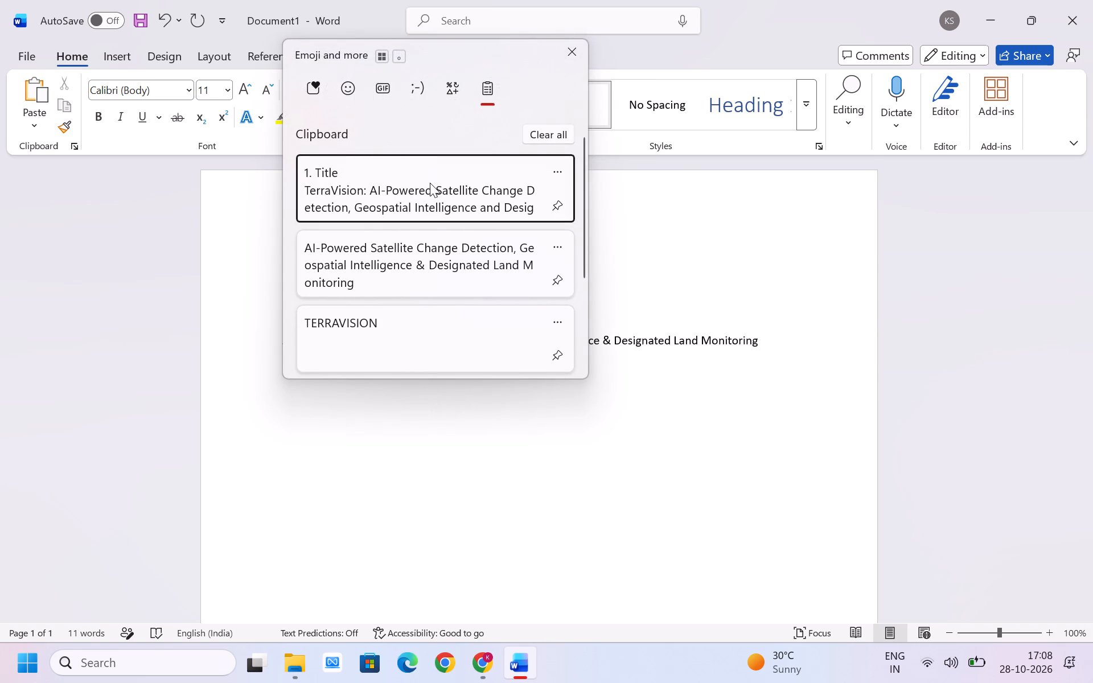
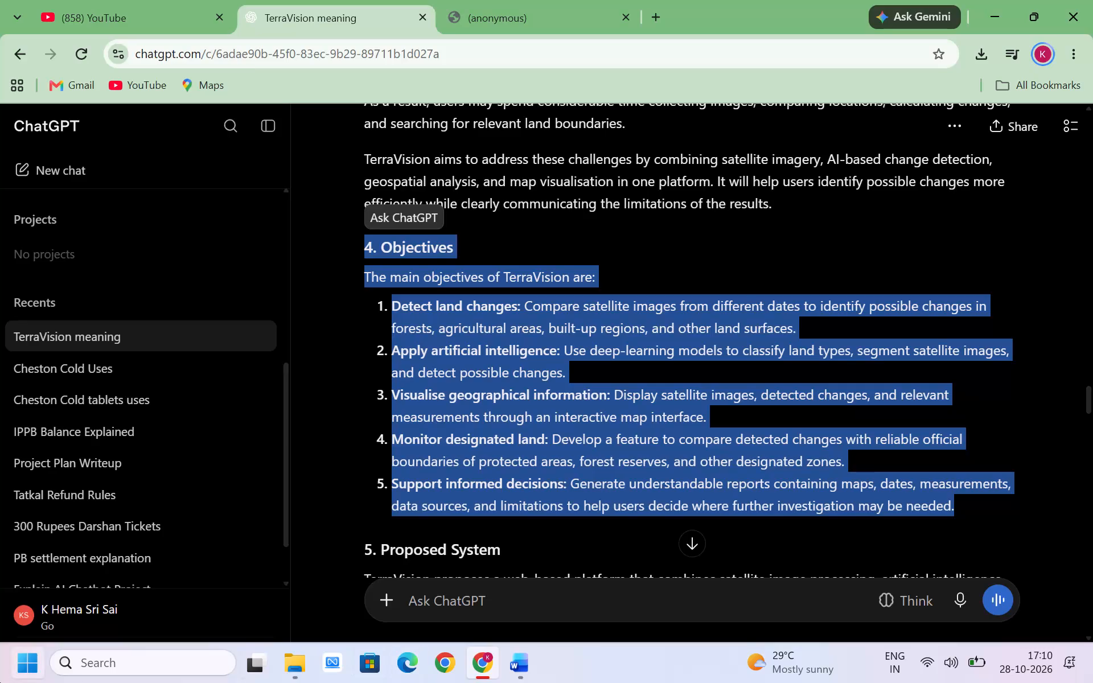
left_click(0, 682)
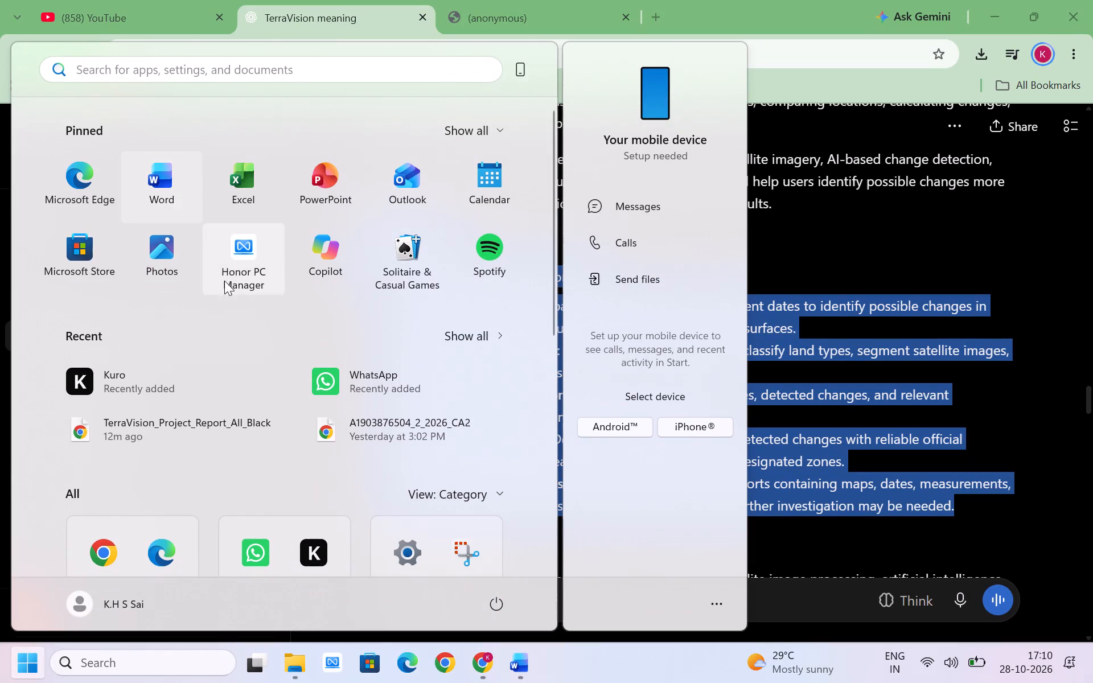
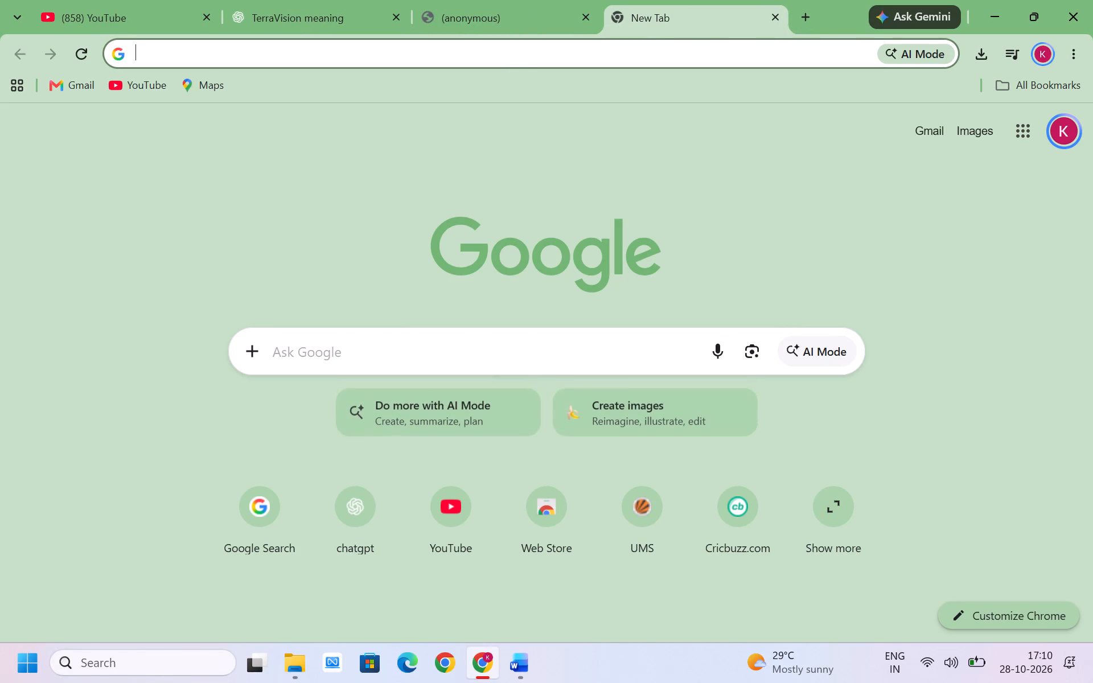
Enter "wah" as a web search query in the new browser tab.
left_click(509, 58)
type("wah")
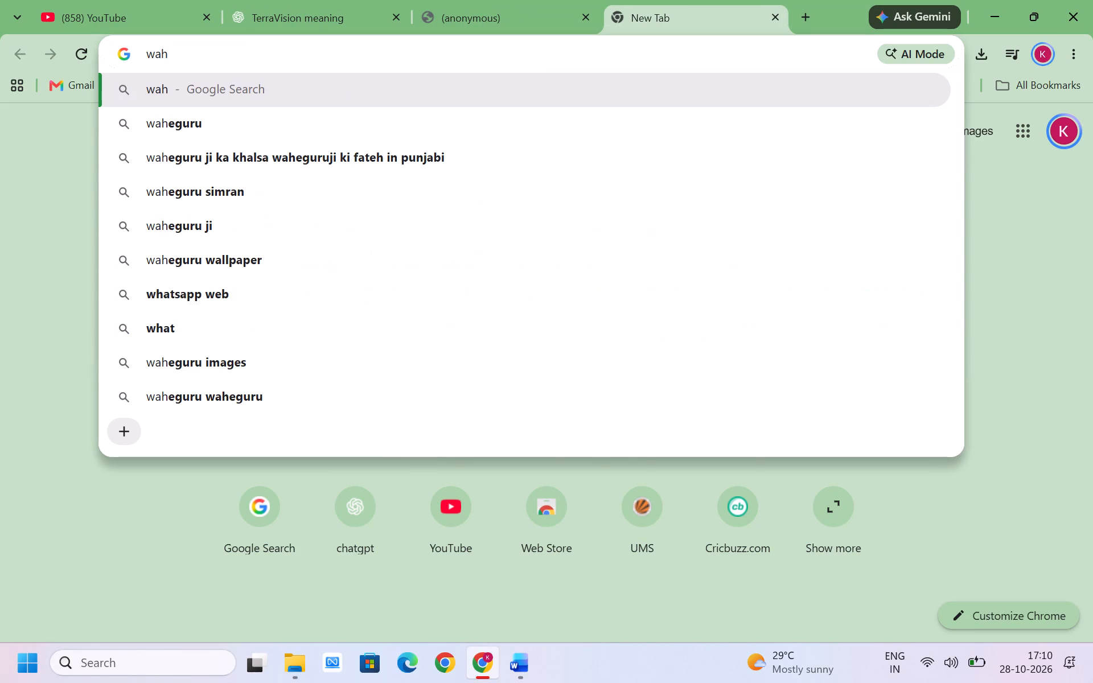
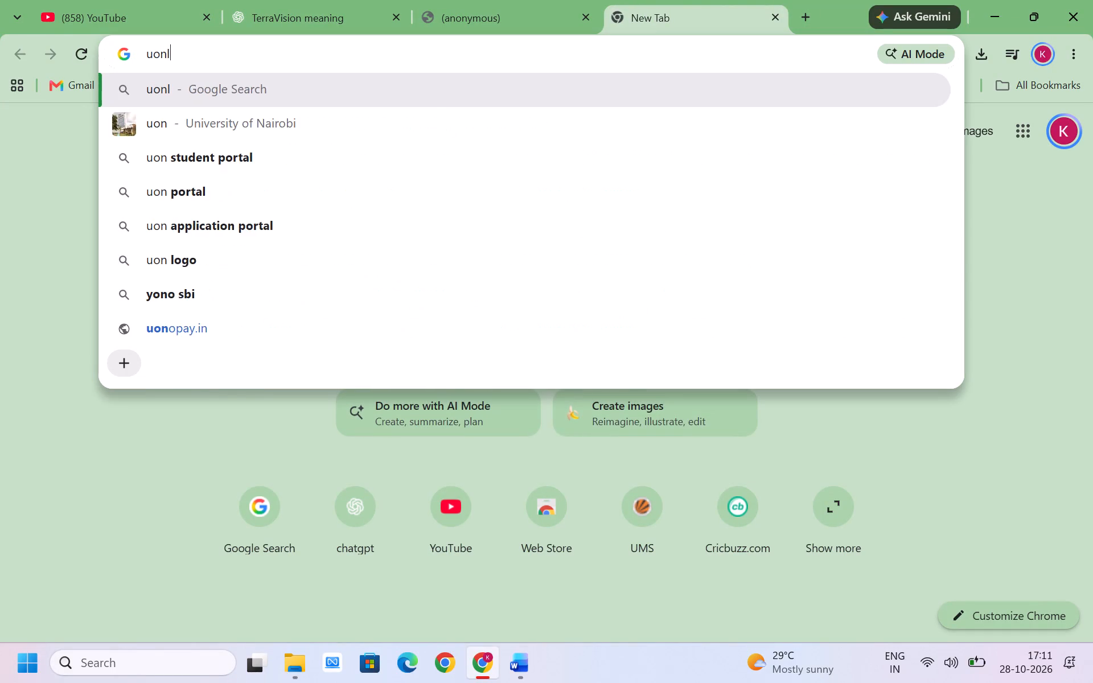
Search the web for "online clipboard" and open the GoOnlineTools Online Clipboard page.
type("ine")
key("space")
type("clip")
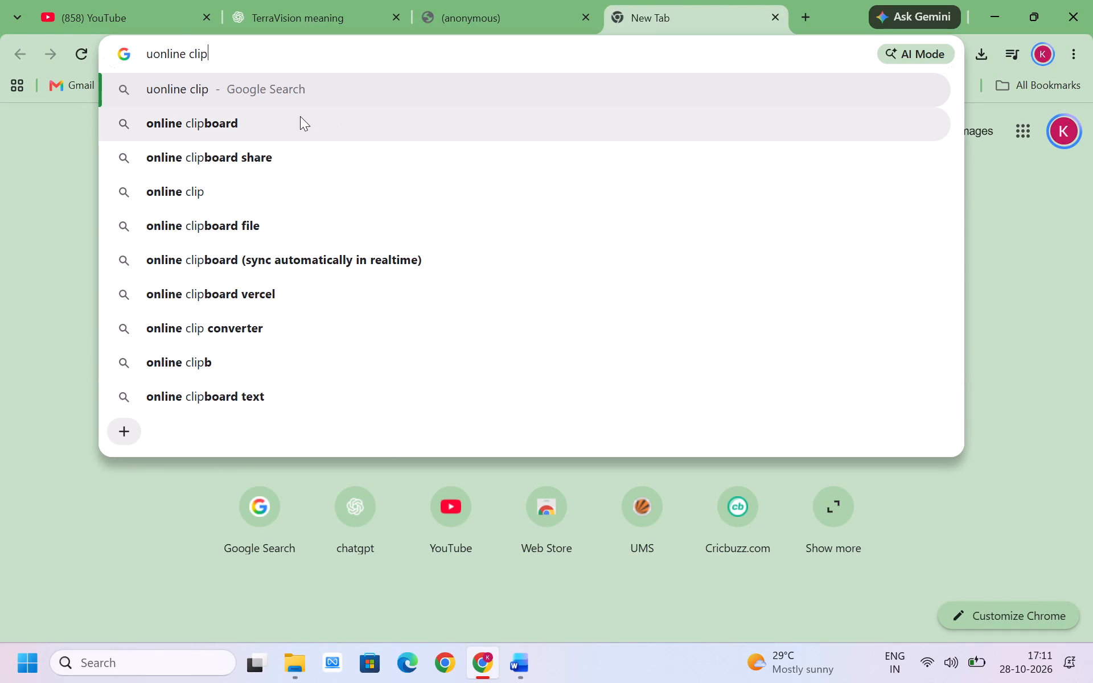
left_click(300, 116)
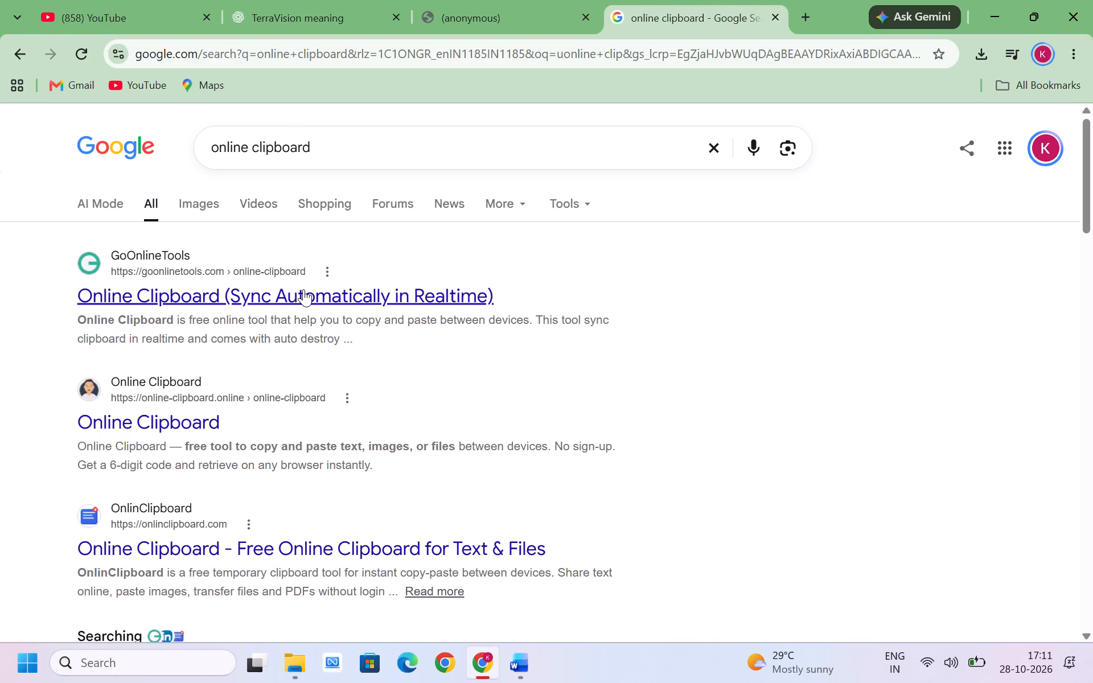
left_click(303, 289)
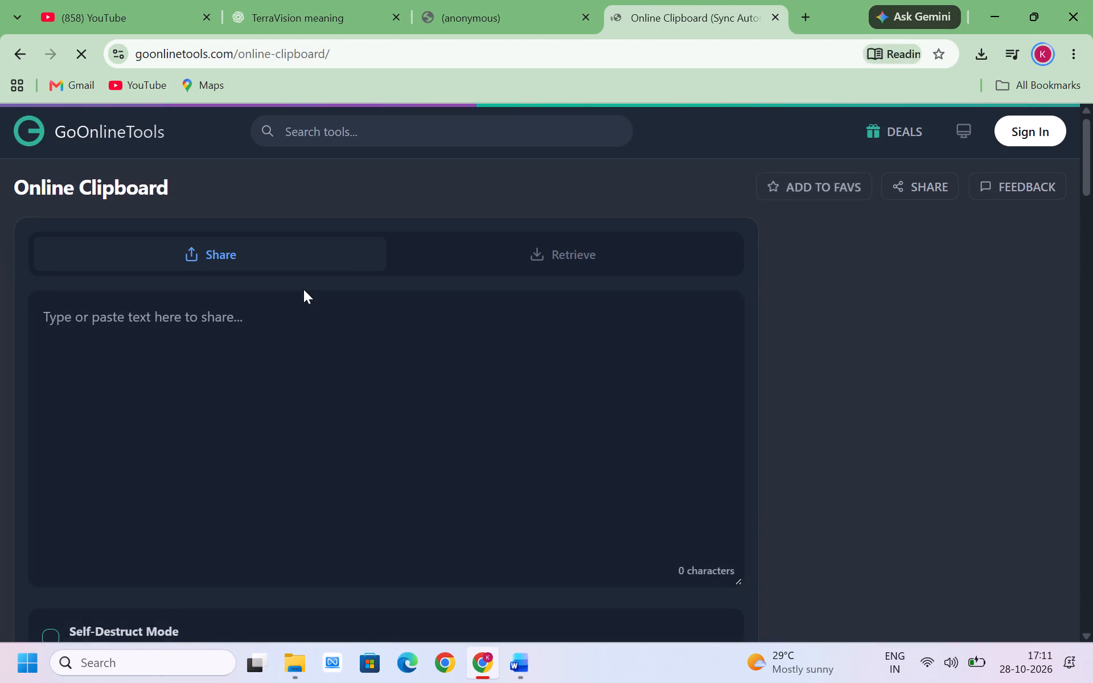
left_click(246, 324)
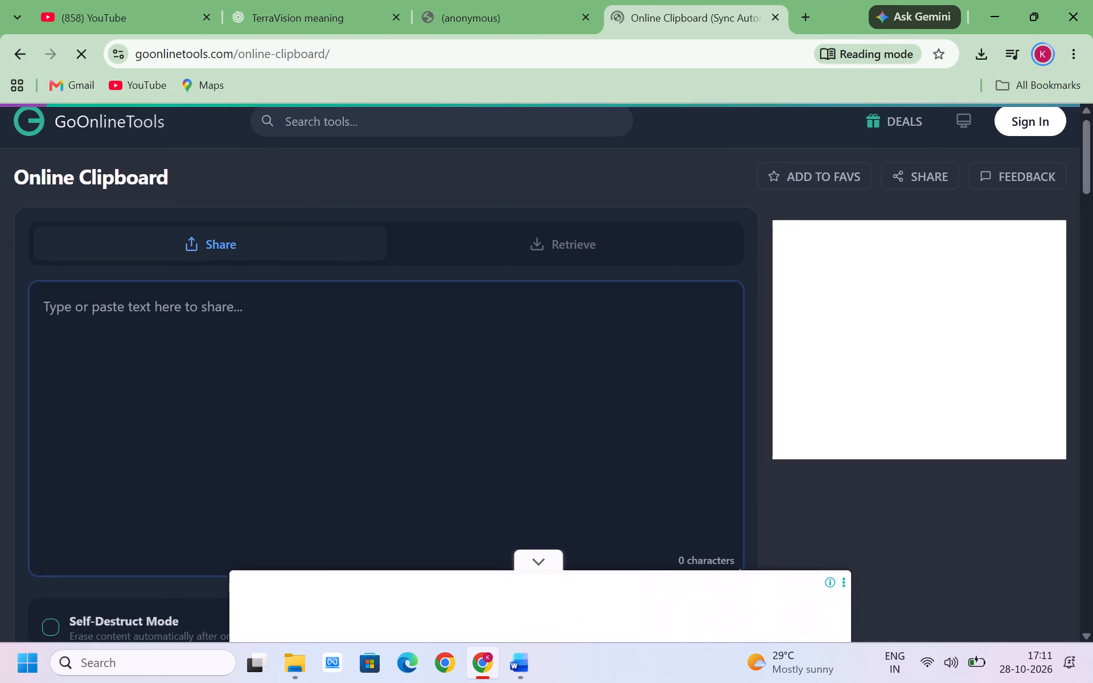
left_click(246, 324)
key("ctrl+v")
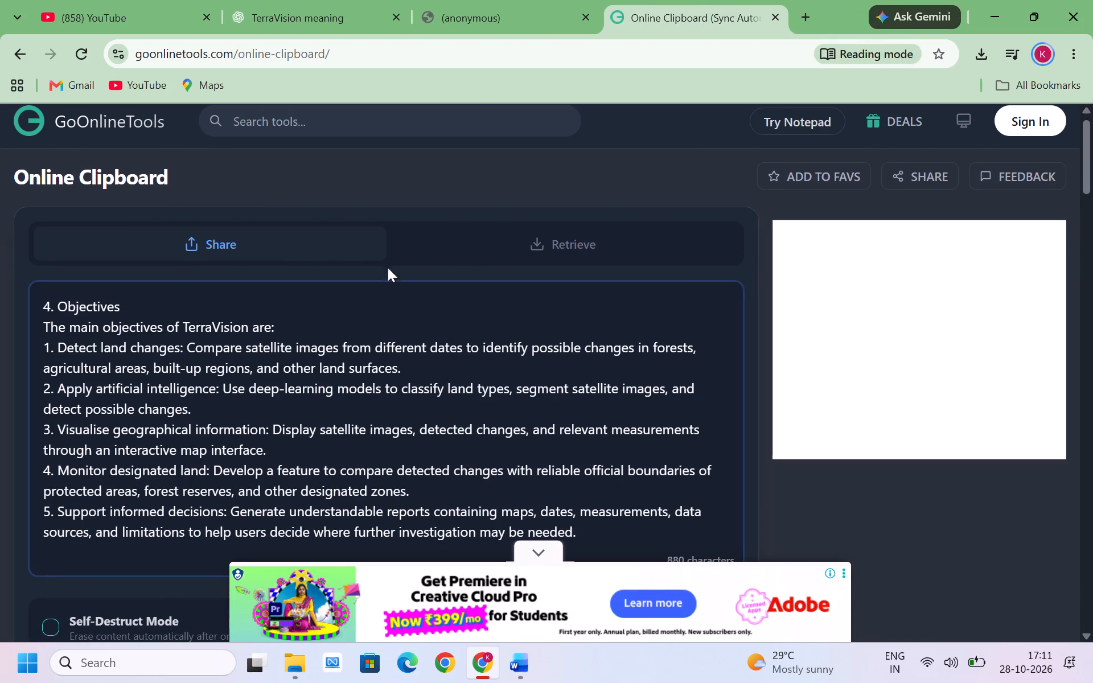
scroll(370, 245, "down", 2)
scroll(370, 245, "up", 1)
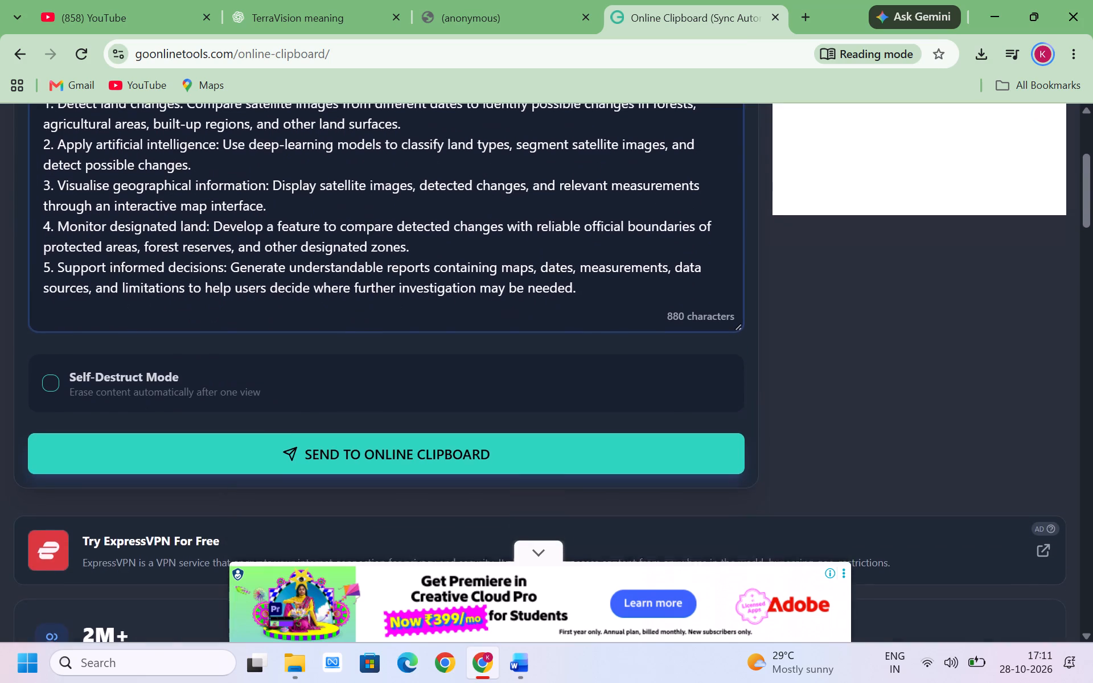
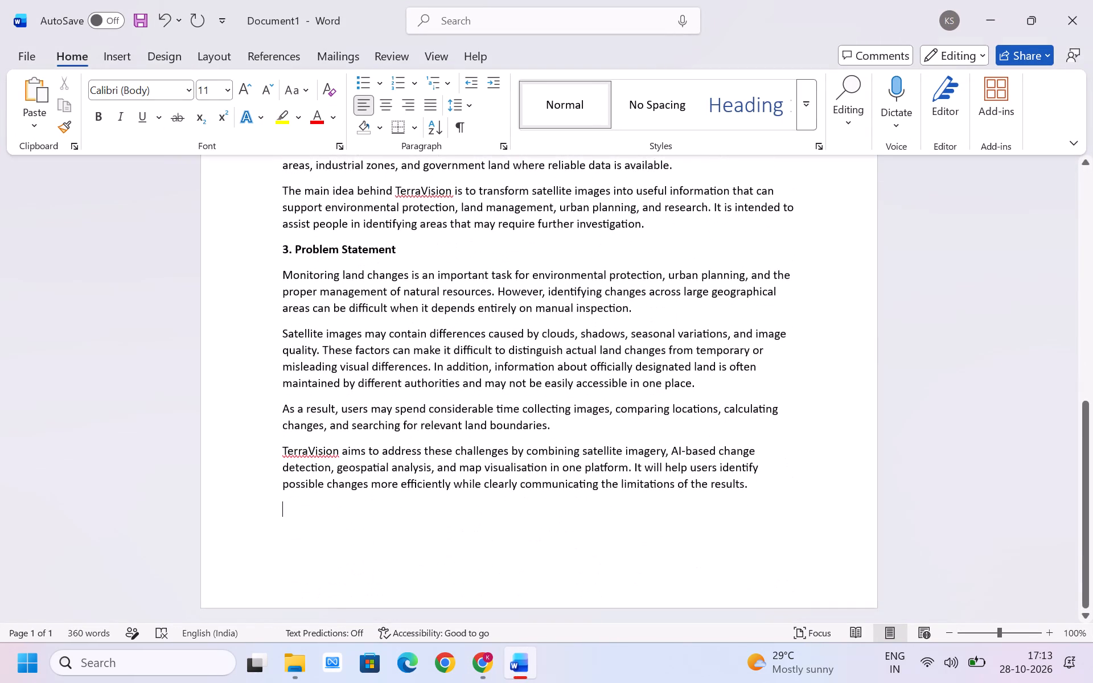
scroll(520, 459, "up", 4)
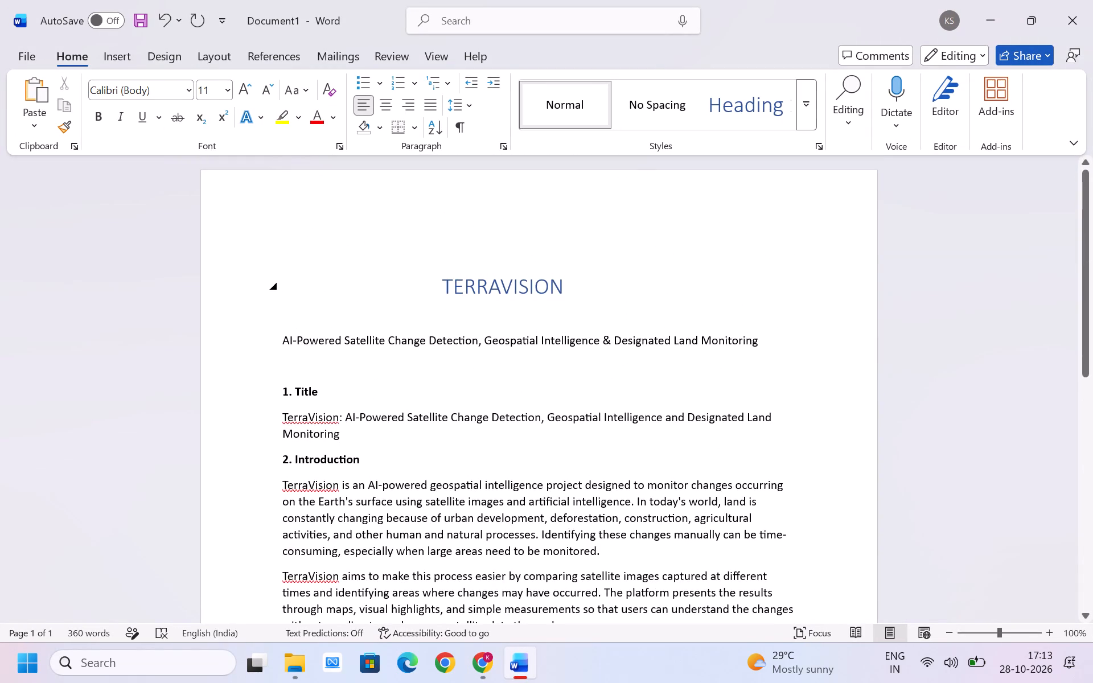
Apply the Title style to the TERRAVISION heading at the top of the document.
left_click_drag(430, 287, 578, 299)
left_click(578, 299)
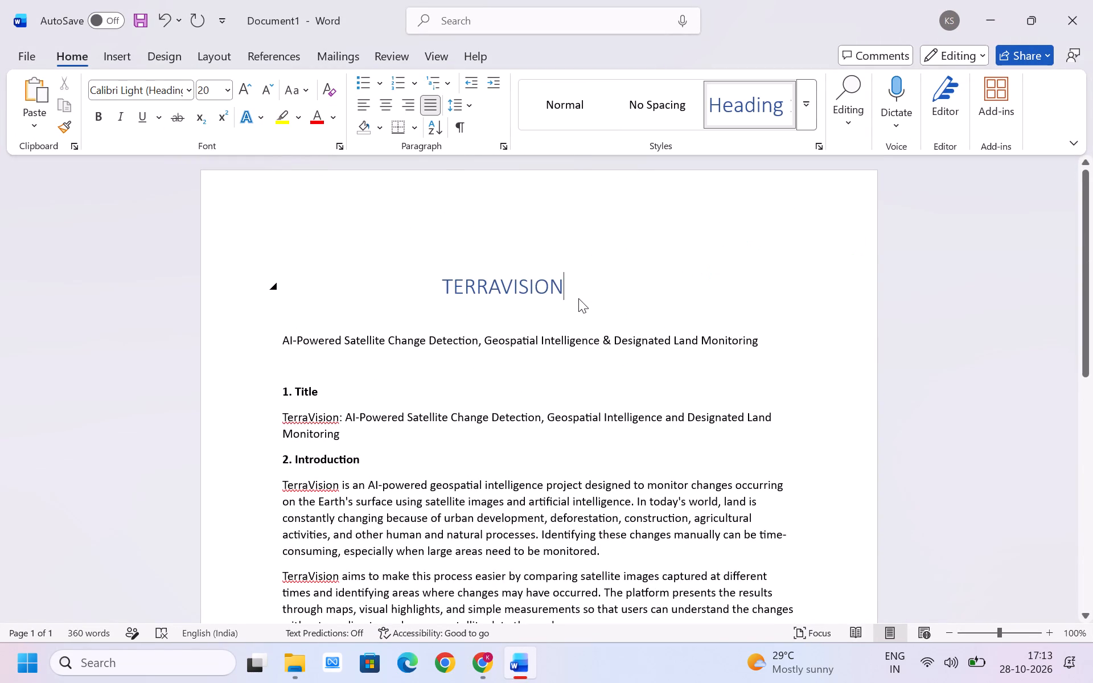
left_click_drag(568, 271, 448, 275)
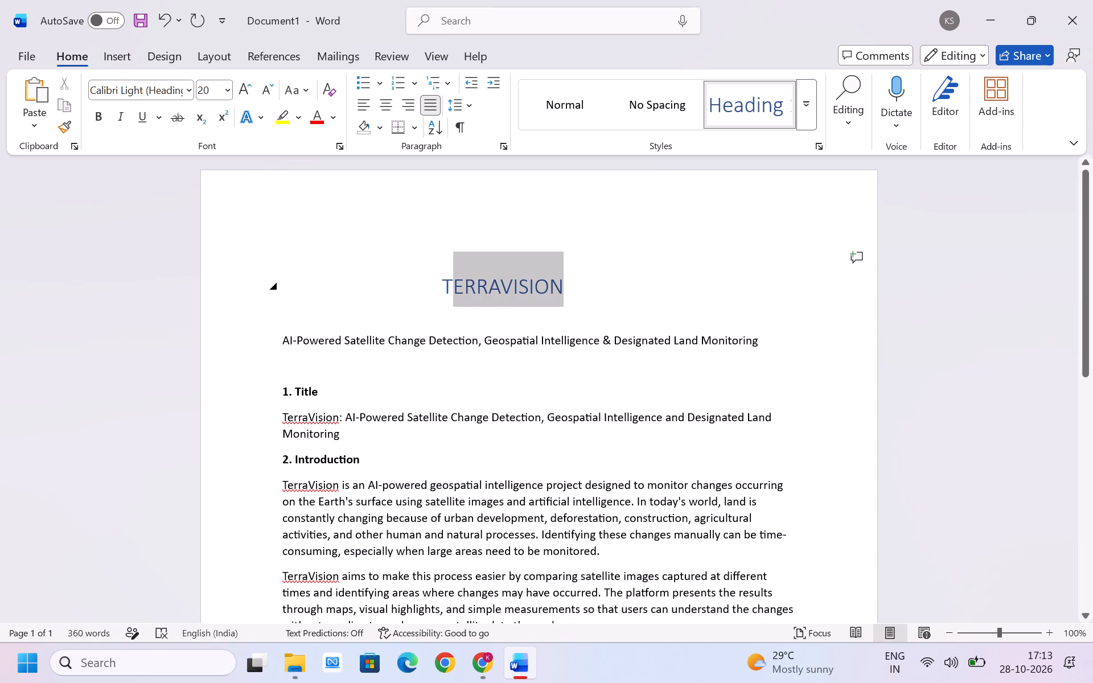
left_click_drag(448, 275, 446, 273)
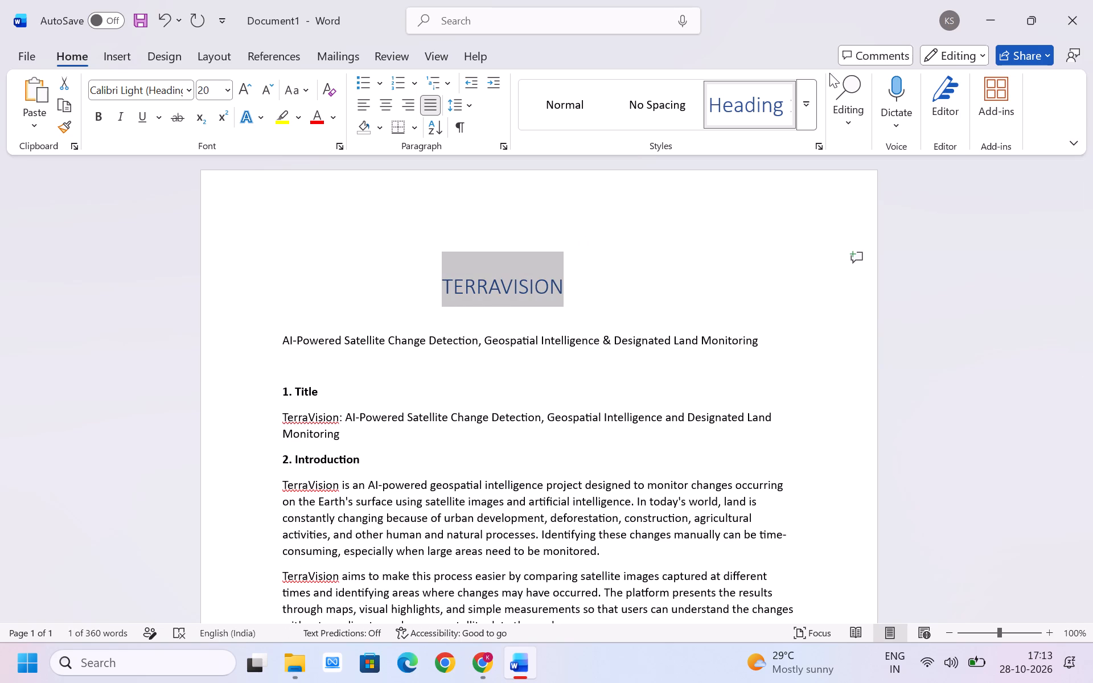
left_click(802, 99)
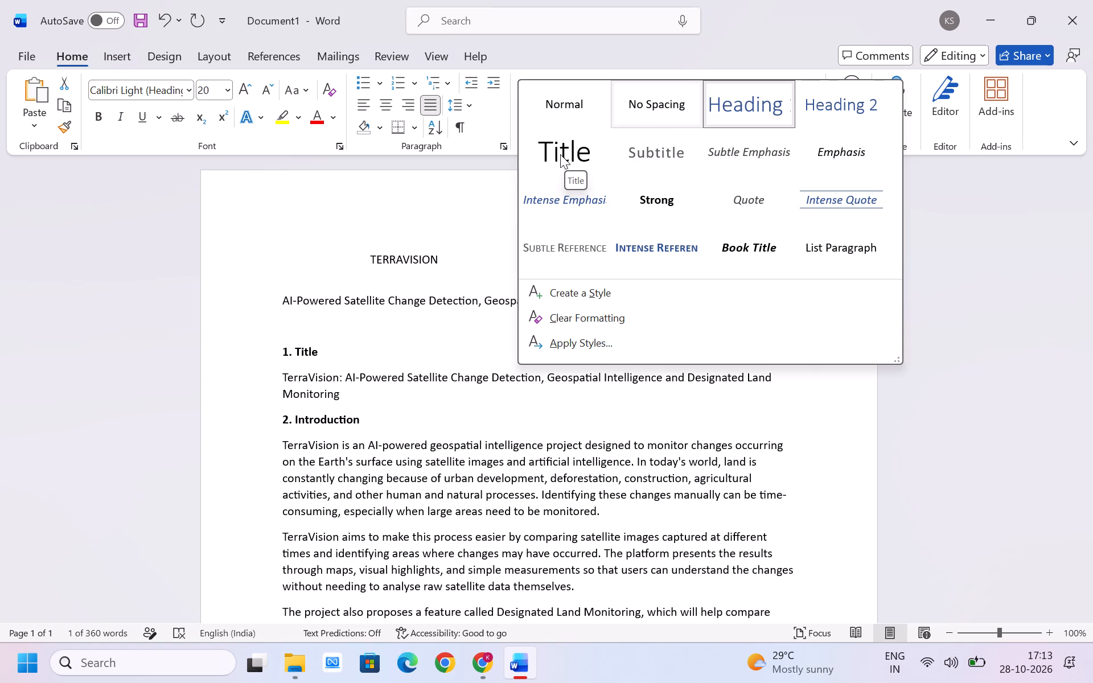
left_click(560, 157)
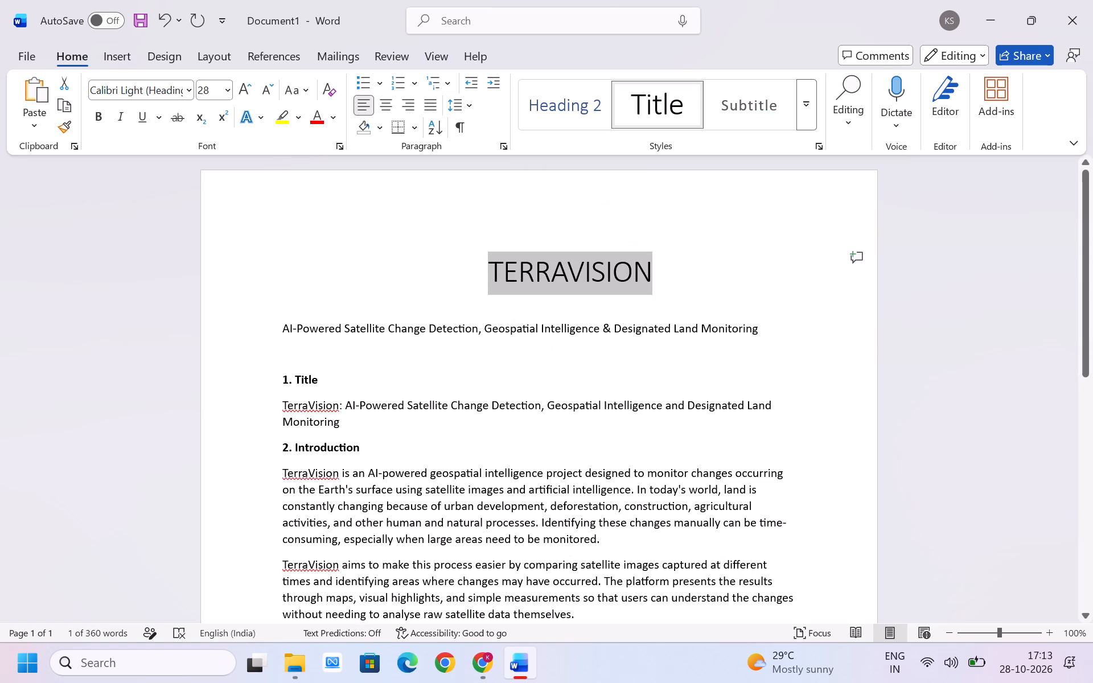
left_click(592, 225)
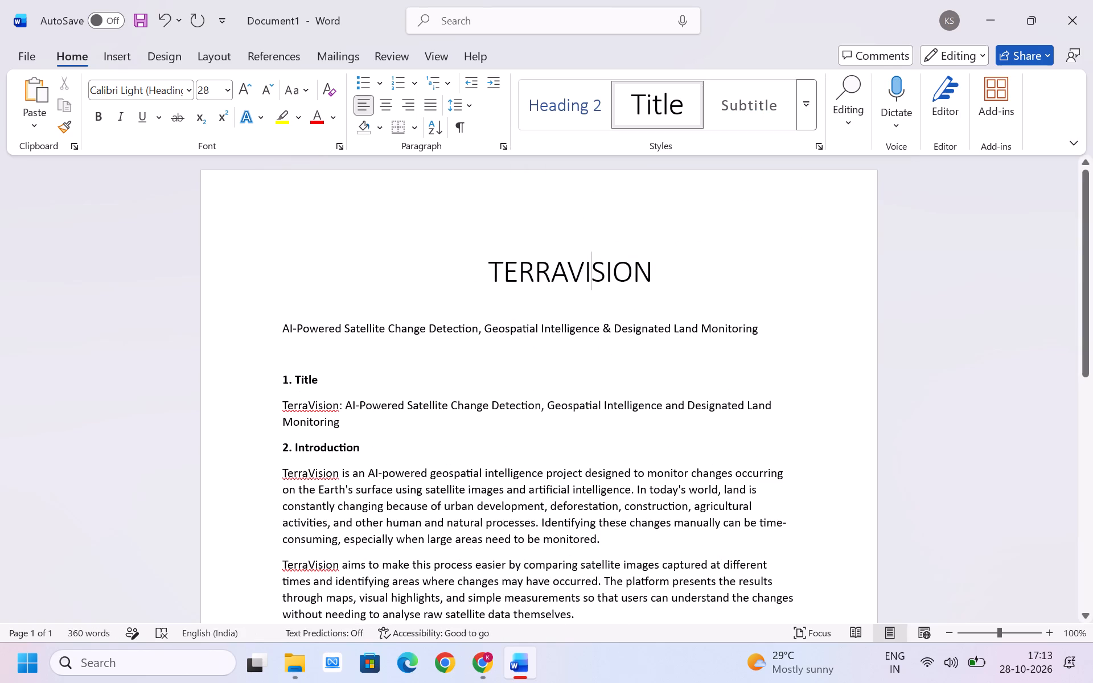
Remove surplus leading spaces before the TERRAVISION title to shift it closer to the left margin.
left_click_drag(484, 269, 660, 271)
left_click(660, 271)
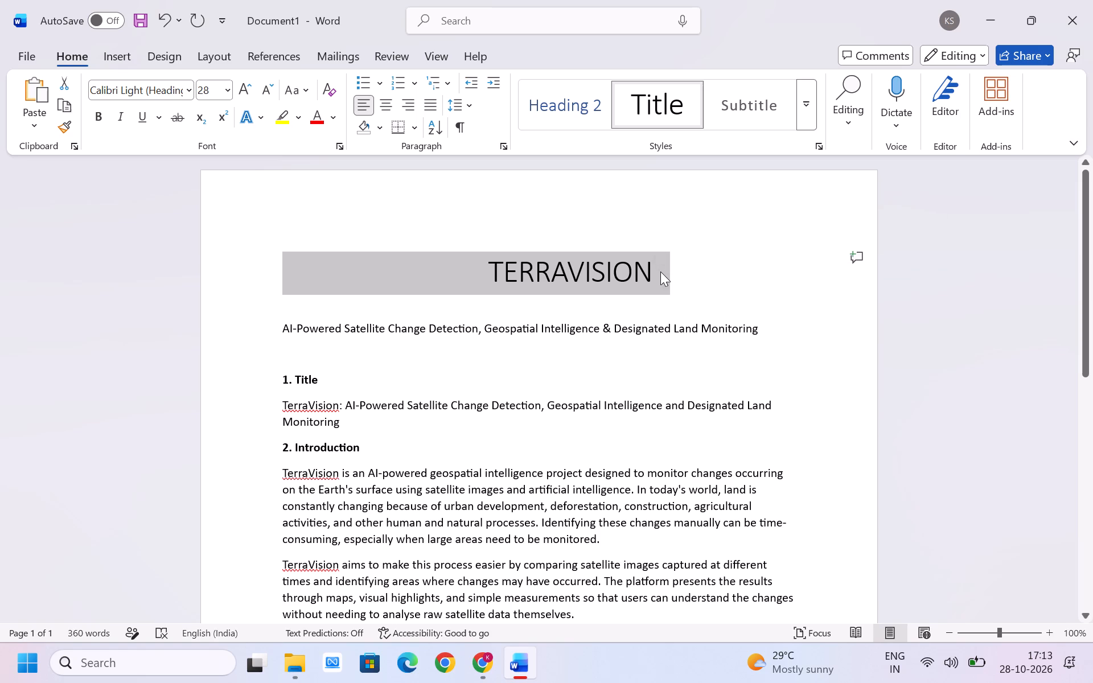
left_click_drag(660, 271, 539, 270)
left_click(539, 270)
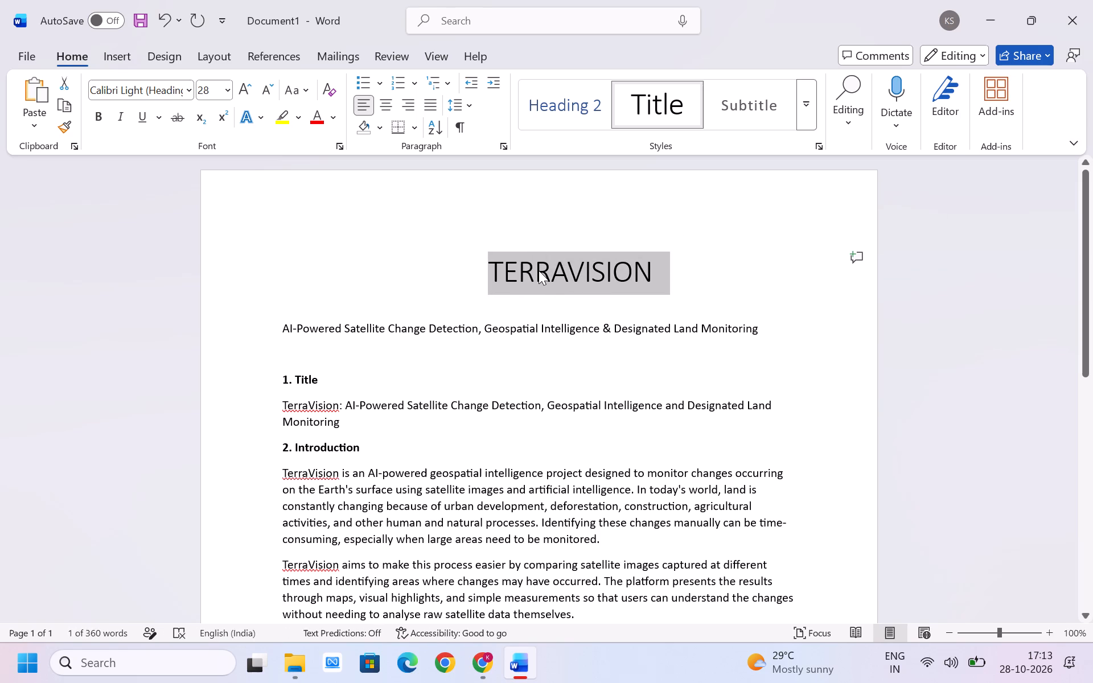
left_click(497, 264)
key("Left")
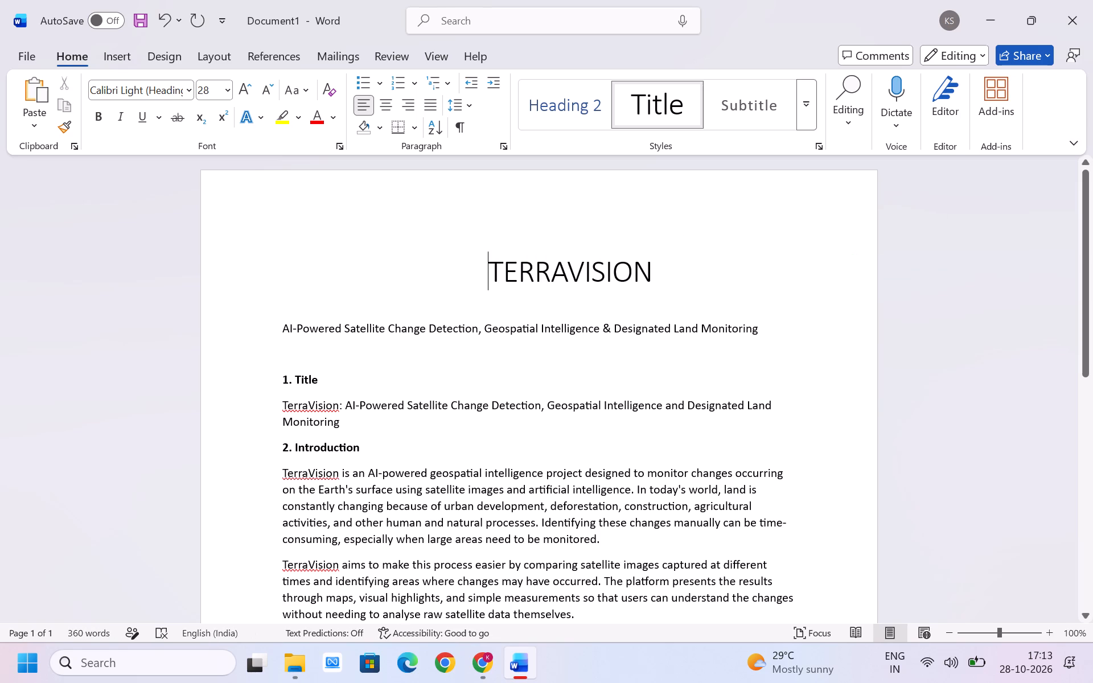
key("BackSpace")
key("BackSpace")
key("BackSpace")
key("BackSpace")
key("BackSpace")
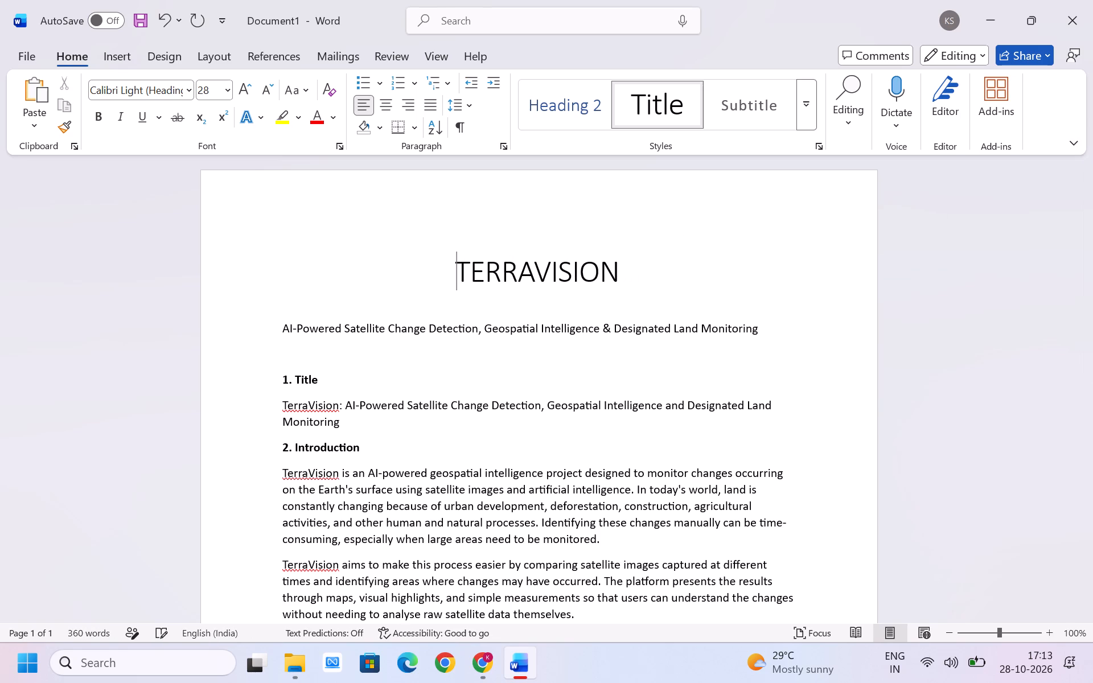
key("BackSpace")
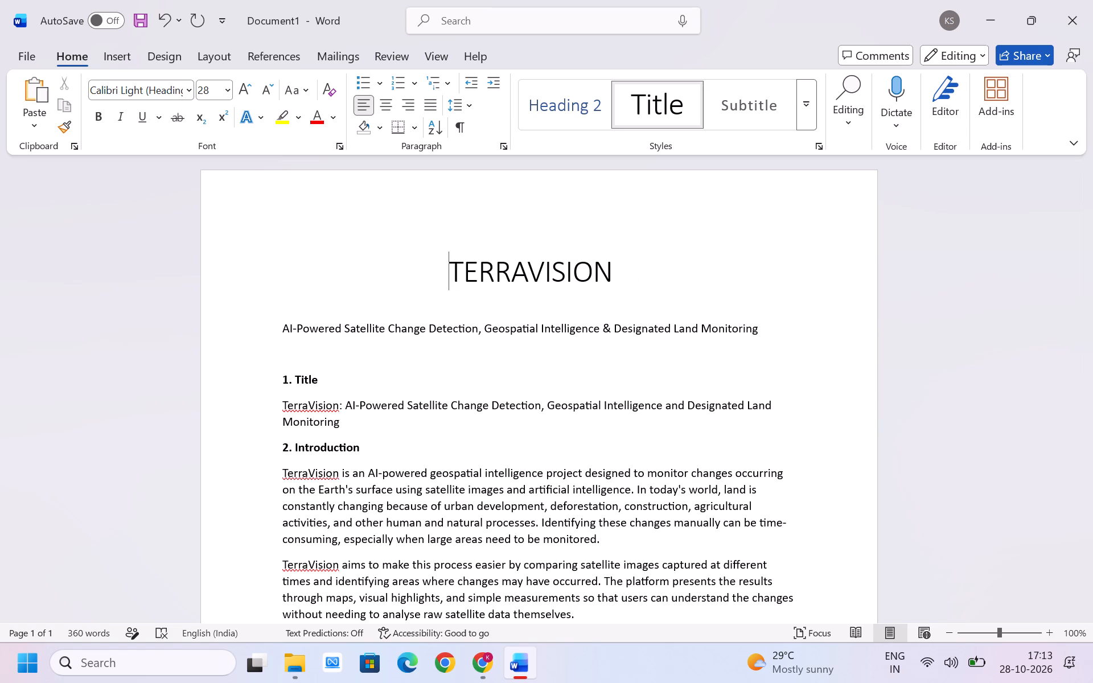
key("Up")
key("Up")
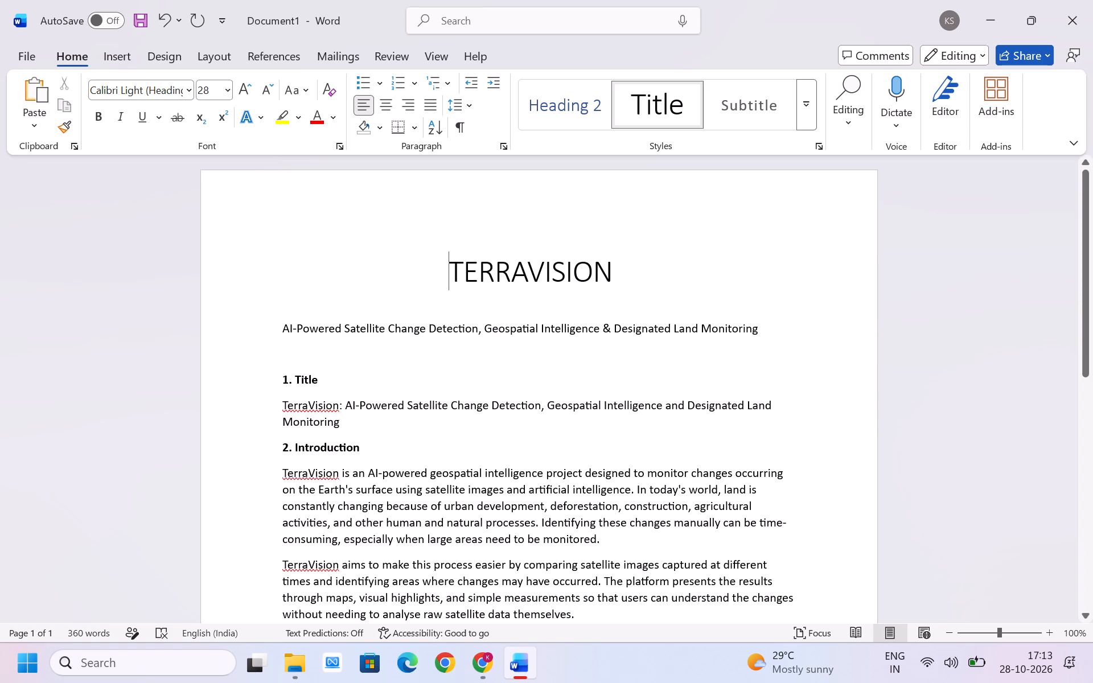
left_click(315, 234)
key("BackSpace")
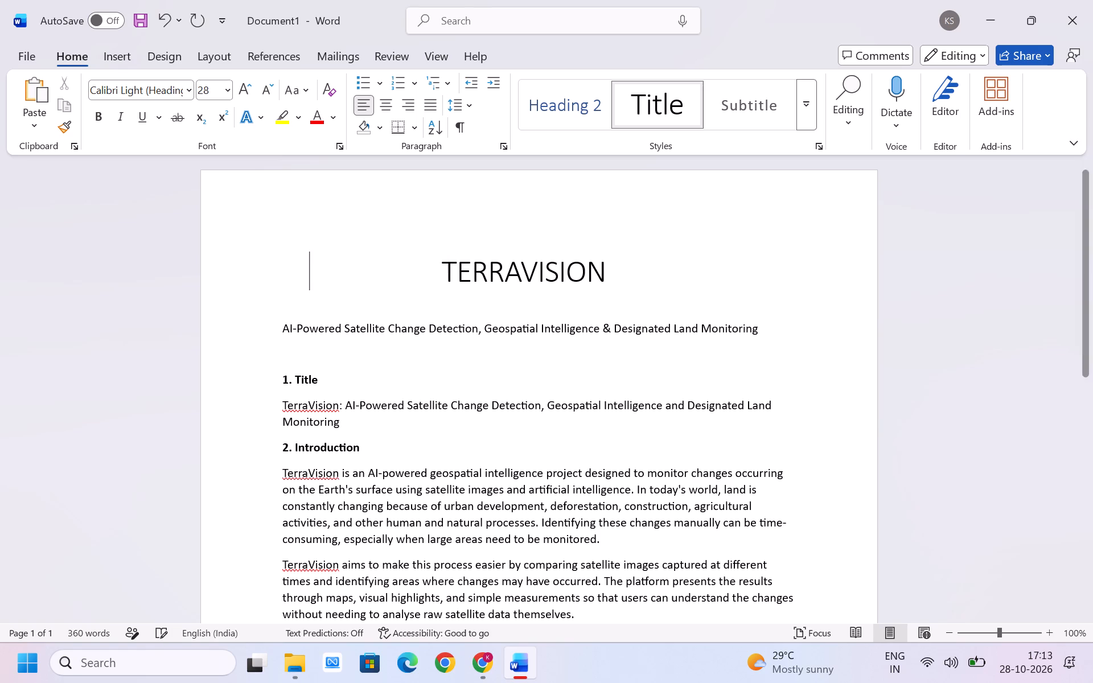
key("BackSpace")
key("BackSpace")
key("BackSpace")
key("BackSpace")
key("BackSpace")
key("BackSpace")
key("BackSpace")
key("BackSpace")
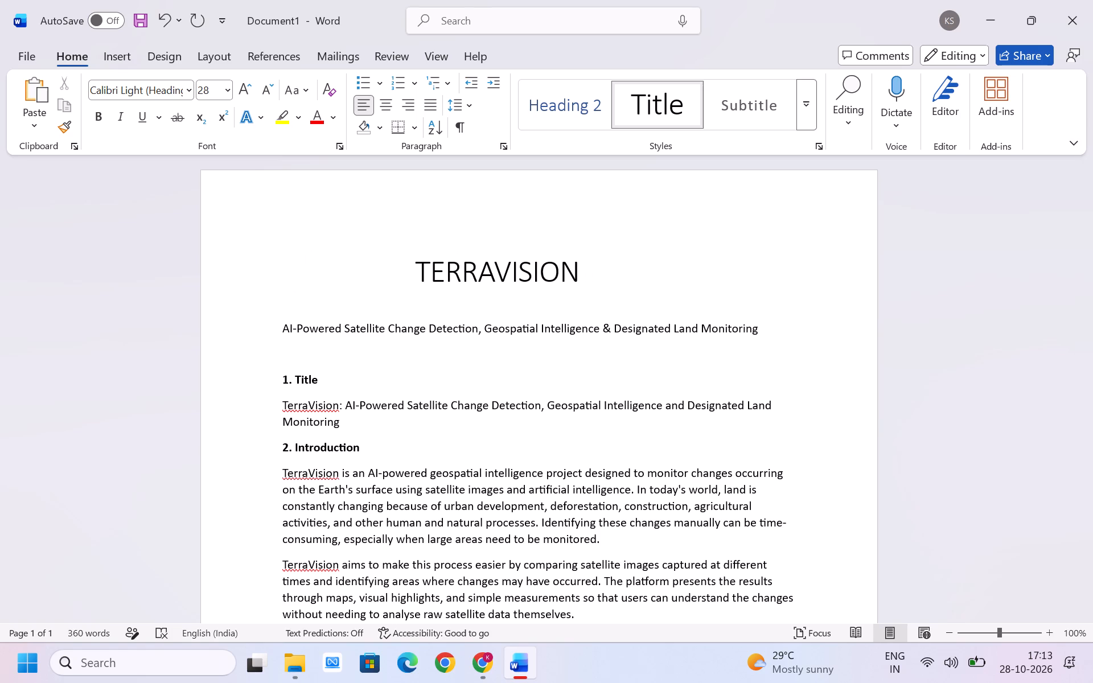
key("BackSpace")
key("BackSpace")
key("BackSpace")
key("BackSpace")
key("space")
key("space")
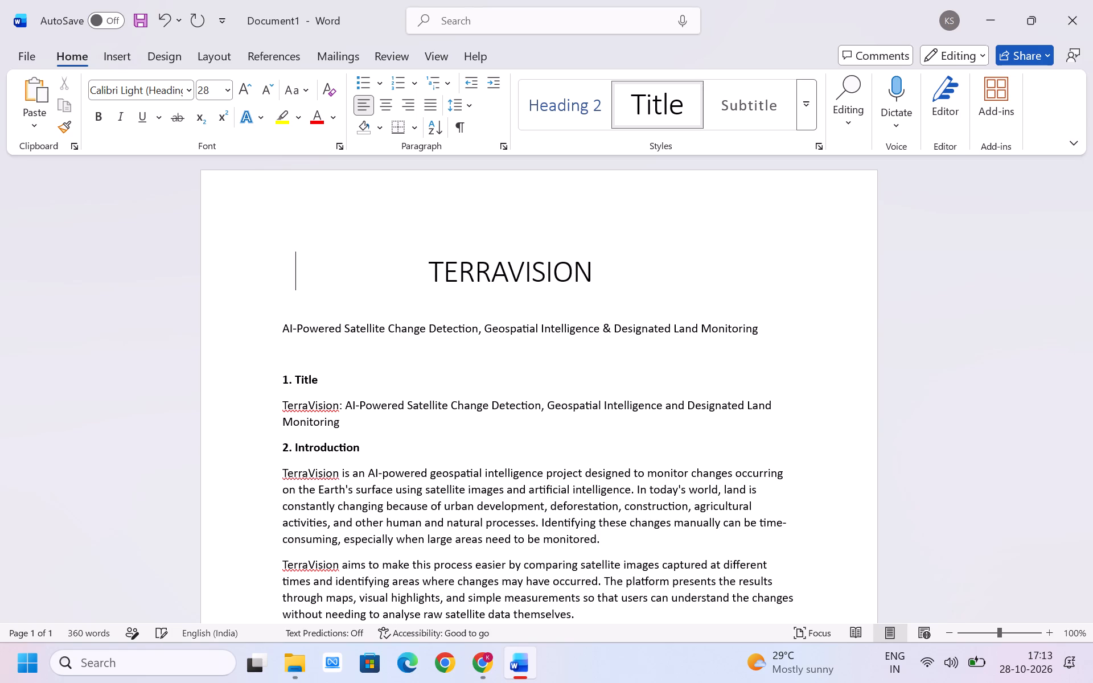
key("BackSpace")
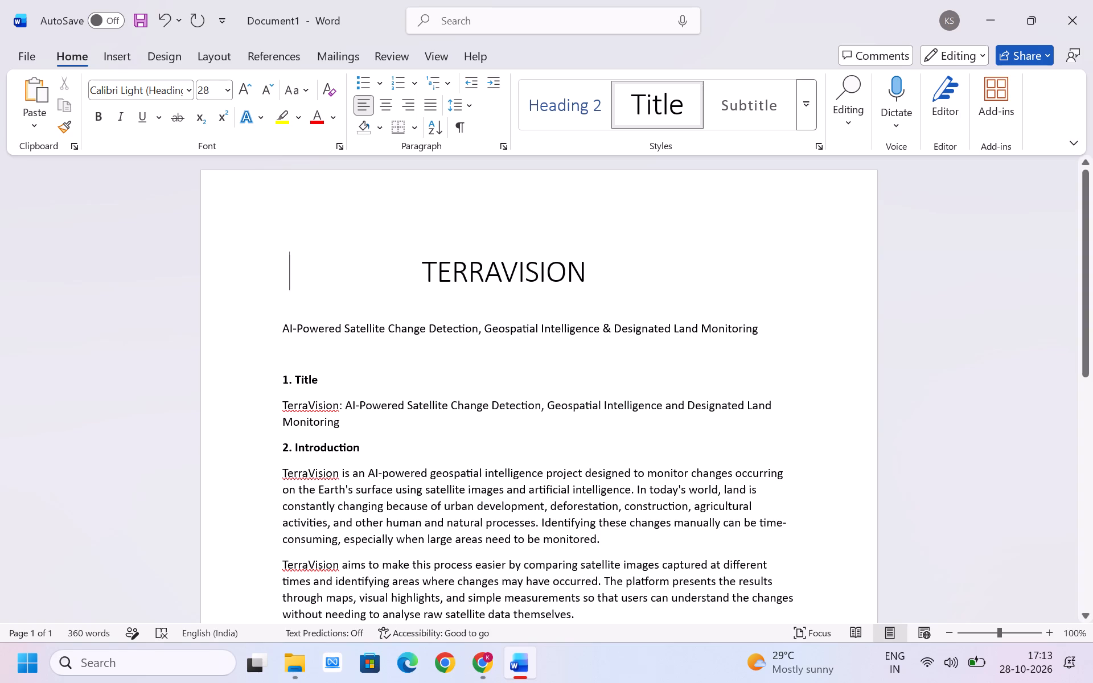
Set the font size of the TERRAVISION title to 36.
left_click_drag(428, 271, 634, 295)
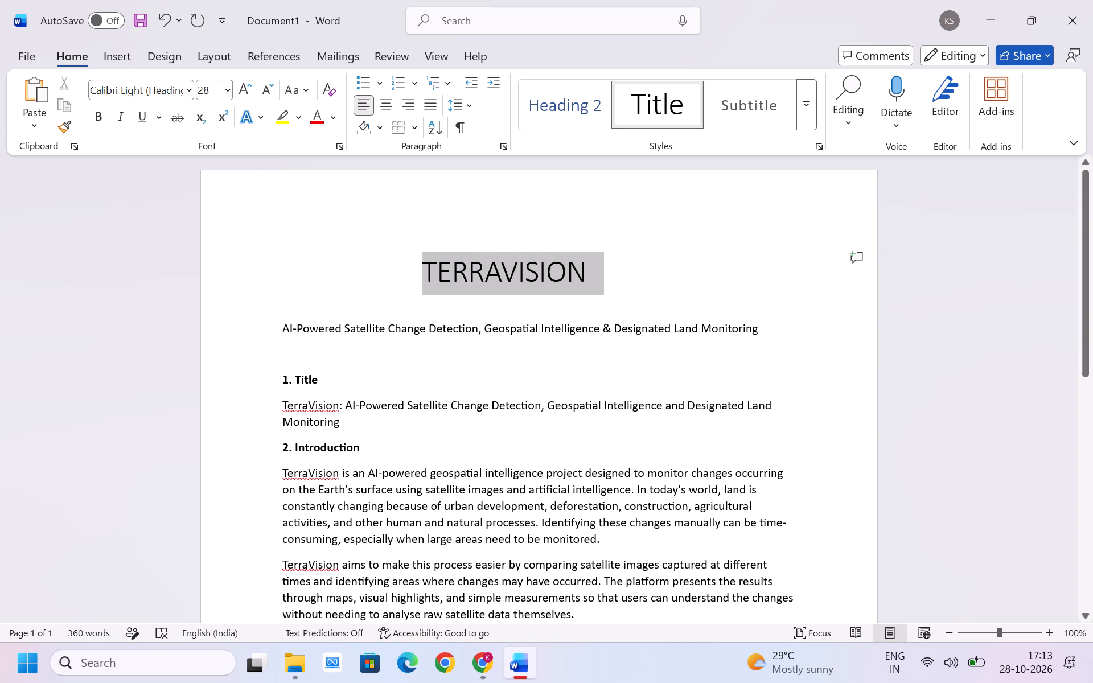
left_click_drag(634, 295, 580, 286)
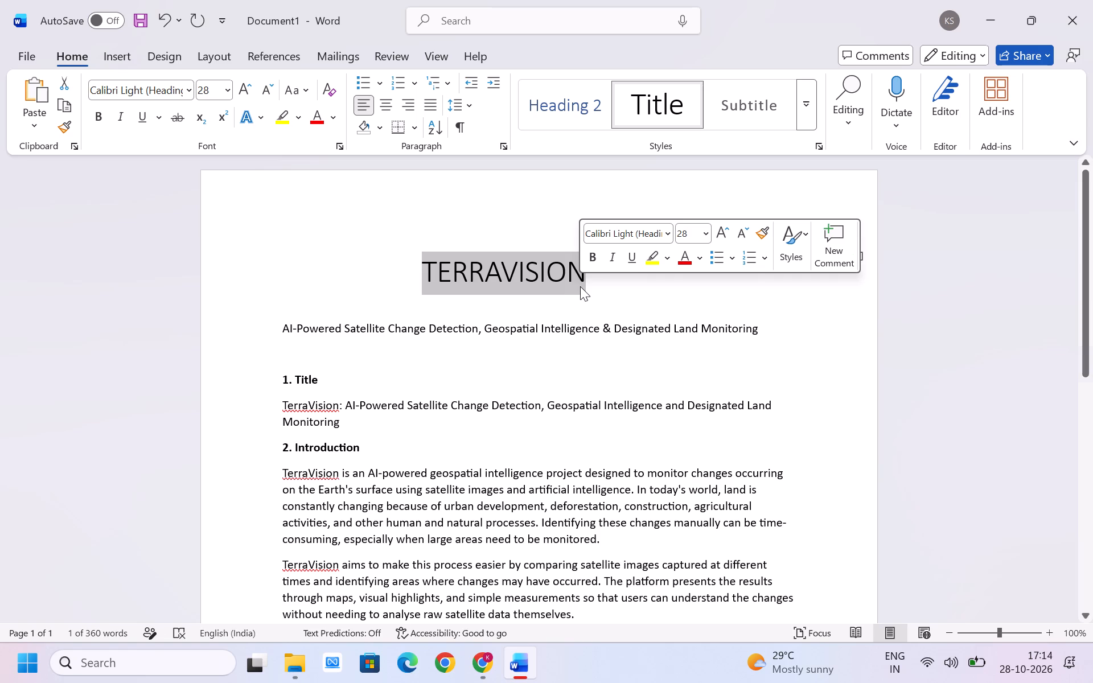
left_click(229, 92)
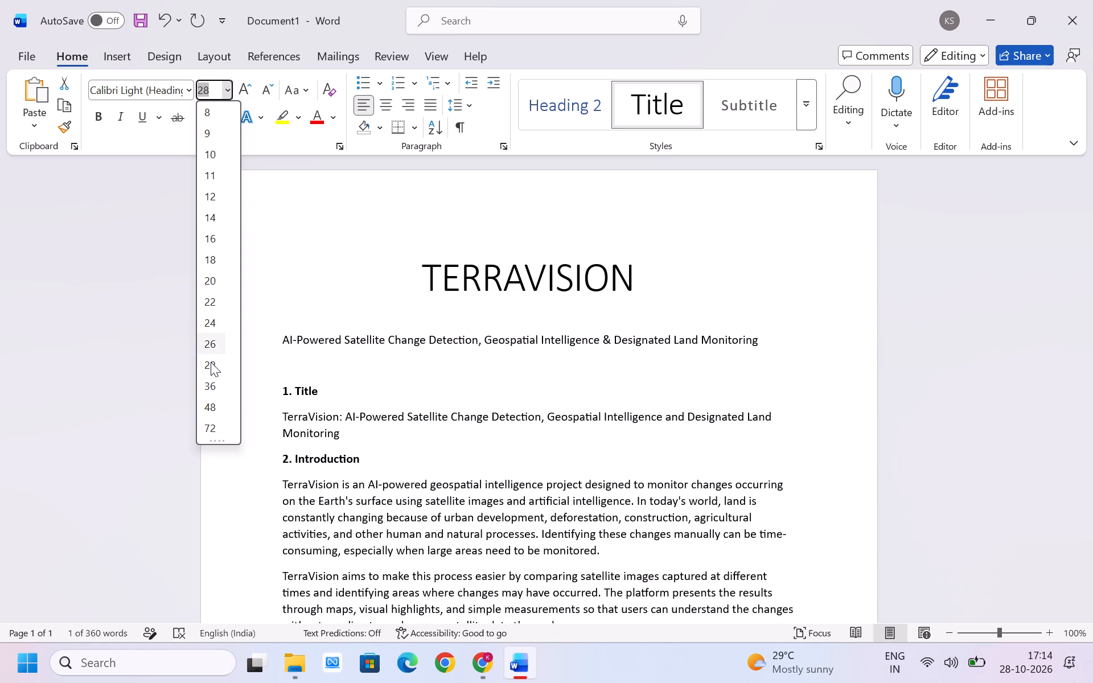
left_click(211, 364)
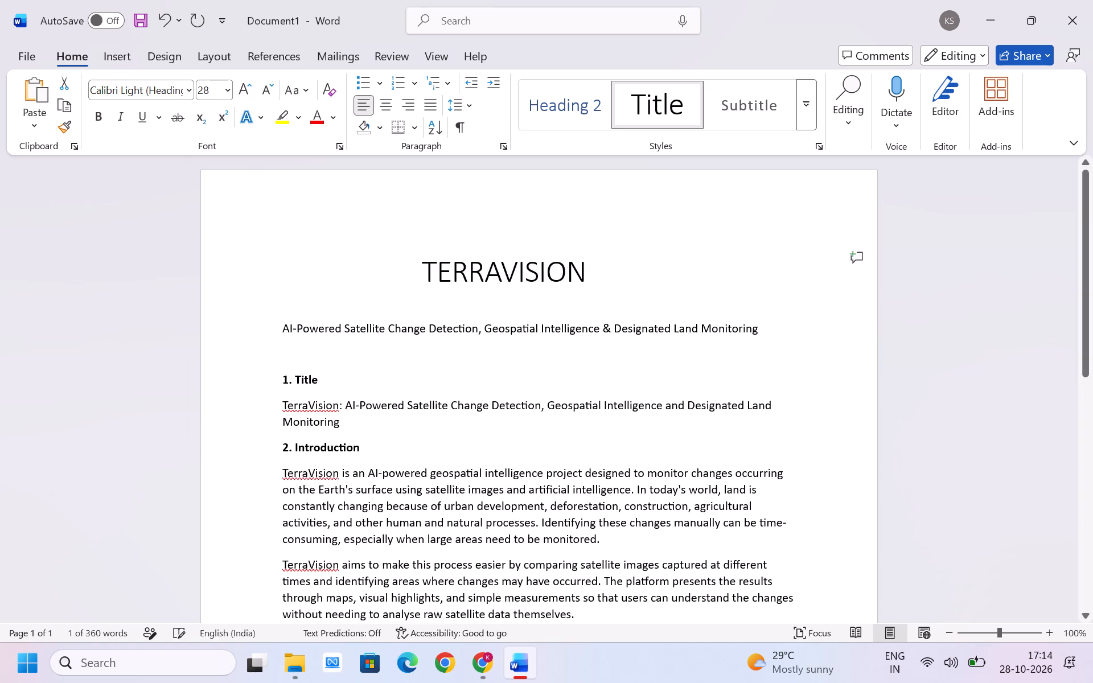
left_click(228, 89)
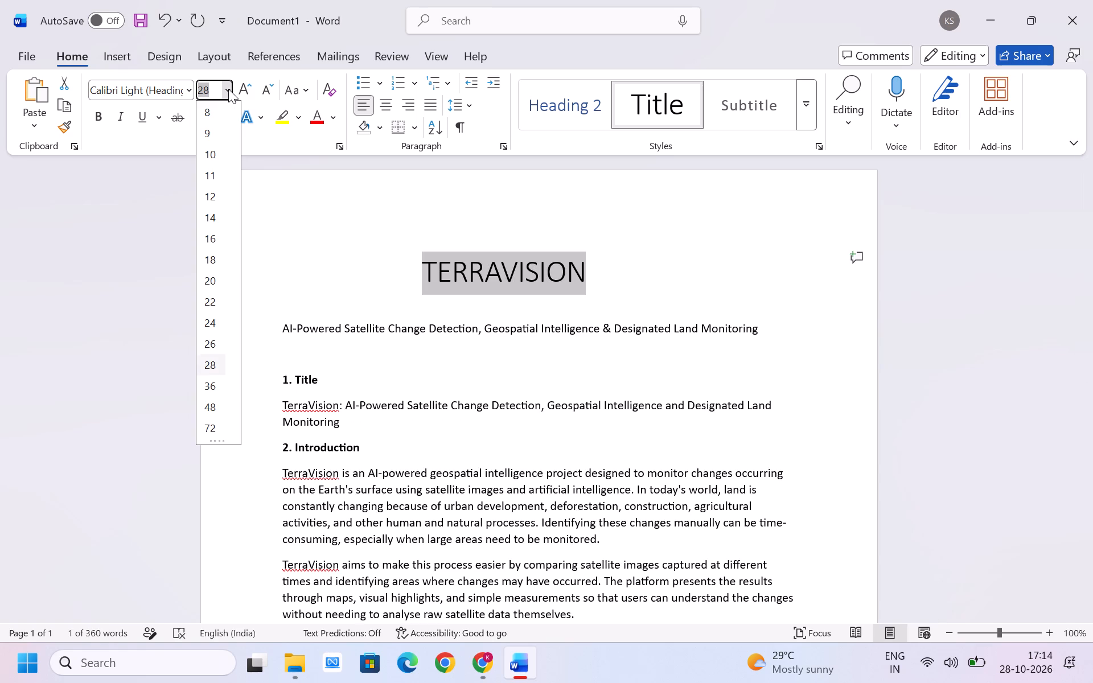
left_click(217, 389)
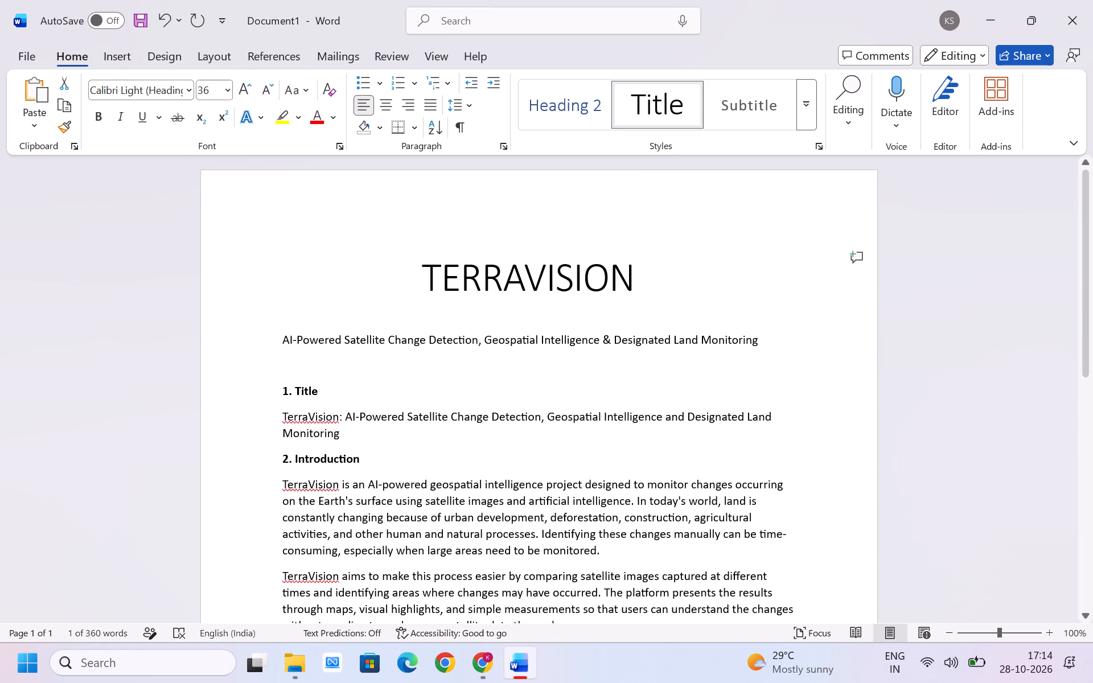
left_click(647, 286)
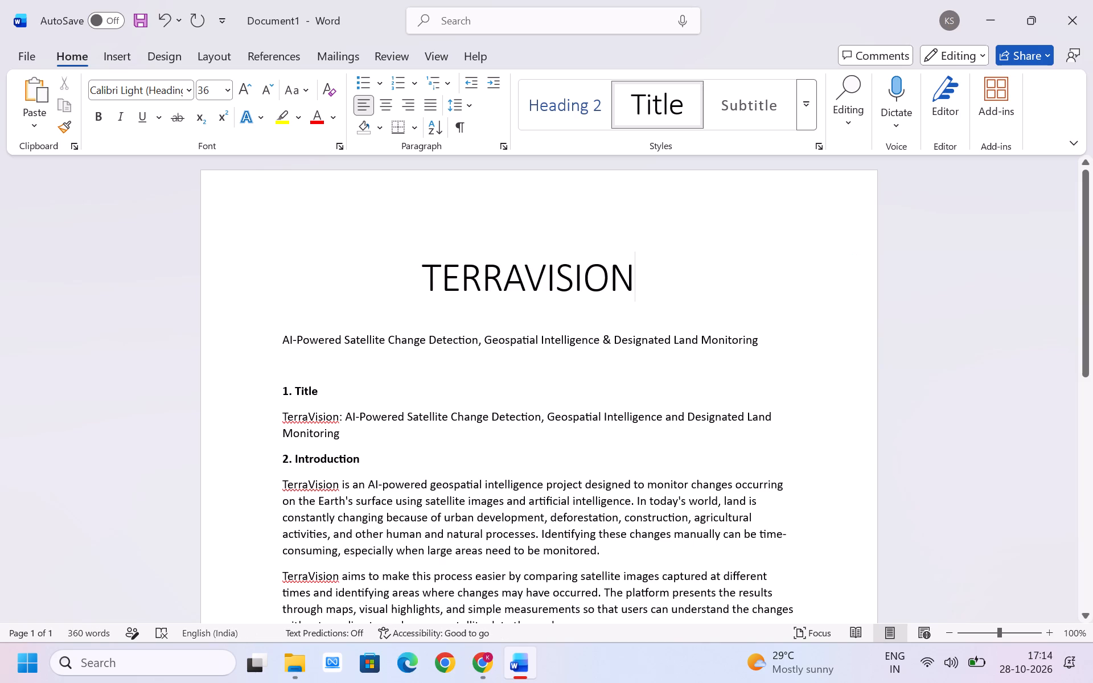
Apply the Heading 1 style to the "AI-Powered Satellite Change Detection, Geospatial Intelligence & Designated Land Monitoring" line beneath the title.
left_click(542, 318)
left_click_drag(283, 340, 360, 335)
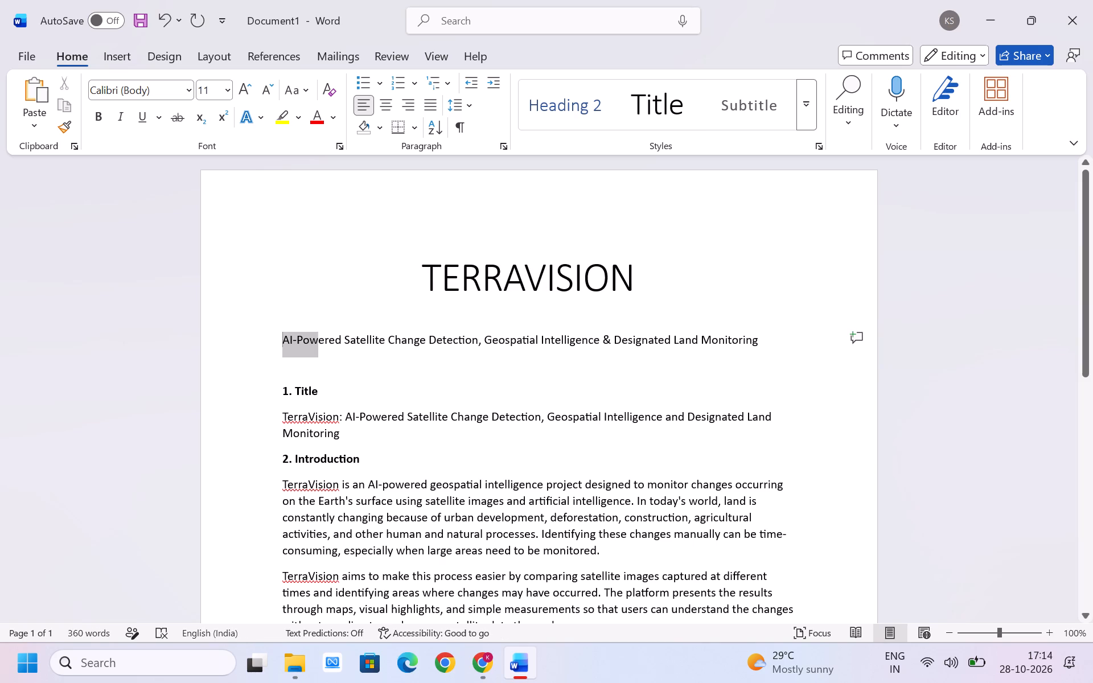
left_click_drag(360, 335, 761, 344)
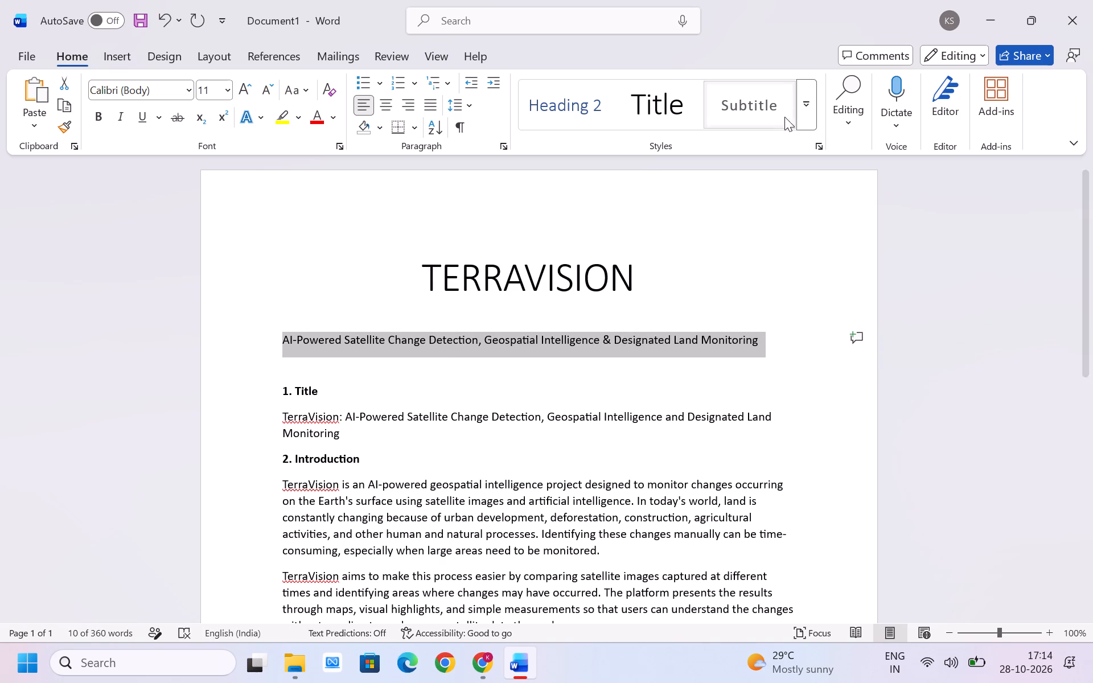
left_click(809, 121)
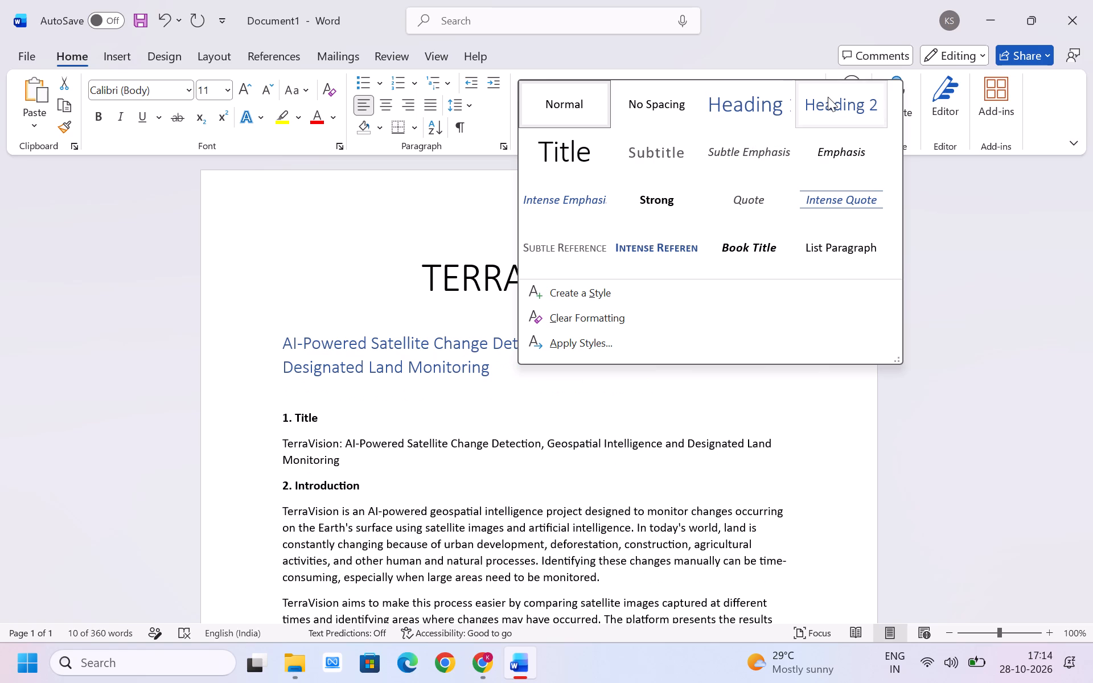
left_click(745, 109)
left_click(379, 314)
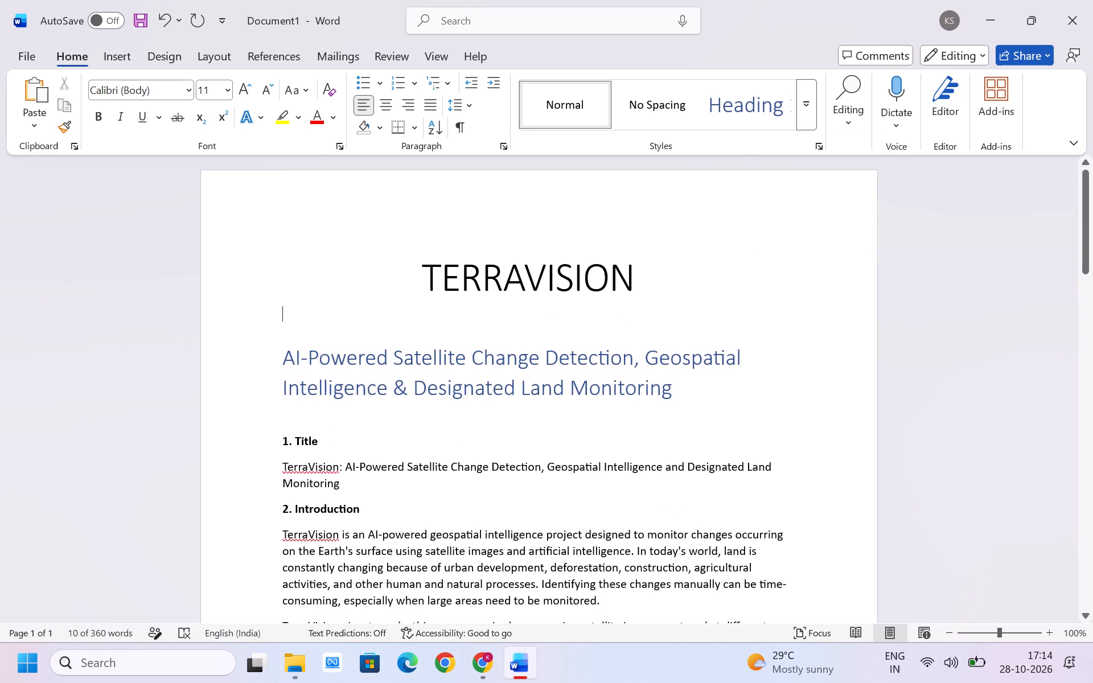
Delete the blank line between the TERRAVISION title and the "AI-Powered Satellite Change Detection" subtitle.
key("BackSpace")
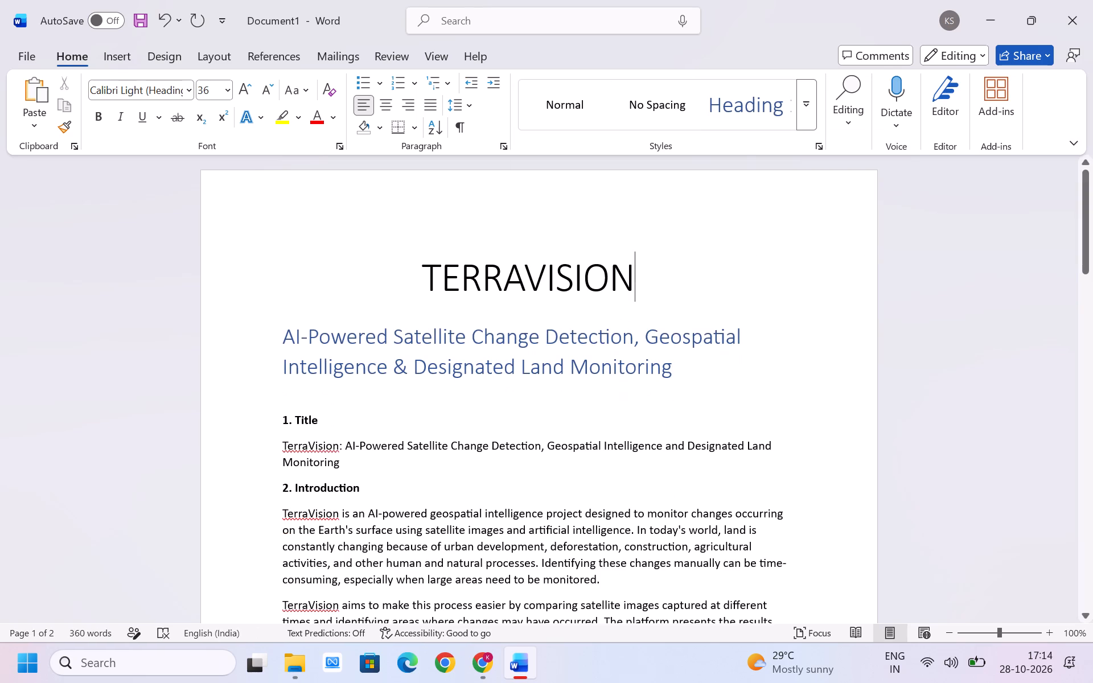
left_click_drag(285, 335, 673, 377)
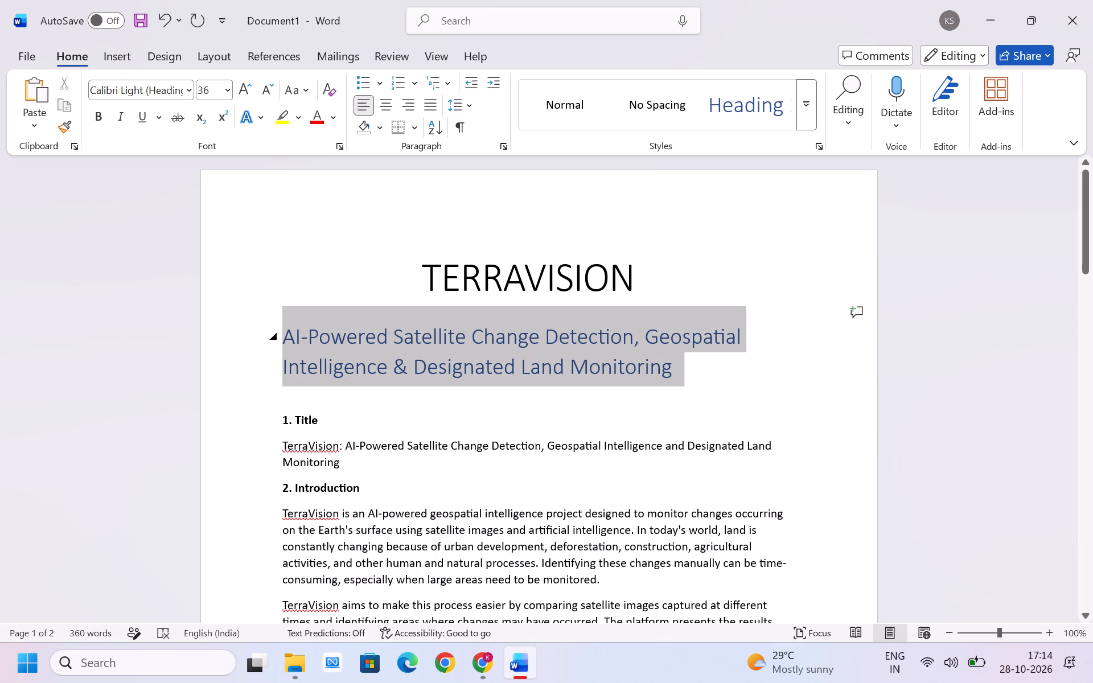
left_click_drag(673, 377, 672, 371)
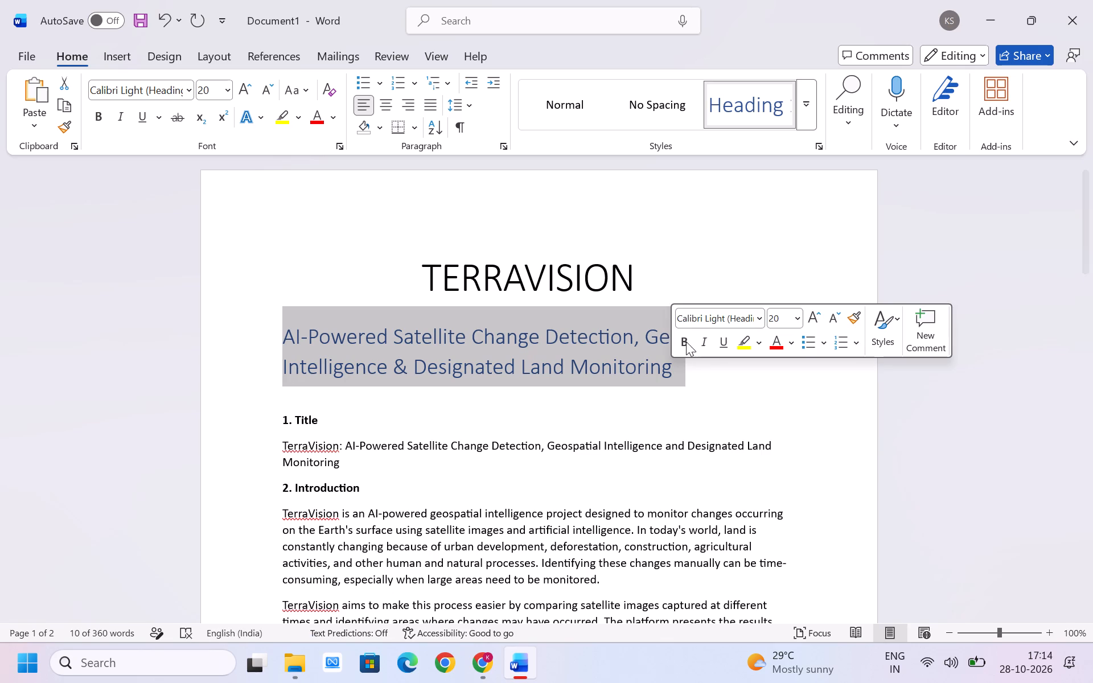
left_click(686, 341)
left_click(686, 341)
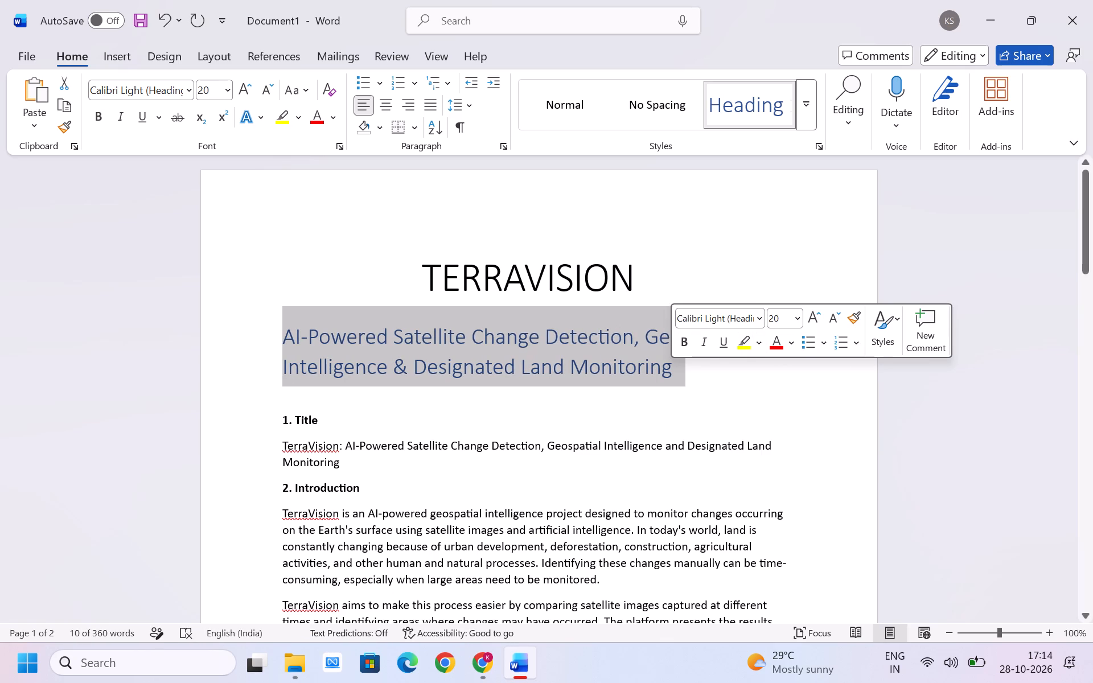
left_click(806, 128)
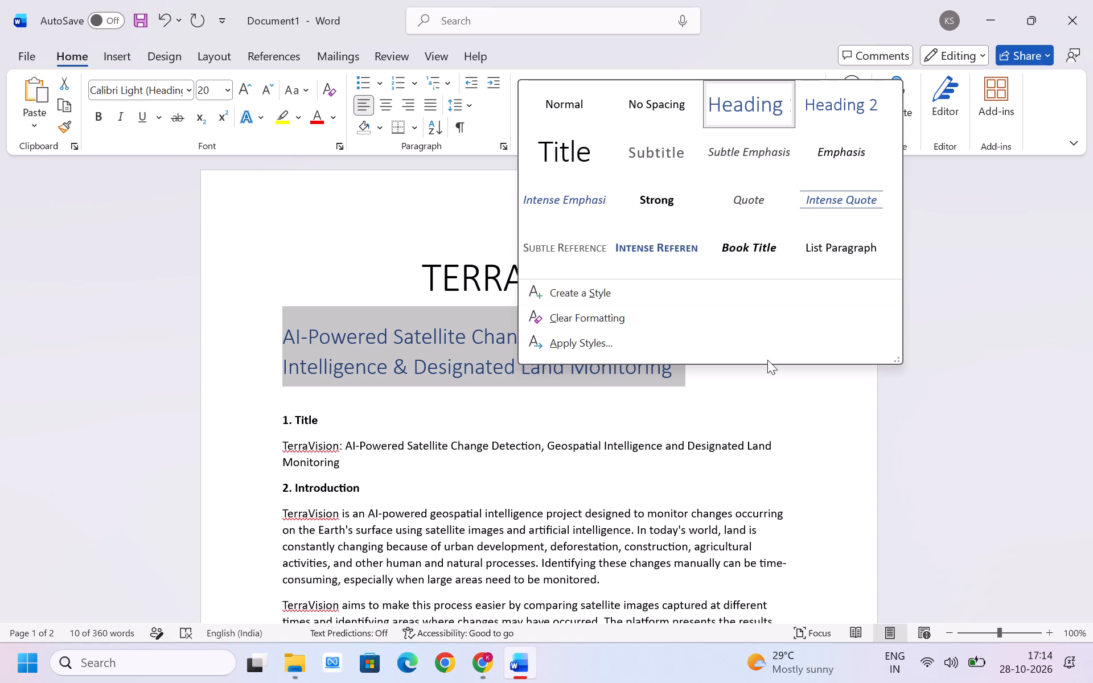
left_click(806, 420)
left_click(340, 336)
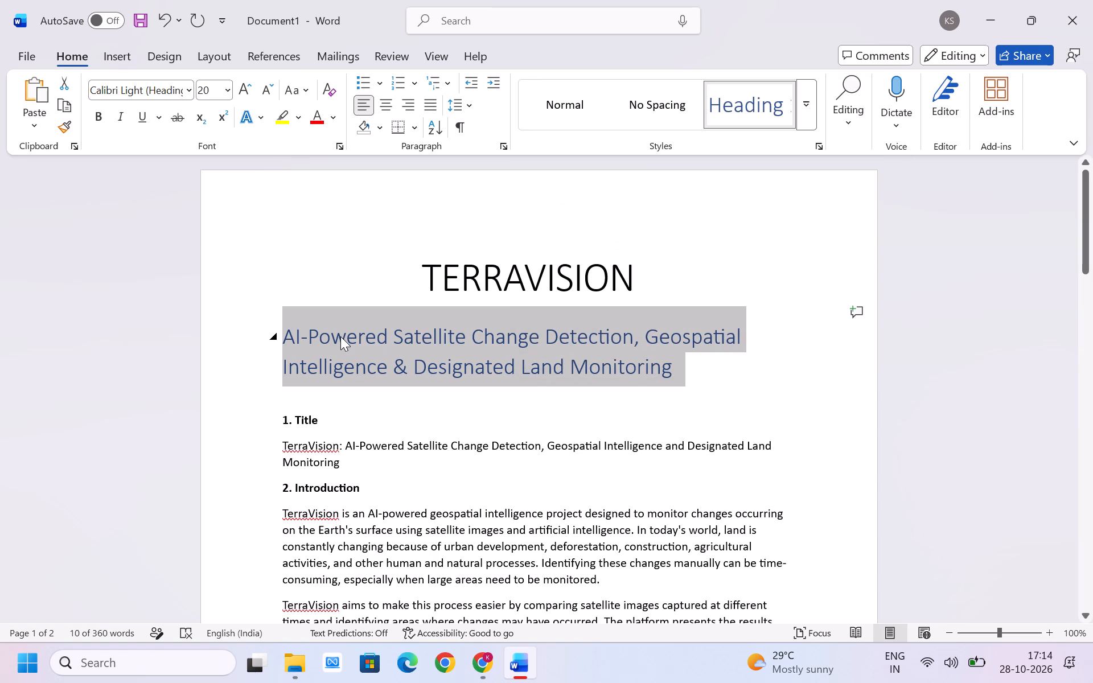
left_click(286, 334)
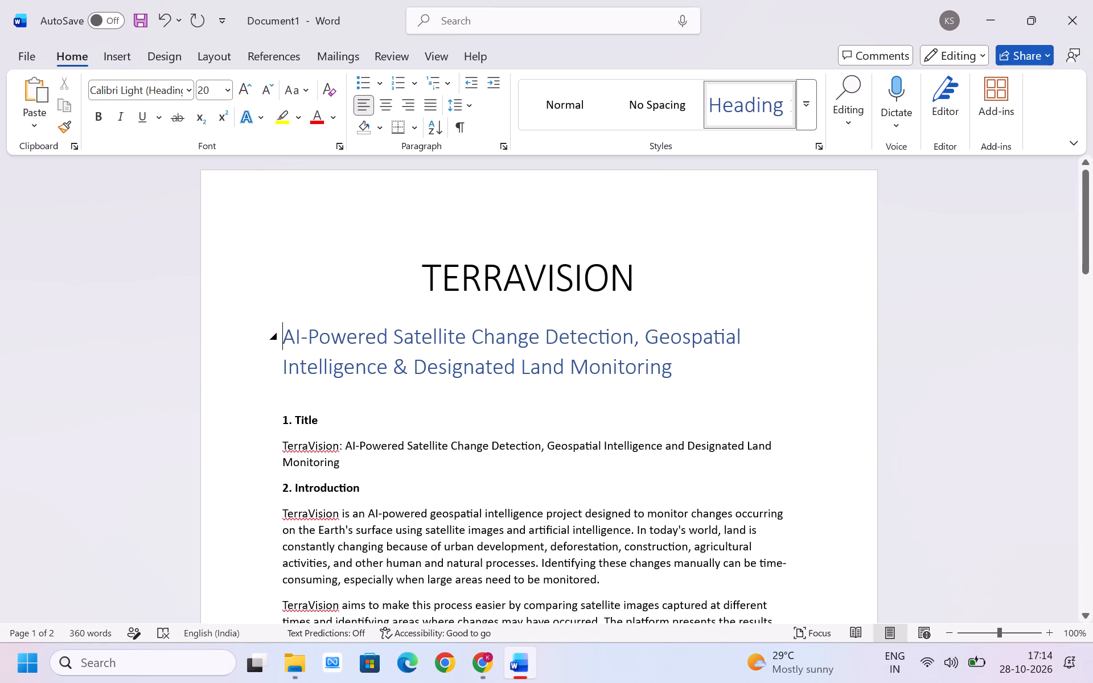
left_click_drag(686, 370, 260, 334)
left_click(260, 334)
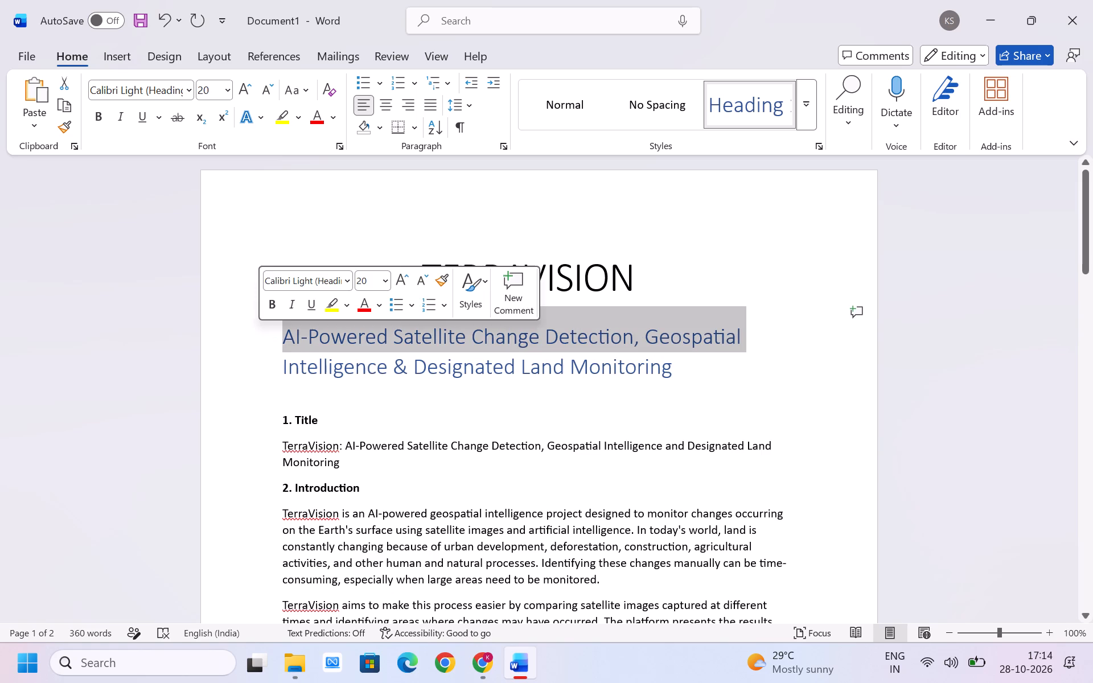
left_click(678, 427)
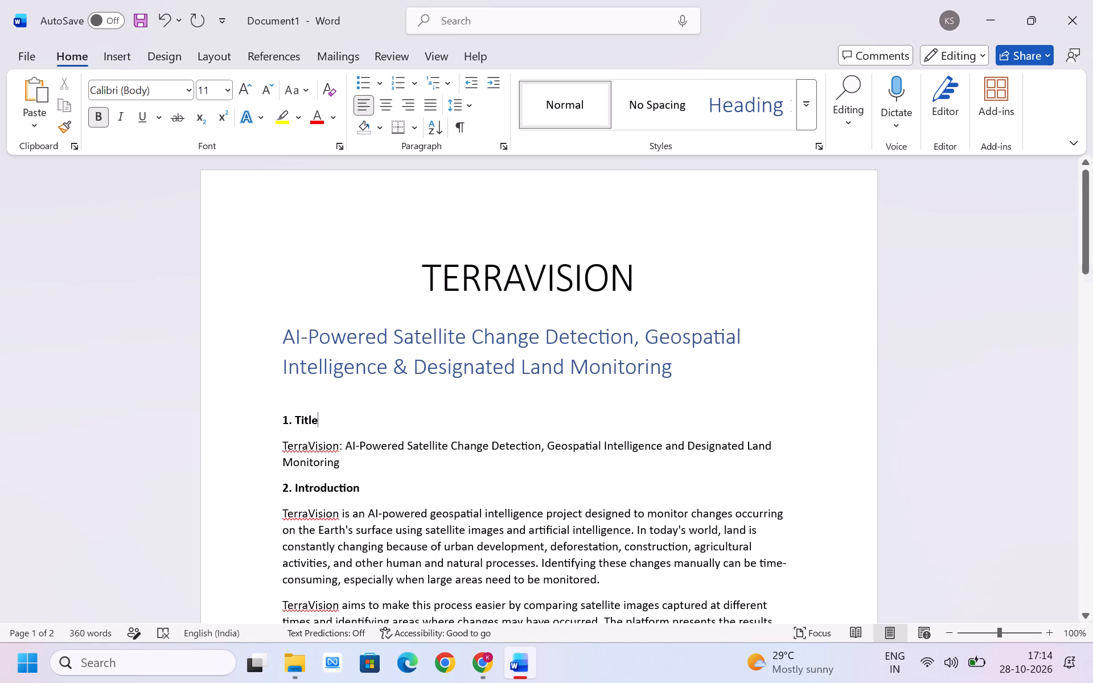
Center-align the two-line "AI-Powered Satellite Change Detection, Geospatial Intelligence & Designated Land Monitoring" subtitle.
left_click_drag(286, 328, 628, 344)
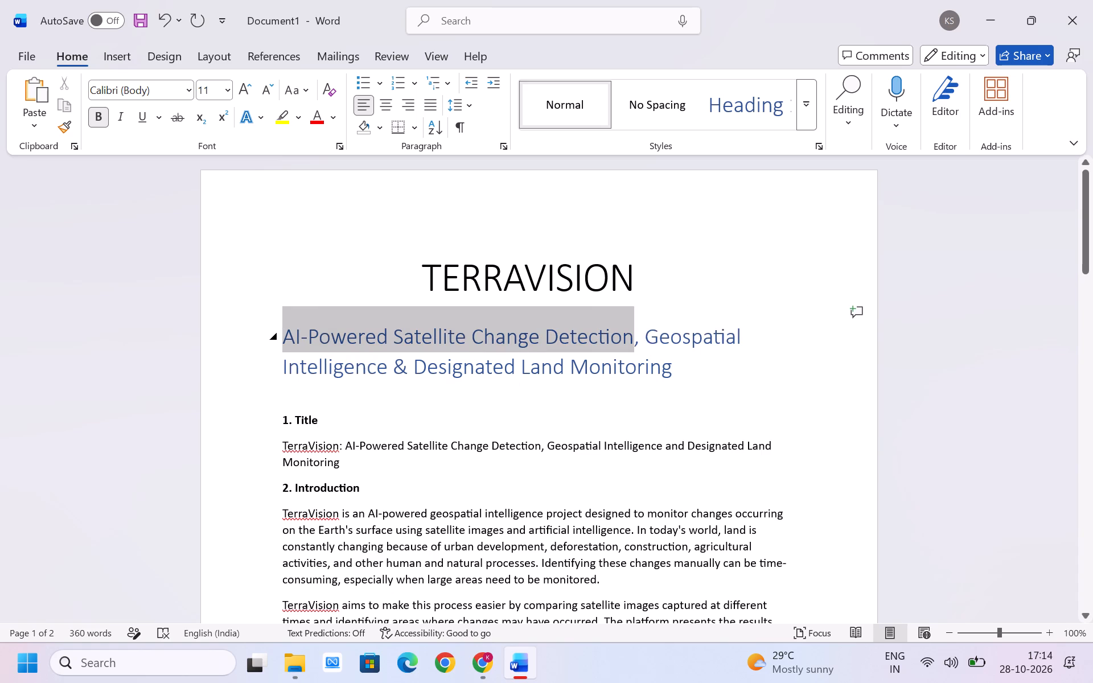
left_click_drag(628, 344, 672, 369)
left_click(383, 105)
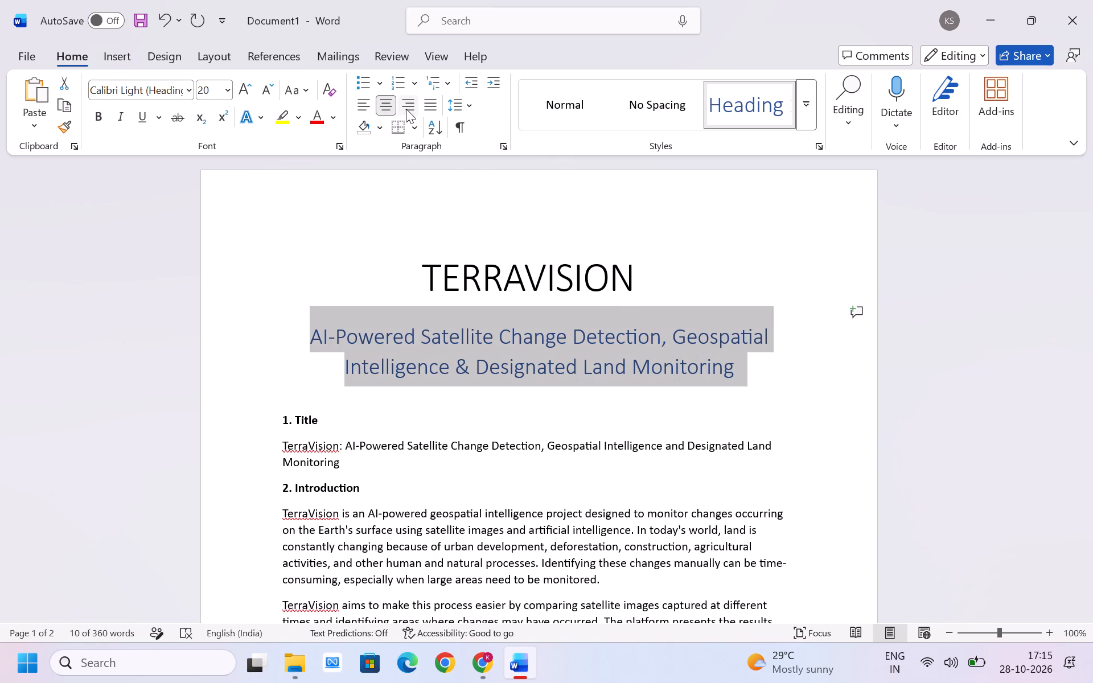
left_click(593, 409)
Set the font size of all text from the "1. Title" heading through the last Problem Statement paragraph to 12.
scroll(593, 409, "down", 2)
scroll(593, 409, "up", 1)
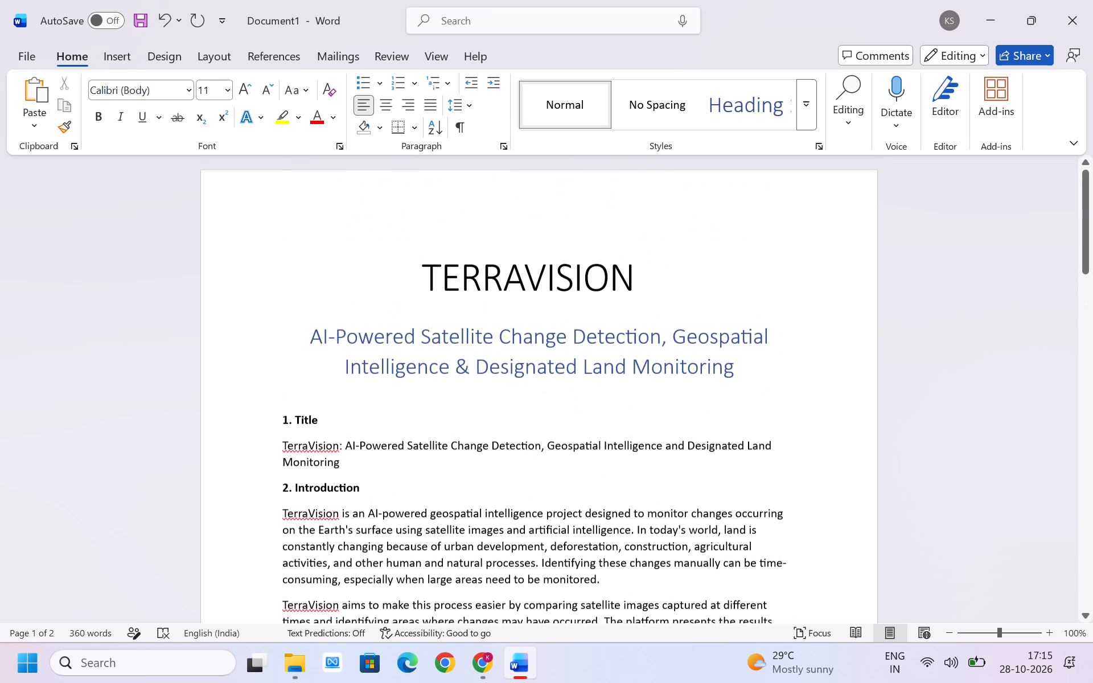
scroll(593, 409, "up", 1)
scroll(543, 375, "down", 1)
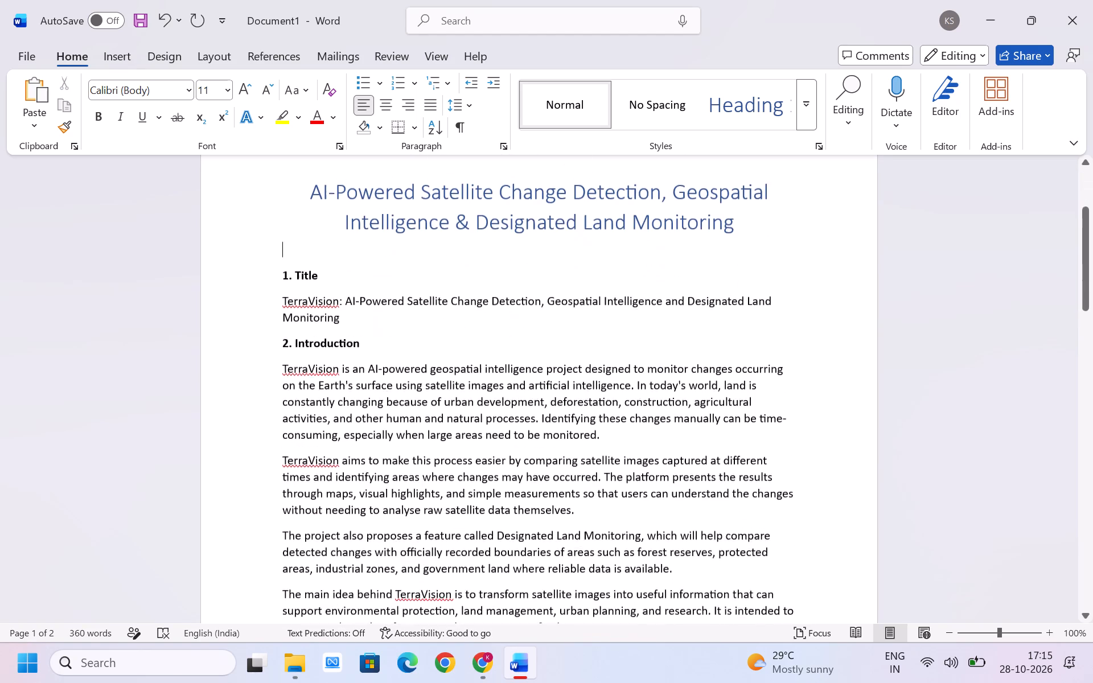
scroll(543, 375, "down", 1)
left_click_drag(315, 254, 277, 255)
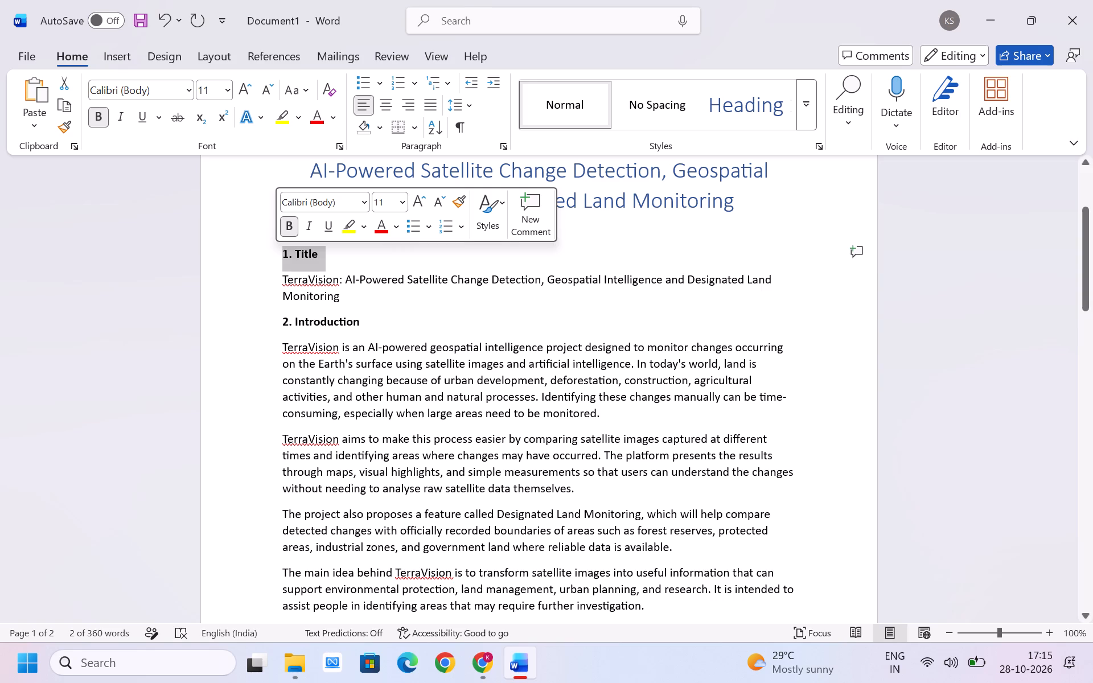
left_click(347, 256)
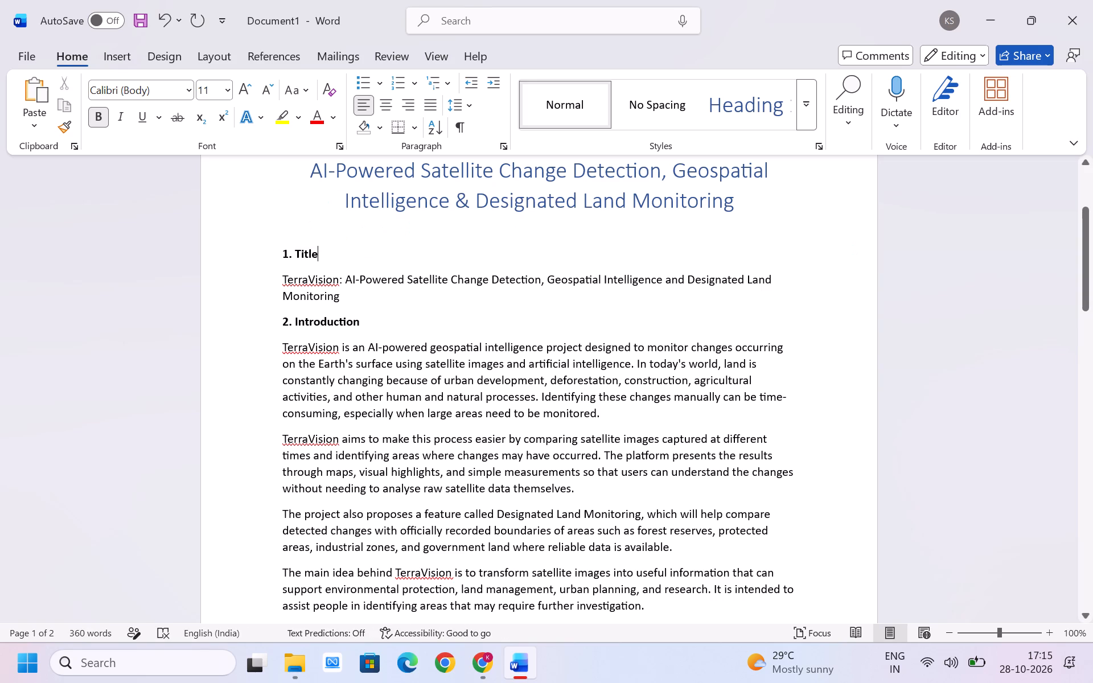
left_click_drag(282, 256, 709, 331)
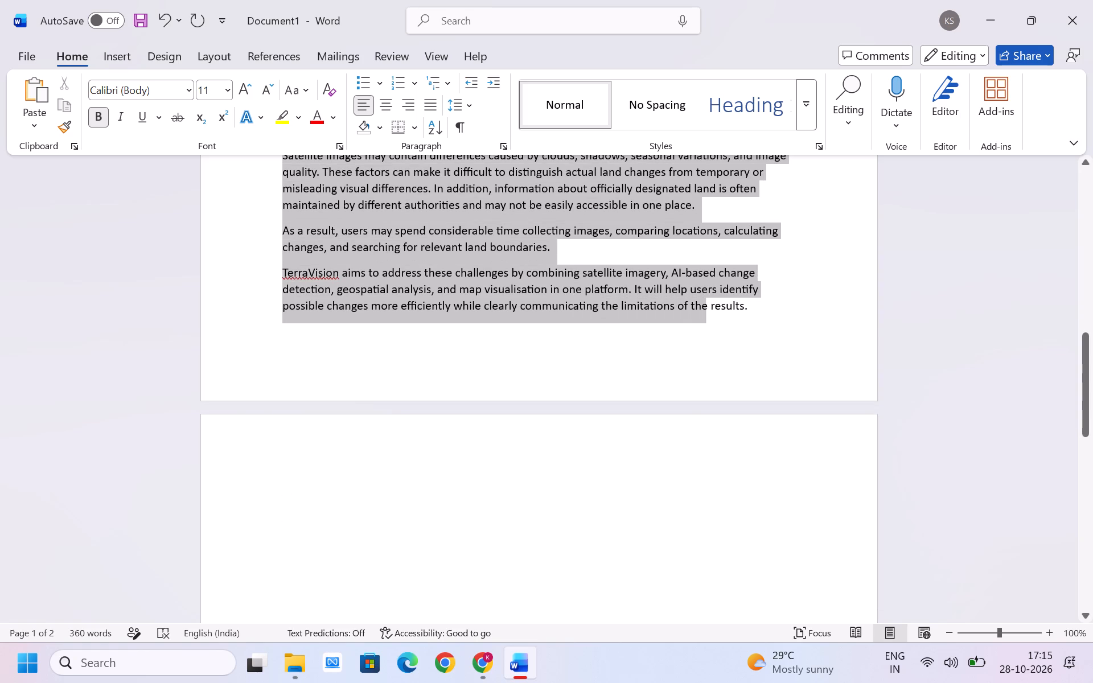
left_click_drag(709, 331, 745, 332)
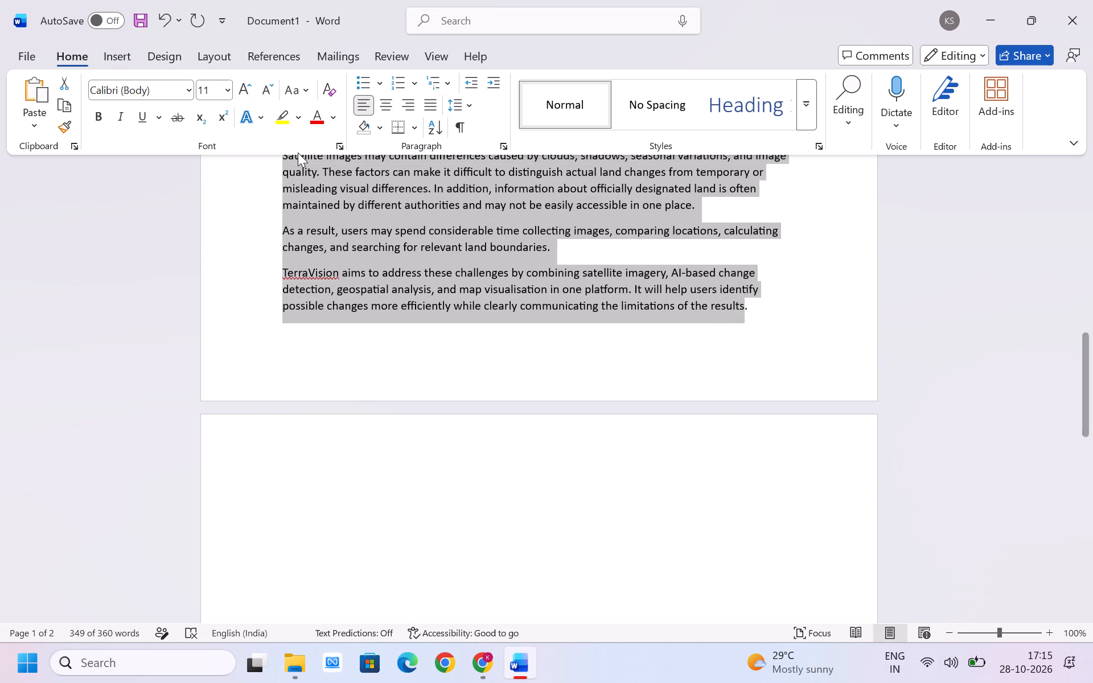
left_click(224, 87)
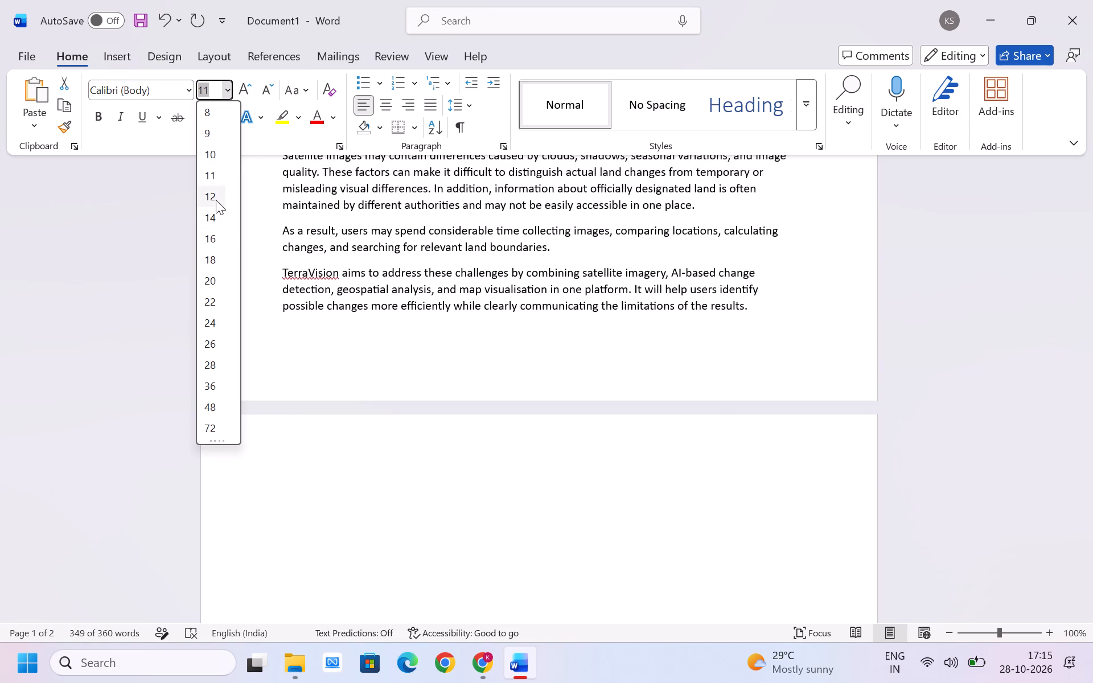
left_click(216, 200)
scroll(216, 200, "up", 3)
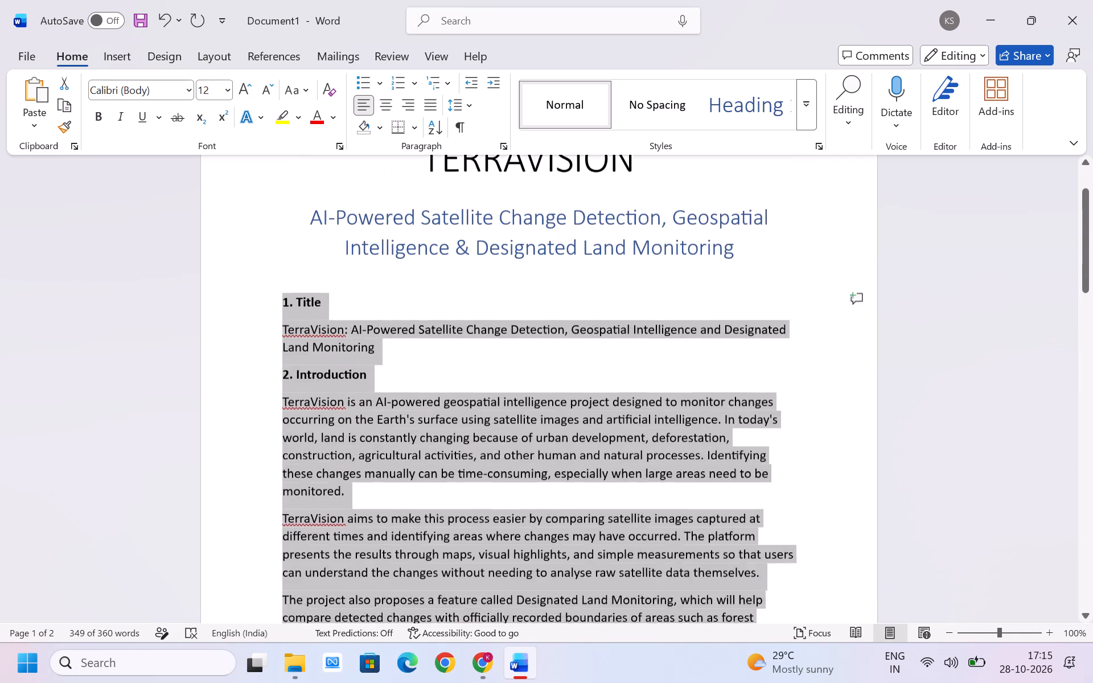
left_click(401, 263)
Set the font size of the "1. Title" heading to 14.
scroll(401, 263, "up", 1)
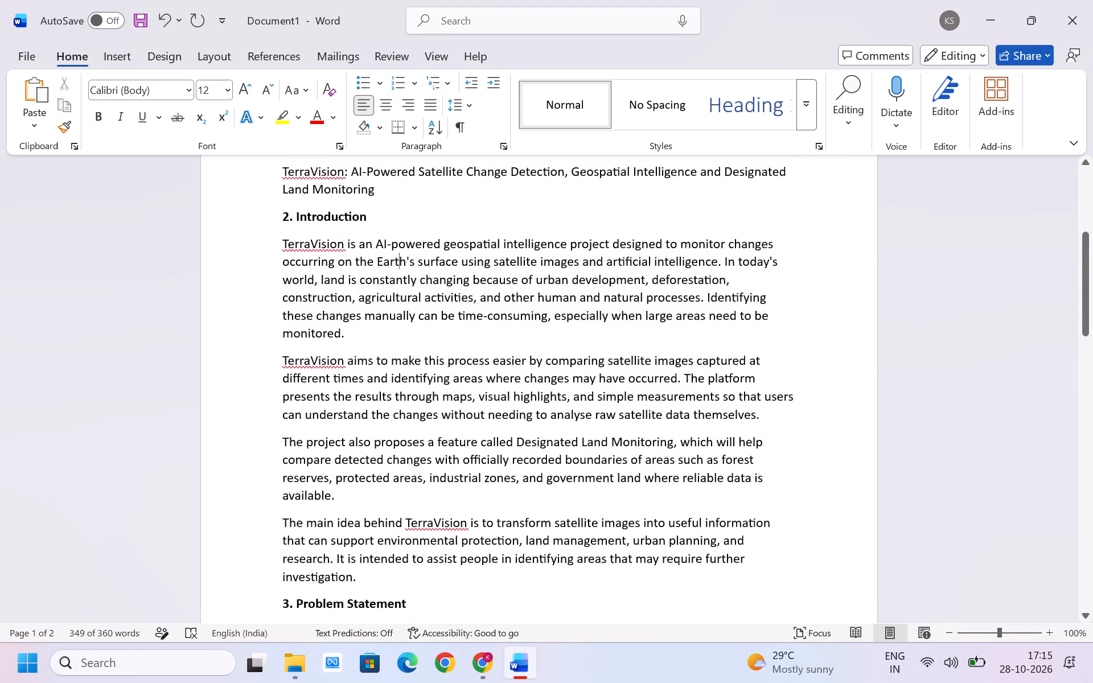
scroll(401, 263, "up", 1)
left_click_drag(322, 261, 290, 258)
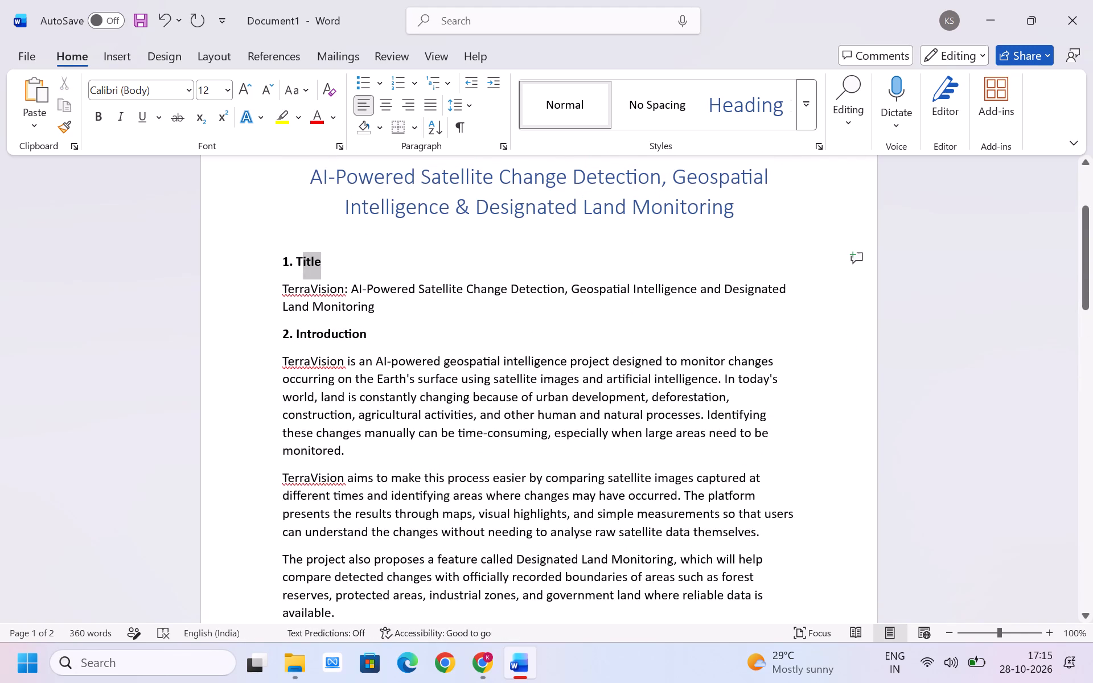
left_click_drag(290, 258, 278, 254)
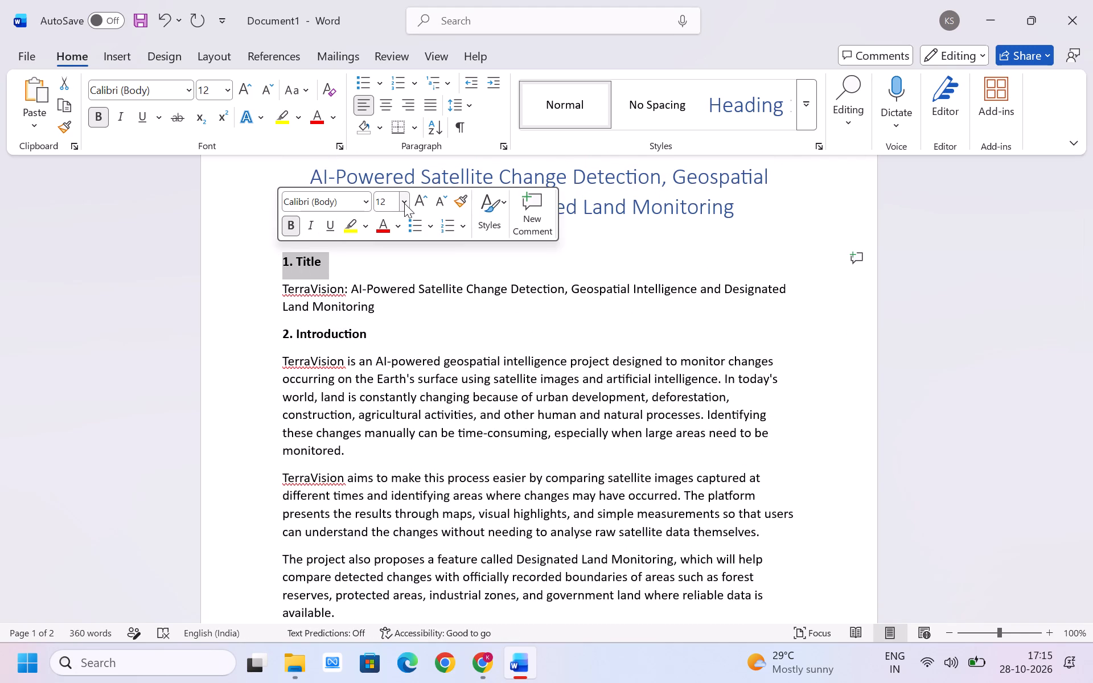
left_click(404, 203)
left_click(393, 328)
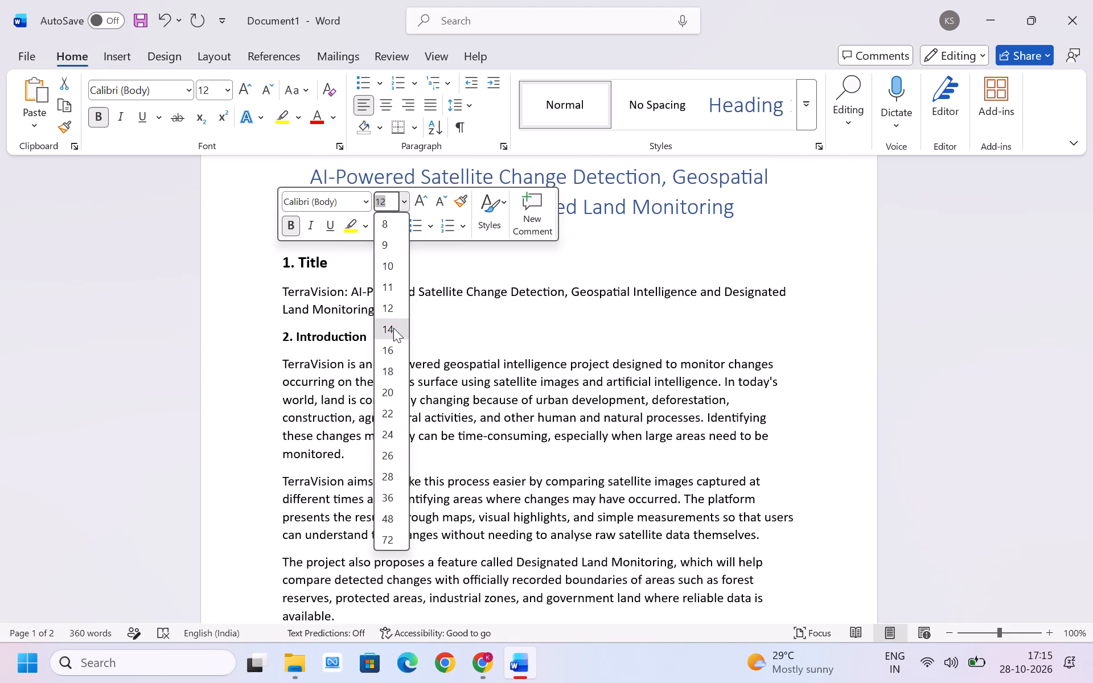
left_click(379, 277)
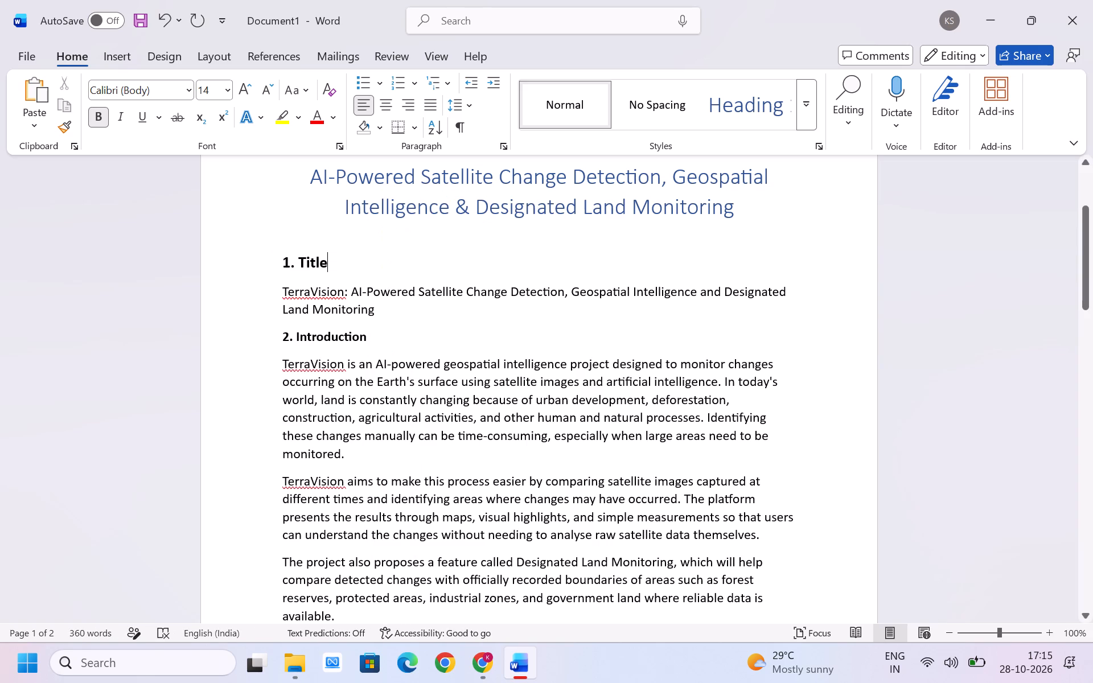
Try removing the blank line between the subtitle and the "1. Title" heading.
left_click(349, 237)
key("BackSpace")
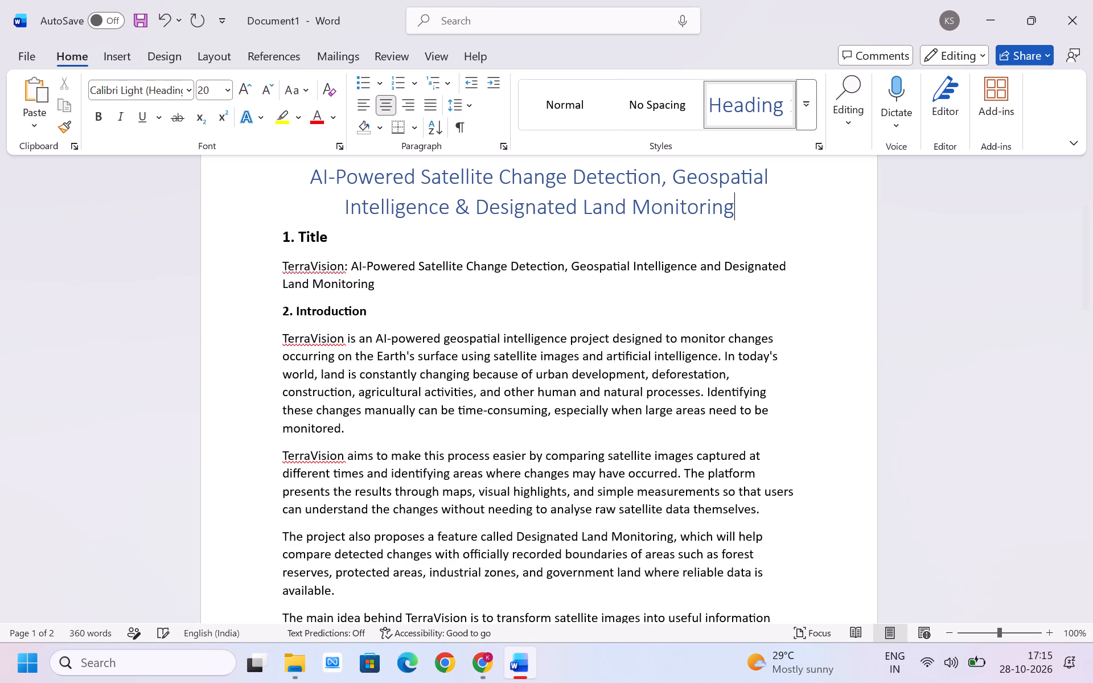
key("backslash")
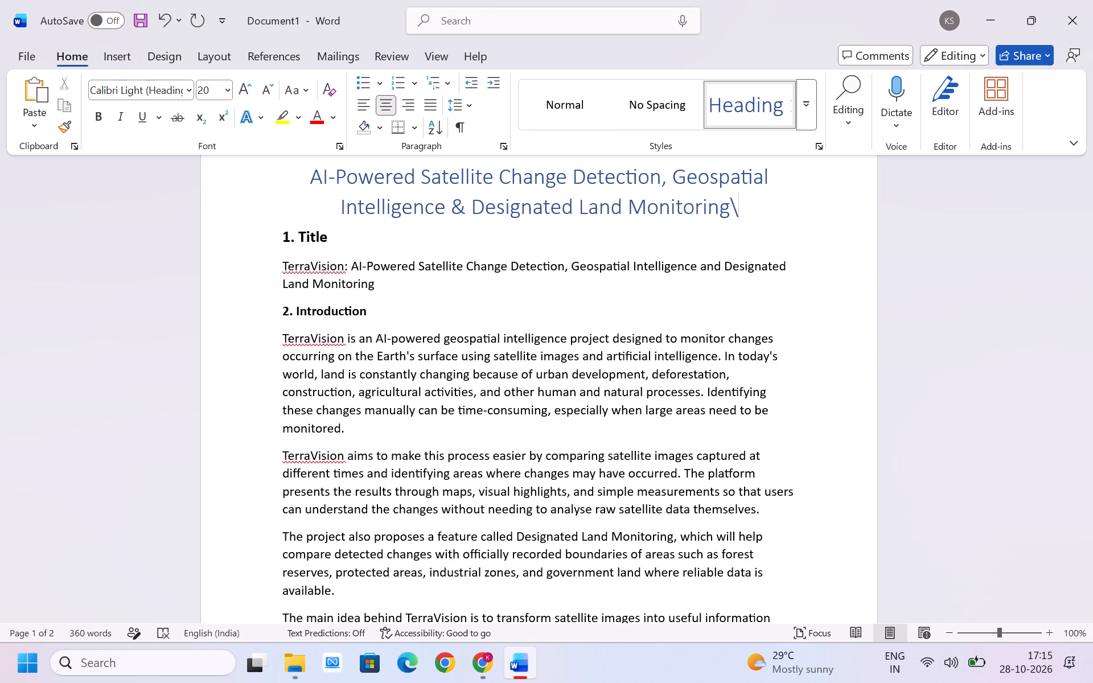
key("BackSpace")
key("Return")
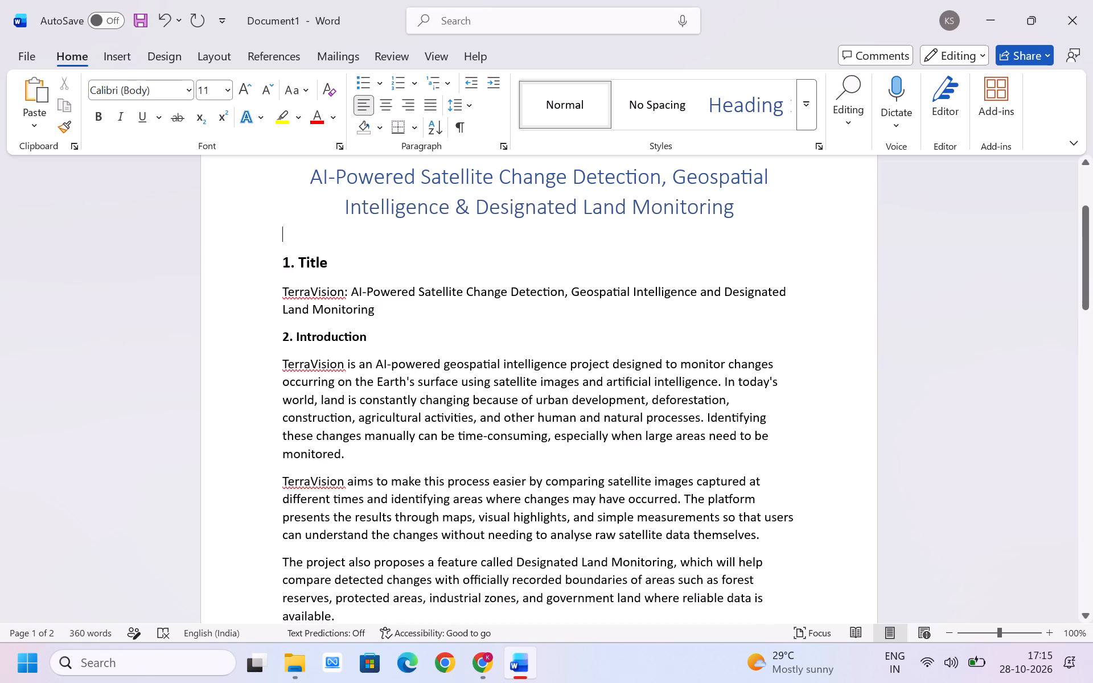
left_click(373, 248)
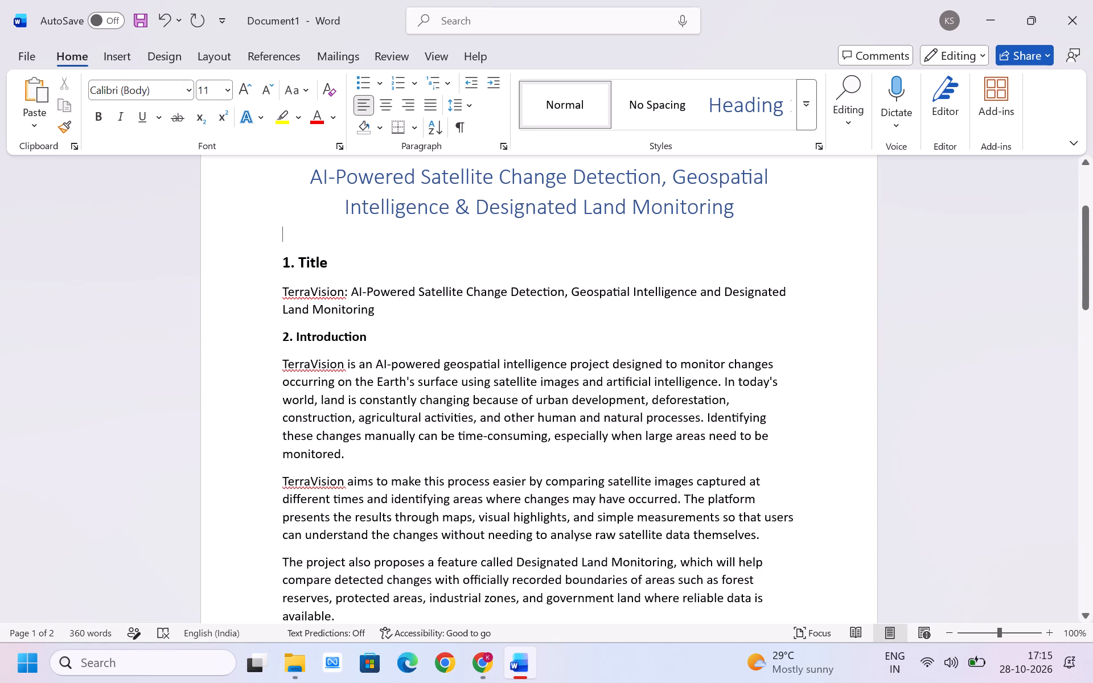
Remove the number from the "1. Title" heading and add a space and colon so it reads "Title :".
left_click(299, 262)
key("BackSpace")
key("BackSpace")
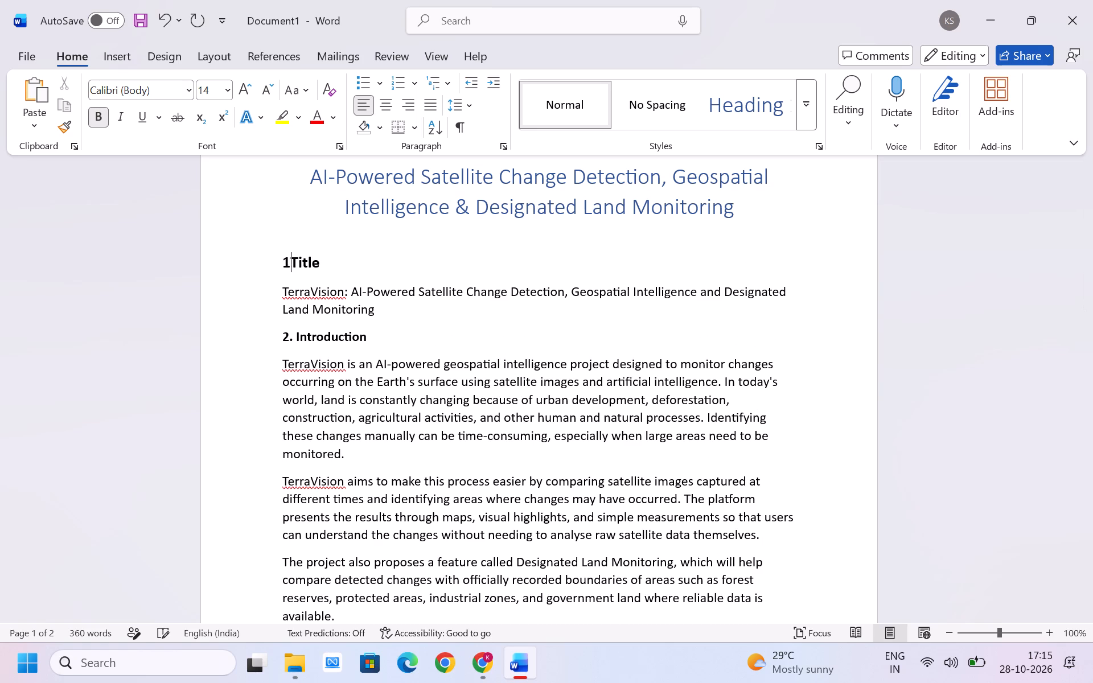
key("BackSpace")
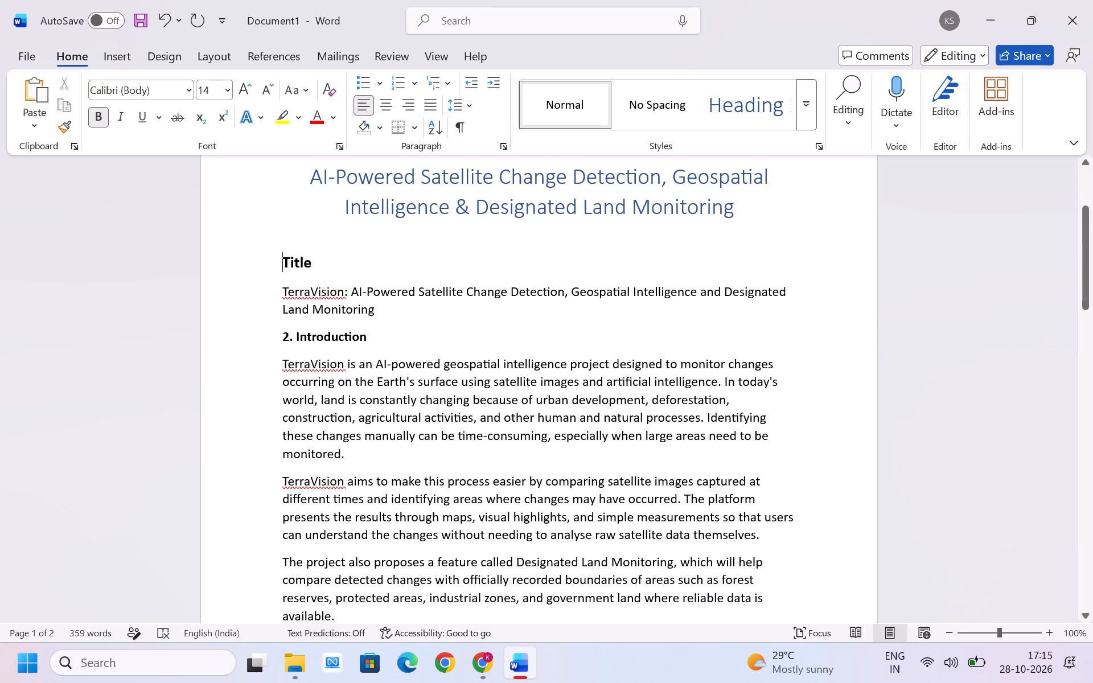
left_click(324, 268)
key("space")
type(":")
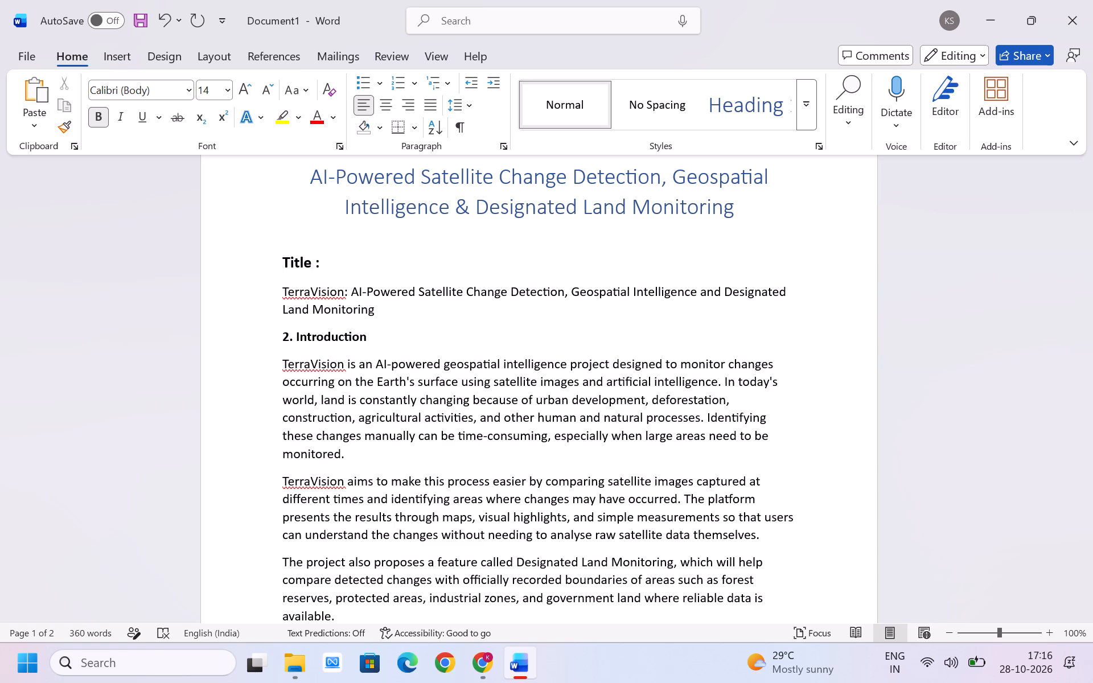
left_click(414, 318)
left_click(393, 332)
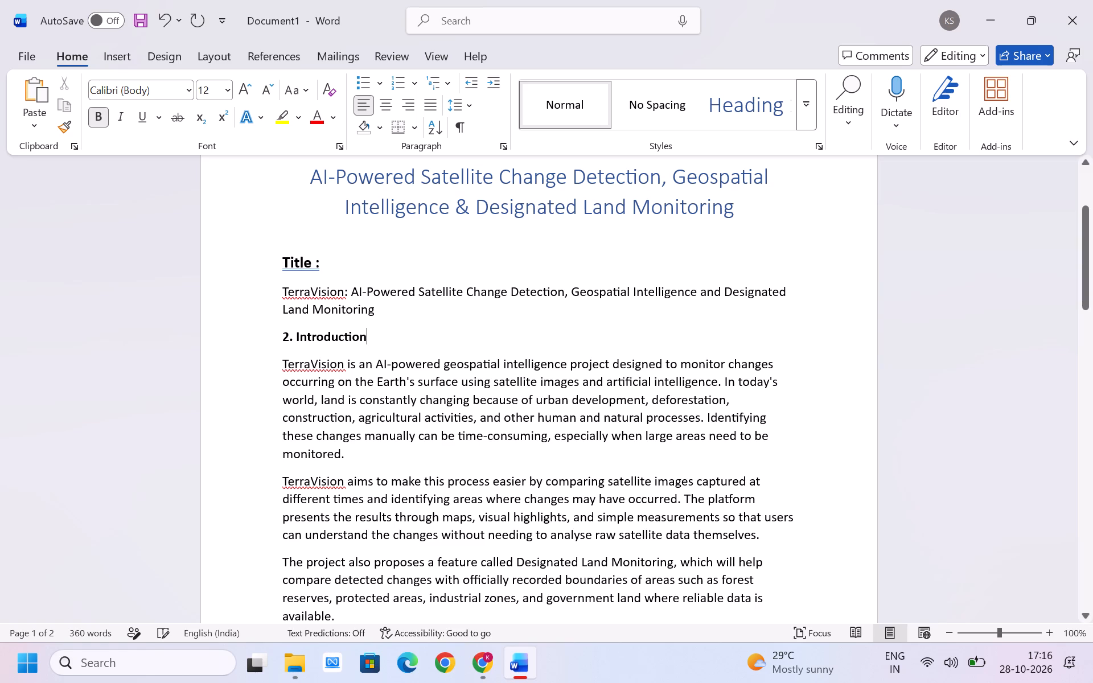
Accept the grammar suggestion that removes the space before the colon, so the heading reads "Title:".
left_click(291, 260)
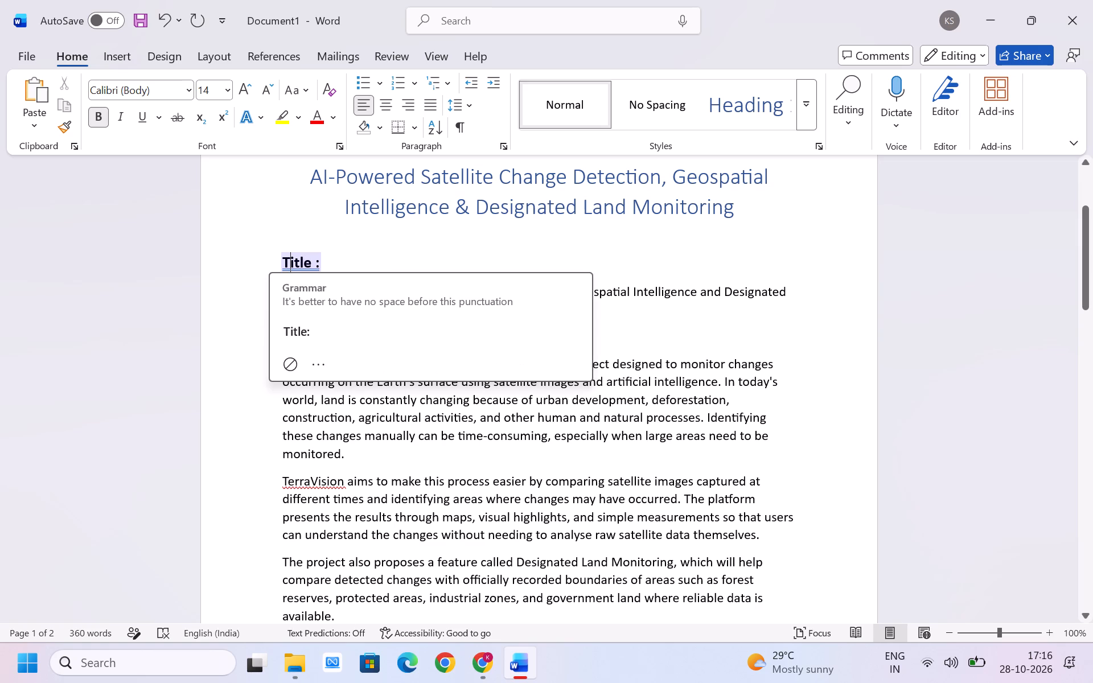
left_click(298, 324)
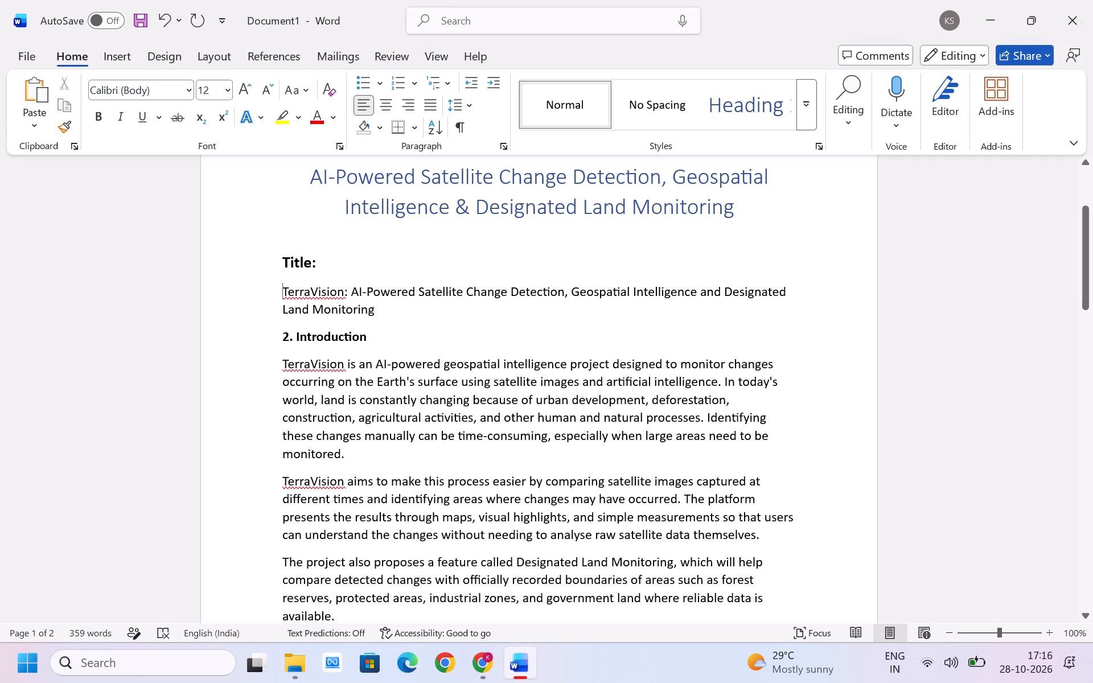
Set the font size of the "2. Introduction" heading to 14.
left_click_drag(373, 341, 280, 336)
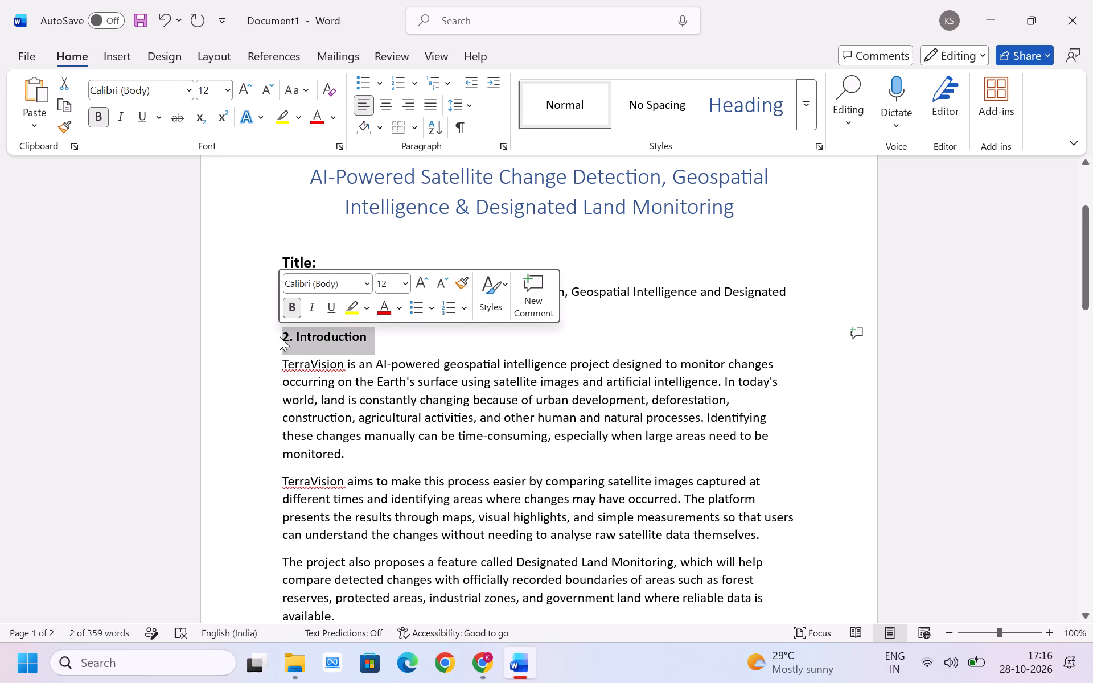
left_click(405, 285)
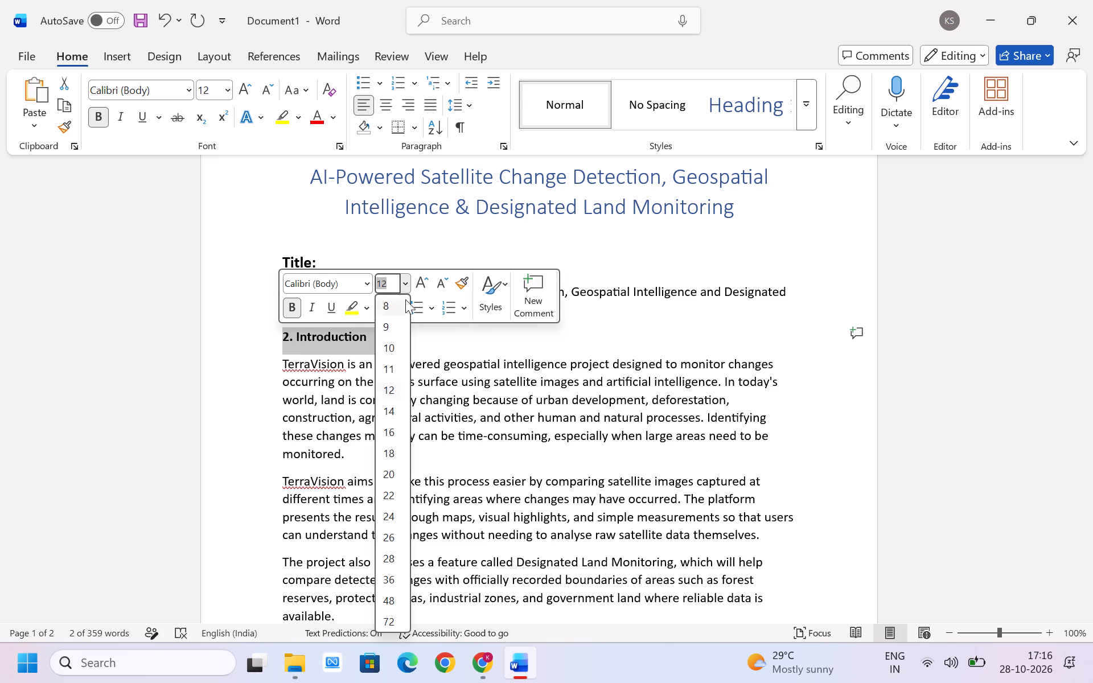
left_click(394, 401)
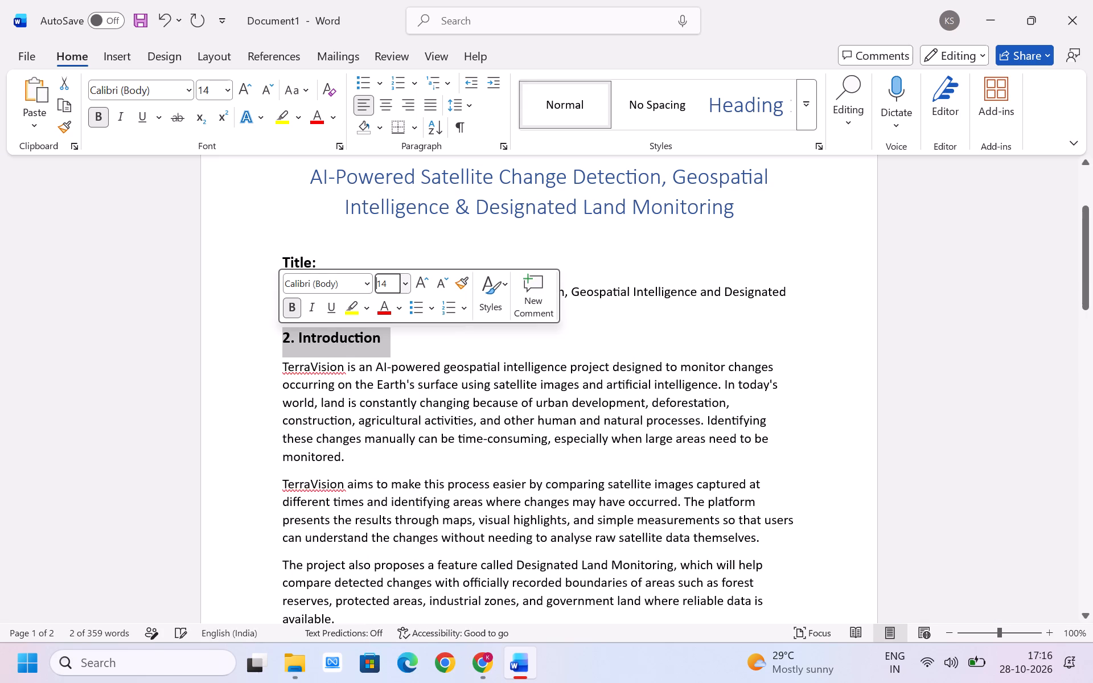
Remove the number from the "2. Introduction" heading and add a colon so it reads "Introduction:".
left_click(302, 340)
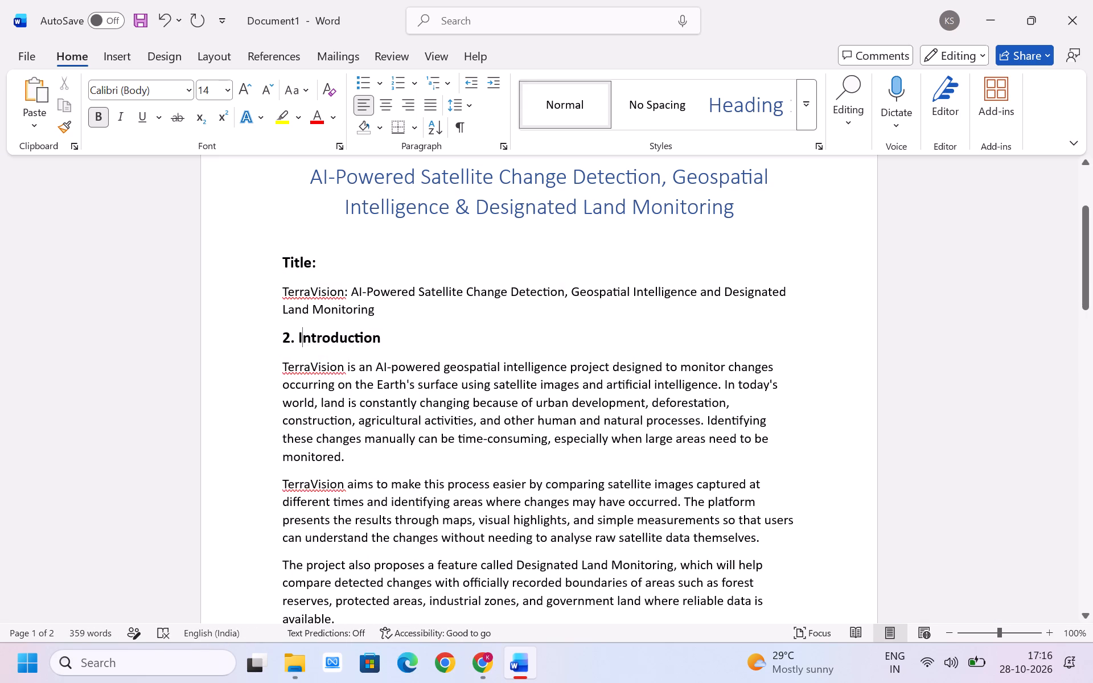
key("Left")
key("BackSpace")
key("BackSpace")
key("BackSpace")
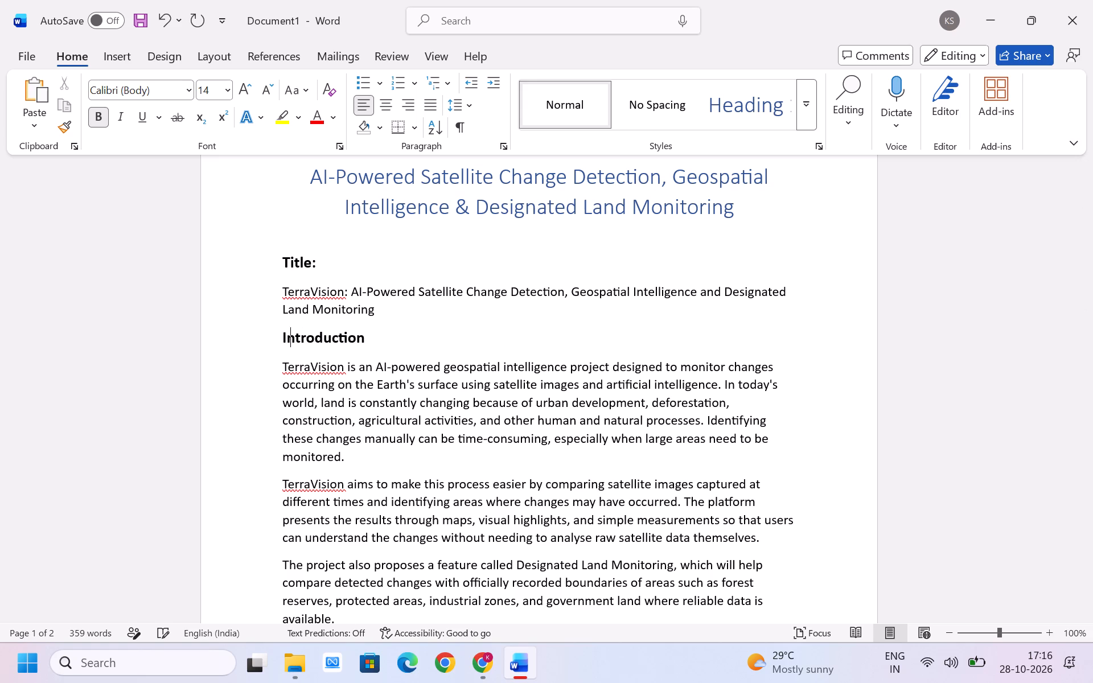
left_click(392, 342)
key("shift+colon")
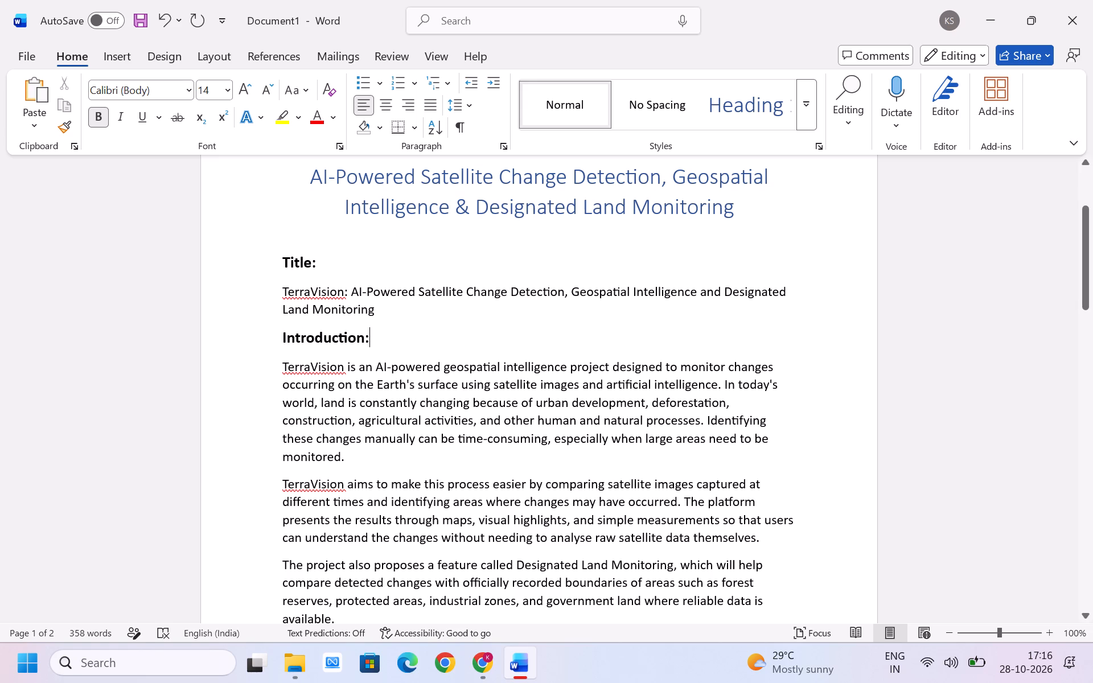
Justify the TerraVision project title paragraph beneath the "Title:" heading.
left_click_drag(282, 294, 381, 307)
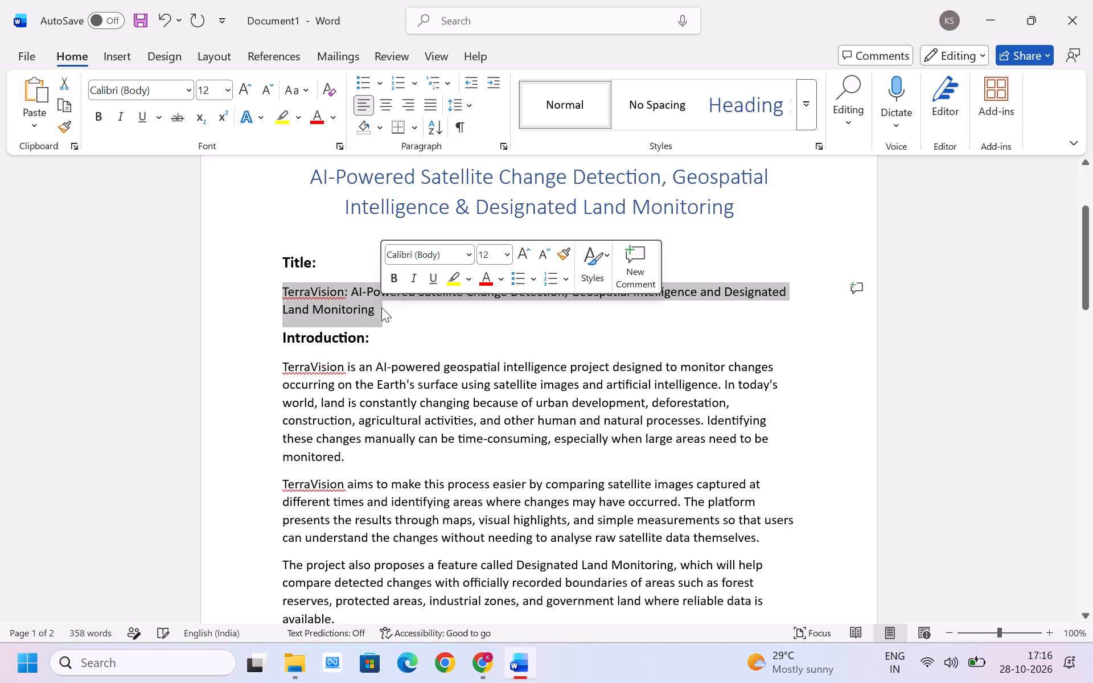
left_click(420, 316)
scroll(420, 316, "right", 1)
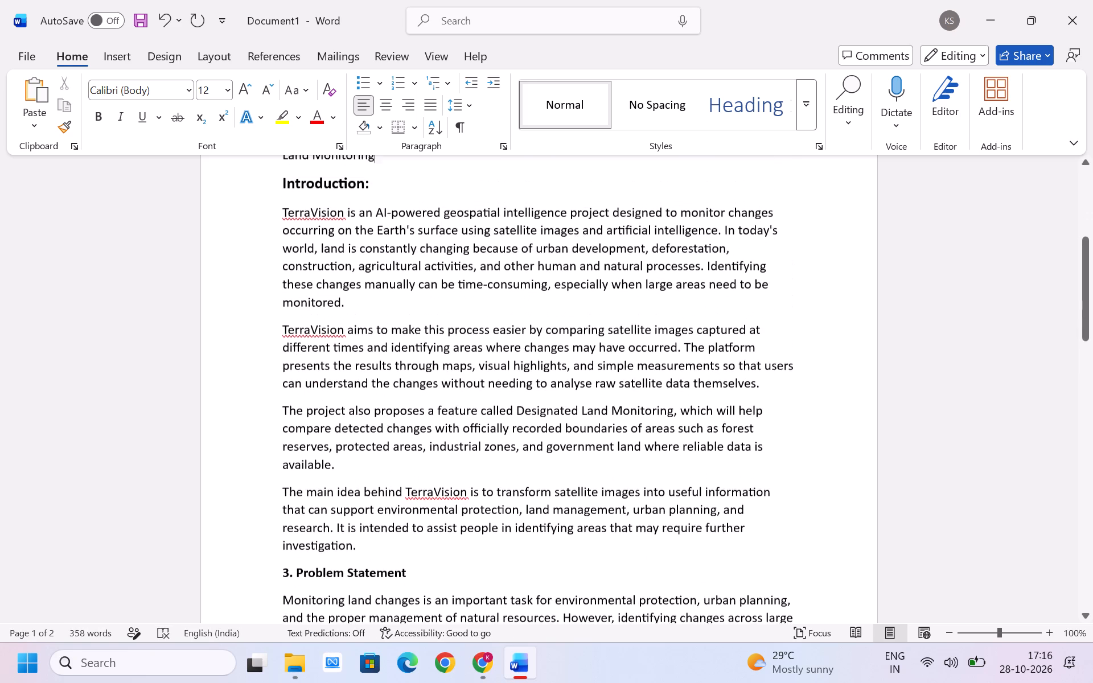
scroll(420, 316, "right", 1)
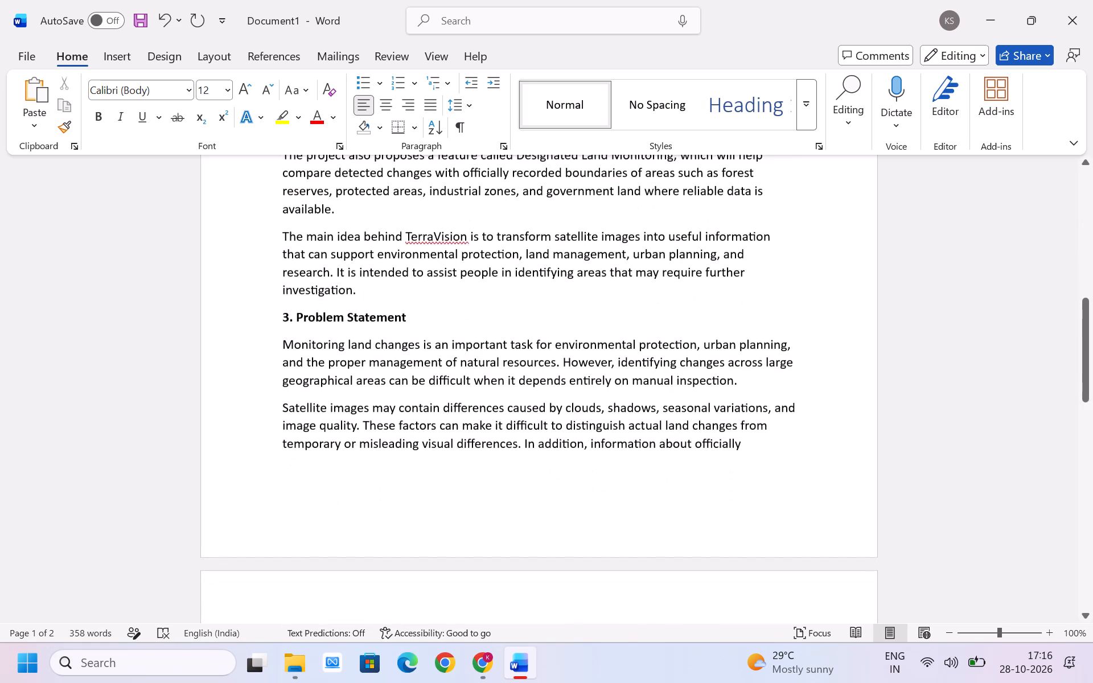
scroll(420, 316, "right", 1)
scroll(420, 316, "up", 1)
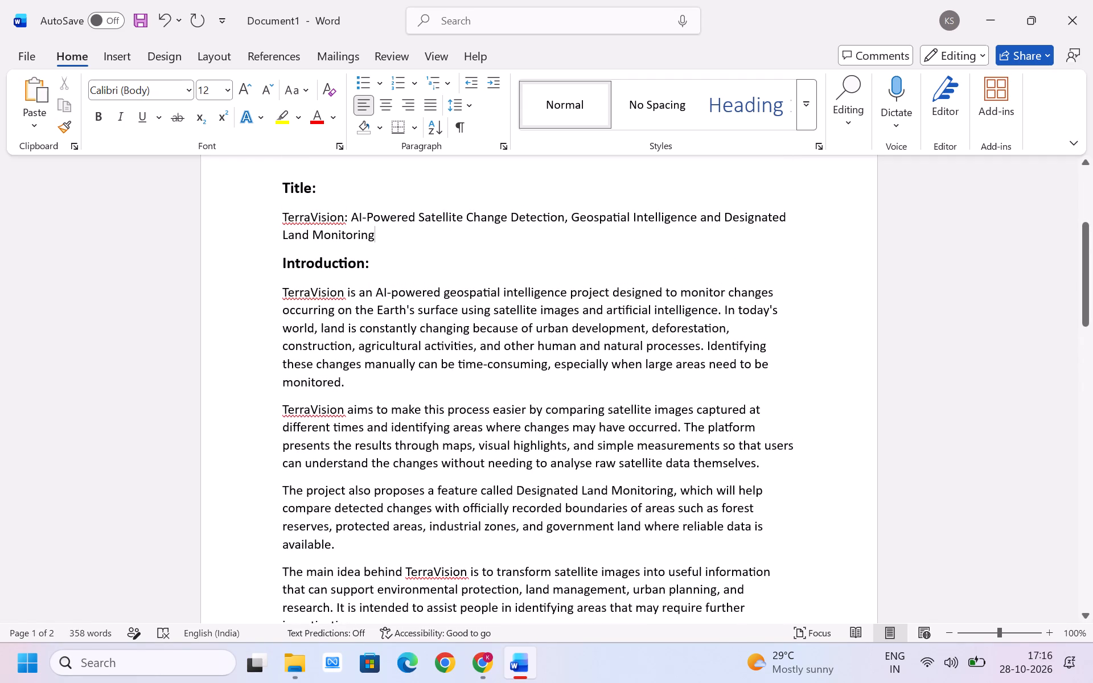
left_click_drag(282, 216, 373, 229)
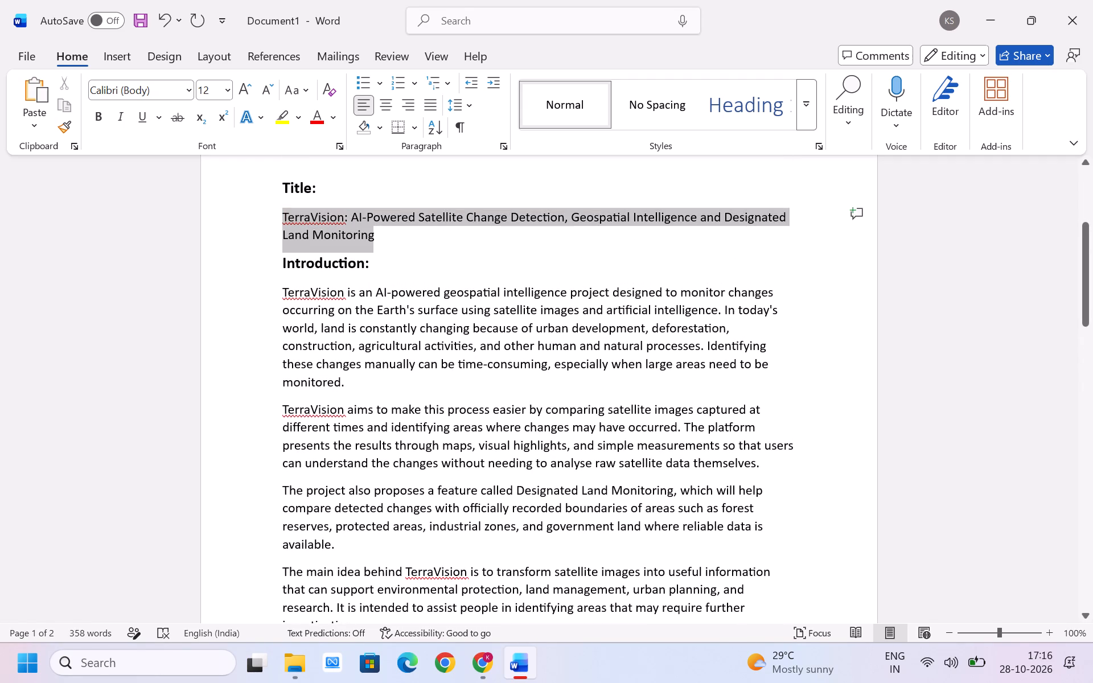
left_click_drag(373, 229, 376, 231)
left_click(432, 102)
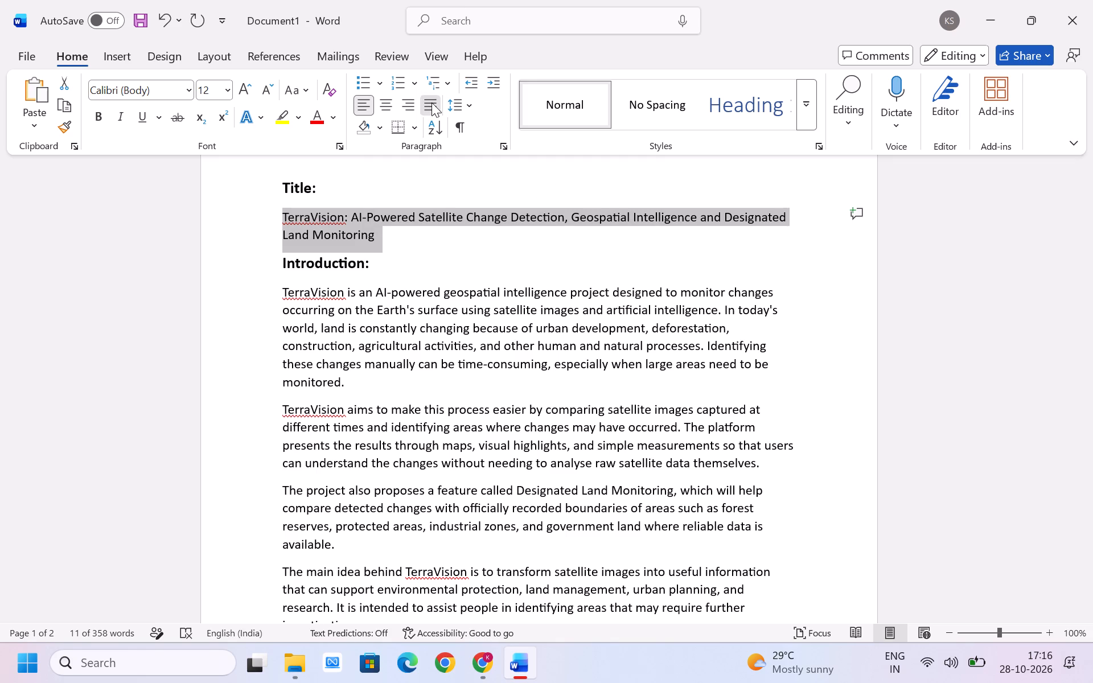
left_click(432, 247)
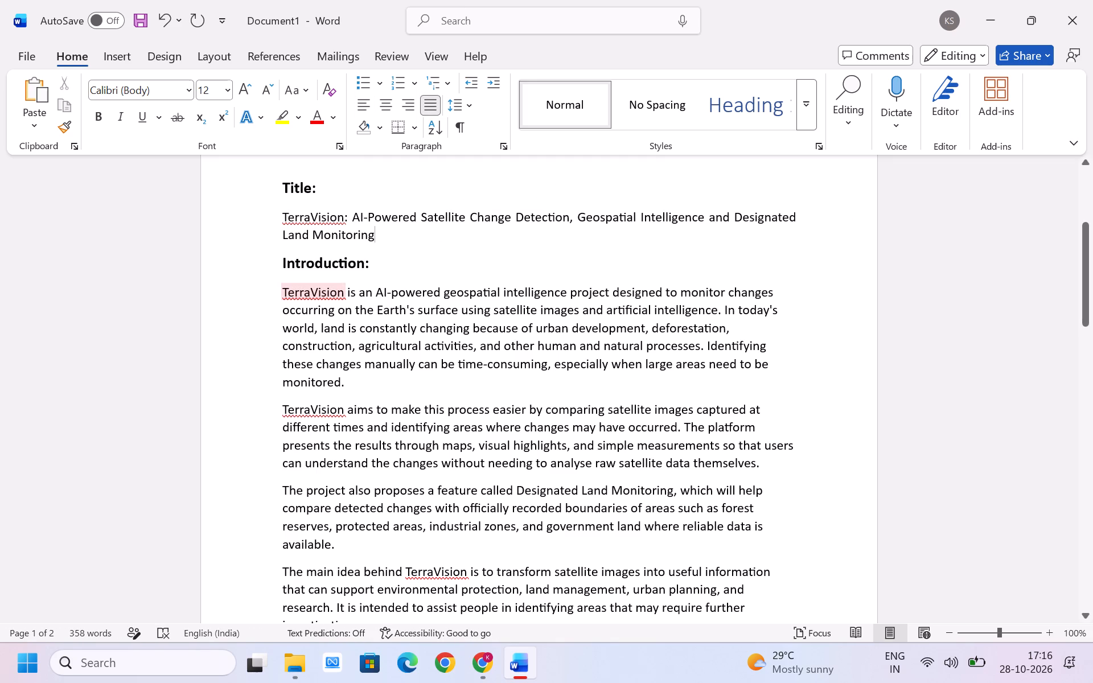
Justify the first two Introduction paragraphs, beginning "TerraVision is an AI-powered" and "TerraVision aims to make".
left_click_drag(283, 290, 381, 369)
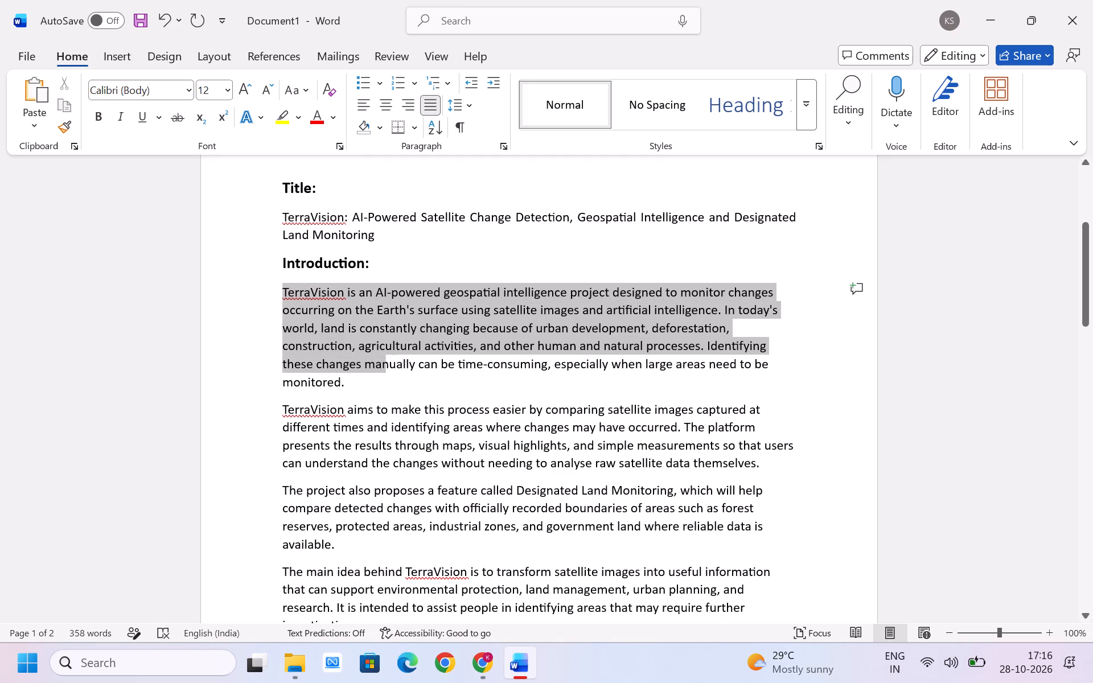
left_click_drag(381, 369, 381, 378)
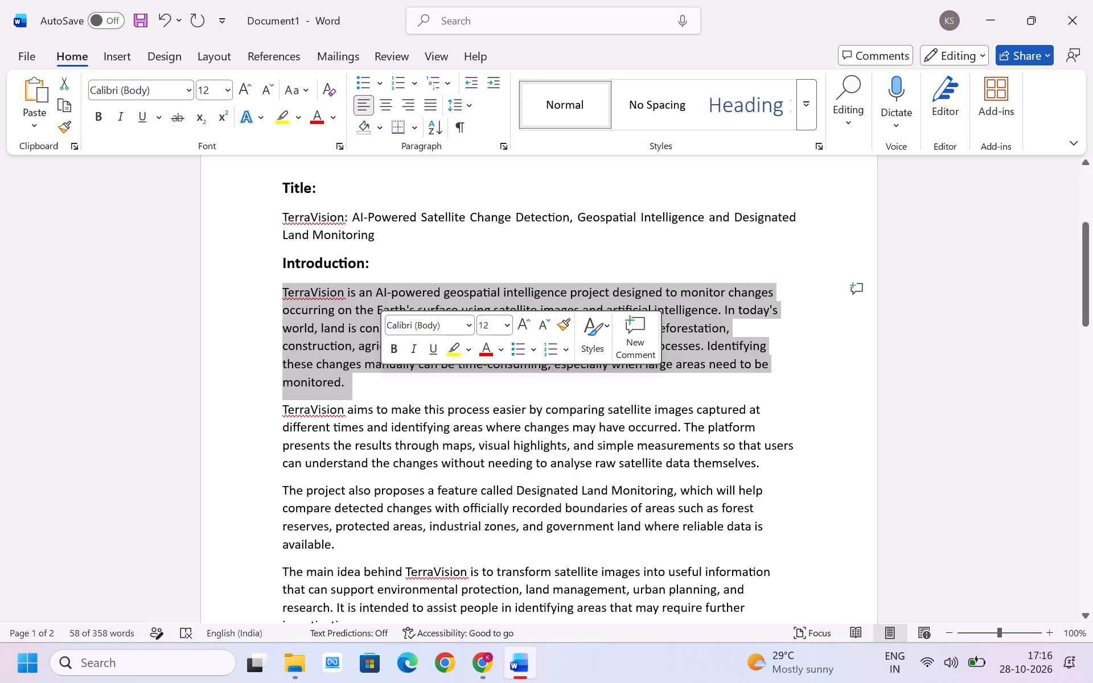
left_click(434, 101)
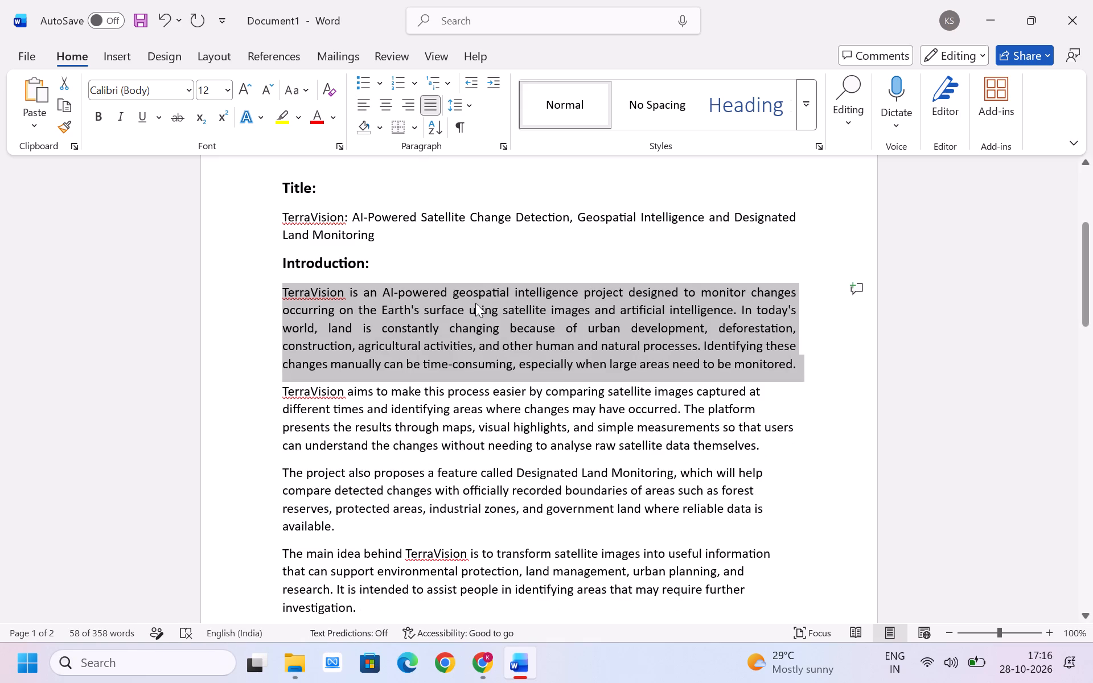
left_click(475, 377)
scroll(475, 392, "down", 1)
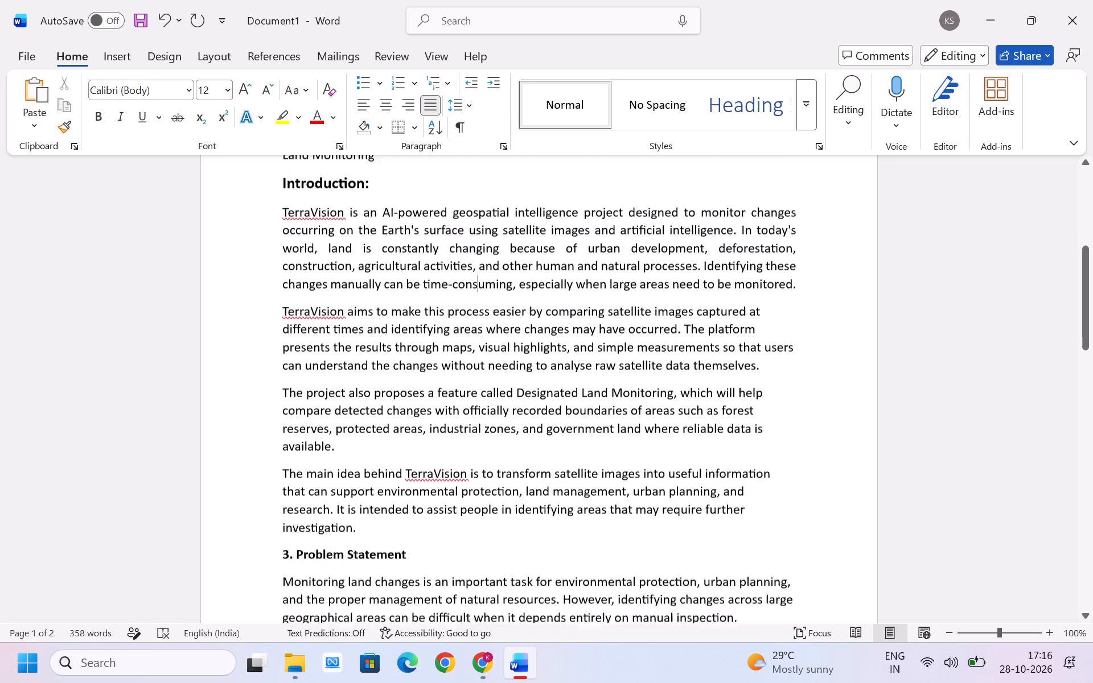
scroll(475, 392, "down", 1)
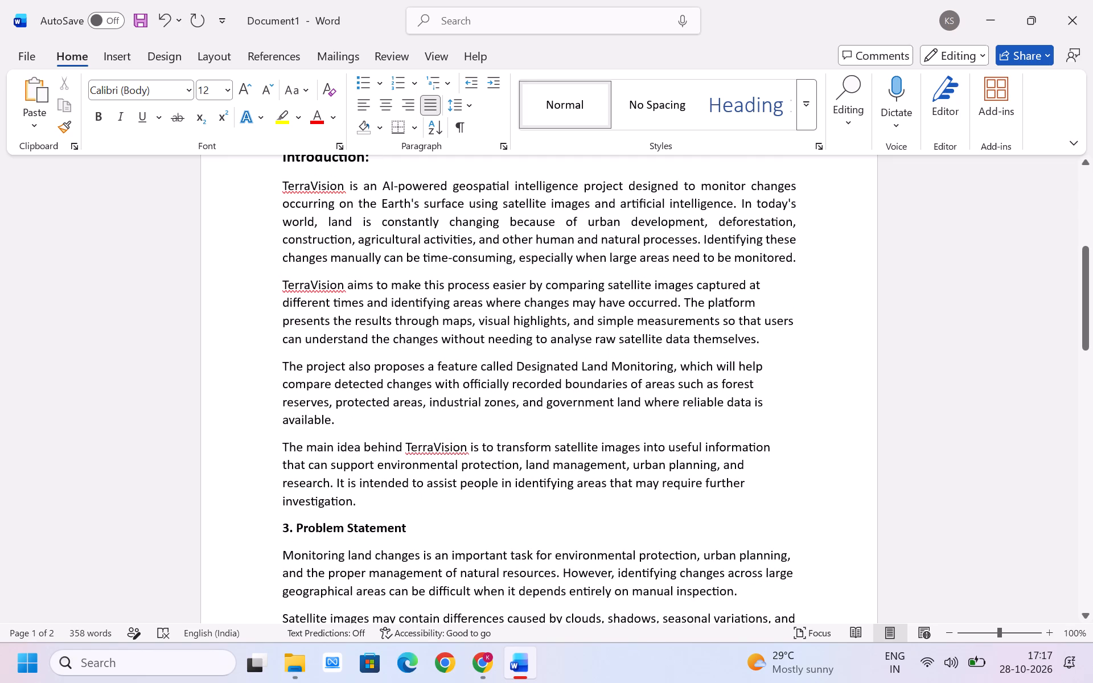
left_click_drag(279, 282, 762, 340)
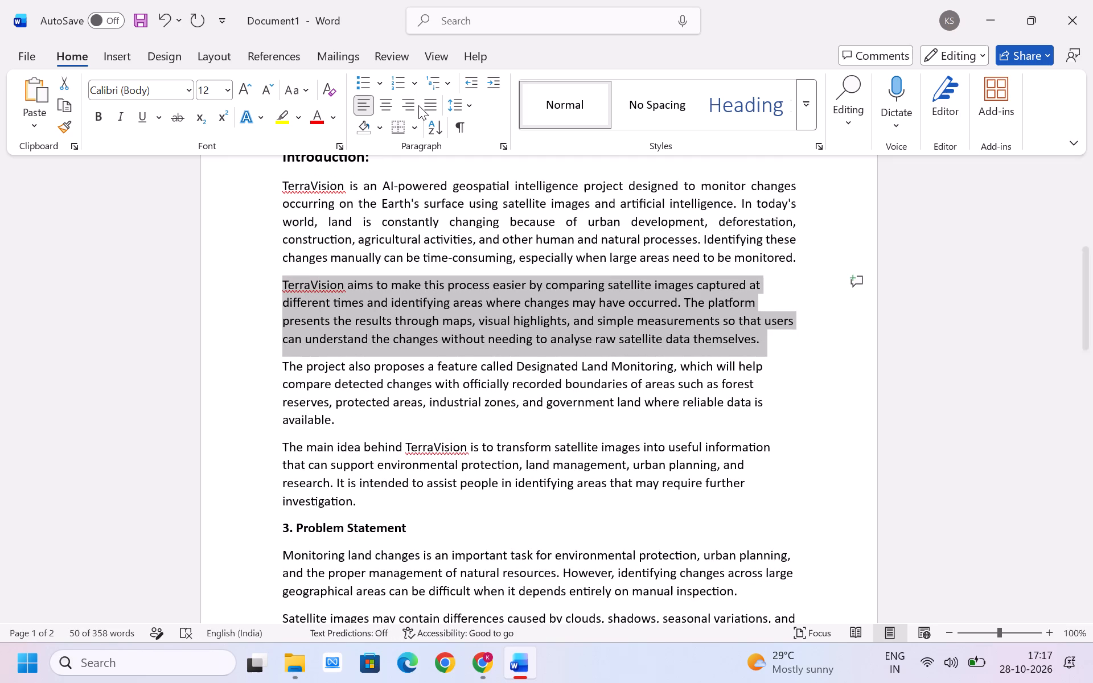
left_click(425, 105)
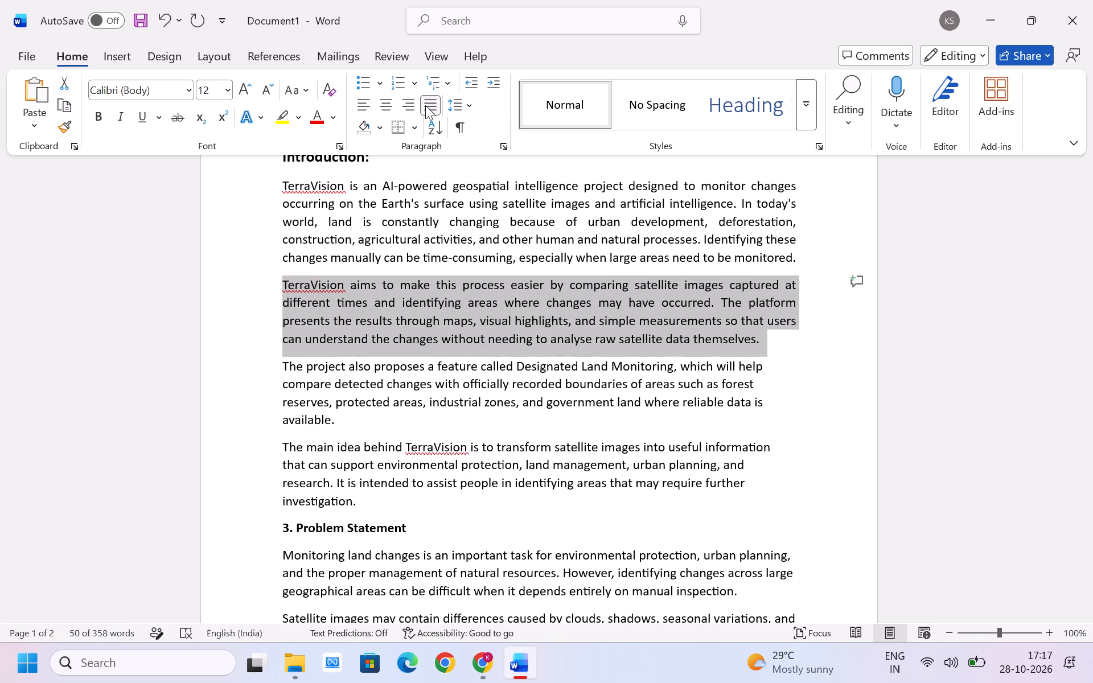
left_click(498, 323)
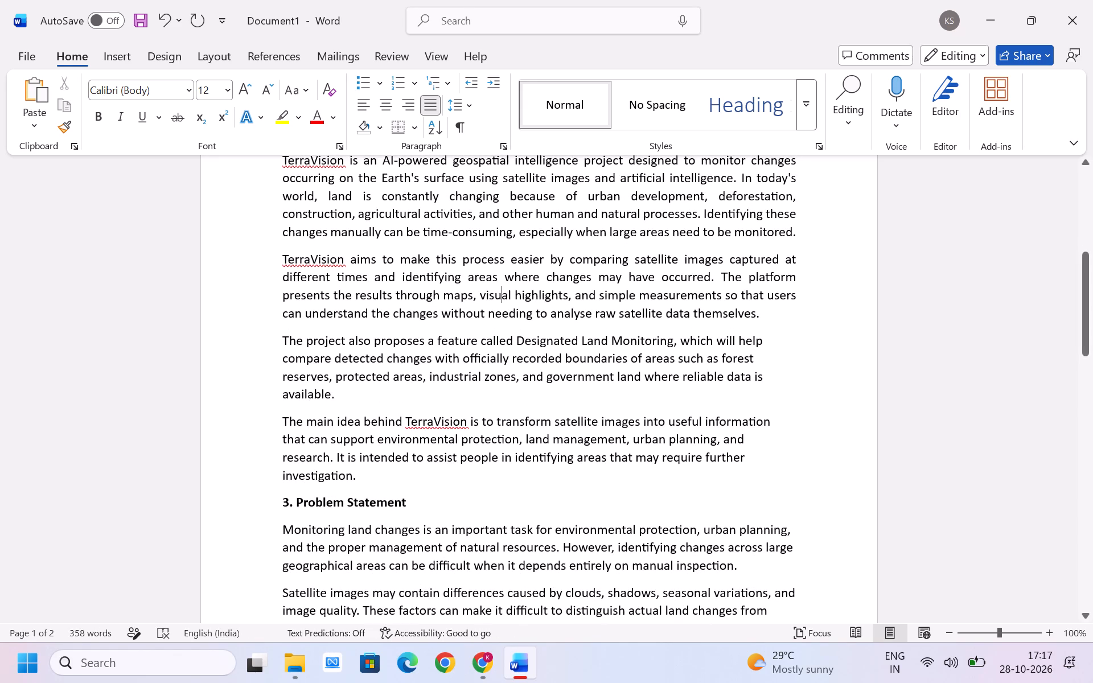
Justify the last two Introduction paragraphs, beginning "The project also proposes" and "The main idea behind TerraVision".
left_click_drag(282, 338, 340, 404)
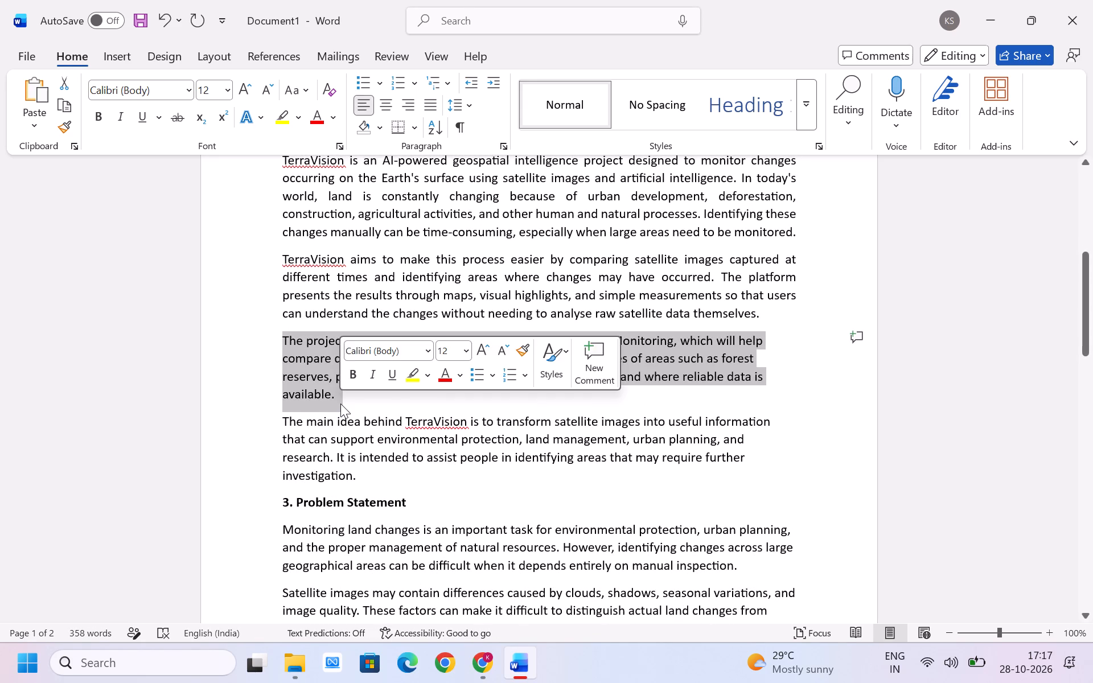
left_click(425, 106)
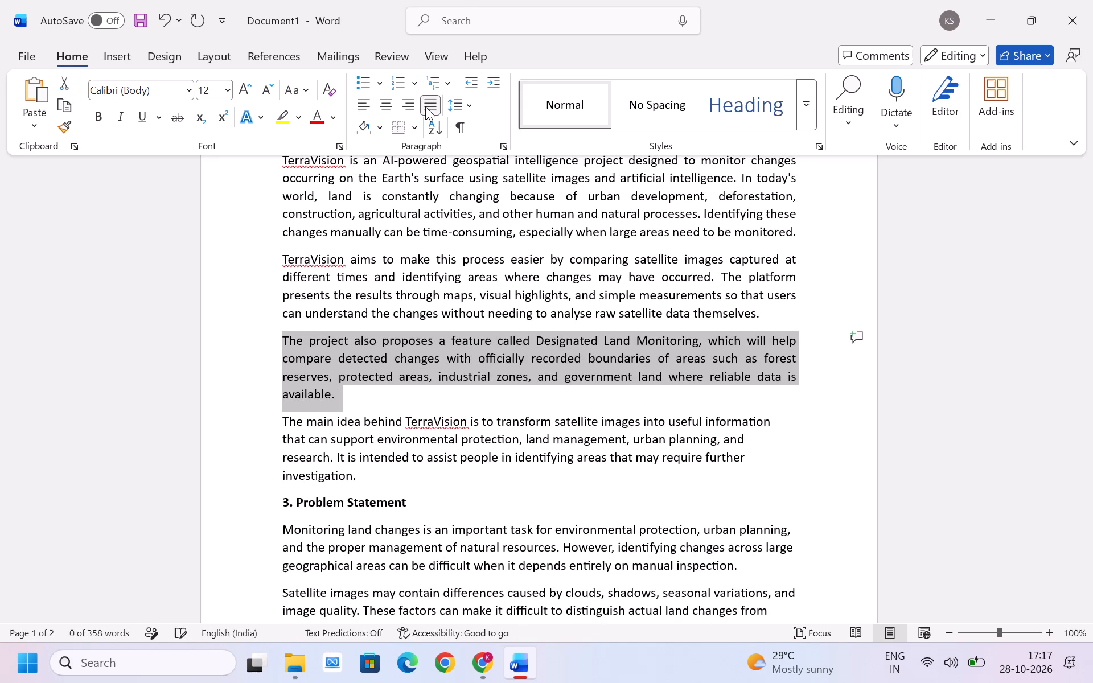
left_click(535, 374)
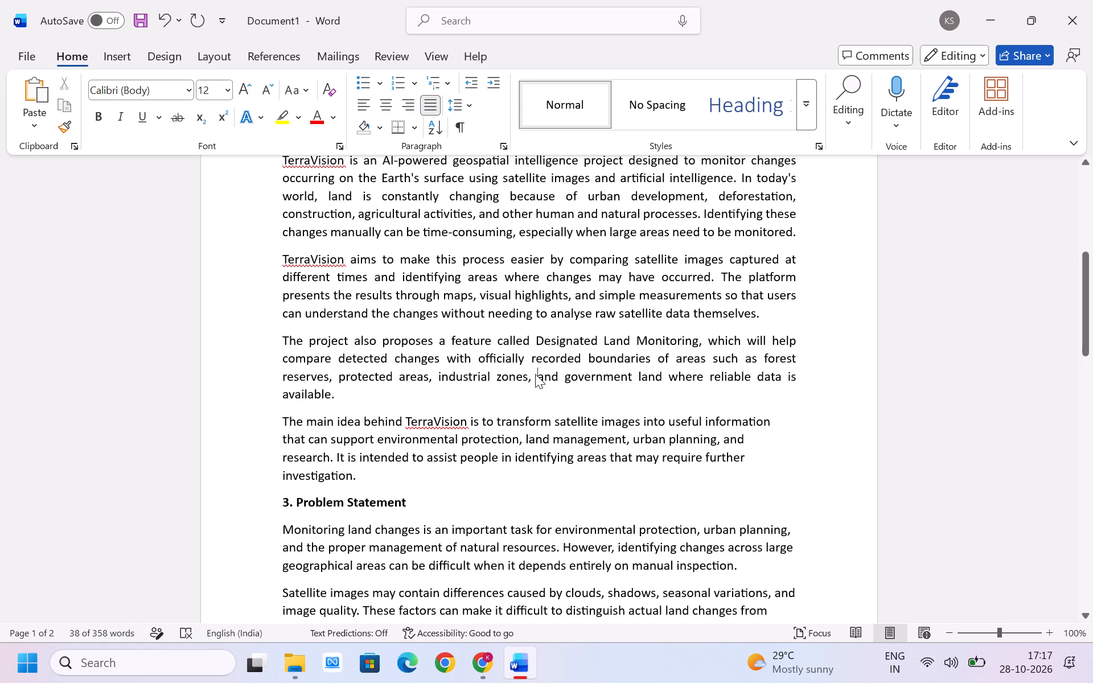
scroll(535, 374, "down", 1)
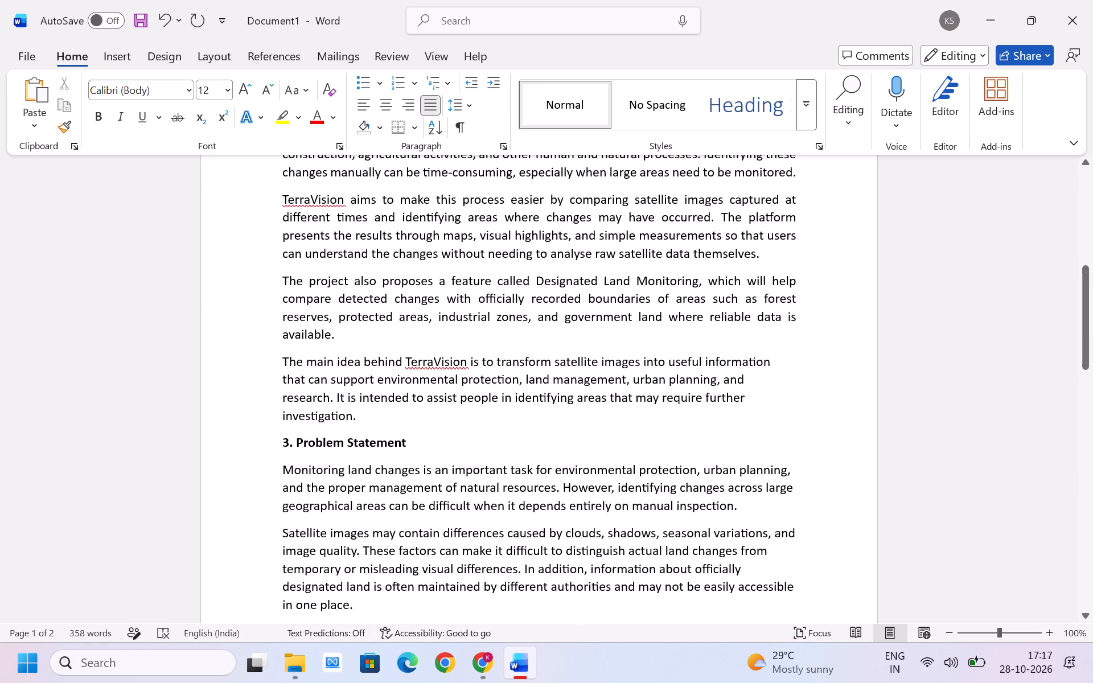
left_click_drag(281, 359, 358, 419)
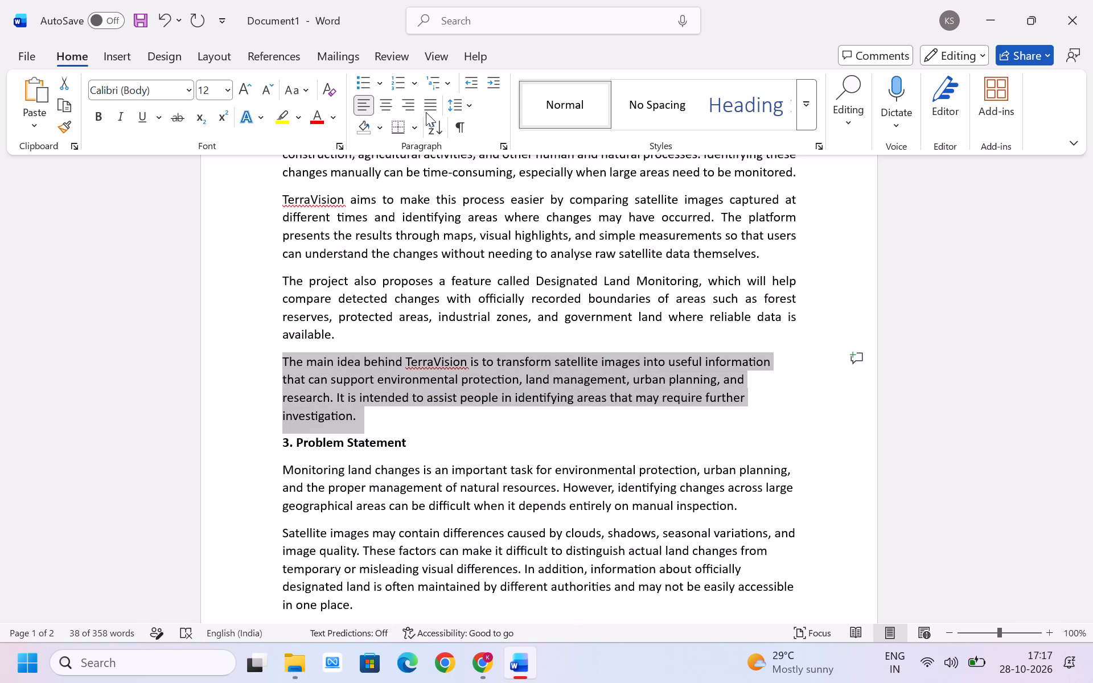
left_click(426, 112)
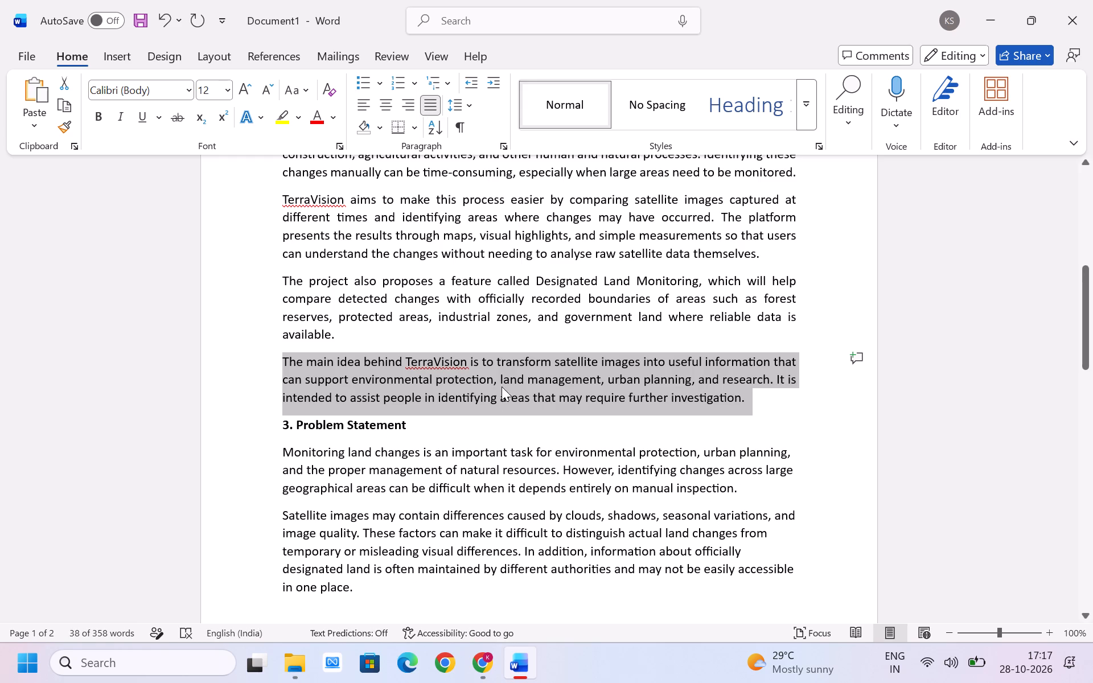
left_click(507, 426)
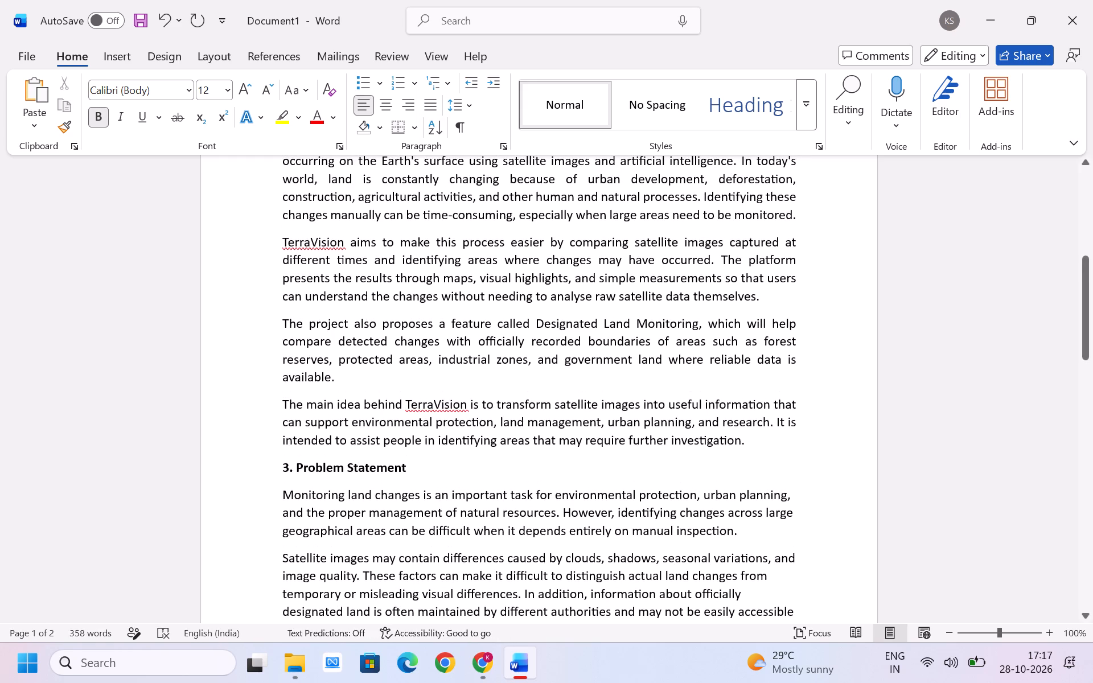
Insert a blank line between the last Introduction paragraph and the "3. Problem Statement" heading.
left_click(757, 450)
key("Return")
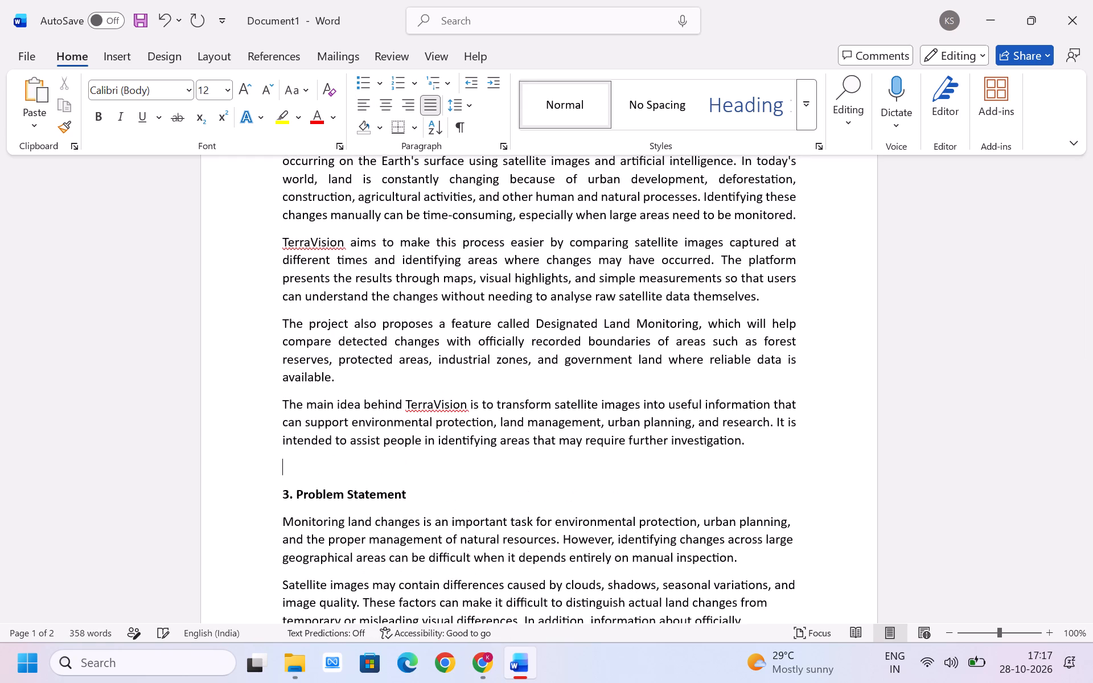
Set the font size of the "3. Problem Statement" heading to 14.
scroll(757, 450, "up", 1)
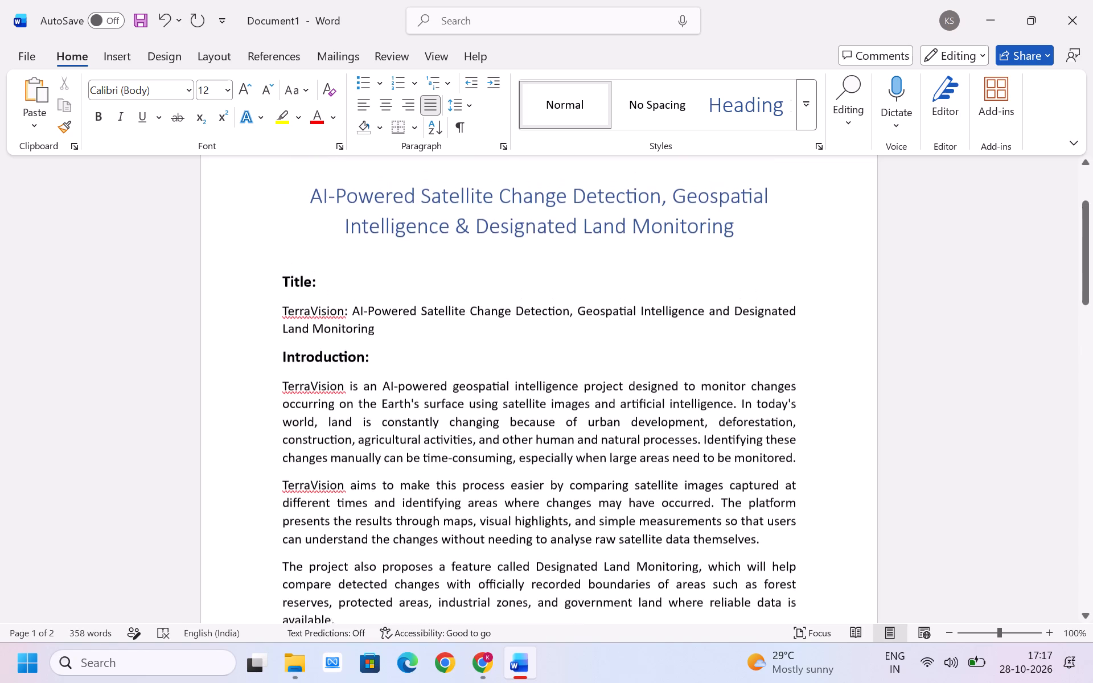
scroll(663, 353, "down", 1)
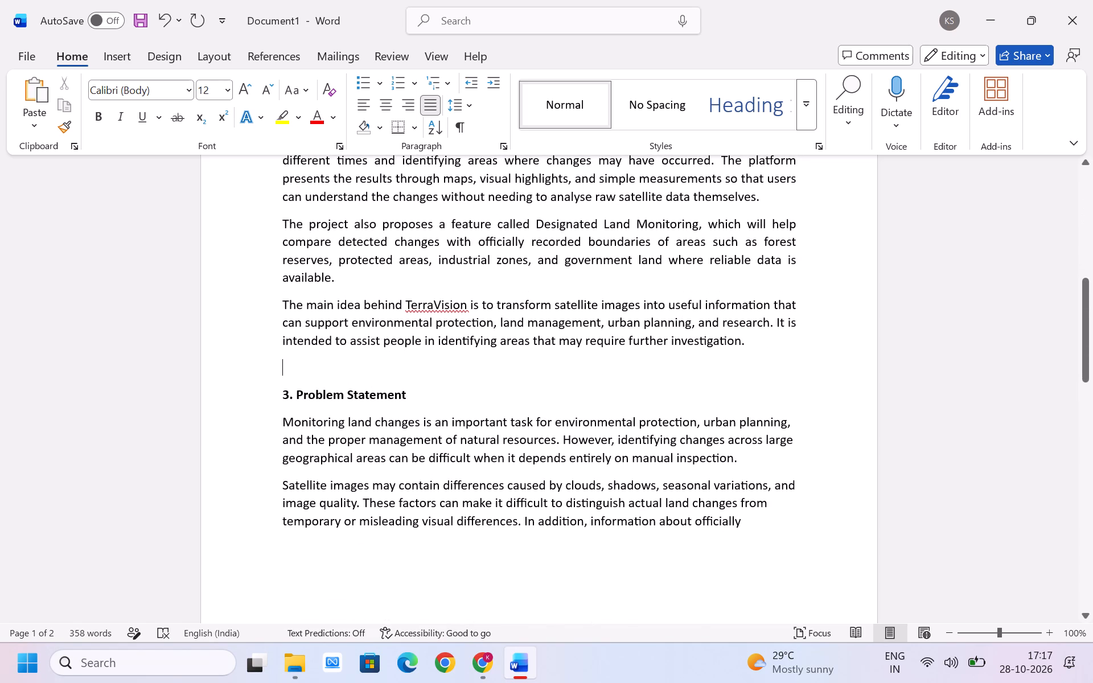
left_click_drag(411, 396, 269, 395)
left_click(396, 347)
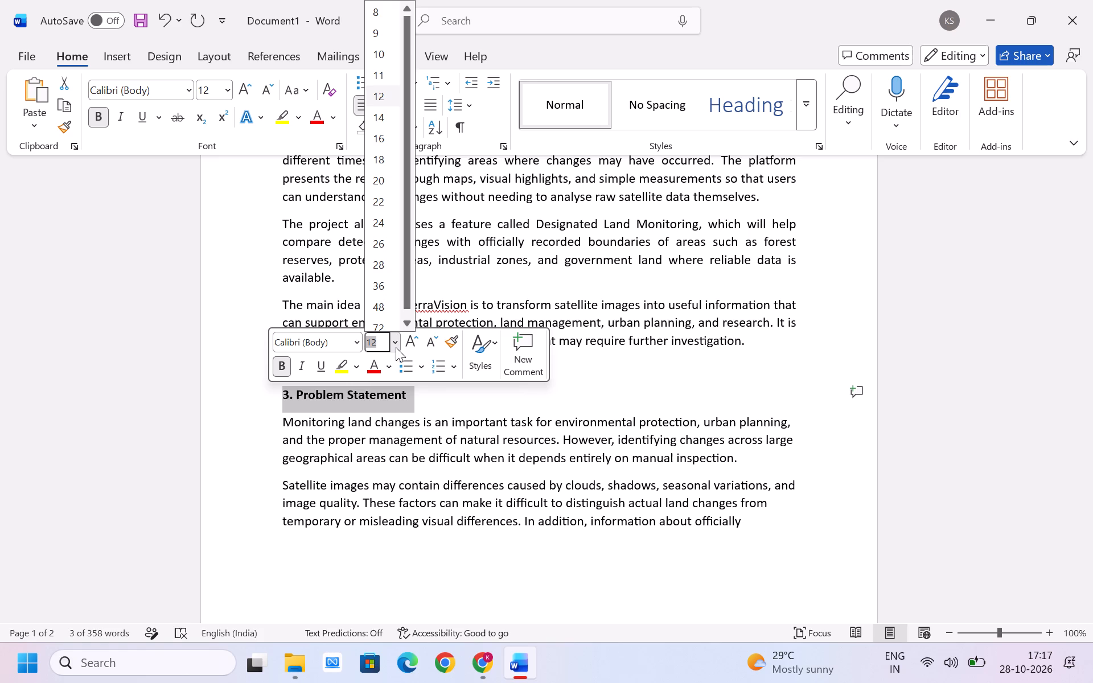
left_click(381, 116)
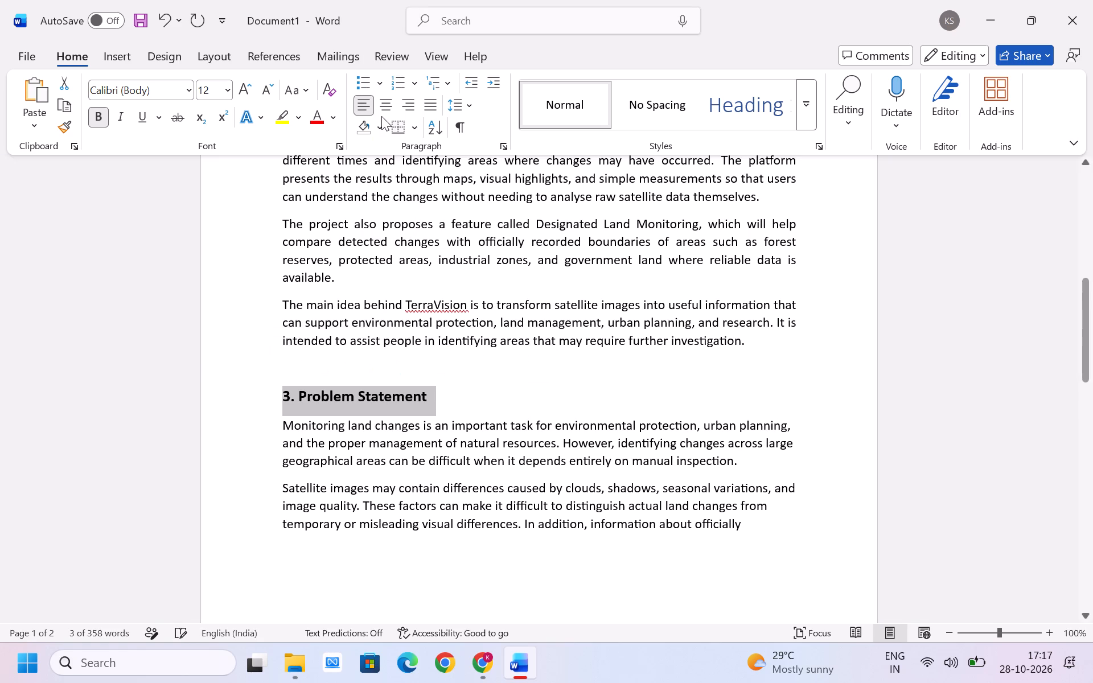
Remove the number from the "3. Problem Statement" heading and add a colon at its end.
left_click(297, 390)
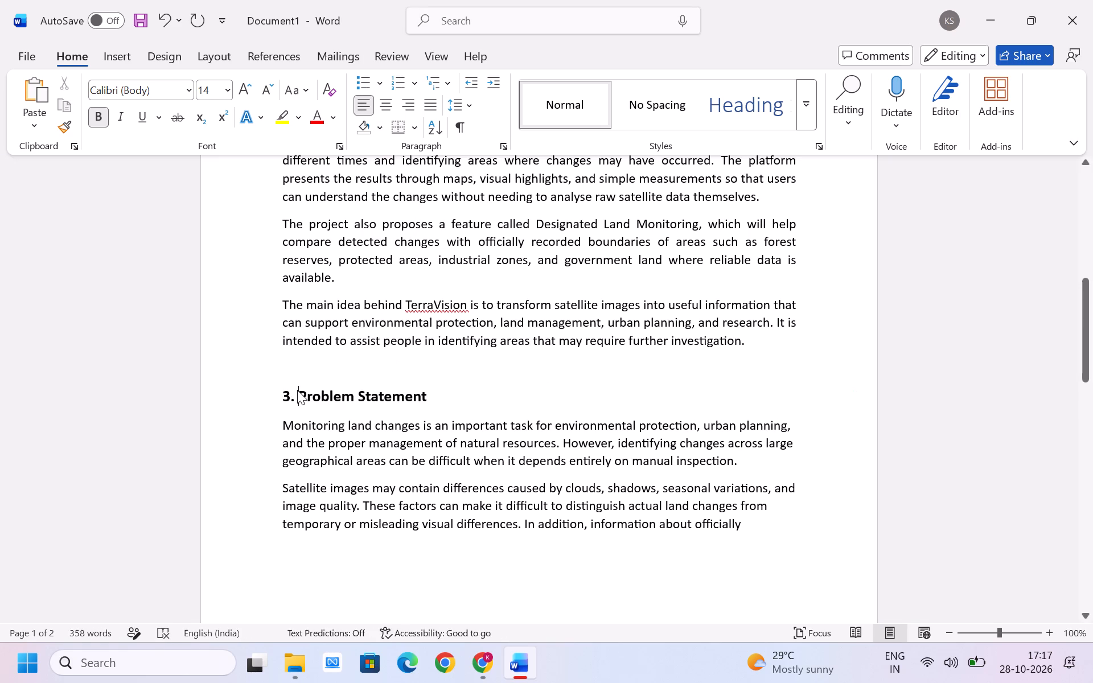
key("BackSpace")
key("BackSpace")
key("BackSpace")
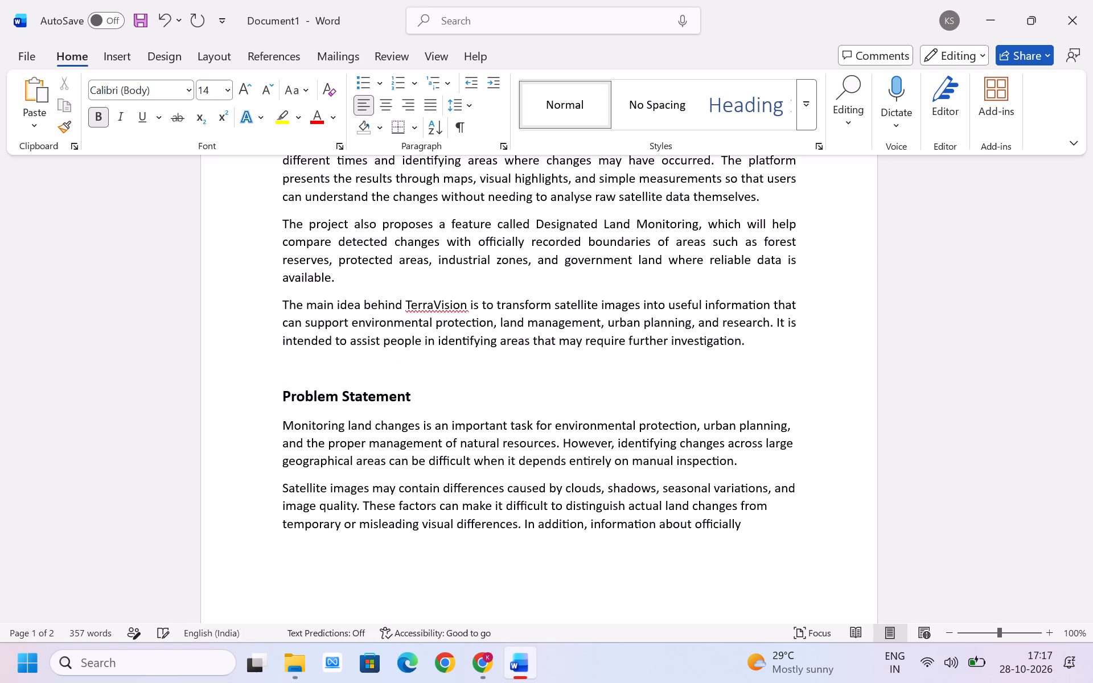
left_click(443, 388)
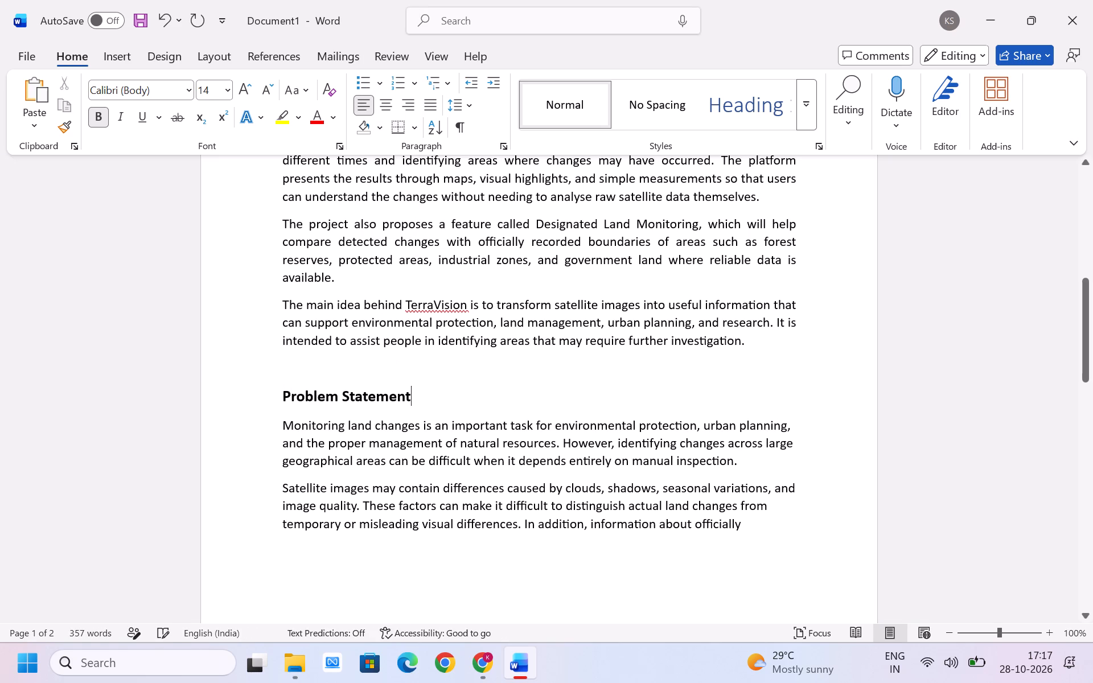
key("shift+colon")
Justify the first two Problem Statement paragraphs, beginning "Monitoring land changes" and "Satellite images may contain differences".
scroll(443, 388, "down", 1)
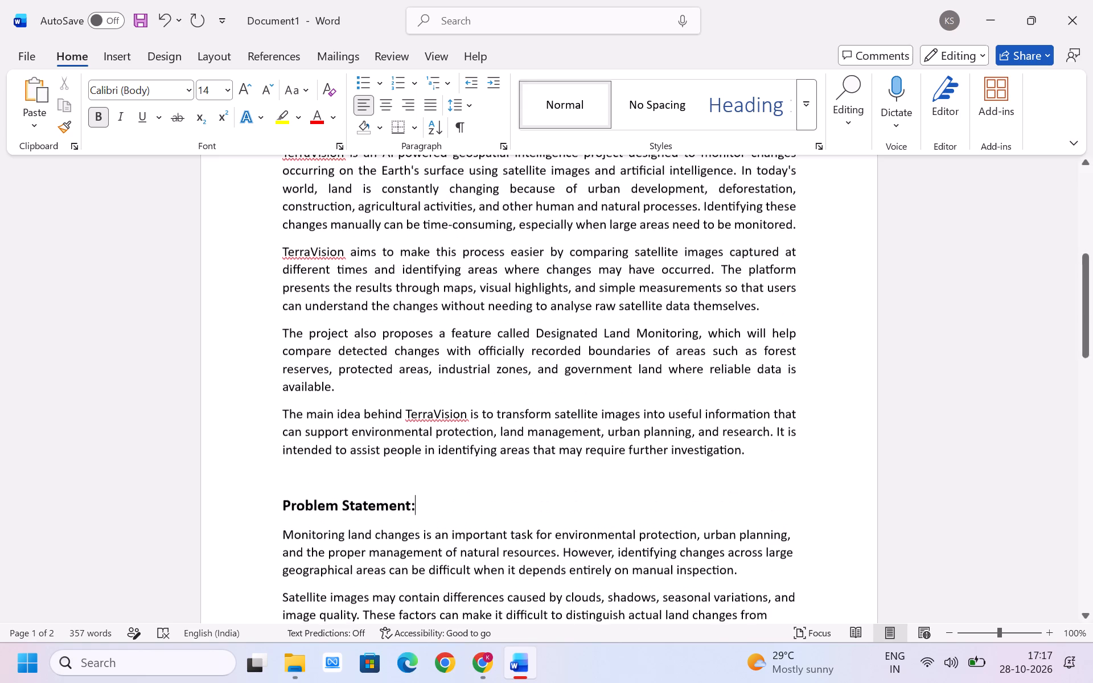
scroll(443, 388, "down", 2)
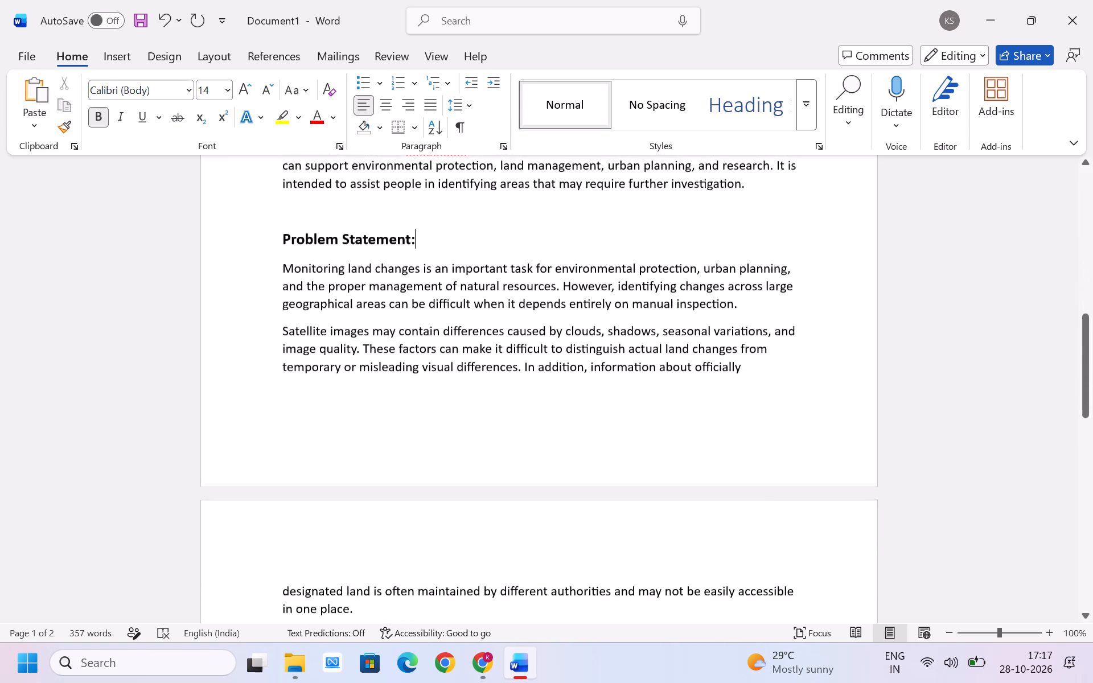
left_click_drag(285, 261, 307, 275)
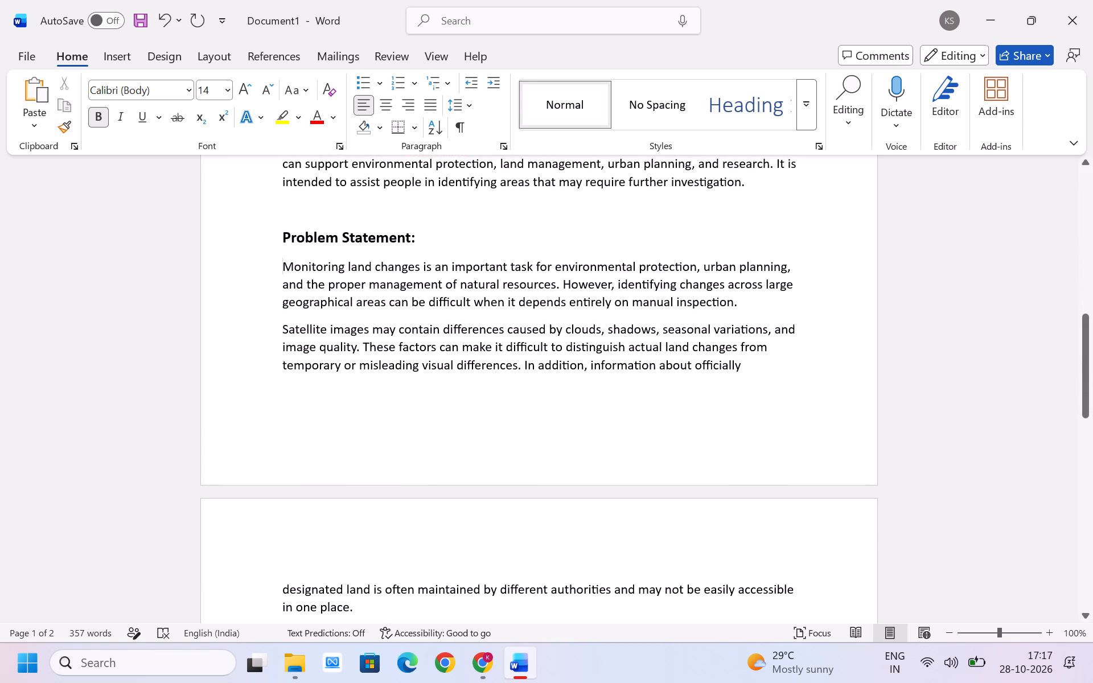
left_click_drag(307, 275, 729, 369)
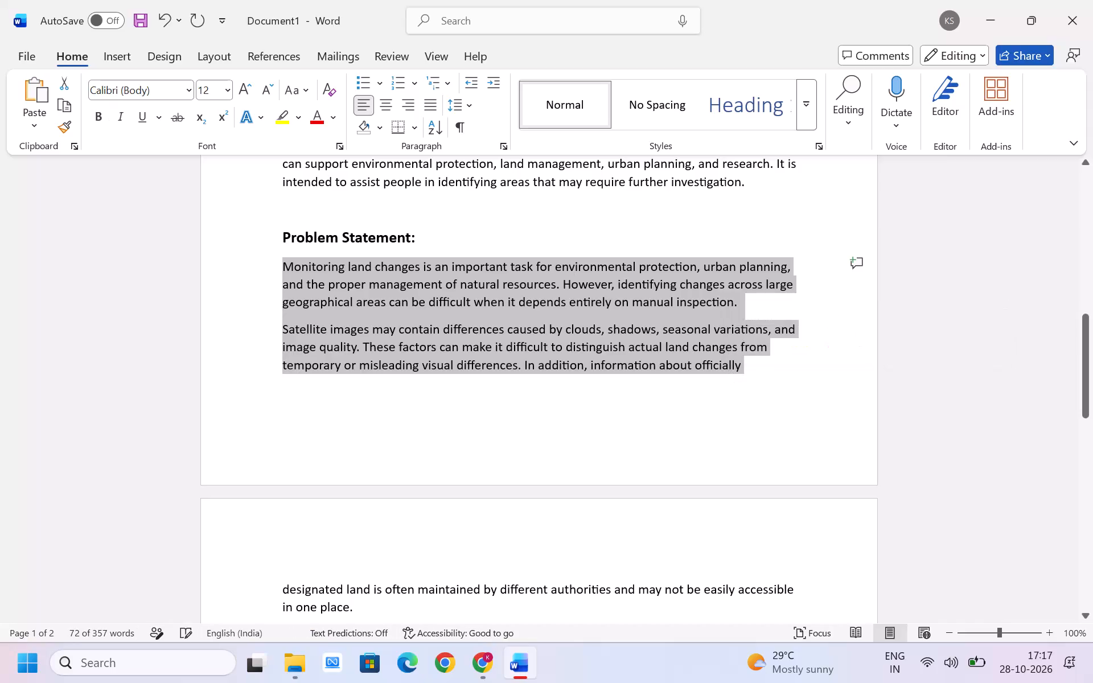
left_click(431, 110)
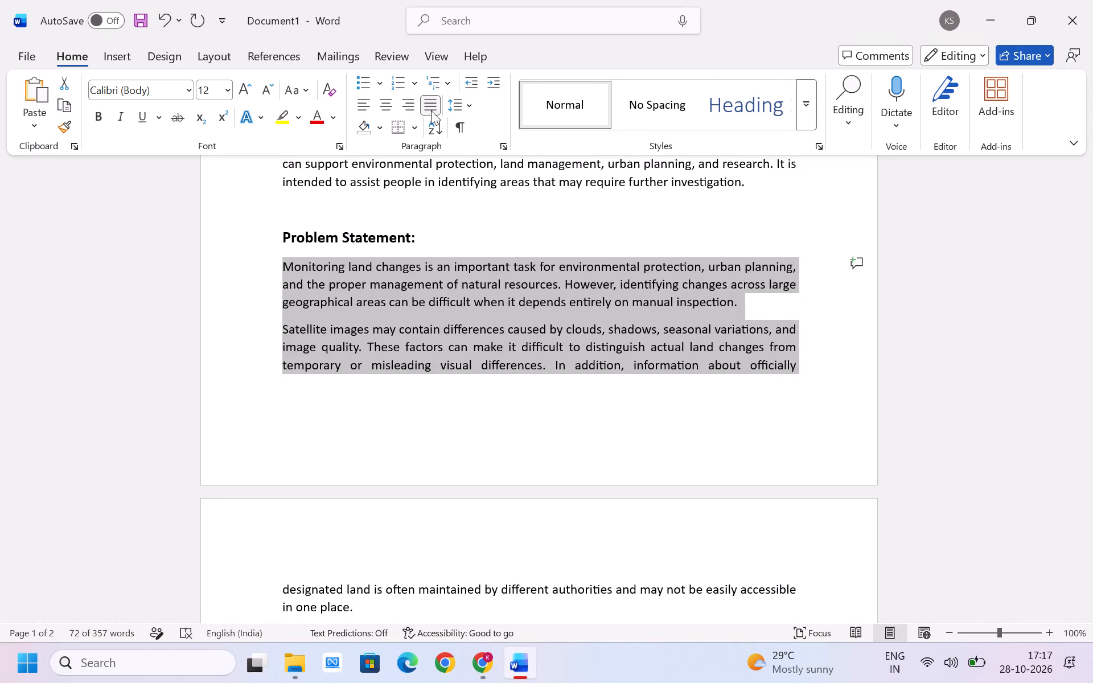
left_click(558, 344)
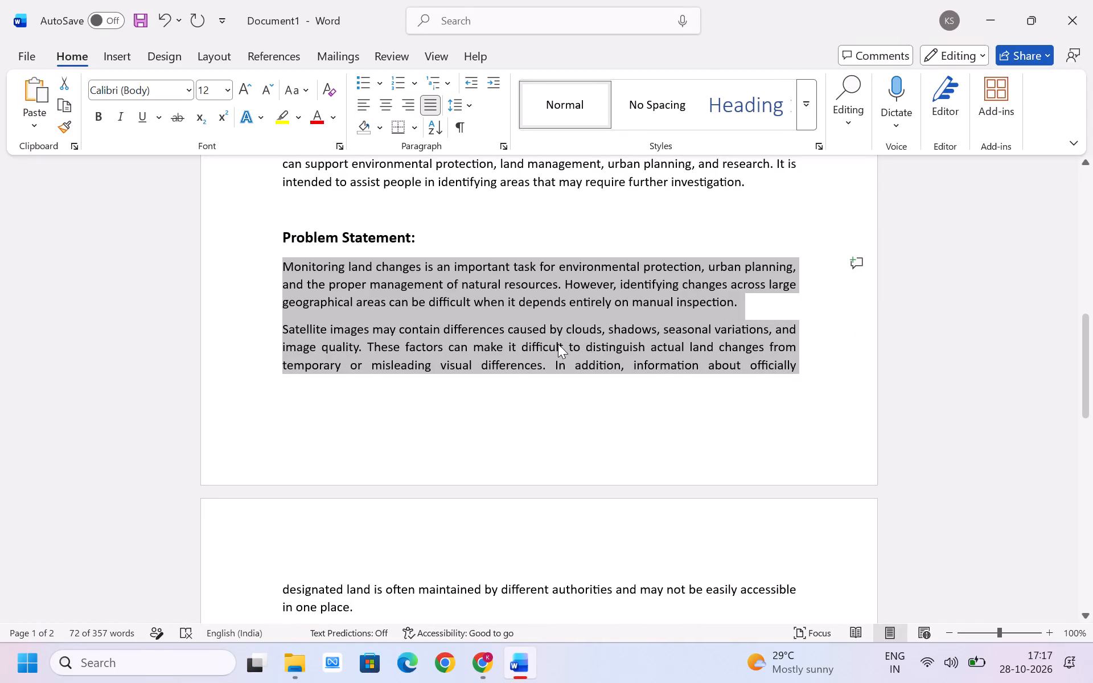
Try to justify the second Problem Statement paragraph's continuation on page 2, "designated land is often maintained".
scroll(558, 344, "down", 1)
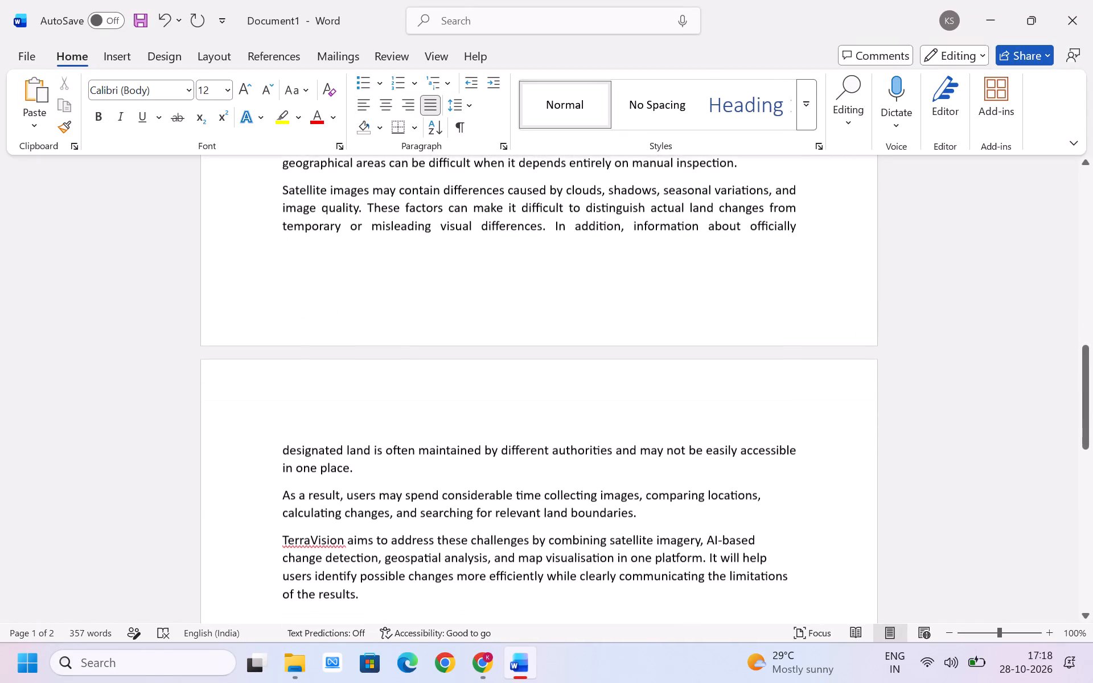
scroll(558, 344, "down", 1)
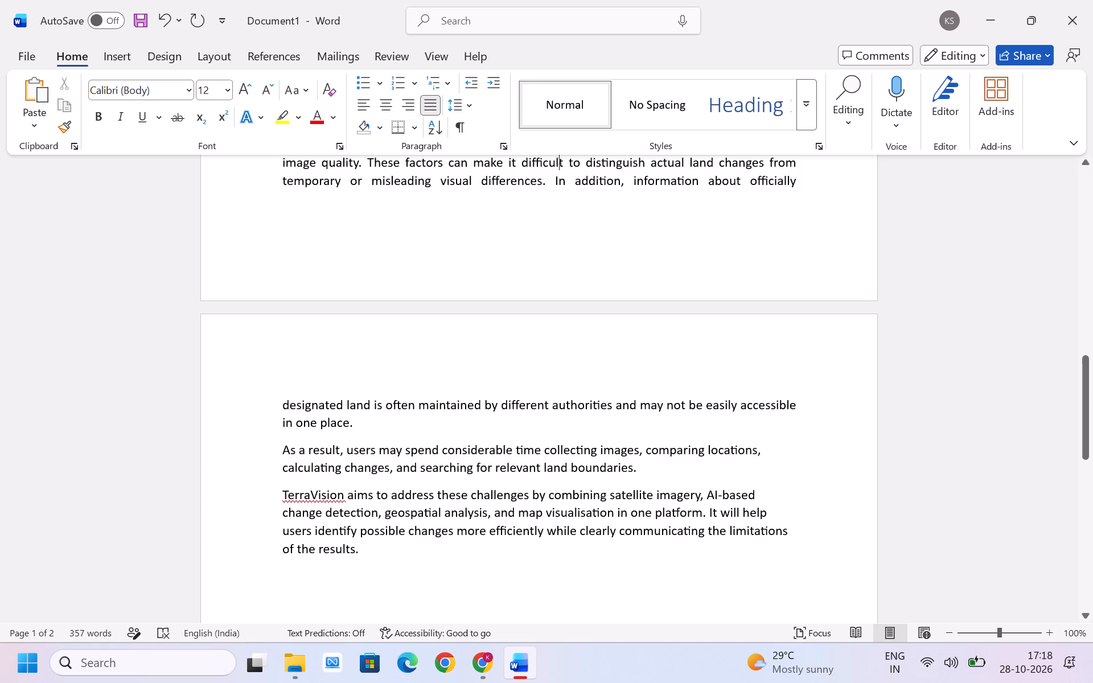
left_click_drag(280, 406, 348, 422)
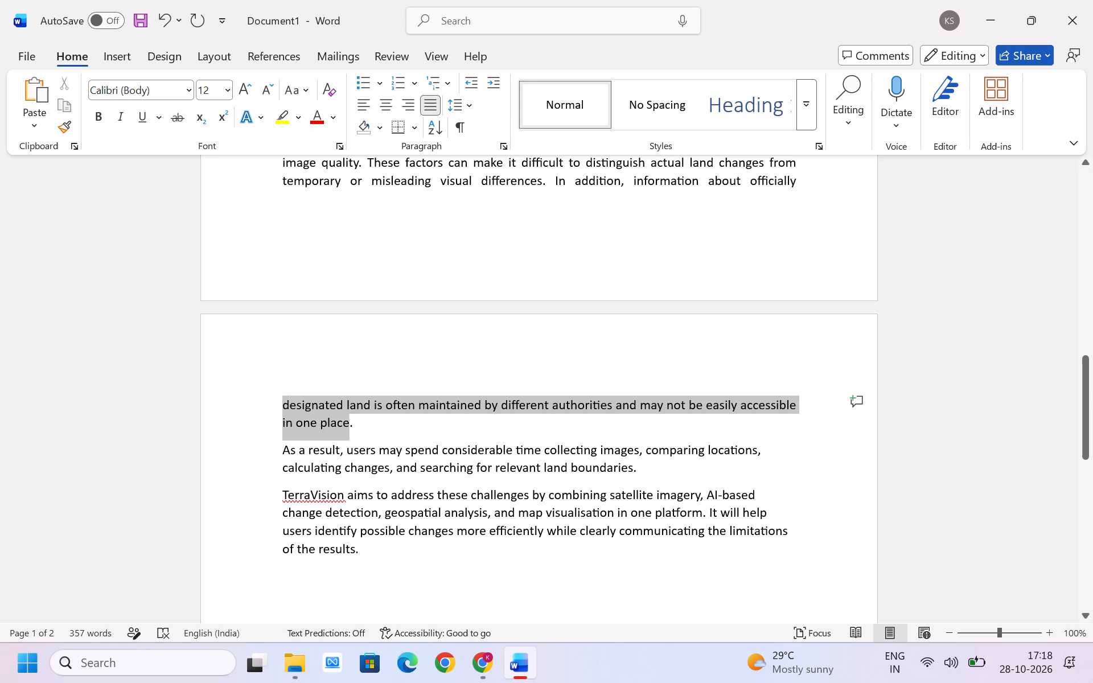
left_click_drag(348, 422, 356, 423)
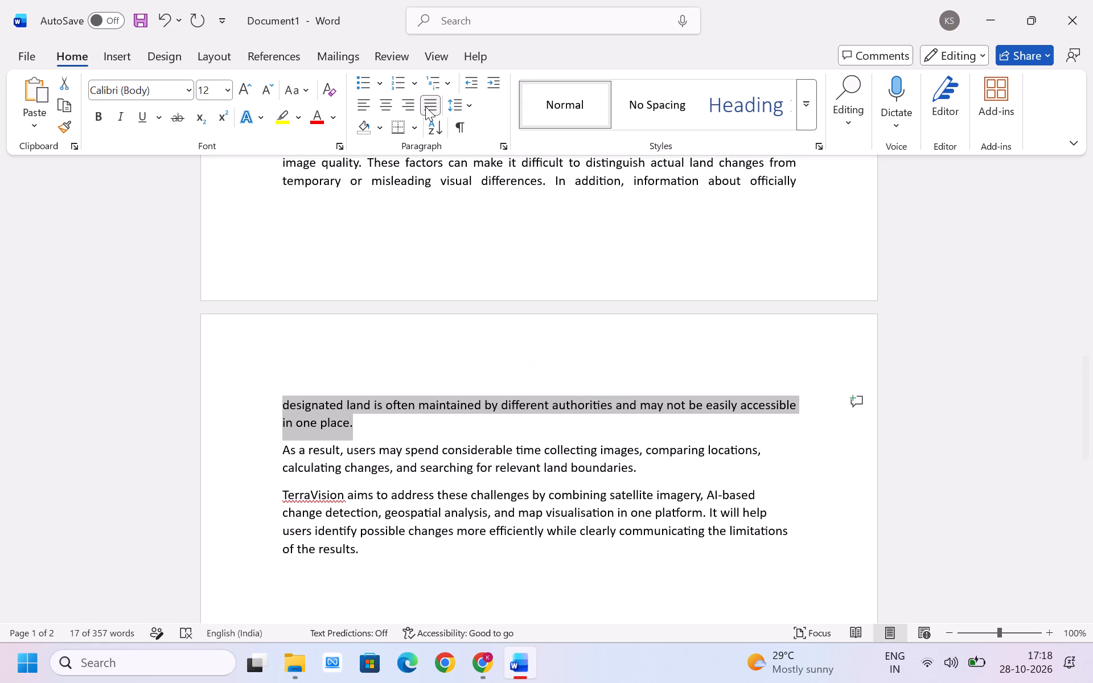
left_click(427, 104)
scroll(427, 104, "down", 1)
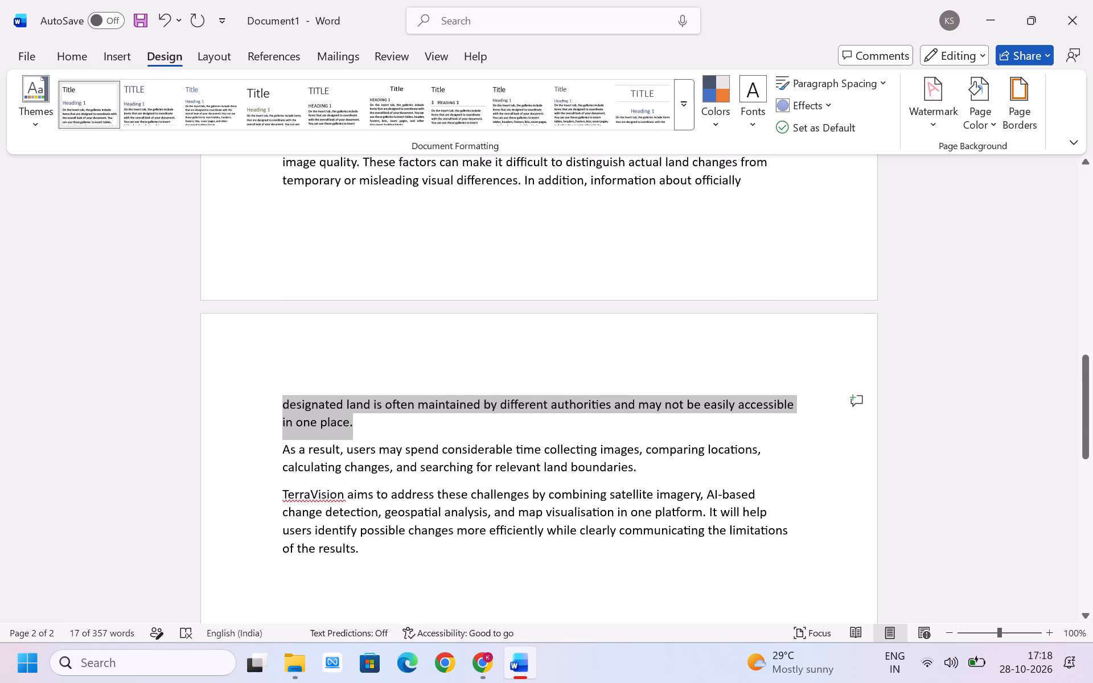
left_click(418, 295)
scroll(418, 295, "down", 1)
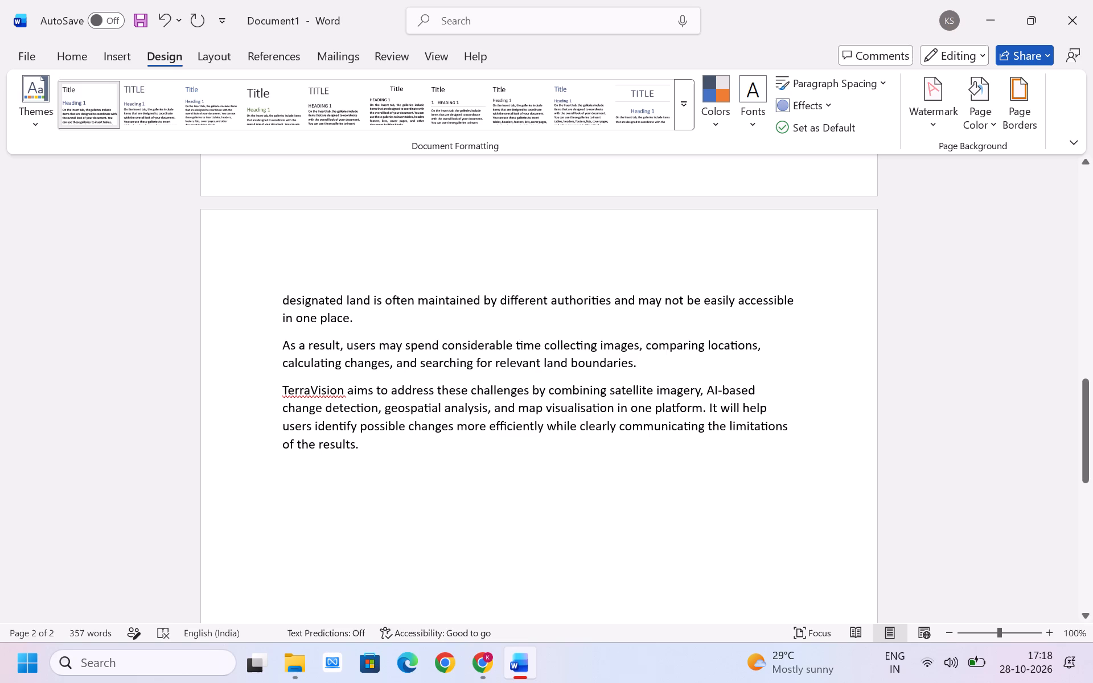
left_click(200, 232)
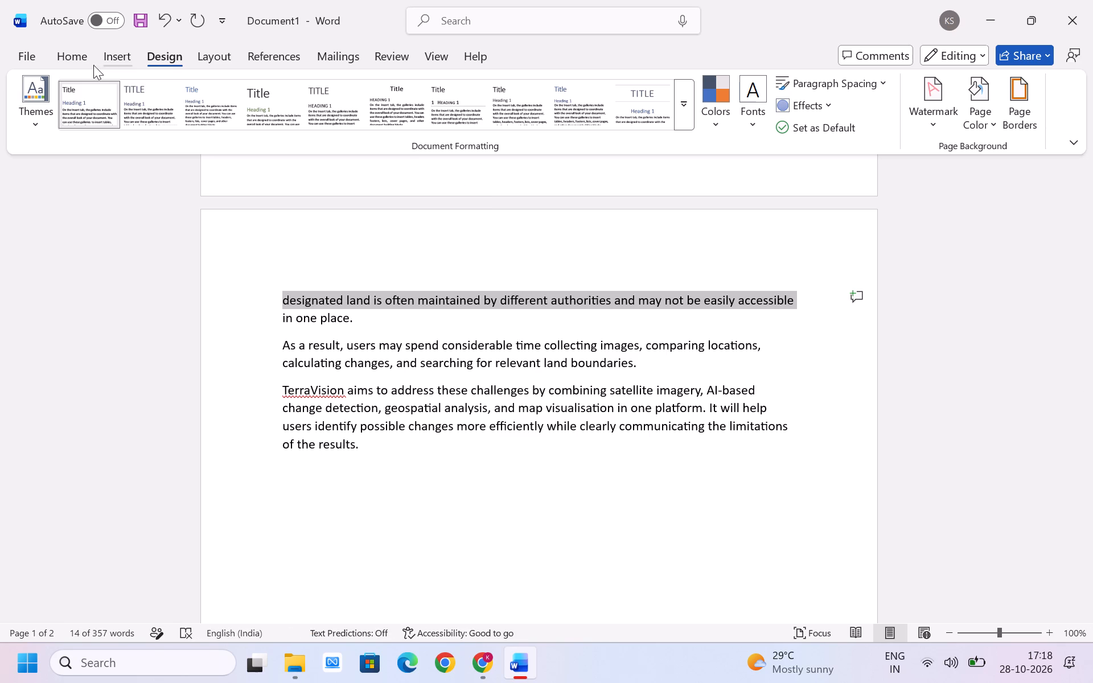
Justify the last two Problem Statement paragraphs, beginning "As a result, users may spend" and "TerraVision aims to address these challenges".
left_click(129, 54)
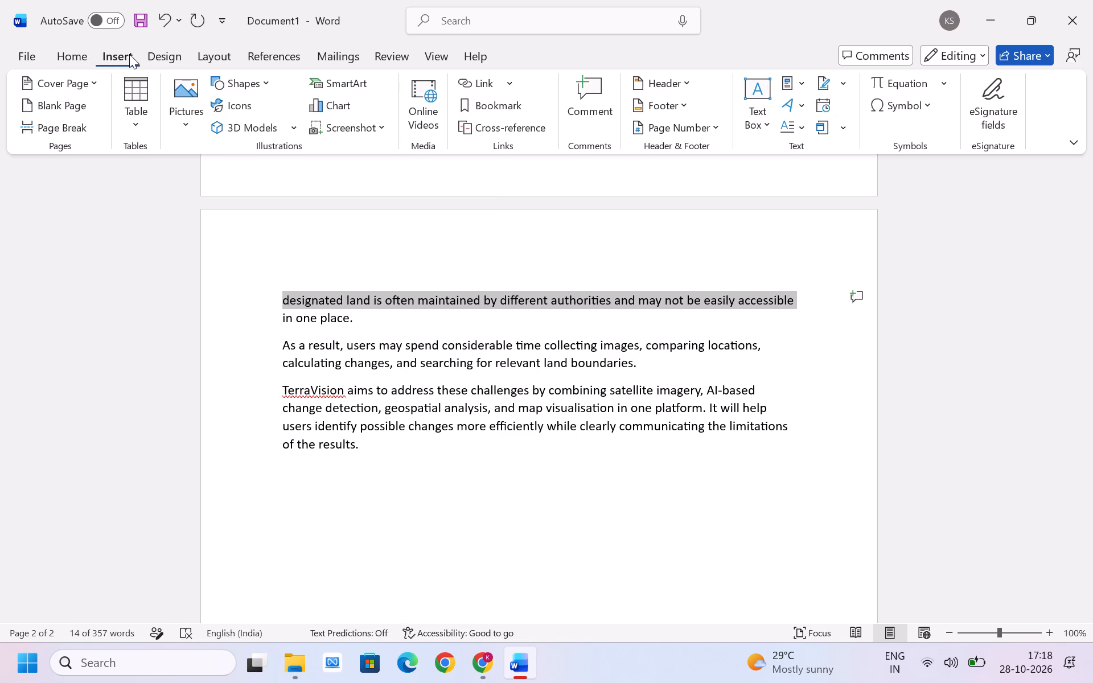
left_click(85, 57)
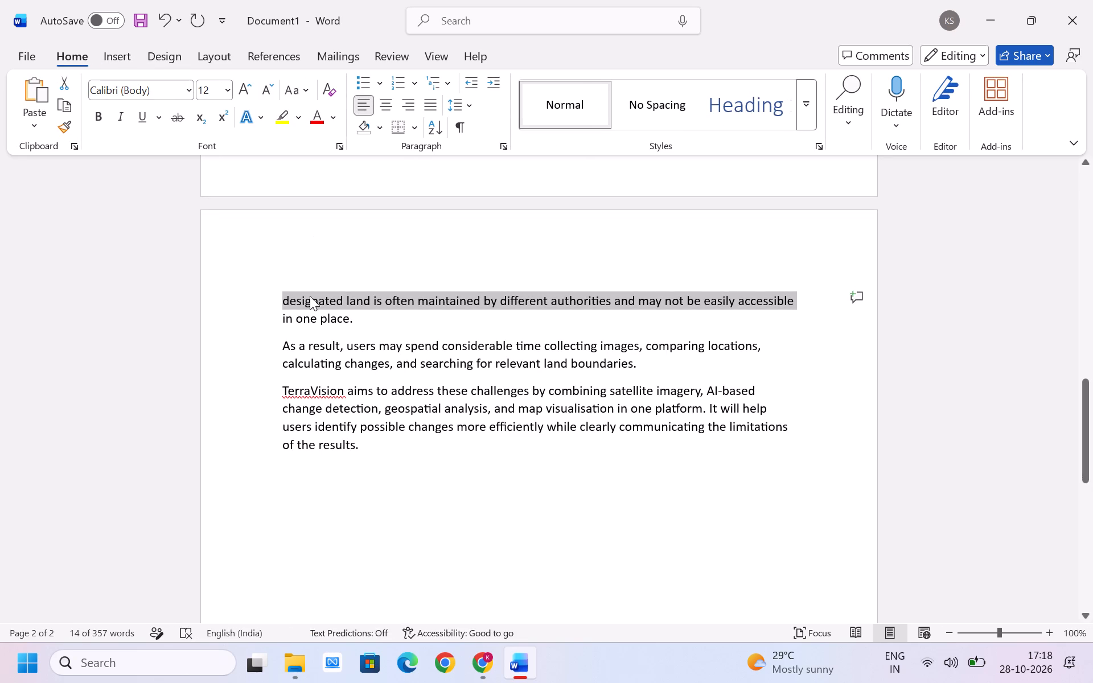
left_click_drag(278, 340, 387, 370)
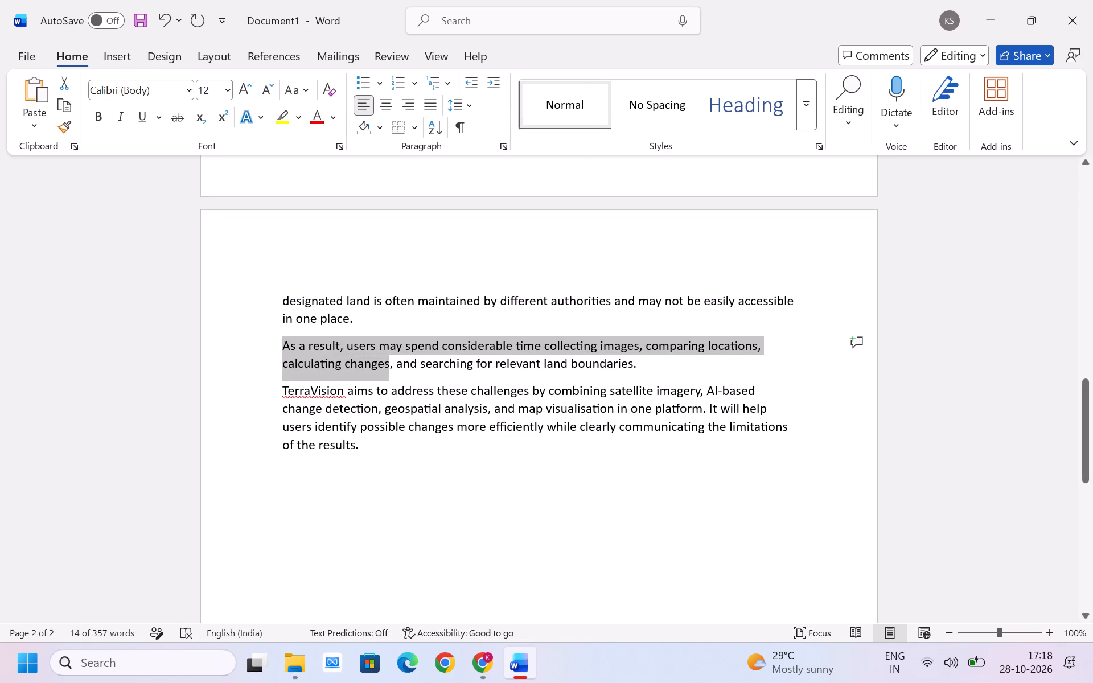
left_click_drag(387, 370, 651, 374)
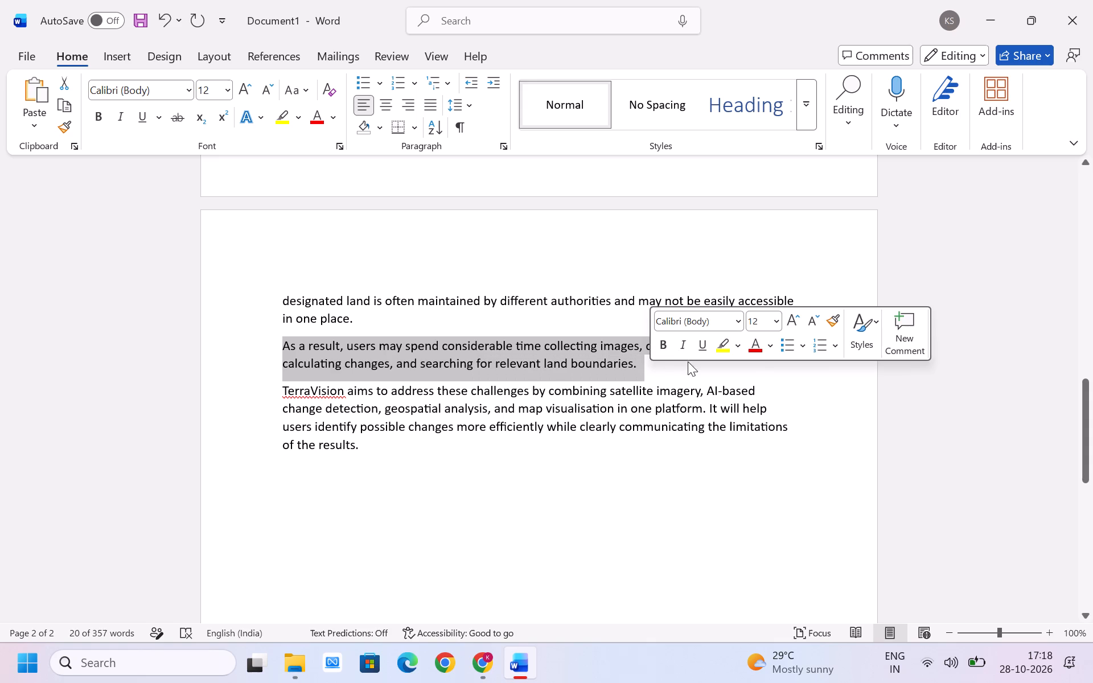
left_click(433, 100)
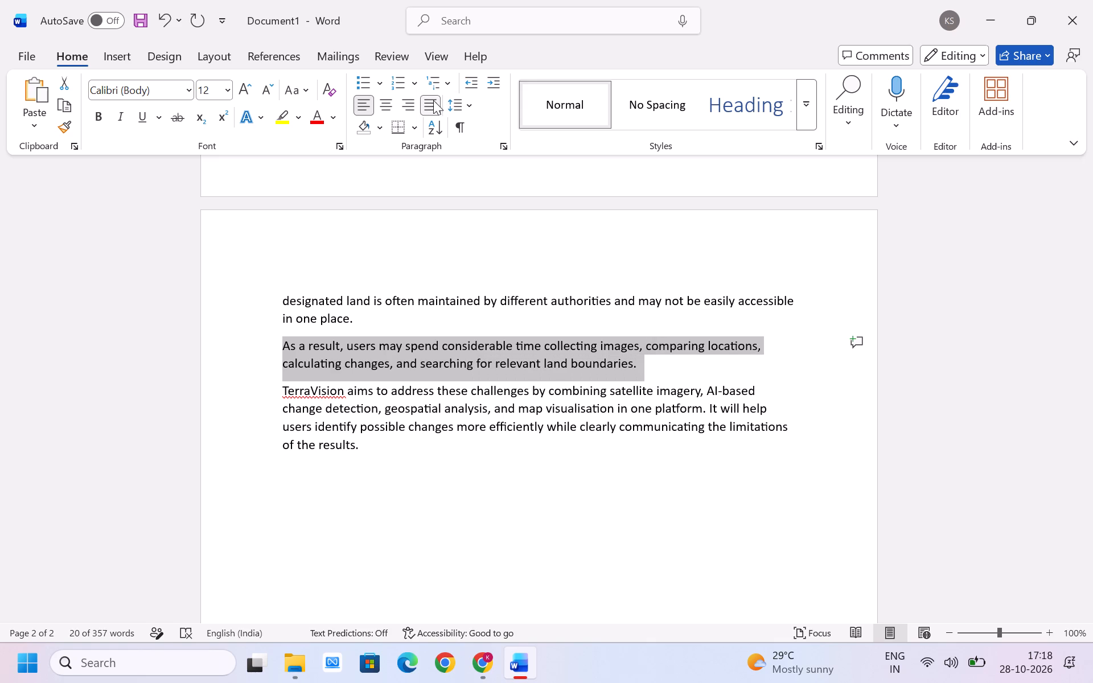
left_click_drag(277, 385, 358, 446)
left_click(432, 101)
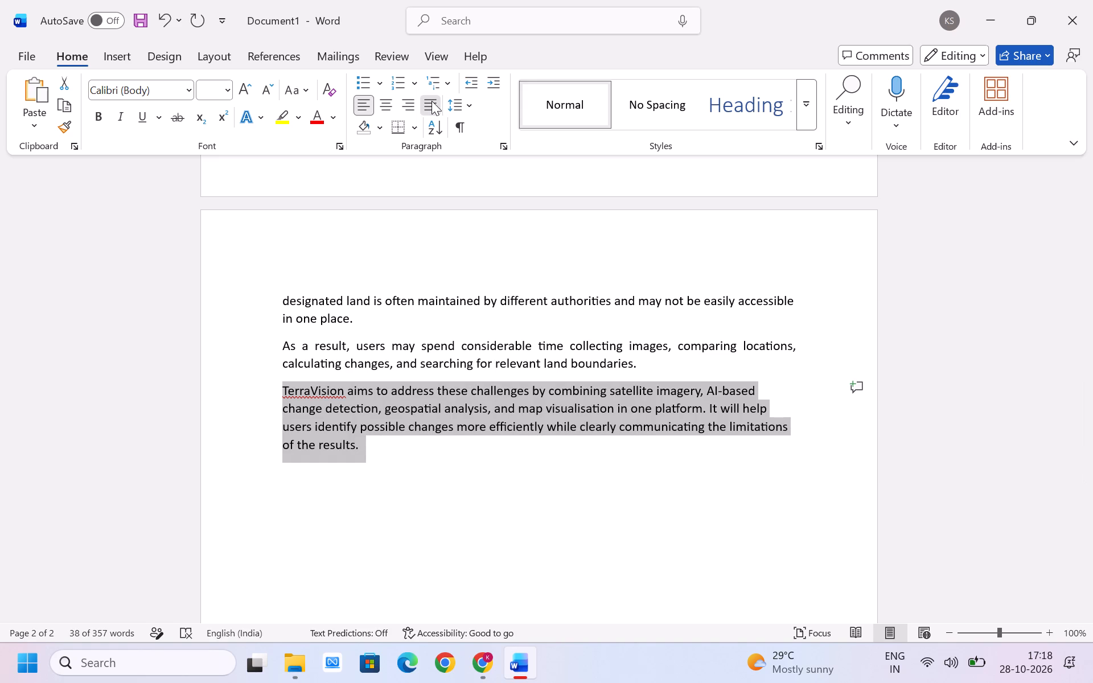
left_click(454, 504)
Switch to Chrome and open the Online Clipboard page holding the "4. Objectives" text.
scroll(454, 504, "down", 1)
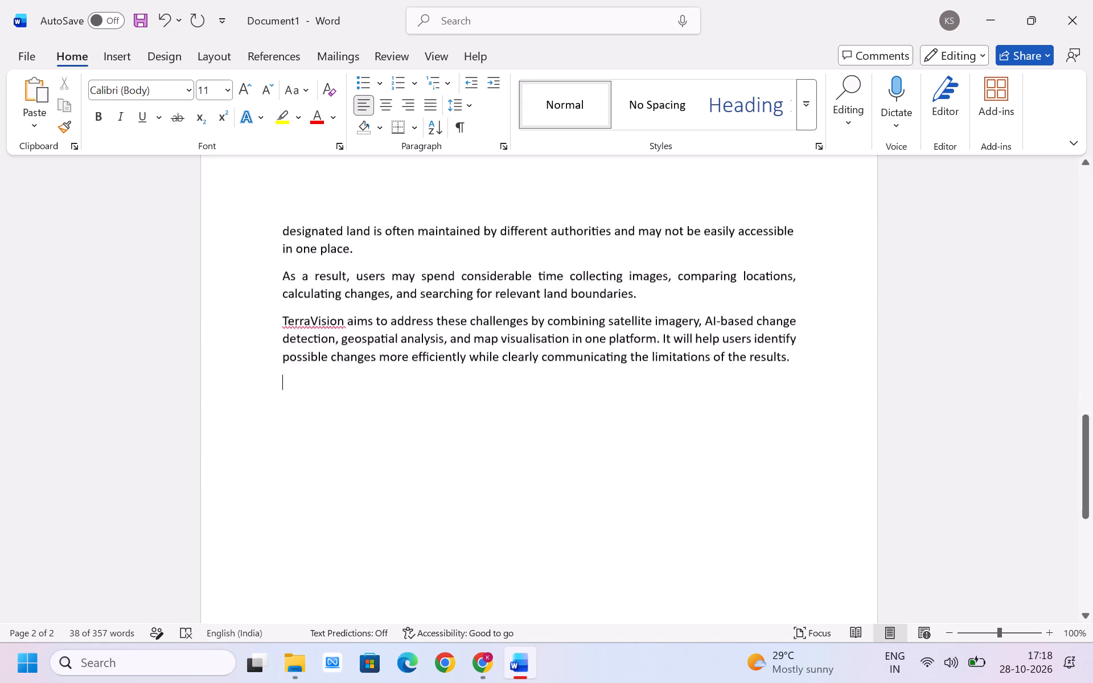
scroll(454, 504, "down", 1)
left_click(488, 652)
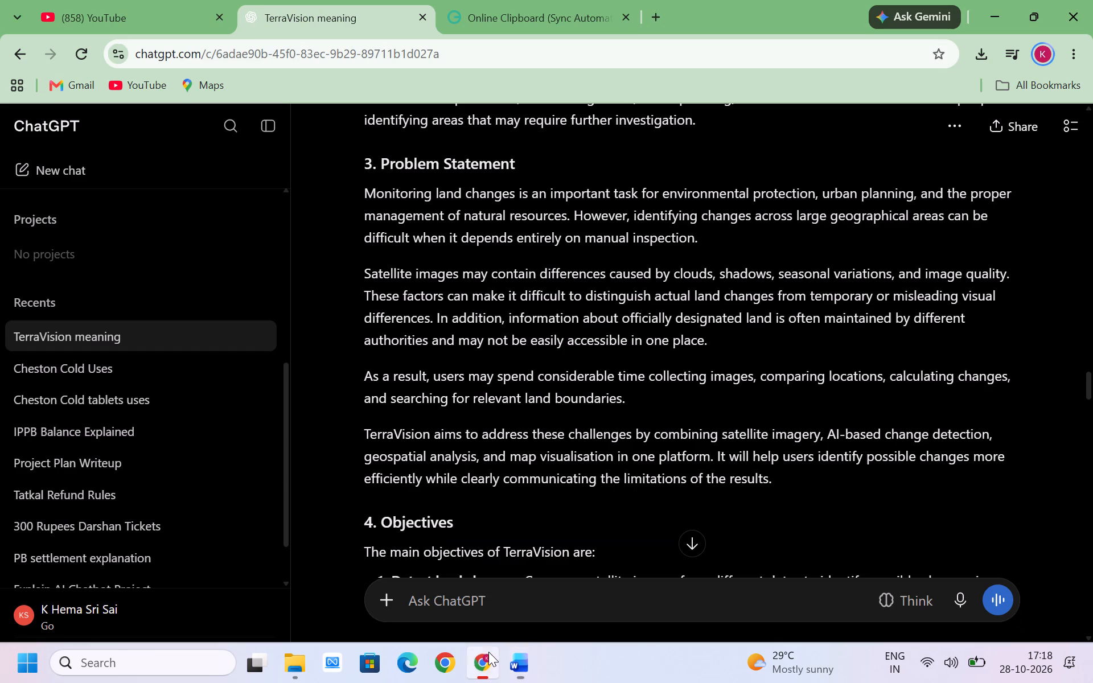
scroll(485, 475, "down", 2)
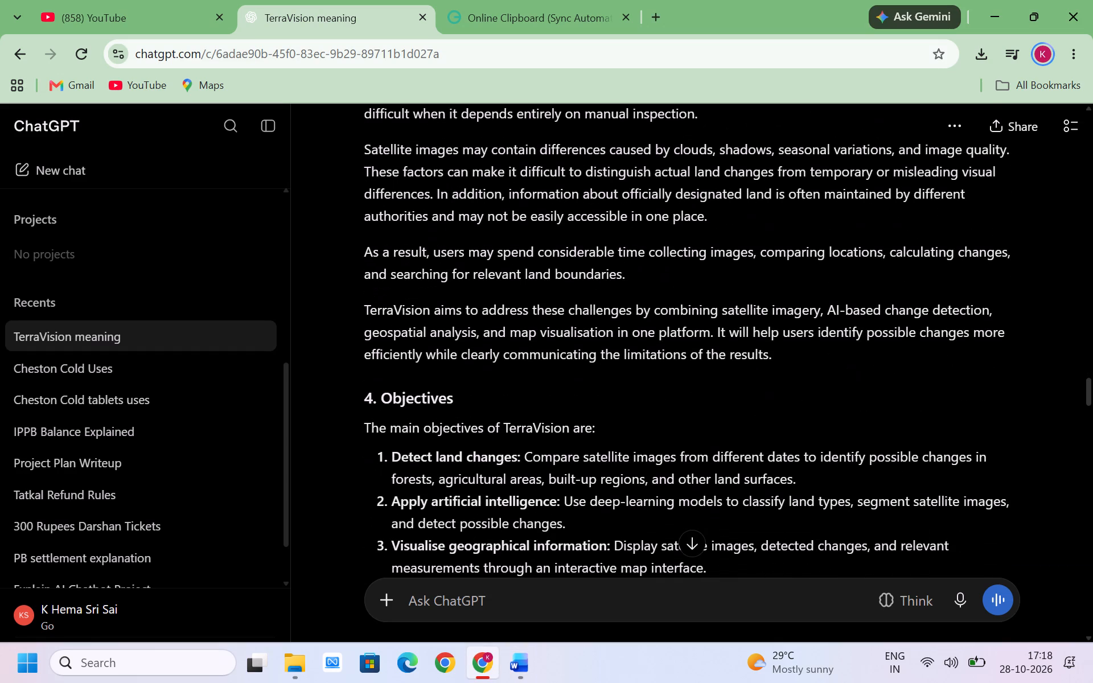
left_click(531, 3)
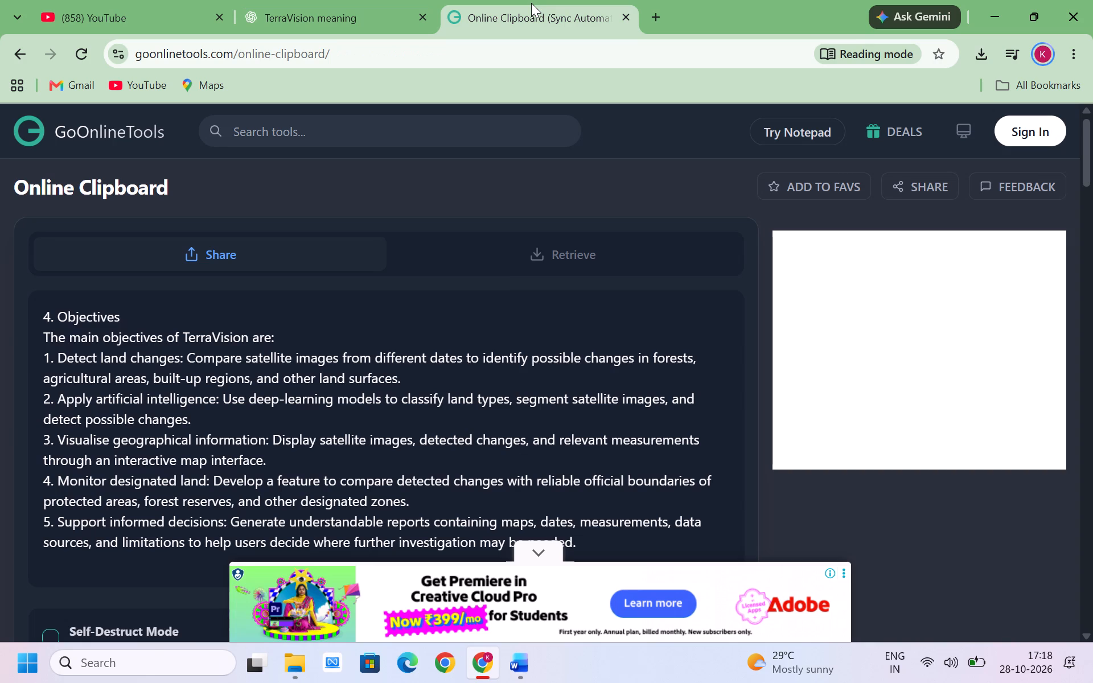
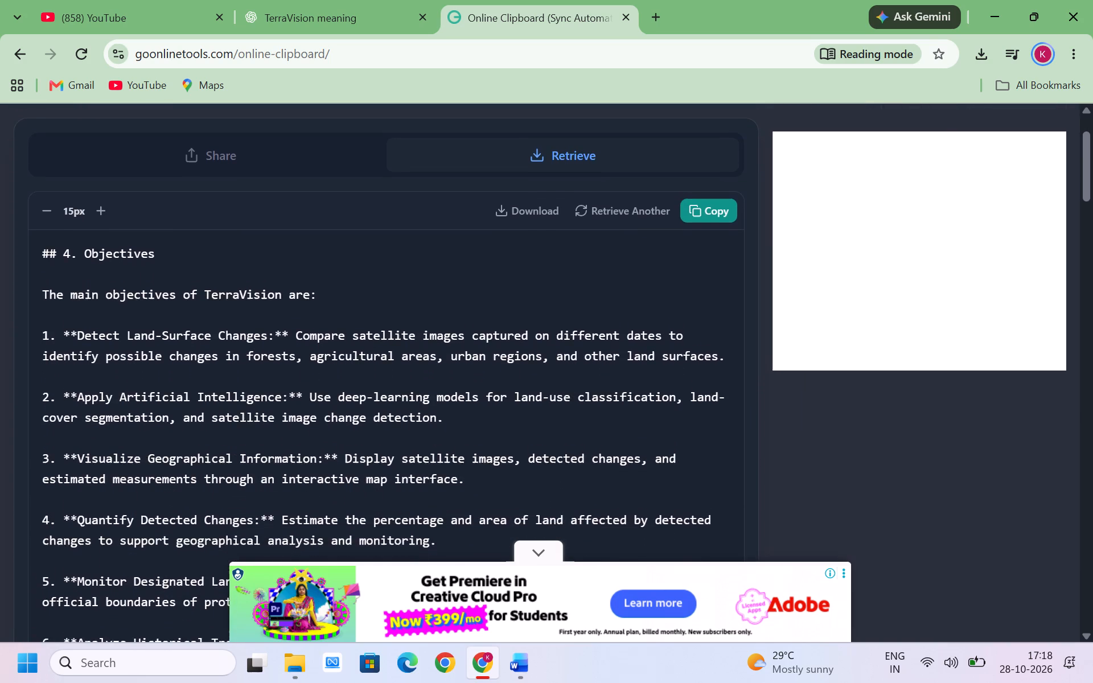
Copy the full "4. Objectives" text from the Online Clipboard page and paste it below the Problem Statement section in Word.
scroll(331, 444, "down", 1)
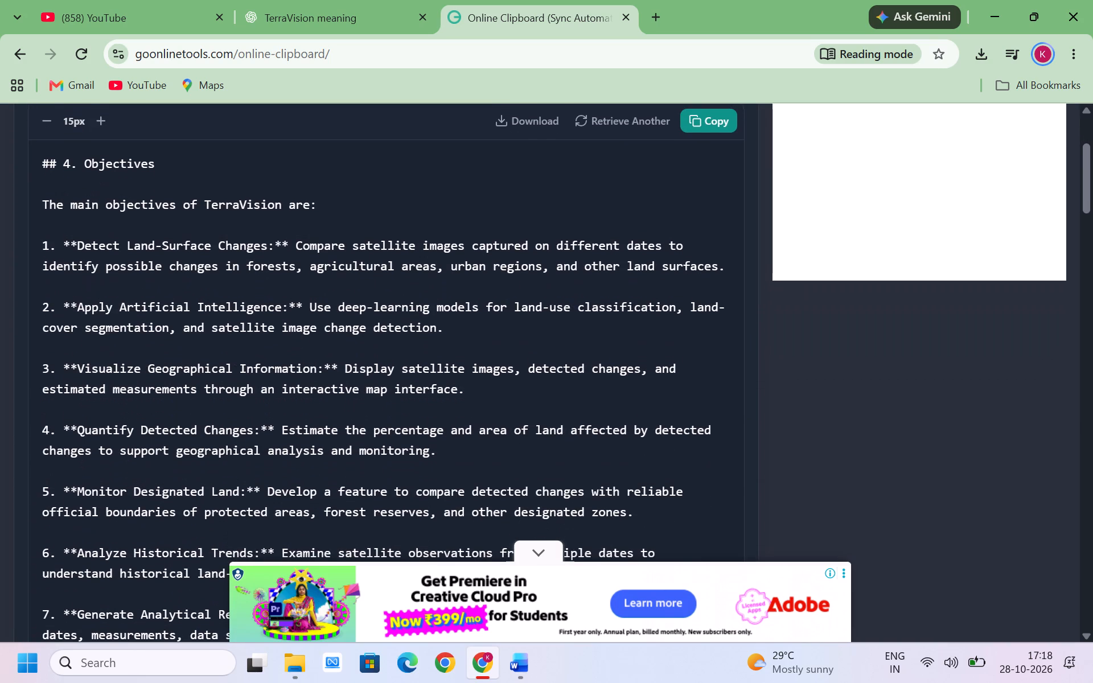
left_click(712, 114)
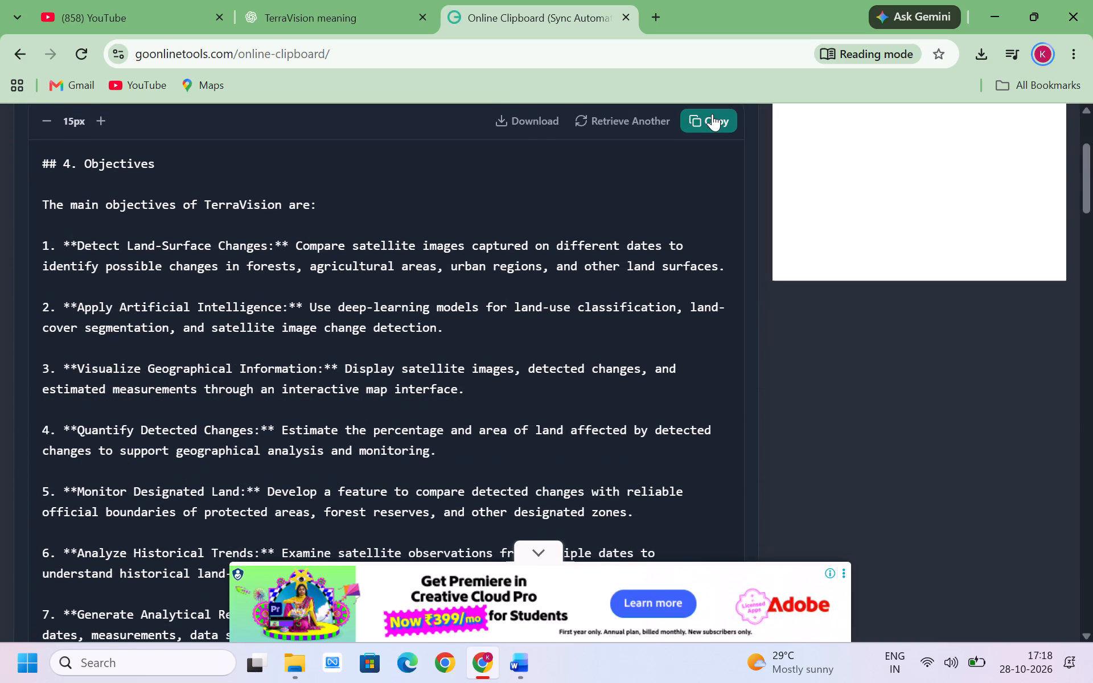
left_click(308, 10)
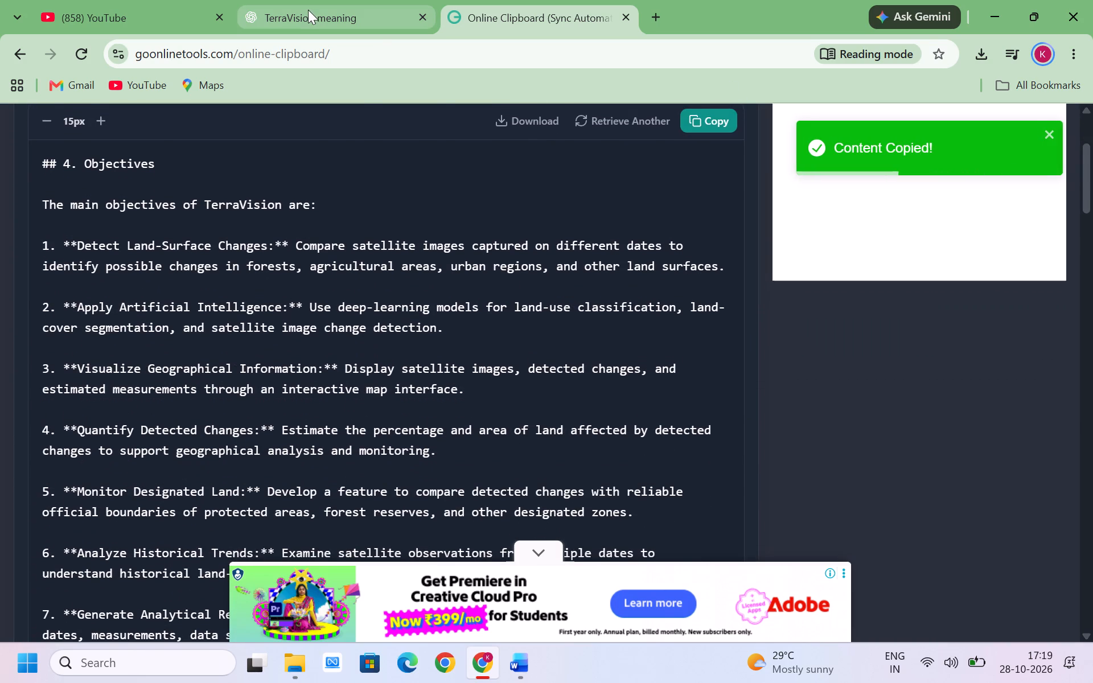
left_click(525, 678)
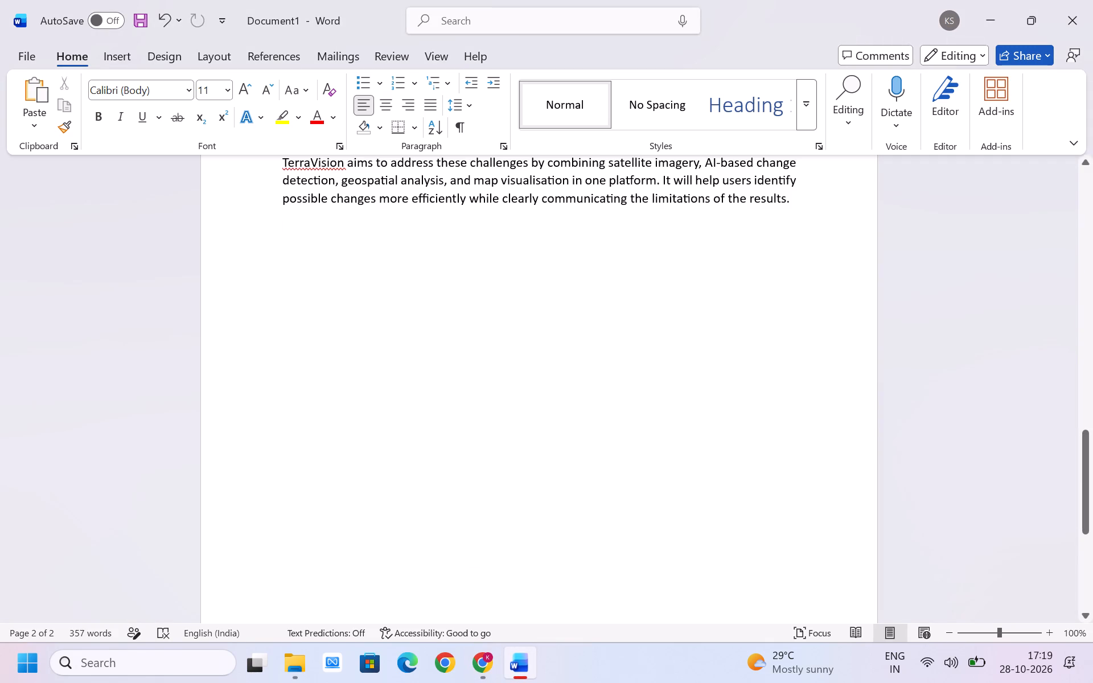
key("Return")
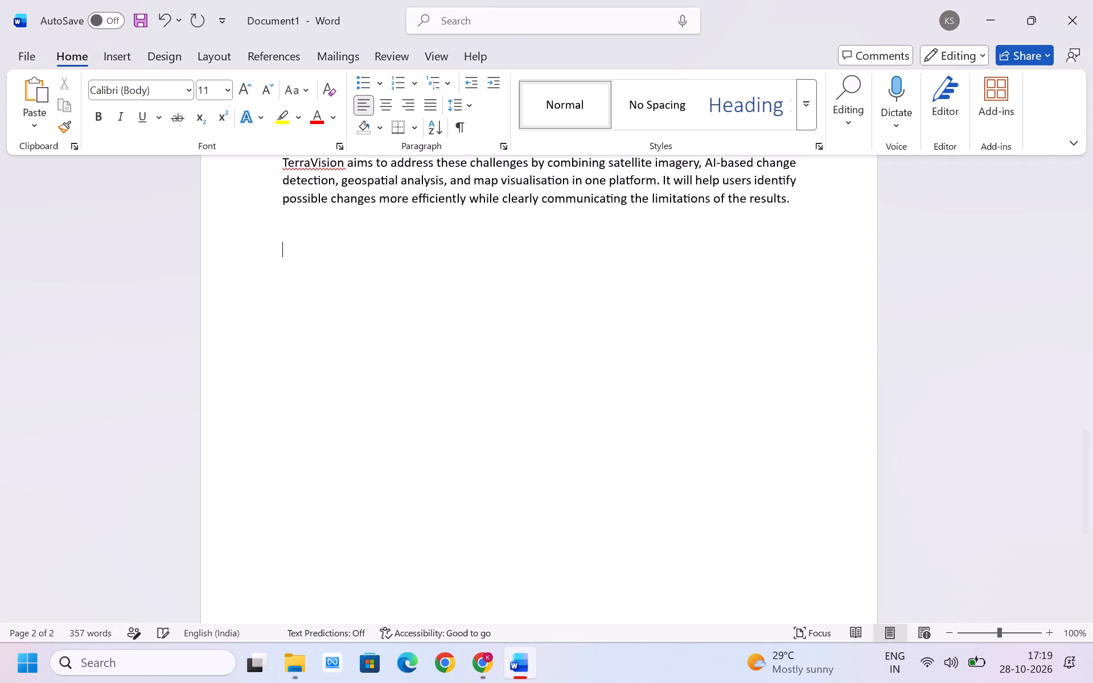
key("ctrl+v")
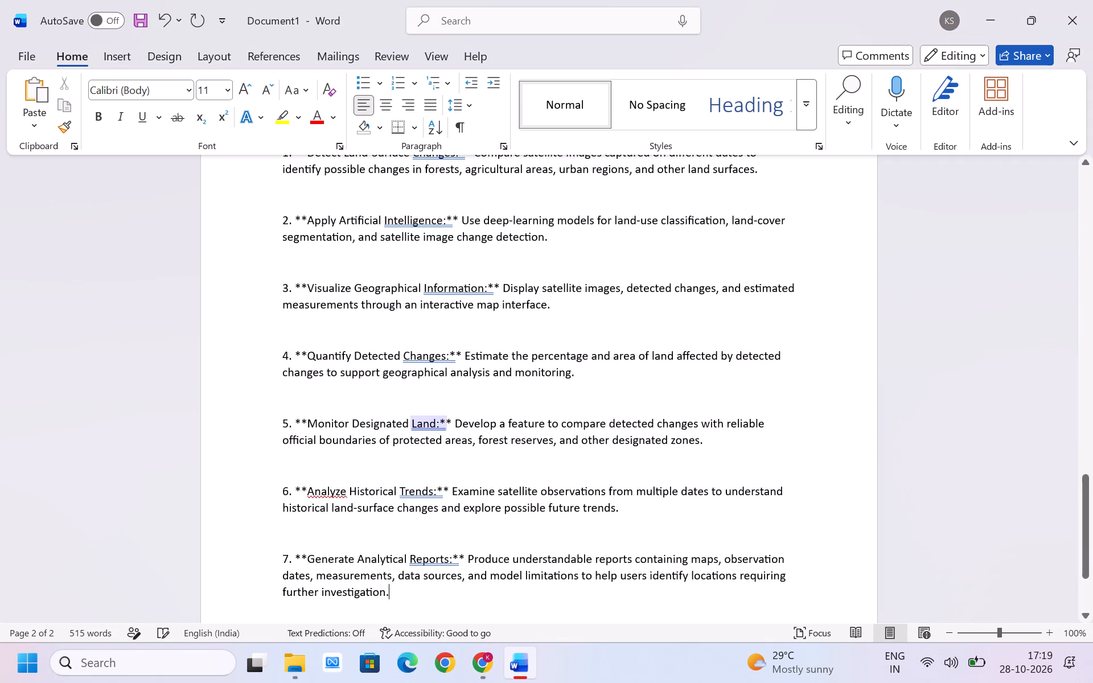
Apply the Calibri (Body) font to the entire pasted Objectives section, from its heading through item 7.
scroll(441, 431, "up", 1)
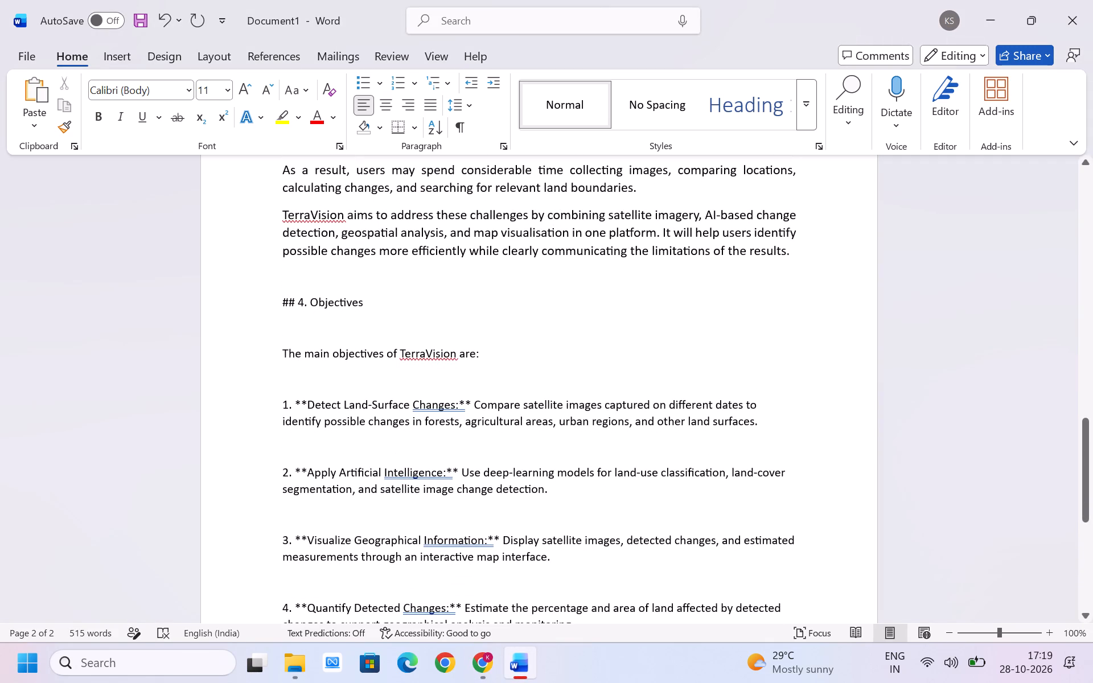
left_click_drag(276, 295, 401, 527)
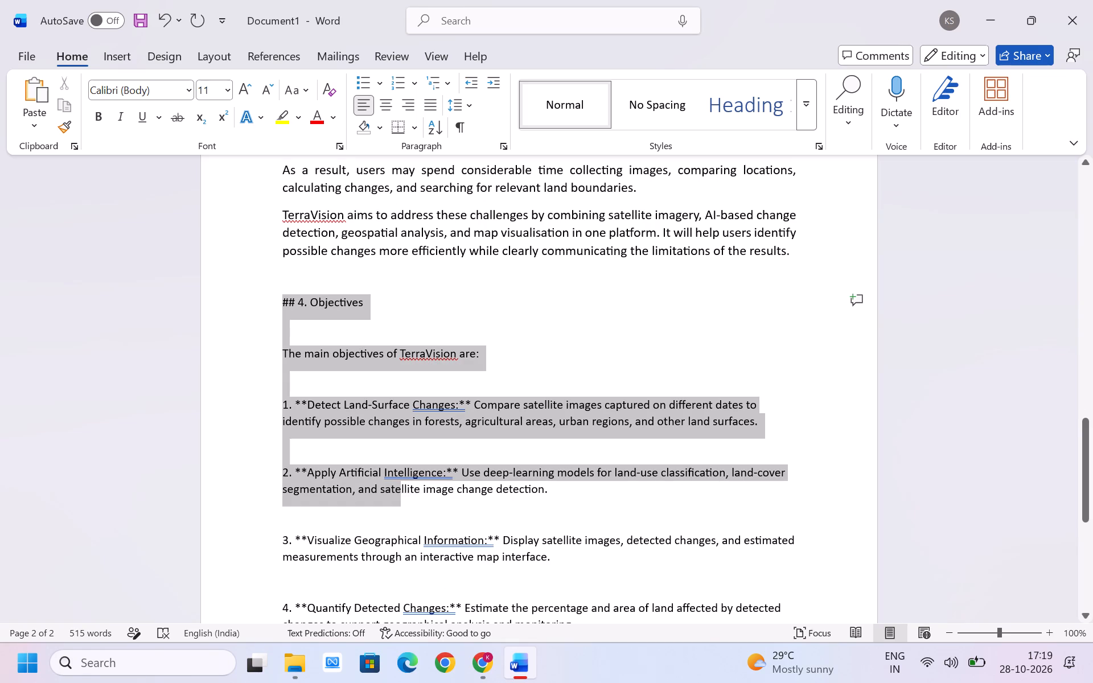
left_click_drag(401, 527, 443, 563)
scroll(434, 608, "down", 1)
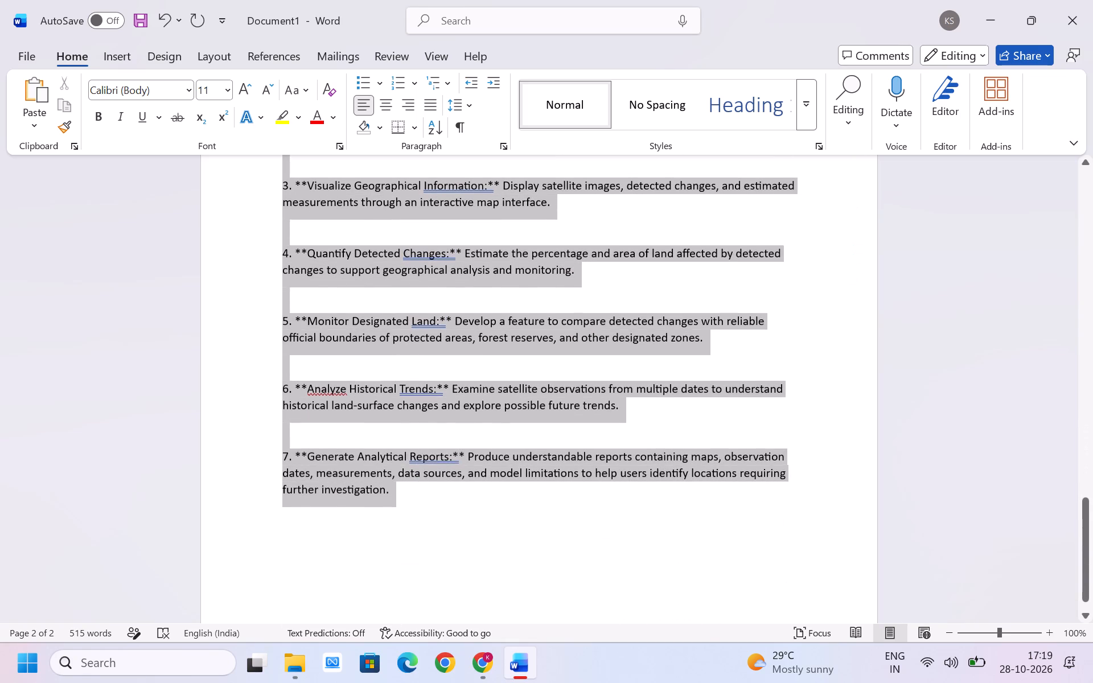
left_click_drag(443, 563, 416, 517)
scroll(443, 563, "down", 1)
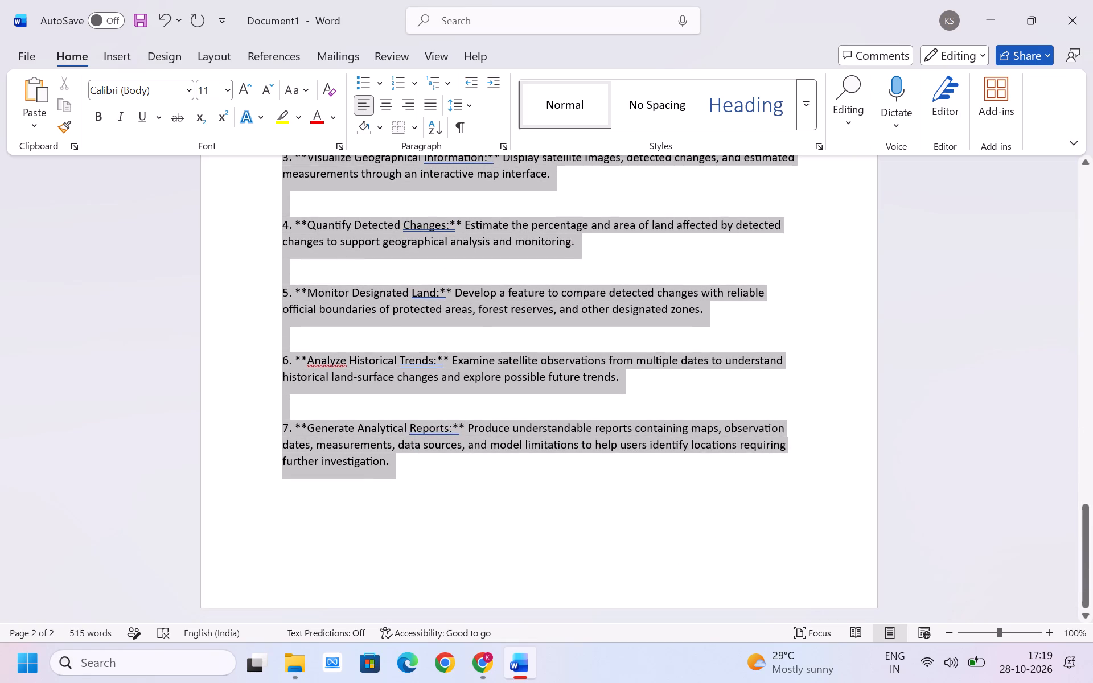
left_click_drag(416, 517, 418, 492)
scroll(416, 517, "down", 1)
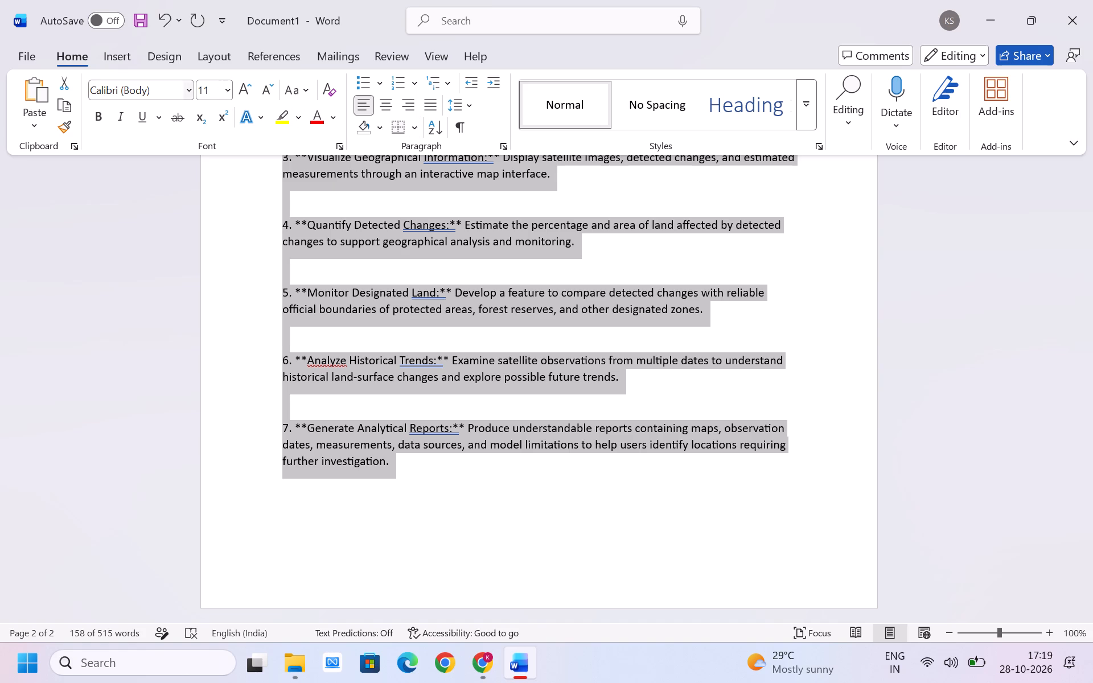
left_click(191, 91)
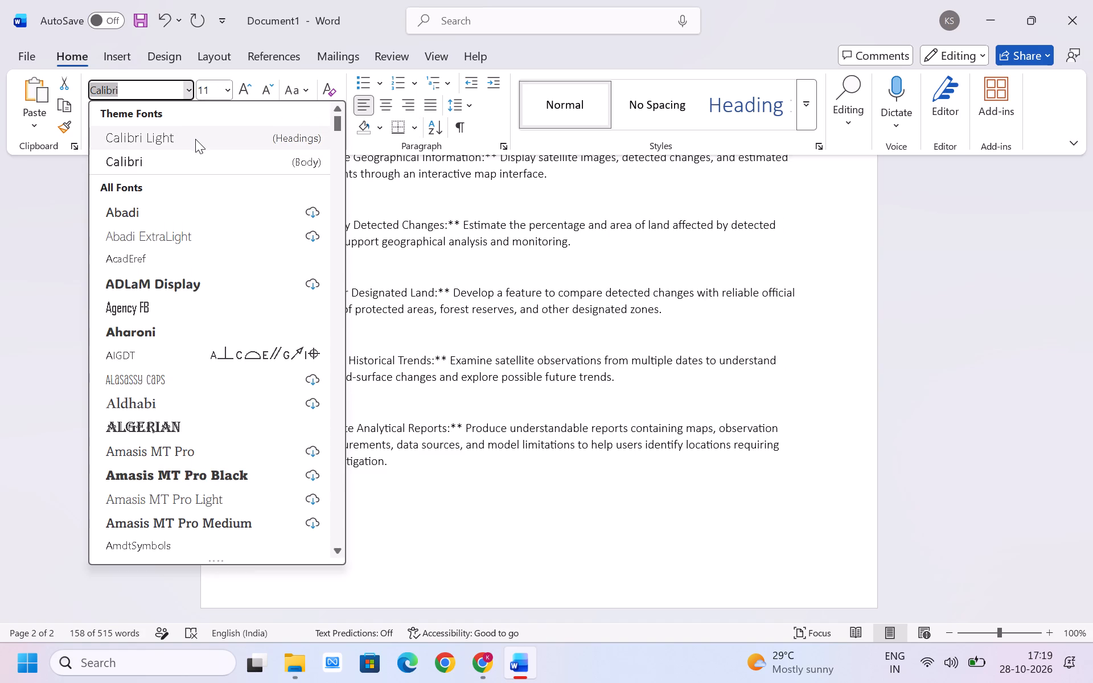
left_click(196, 168)
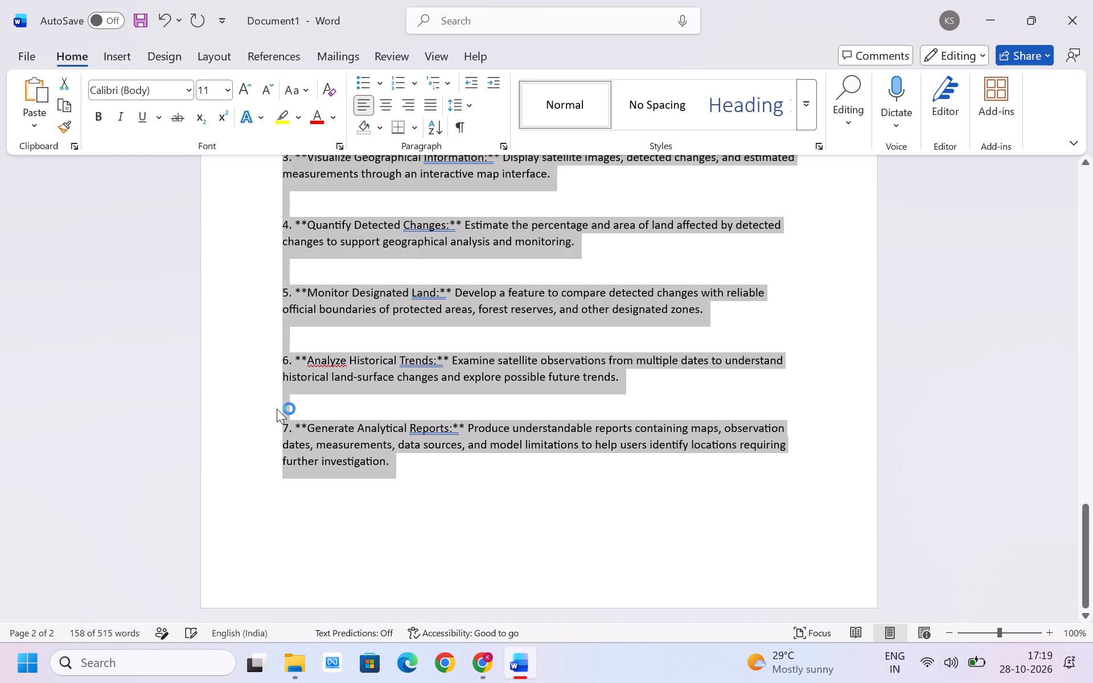
left_click(322, 497)
Set the font size of the entire Objectives section, from "## 4. Objectives" through item 7, to 12.
scroll(322, 497, "up", 1)
scroll(322, 497, "down", 1)
scroll(322, 497, "up", 3)
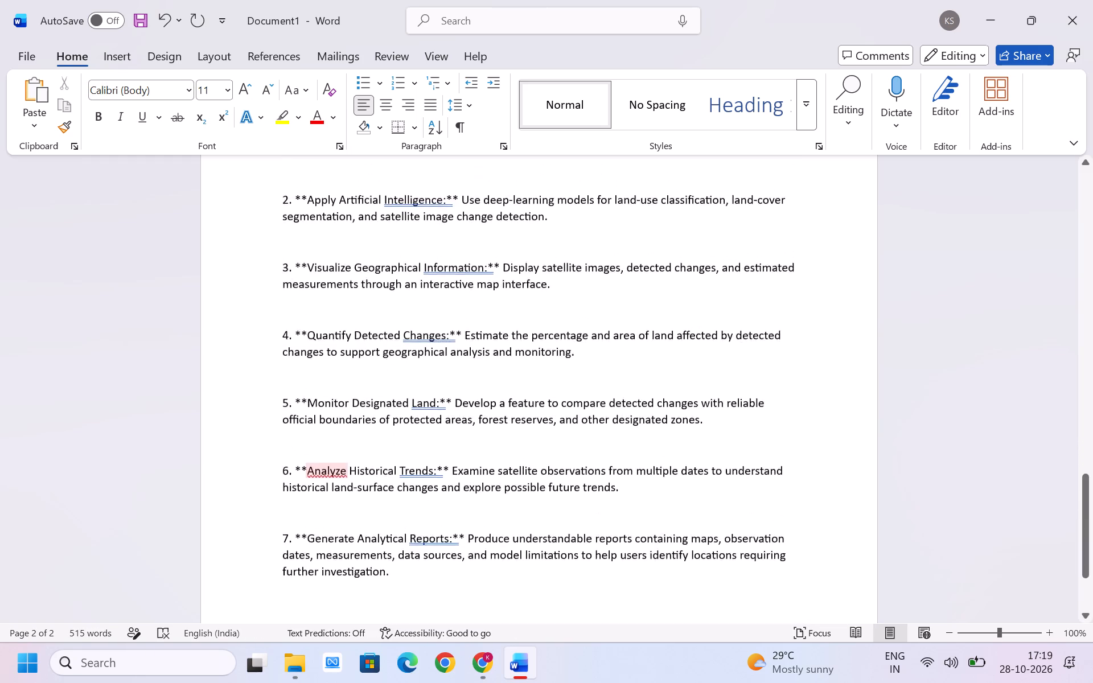
scroll(322, 497, "up", 2)
scroll(322, 497, "down", 1)
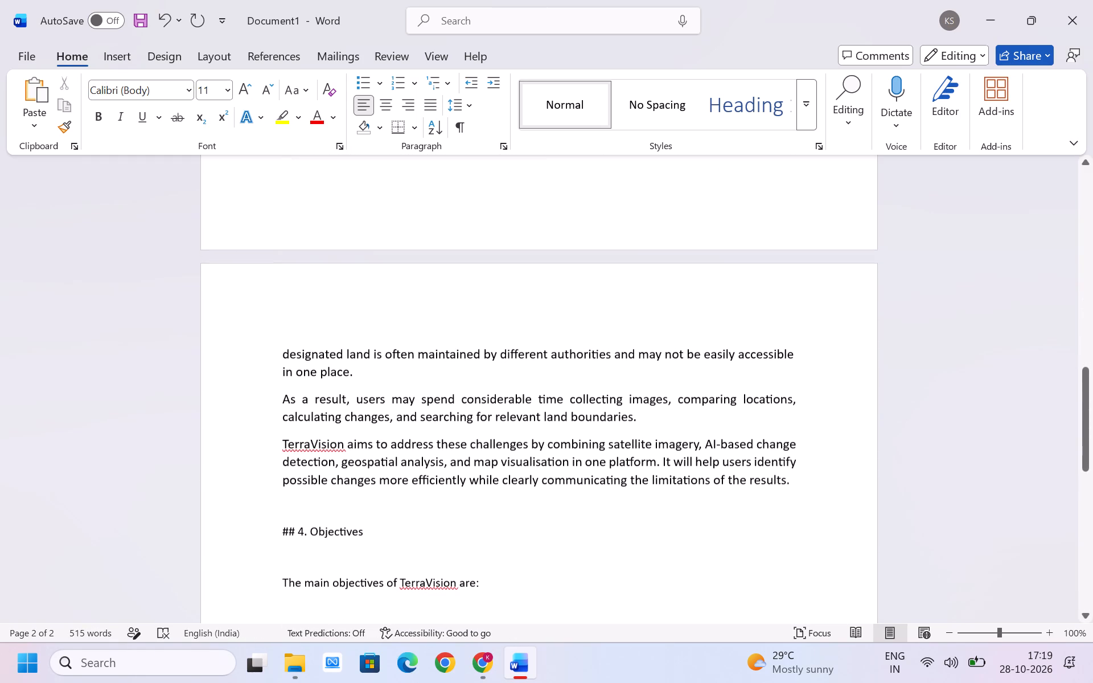
scroll(322, 497, "down", 1)
left_click_drag(282, 420, 401, 487)
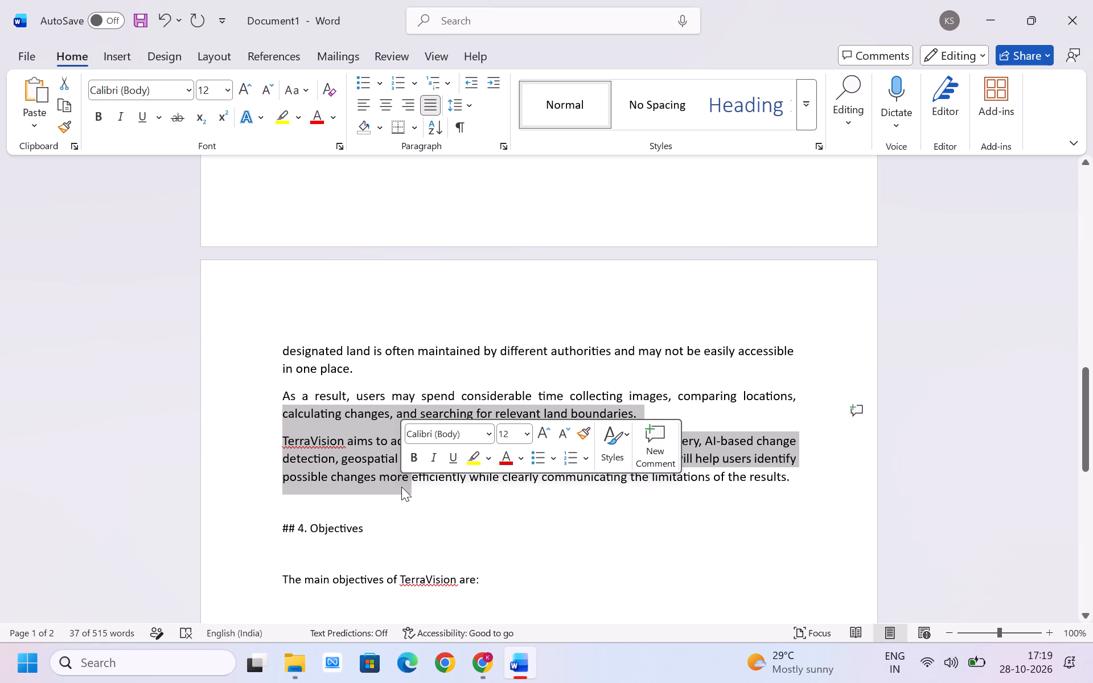
left_click(401, 487)
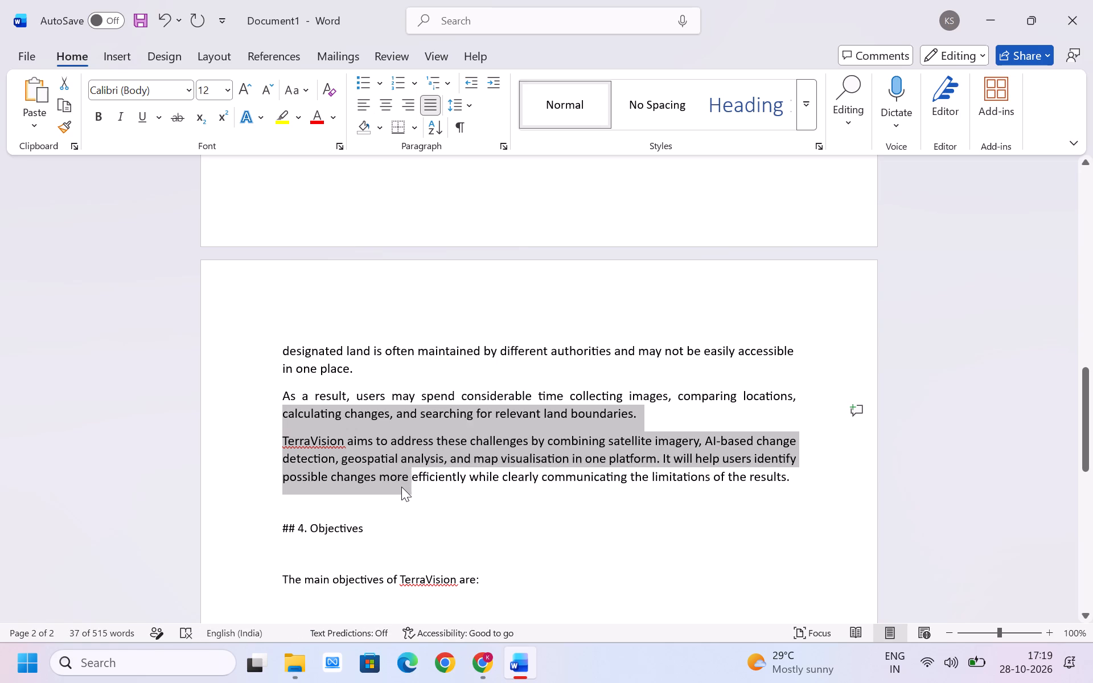
scroll(401, 487, "down", 1)
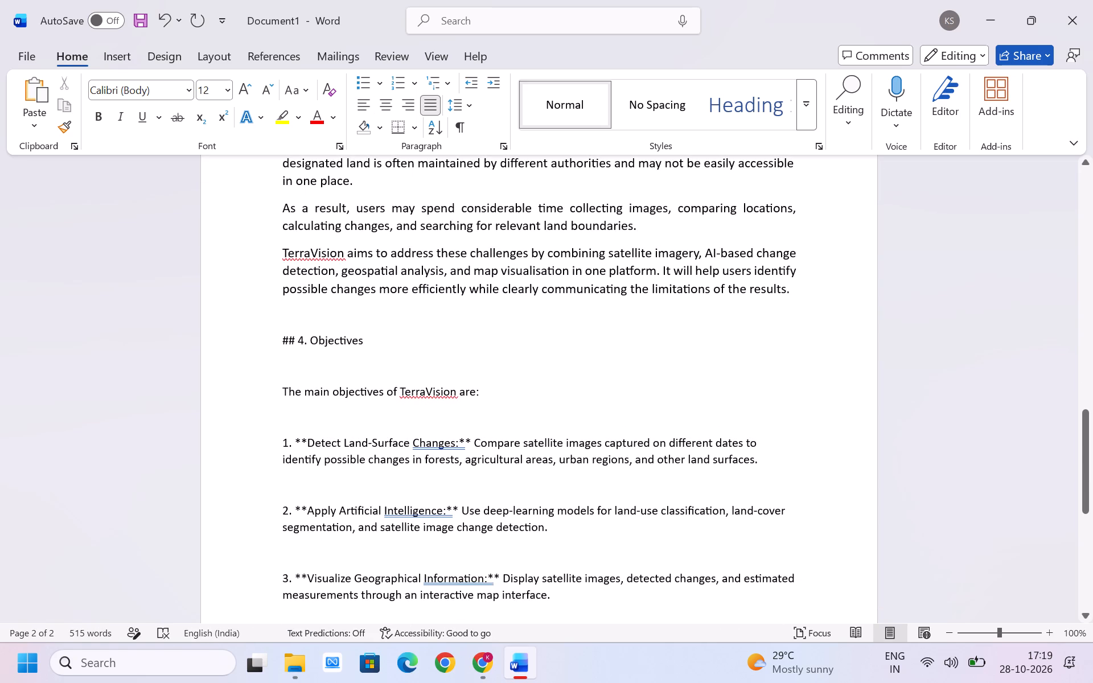
left_click_drag(281, 336, 434, 554)
scroll(437, 562, "up", 1)
left_click_drag(434, 554, 449, 602)
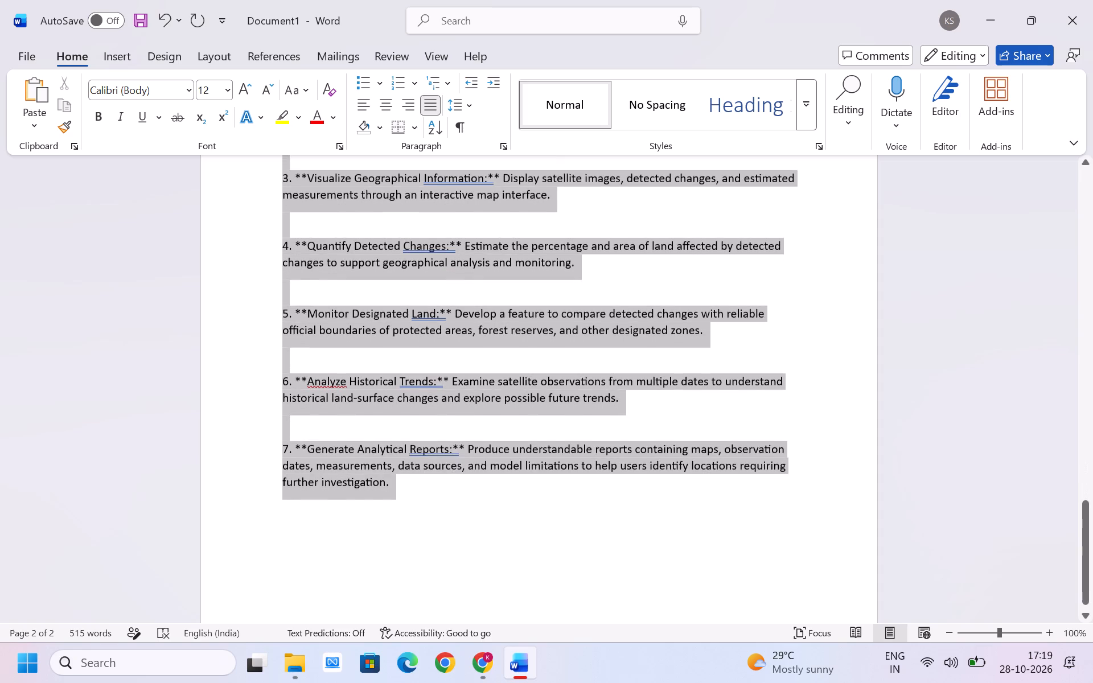
left_click_drag(449, 602, 428, 573)
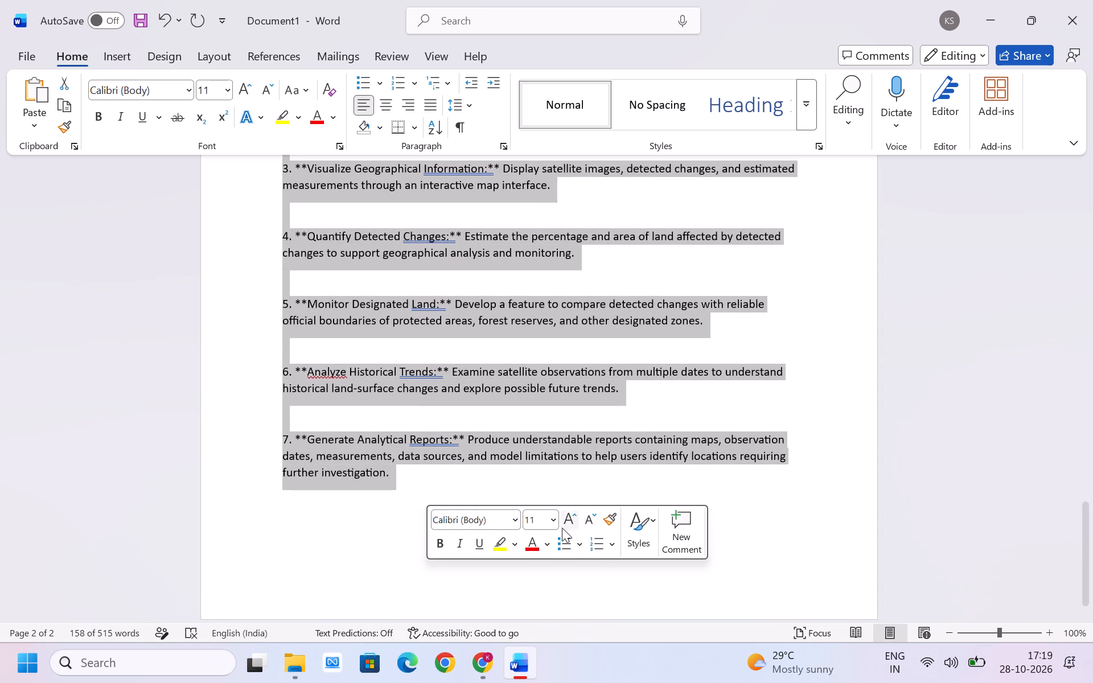
left_click(555, 519)
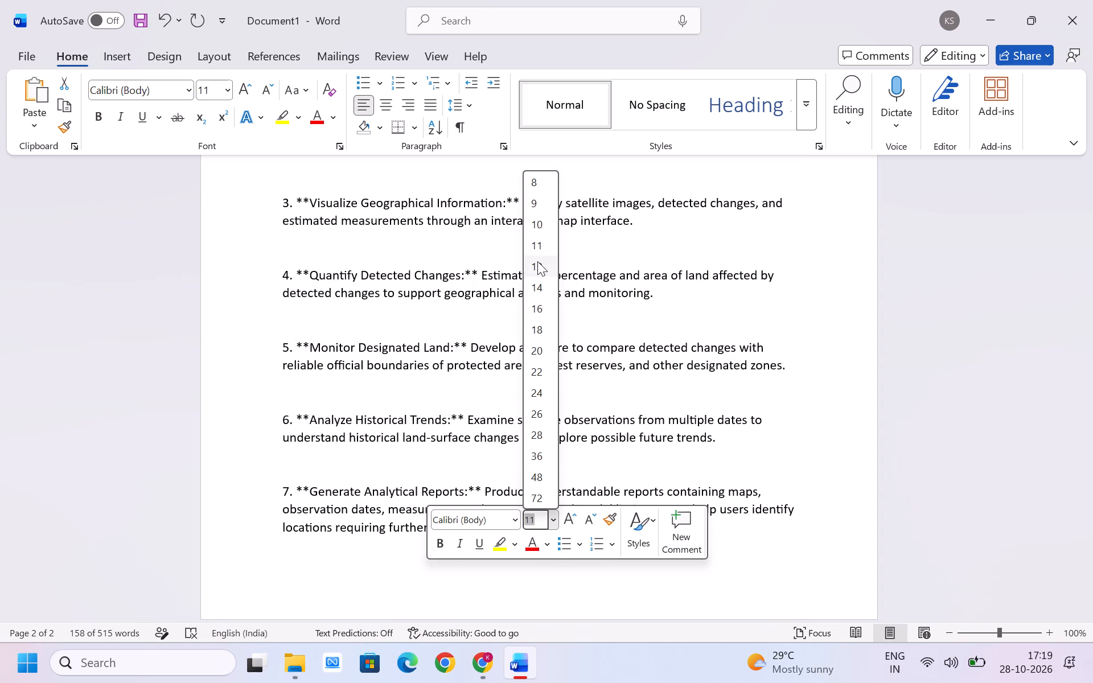
left_click(537, 261)
left_click(429, 267)
Remove the asterisks around "Detect Land-Surface Changes:" in objective 1, along with the space after its number.
scroll(429, 267, "up", 1)
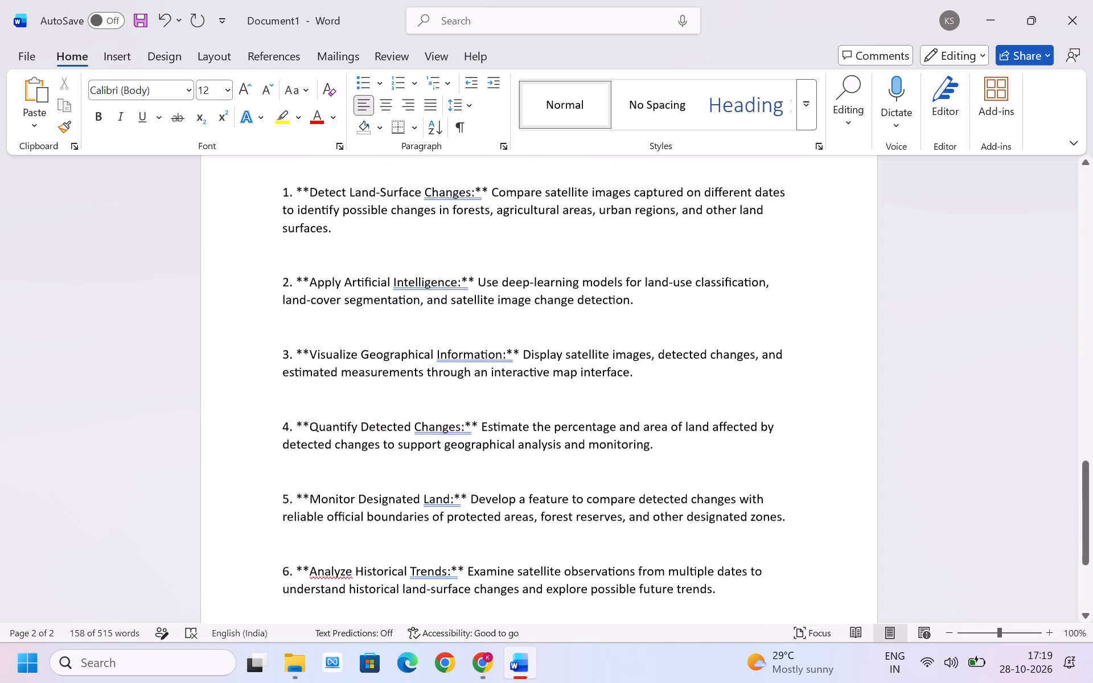
scroll(429, 267, "up", 2)
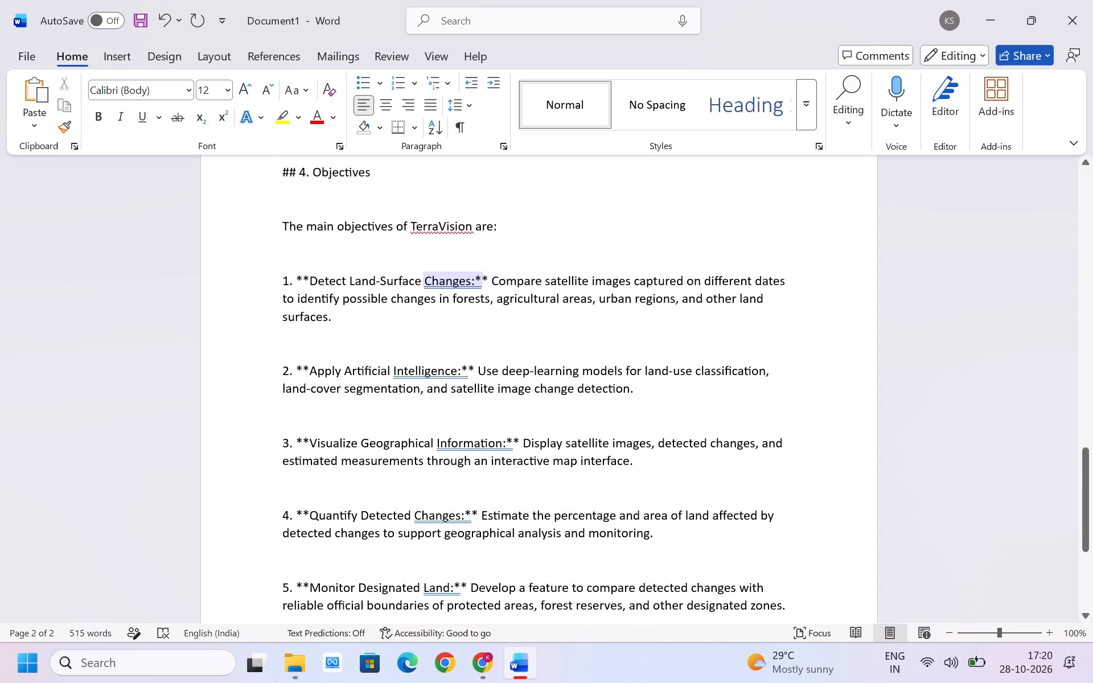
left_click(487, 280)
key("BackSpace")
key("BackSpace")
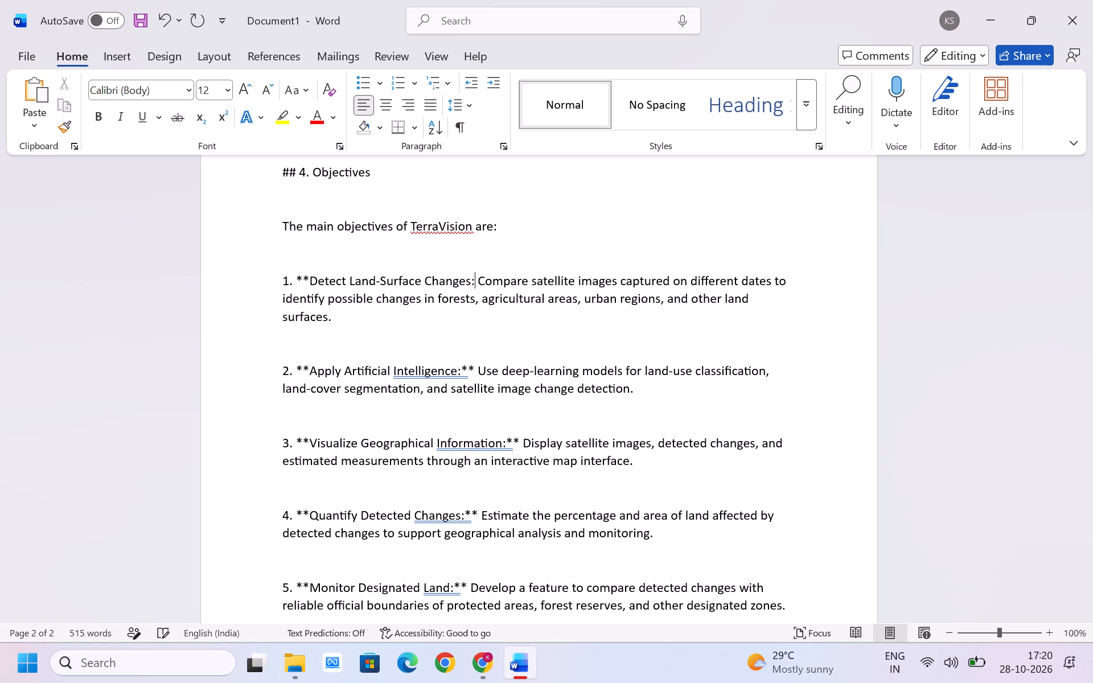
key("Left")
key("Left")
key("Left")
key("Left")
key("Left")
key("Left")
key("Left")
key("Left")
key("Left")
key("Left")
key("Left")
key("Left")
key("Left")
key("Left")
key("Left")
key("Left")
key("Left")
key("Left")
key("Left")
key("Left")
key("Left")
key("BackSpace")
key("BackSpace")
key("BackSpace")
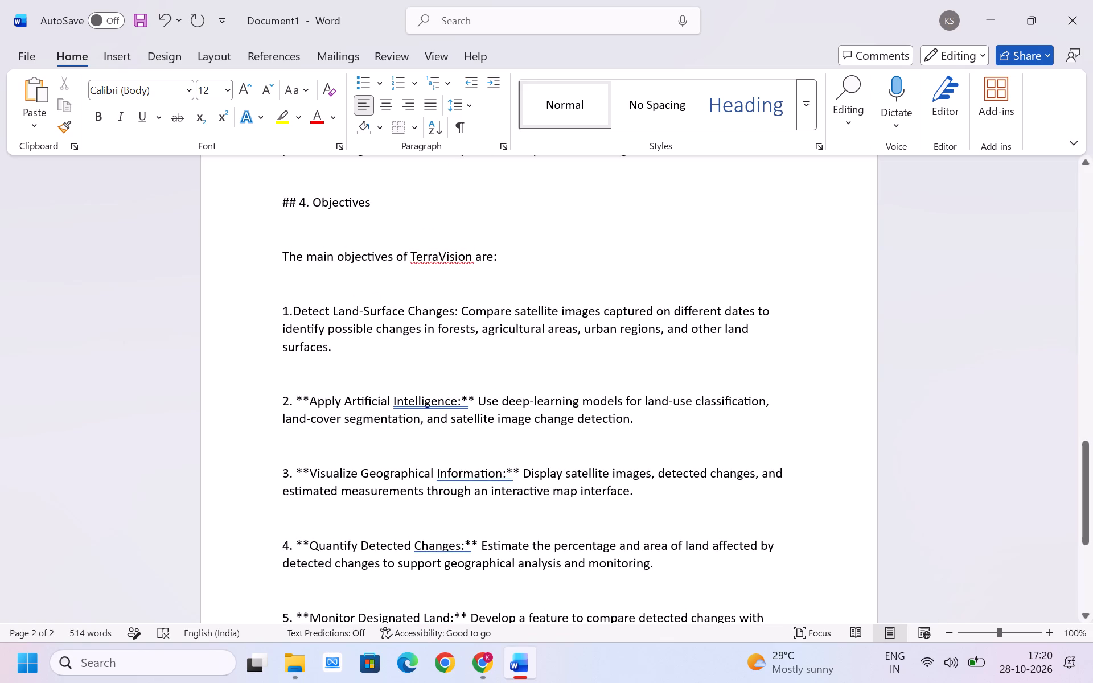
Delete the blank paragraphs between "The main objectives of TerraVision are:" and objective 1, and between each of the seven objectives.
left_click(439, 281)
key("BackSpace")
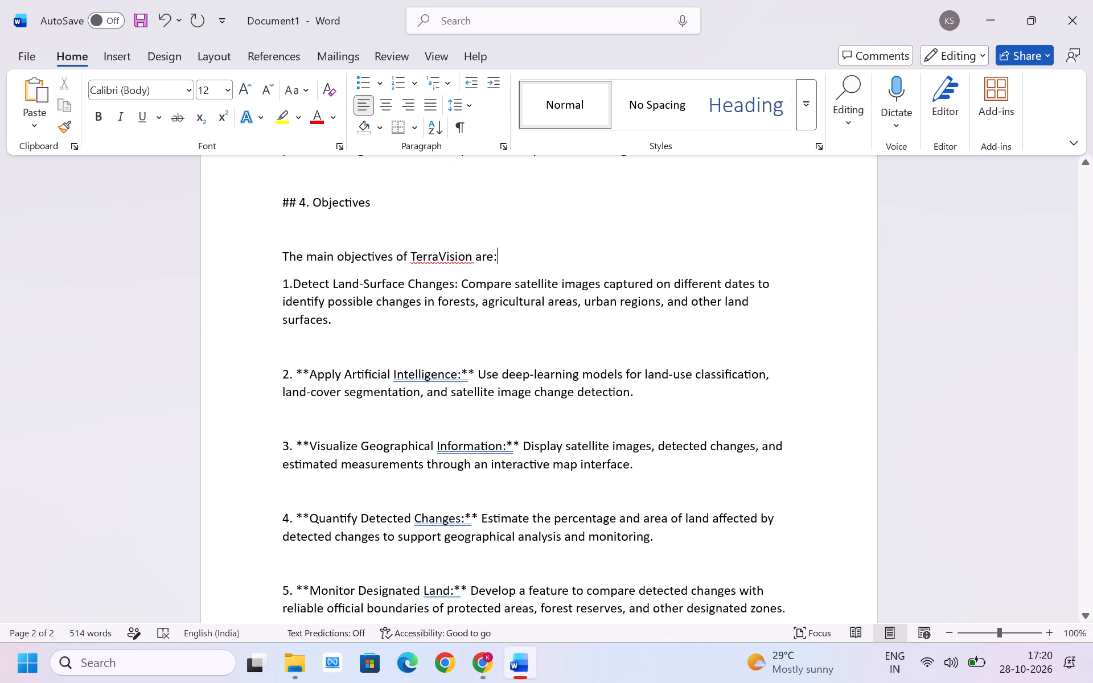
scroll(384, 271, "up", 1)
left_click(337, 399)
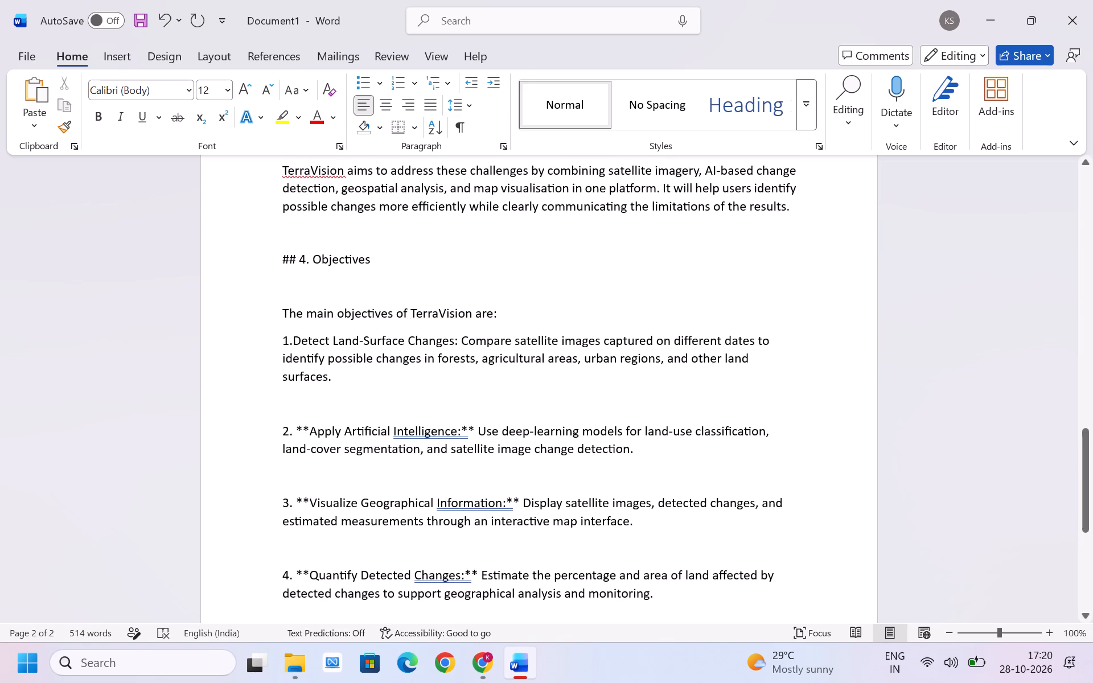
key("BackSpace")
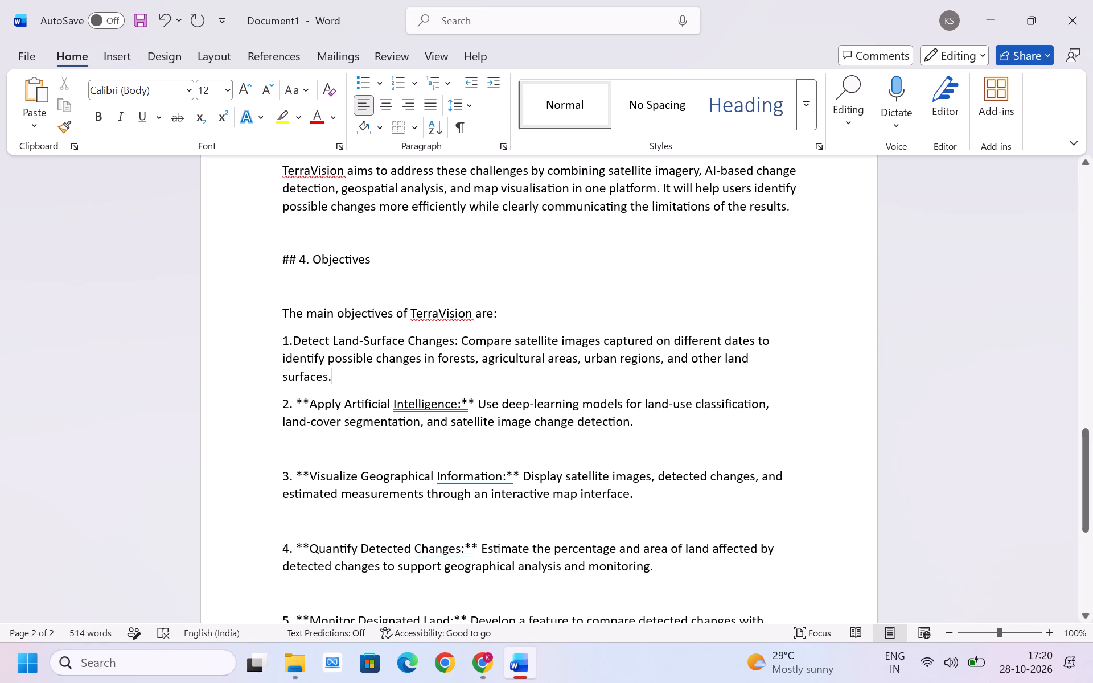
left_click(297, 449)
key("BackSpace")
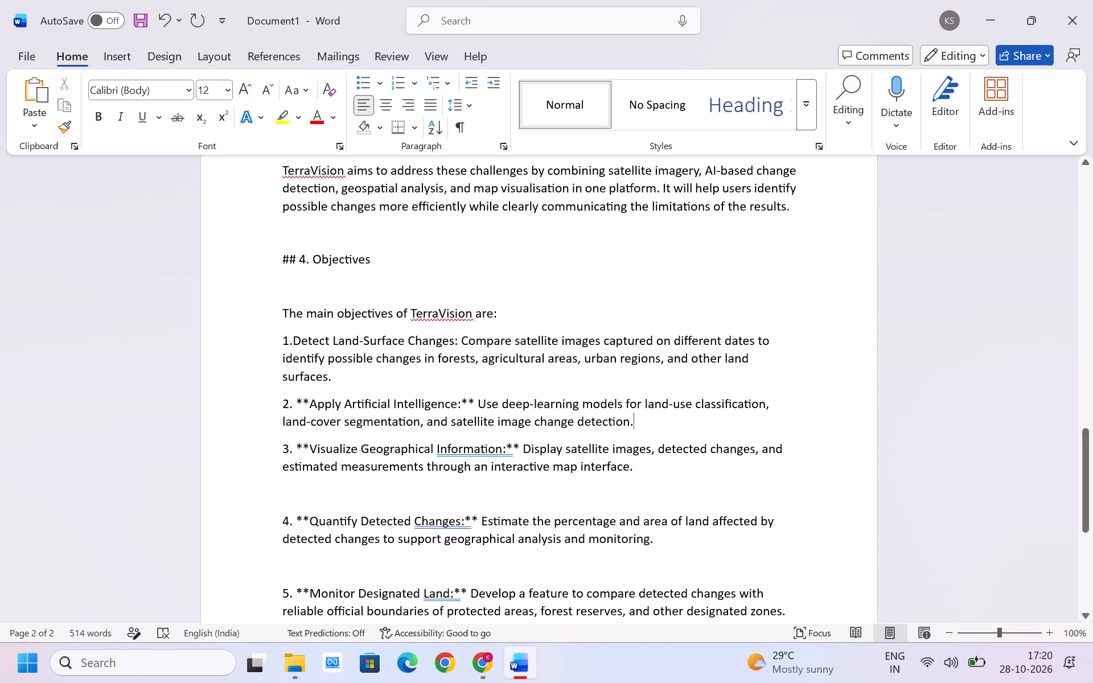
left_click(305, 488)
key("BackSpace")
left_click(287, 546)
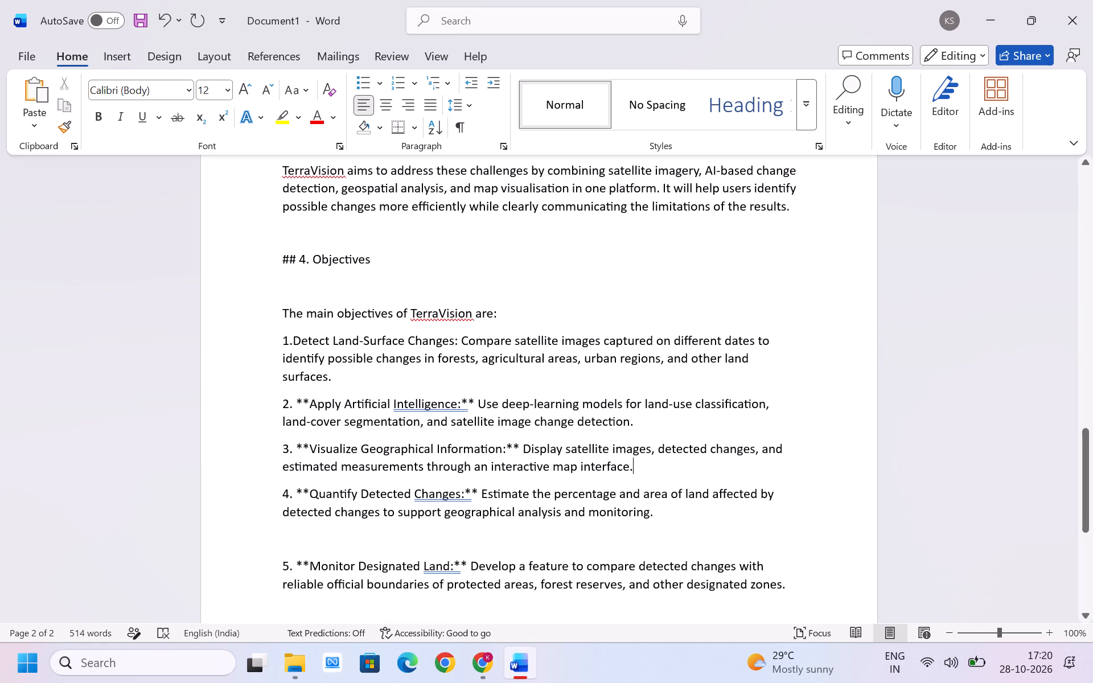
key("BackSpace")
scroll(287, 546, "down", 1)
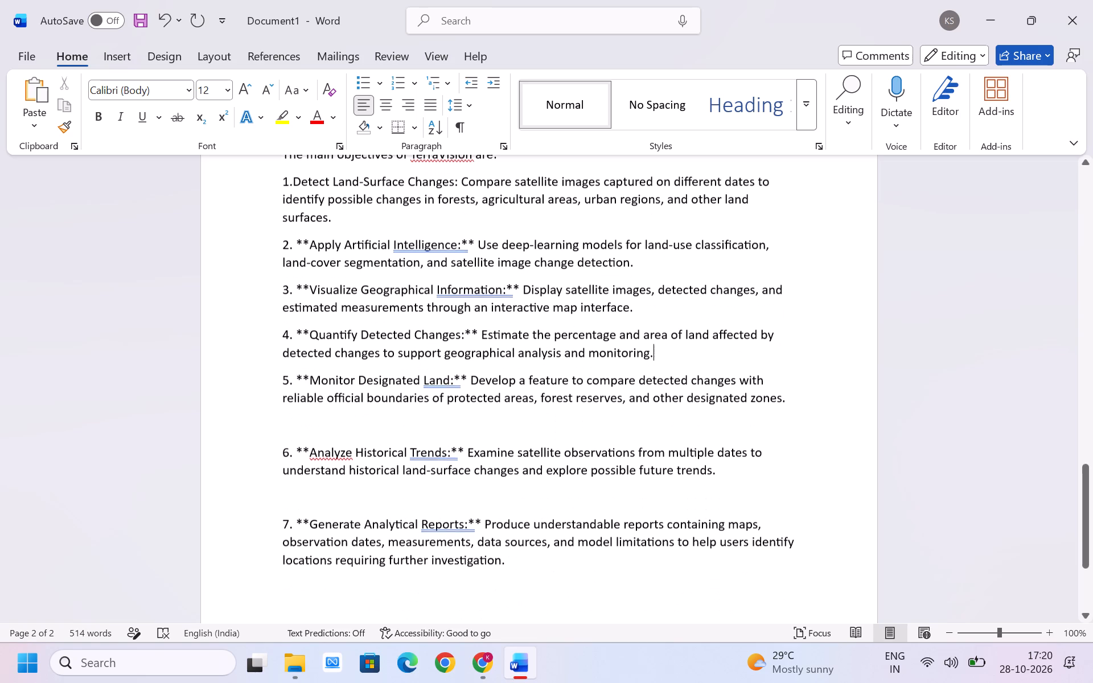
left_click(296, 421)
key("BackSpace")
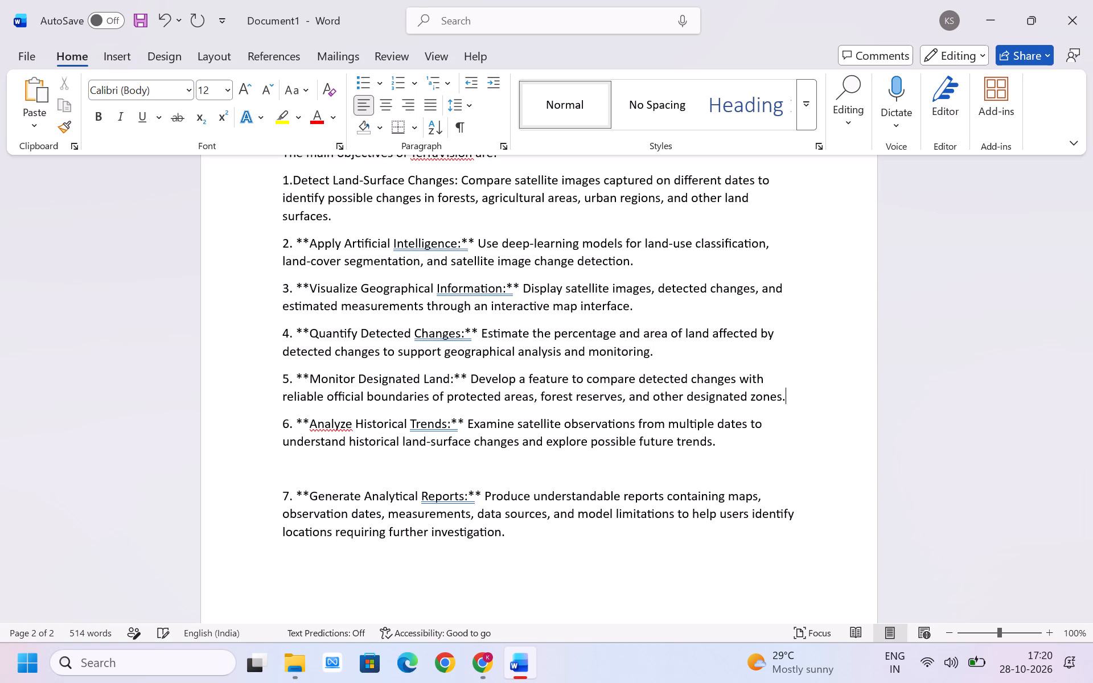
left_click(298, 459)
key("BackSpace")
scroll(298, 459, "up", 1)
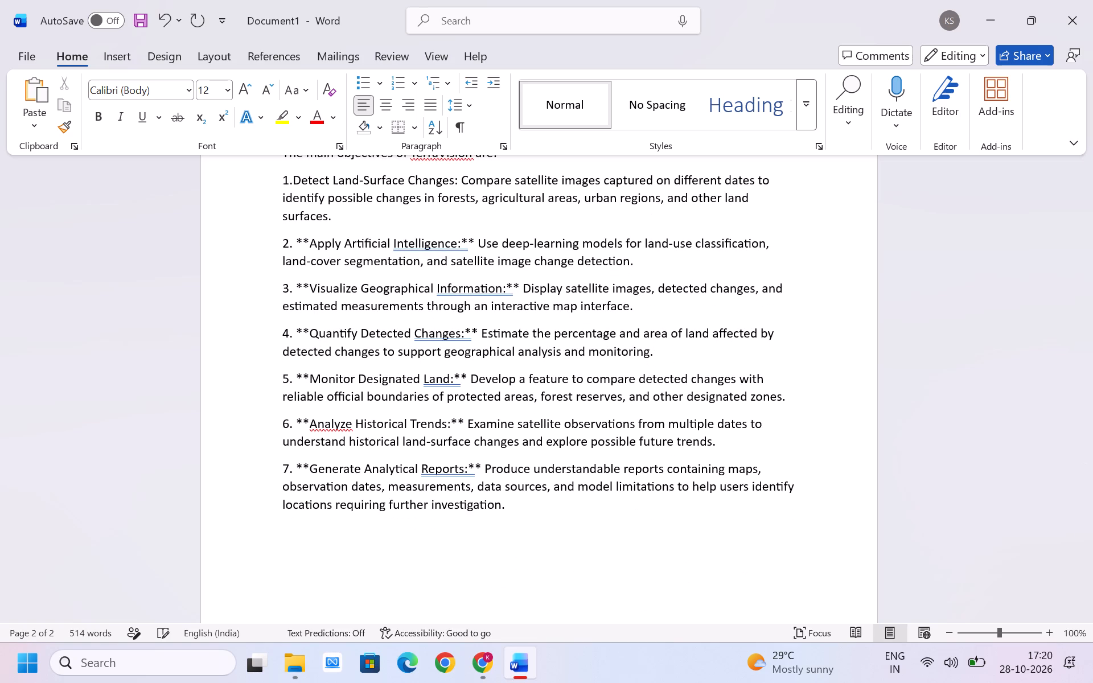
Delete the blank paragraph between the "## 4. Objectives" heading and "The main objectives of TerraVision are:".
scroll(298, 459, "up", 3)
scroll(298, 459, "right", 1)
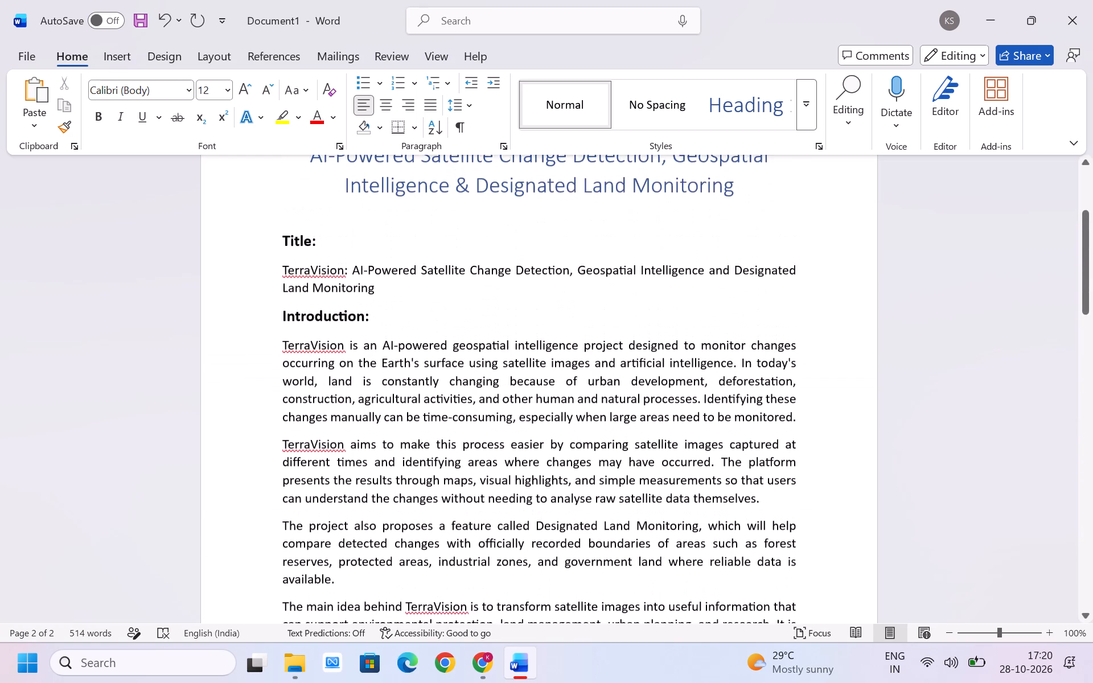
scroll(298, 459, "right", 2)
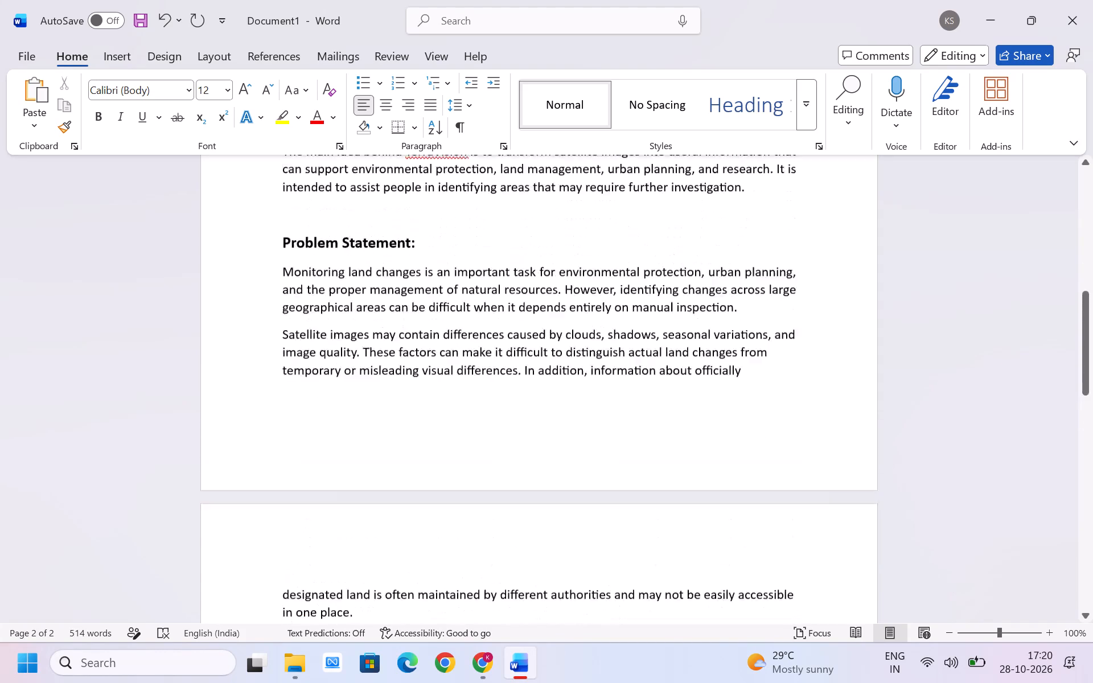
scroll(298, 459, "down", 1)
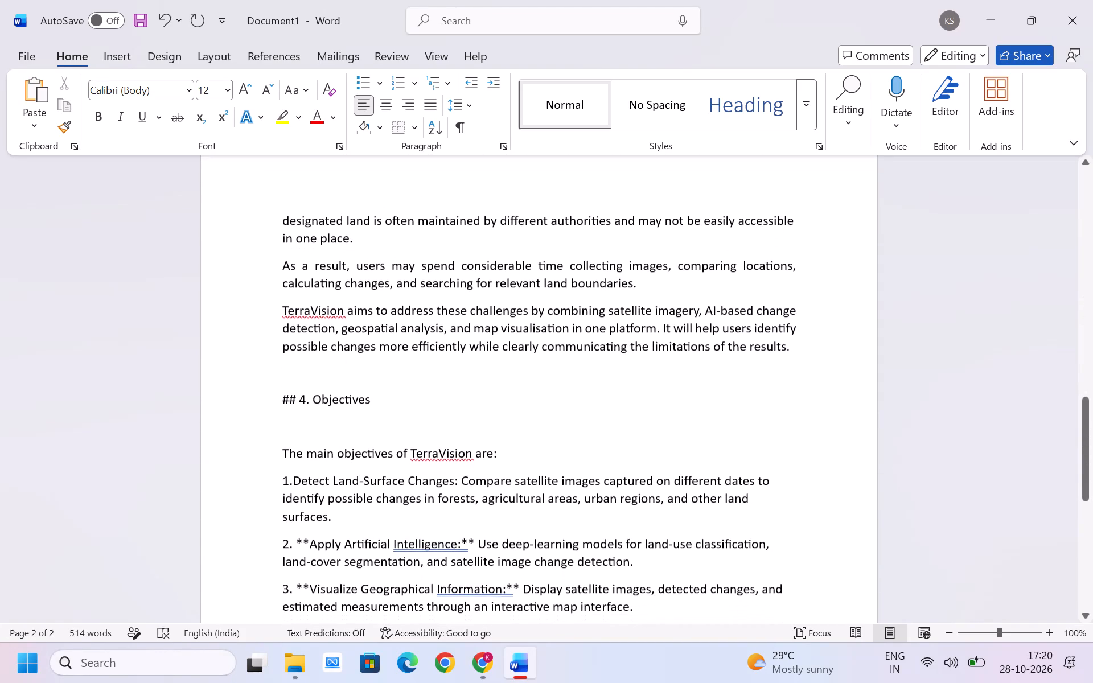
left_click(300, 431)
key("BackSpace")
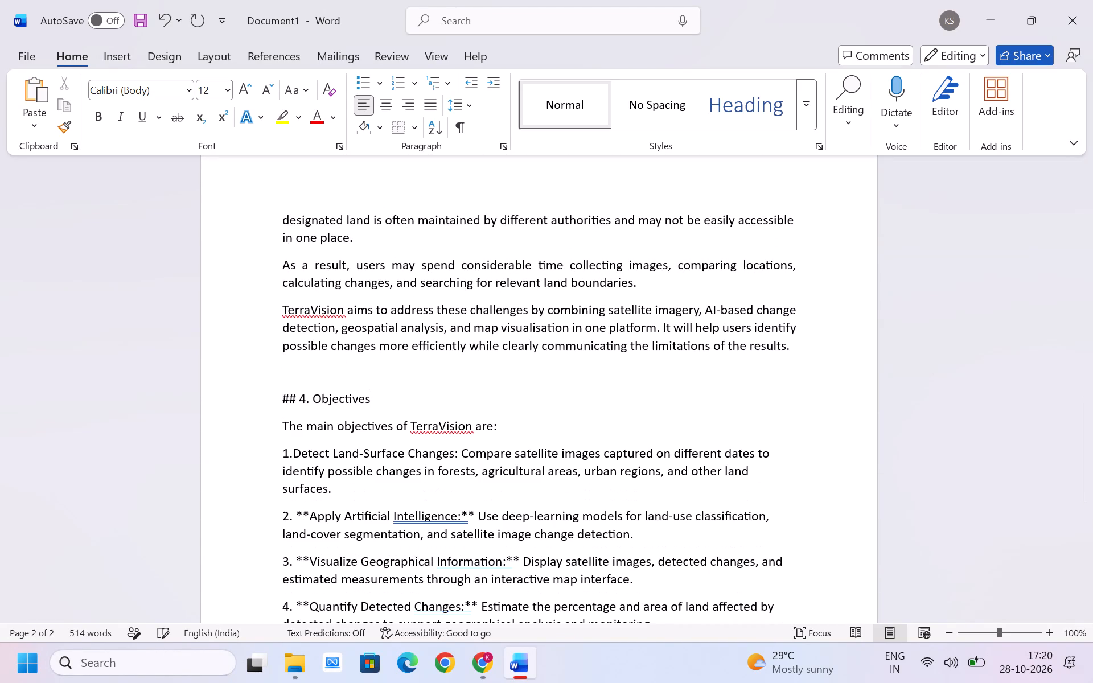
Remove the "## " markdown prefix from the "4. Objectives" heading.
left_click(298, 400)
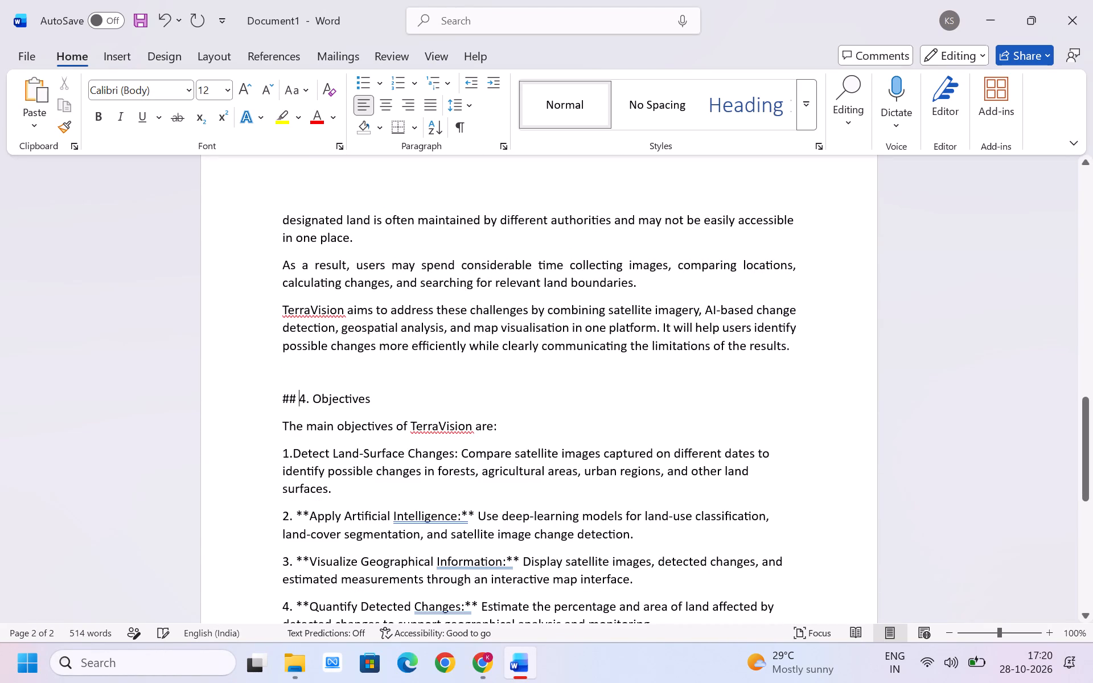
key("BackSpace")
key("BackSpace")
key("BackSpace")
Format the "4. Objectives" heading in bold at font size 14, like the Problem Statement heading.
scroll(298, 400, "up", 1)
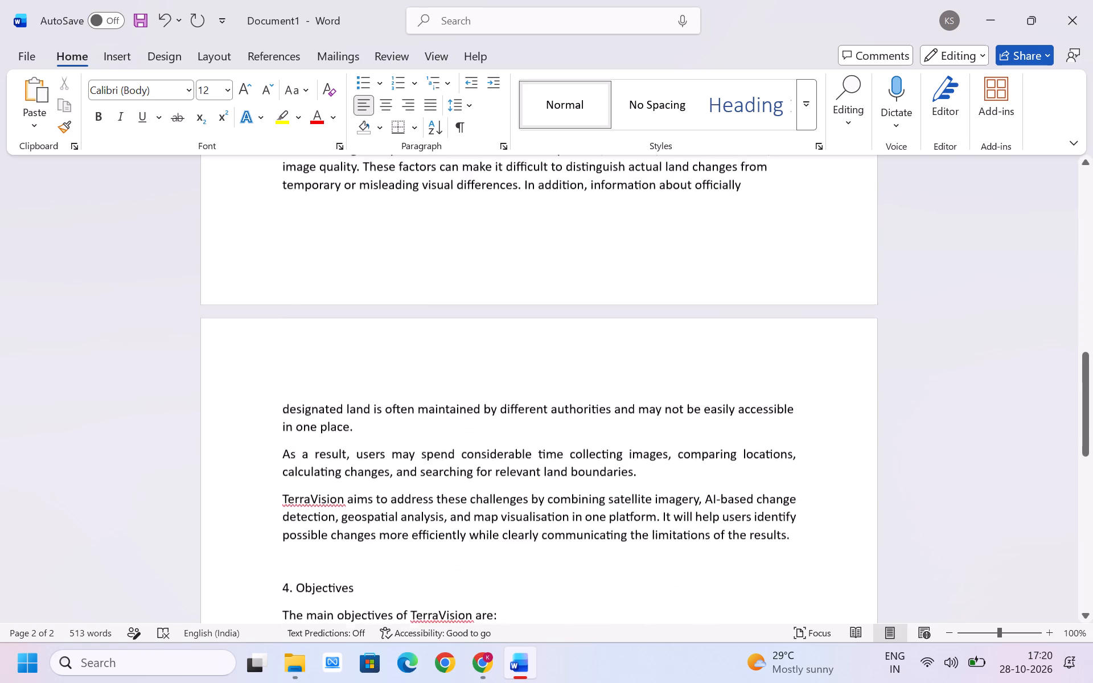
scroll(298, 400, "up", 1)
scroll(298, 400, "down", 1)
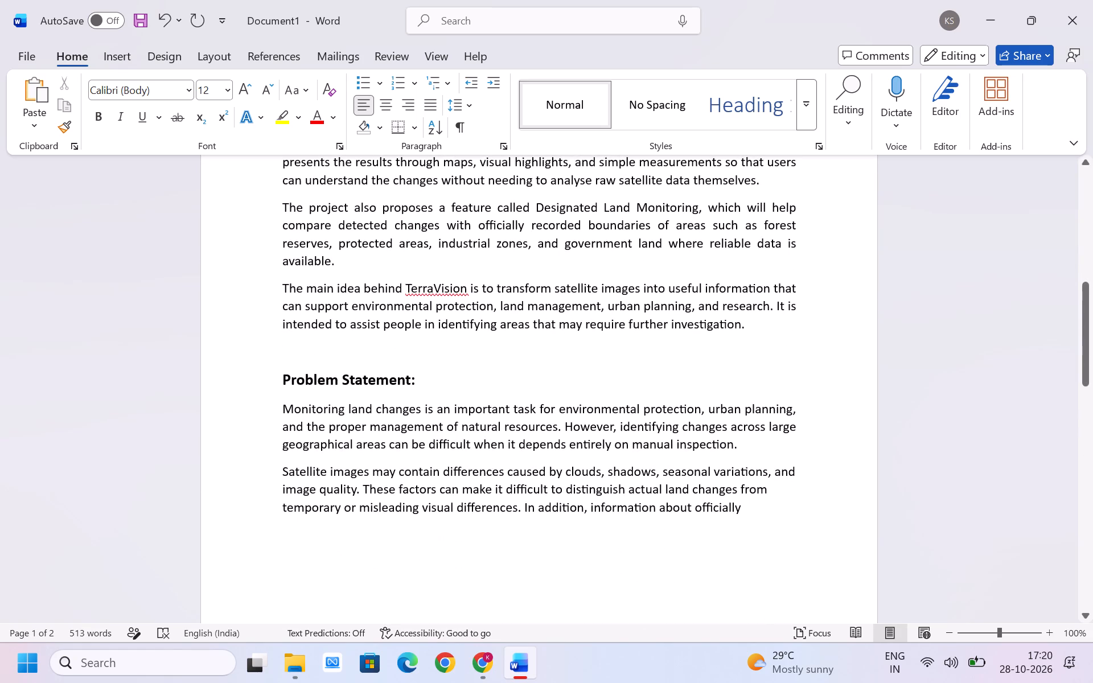
scroll(317, 331, "down", 3)
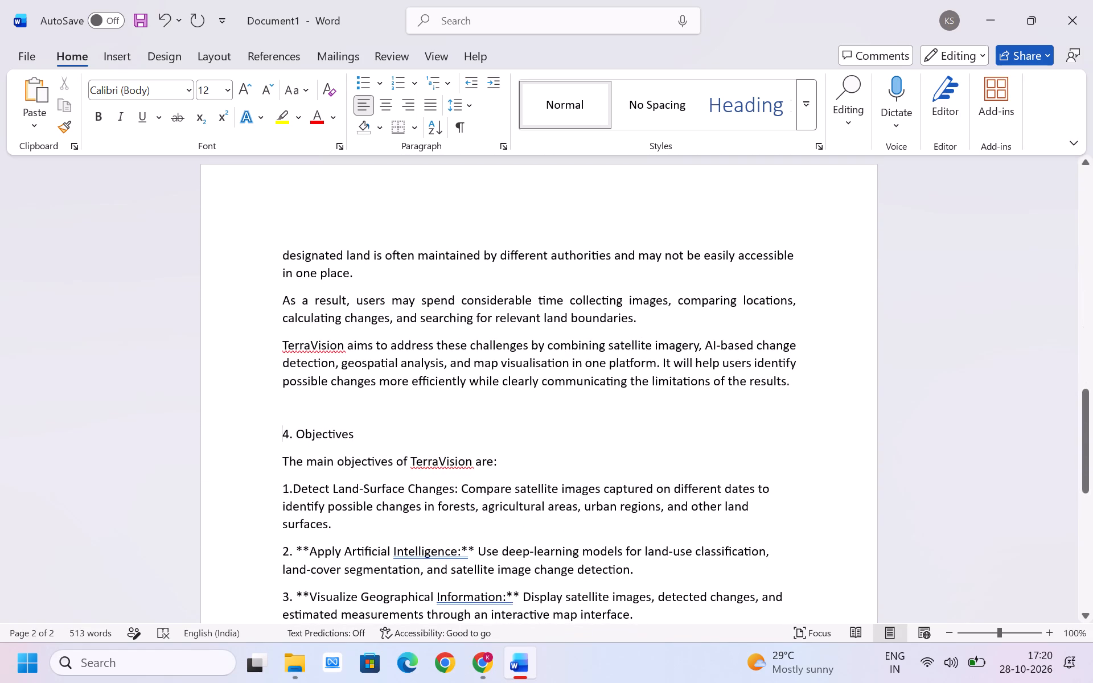
left_click_drag(356, 433, 352, 433)
left_click_drag(352, 433, 278, 431)
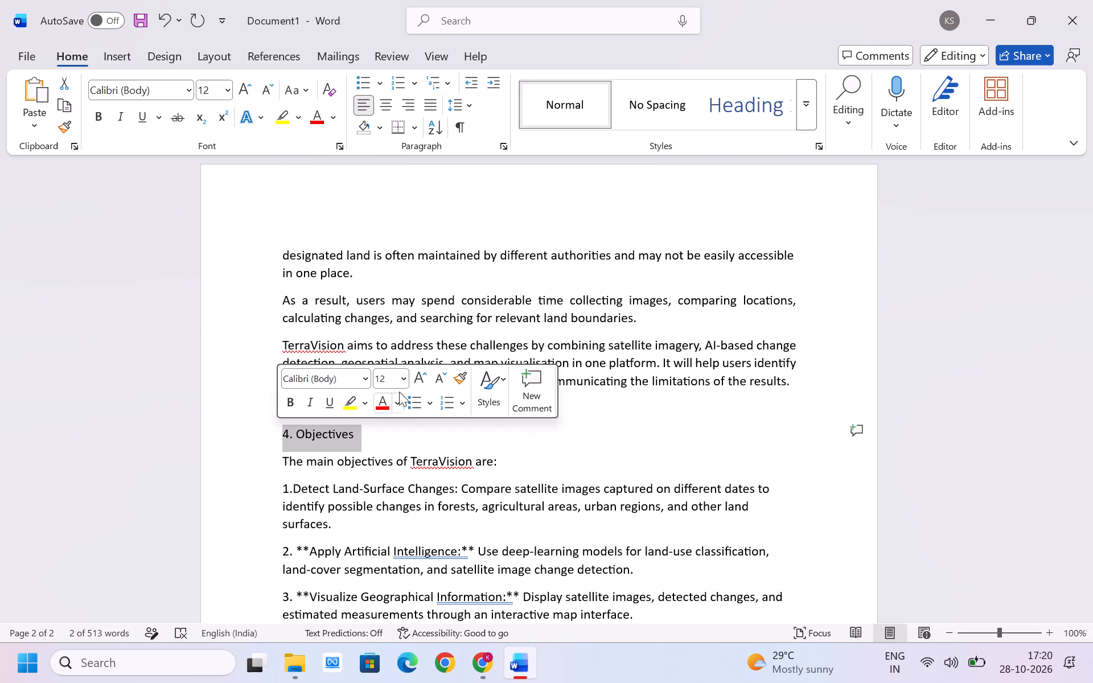
left_click(398, 378)
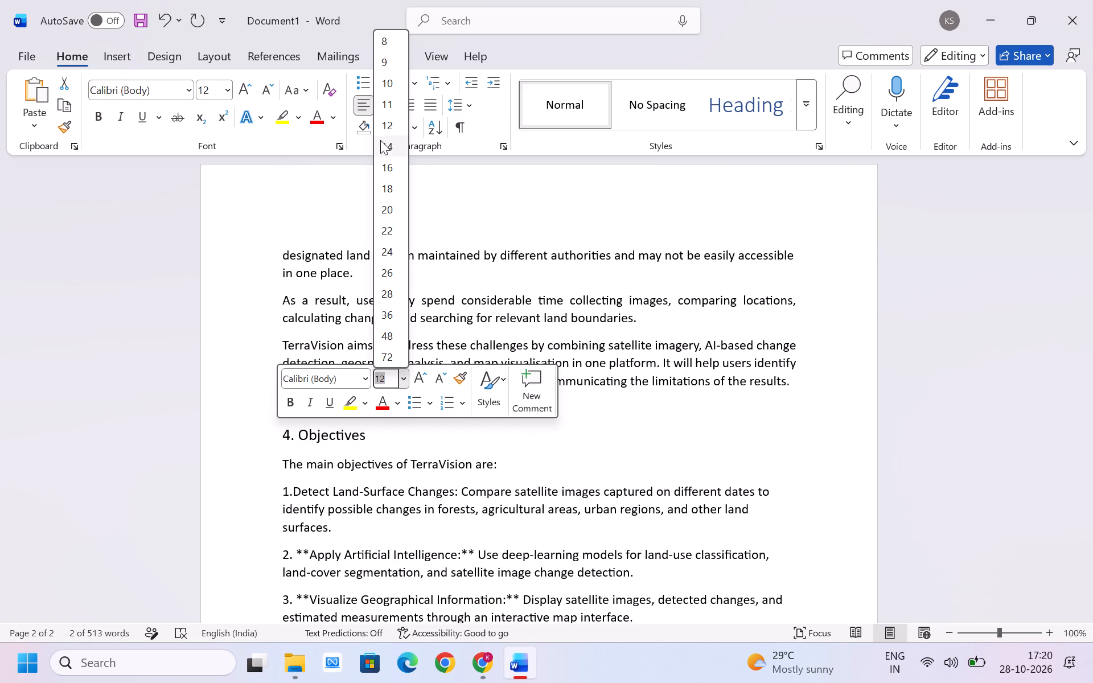
left_click(381, 140)
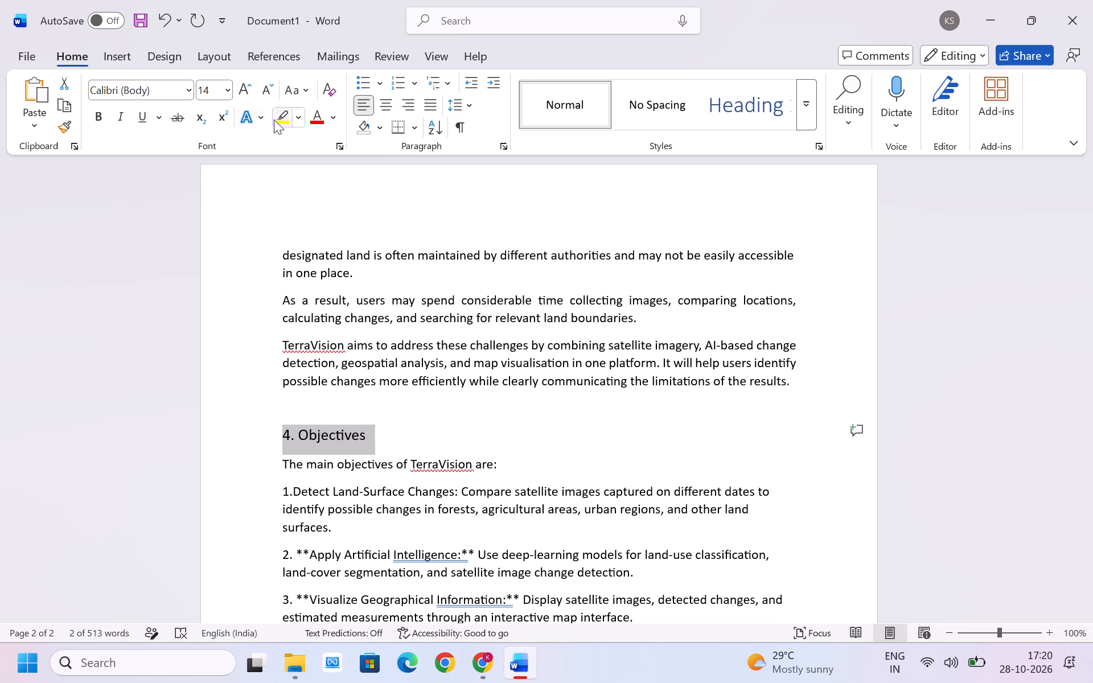
left_click(104, 117)
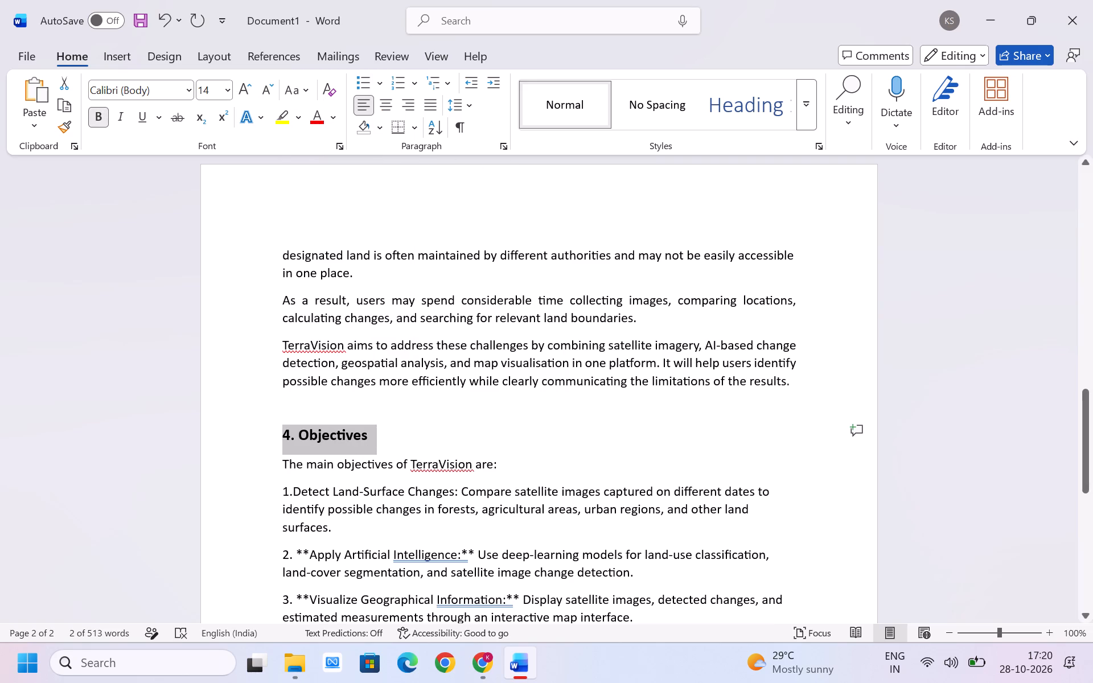
left_click(398, 412)
Remove the "4. " numbering from the Objectives heading and add a colon so it reads "Objectives:".
scroll(398, 412, "up", 2)
scroll(398, 412, "right", 1)
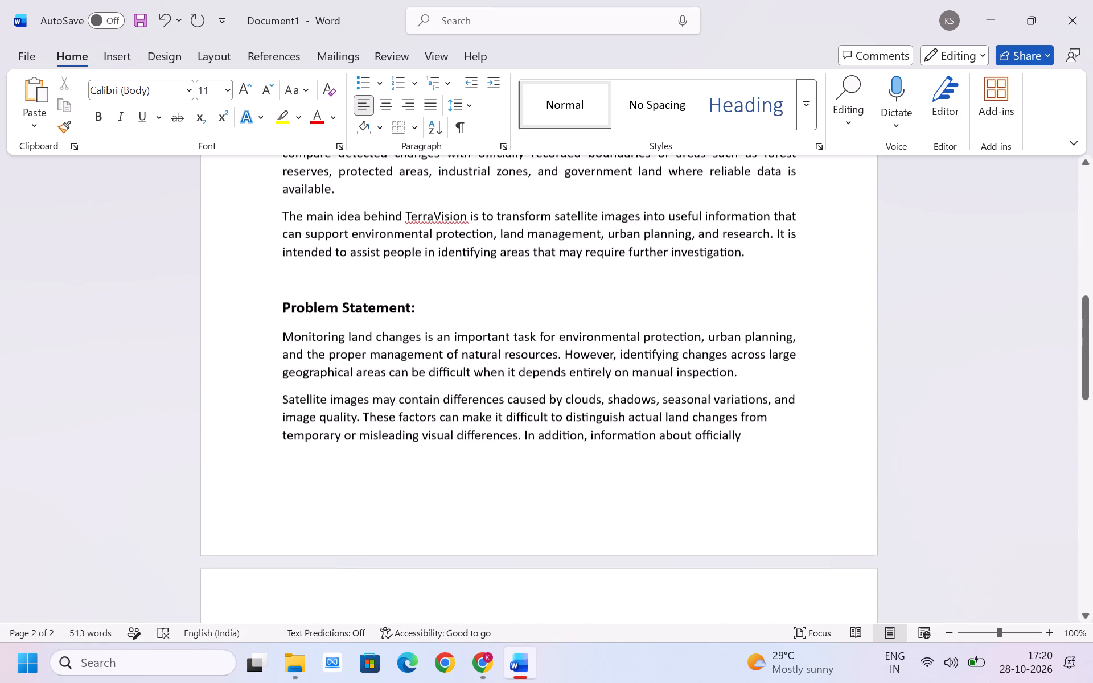
scroll(398, 412, "right", 1)
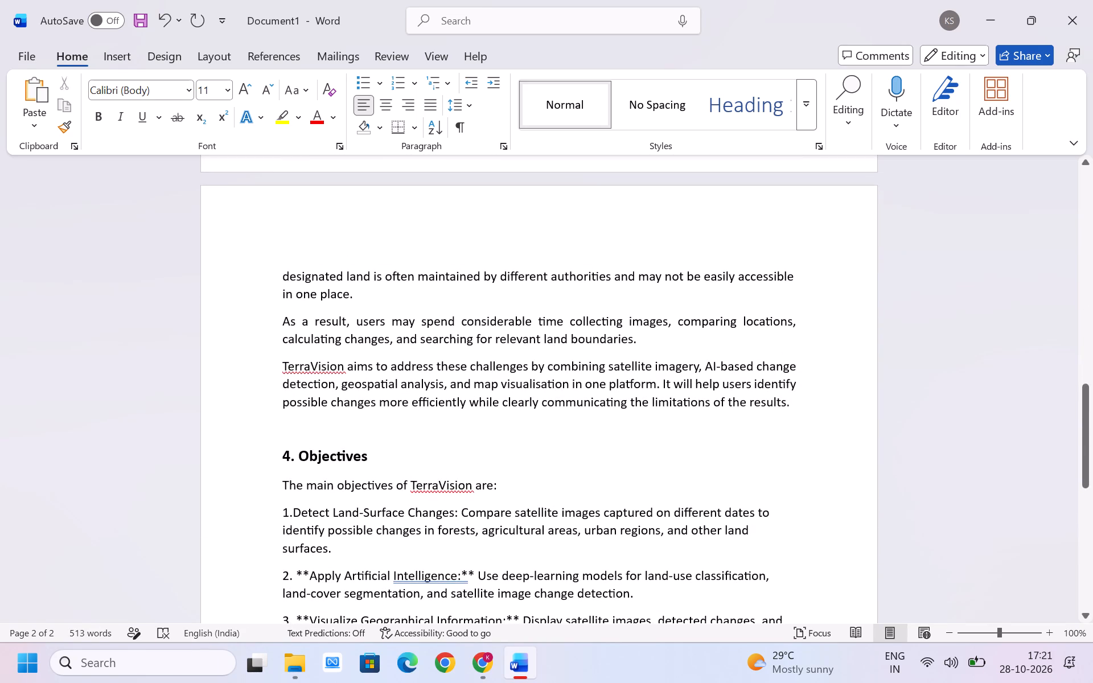
left_click(299, 455)
key("BackSpace")
key("BackSpace")
key("BackSpace")
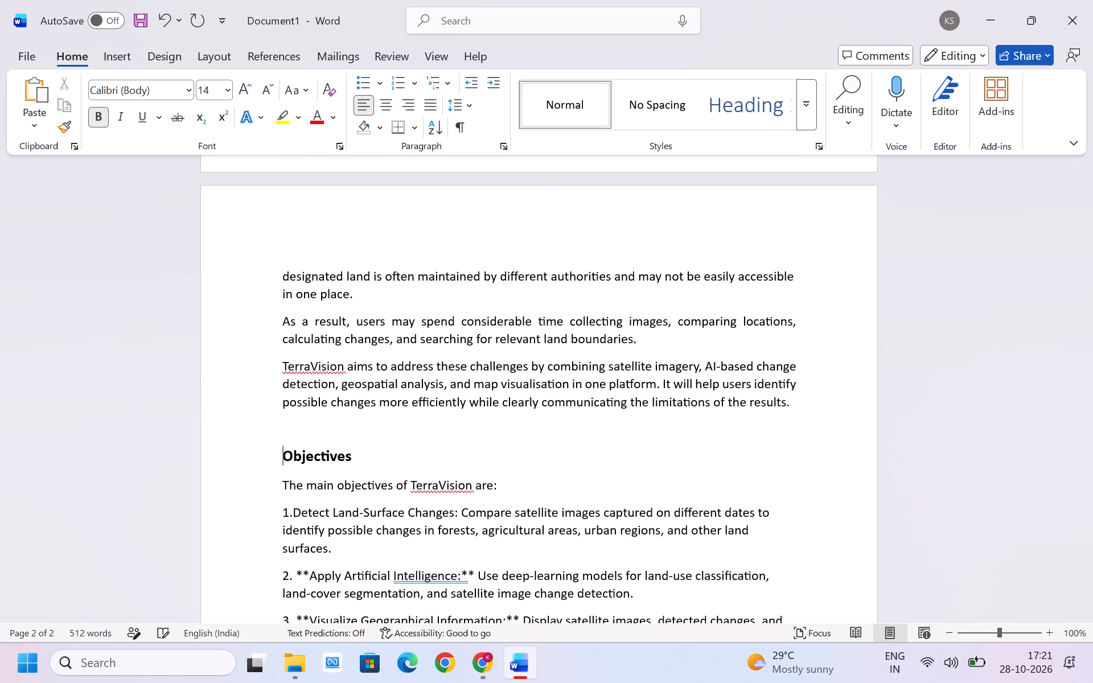
key("Right")
key("Right")
key("Right")
key("Right")
key("Right")
key("Right")
key("Right")
key("Right")
key("Right")
key("Right")
key("shift+colon")
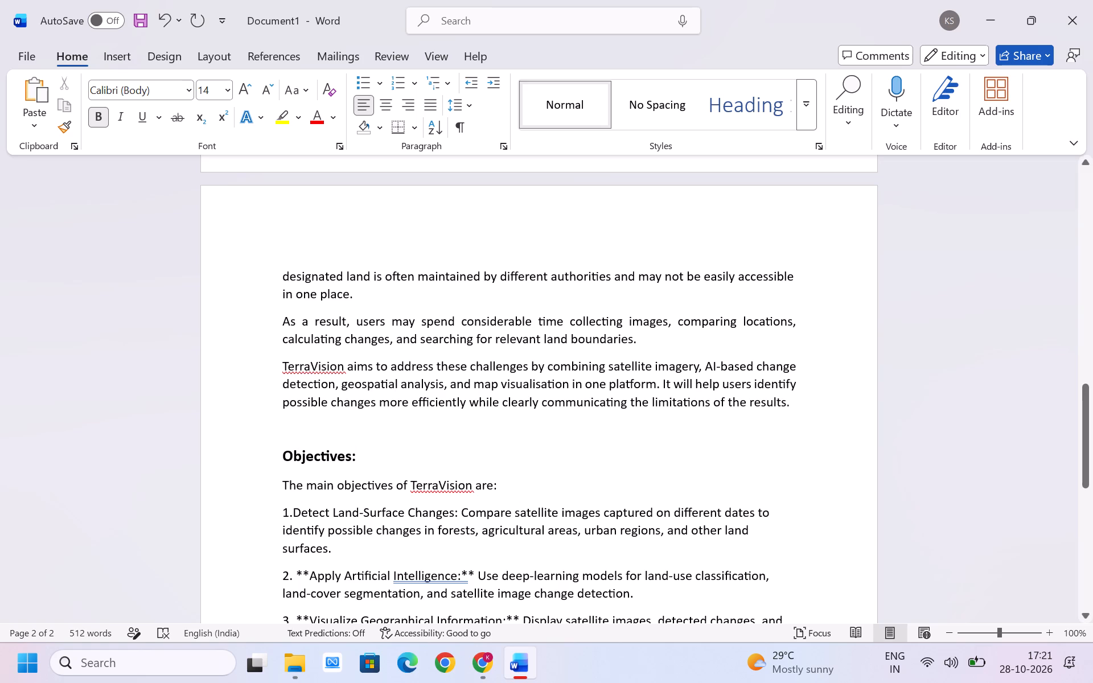
Apply the Heading 2 style to the line "The main objectives of TerraVision are:".
left_click(428, 490)
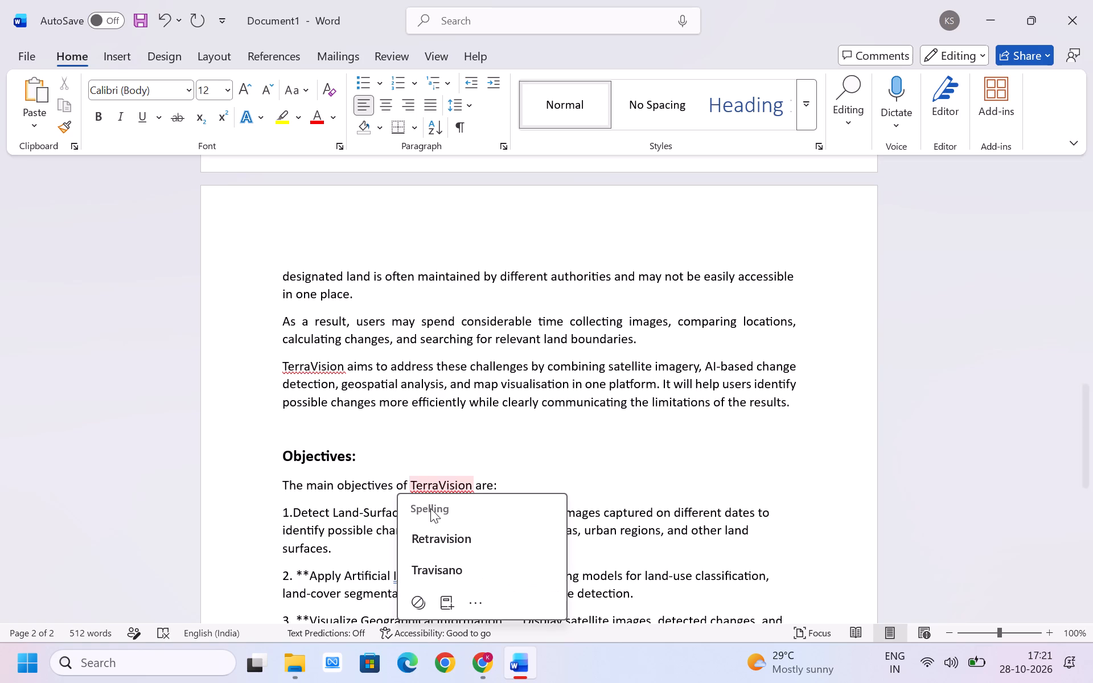
left_click(463, 458)
scroll(463, 458, "down", 1)
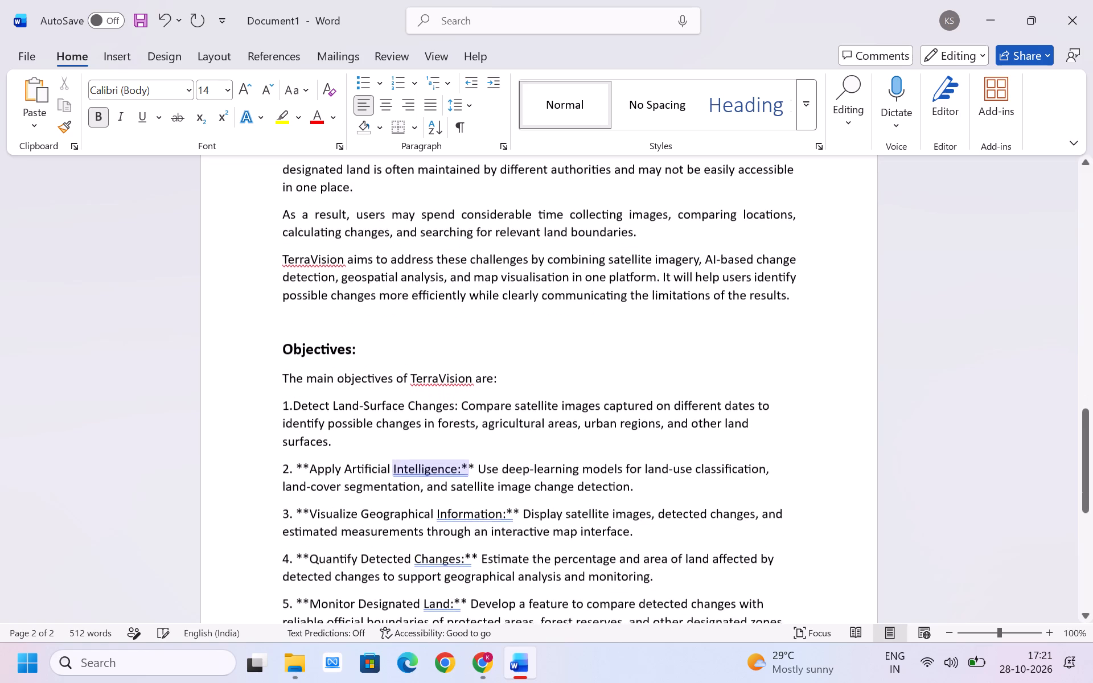
scroll(463, 458, "down", 1)
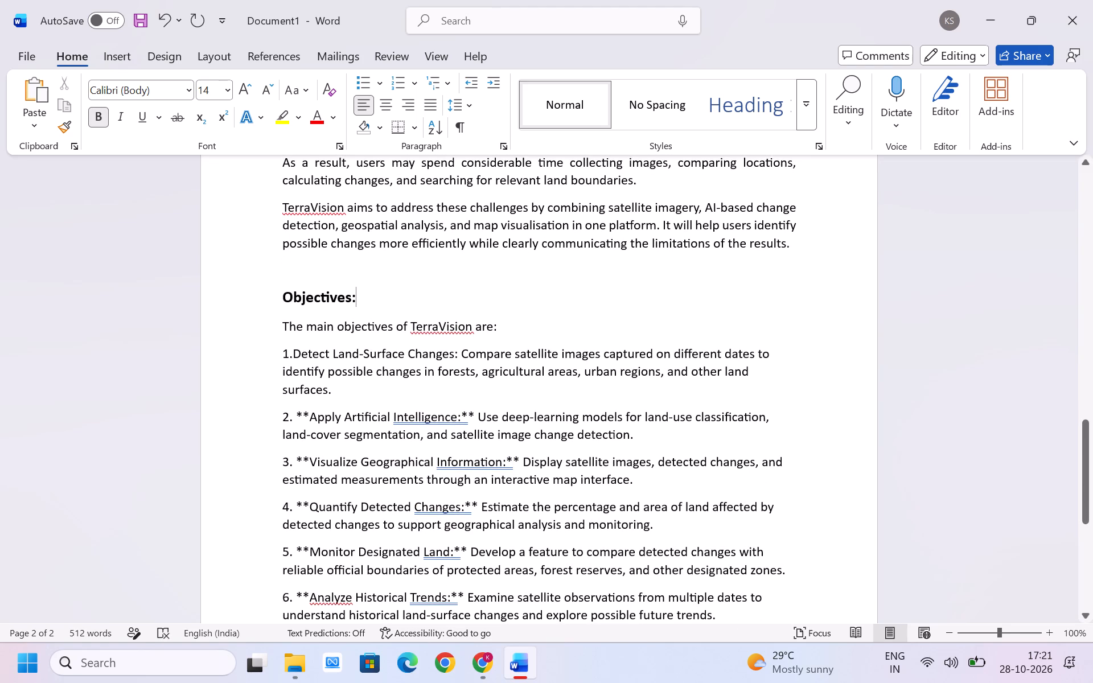
left_click_drag(499, 324, 419, 328)
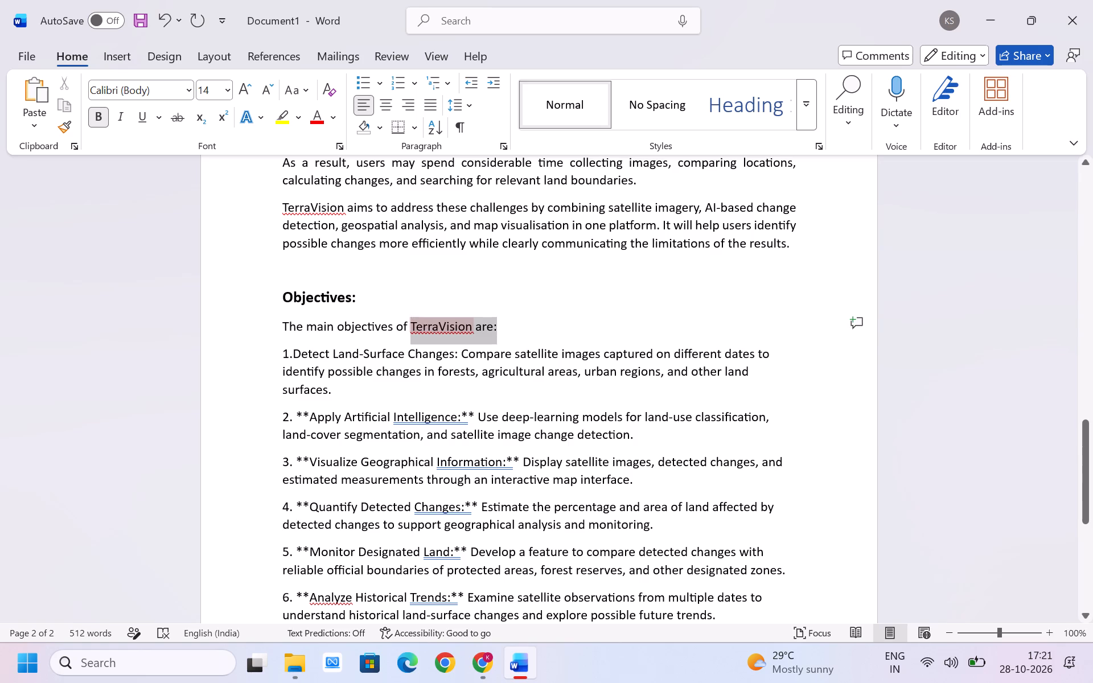
left_click_drag(419, 328, 297, 323)
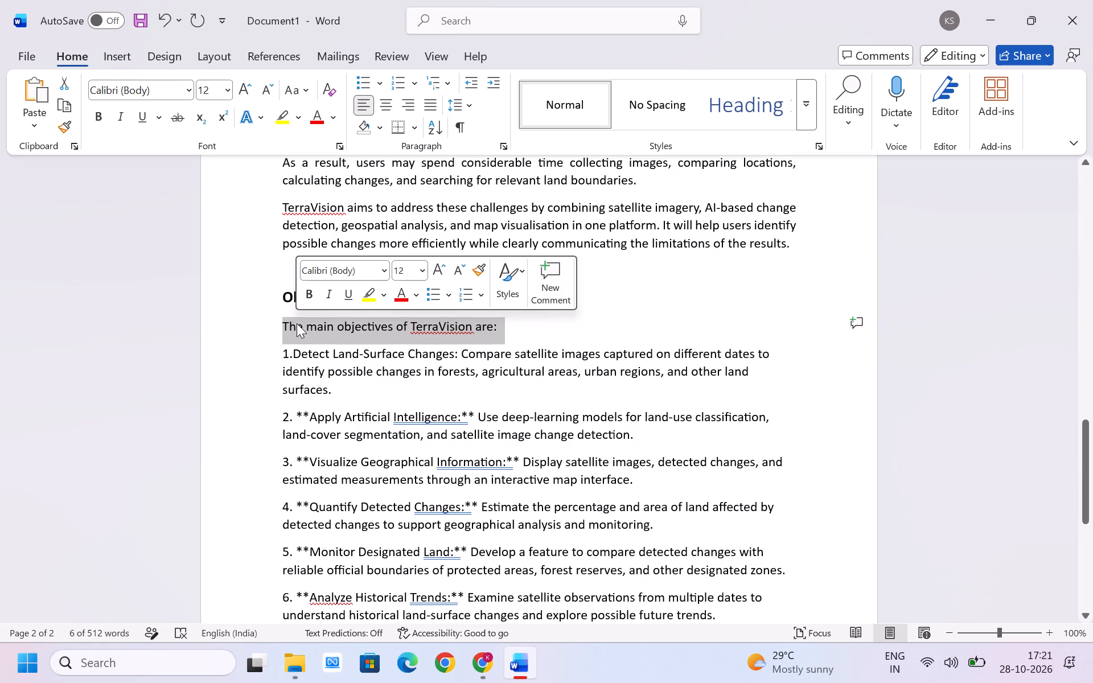
left_click(806, 102)
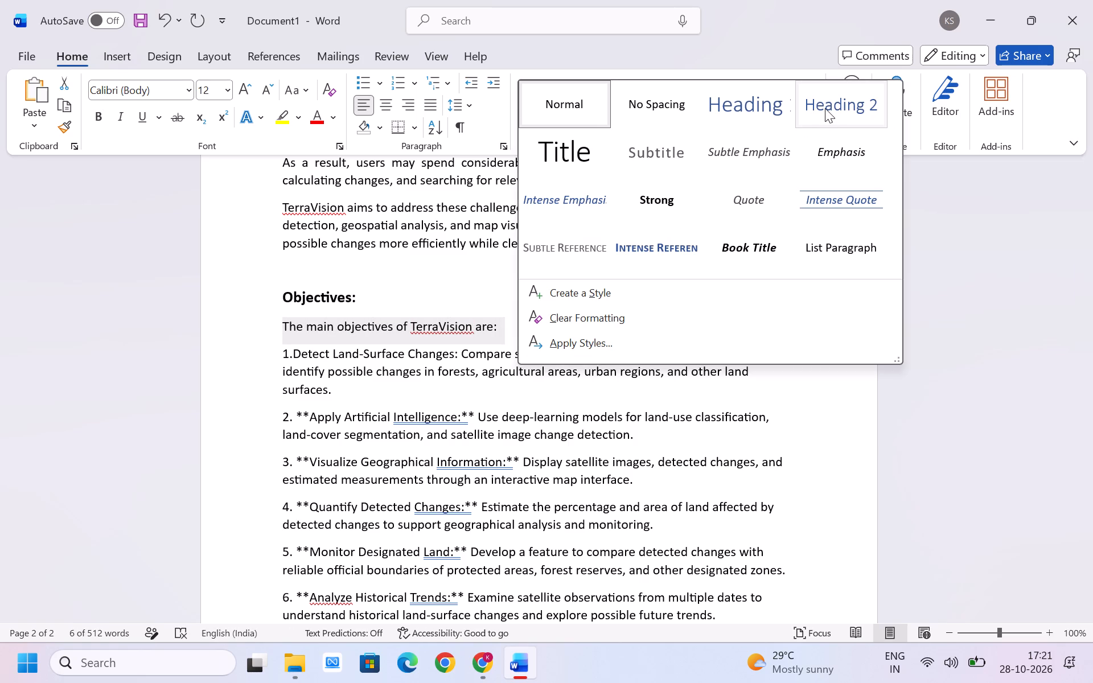
left_click(825, 108)
left_click(667, 318)
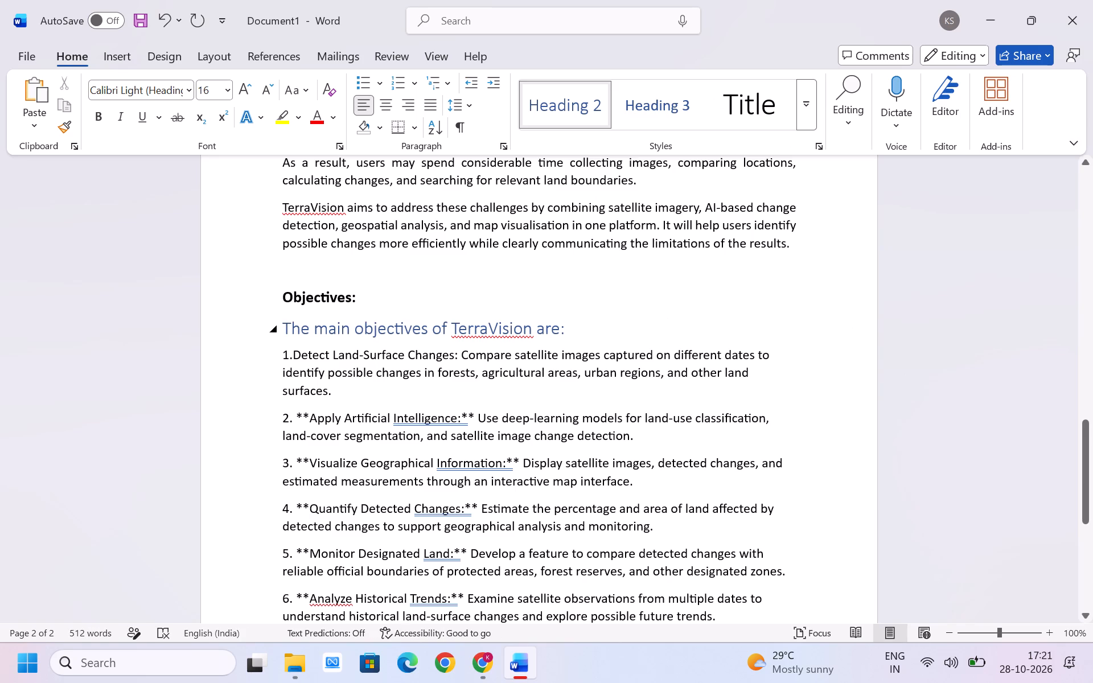
left_click(667, 318)
Justify the paragraph of objective 1, "Detect Land-Surface Changes".
left_click_drag(280, 354, 395, 400)
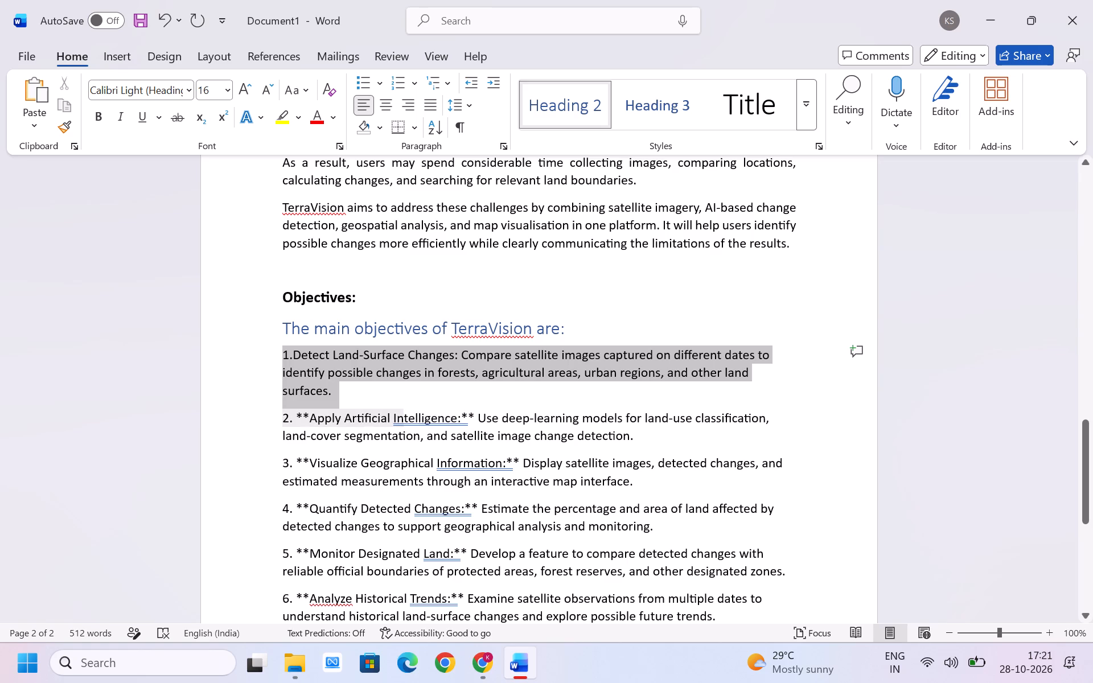
left_click_drag(395, 400, 377, 397)
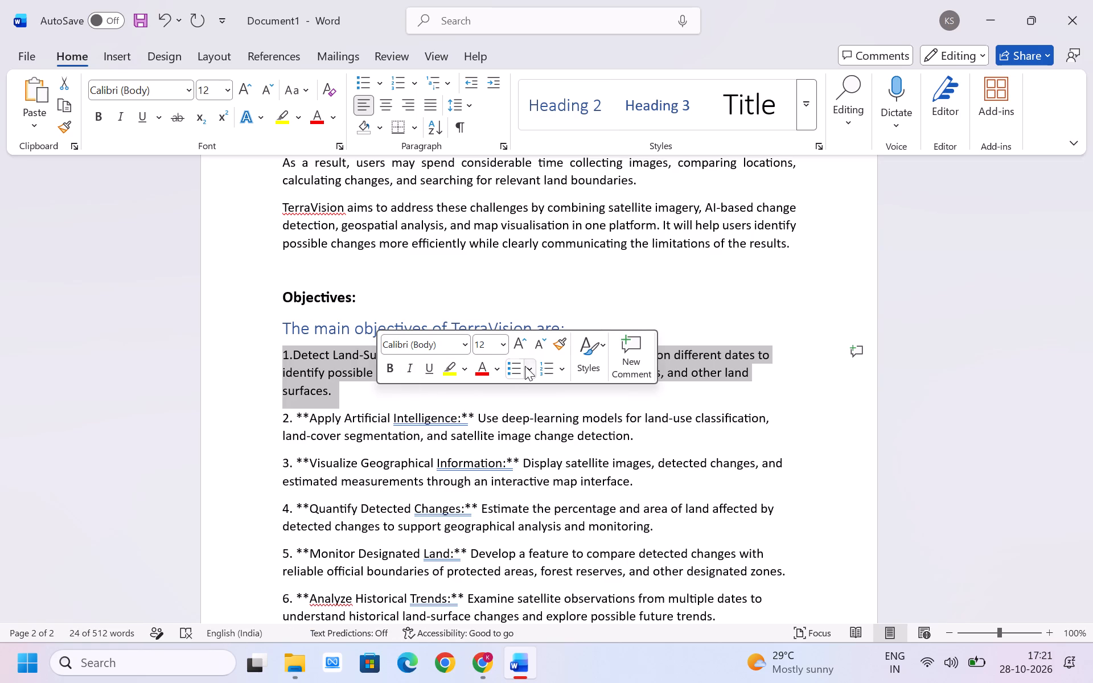
left_click(426, 107)
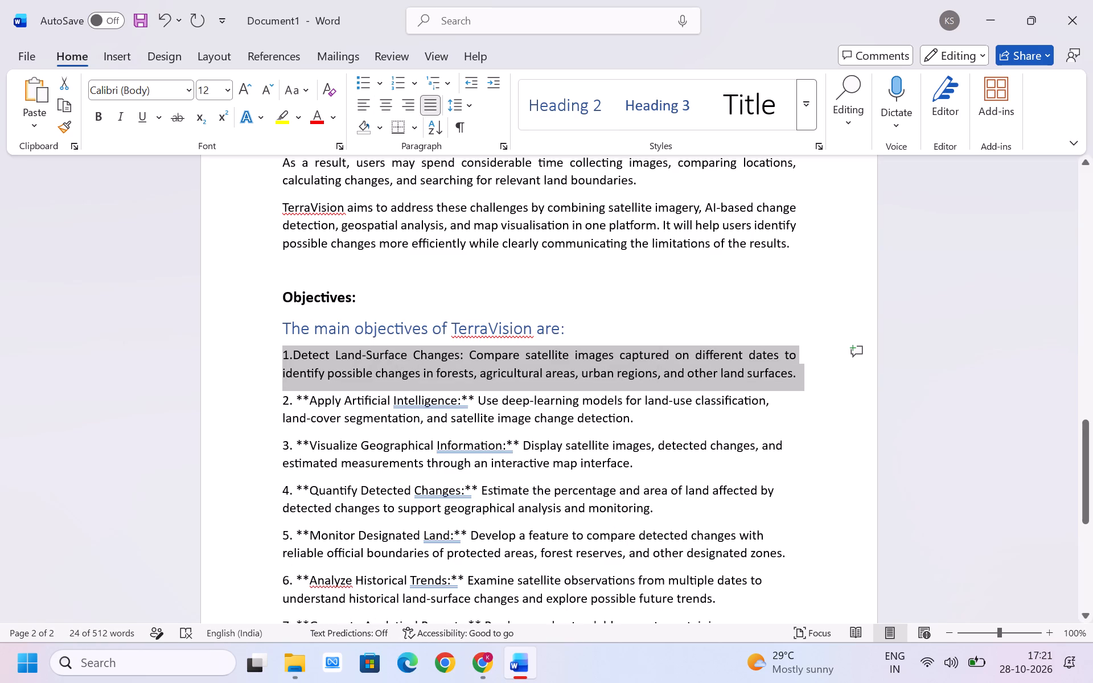
In objective 2, accept the grammar suggestion for a space after "Intelligence:" and remove the asterisks around "Apply Artificial Intelligence:".
left_click(418, 406)
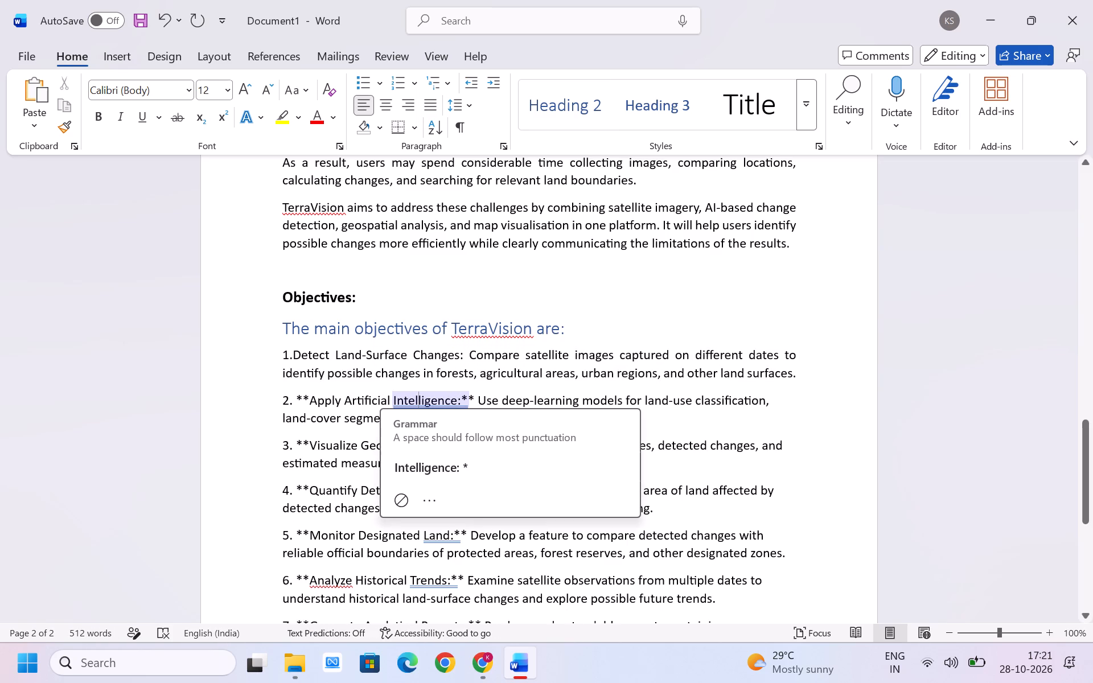
left_click(417, 471)
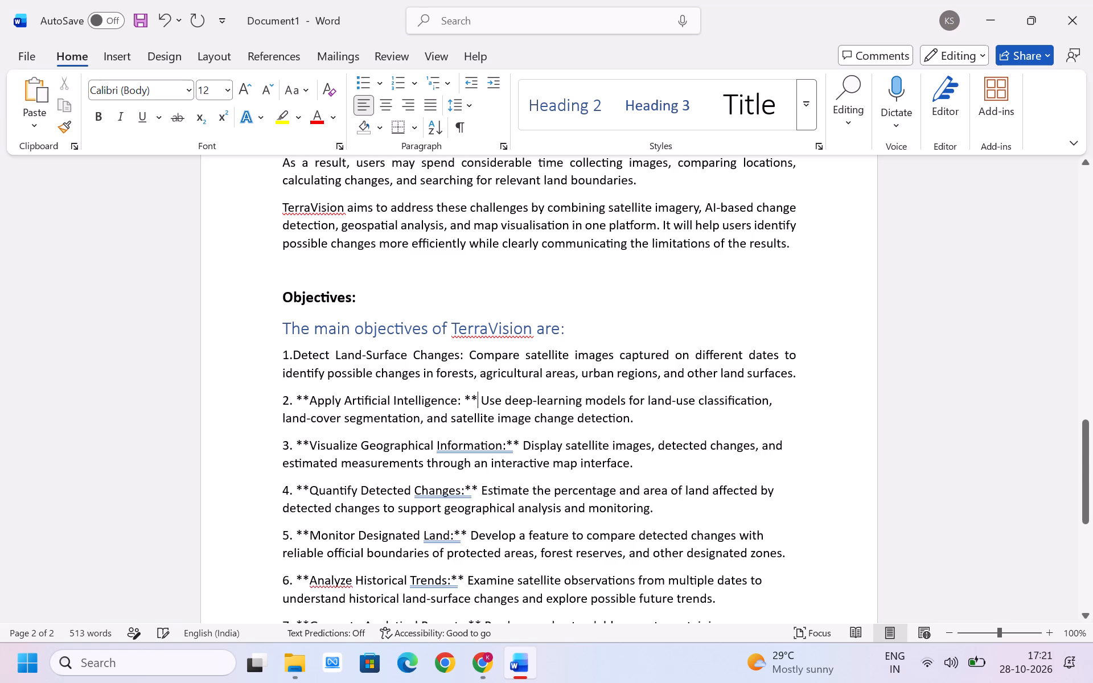
key("BackSpace")
key("BackSpace")
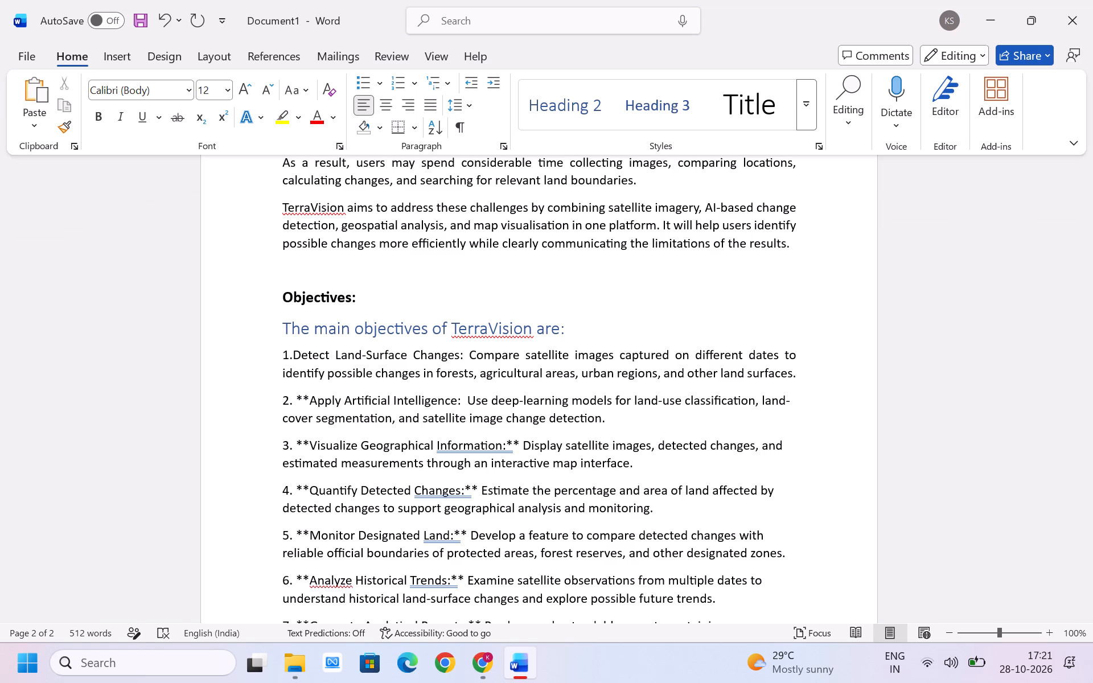
key("Left")
key("Left")
key("Left")
key("Left")
key("Left")
key("Left")
key("Left")
key("Left")
key("Left")
key("Left")
key("Left")
key("Left")
key("Left")
key("Left")
key("Left")
key("Left")
key("Left")
key("Left")
key("Left")
key("Left")
key("Left")
key("Left")
key("Left")
key("Left")
key("Left")
key("Left")
key("Left")
key("Left")
key("Left")
key("Left")
key("Left")
key("BackSpace")
key("BackSpace")
In objective 3, remove the asterisks around "Visualize Geographical Information:" along with the space before "Display".
key("Down")
key("Down")
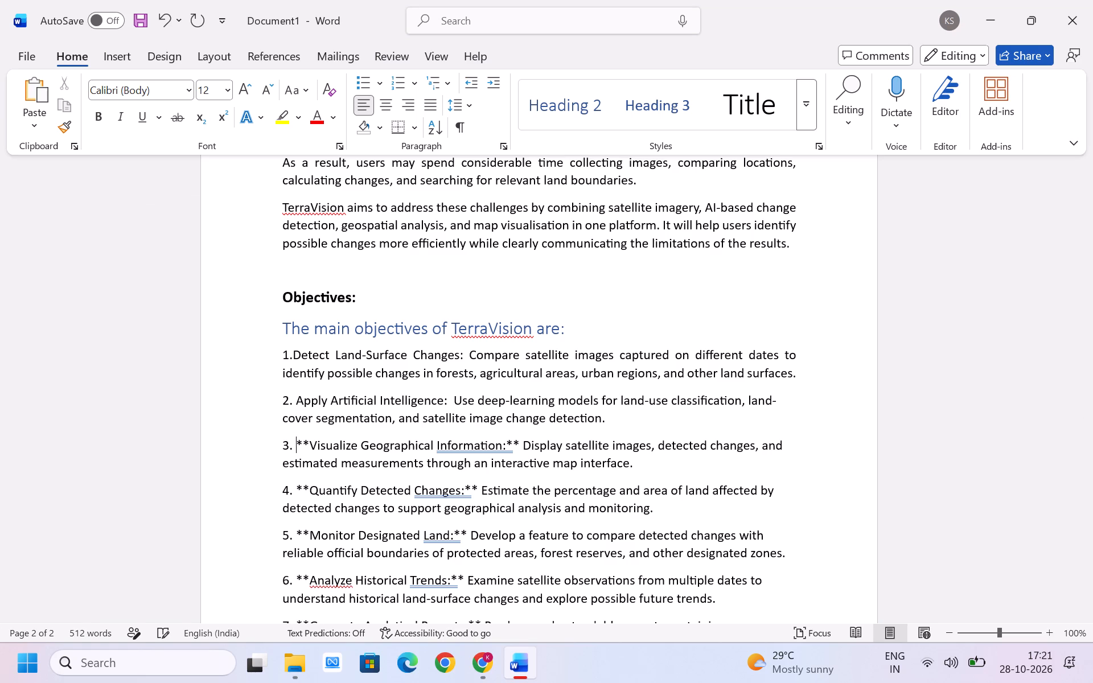
key("Right")
key("Right")
key("BackSpace")
key("BackSpace")
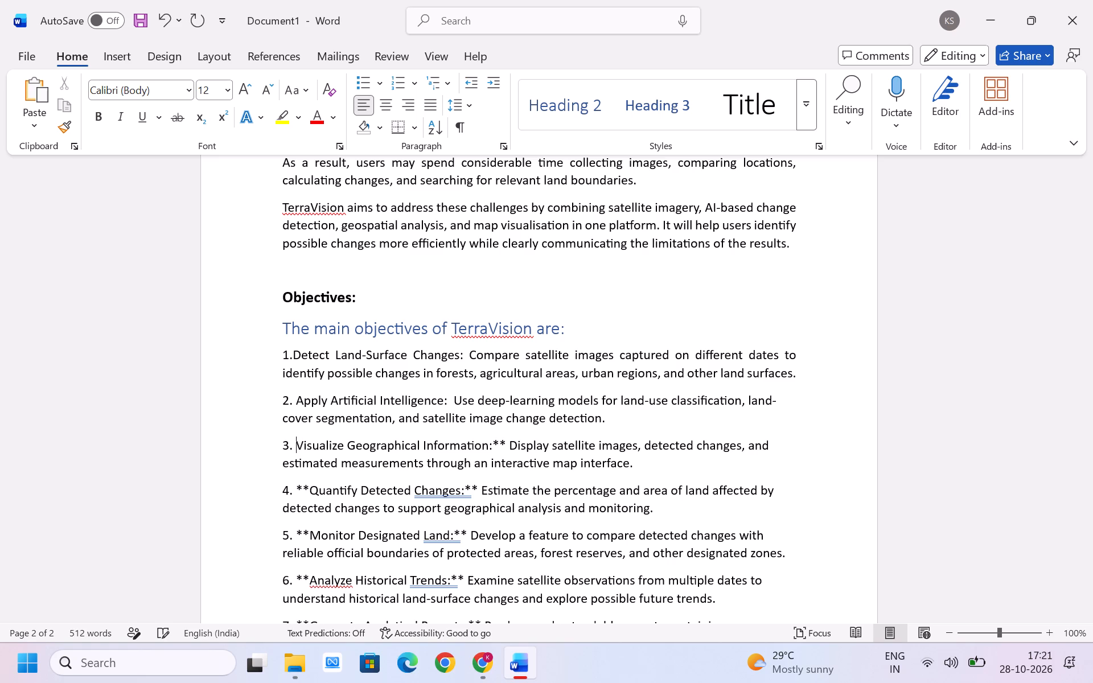
key("Right")
key("Right")
key("Right")
key("Right")
key("Right")
key("Right")
key("Right")
key("Right")
key("Right")
key("Right")
key("Right")
key("Right")
key("Right")
key("Right")
key("Right")
key("Right")
key("Right")
key("Right")
key("Right")
key("Right")
key("Left")
key("BackSpace")
key("BackSpace")
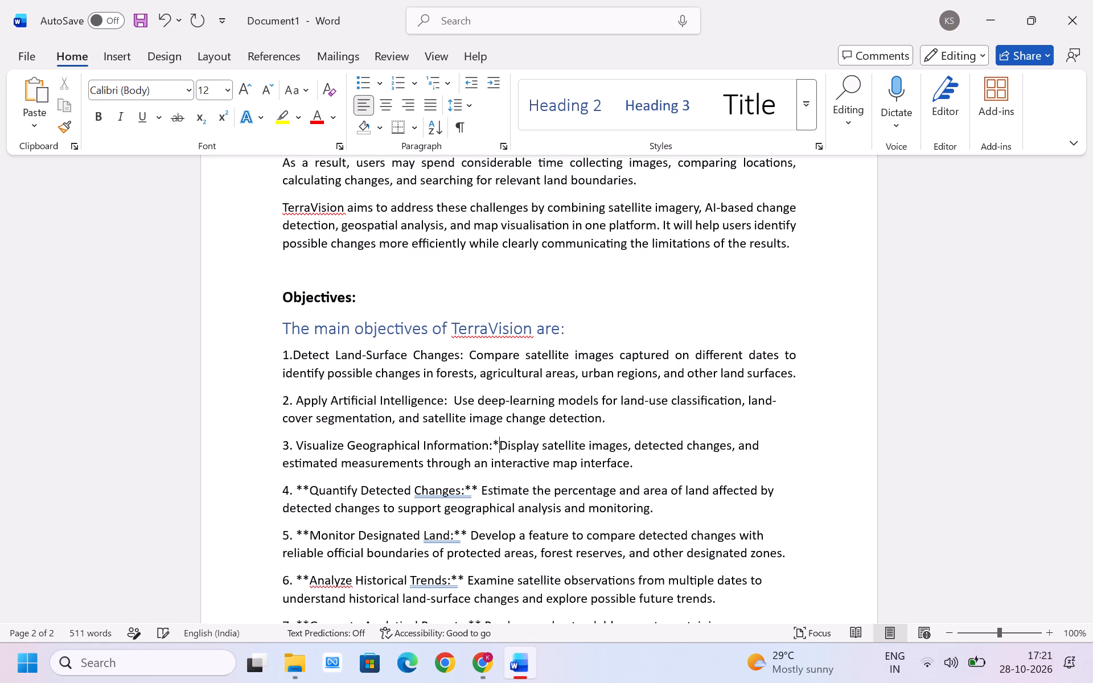
key("BackSpace")
In objective 4, remove the asterisks around "Quantify Detected Changes:" along with the space before "Estimate".
key("Down")
key("Down")
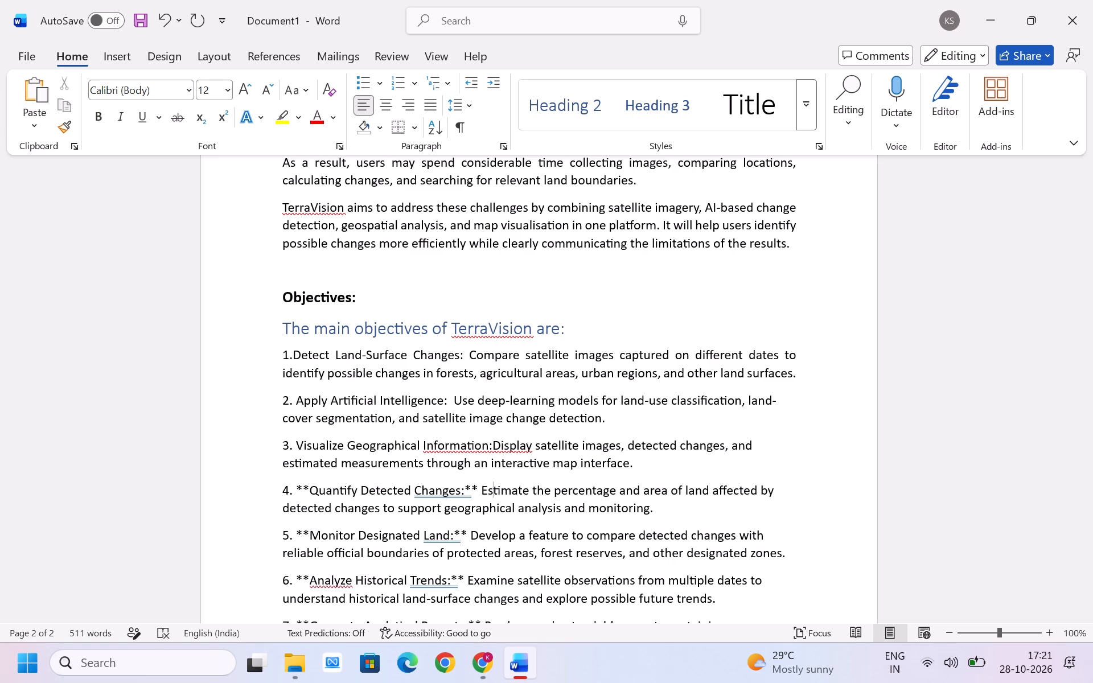
key("Left")
key("Left")
key("BackSpace")
key("BackSpace")
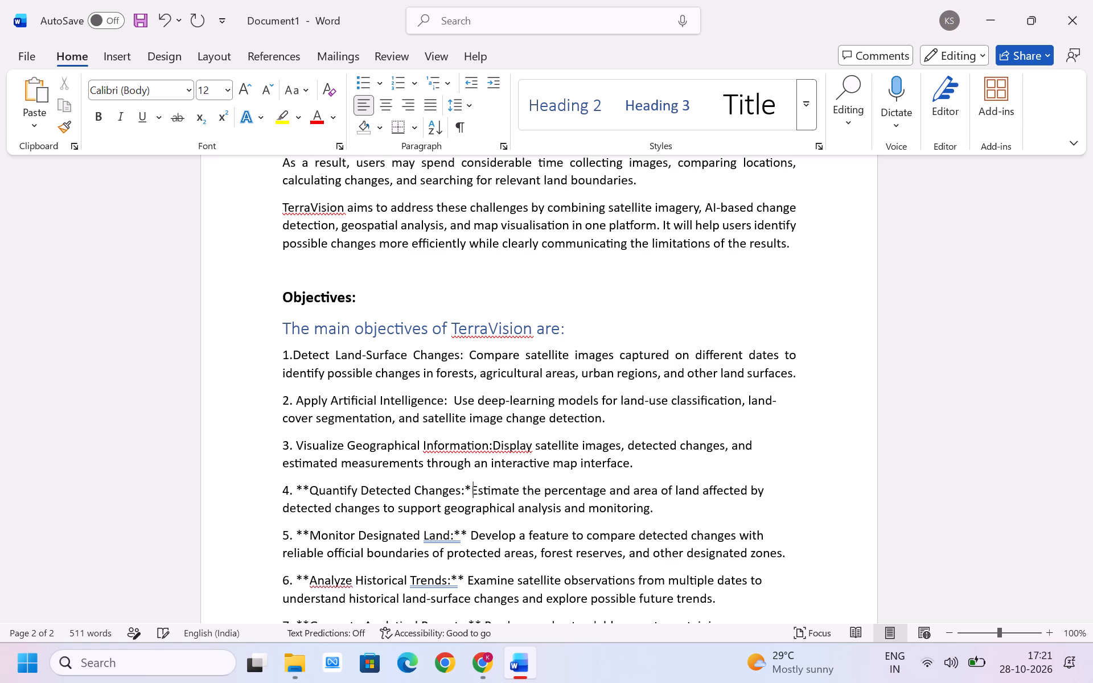
key("BackSpace")
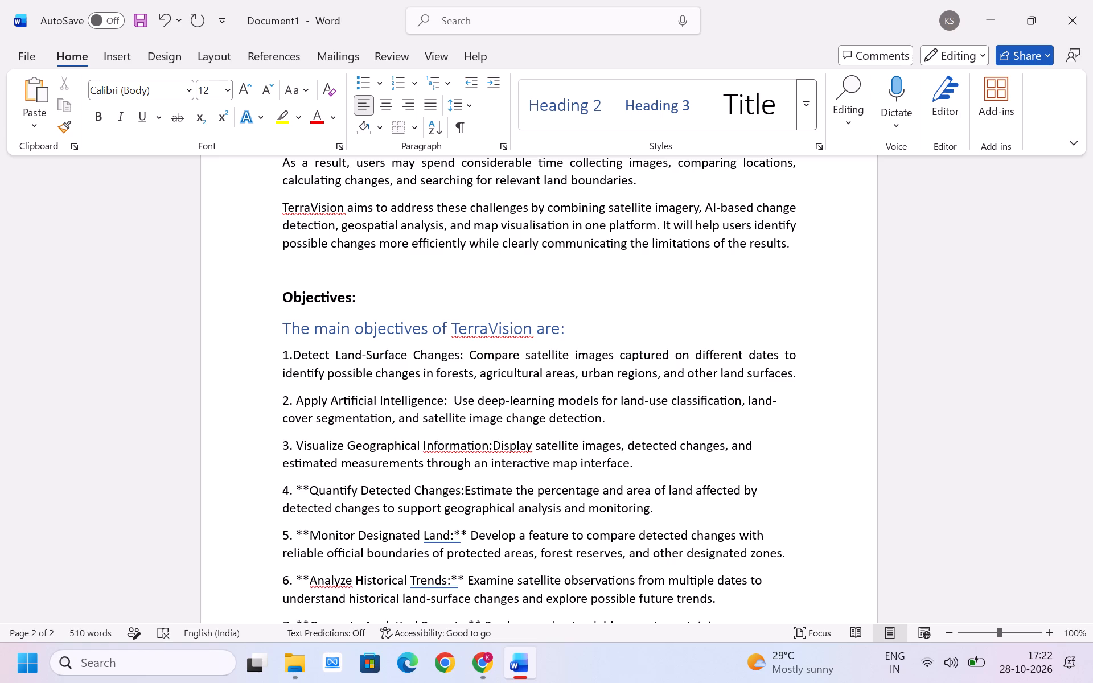
key("Left")
key("Left")
key("Left")
key("Left")
key("Left")
key("Left")
key("Left")
key("Left")
key("Left")
key("Left")
key("Left")
key("Left")
key("Left")
key("Left")
key("Left")
key("Left")
key("Left")
key("Left")
key("Left")
key("Left")
key("Left")
key("Left")
key("Left")
key("Left")
key("Left")
key("Left")
key("BackSpace")
key("BackSpace")
In objective 5, remove the asterisks around "Monitor Designated Land:", keeping the space before "Develop".
key("Down")
key("Down")
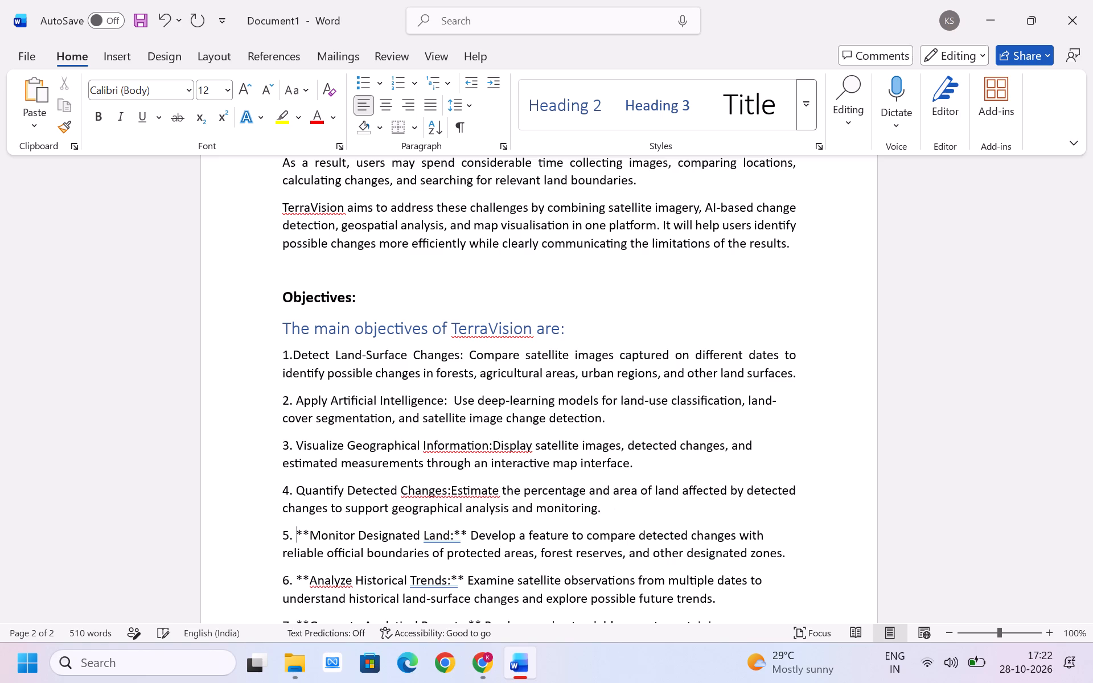
key("Right")
key("Right")
key("BackSpace")
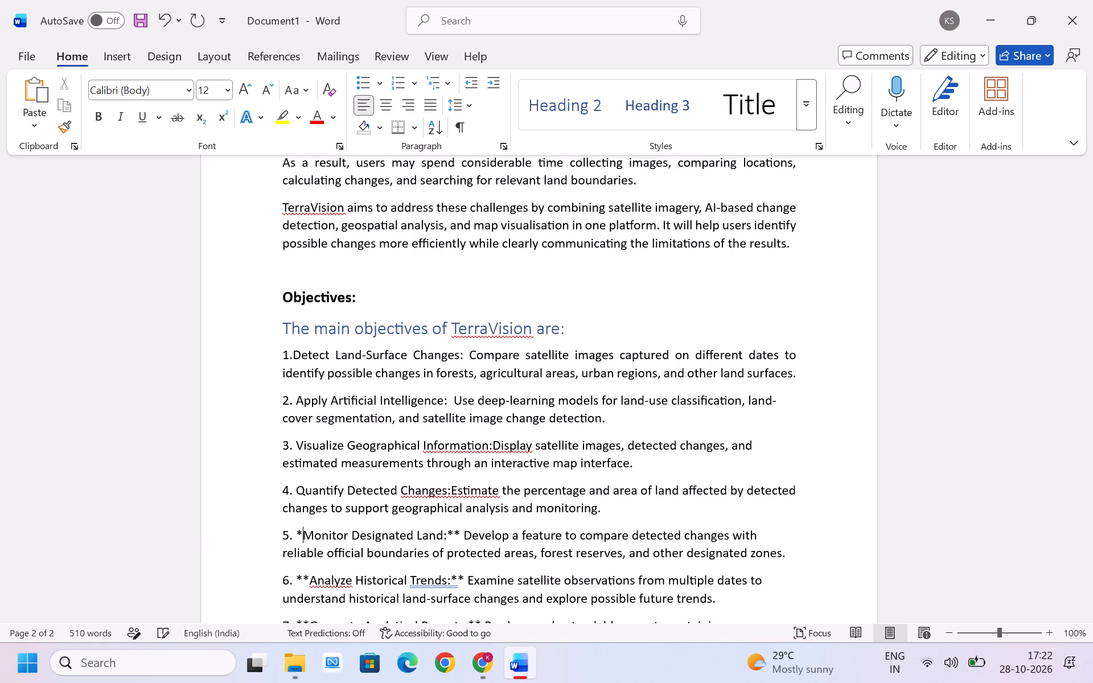
key("BackSpace")
key("Right")
key("Right")
key("Right")
key("Right")
key("Right")
key("Right")
key("Right")
key("Right")
key("Right")
key("Right")
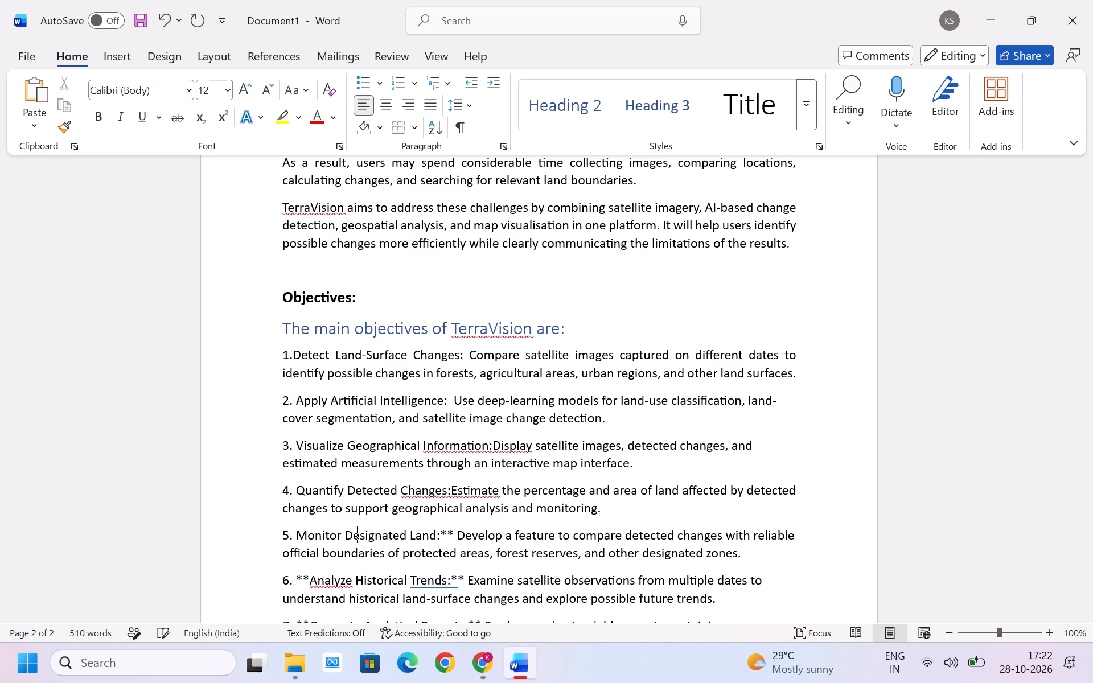
key("Right")
key("Right")
key("Right")
key("Right")
key("Right")
key("Right")
key("Right")
key("Right")
key("Right")
key("Right")
key("Right")
key("Right")
key("Right")
key("Right")
key("Right")
key("Right")
key("BackSpace")
key("BackSpace")
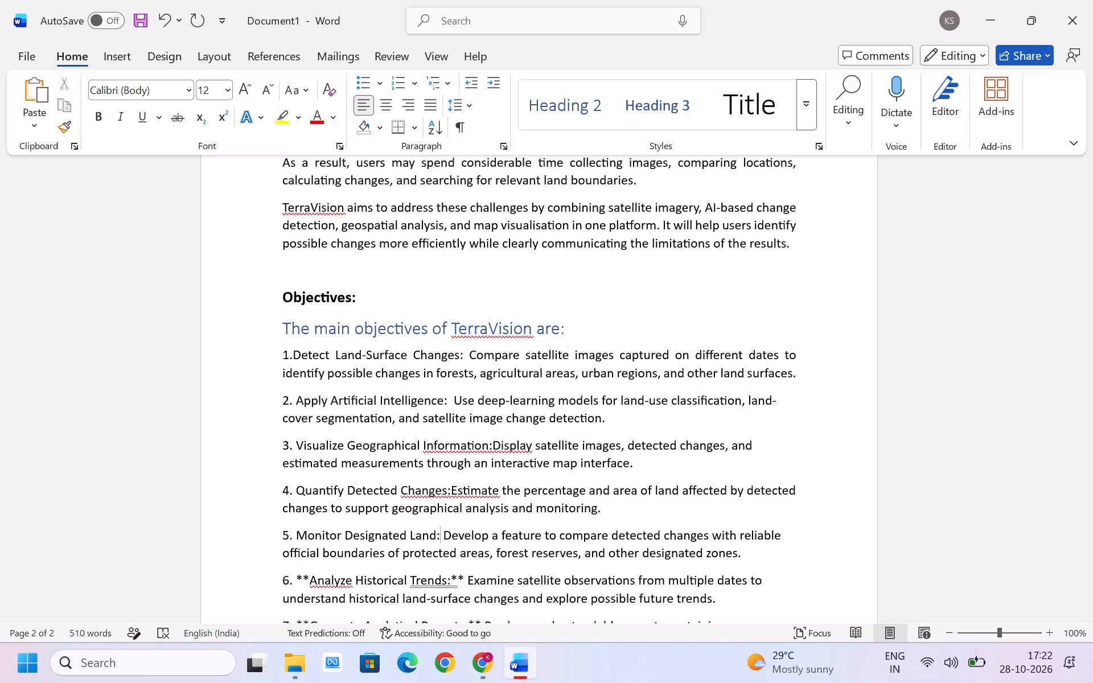
In objective 6, remove the asterisks around "Analyze Historical Trends:", keeping the space before "Examine".
scroll(435, 430, "down", 1)
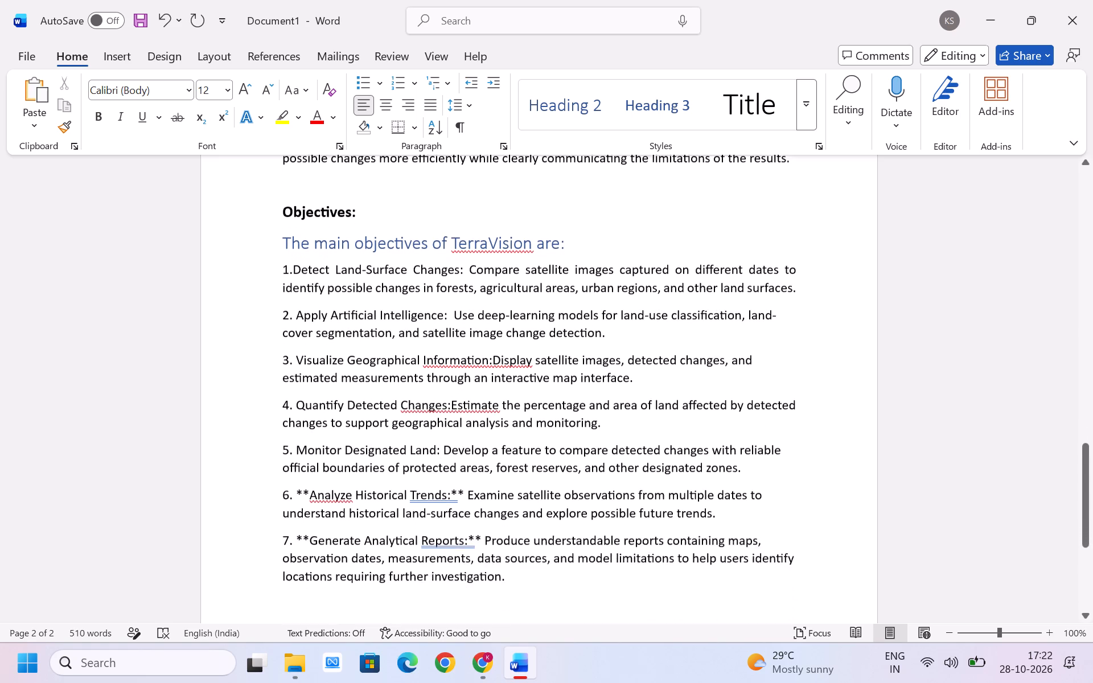
scroll(435, 430, "down", 1)
key("Down")
key("Down")
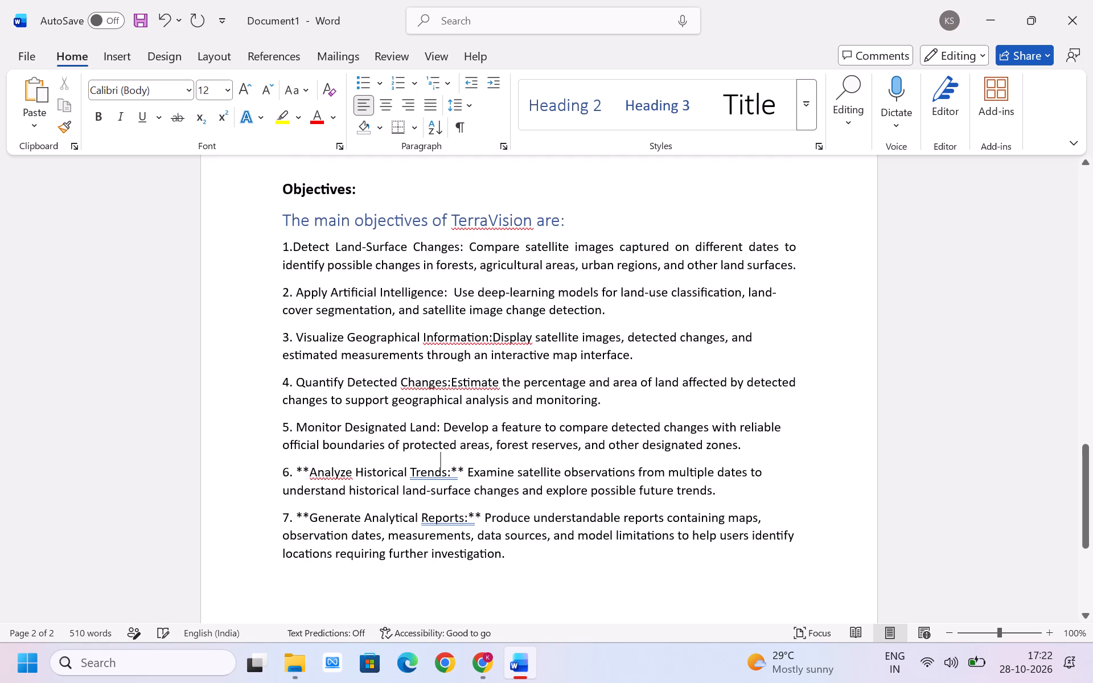
key("Right")
key("Right")
key("Right")
key("Right")
key("BackSpace")
key("BackSpace")
key("Left")
key("Left")
key("Left")
key("Left")
key("Left")
key("Left")
key("Left")
key("Left")
key("Left")
key("Left")
key("Left")
key("Left")
key("Left")
key("Left")
key("Left")
key("Left")
key("Left")
key("Left")
key("Left")
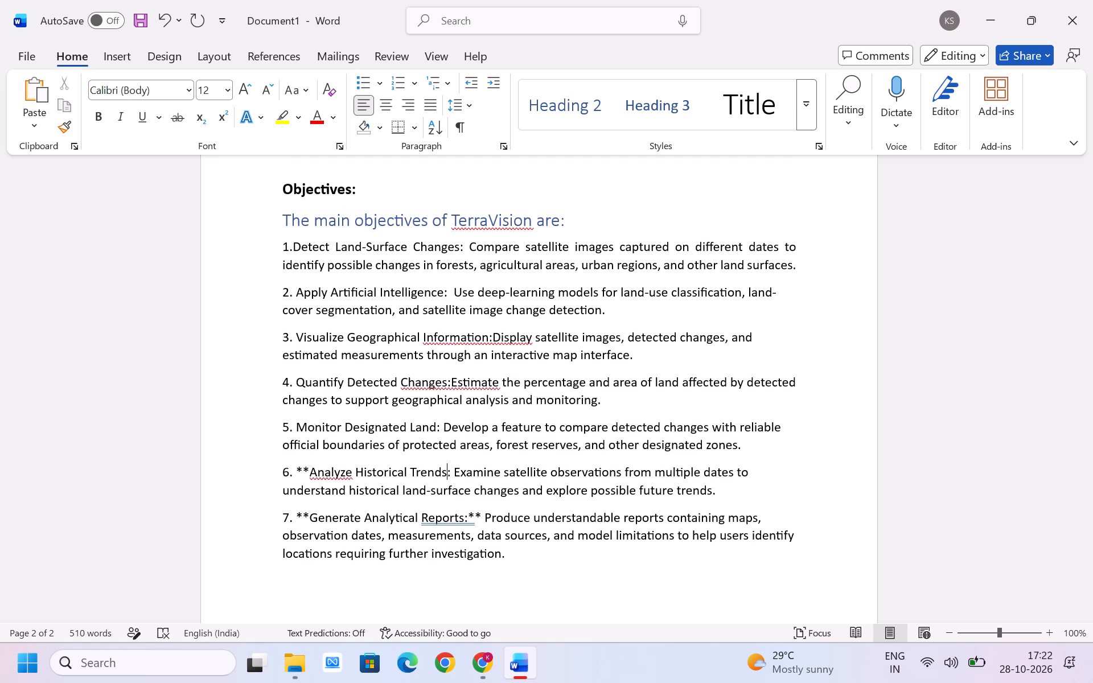
key("Left")
key("Left")
key("Left")
key("Left")
key("Left")
key("Left")
key("Left")
key("BackSpace")
key("BackSpace")
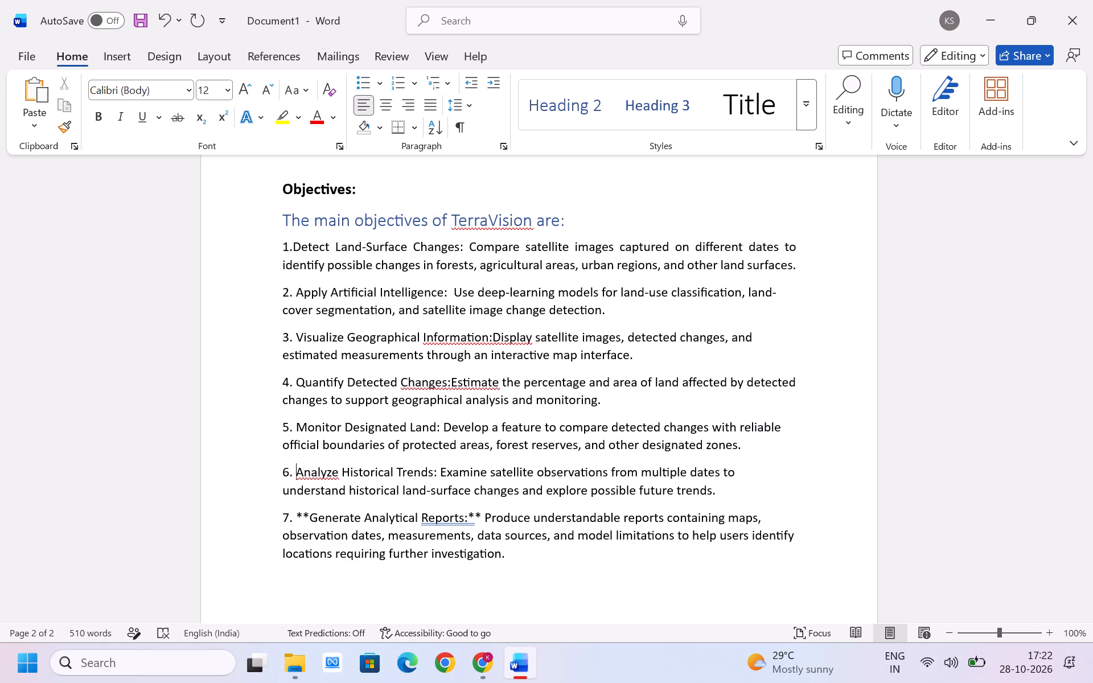
In objective 7, remove the asterisks around "Generate Analytical Reports:" along with the space before "Produce".
key("Up")
key("Up")
key("Up")
key("Up")
key("Up")
key("Down")
key("Down")
key("Down")
key("Down")
key("Down")
key("Down")
key("Down")
key("Down")
key("Down")
key("Down")
key("Down")
key("Down")
key("Down")
key("Down")
key("Down")
key("Down")
key("Down")
key("Down")
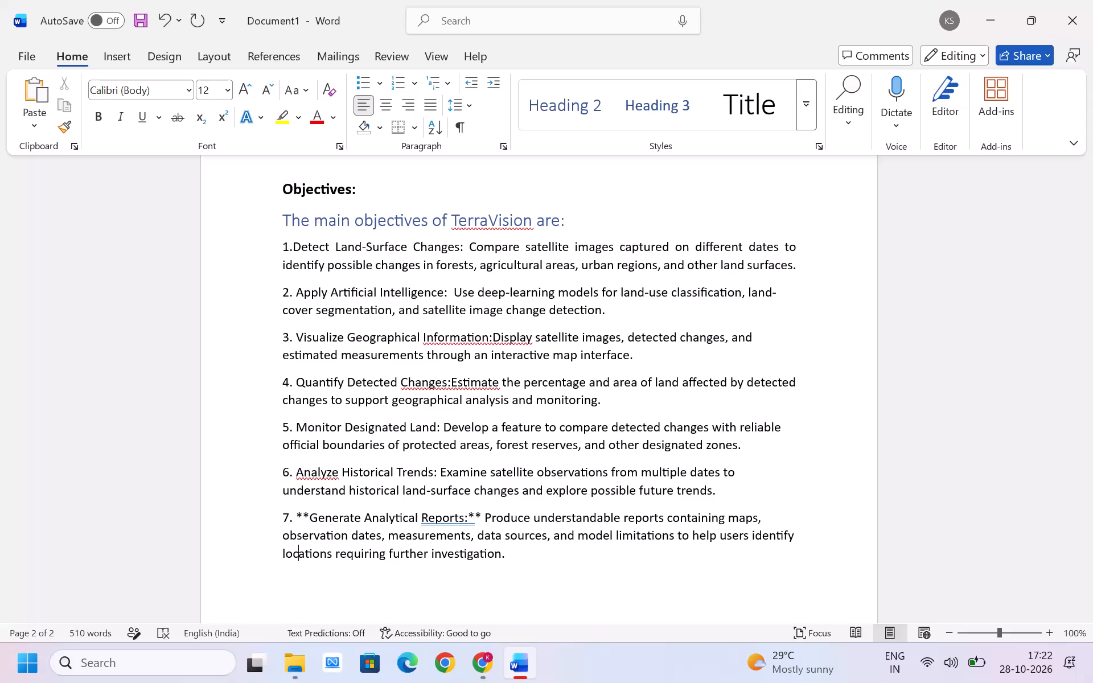
key("Up")
key("Down")
key("Up")
key("Down")
key("Up")
key("Up")
key("Right")
key("Right")
key("BackSpace")
key("BackSpace")
key("Right")
key("Right")
key("Right")
key("Right")
key("Right")
key("Right")
key("Right")
key("Right")
key("Right")
key("Right")
key("Right")
key("Right")
key("Right")
key("Right")
key("Right")
key("Right")
key("Right")
key("Right")
key("Right")
key("Right")
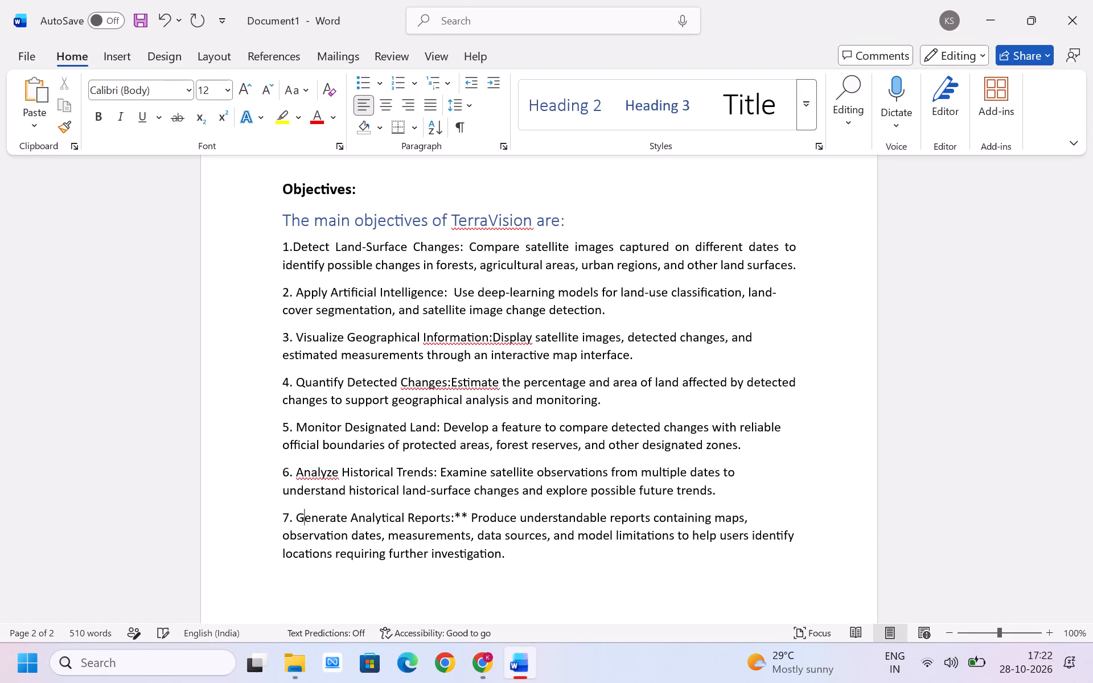
key("Left")
key("Left")
key("Right")
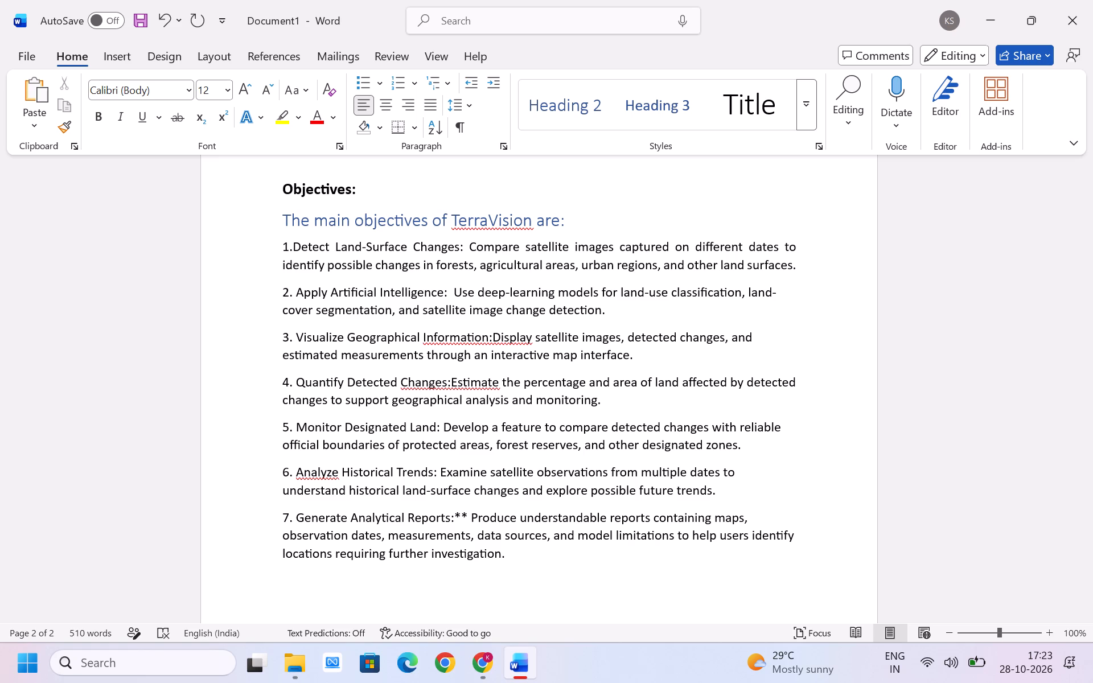
key("BackSpace")
key("BackSpace")
key("BackSpace")
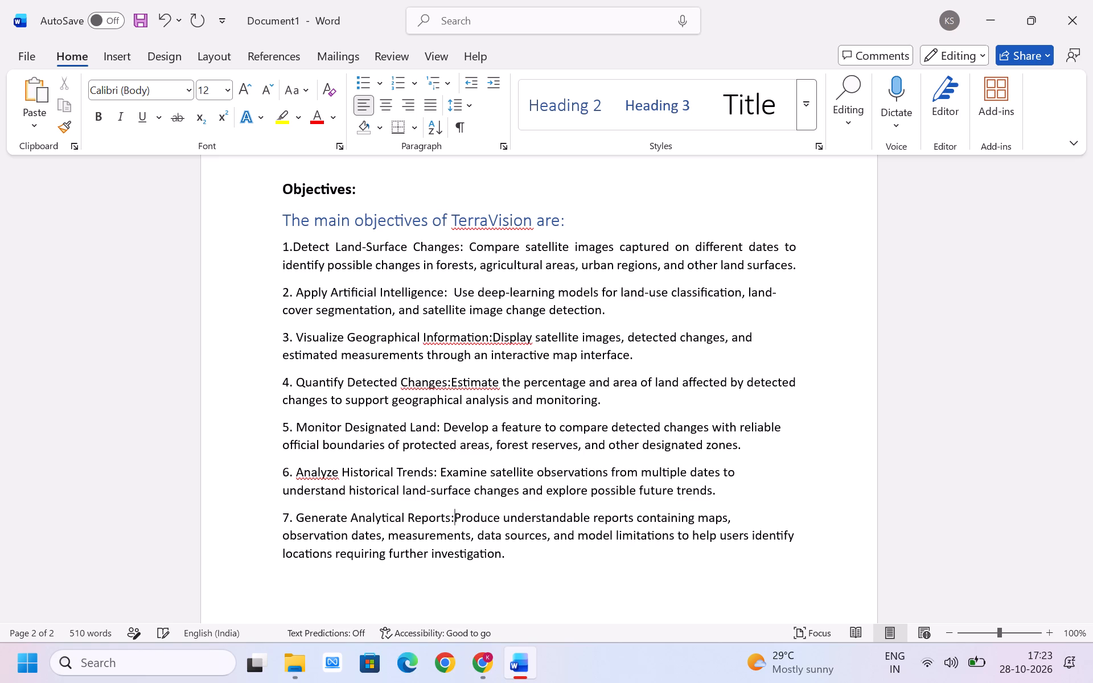
Justify the paragraphs of objective 3, "Visualize Geographical Information", and objective 2, "Apply Artificial Intelligence".
scroll(435, 430, "down", 1)
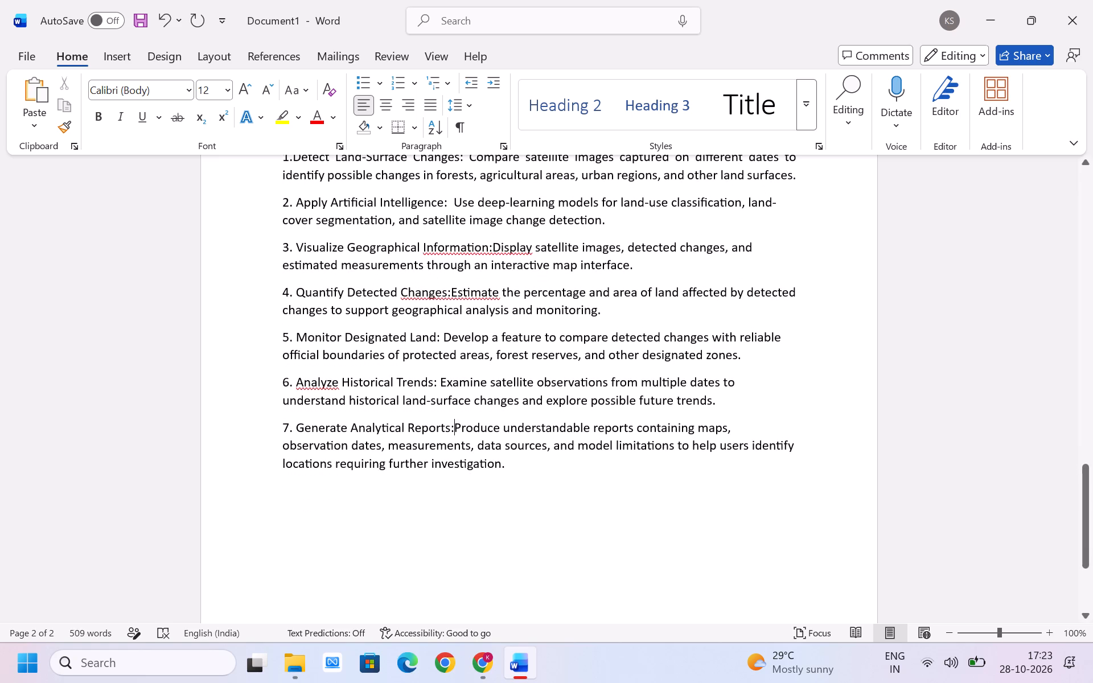
scroll(430, 354, "up", 1)
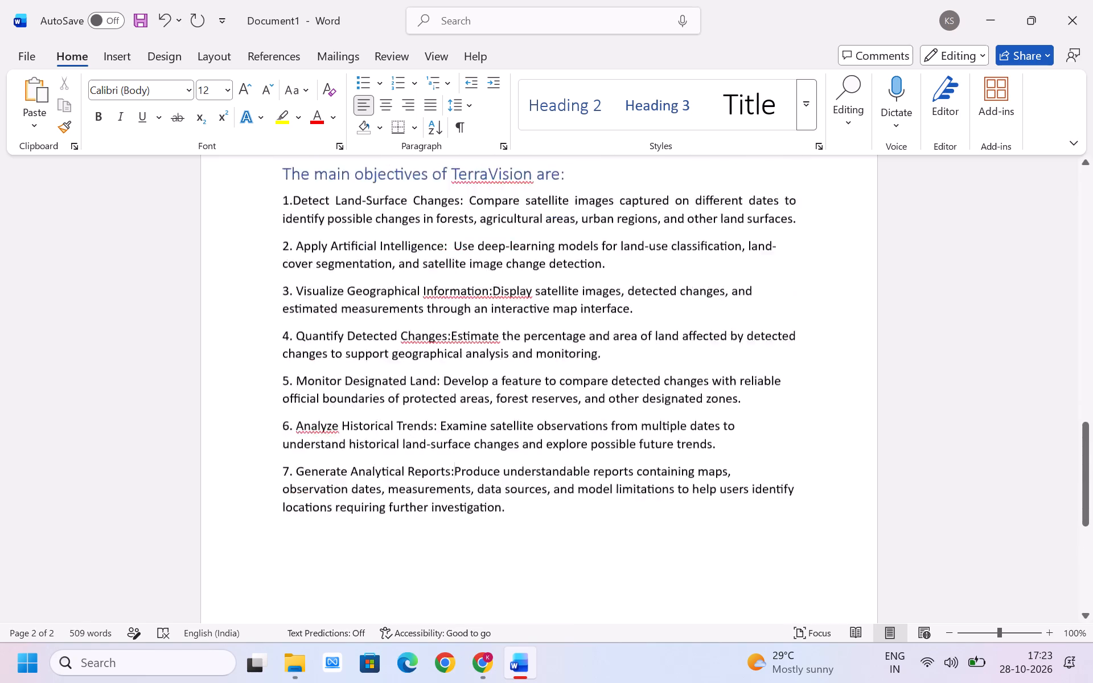
scroll(430, 354, "up", 1)
scroll(430, 354, "down", 1)
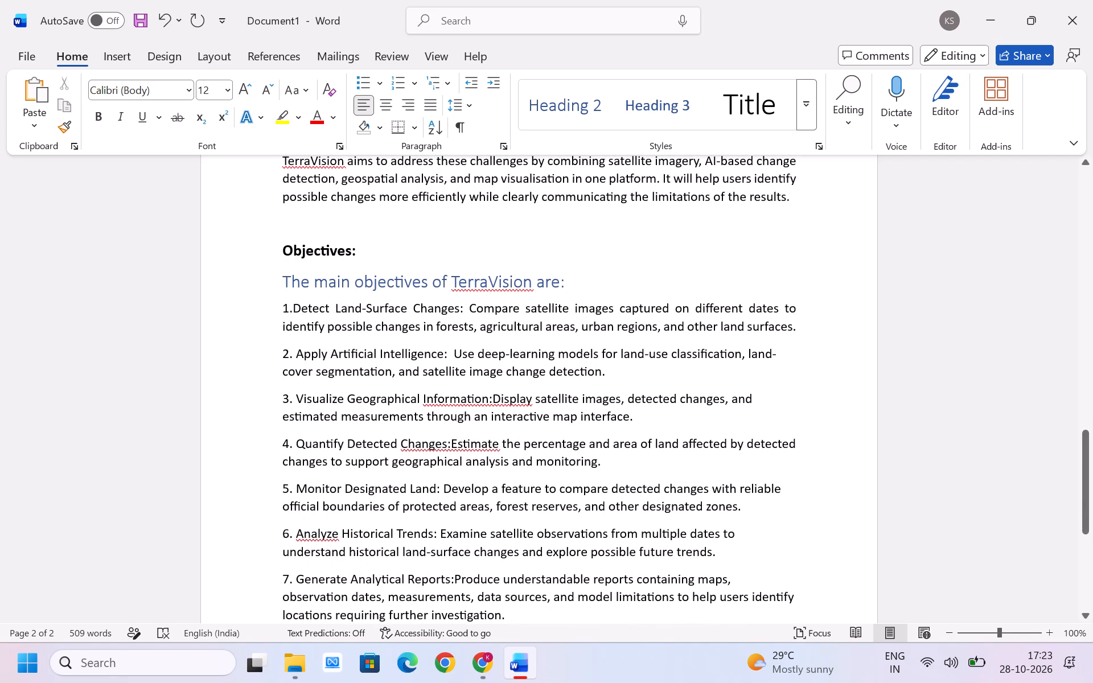
left_click_drag(281, 401, 626, 426)
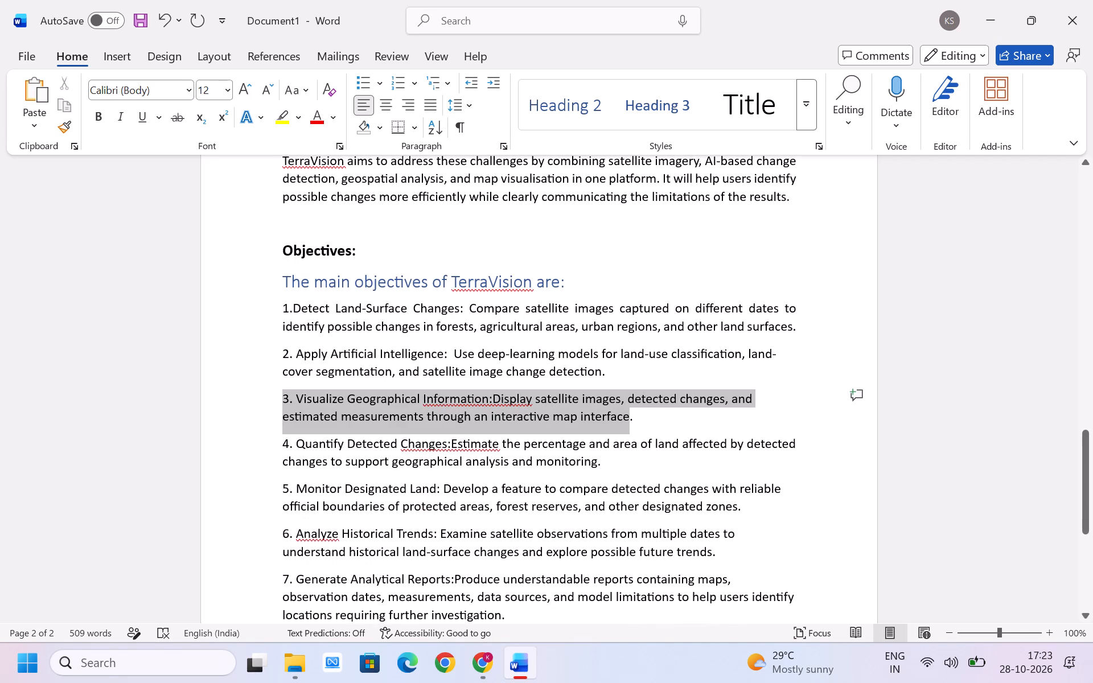
left_click_drag(626, 426, 654, 422)
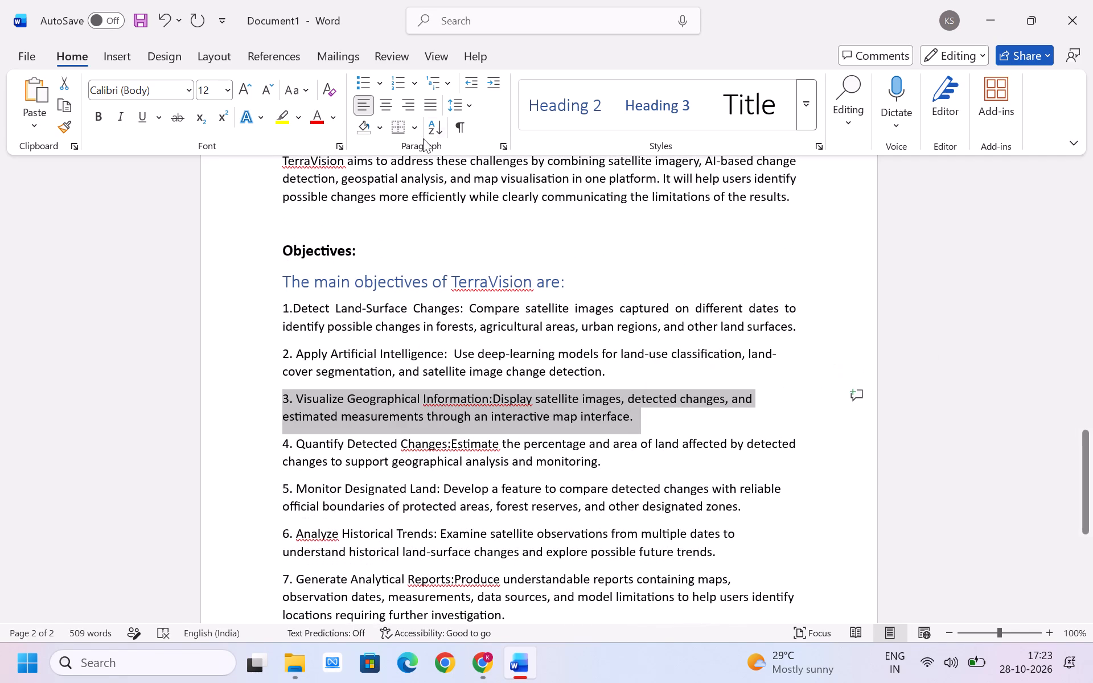
left_click(425, 104)
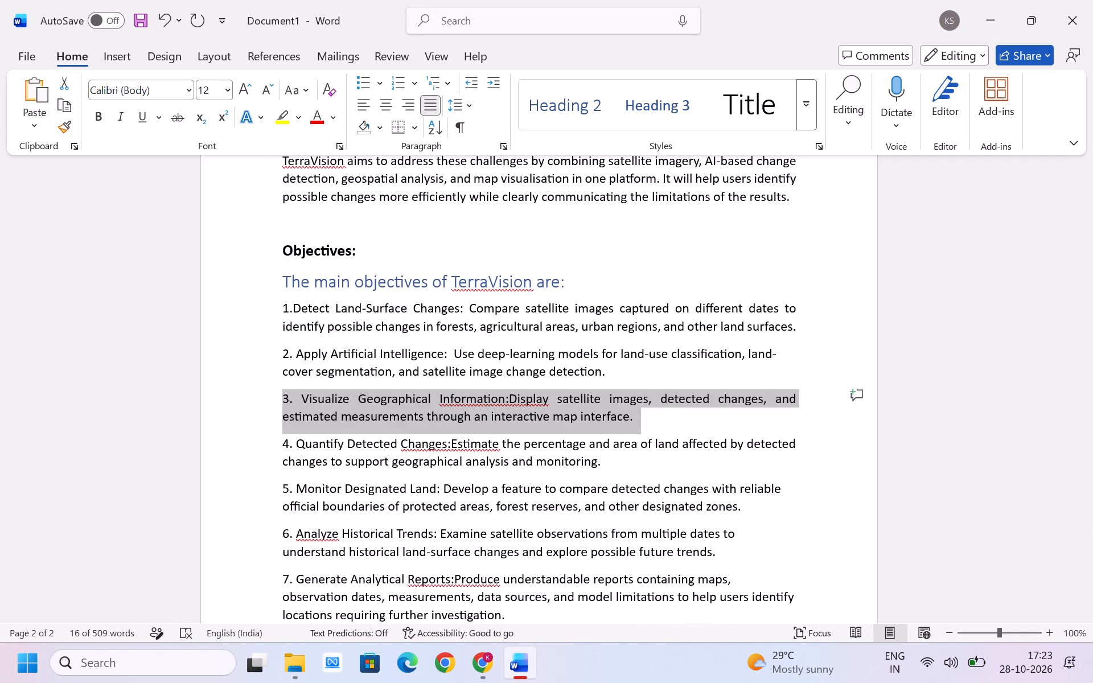
left_click_drag(282, 353, 598, 369)
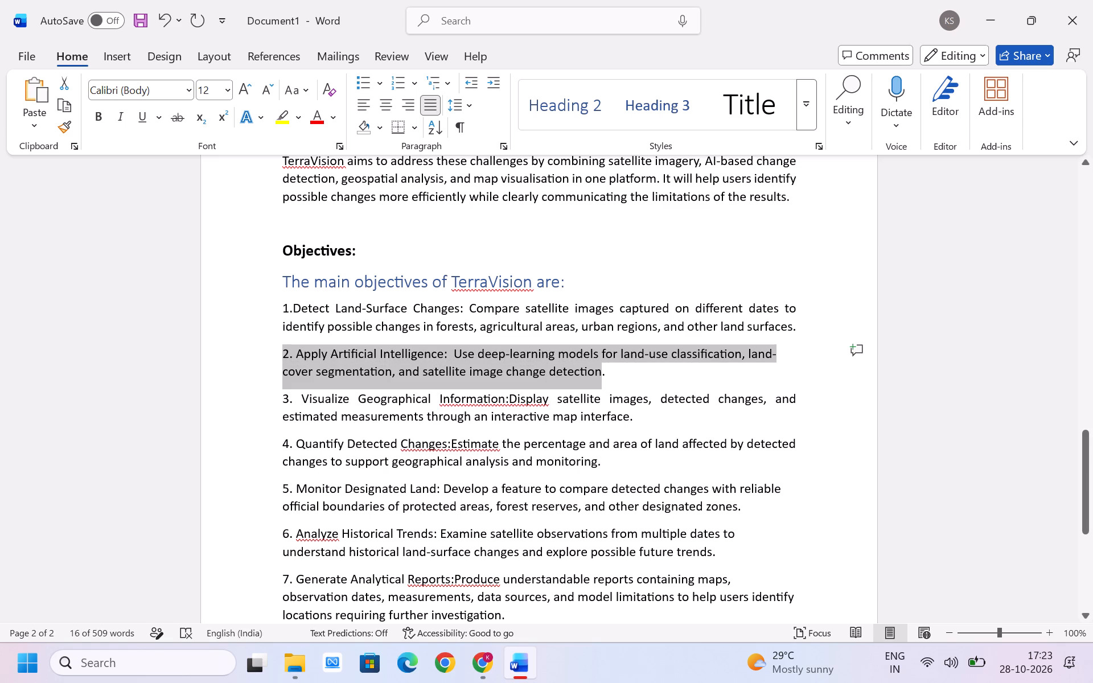
left_click_drag(598, 369, 603, 369)
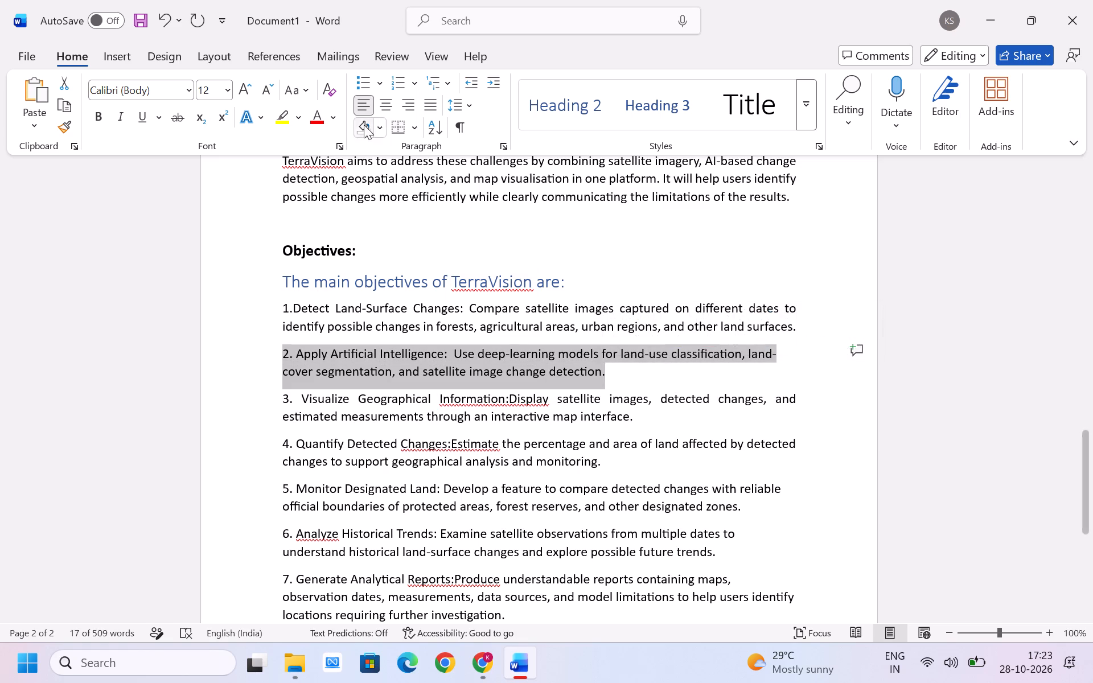
left_click(424, 108)
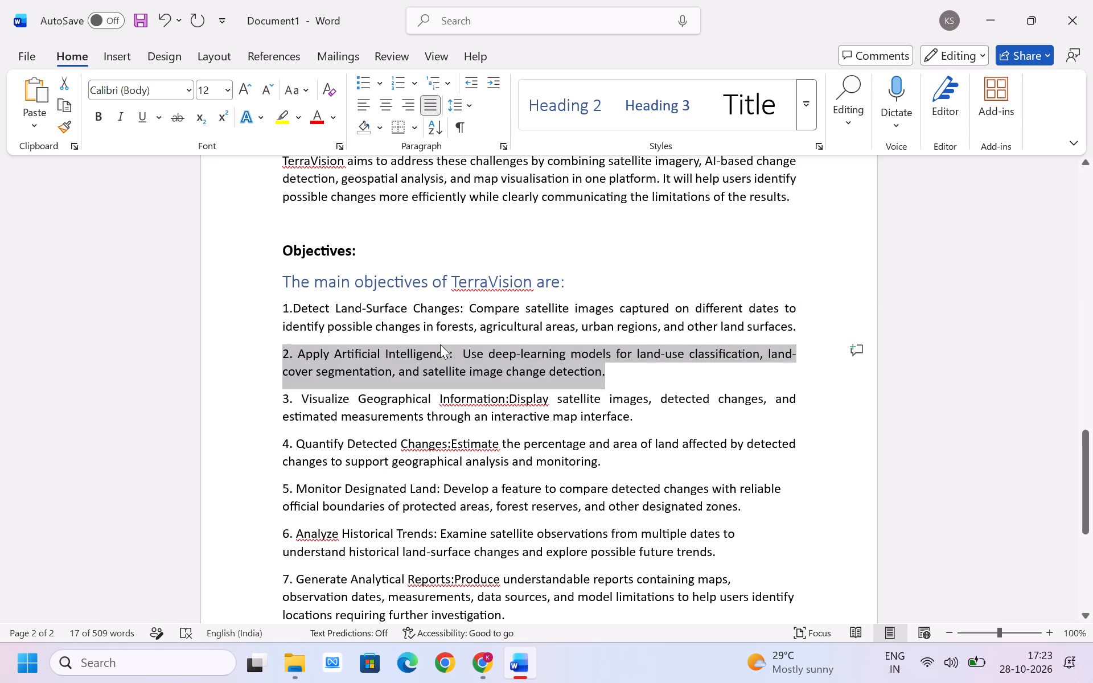
Justify the paragraph of objective 4, "Quantify Detected Changes".
left_click_drag(282, 444, 328, 443)
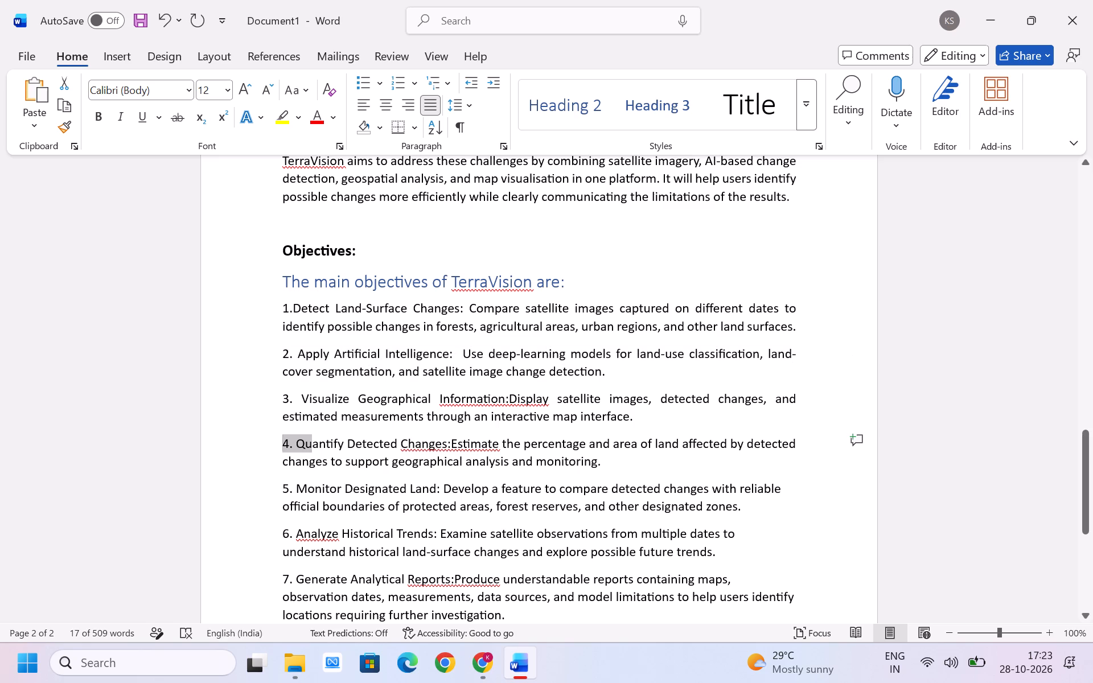
left_click_drag(328, 443, 610, 468)
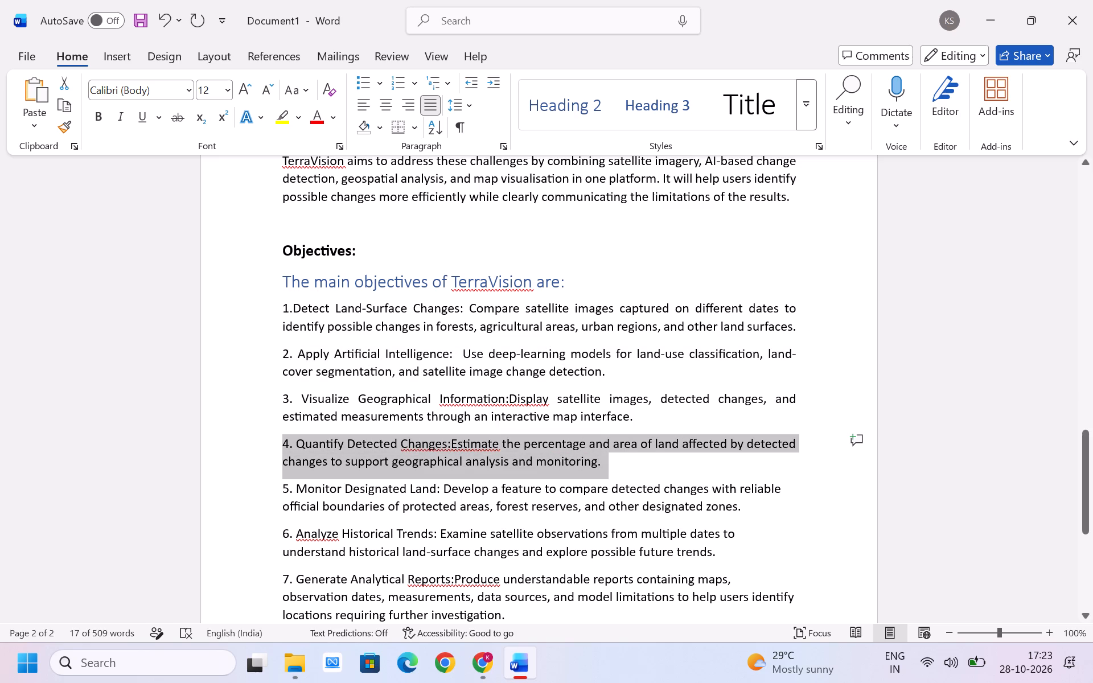
left_click_drag(610, 468, 604, 466)
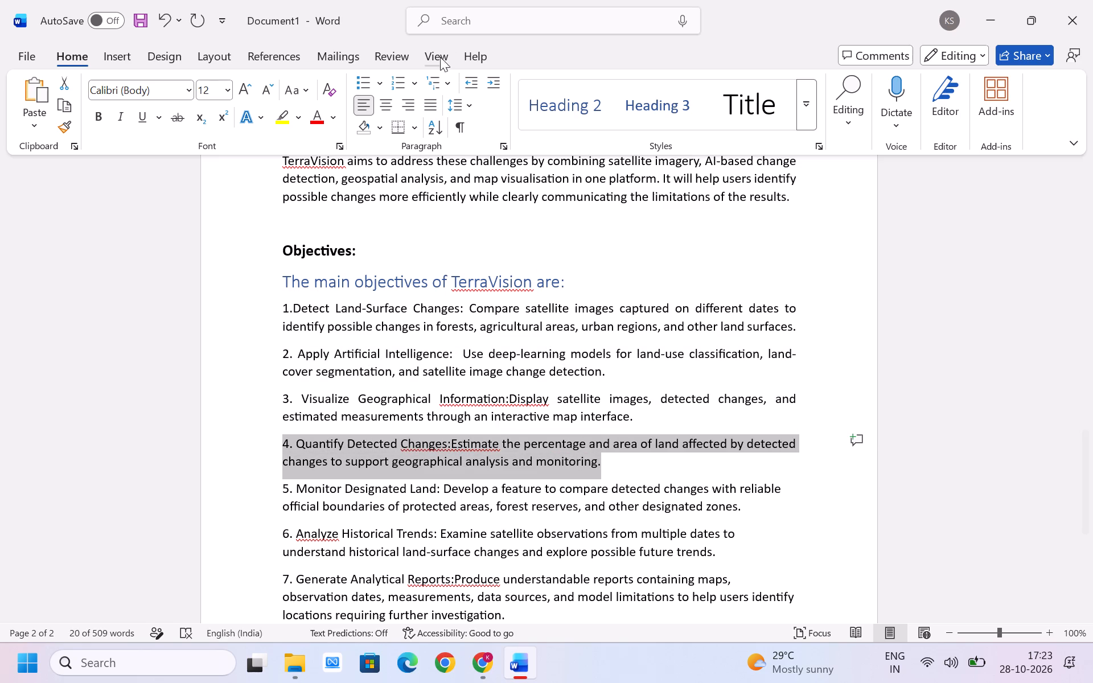
left_click(429, 107)
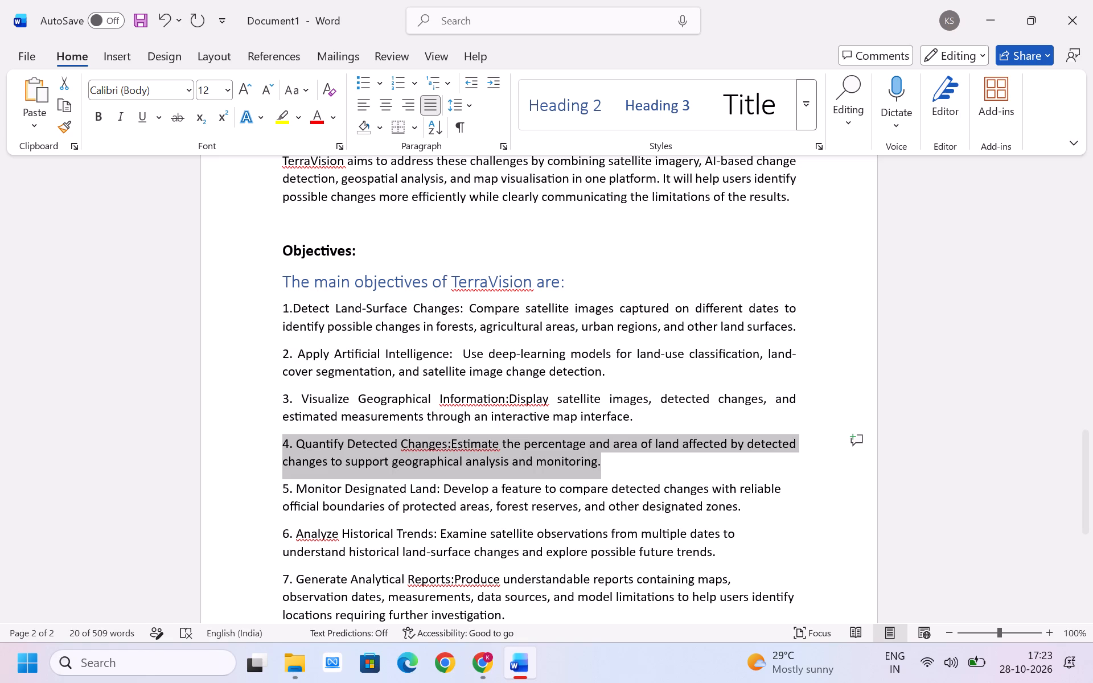
left_click(431, 96)
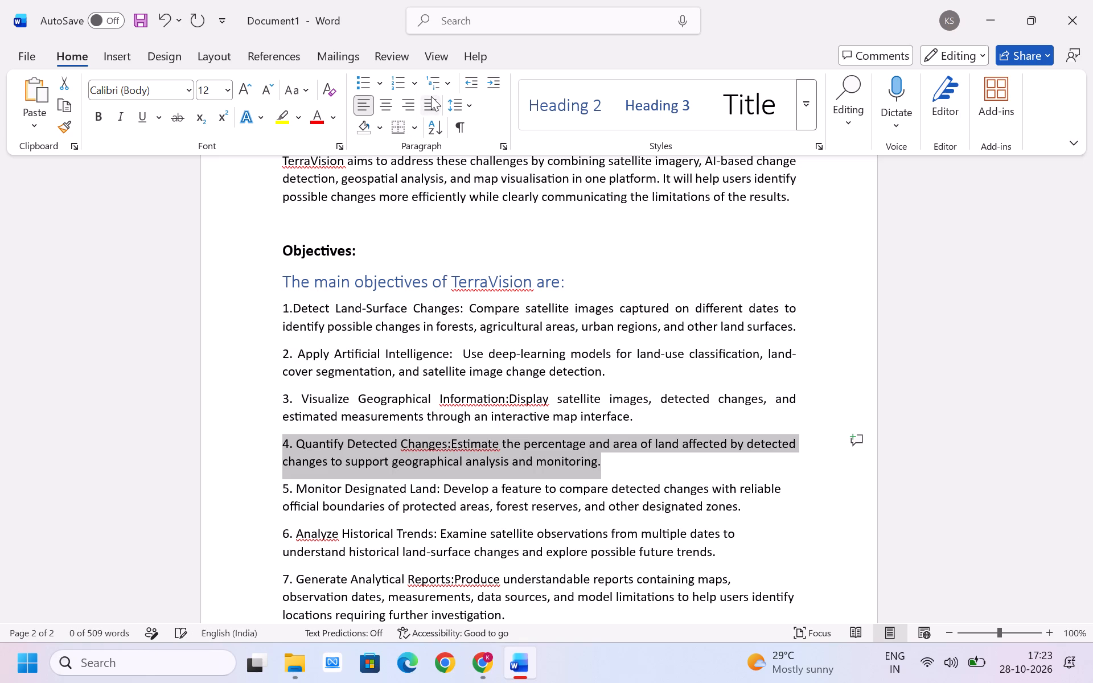
left_click(430, 100)
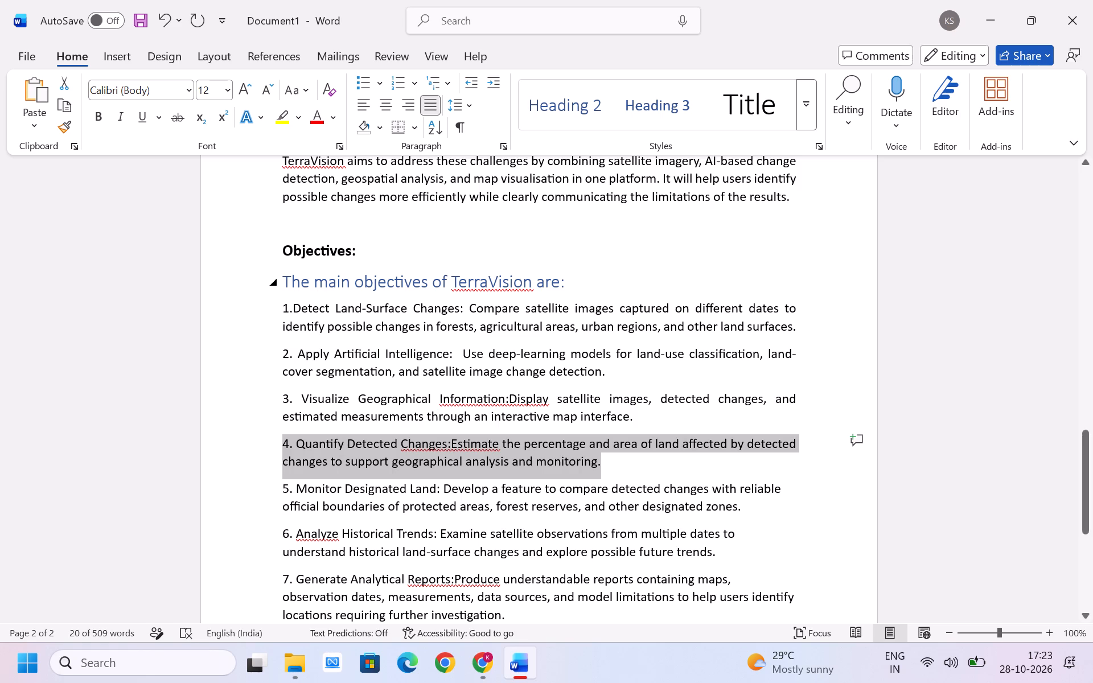
Justify the paragraphs of objective 5, "Monitor Designated Land", and objective 6, "Analyze Historical Trends".
left_click_drag(281, 484, 749, 509)
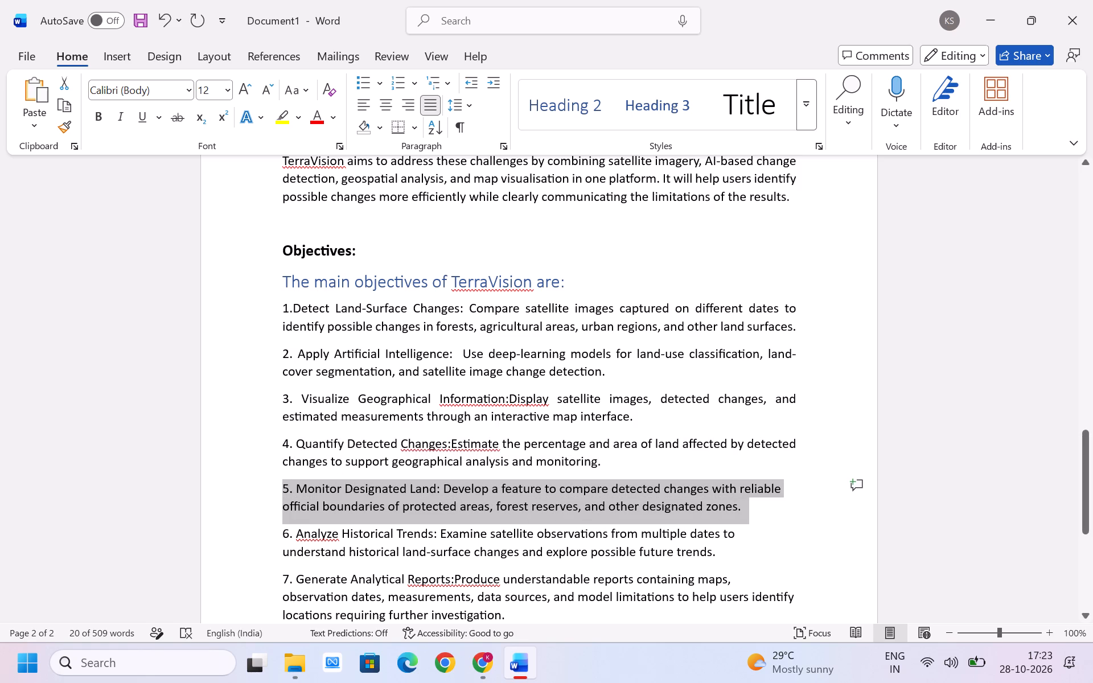
left_click_drag(749, 509, 742, 507)
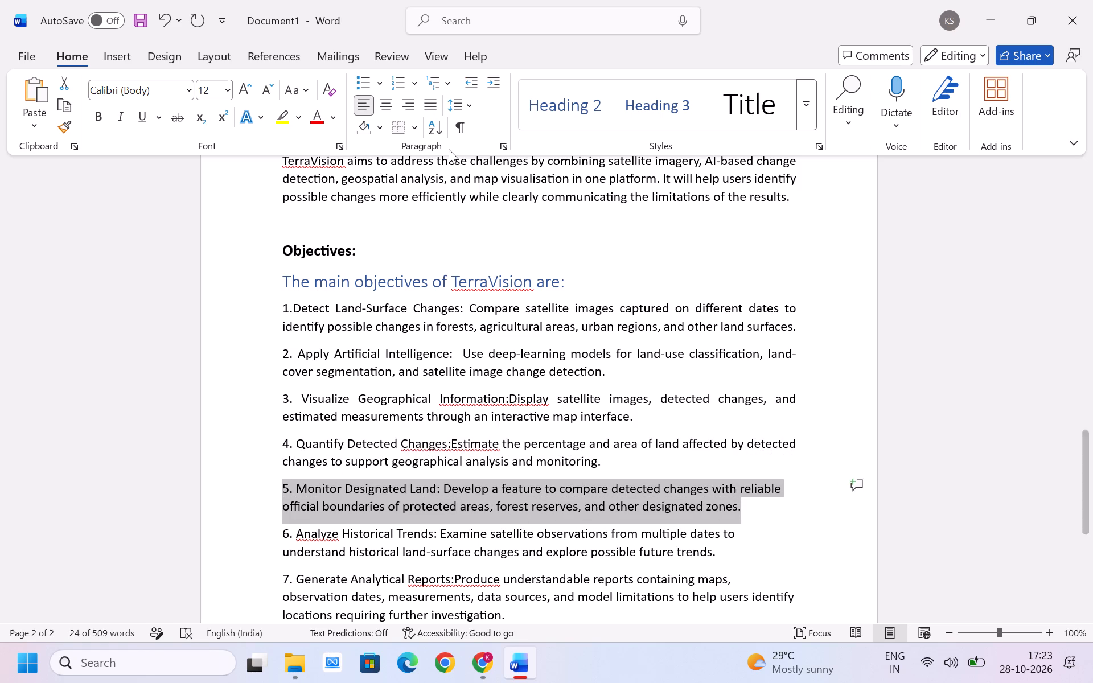
left_click(432, 102)
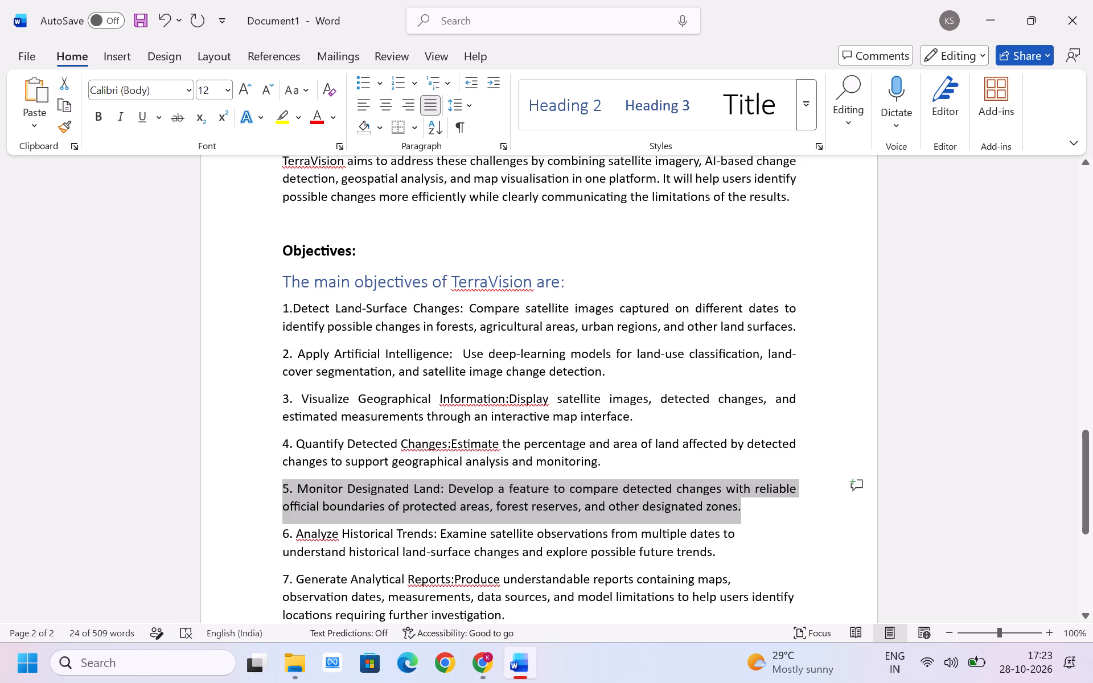
left_click_drag(274, 530, 531, 550)
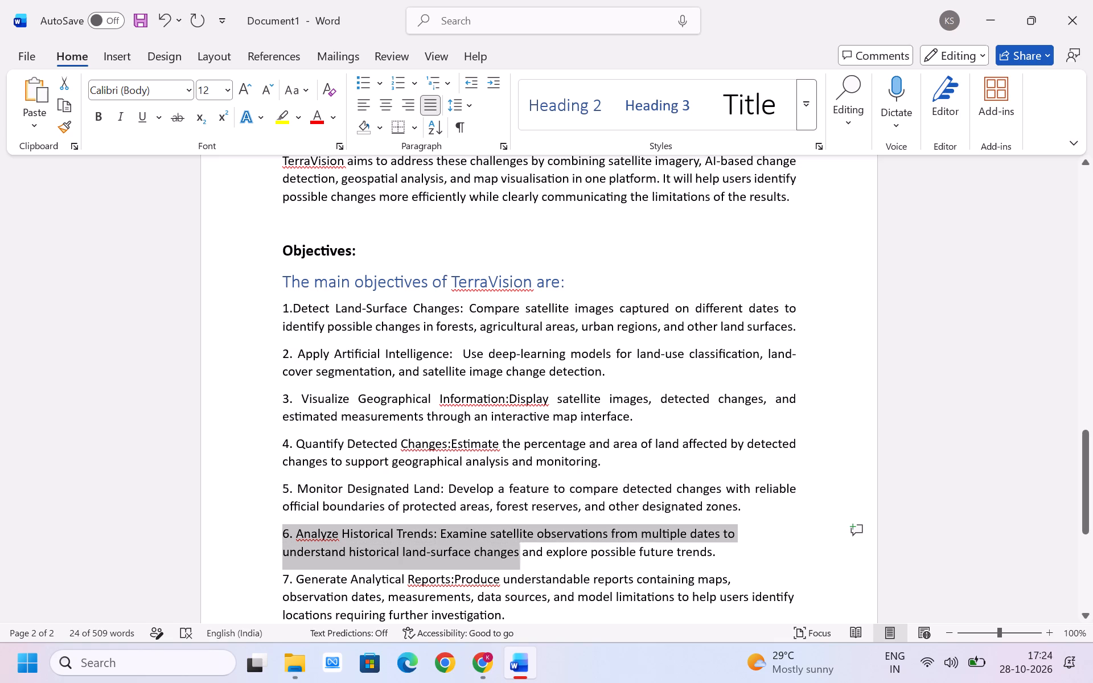
left_click_drag(531, 550, 717, 559)
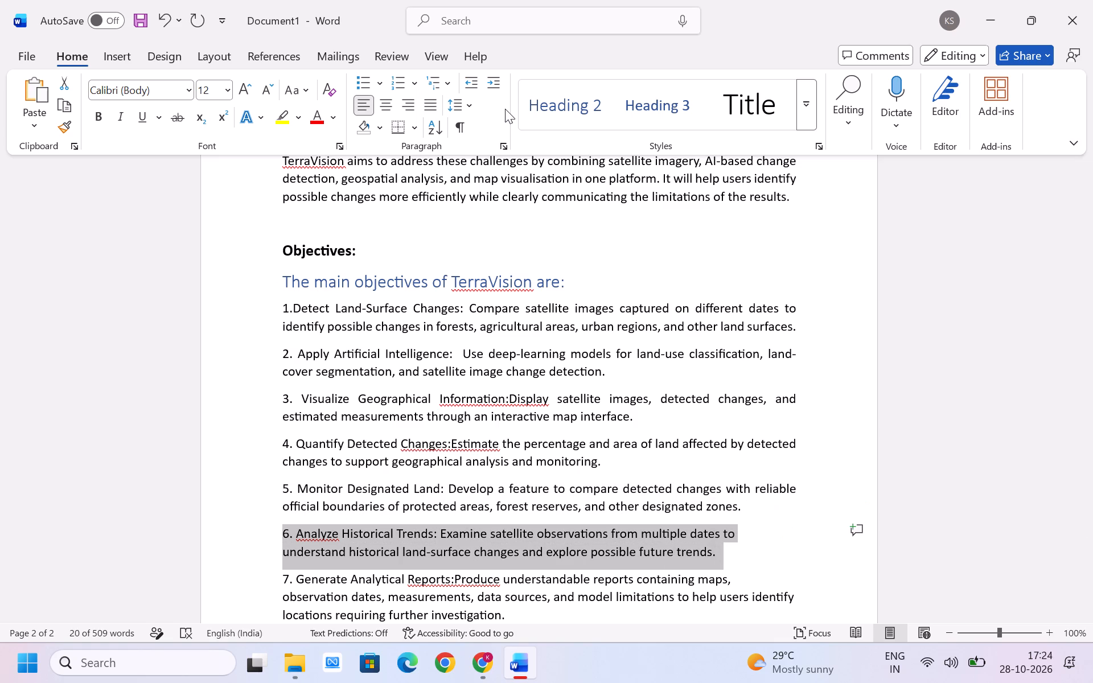
left_click(421, 100)
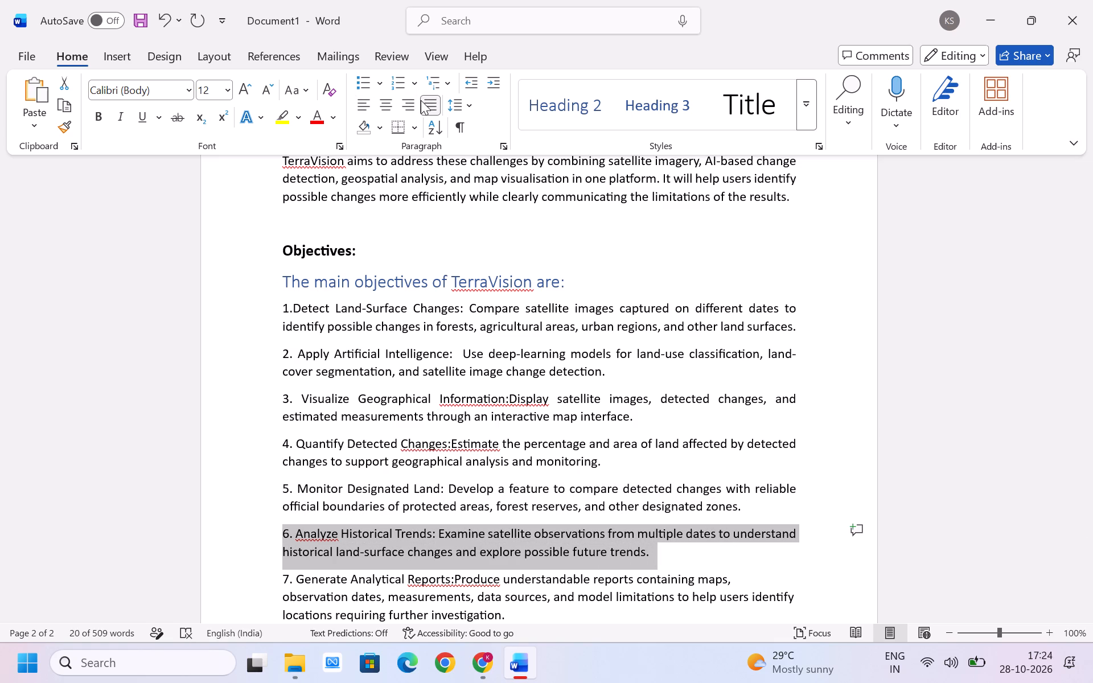
Justify the paragraph of objective 7, "Generate Analytical Reports", and clear the selection.
scroll(506, 293, "down", 1)
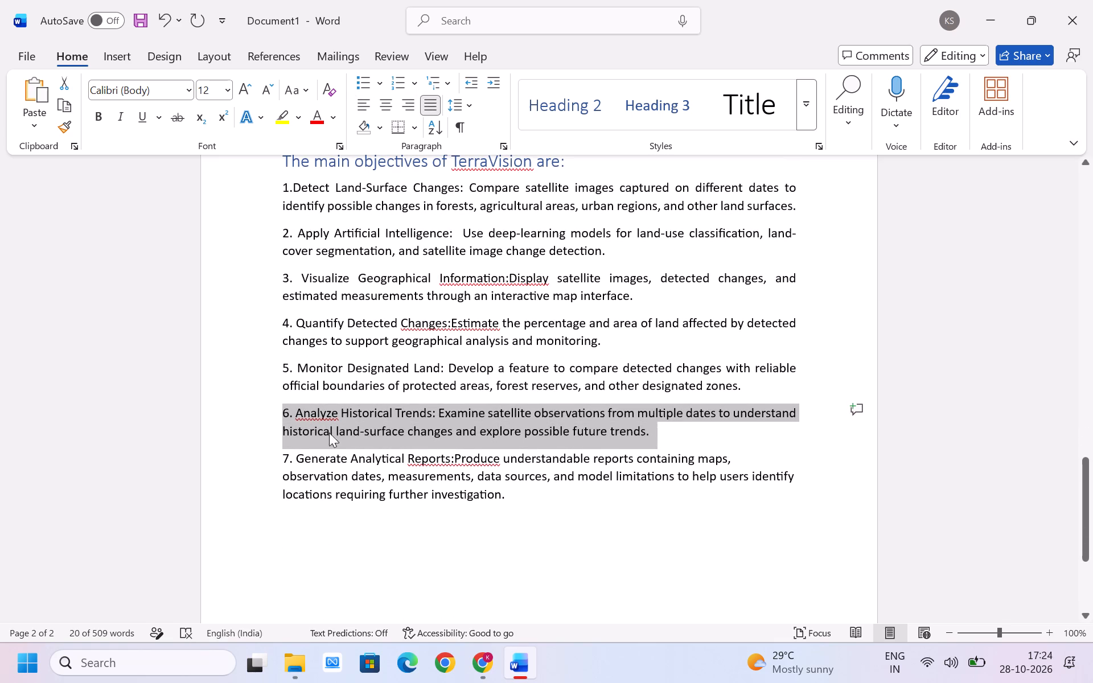
left_click_drag(282, 457, 445, 507)
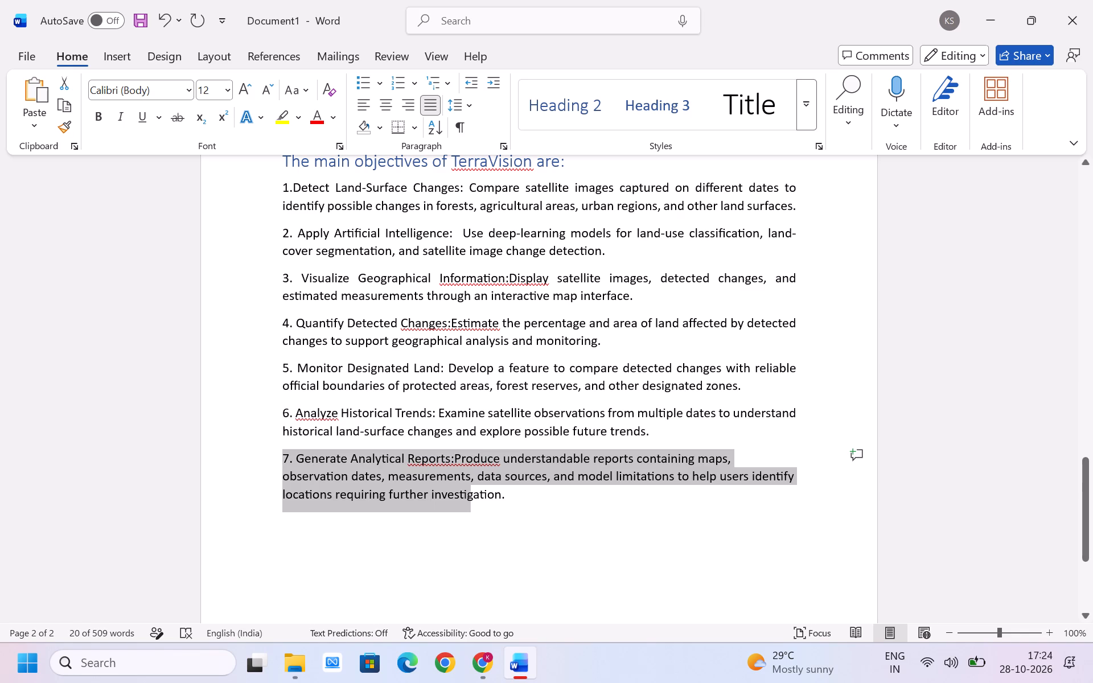
left_click_drag(445, 507, 507, 501)
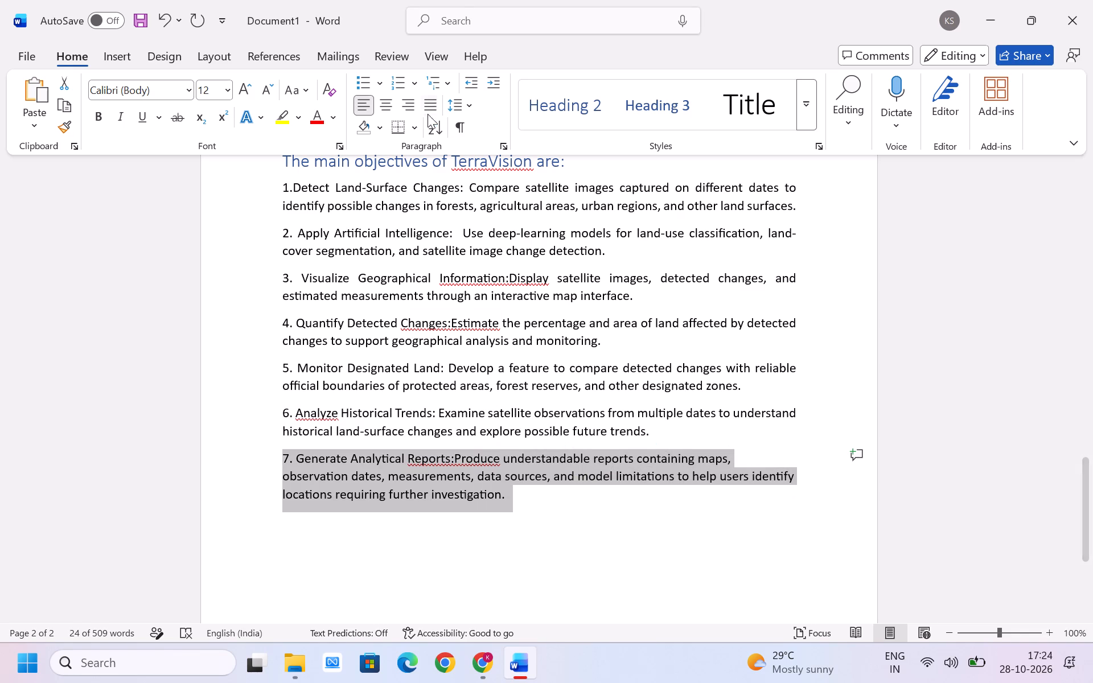
left_click(428, 101)
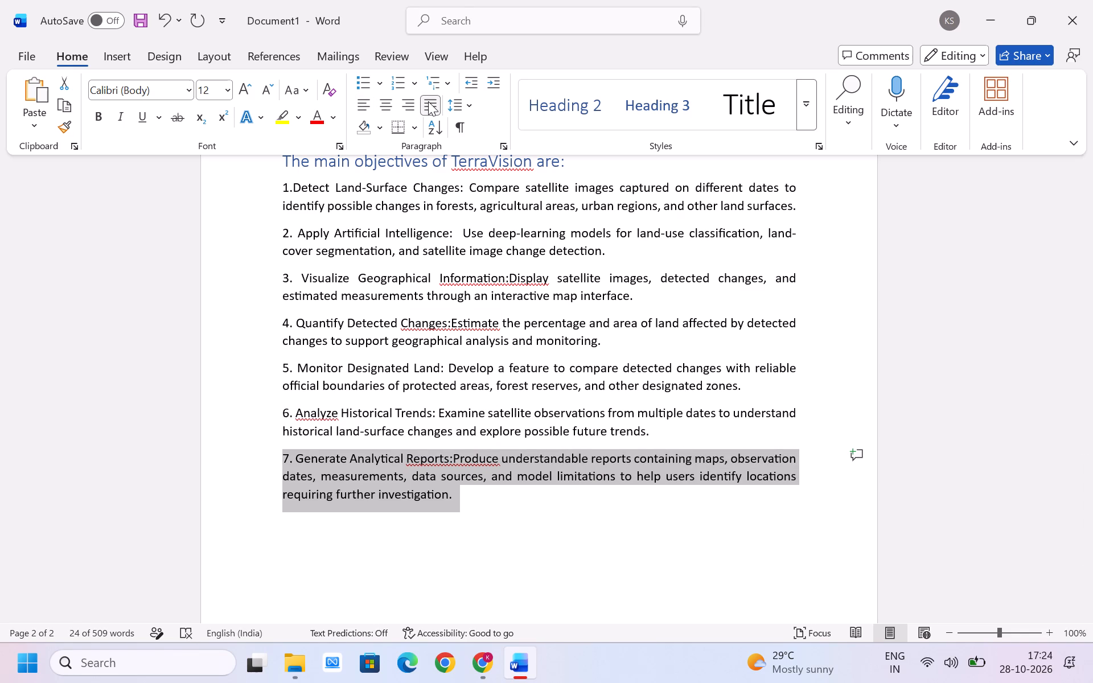
left_click(494, 571)
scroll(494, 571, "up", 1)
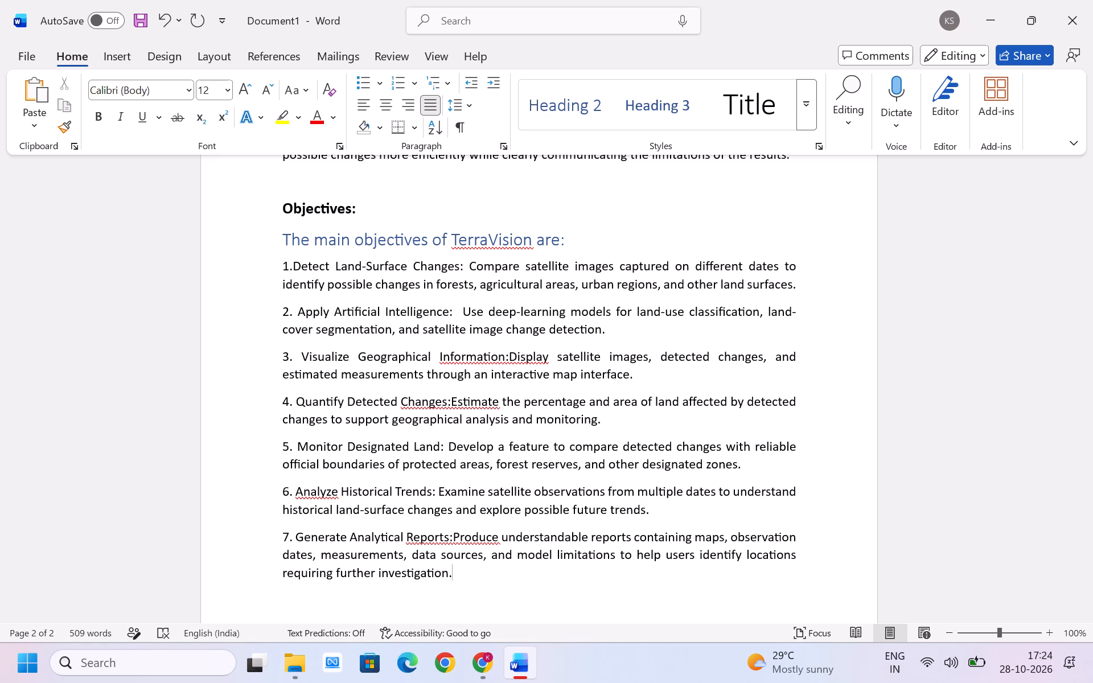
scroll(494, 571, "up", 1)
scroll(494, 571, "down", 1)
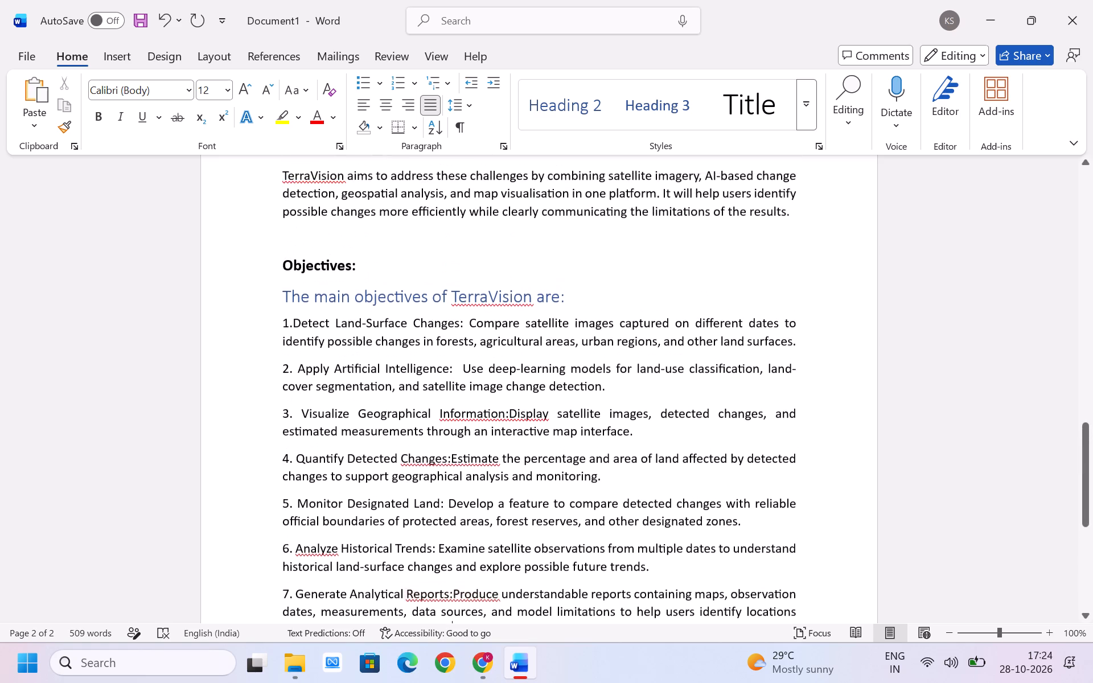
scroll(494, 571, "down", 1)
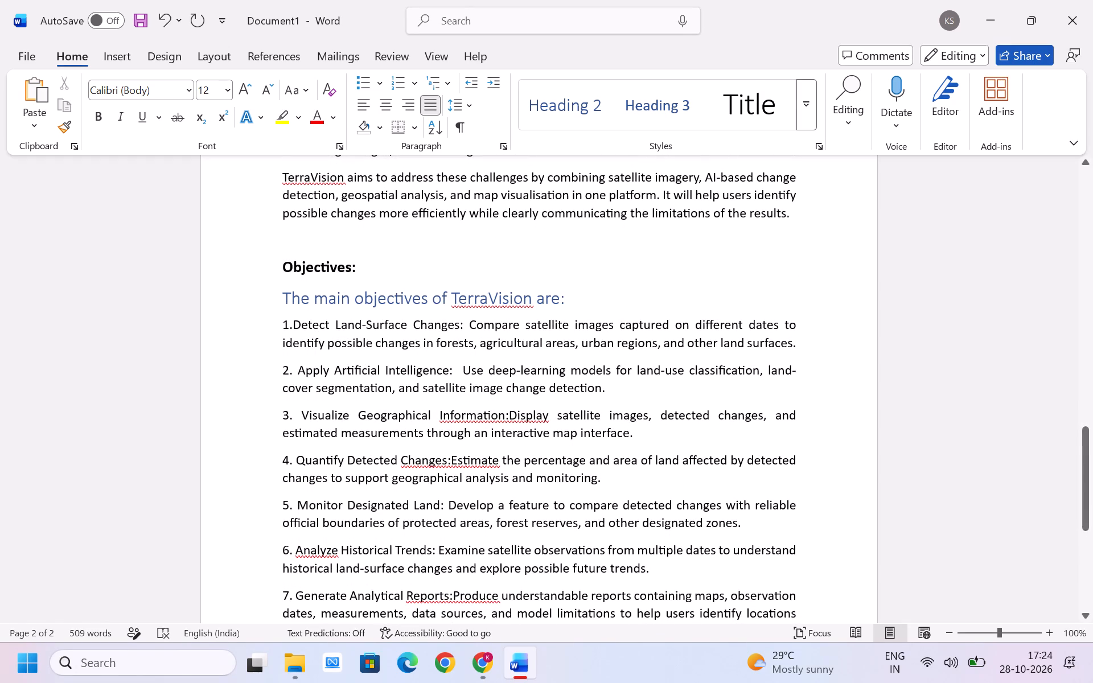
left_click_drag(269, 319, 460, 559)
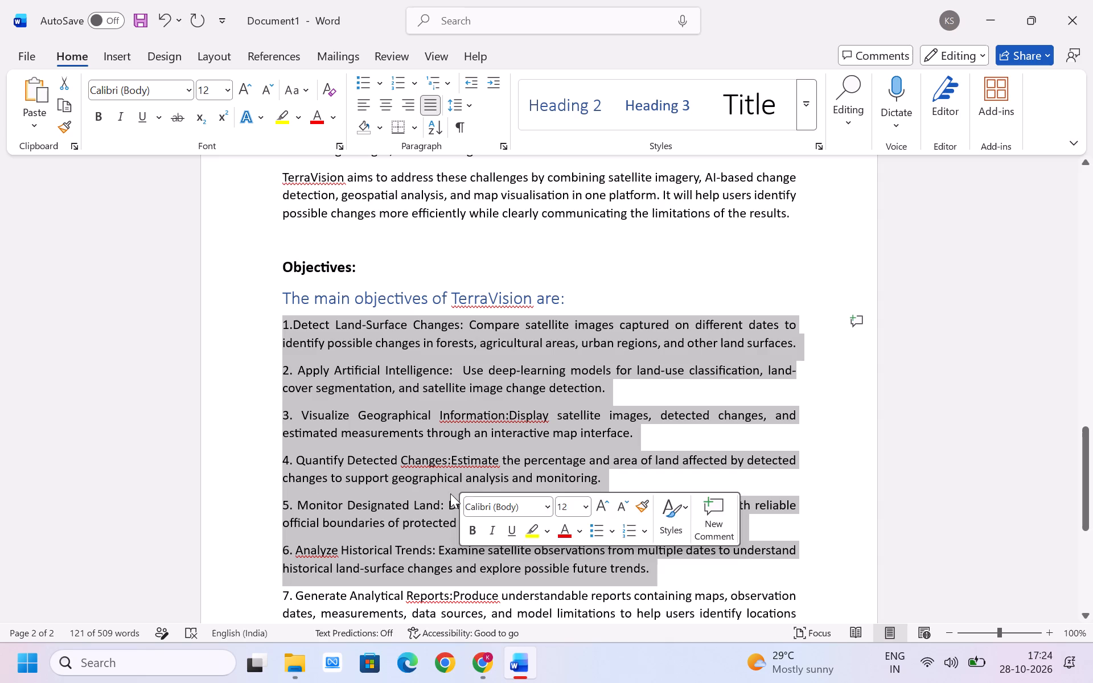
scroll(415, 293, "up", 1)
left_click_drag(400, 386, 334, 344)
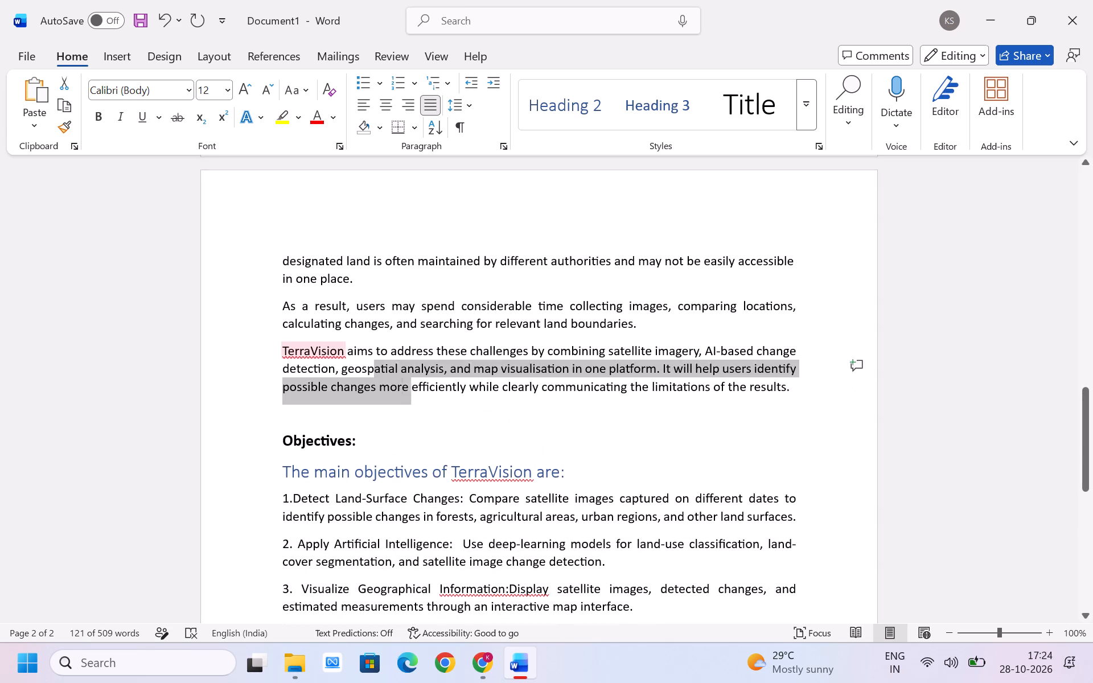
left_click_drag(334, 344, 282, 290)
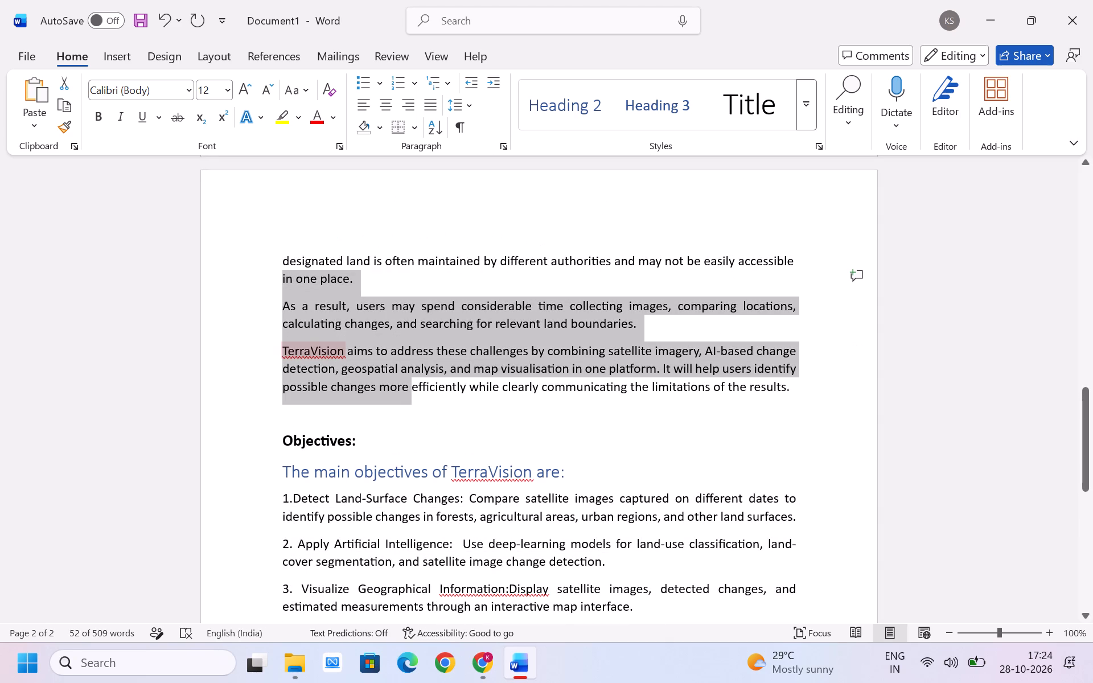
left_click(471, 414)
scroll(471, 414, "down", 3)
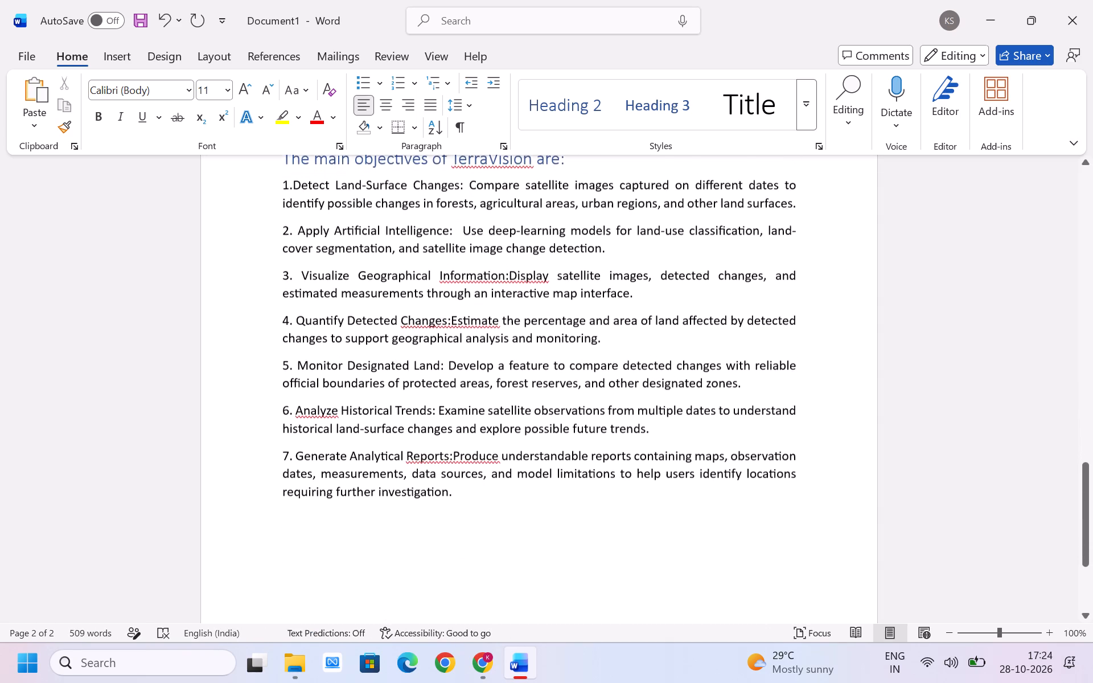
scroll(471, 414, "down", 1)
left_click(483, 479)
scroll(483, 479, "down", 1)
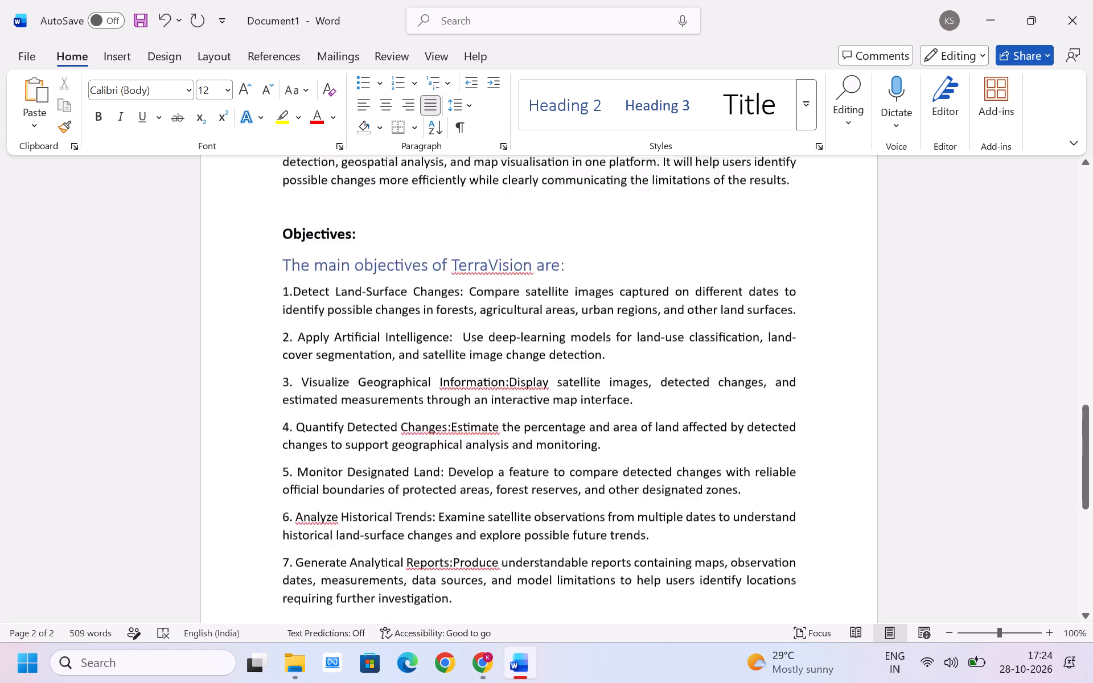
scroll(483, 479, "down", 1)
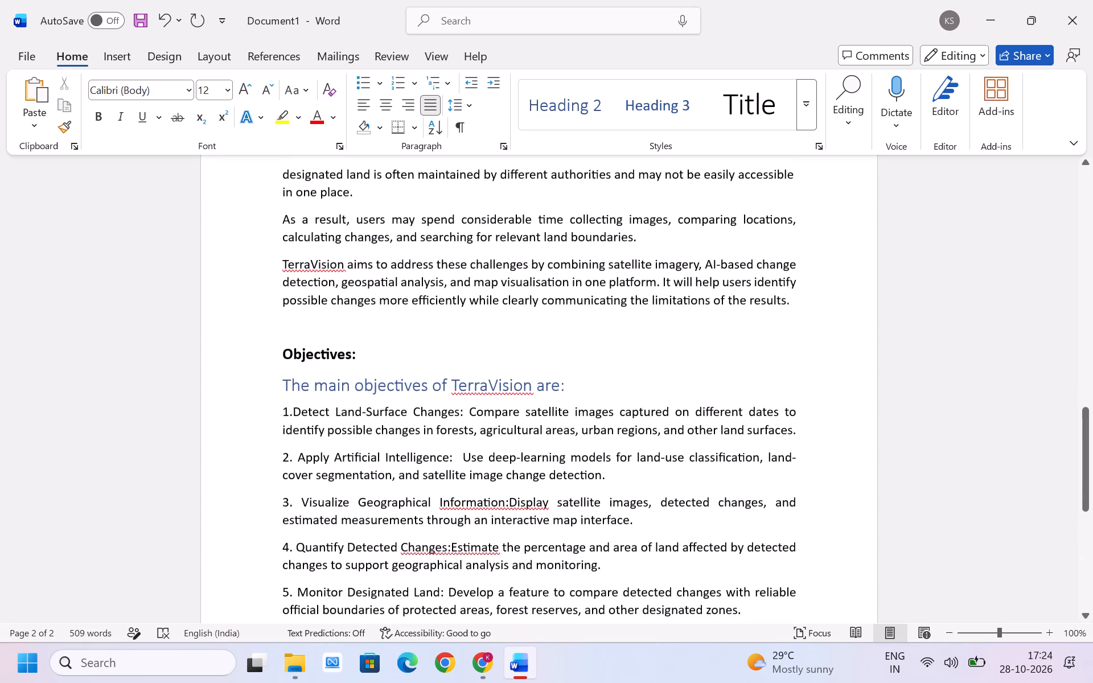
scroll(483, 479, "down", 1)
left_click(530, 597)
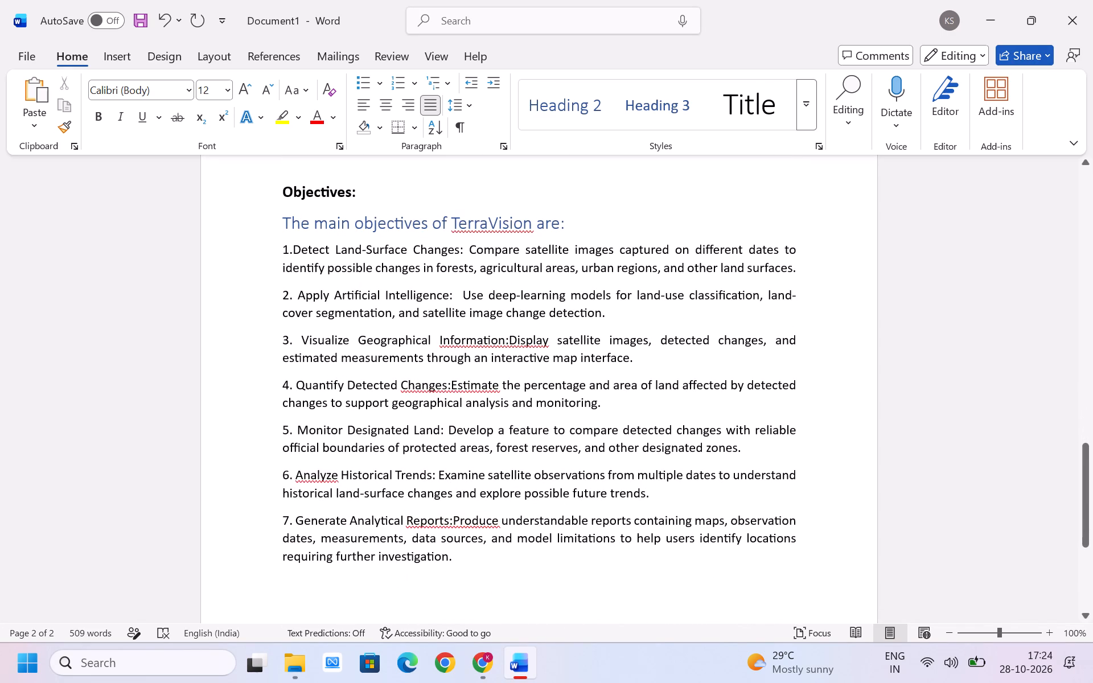
Insert a space between "Reports:" and "Produce" in objective 7, "Generate Analytical Reports".
left_click(451, 520)
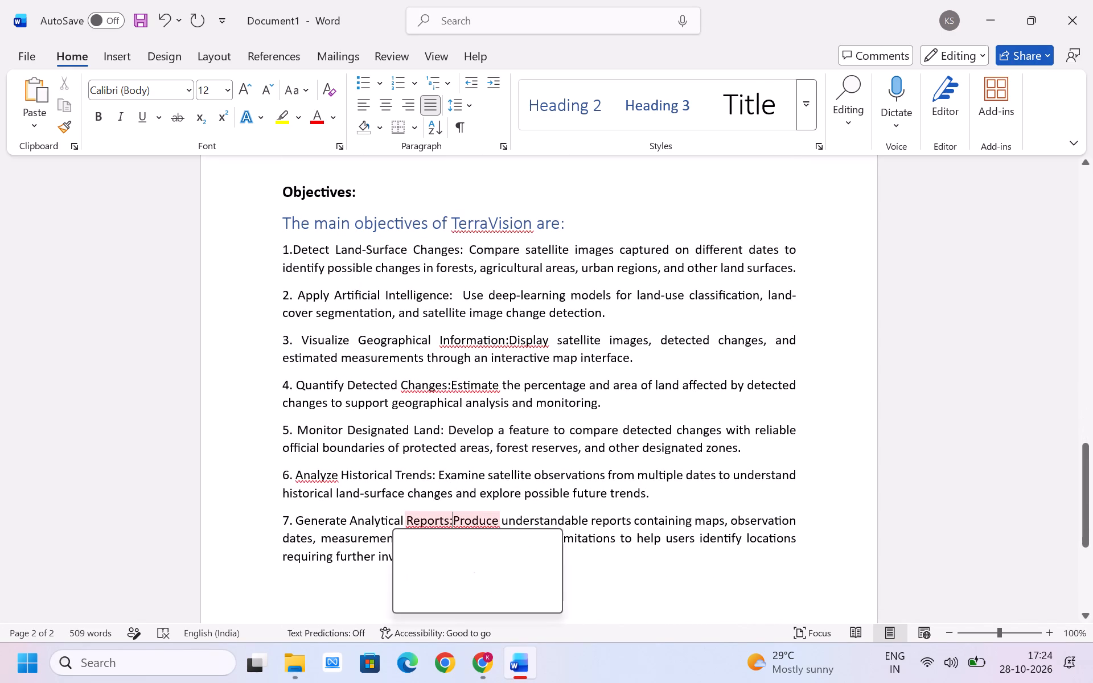
key("space")
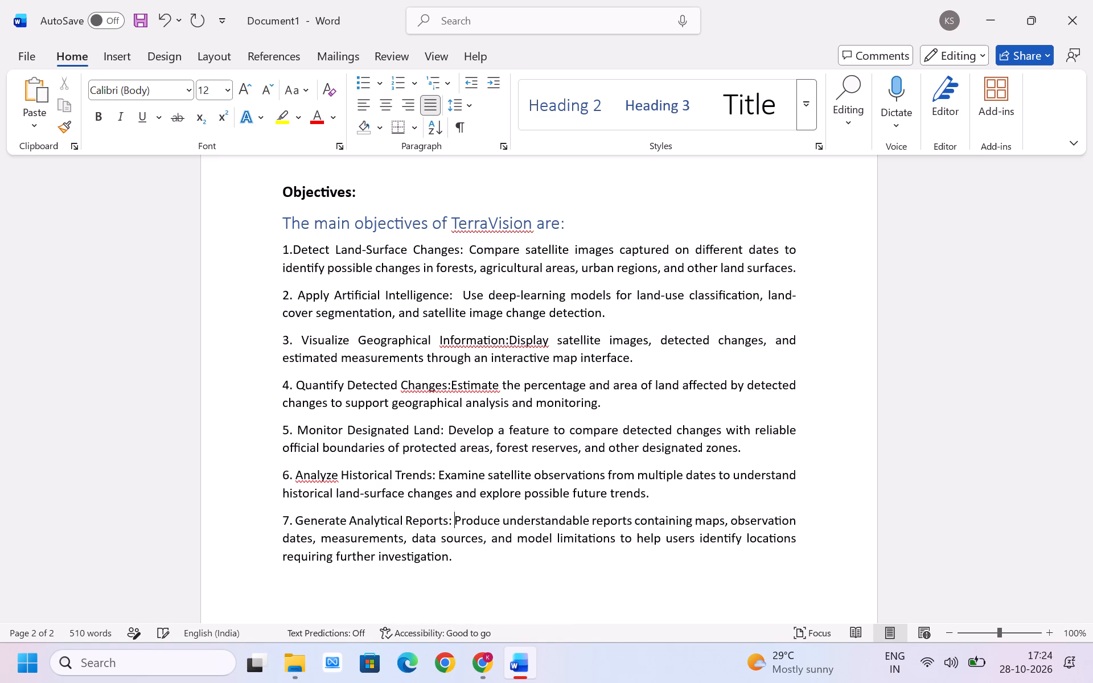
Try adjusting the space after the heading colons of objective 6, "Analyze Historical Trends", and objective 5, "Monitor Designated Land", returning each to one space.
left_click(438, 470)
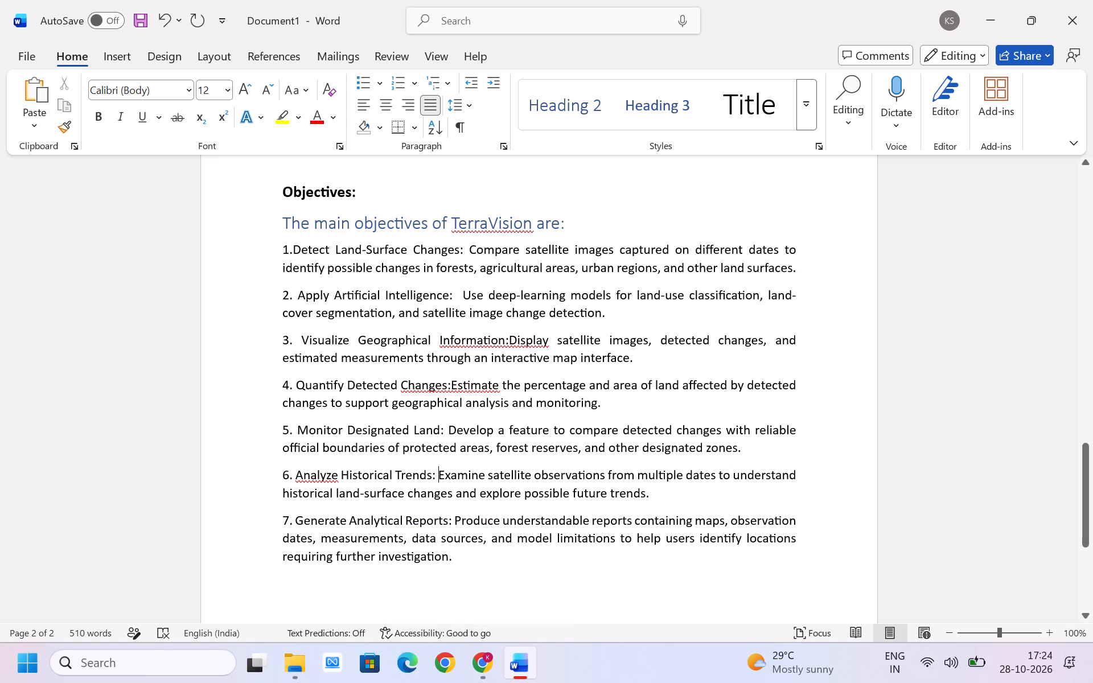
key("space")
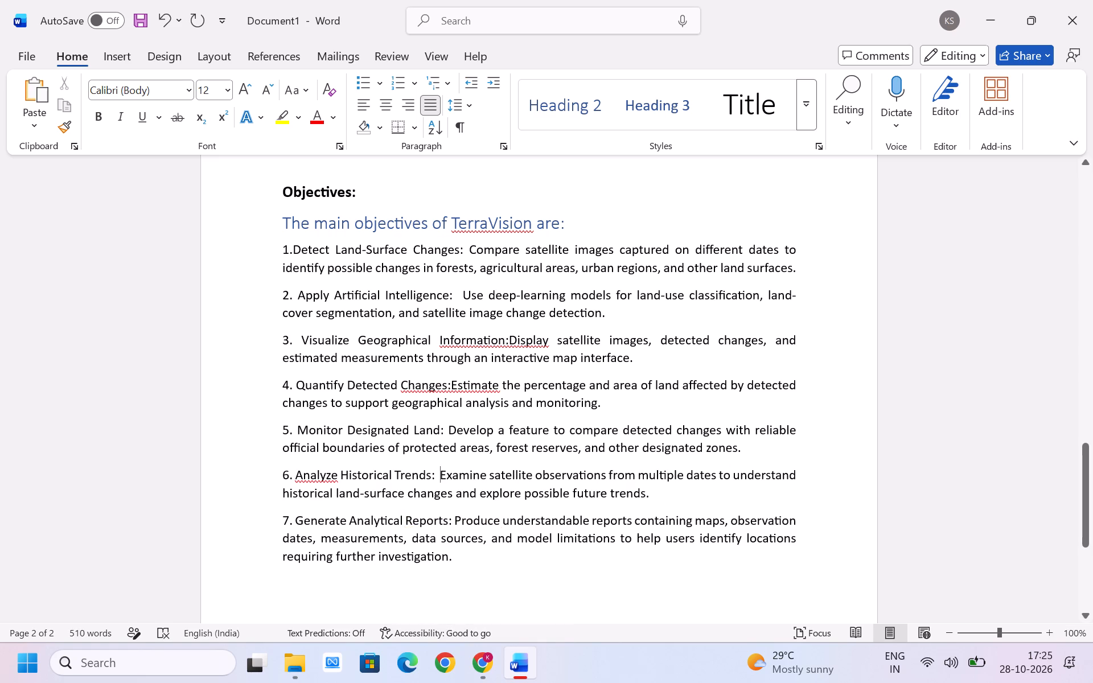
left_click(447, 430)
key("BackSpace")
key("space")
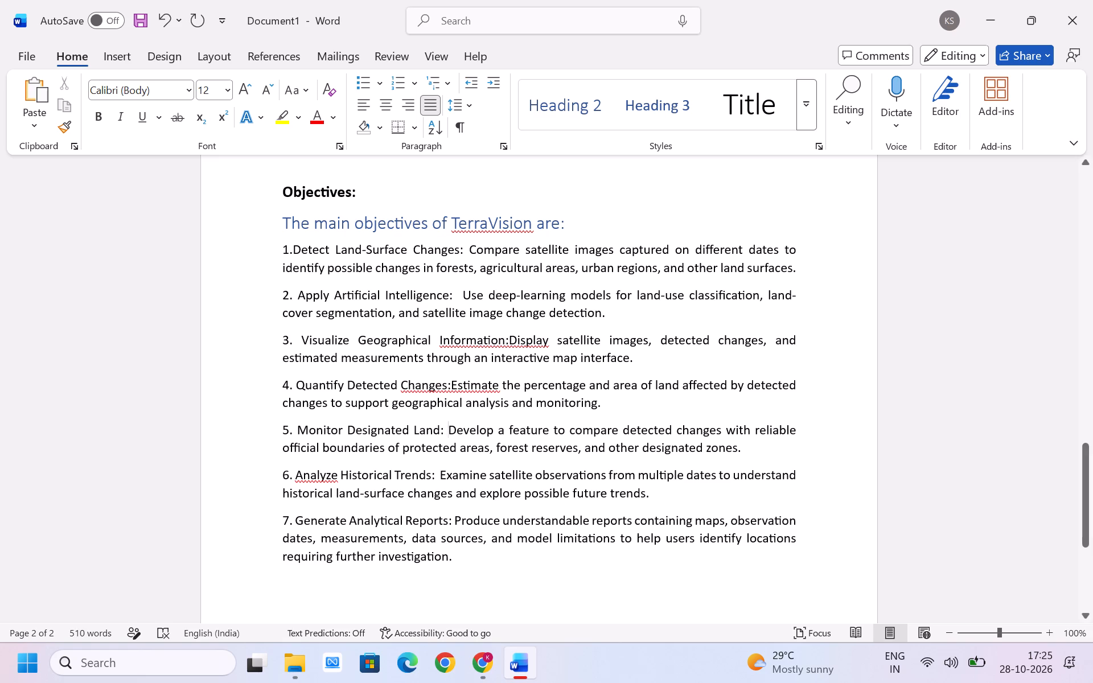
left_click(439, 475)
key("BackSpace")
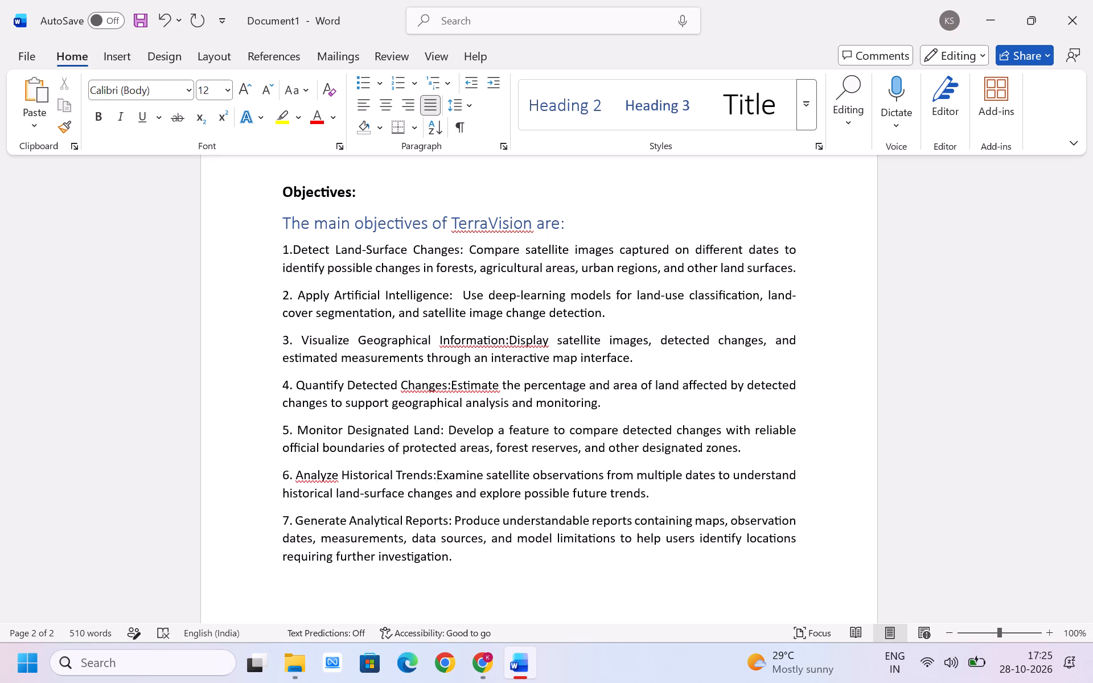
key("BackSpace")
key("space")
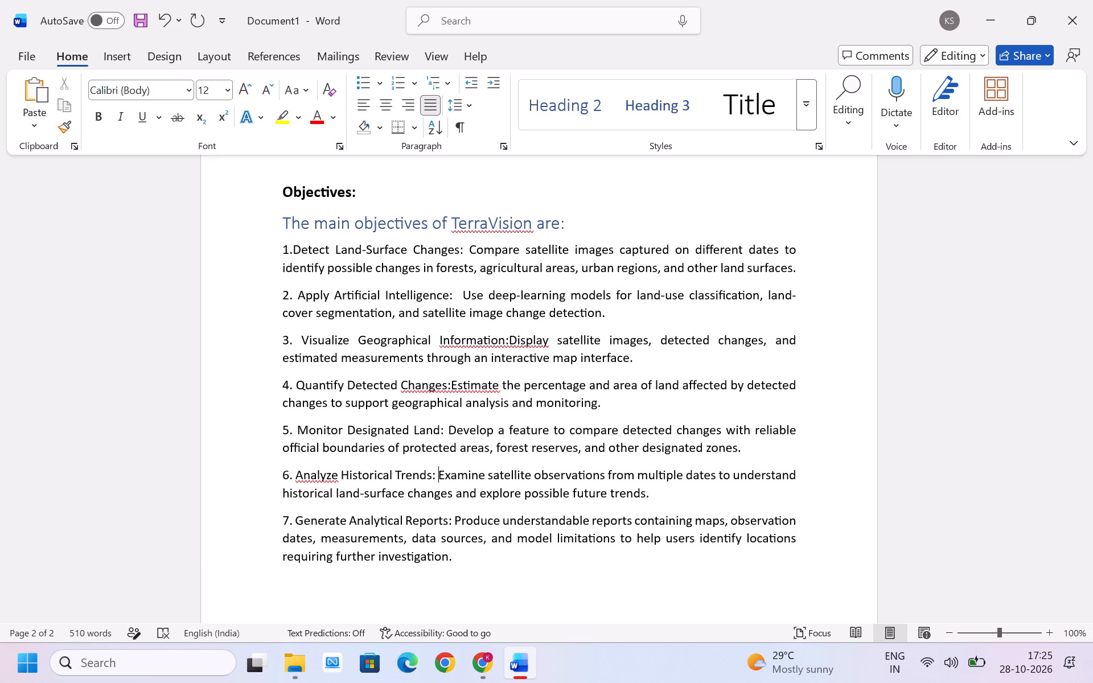
Insert a space after the colon in objective 4, "Quantify Detected Changes", and objective 3, "Visualize Geographical Information".
left_click(449, 385)
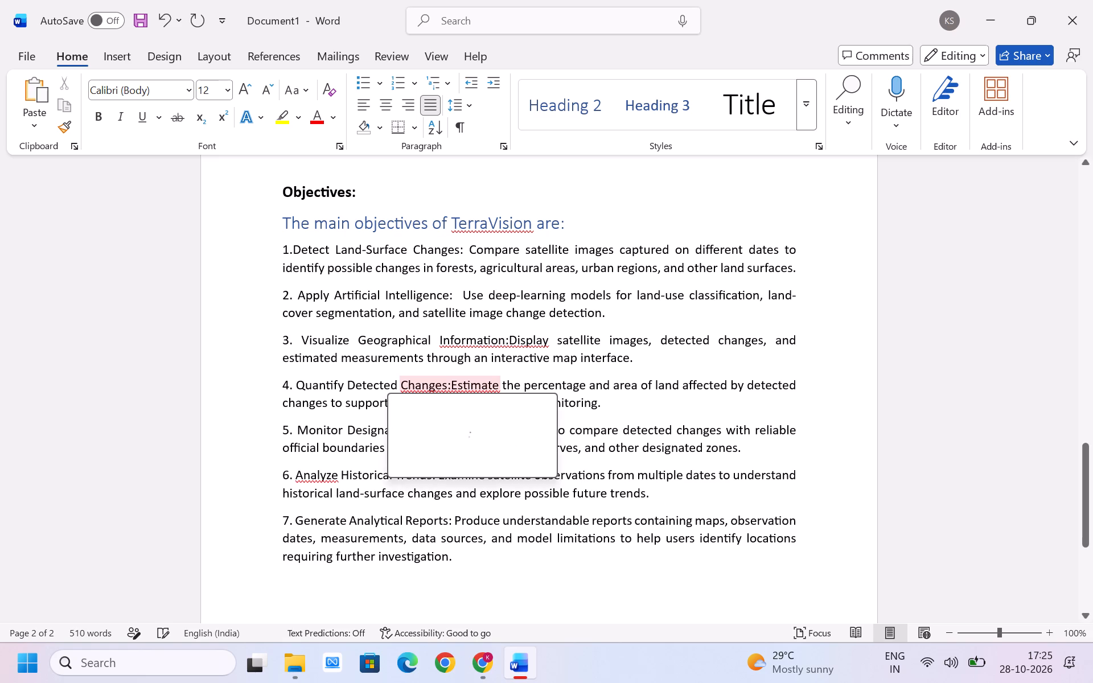
key("Right")
key("space")
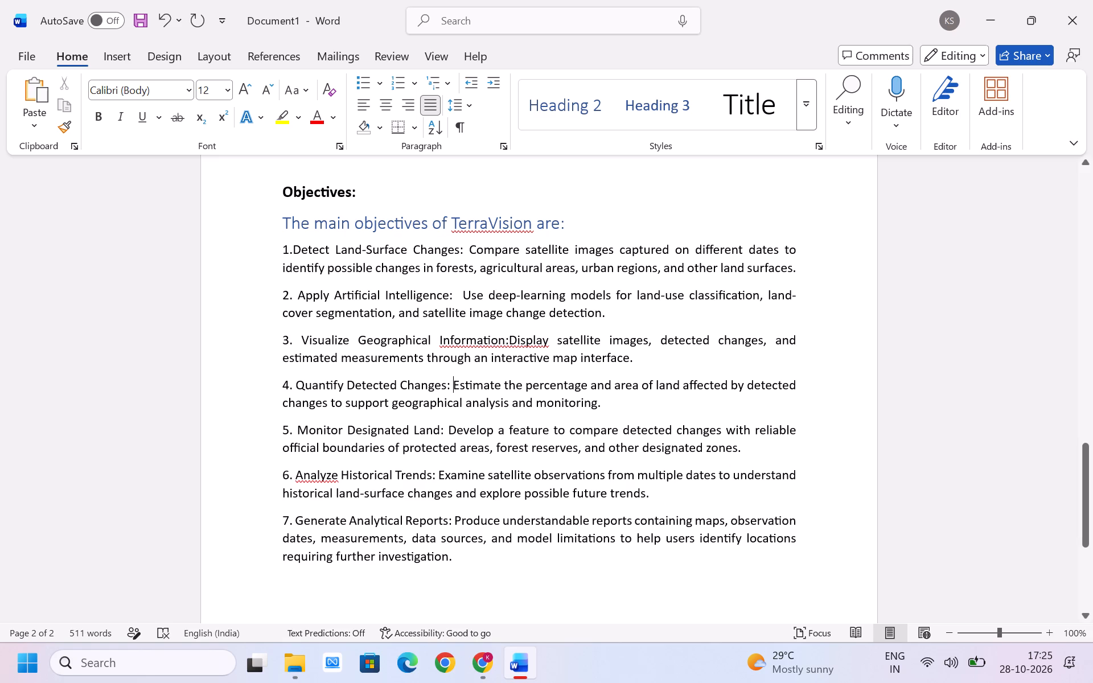
left_click(511, 339)
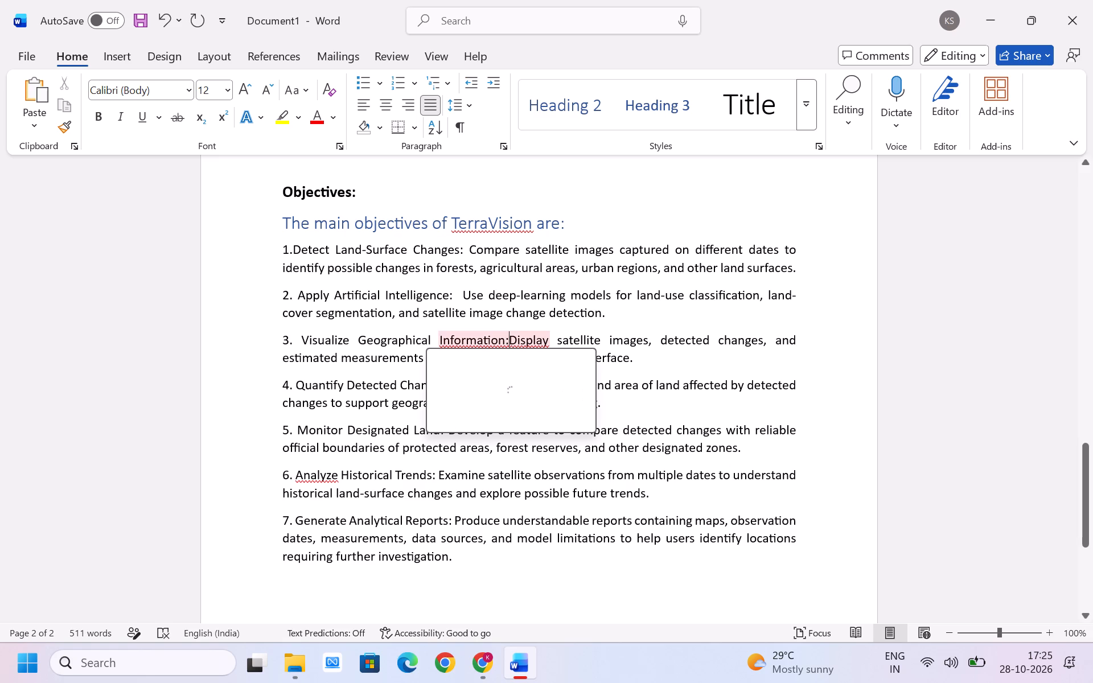
key("space")
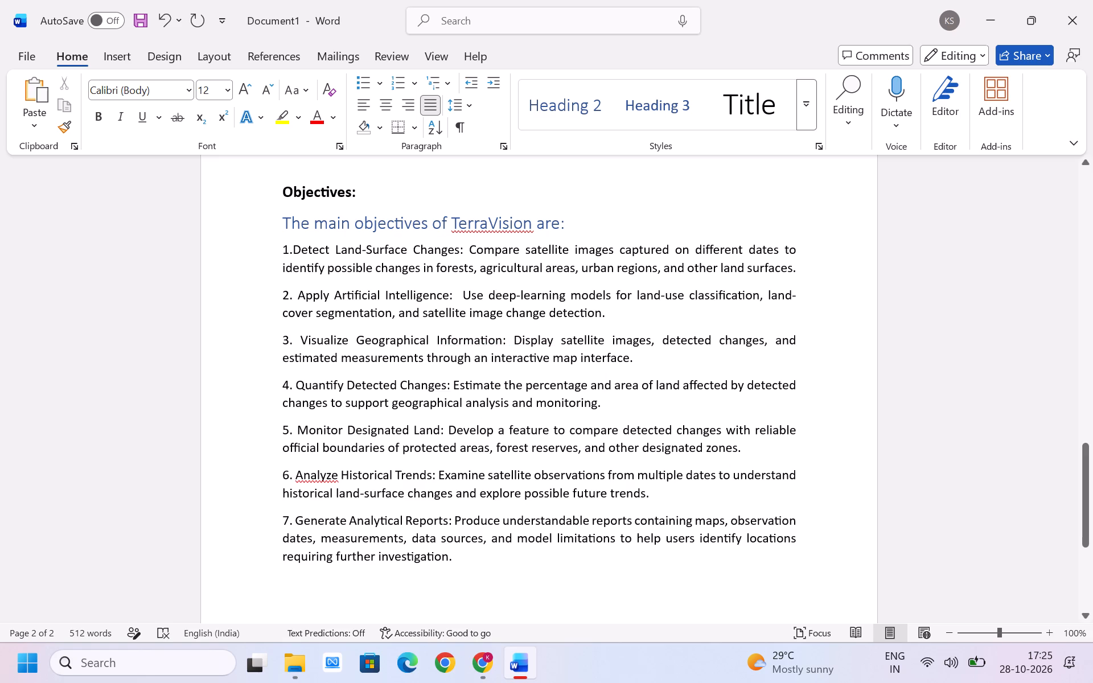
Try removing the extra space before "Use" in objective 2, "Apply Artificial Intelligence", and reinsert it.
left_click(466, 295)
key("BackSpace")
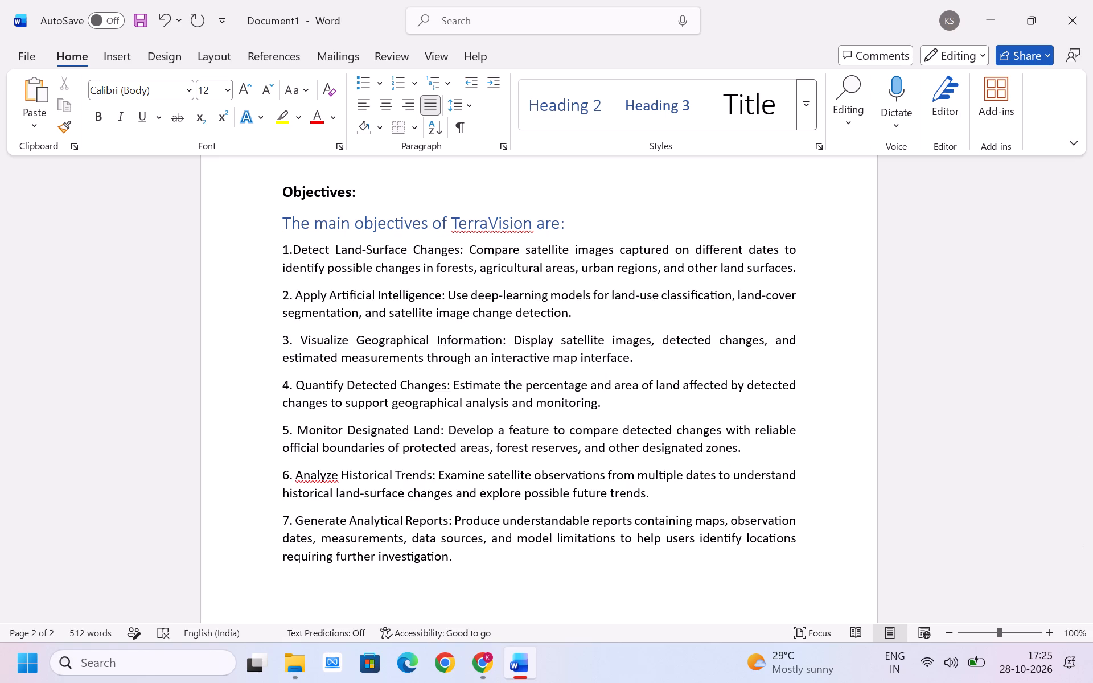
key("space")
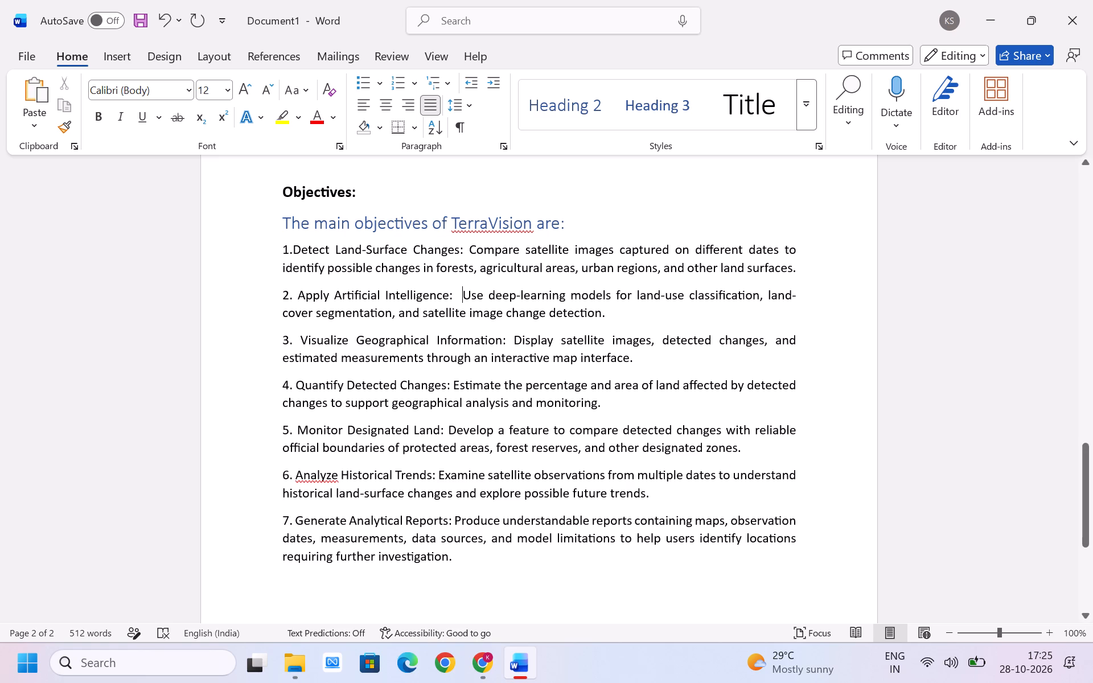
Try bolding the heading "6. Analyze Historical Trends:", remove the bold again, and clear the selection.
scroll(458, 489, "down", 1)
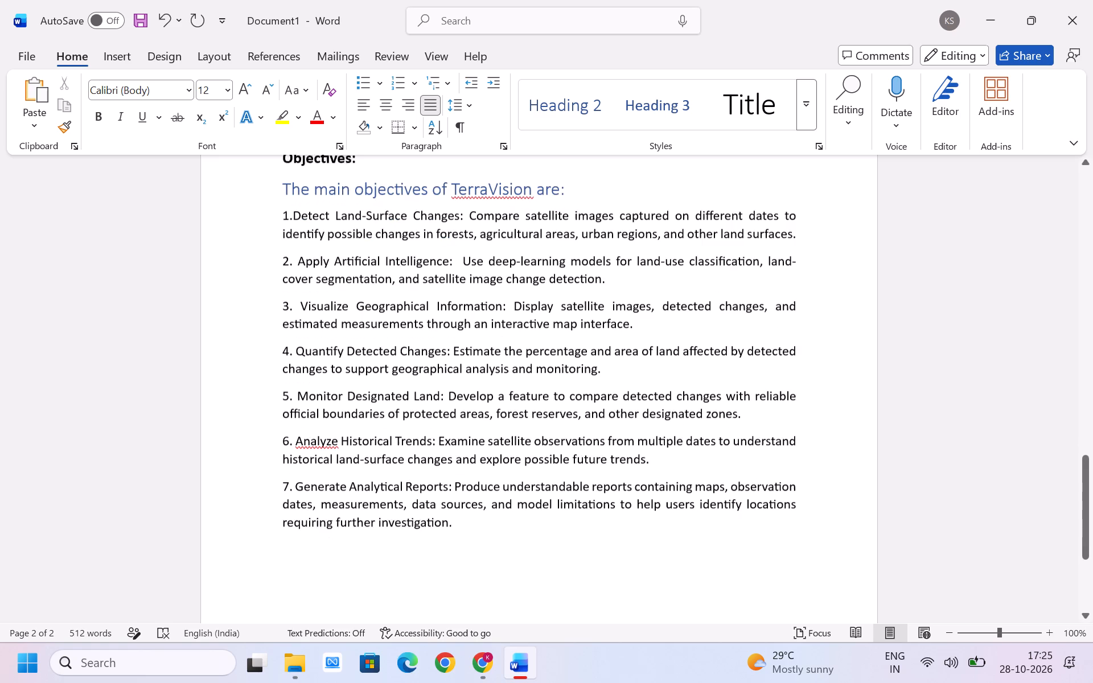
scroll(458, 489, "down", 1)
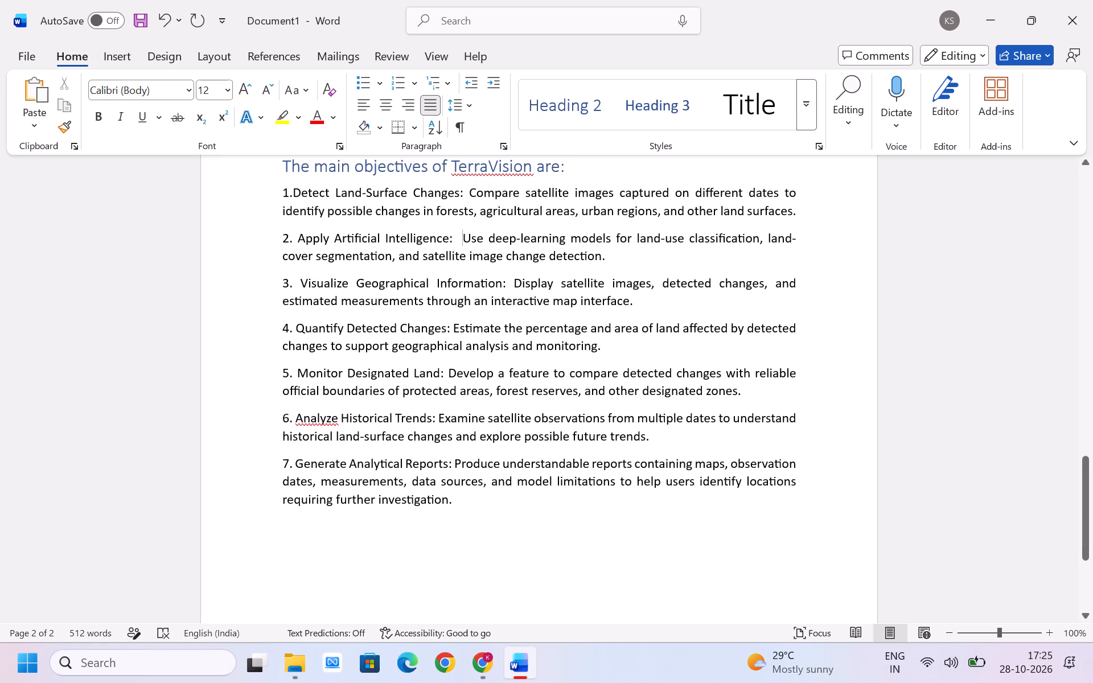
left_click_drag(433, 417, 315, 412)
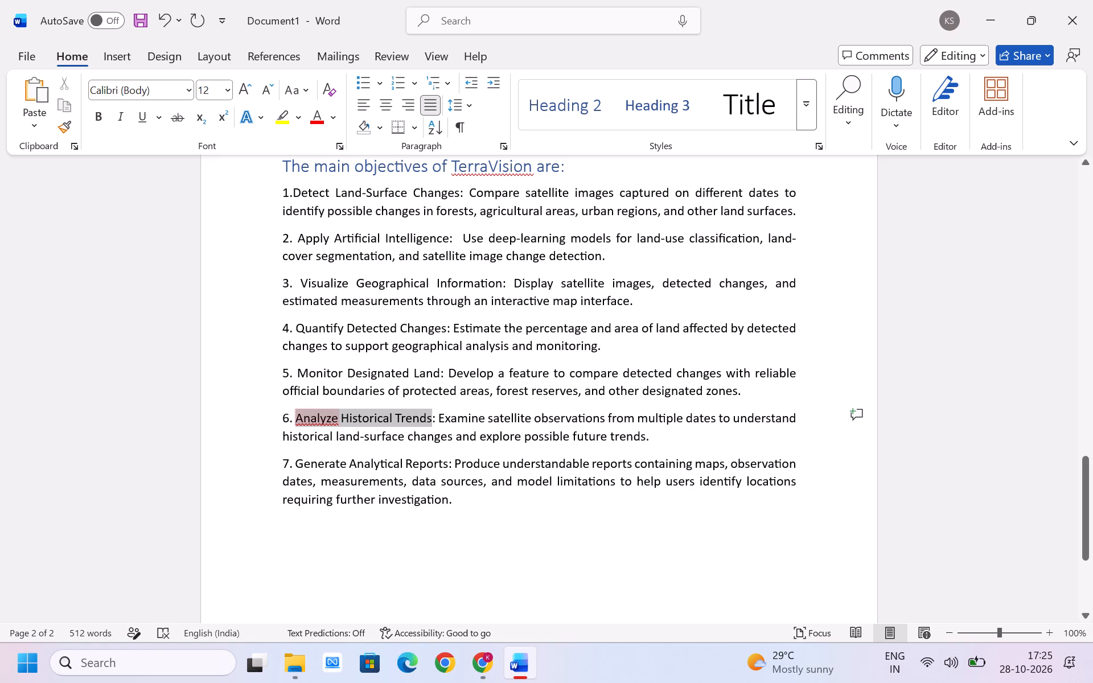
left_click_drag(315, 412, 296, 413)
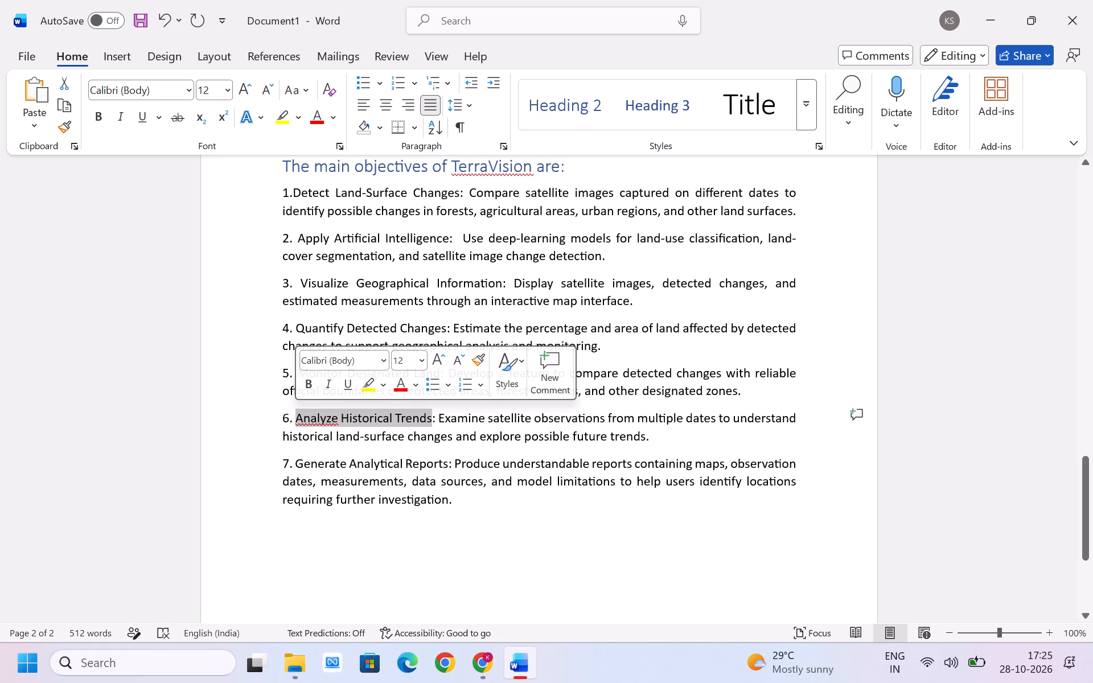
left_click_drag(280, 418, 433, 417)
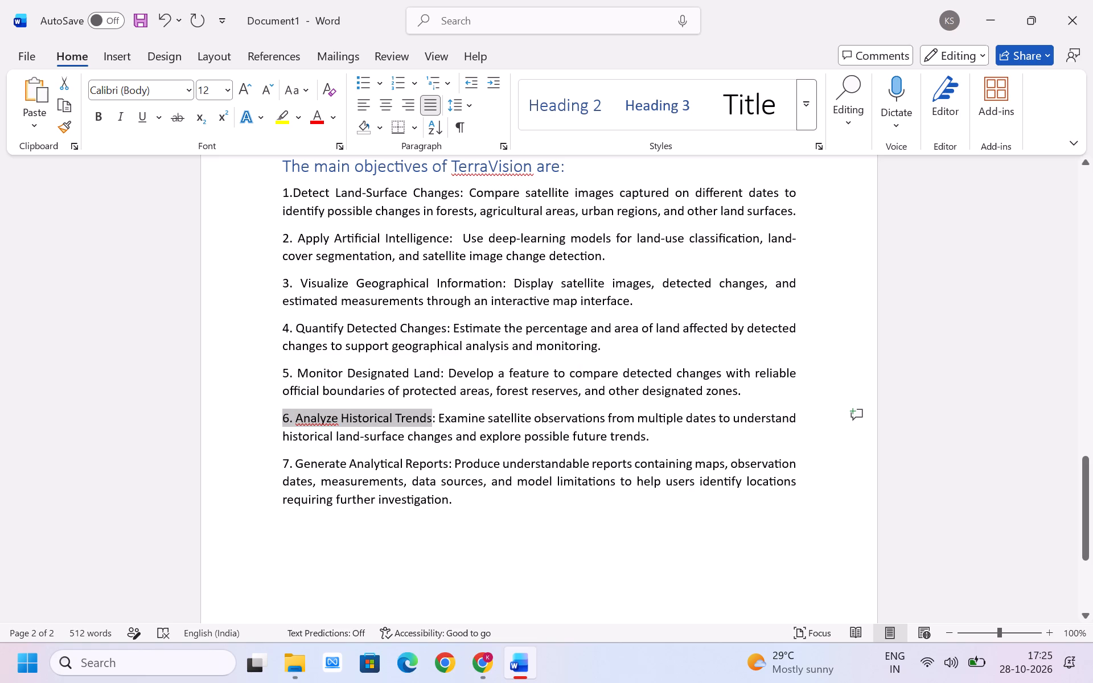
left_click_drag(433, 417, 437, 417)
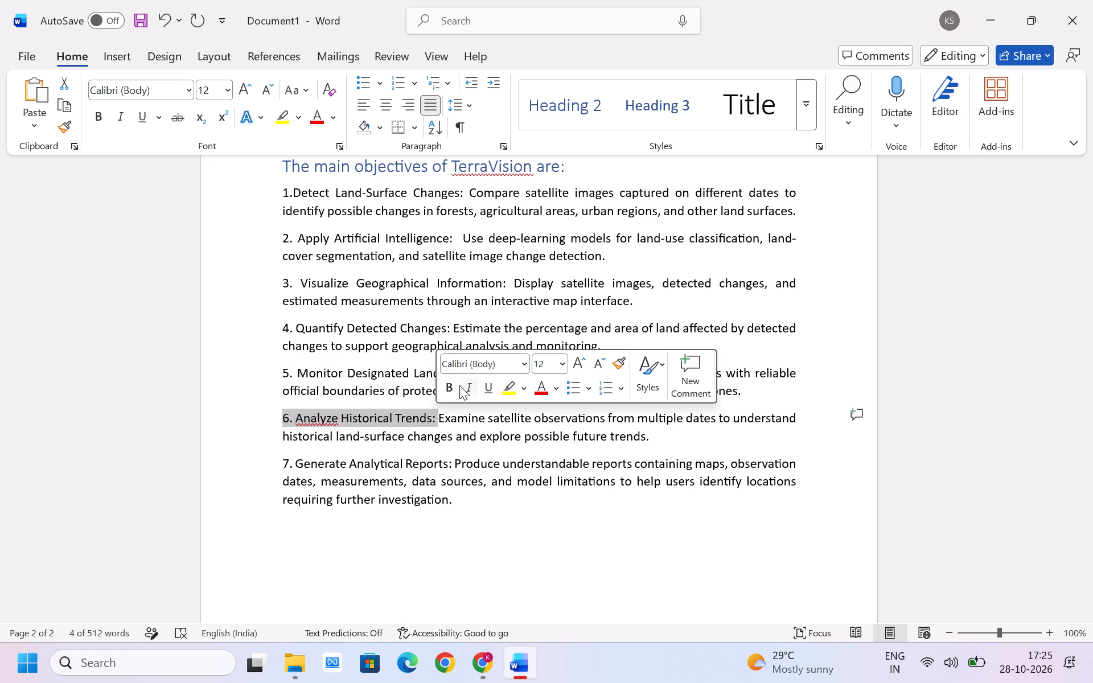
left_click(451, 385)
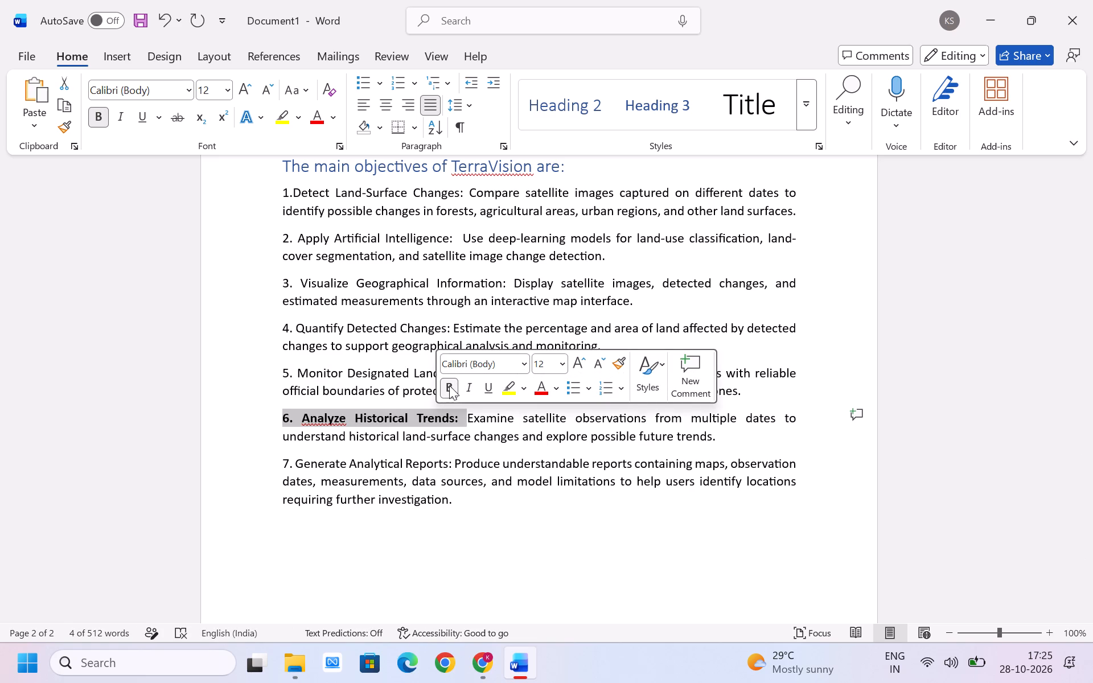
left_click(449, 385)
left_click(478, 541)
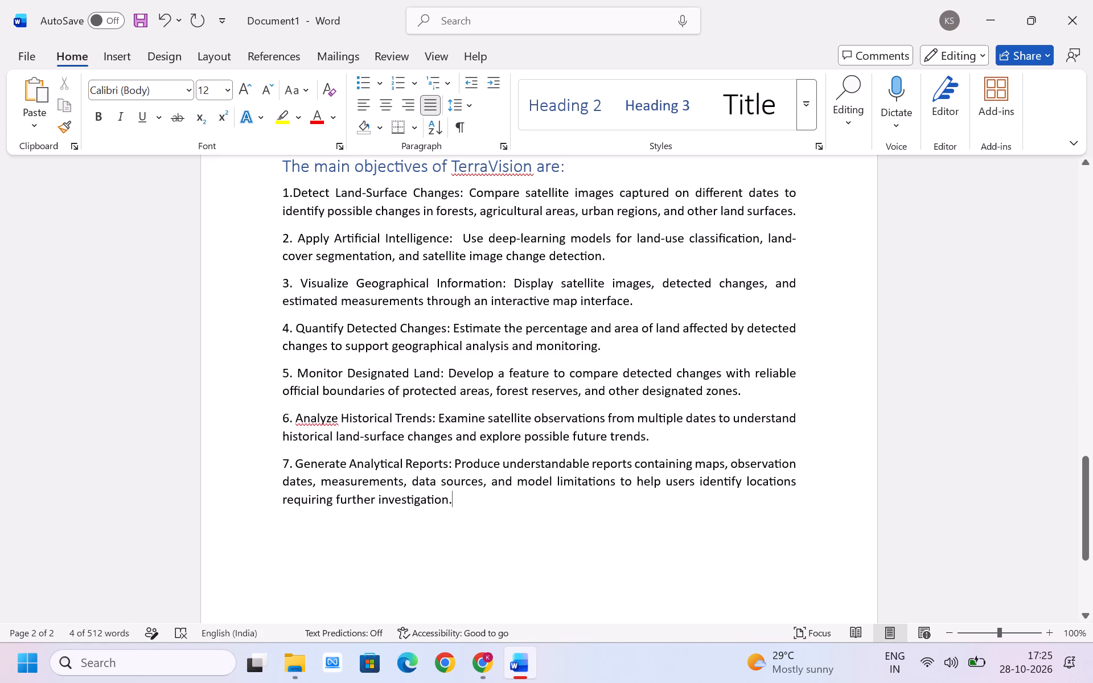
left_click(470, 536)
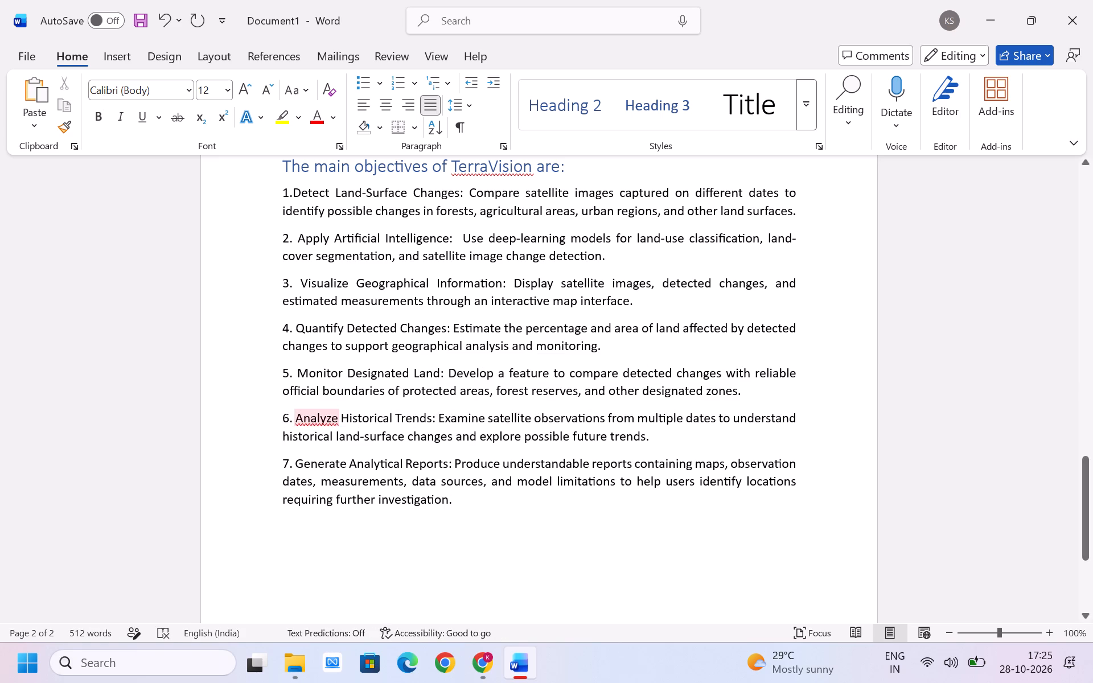
Replace "Analyze" in objective 6 with the suggested spelling "Analyse".
left_click(315, 417)
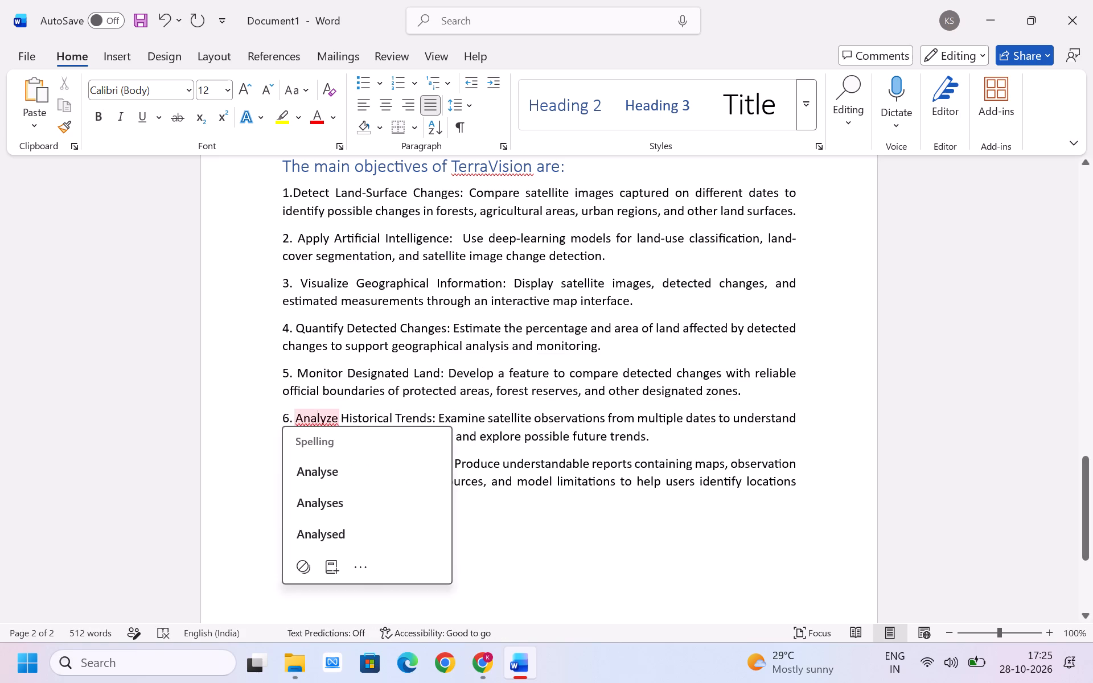
left_click(319, 476)
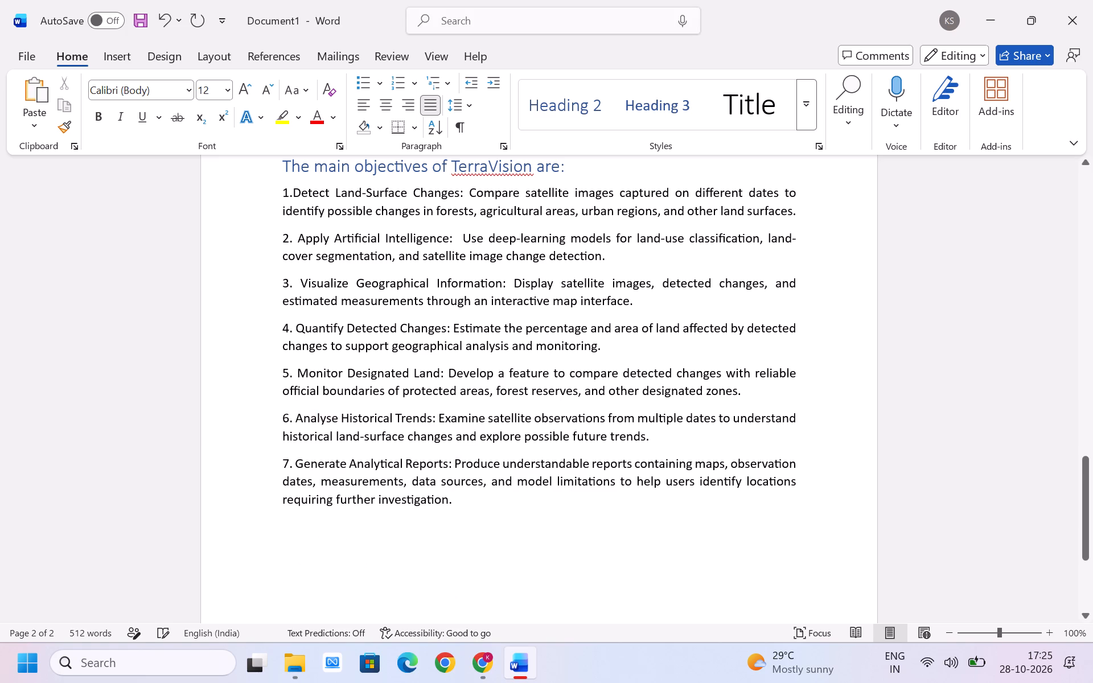
left_click(416, 544)
scroll(416, 544, "down", 2)
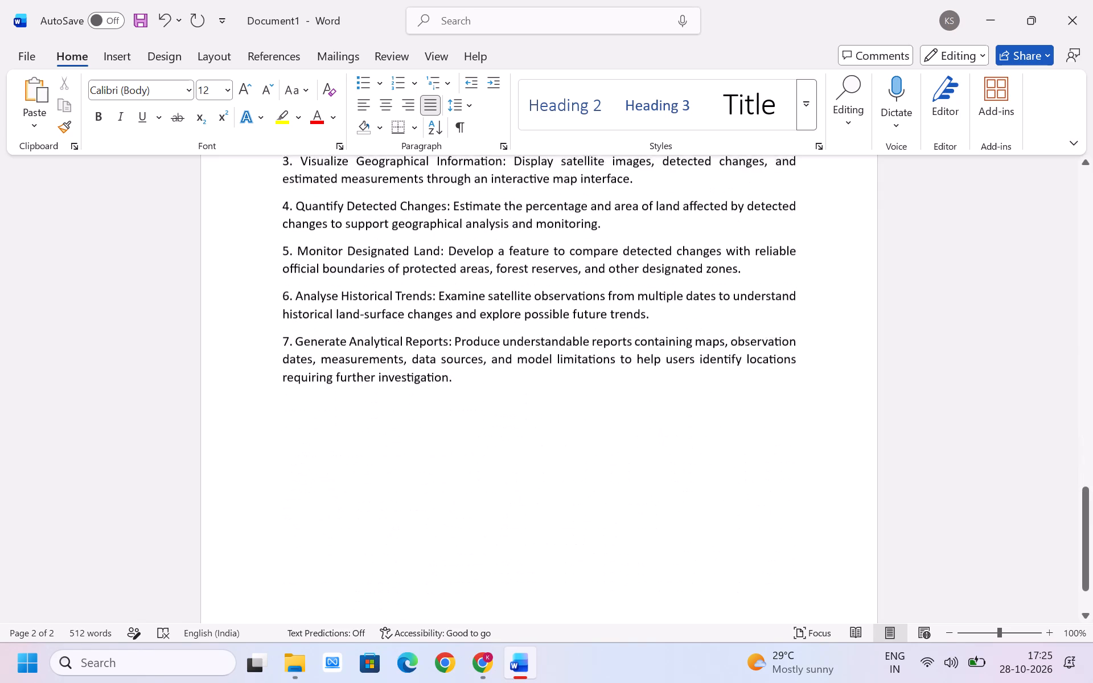
Review the formatted synopsis from its TERRAVISION title through the seven numbered objectives.
scroll(416, 544, "down", 1)
scroll(416, 544, "up", 2)
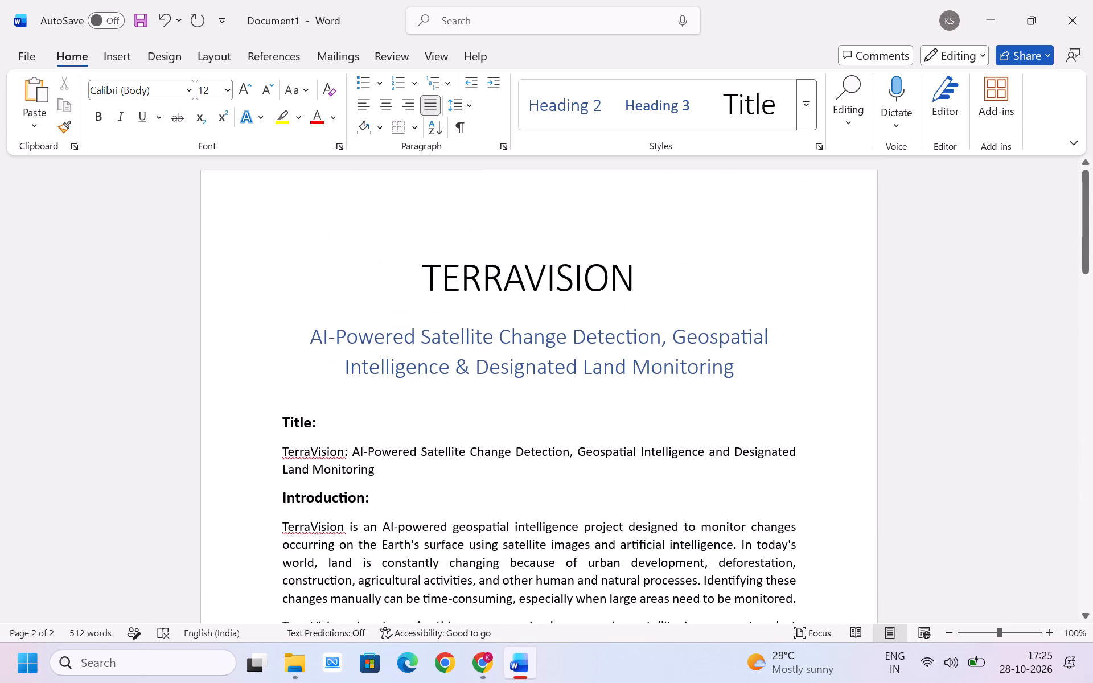
scroll(416, 544, "up", 1)
scroll(416, 544, "down", 5)
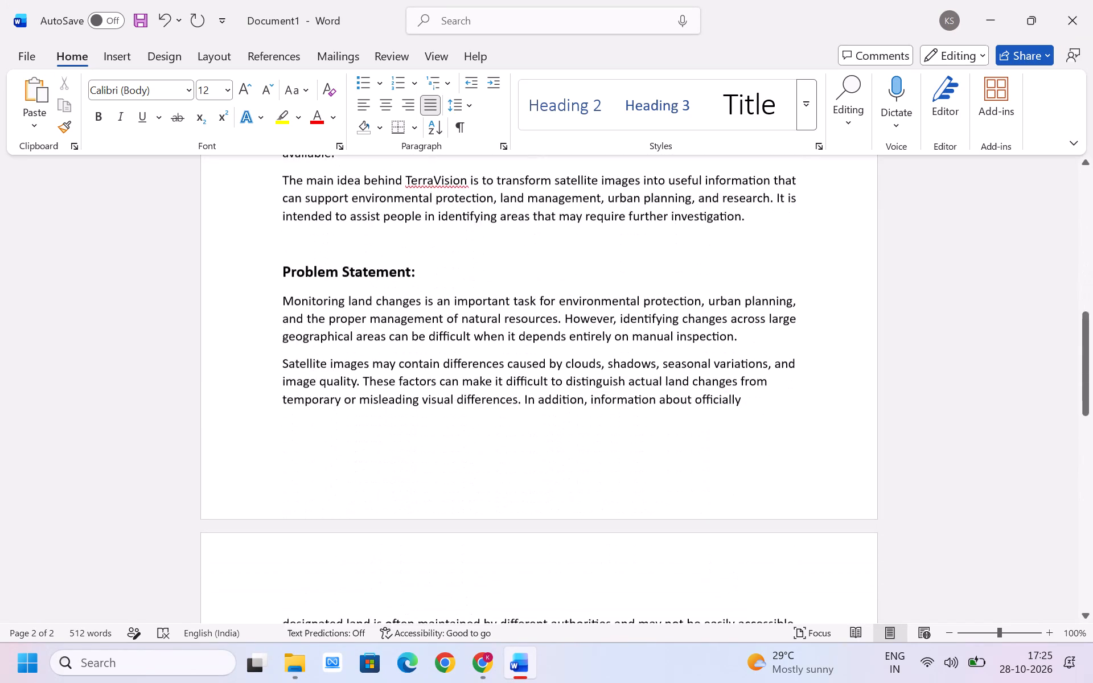
scroll(416, 544, "down", 3)
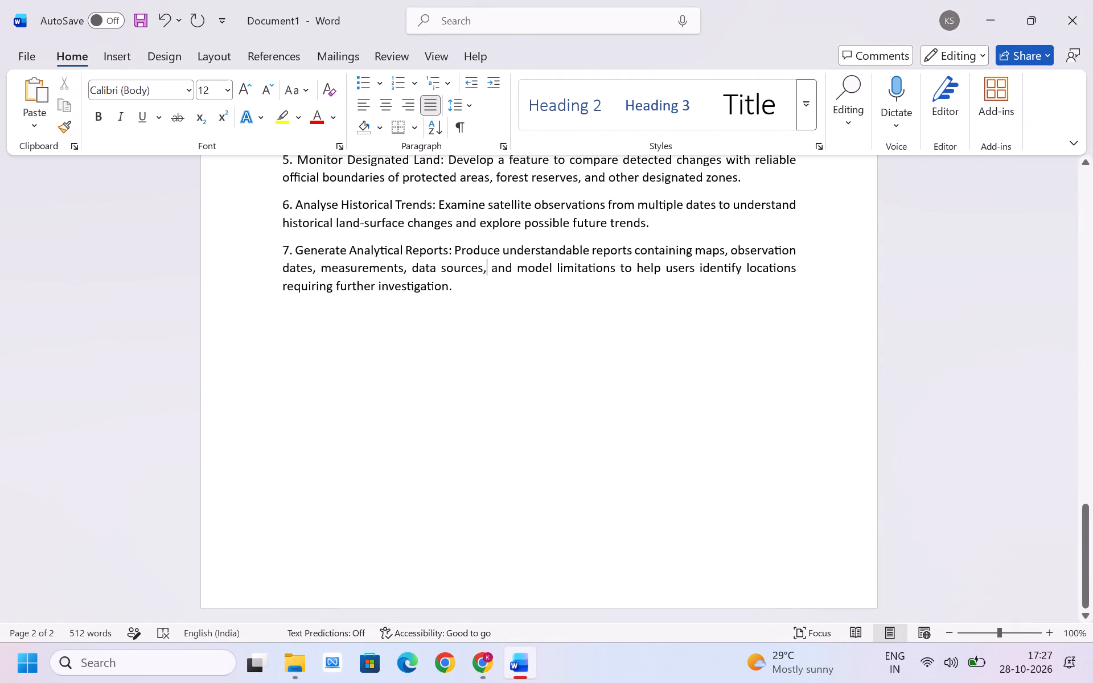
left_click(476, 290)
key("Return")
key("Return")
key("Return")
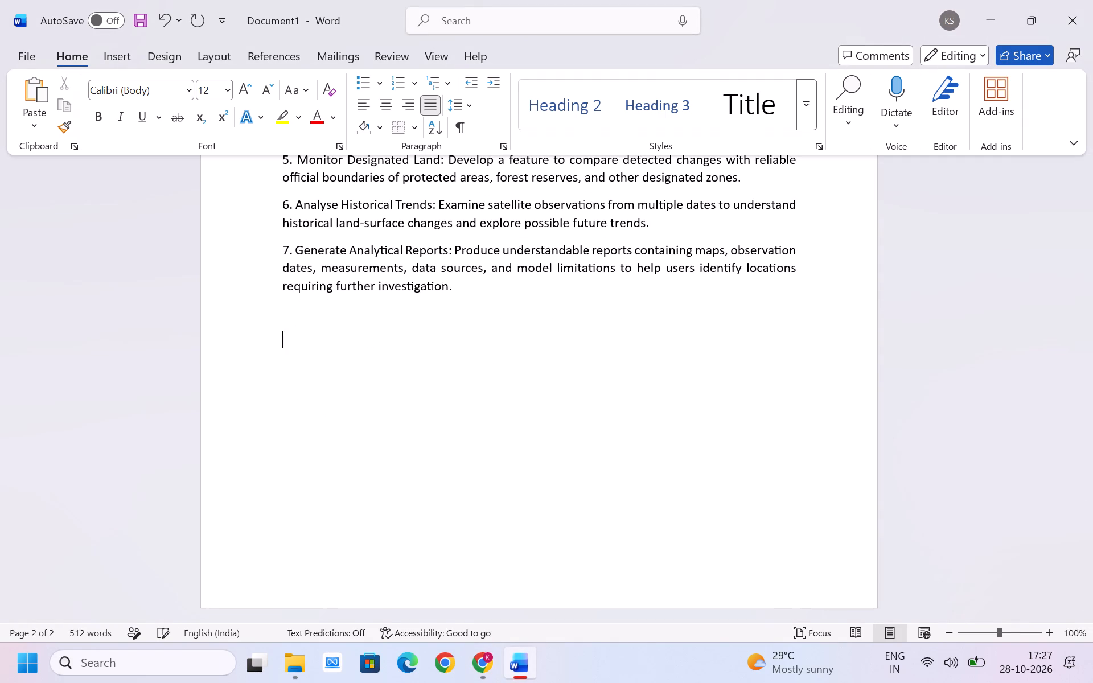
key("Return")
key("Return")
key("Return")
key("Return")
key("Return")
key("Return")
key("Return")
key("Return")
key("Return")
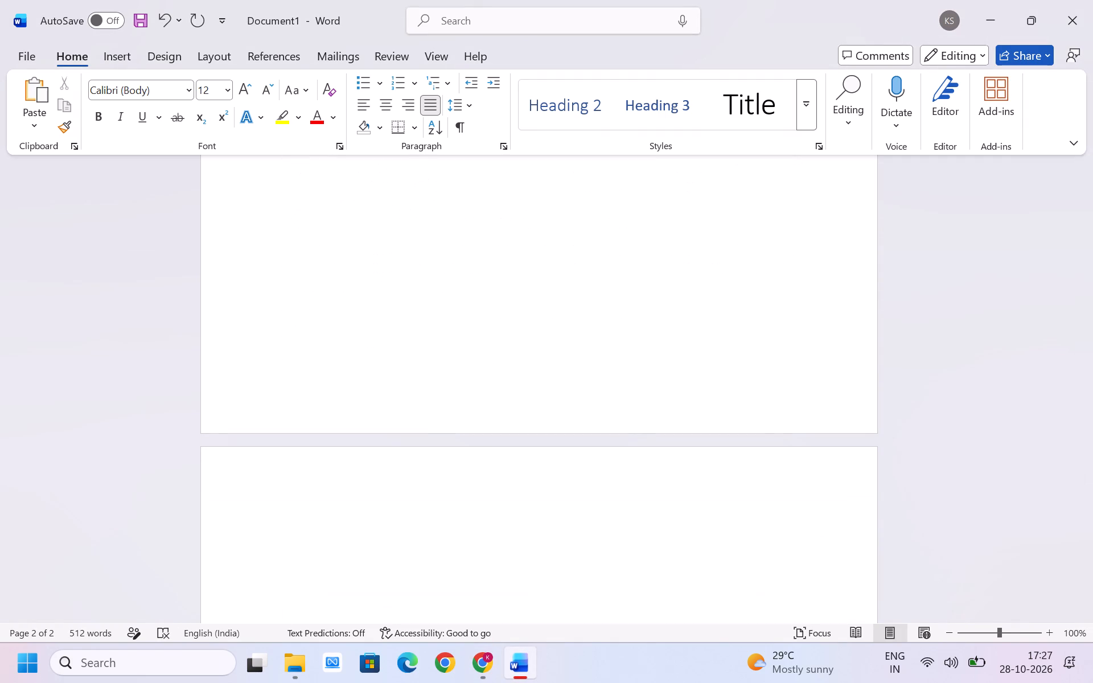
key("ctrl+v")
Follow the "AI-enabled Insights from Publications Leveraging Planet Data" link above Step 1, view its image in Chrome, close it and return to Word.
scroll(476, 290, "up", 2)
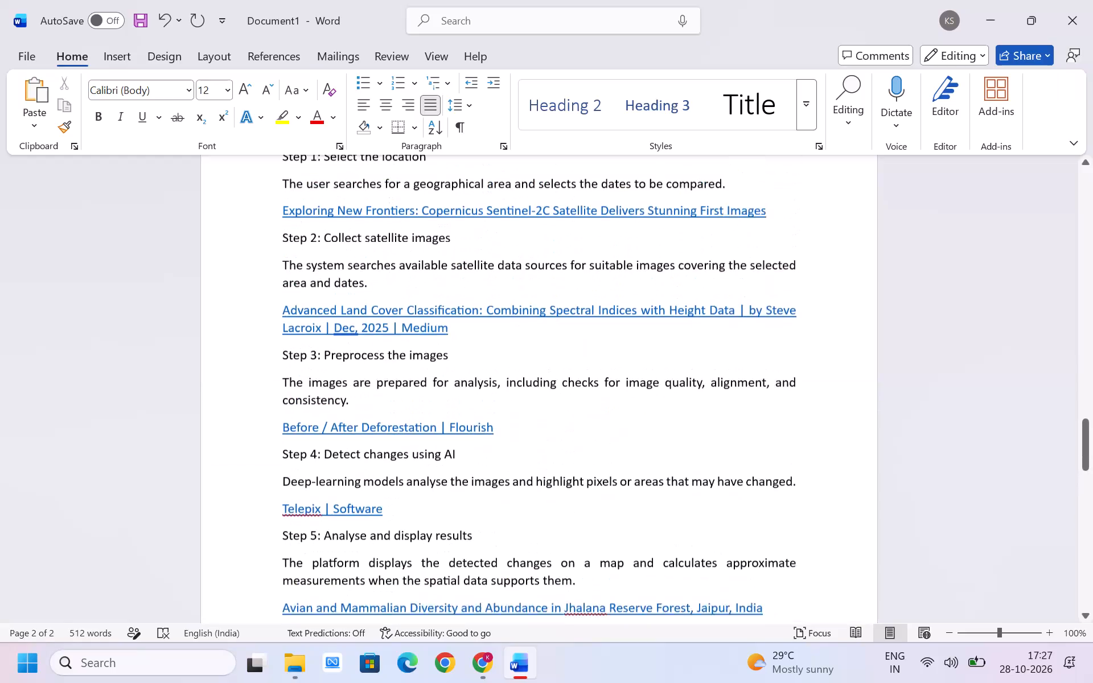
scroll(476, 290, "up", 1)
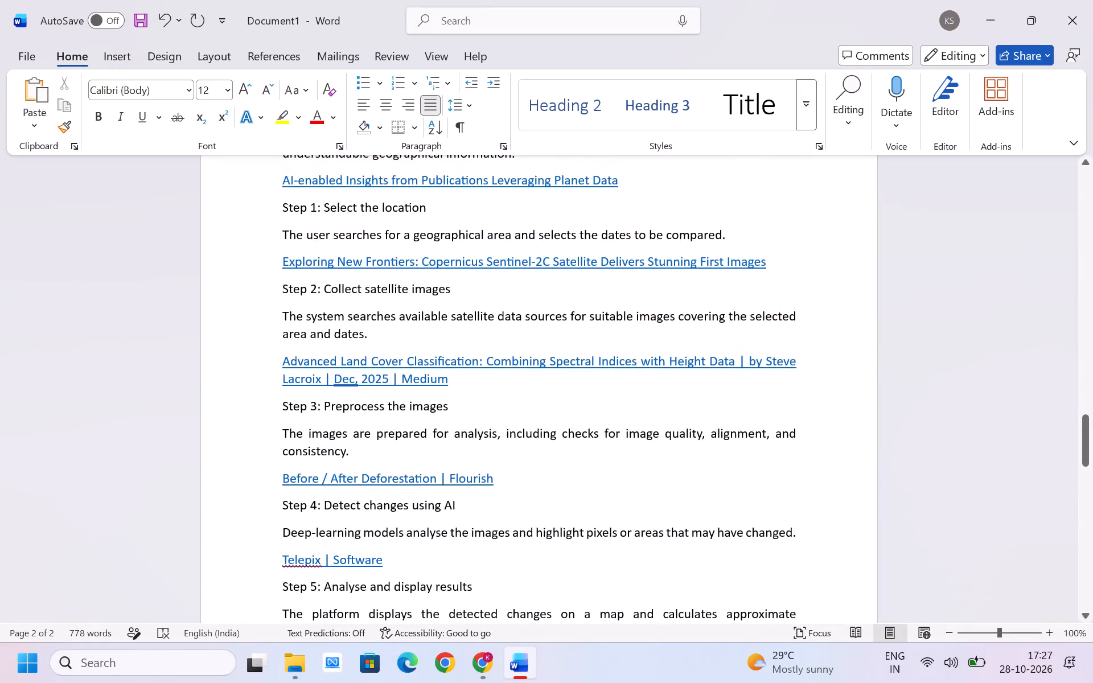
scroll(474, 410, "up", 1)
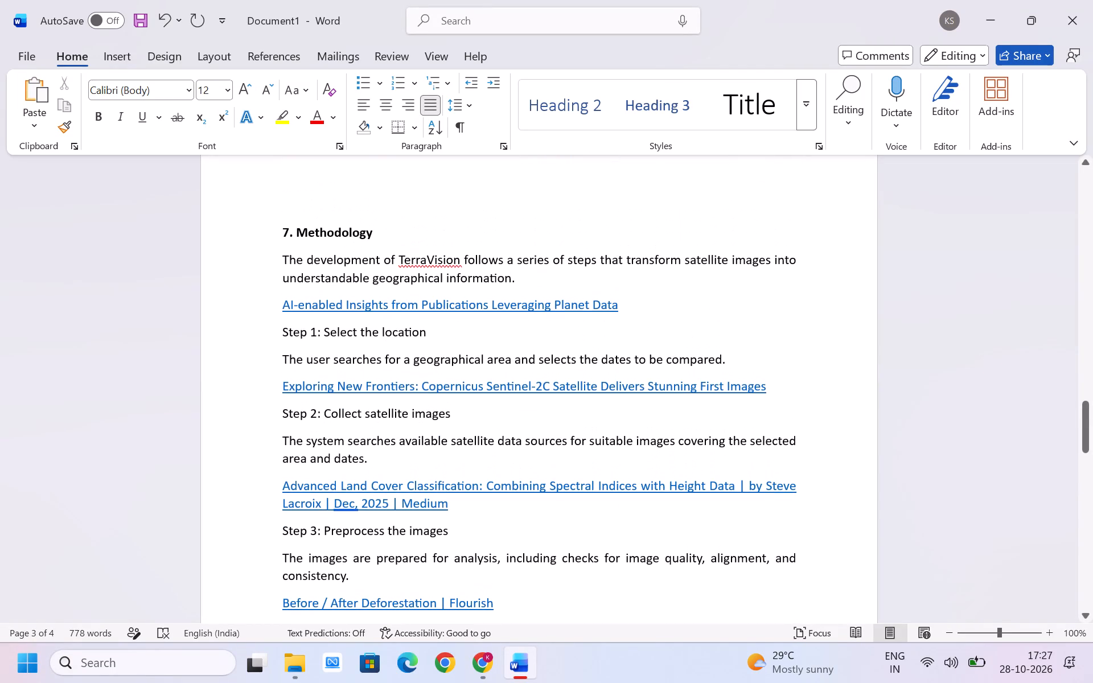
left_click(499, 304, "ctrl")
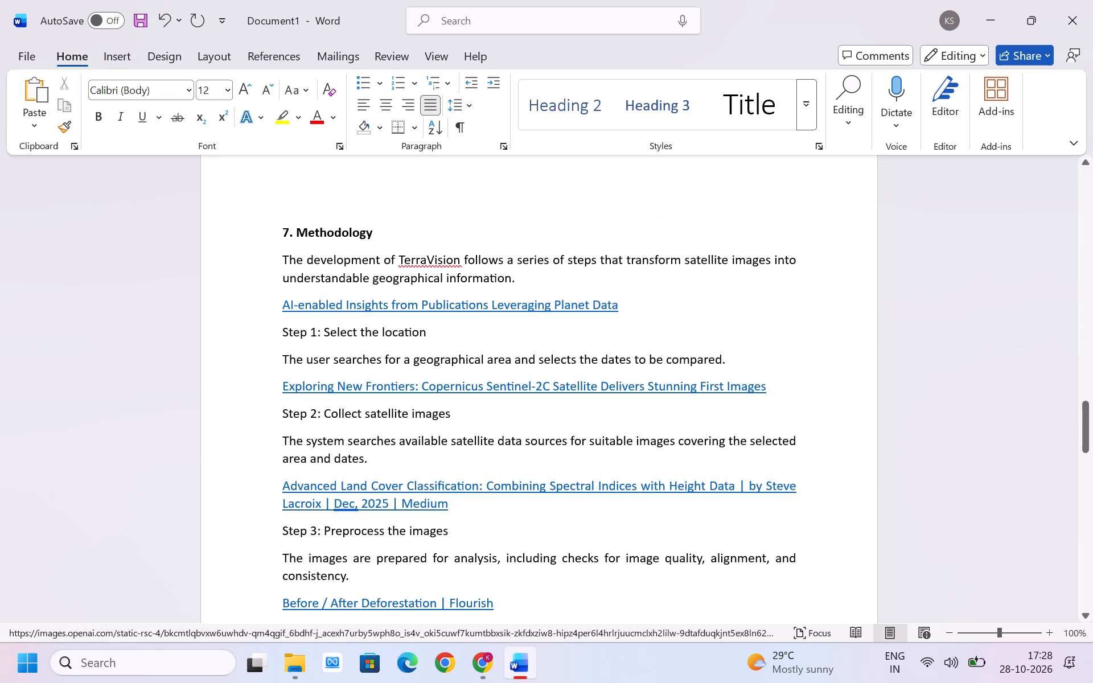
scroll(499, 304, "up", 2)
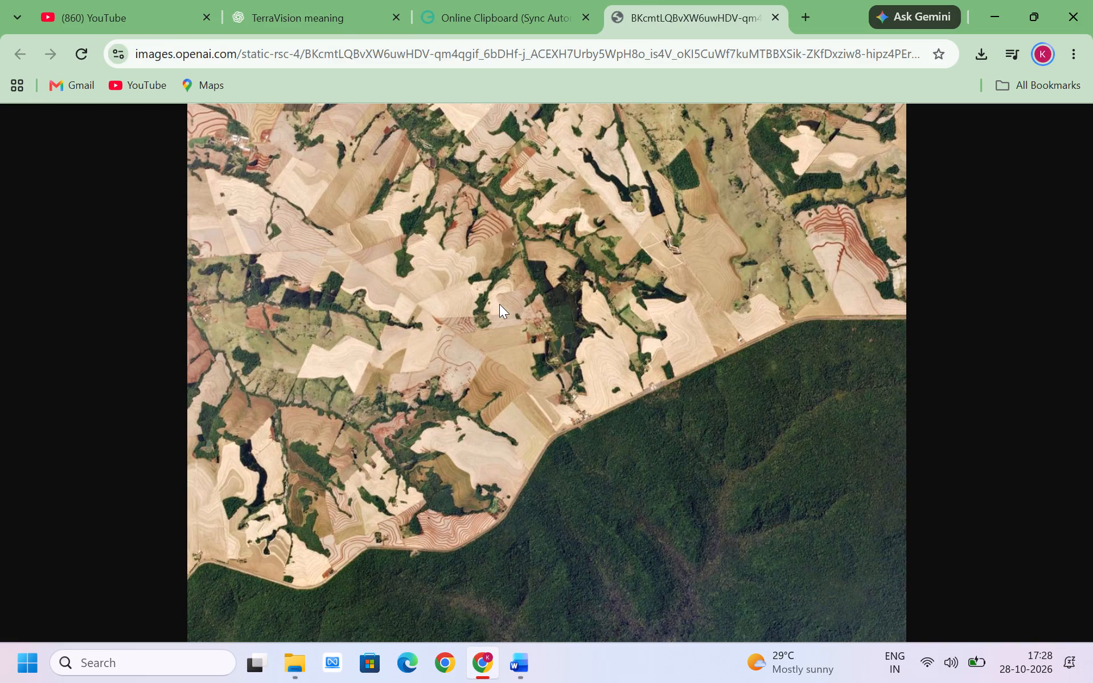
scroll(589, 307, "down", 2)
left_click(774, 15)
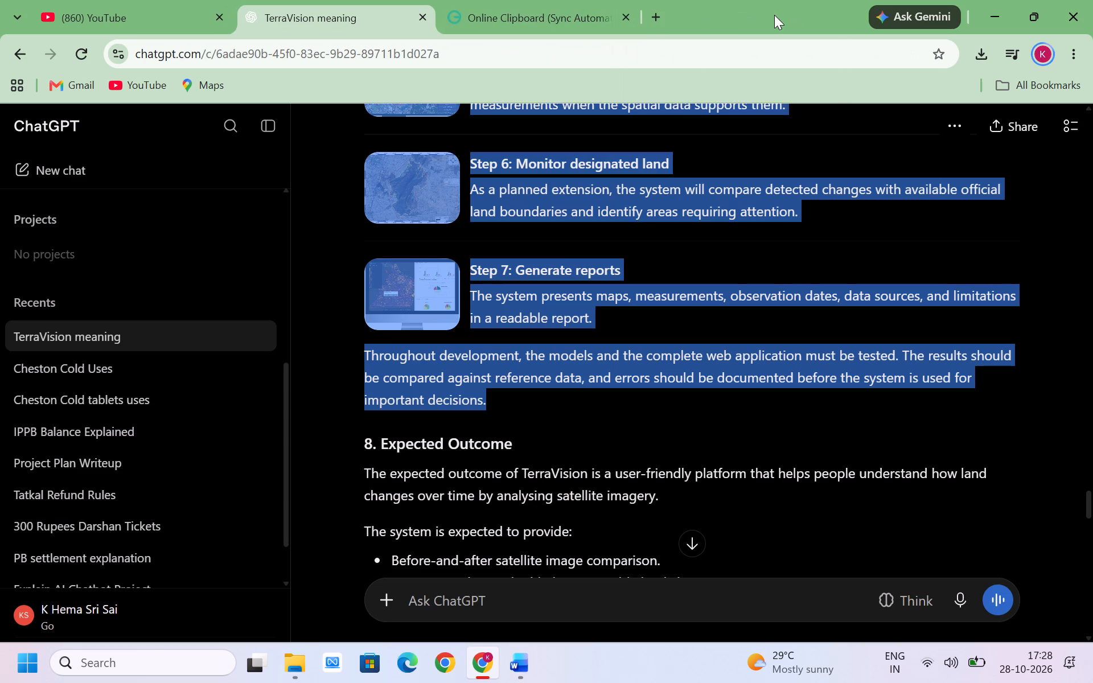
left_click(513, 661)
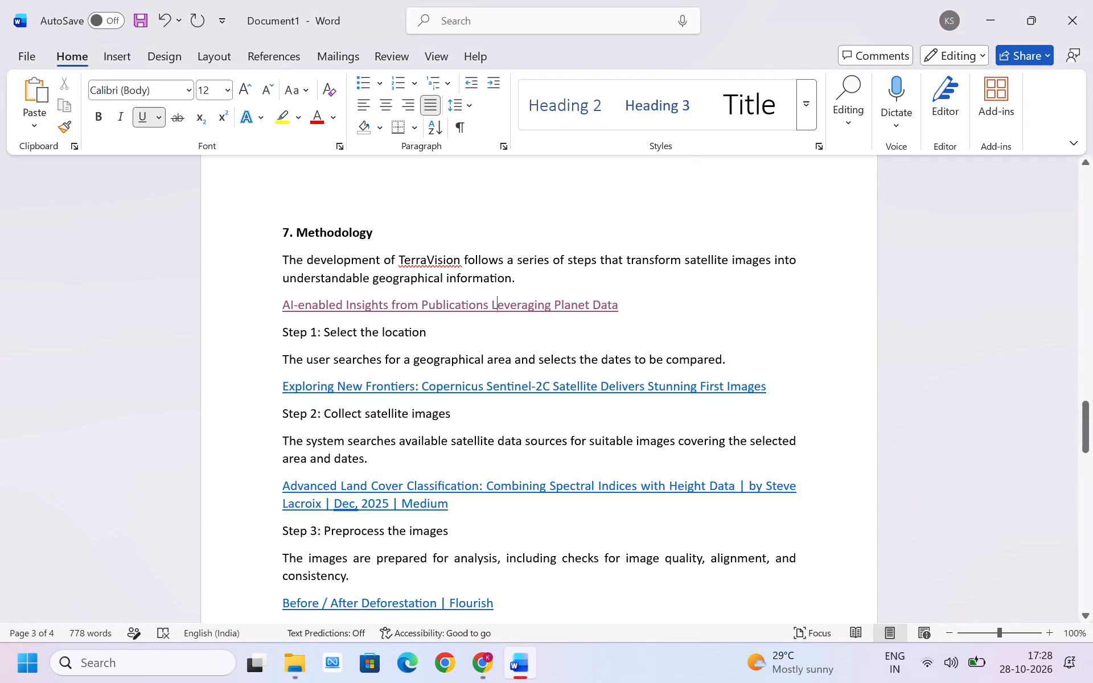
Review the pasted Methodology section and its image links from Step 1 through Step 7, returning to the section heading.
left_click(539, 410)
scroll(539, 410, "down", 1)
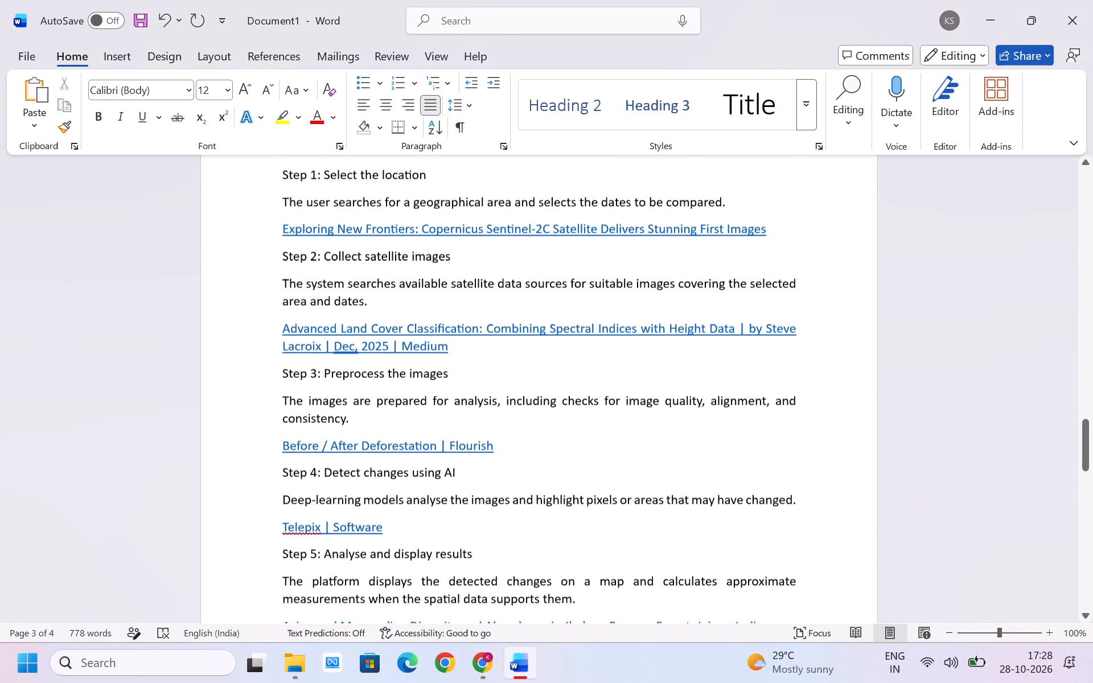
scroll(539, 410, "down", 2)
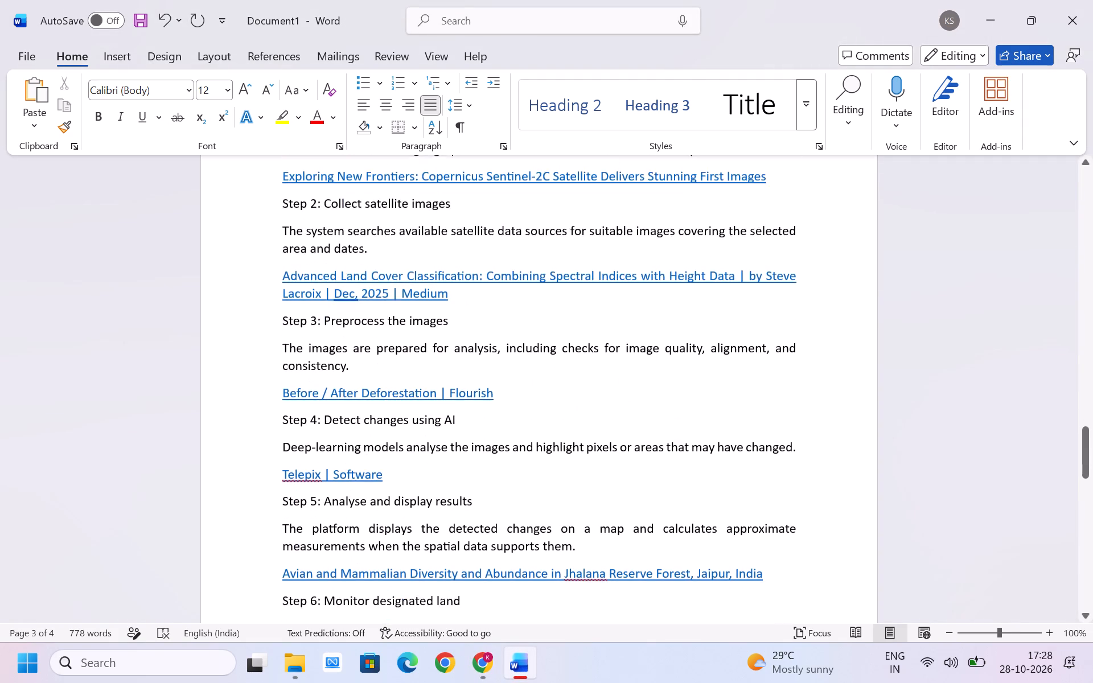
scroll(504, 429, "down", 1)
scroll(504, 429, "up", 1)
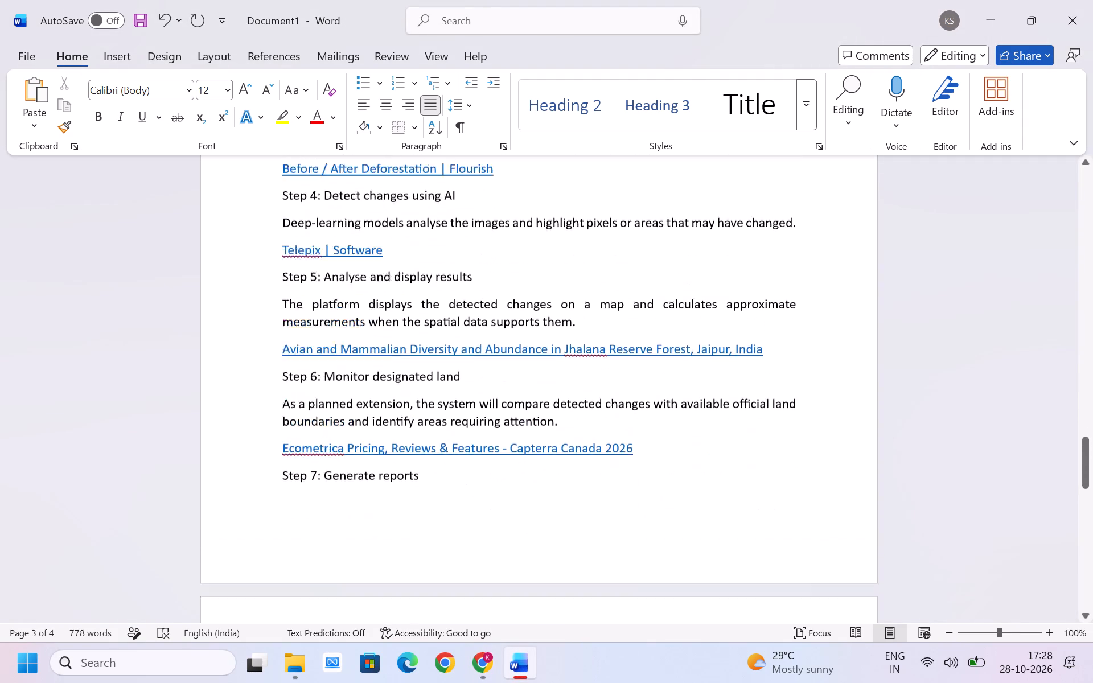
scroll(504, 429, "up", 3)
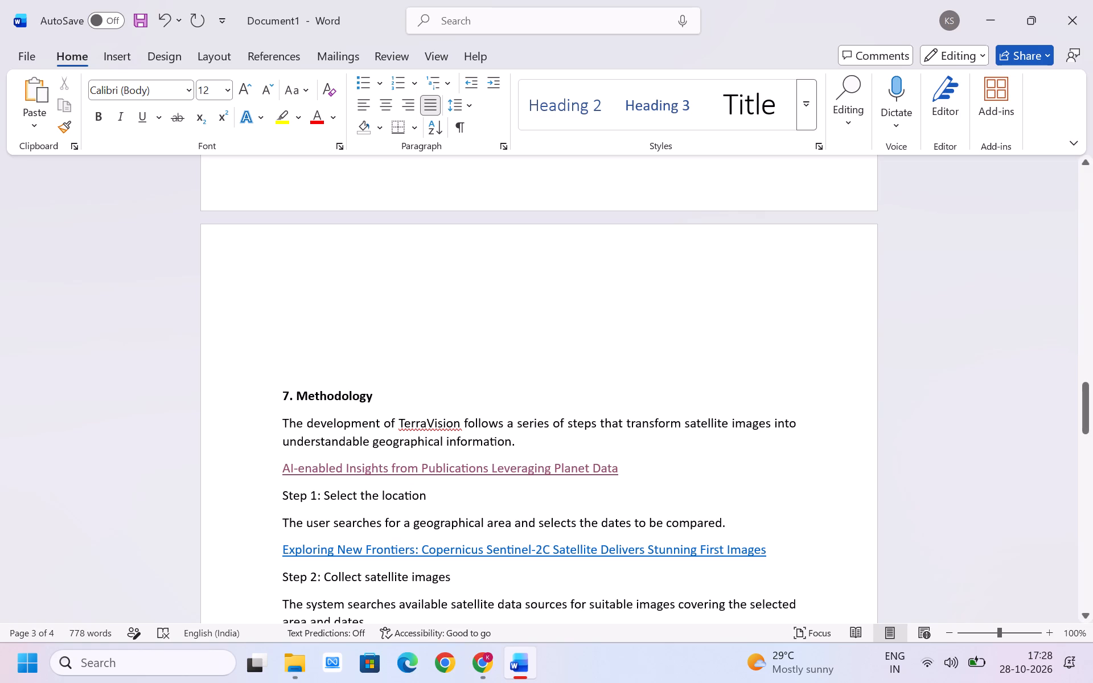
Delete everything in the Methodology section below its introductory paragraph, from the first image link through the closing testing paragraph.
scroll(443, 493, "down", 1)
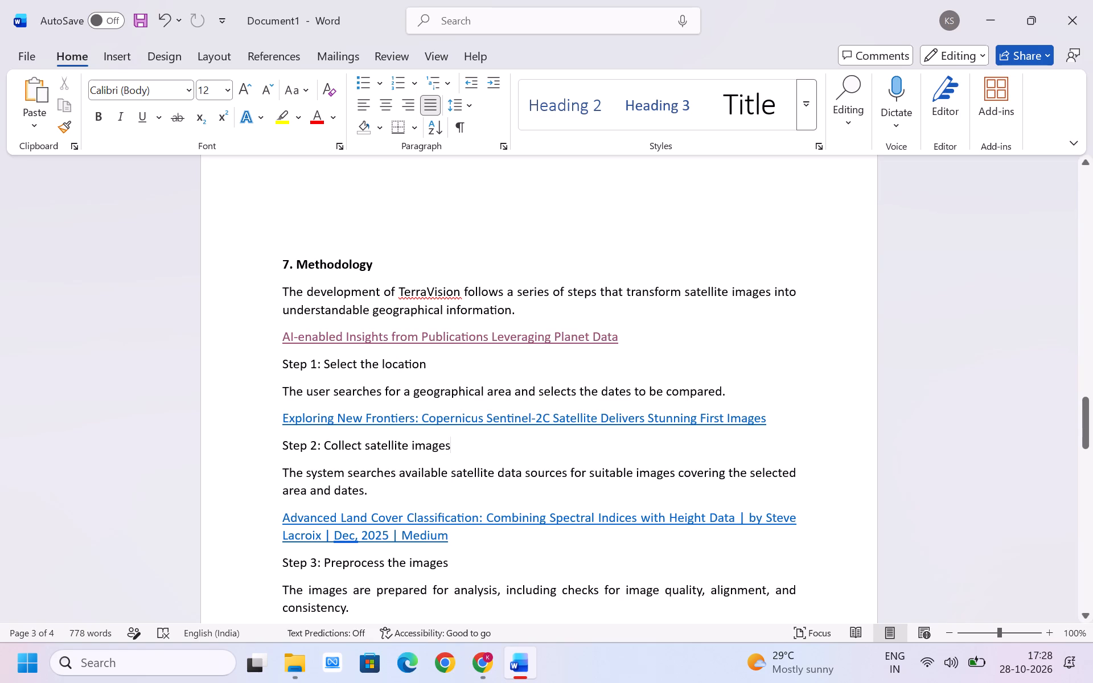
left_click(858, 520)
scroll(779, 482, "down", 1)
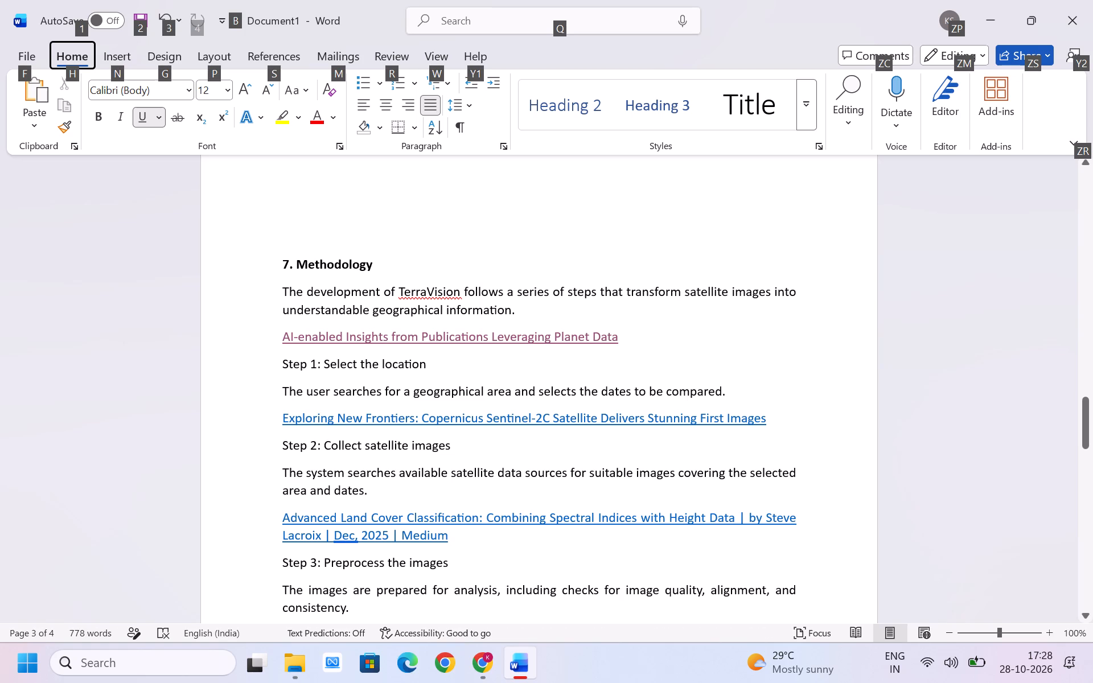
scroll(432, 353, "down", 1)
scroll(432, 353, "up", 1, "ctrl")
scroll(432, 353, "down", 1, "ctrl")
scroll(432, 353, "down", 1)
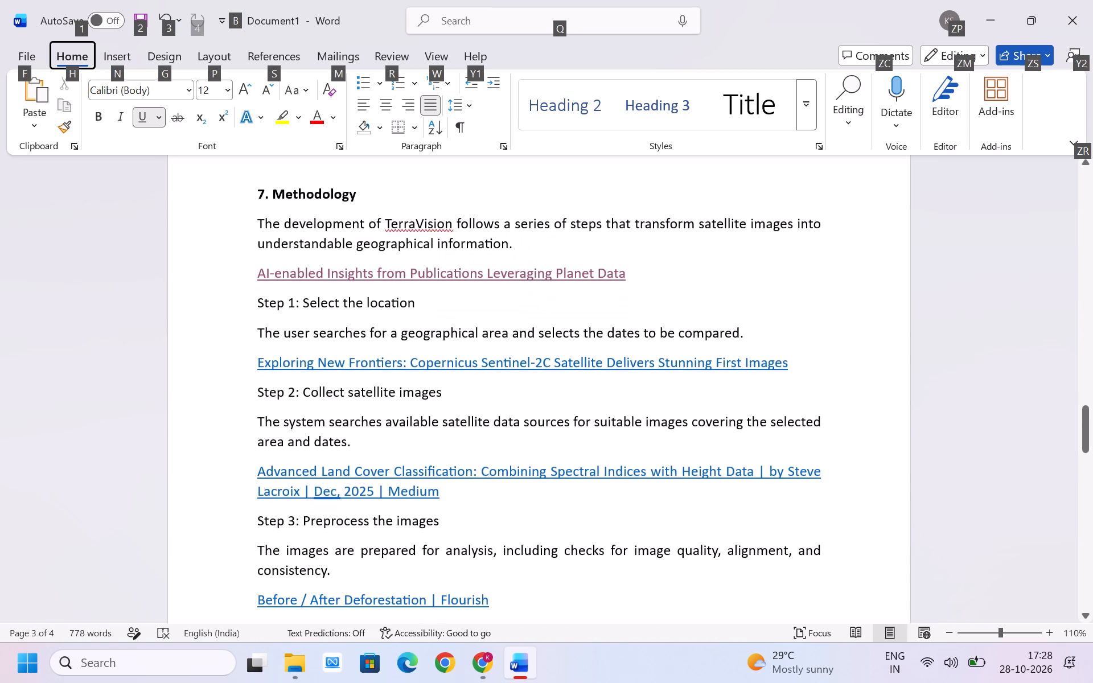
left_click_drag(256, 271, 404, 627)
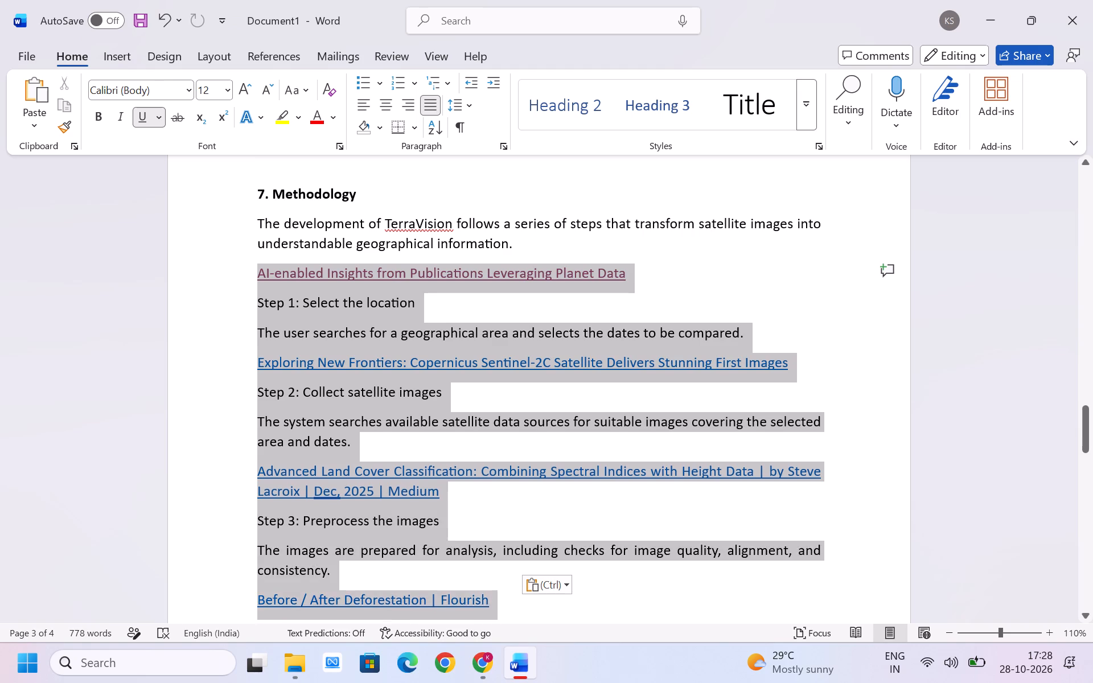
left_click_drag(404, 627, 397, 379)
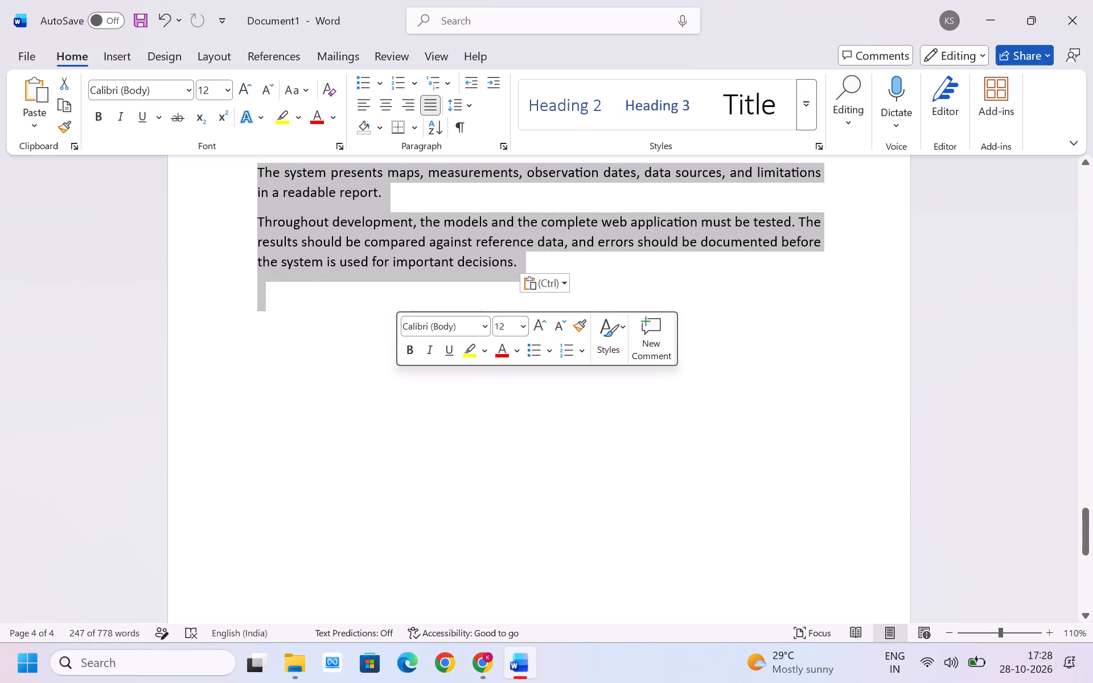
key("BackSpace")
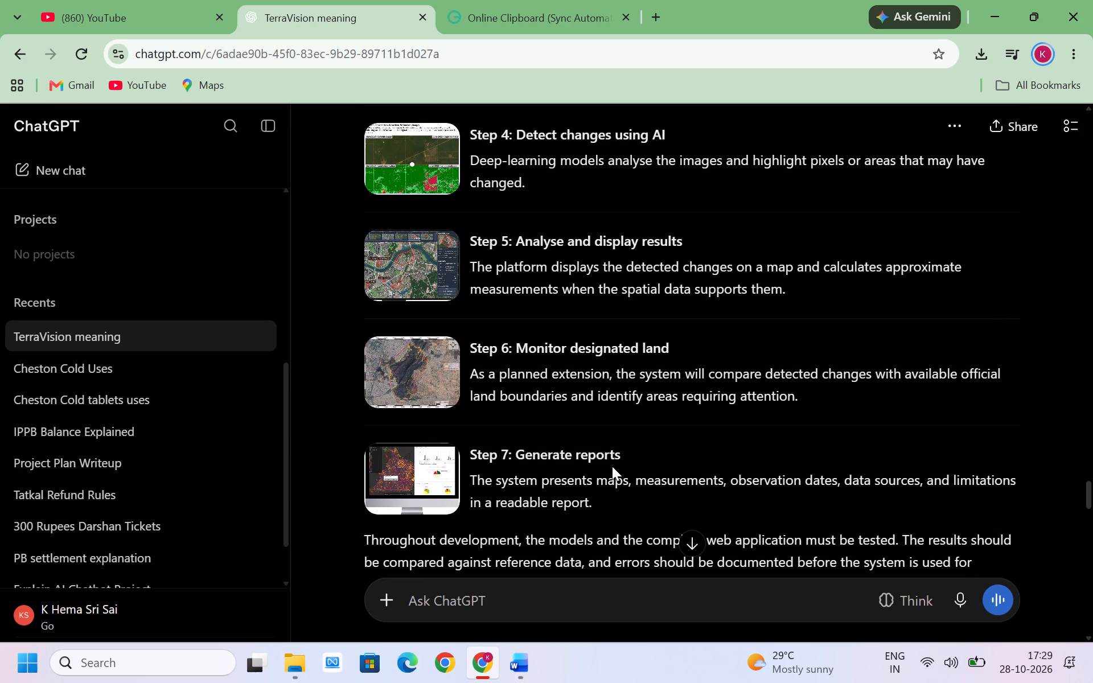
Copy only the heading "Step 1: Select the location" from ChatGPT and paste it below the Methodology introduction in Word.
scroll(612, 466, "up", 3)
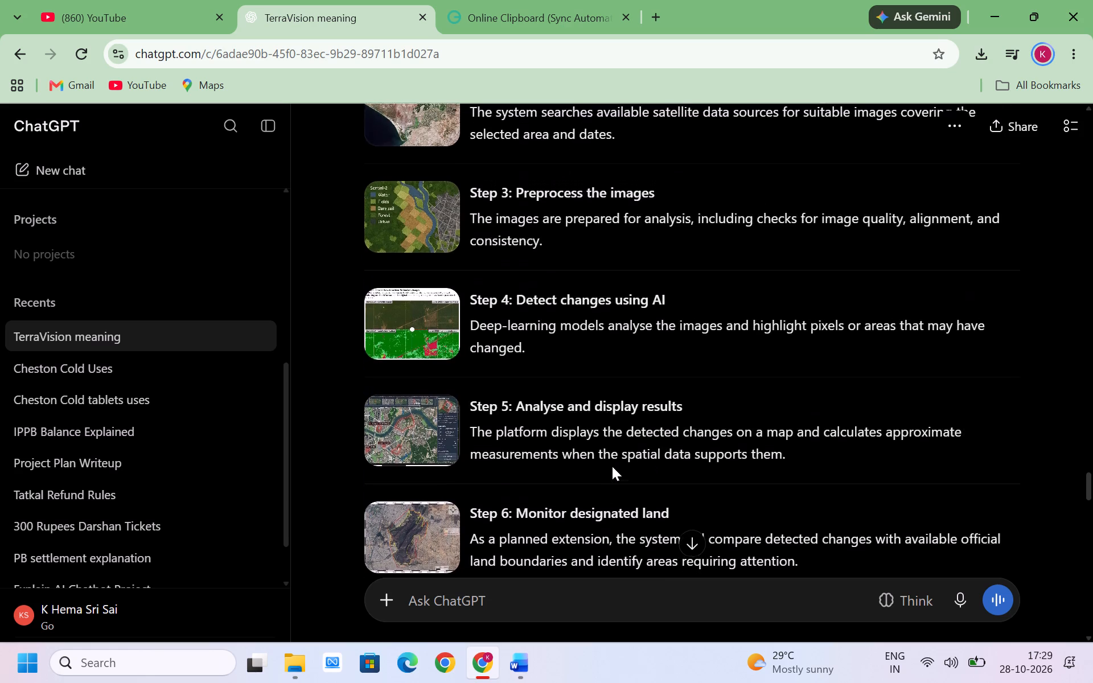
scroll(612, 466, "up", 2)
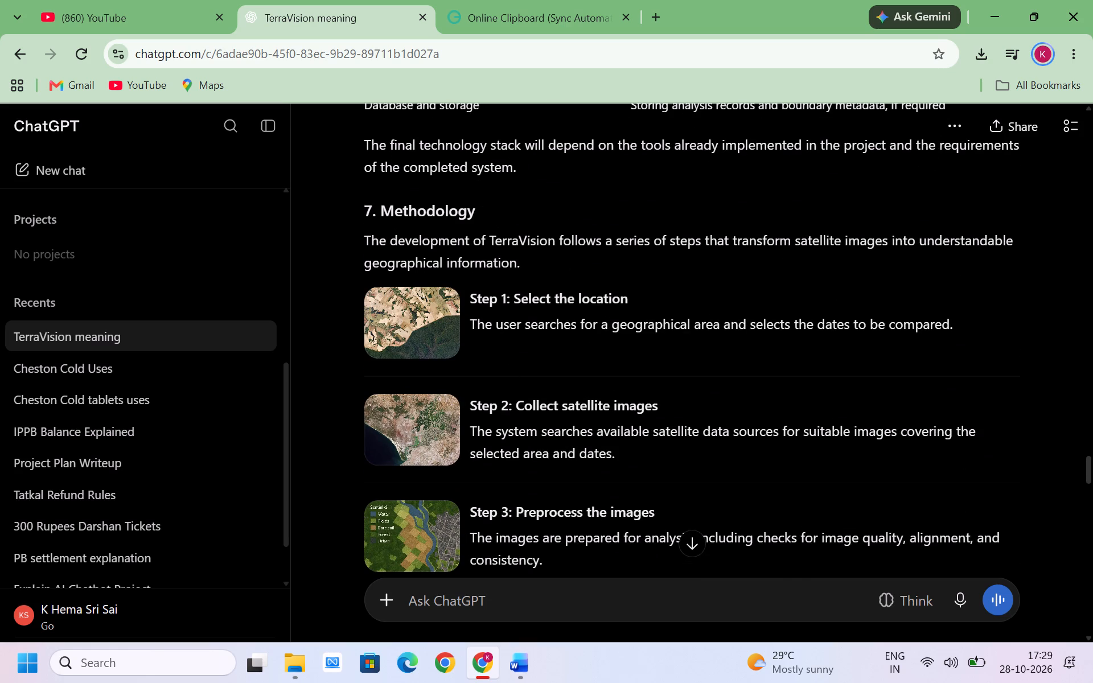
left_click_drag(474, 296, 608, 299)
left_click(608, 299)
left_click_drag(470, 295, 619, 295)
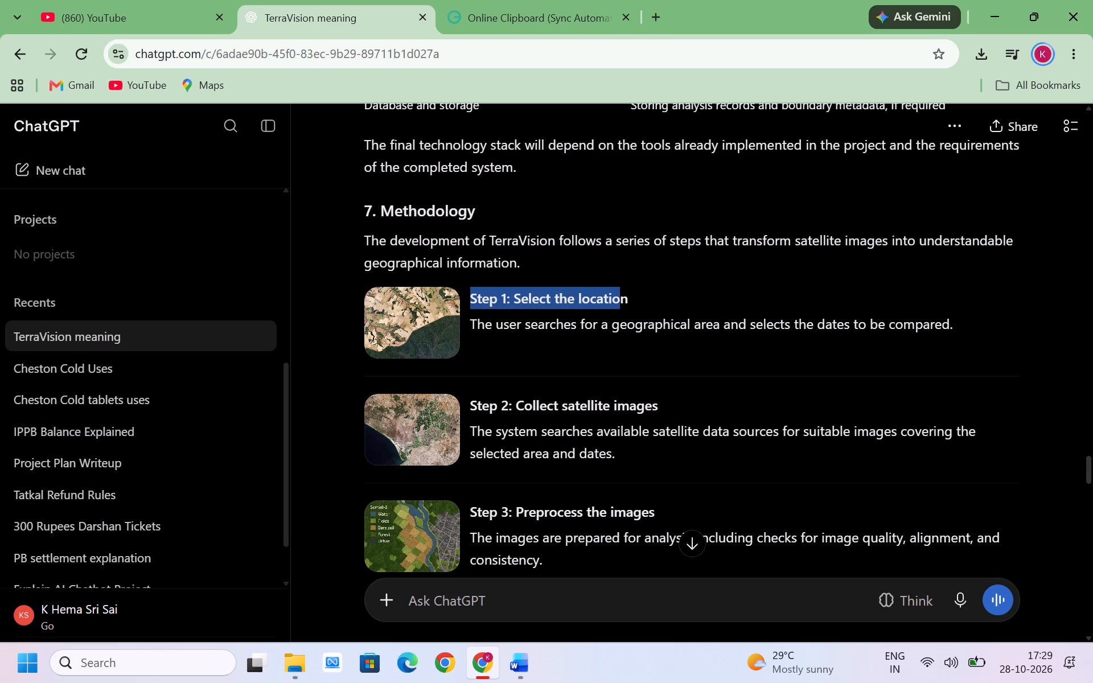
left_click_drag(619, 295, 628, 295)
key("ctrl+c")
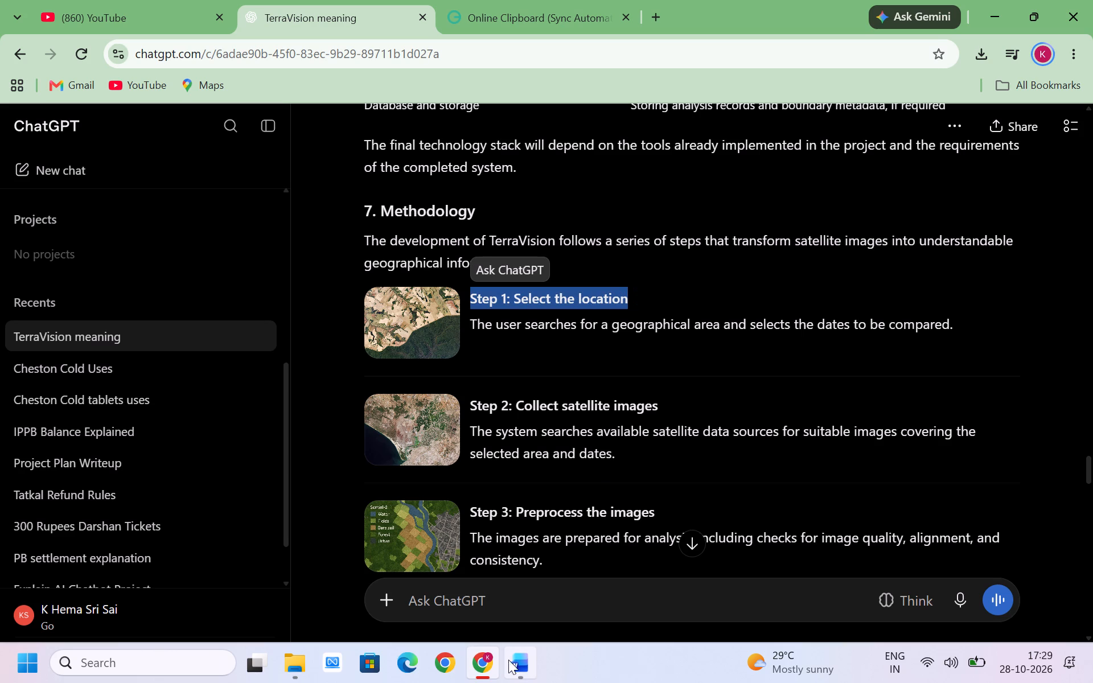
left_click(512, 652)
left_click(339, 352)
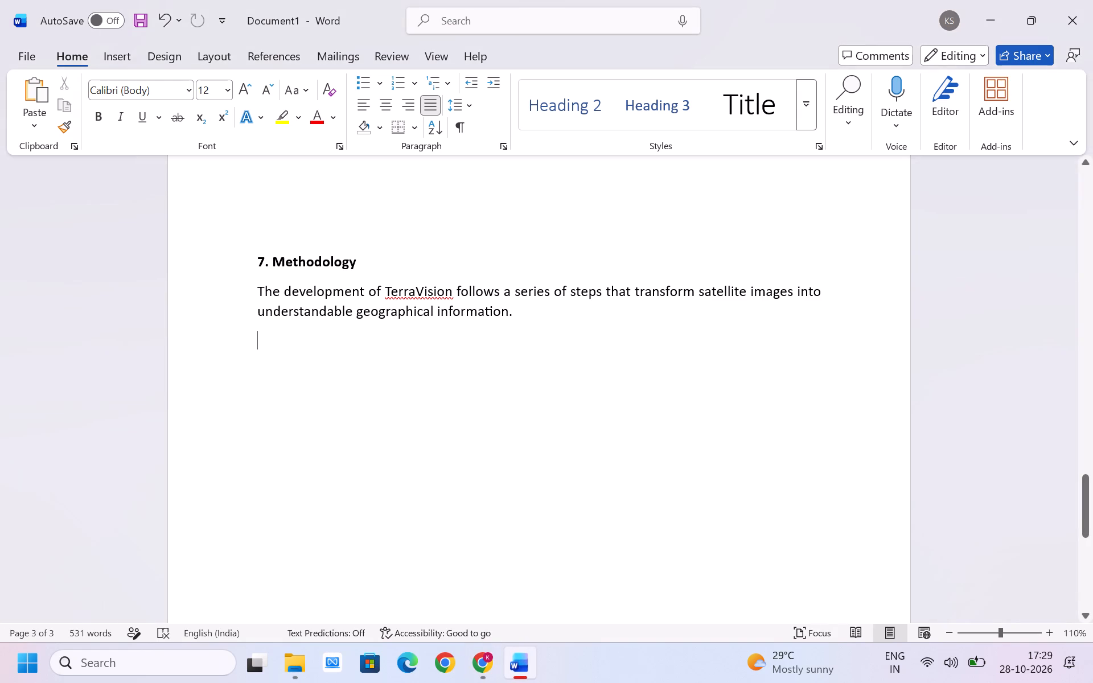
key("ctrl+v")
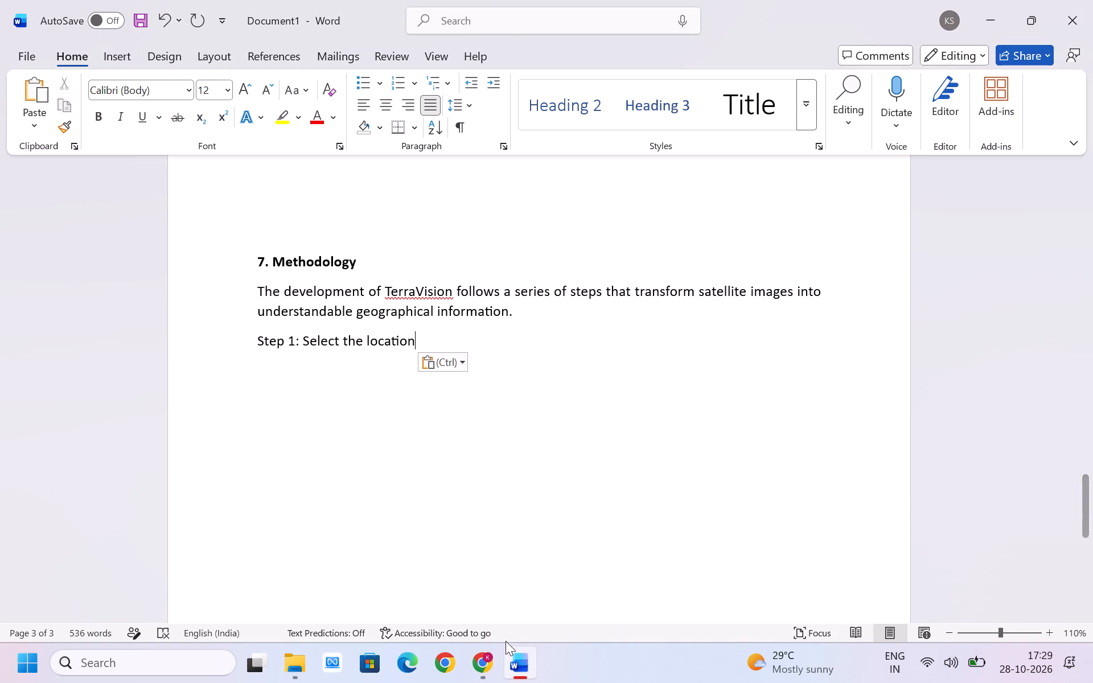
Copy the heading "Step 2: Collect satellite images" from ChatGPT and paste it on a new line below Step 1 in Word.
left_click(477, 660)
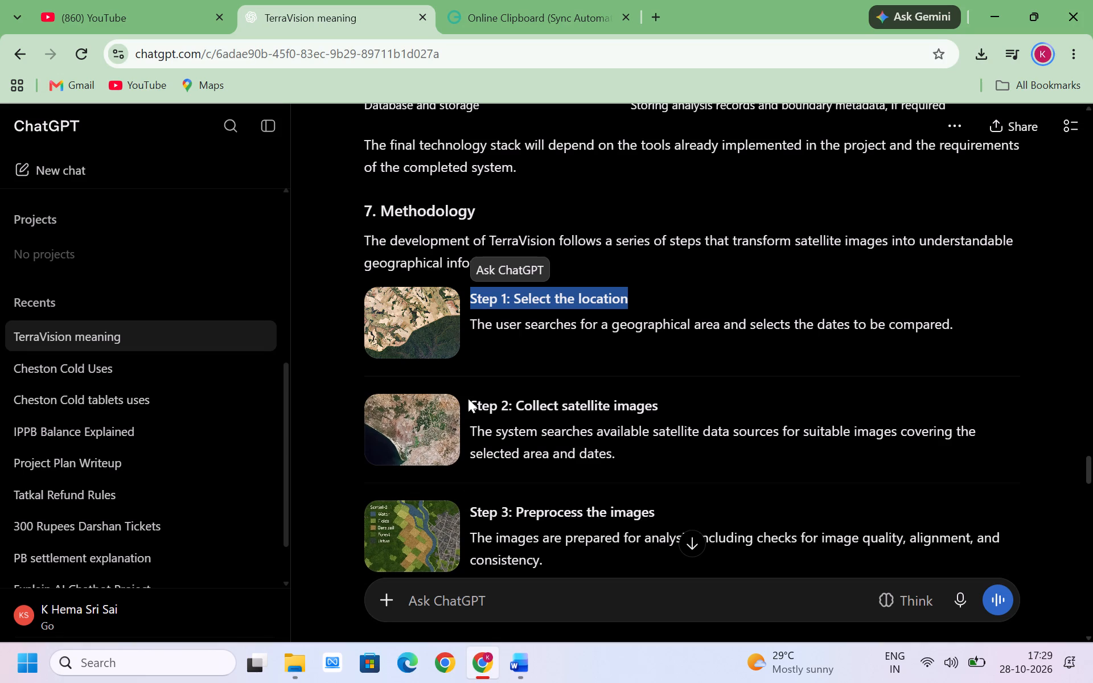
left_click_drag(467, 400, 668, 398)
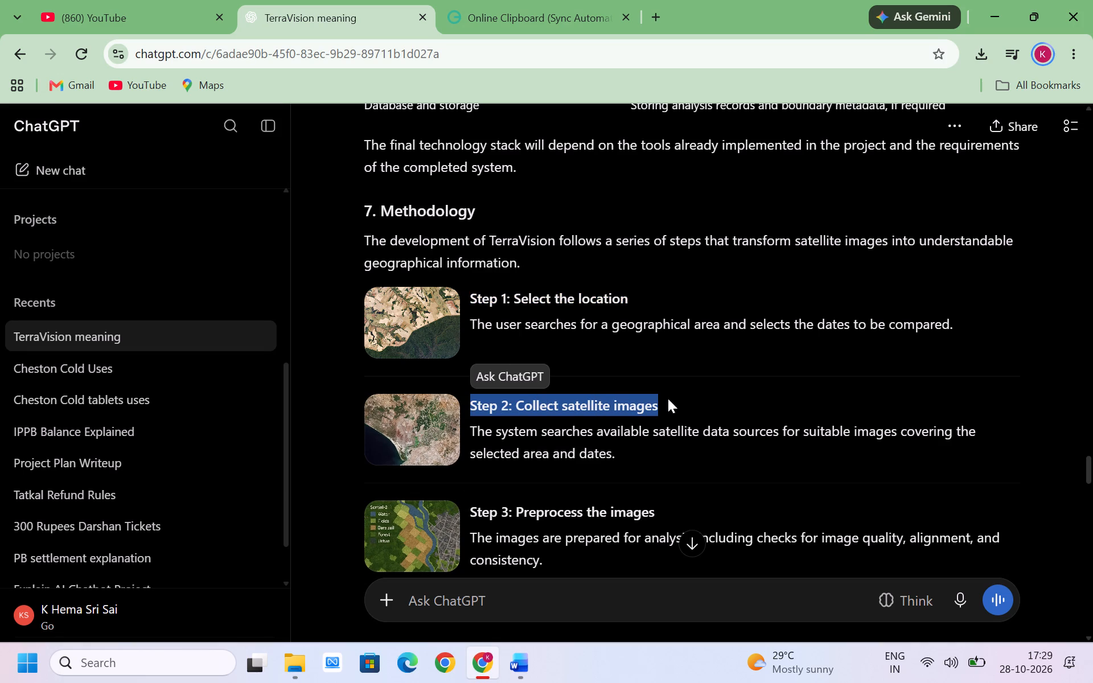
key("ctrl+c")
left_click(513, 656)
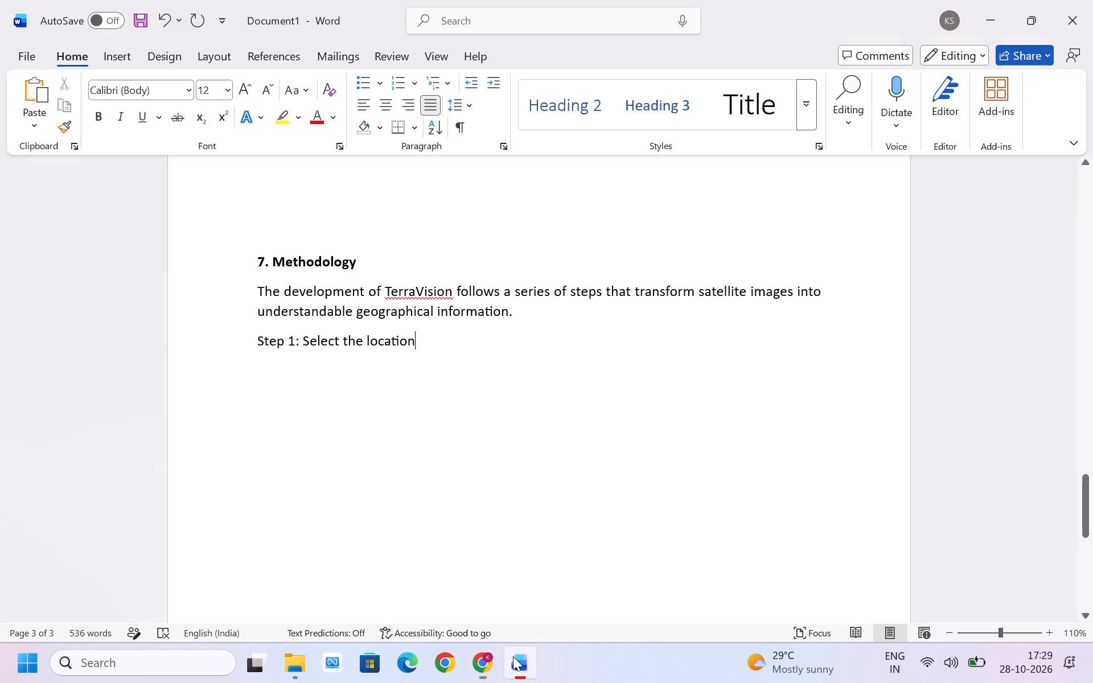
key("Return")
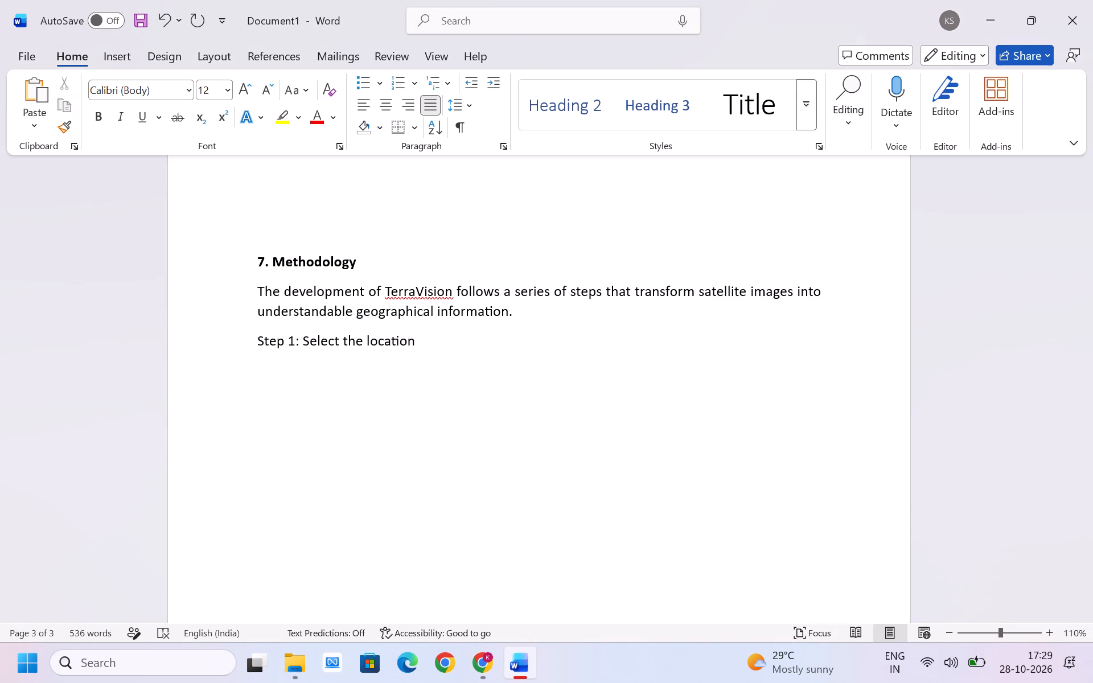
key("ctrl+v")
Copy the heading "Step 3: Preprocess the images" from ChatGPT and paste it on a new line below Step 2 in Word.
left_click(483, 653)
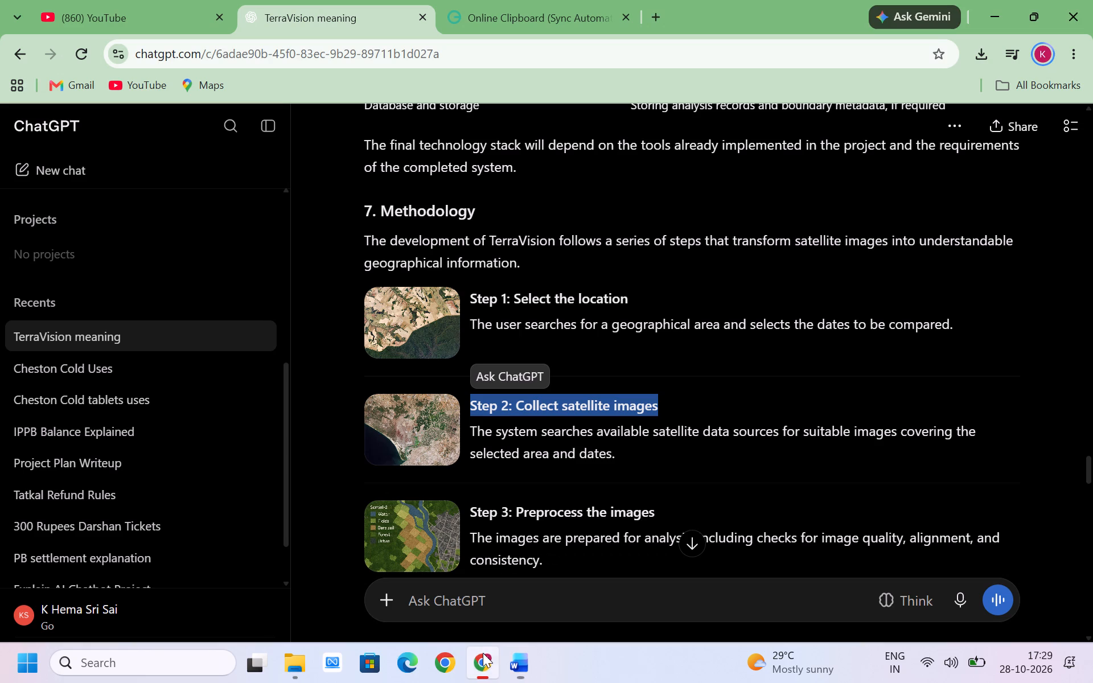
scroll(512, 454, "down", 1)
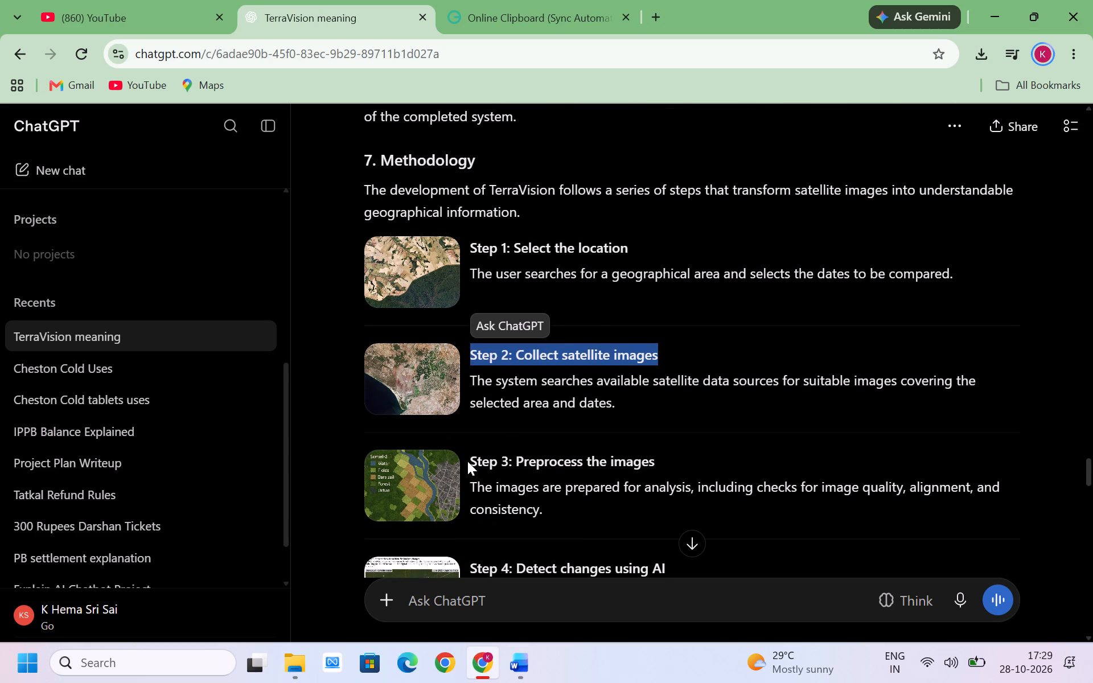
left_click_drag(467, 461, 660, 460)
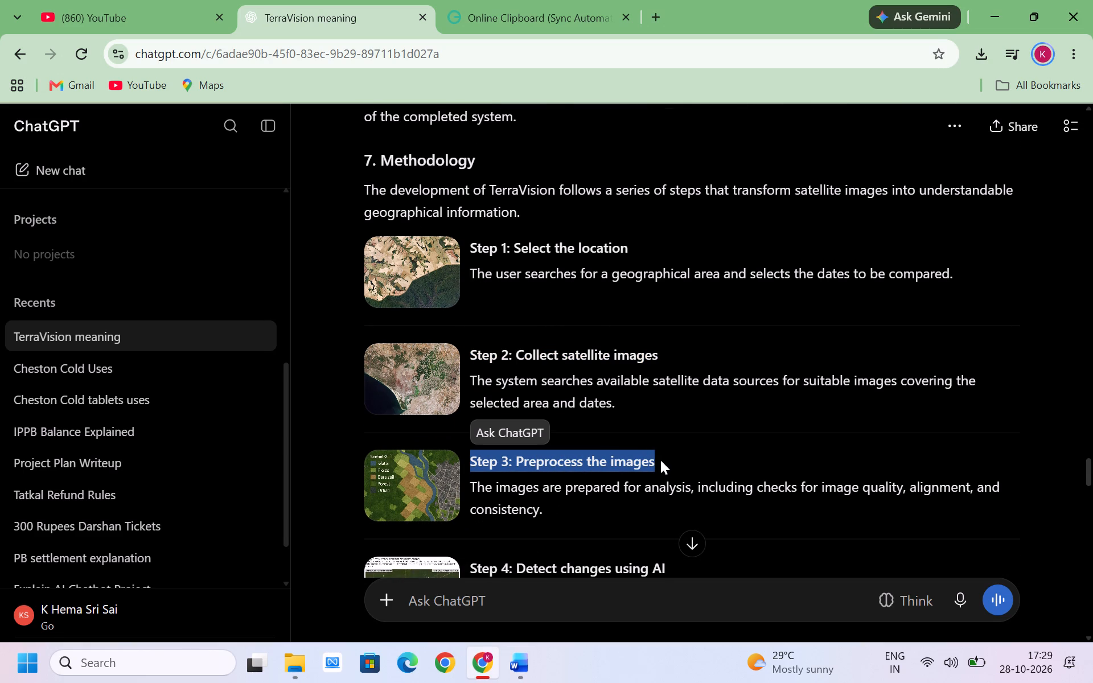
key("ctrl+c")
left_click(521, 664)
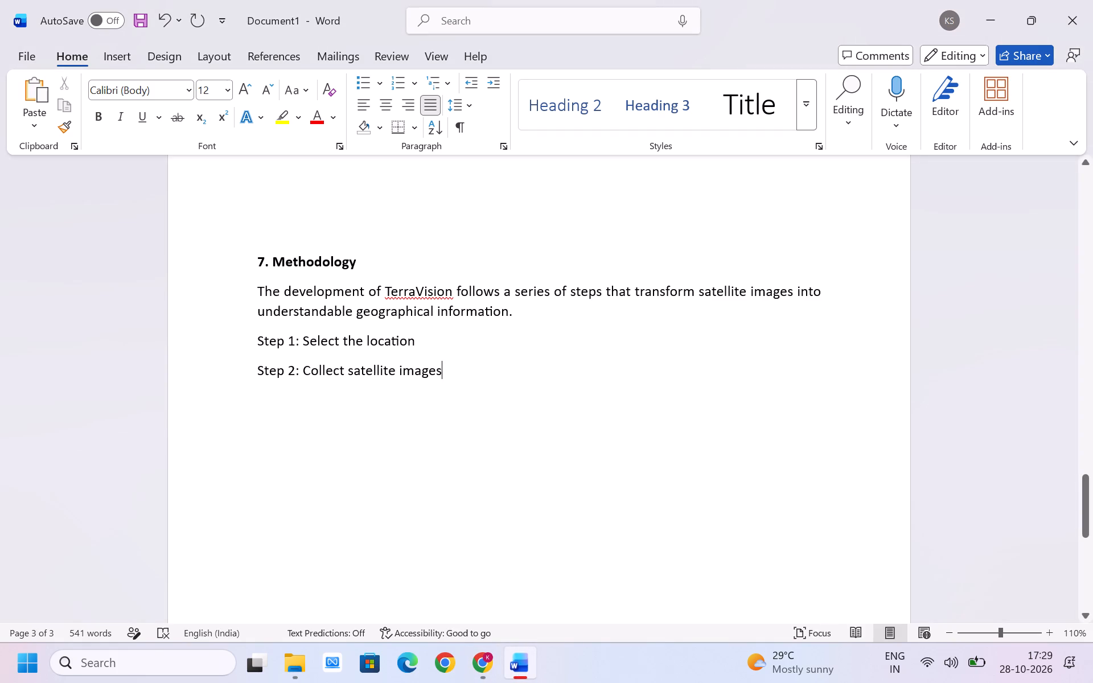
key("Return")
key("ctrl+v")
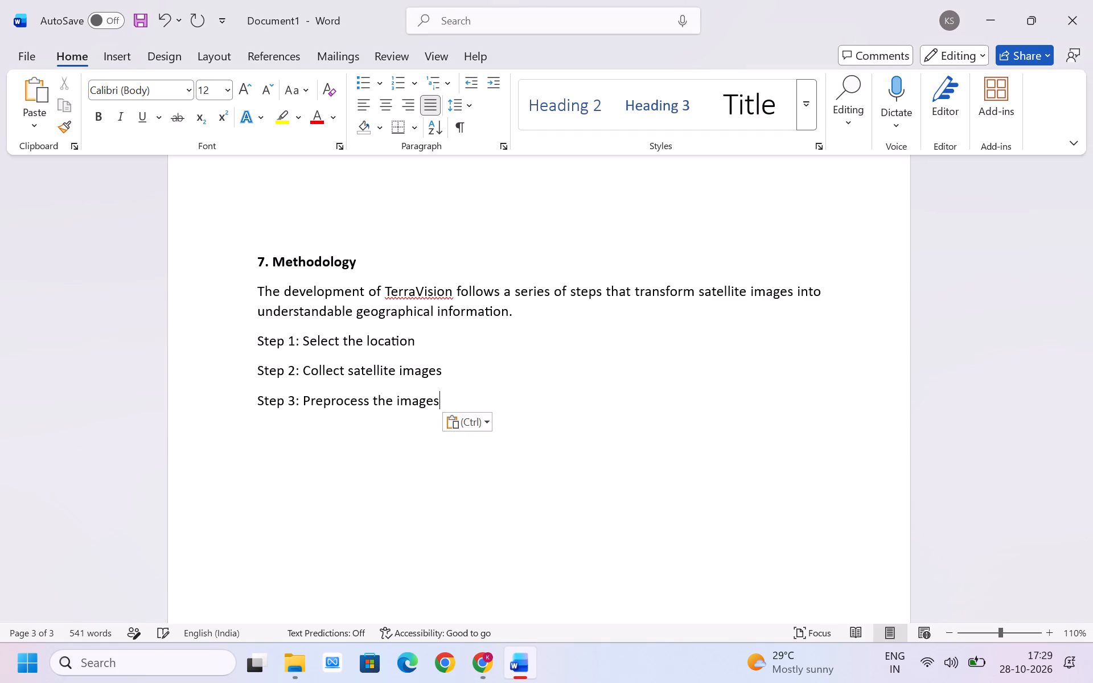
Copy the heading "Step 4: Detect changes using AI" from ChatGPT and paste it on a new line below Step 3 in Word.
left_click(468, 661)
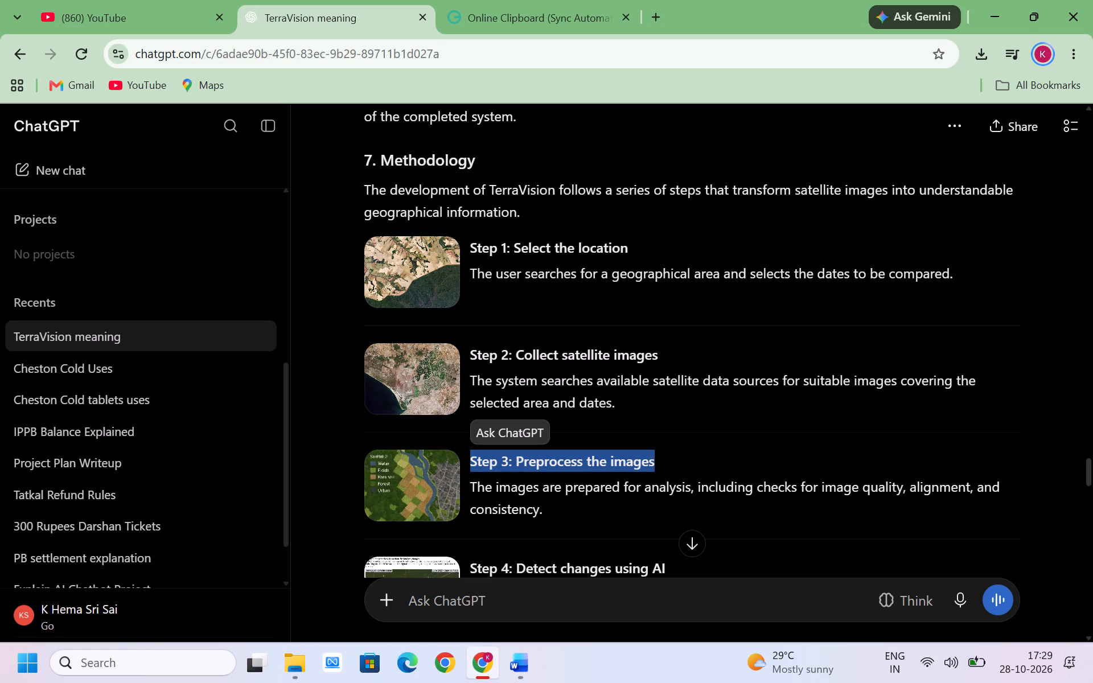
scroll(507, 479, "down", 2)
left_click_drag(474, 446, 483, 446)
left_click_drag(471, 446, 674, 444)
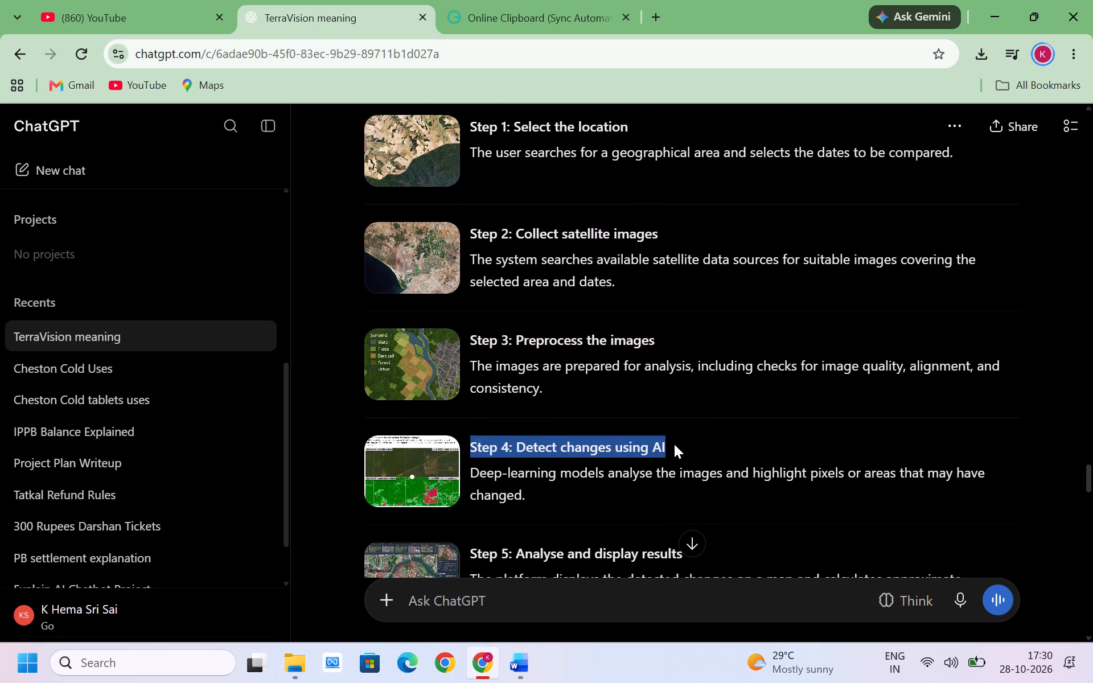
left_click_drag(674, 444, 672, 443)
key("ctrl+c")
left_click(528, 658)
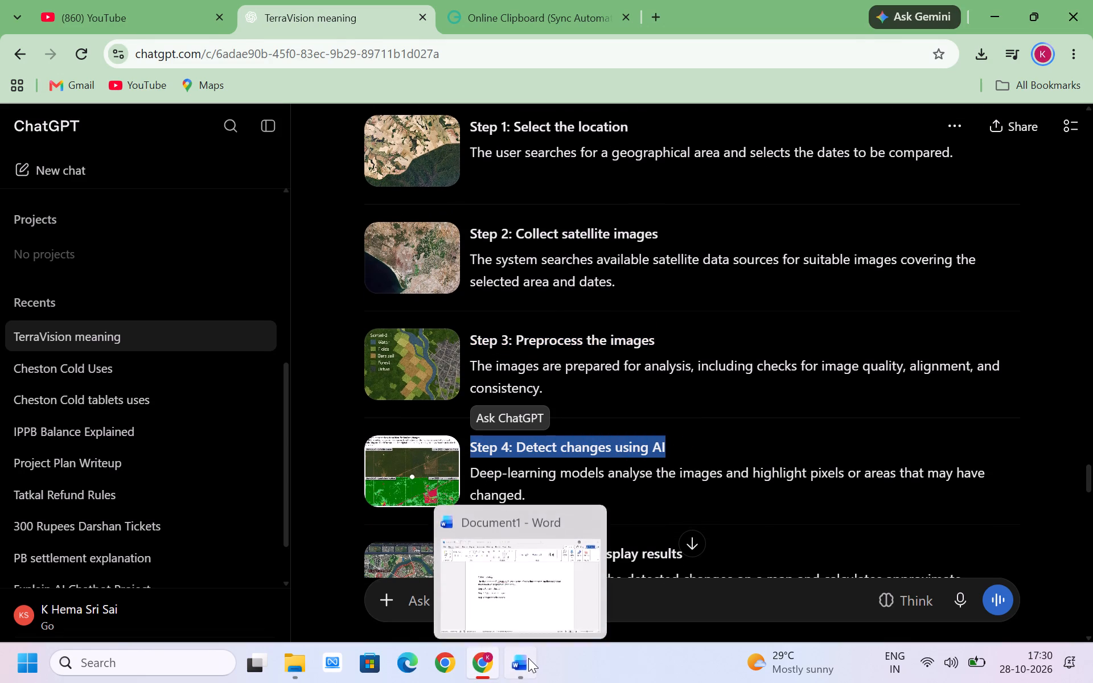
key("Return")
key("ctrl+v")
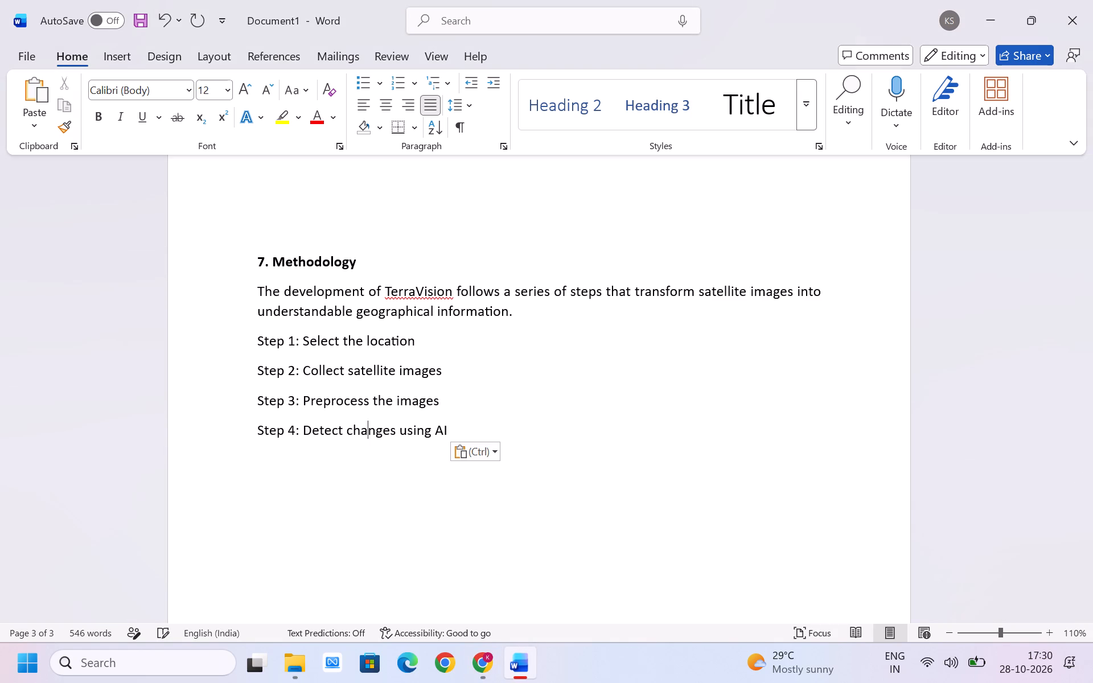
Copy the heading "Step 5: Analyse and display results" from ChatGPT and paste it on a new line below Step 4 in Word.
left_click(474, 648)
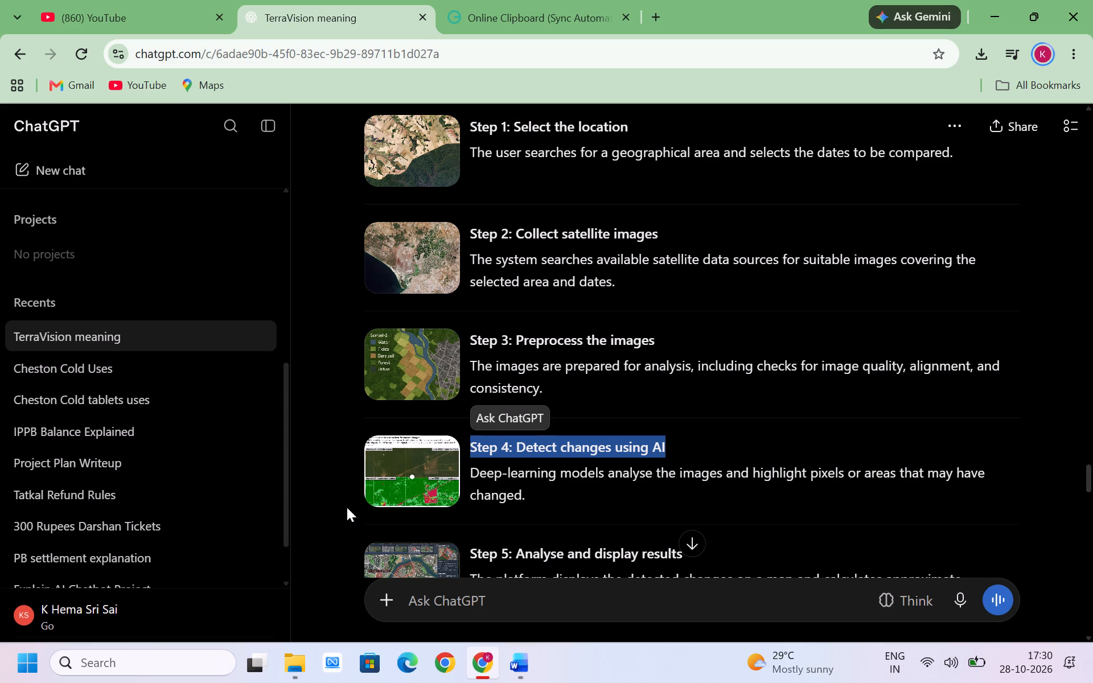
scroll(404, 496, "down", 2)
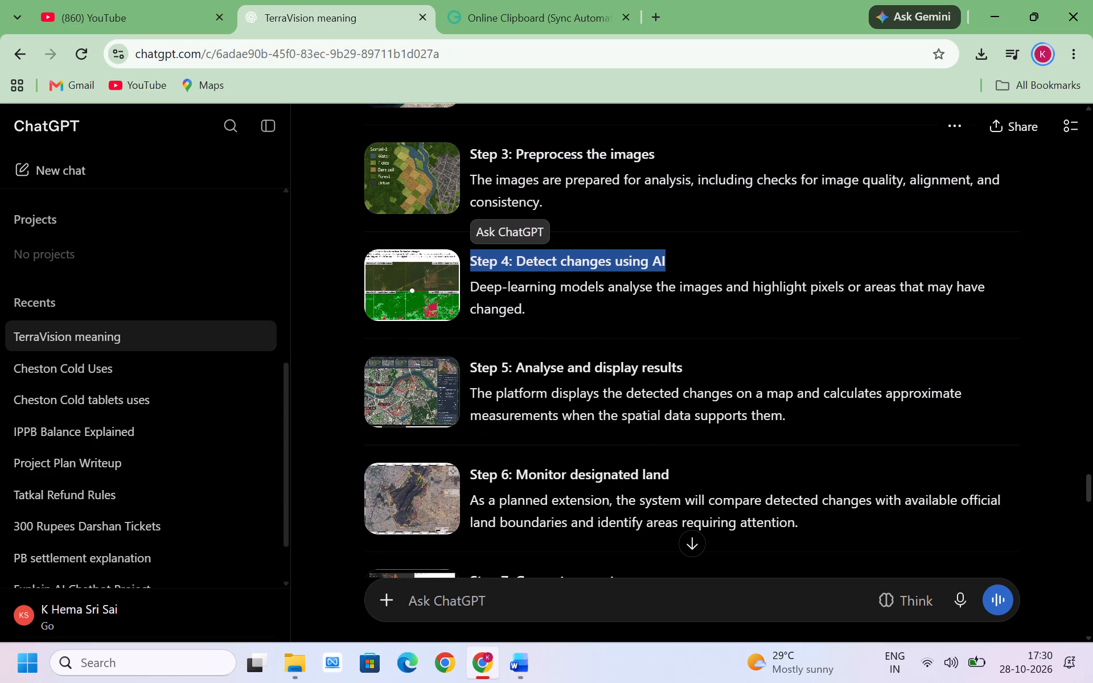
left_click_drag(472, 367, 691, 367)
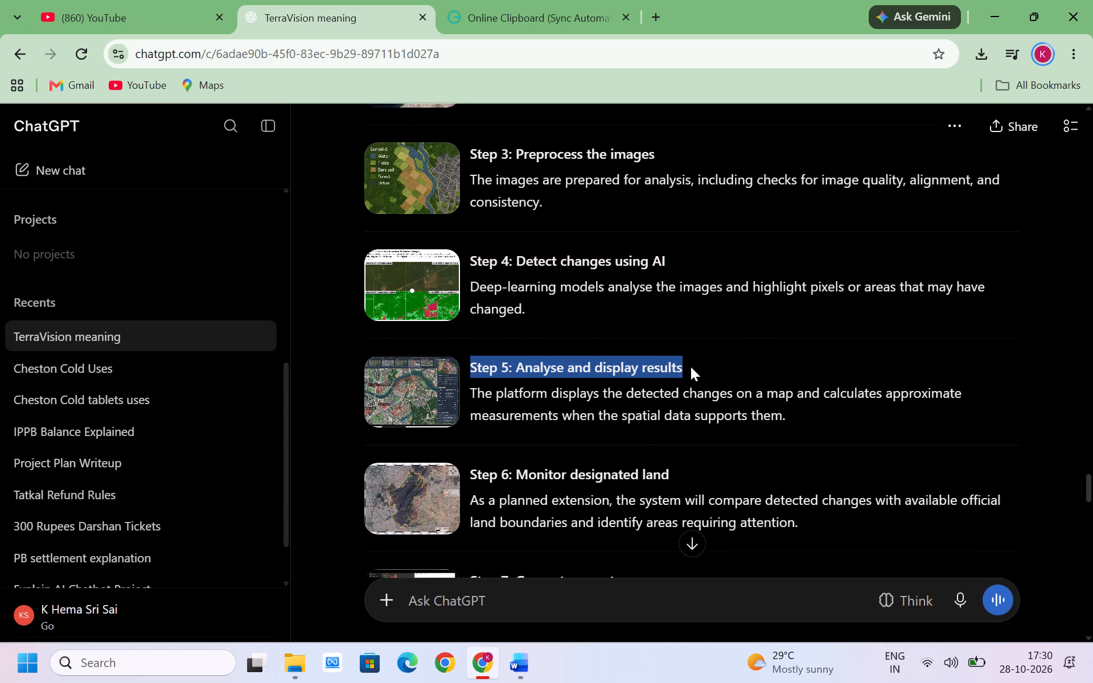
key("ctrl+c")
left_click(528, 647)
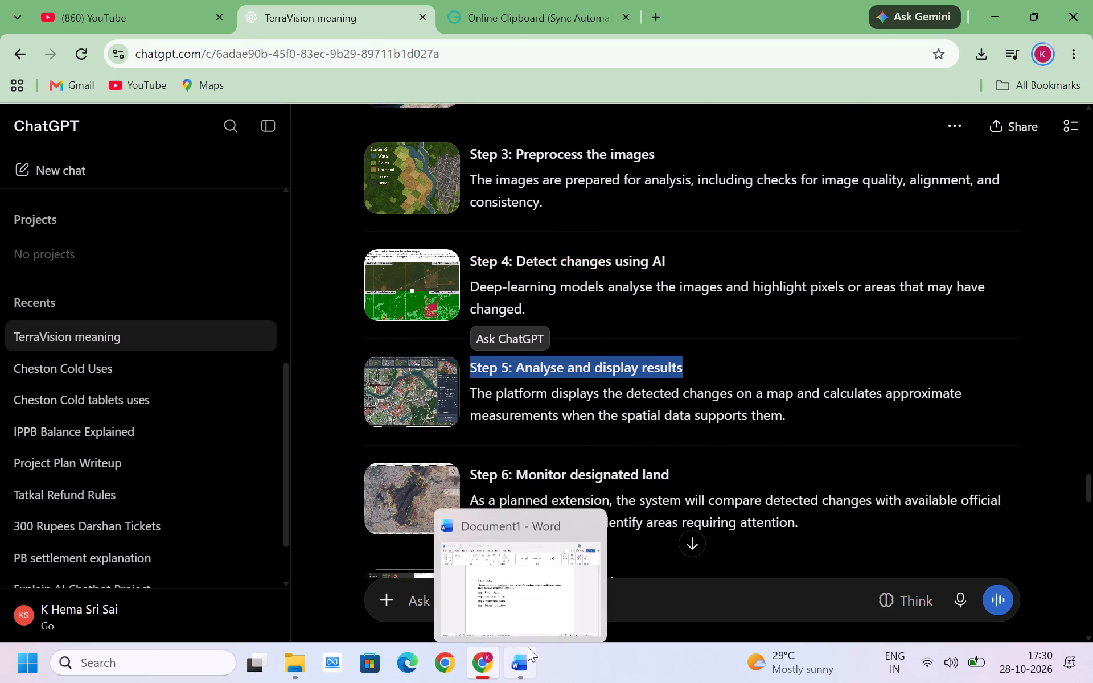
key("Return")
key("ctrl+v")
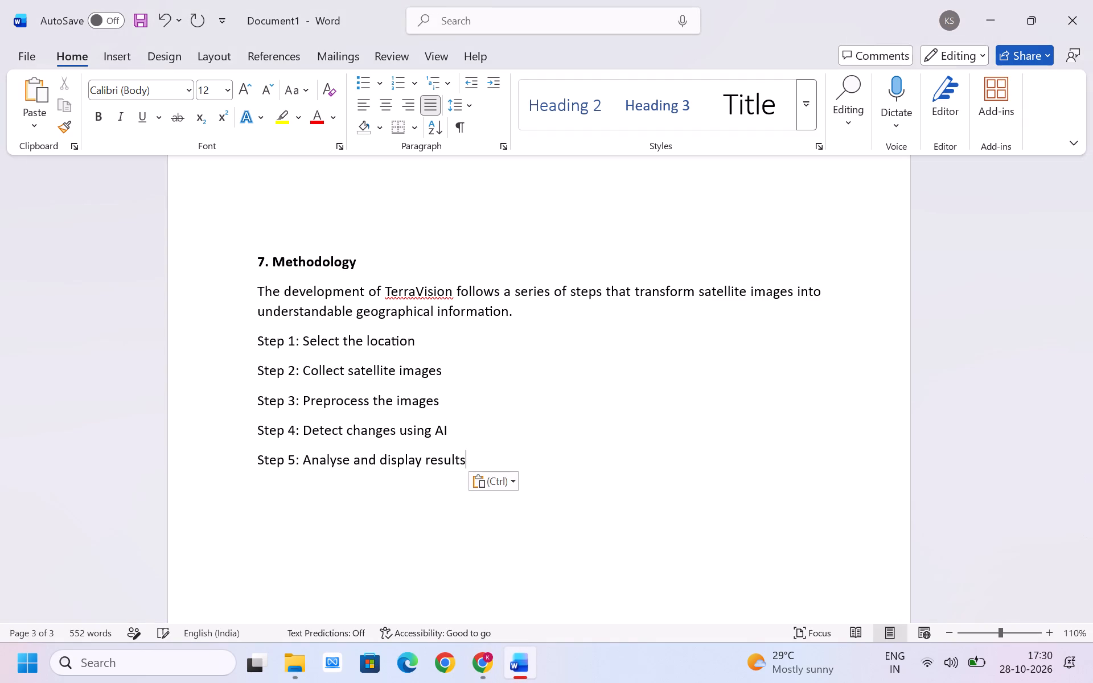
Copy the heading "Step 6: Monitor designated land" from ChatGPT and paste it on a new line below Step 5 in Word.
left_click(482, 649)
scroll(502, 454, "down", 1)
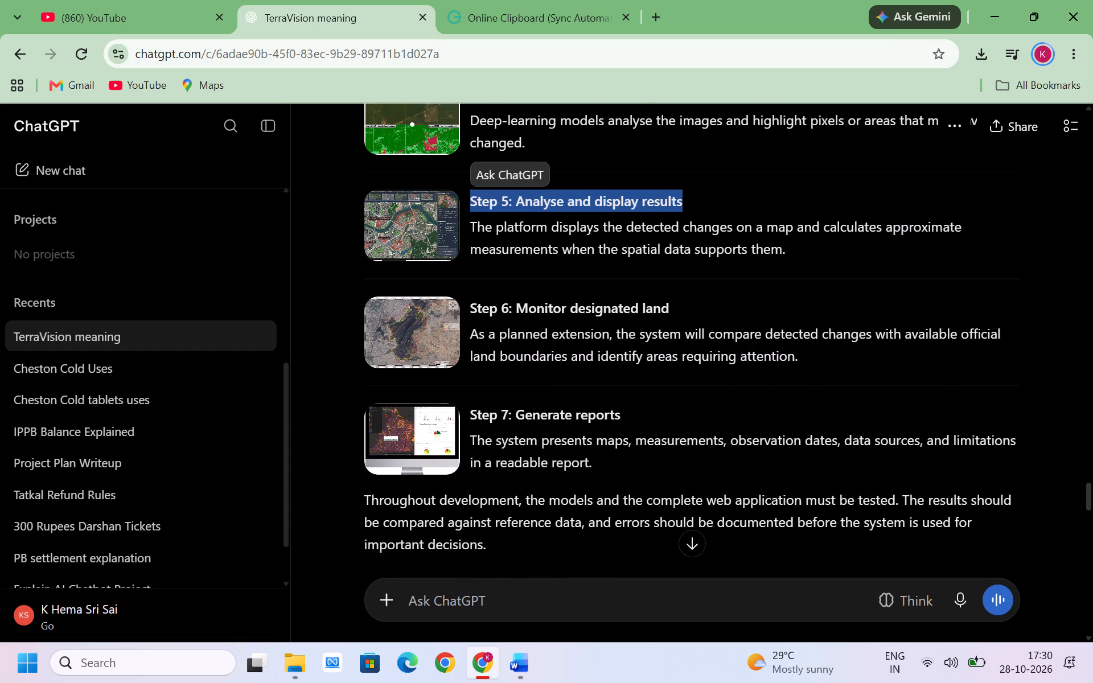
scroll(502, 454, "down", 1)
left_click_drag(472, 303, 675, 307)
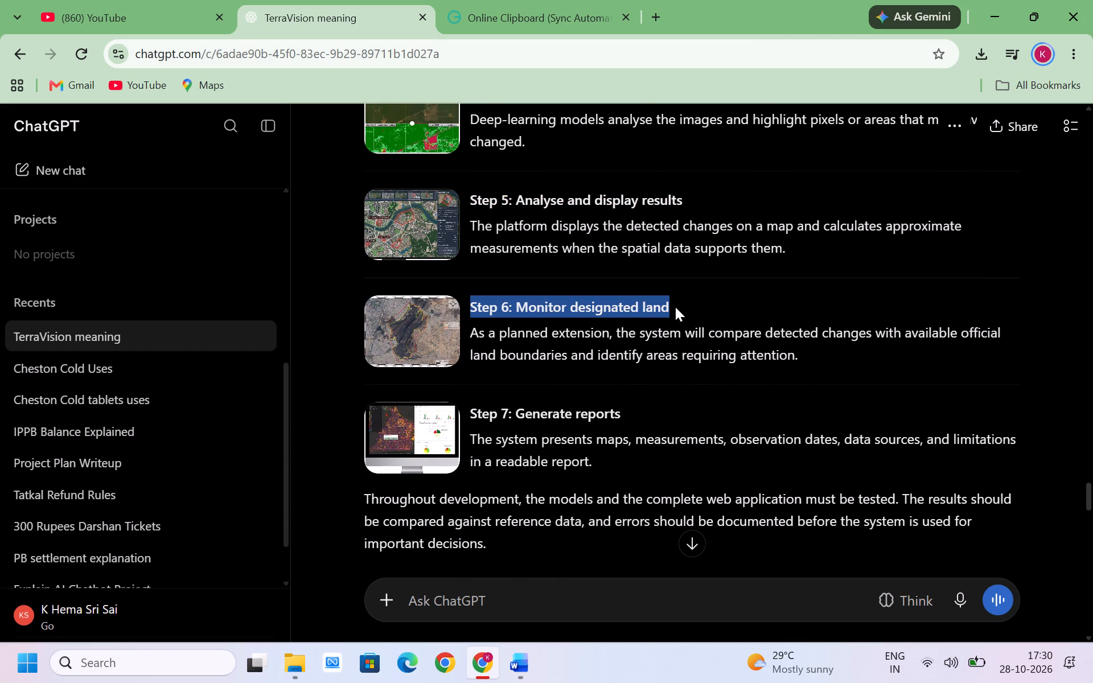
left_click_drag(675, 307, 676, 307)
key("ctrl+c")
left_click(522, 657)
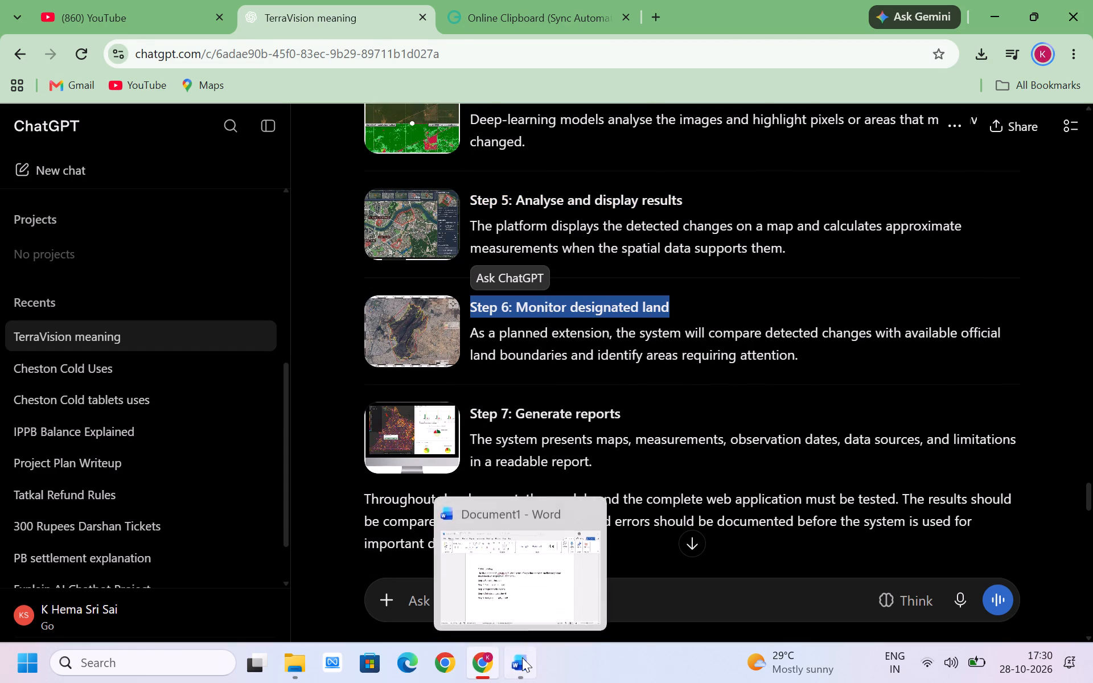
key("Return")
key("ctrl+v")
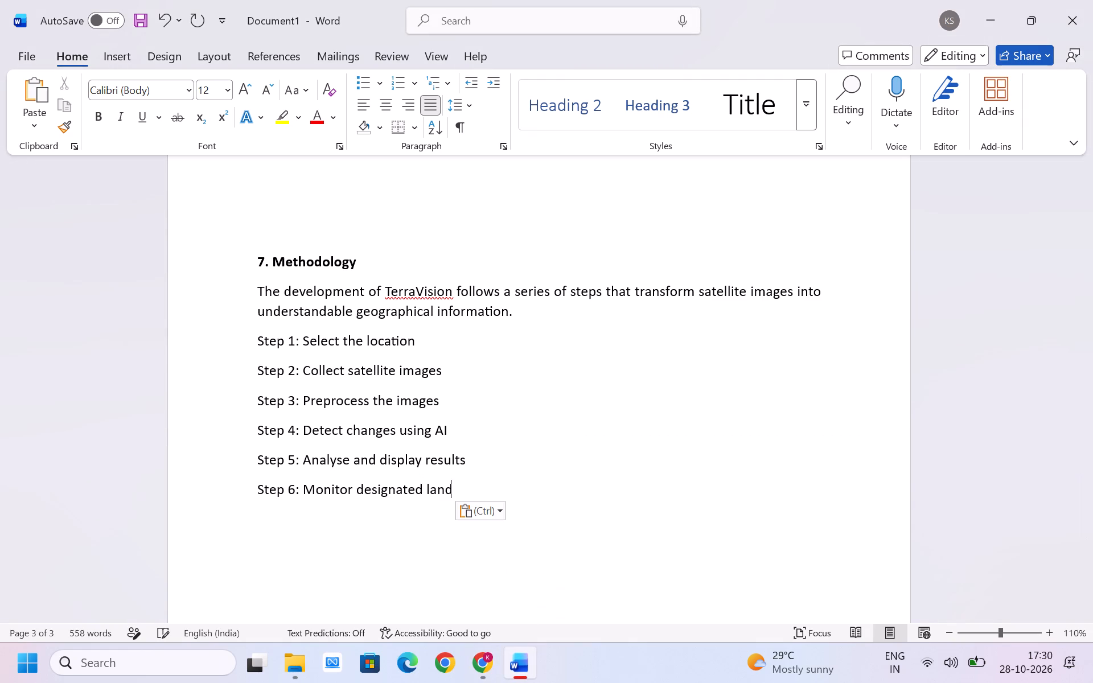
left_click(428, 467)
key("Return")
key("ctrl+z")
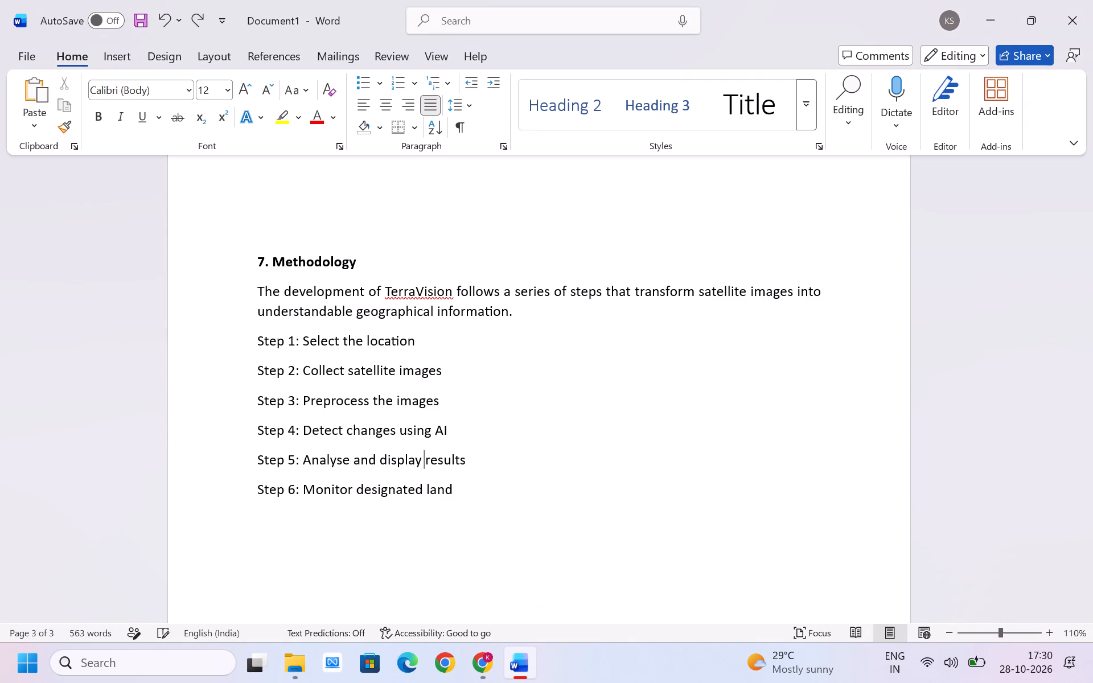
Copy the heading "Step 7: Generate reports" from ChatGPT and paste it on a new line below Step 6 in Word.
left_click(467, 491)
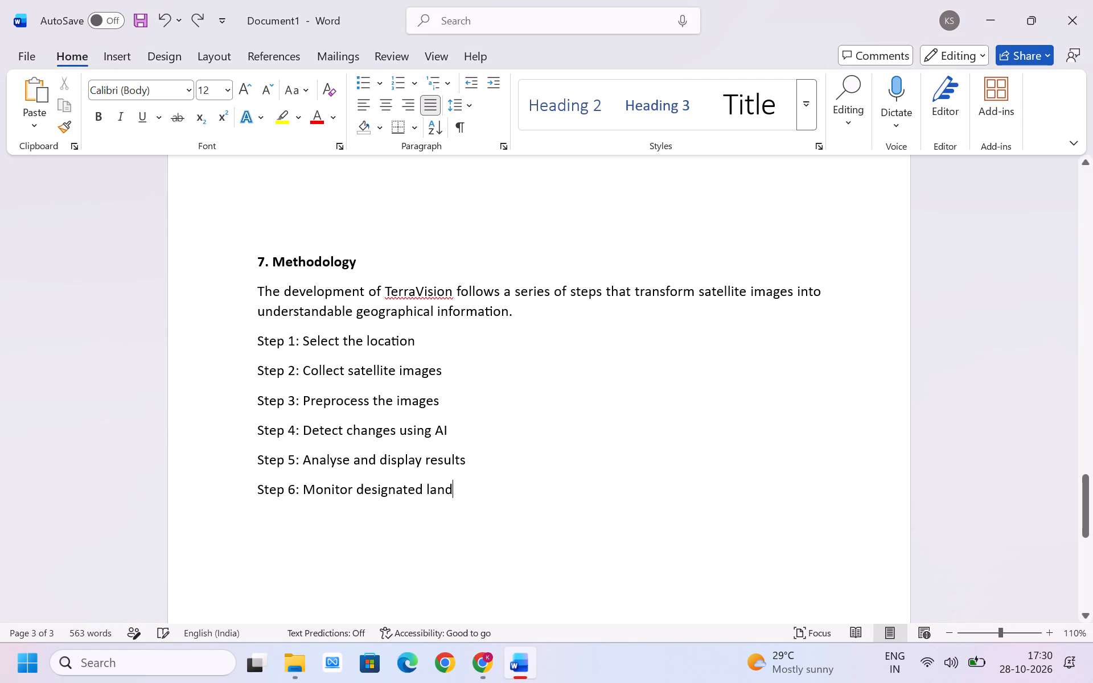
key("Return")
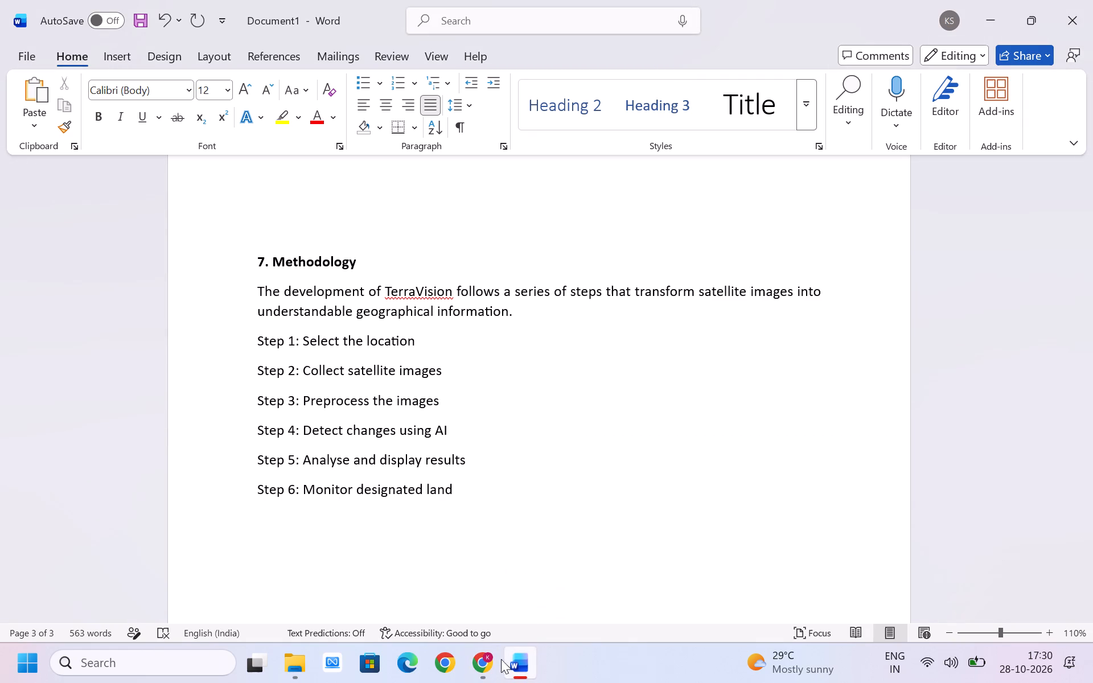
left_click(490, 657)
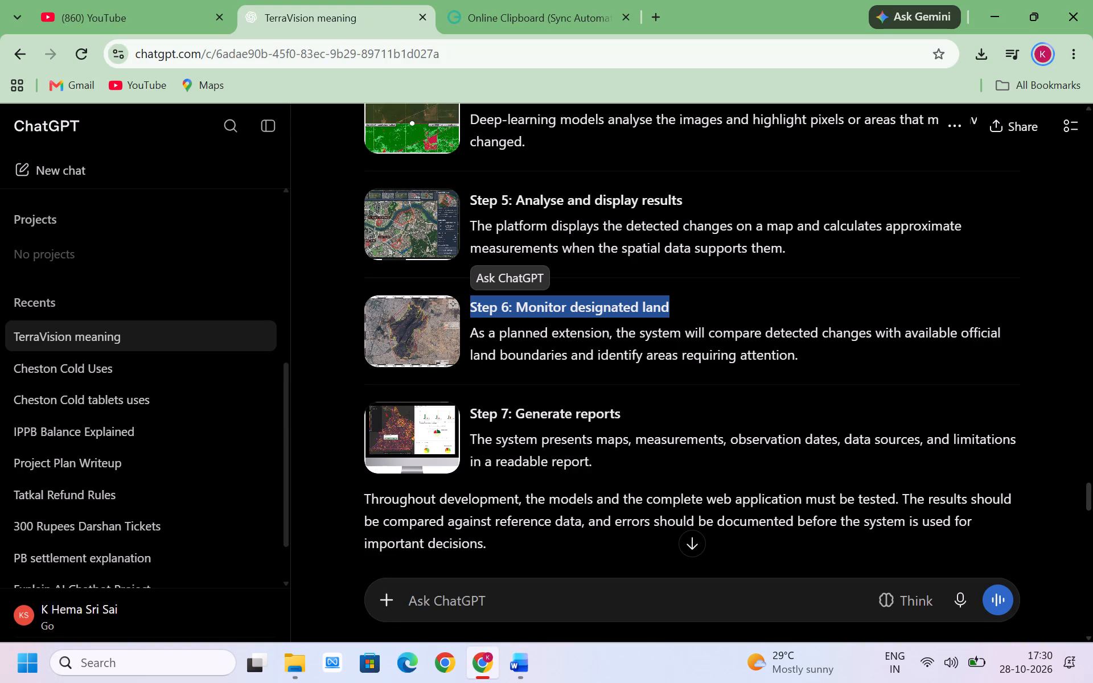
left_click_drag(475, 412, 491, 412)
left_click_drag(472, 413, 626, 414)
key("ctrl+c")
scroll(626, 414, "down", 1)
left_click(593, 384)
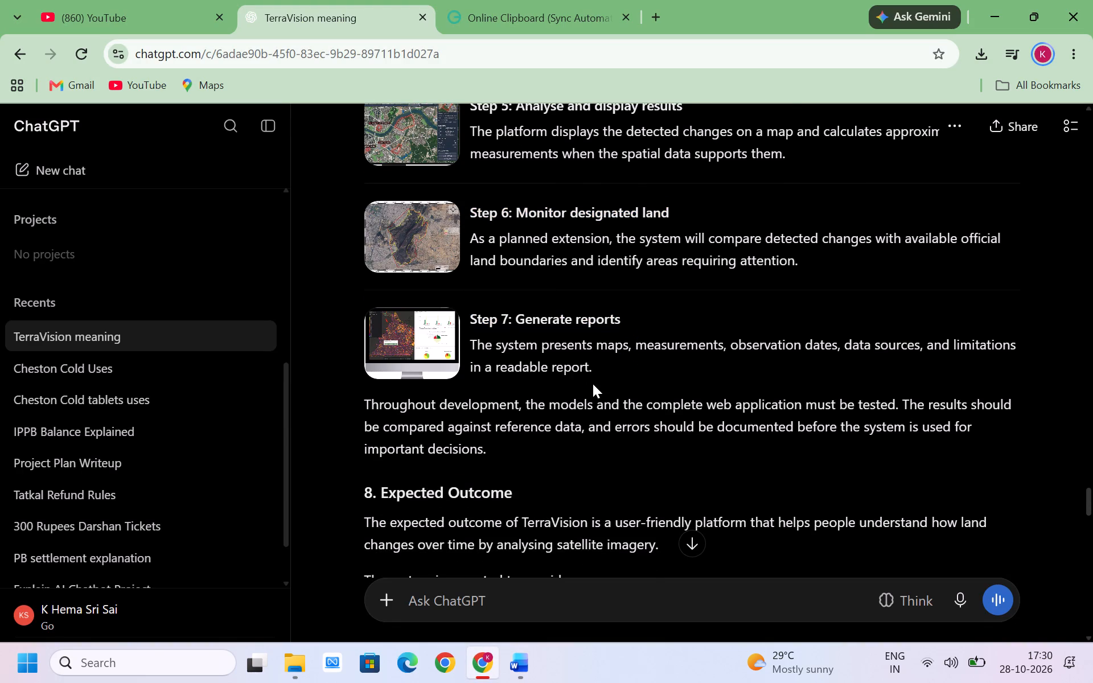
scroll(593, 384, "down", 1)
left_click(523, 655)
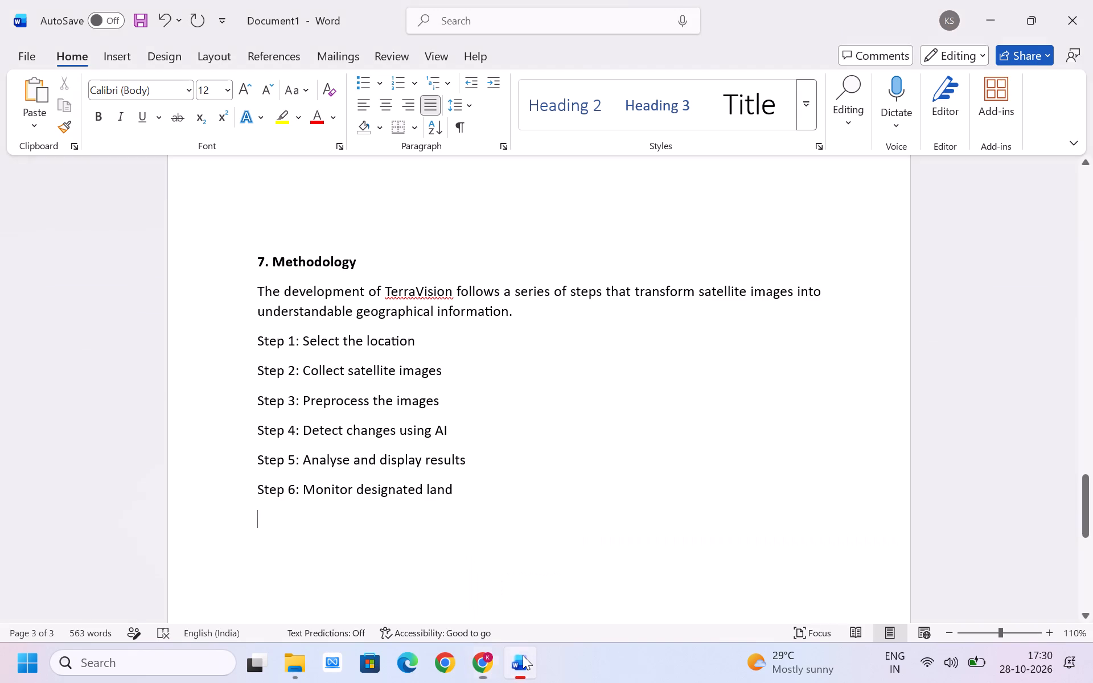
key("ctrl+v")
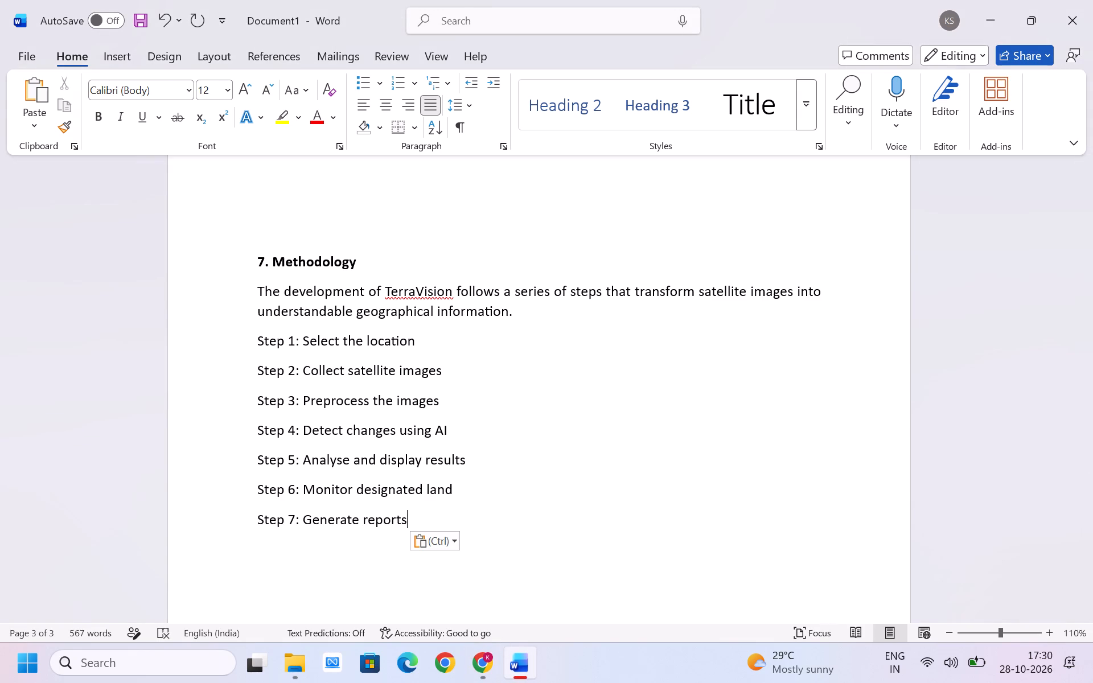
Switch to ChatGPT in Chrome and view the enlarged illustrations for Methodology Steps 1, 2 and 3 one after another.
left_click(487, 653)
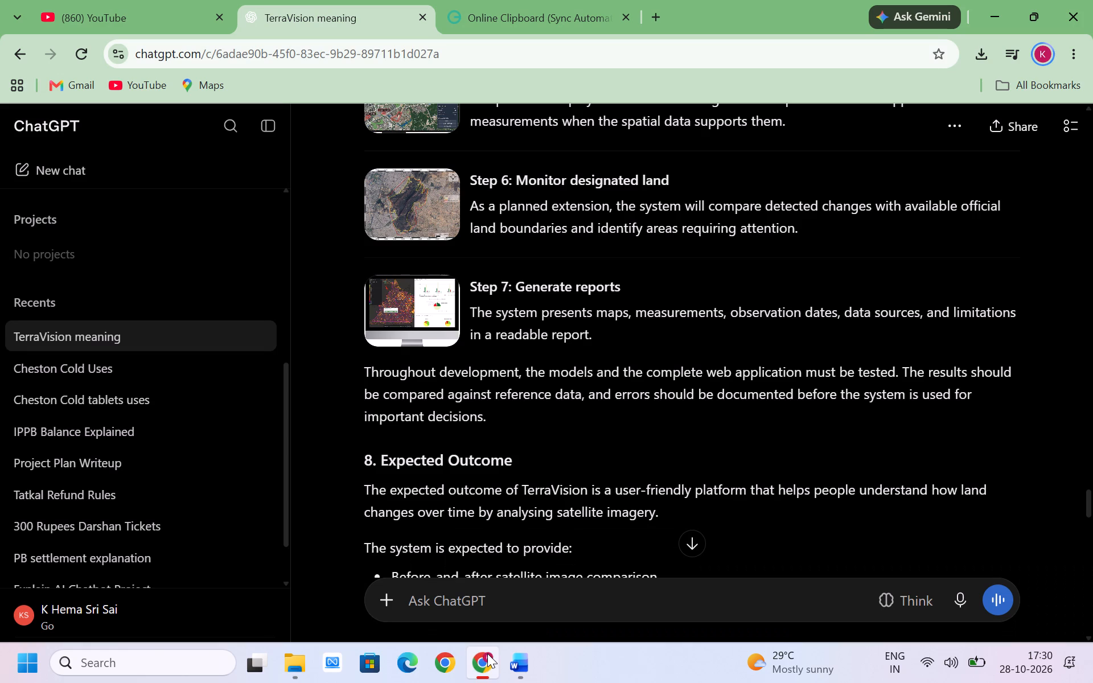
scroll(449, 514, "up", 4)
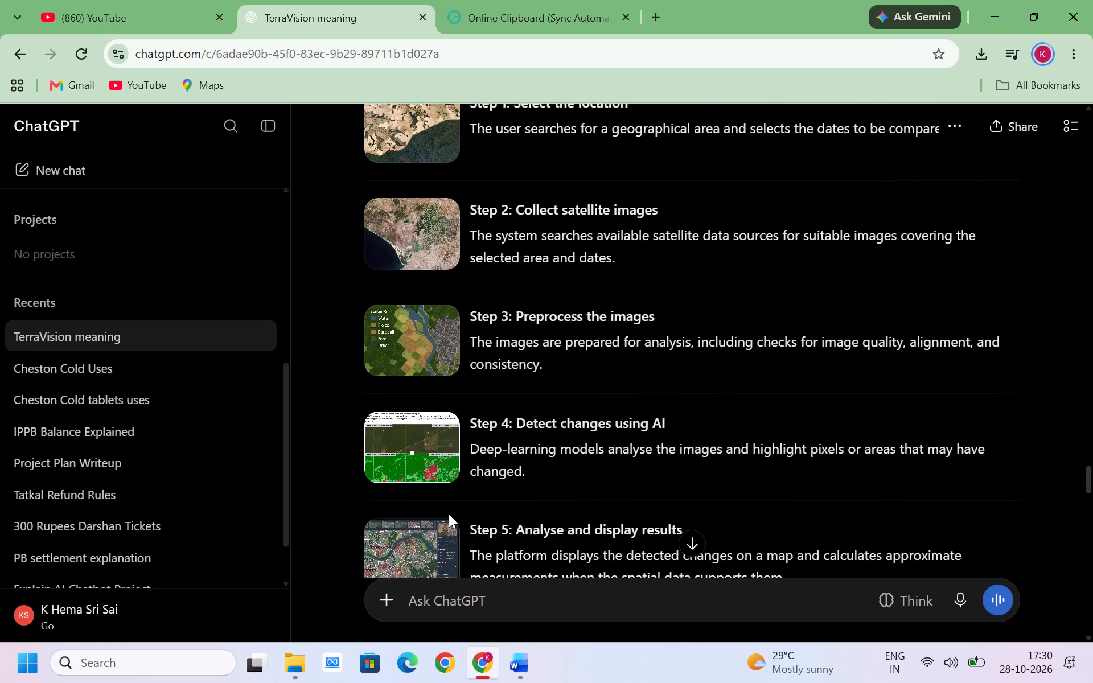
scroll(449, 514, "up", 1)
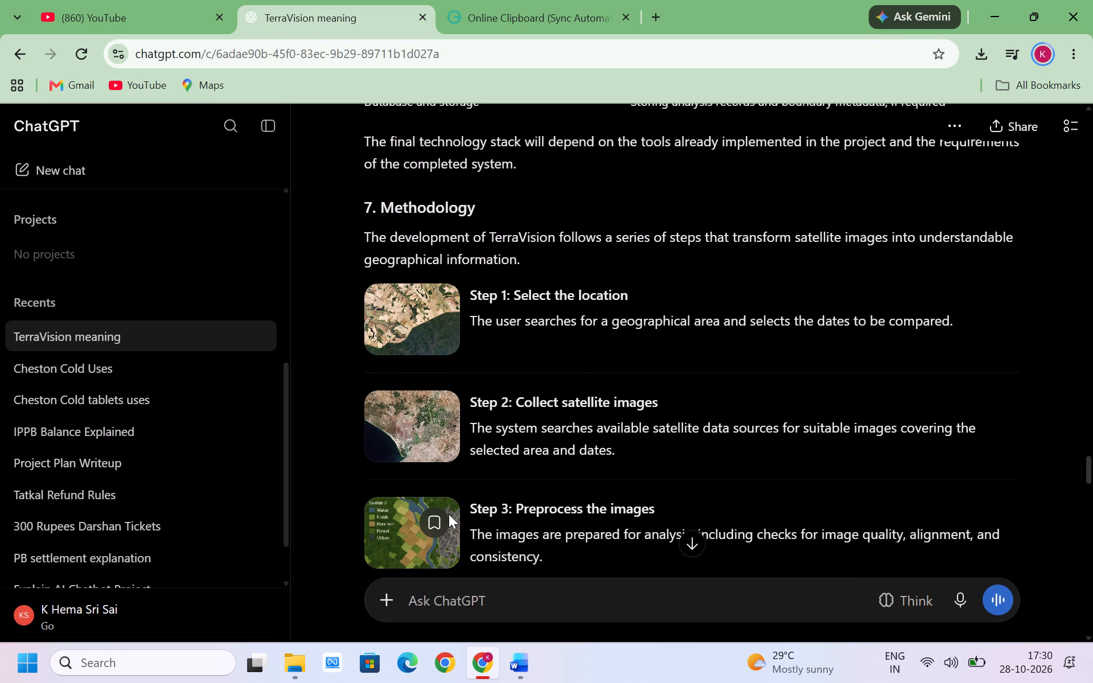
left_click(401, 318)
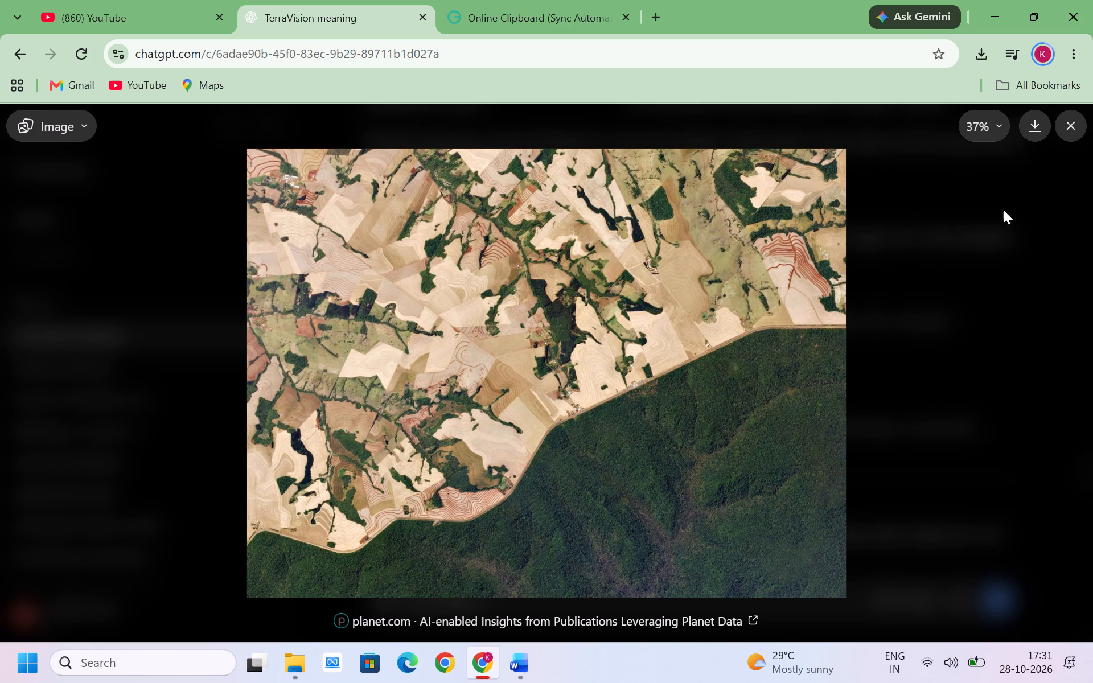
left_click(1065, 132)
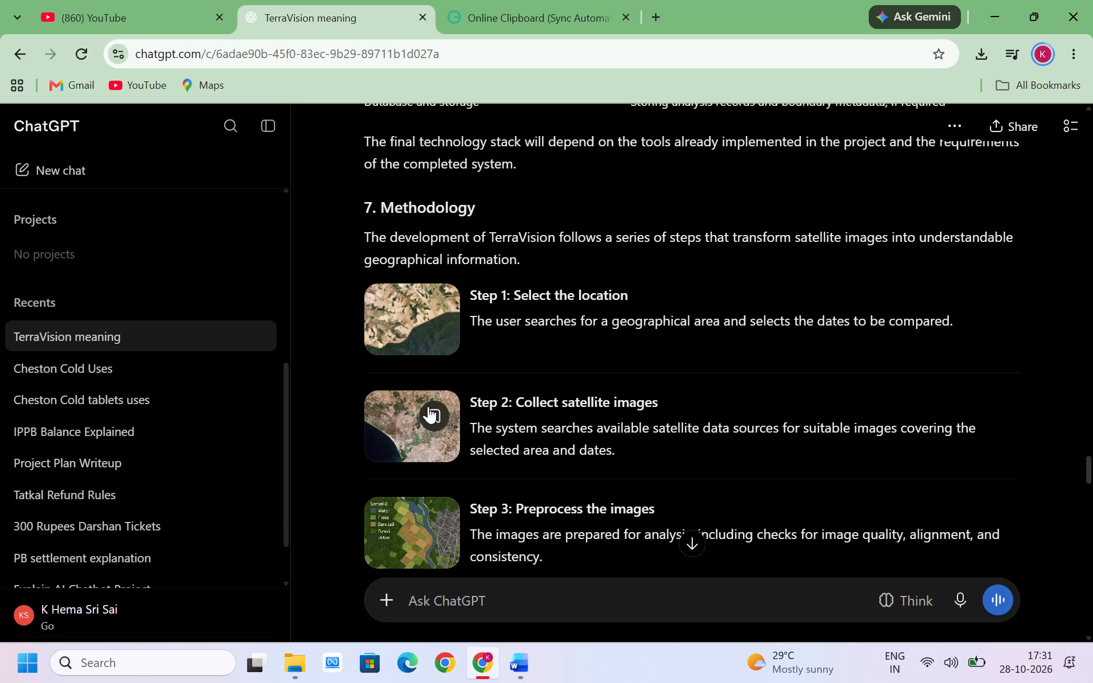
left_click(428, 408)
left_click(393, 421)
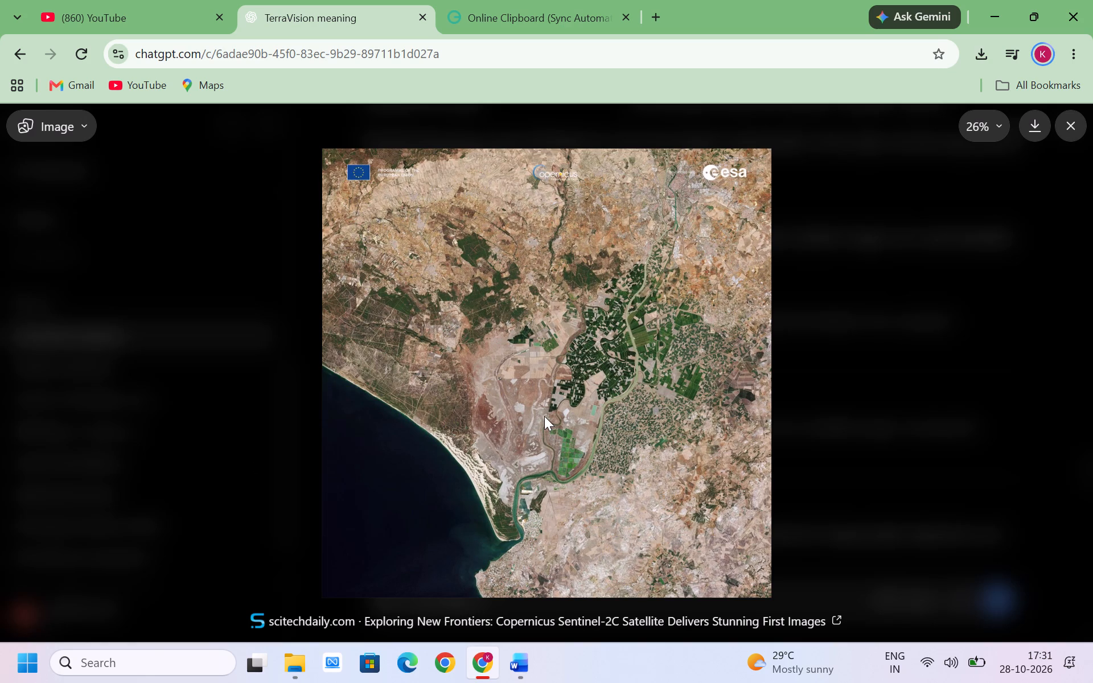
left_click(1063, 128)
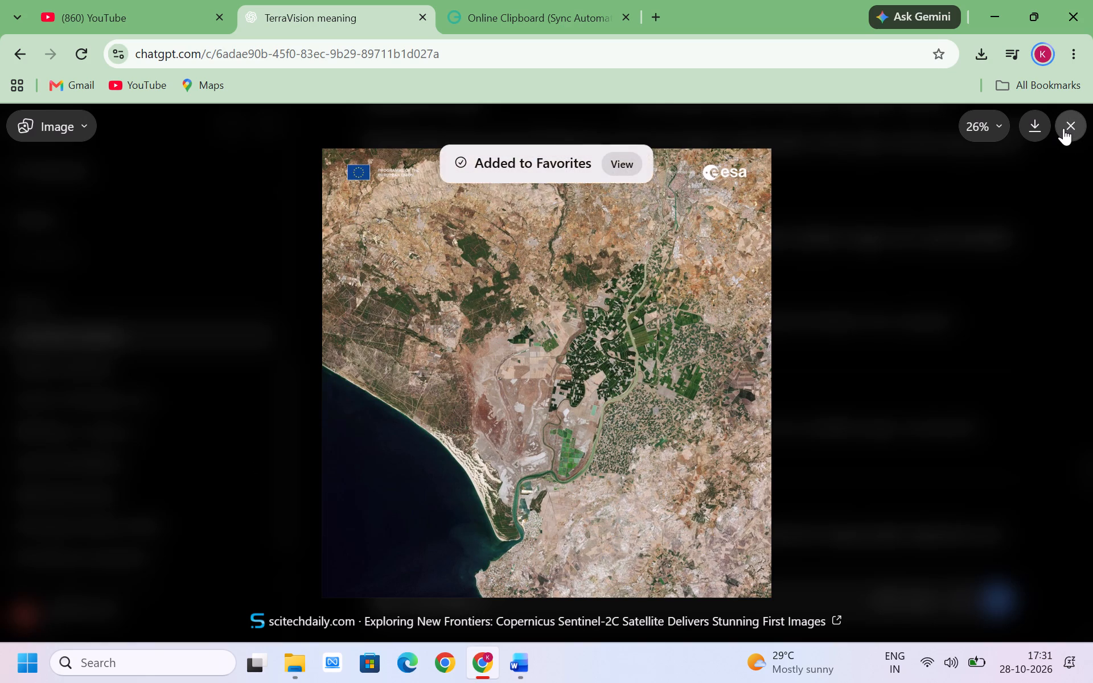
scroll(521, 430, "down", 1)
left_click(392, 462)
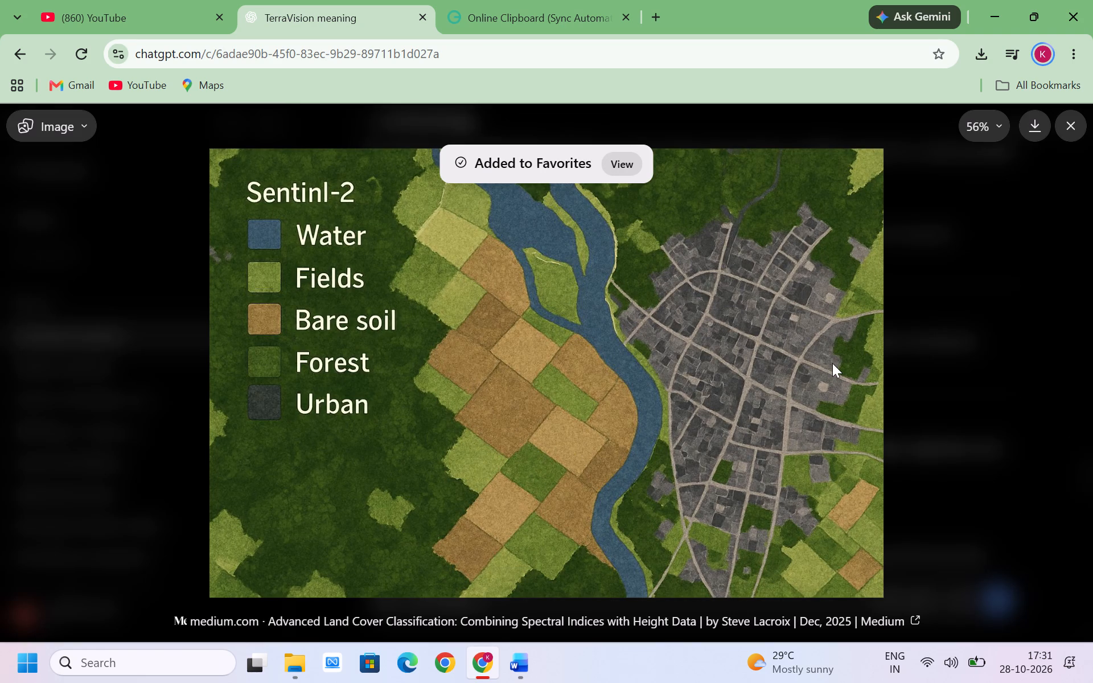
left_click(1071, 124)
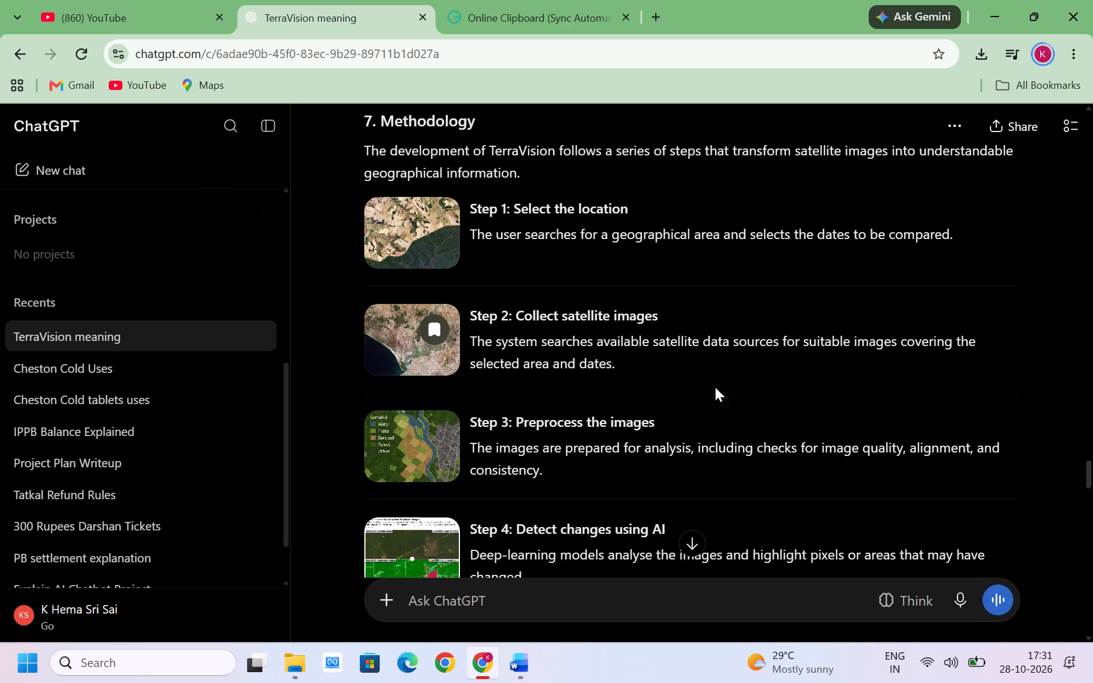
Review the Methodology section in ChatGPT from Step 1 to Step 7 together with the illustrations beside each step.
scroll(702, 396, "down", 3)
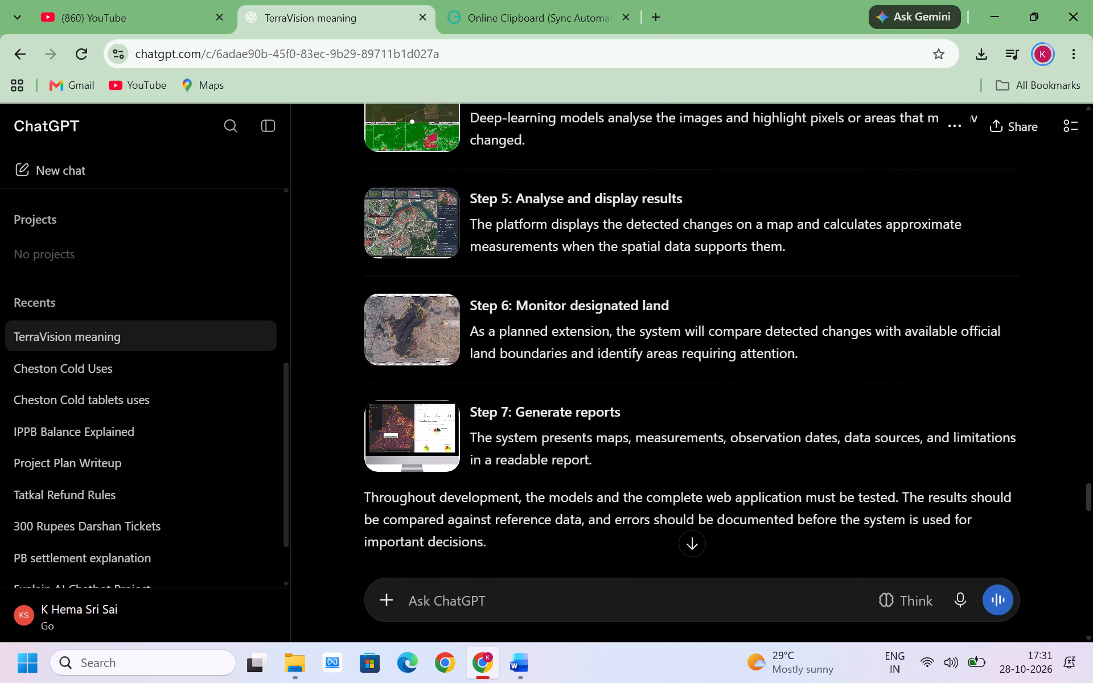
scroll(702, 396, "down", 1)
scroll(702, 396, "up", 2)
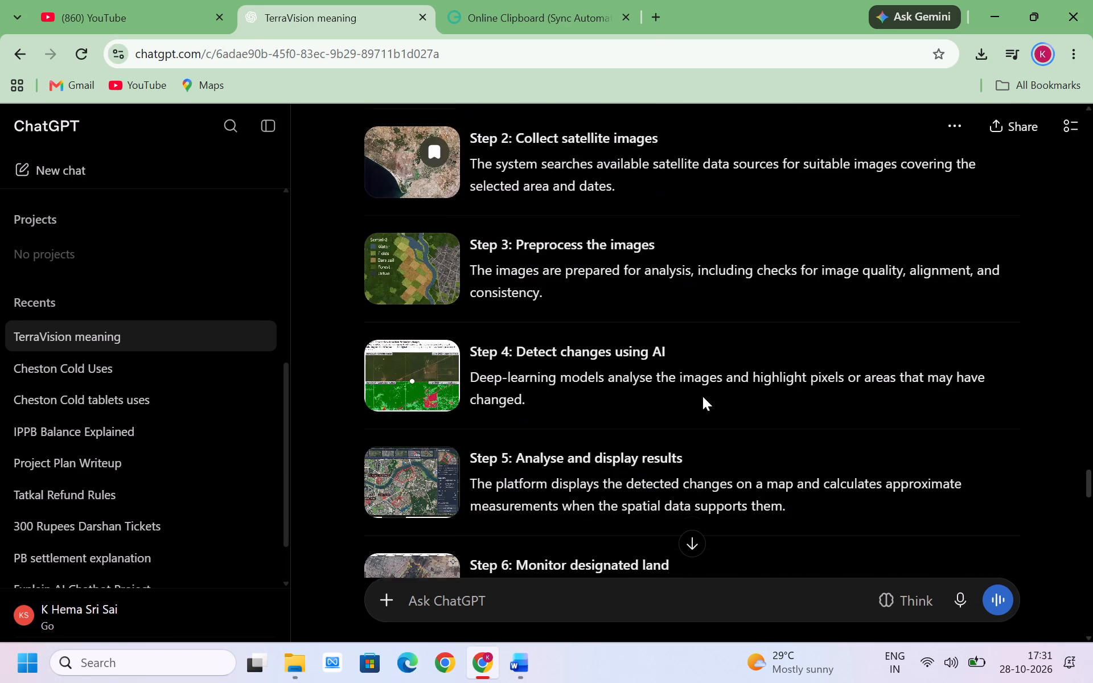
scroll(702, 396, "up", 2)
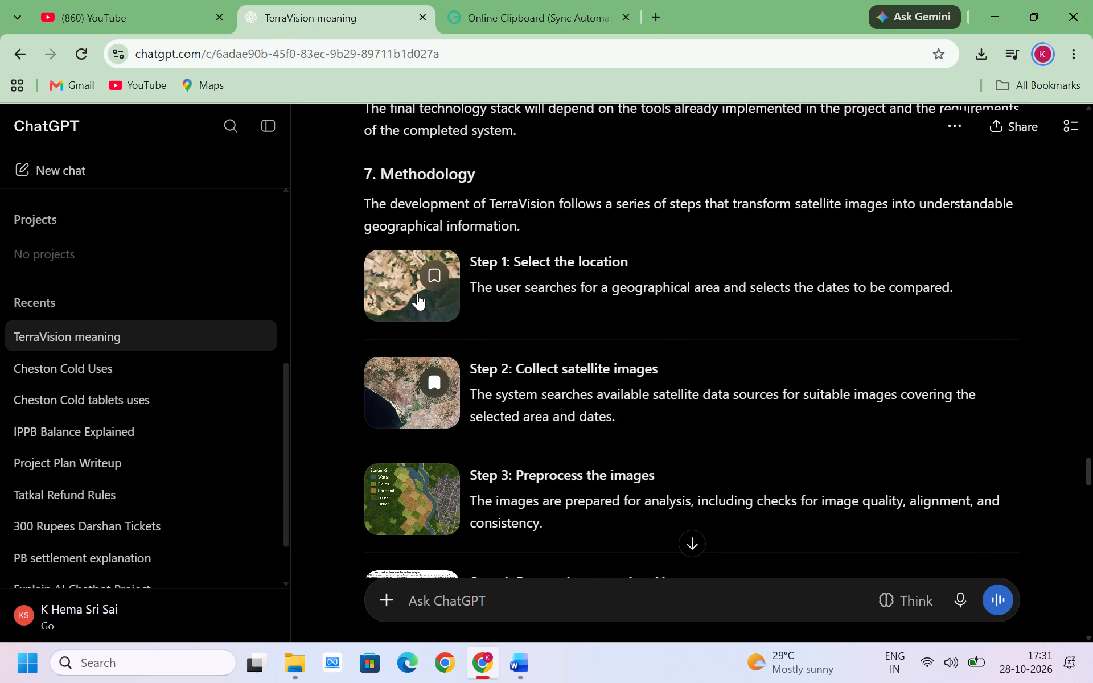
scroll(419, 389, "down", 1)
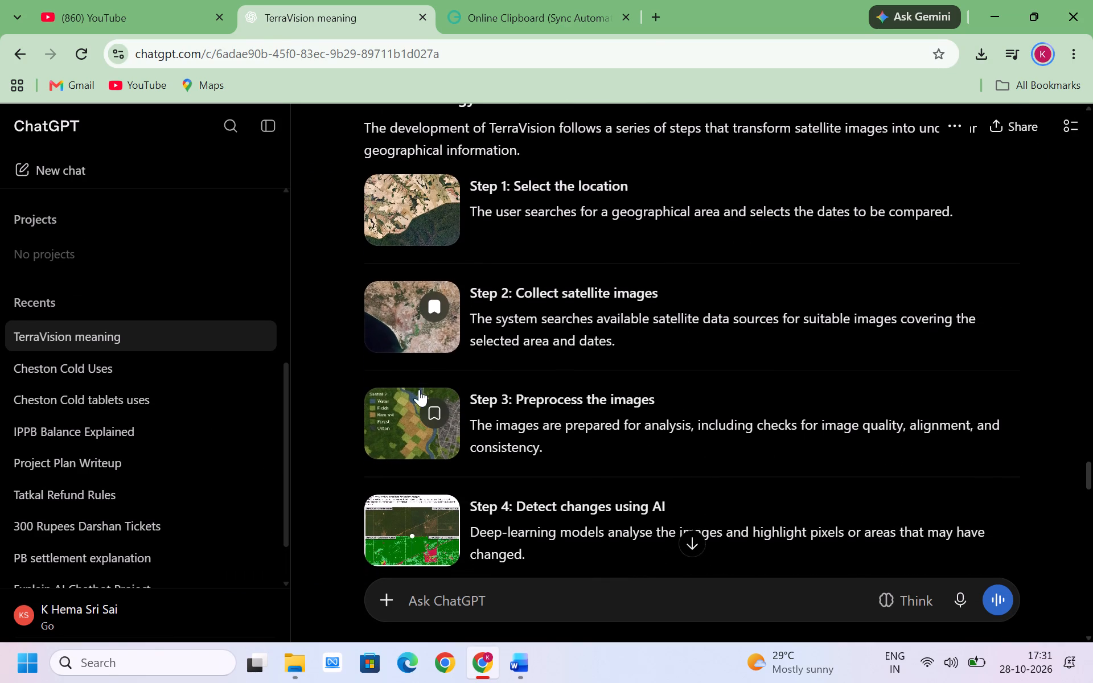
scroll(419, 389, "down", 1)
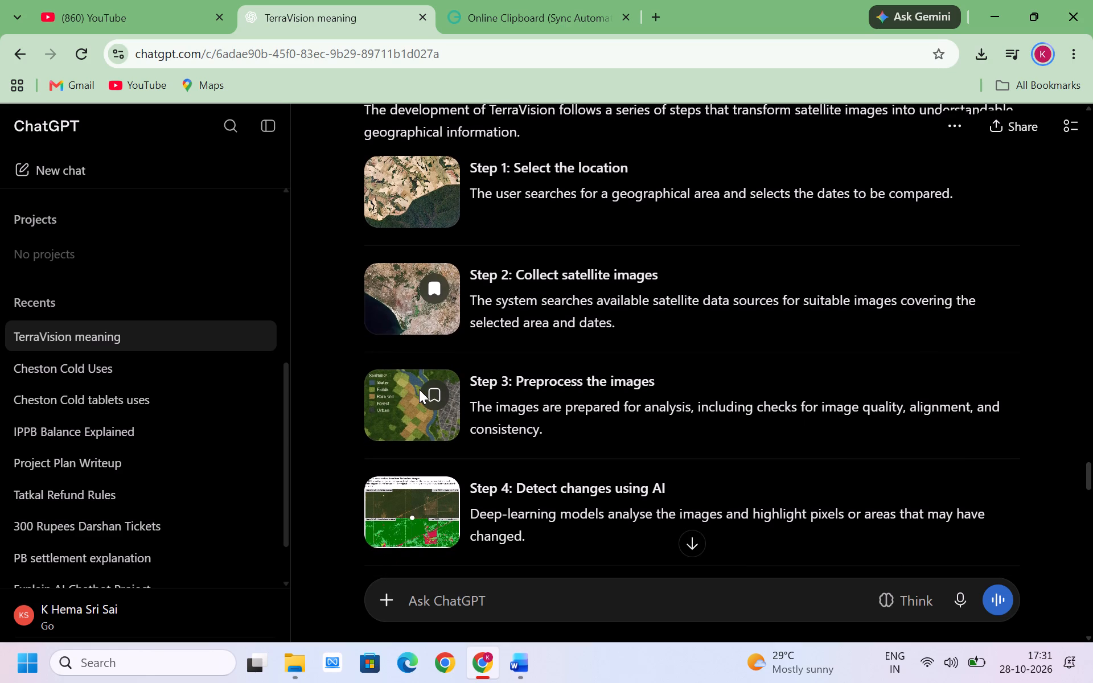
scroll(419, 389, "down", 2)
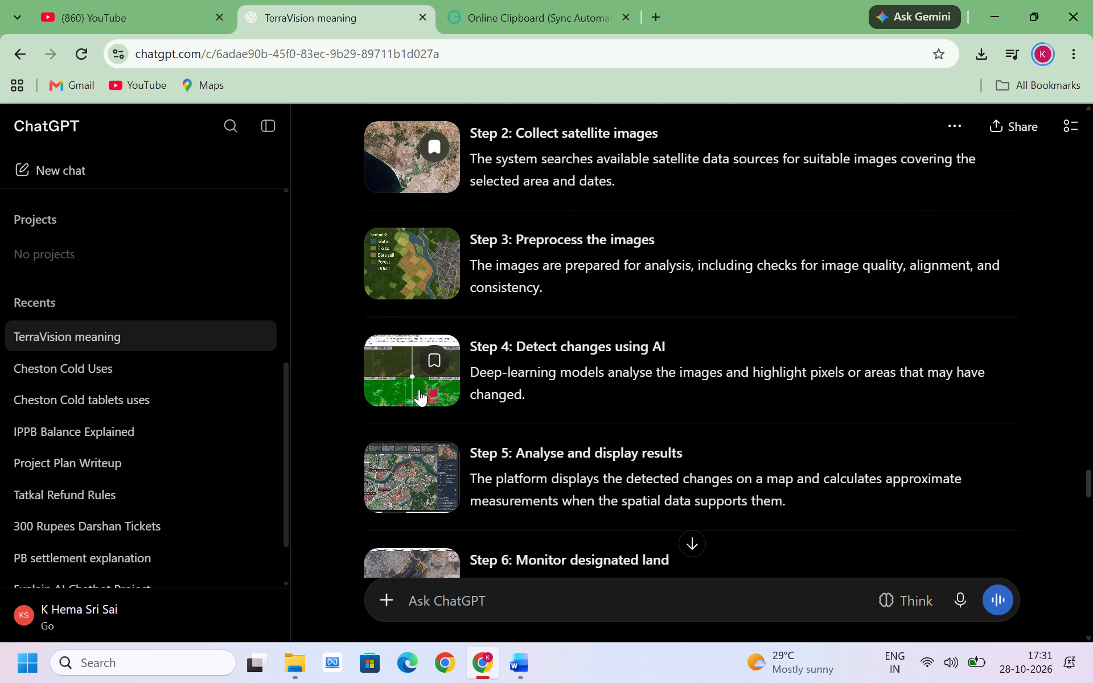
scroll(419, 389, "down", 2)
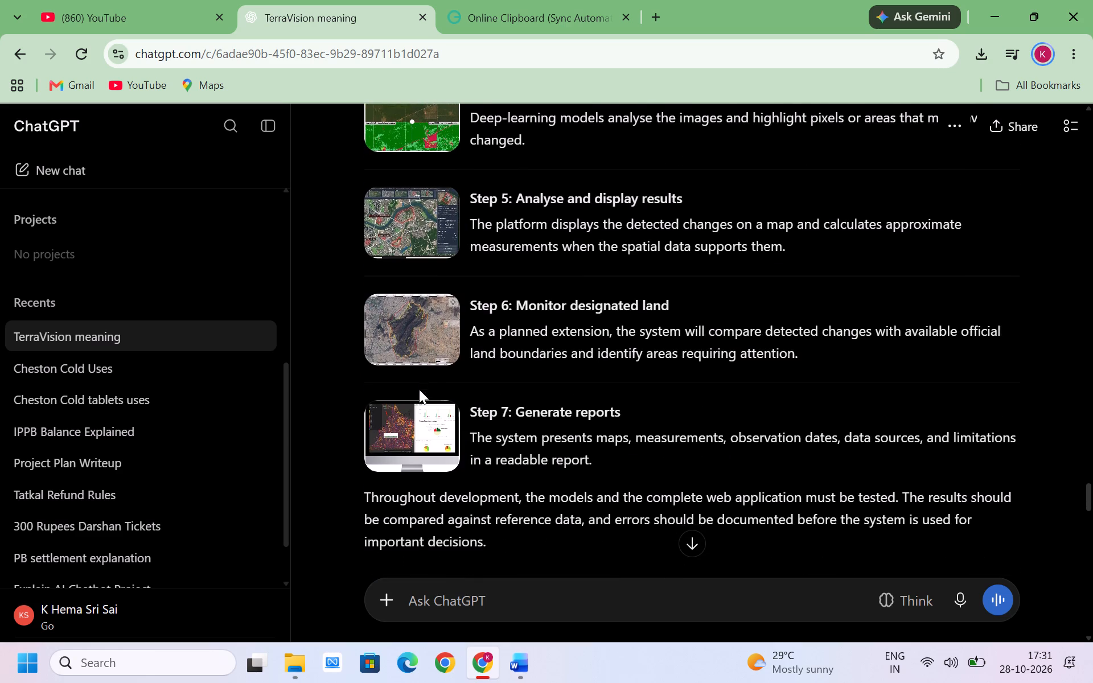
Open the enlarged Step 1 "Select the location" illustration and copy a screen snip of the whole image.
scroll(419, 389, "up", 4)
left_click(405, 378)
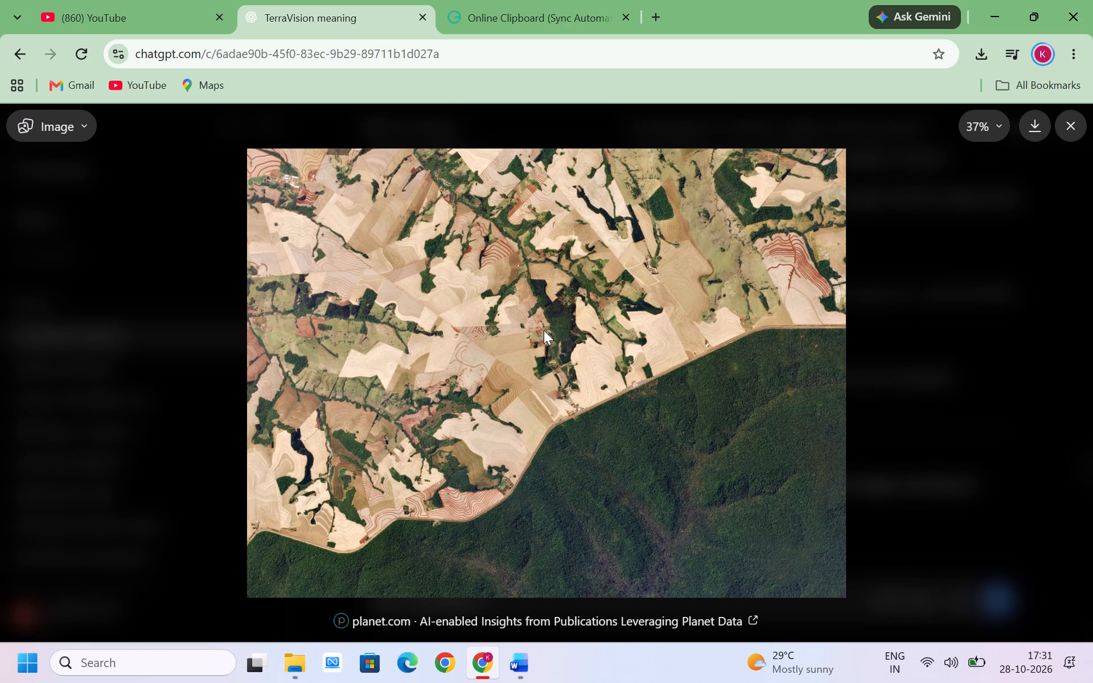
left_click(537, 354)
key("z")
key("F12")
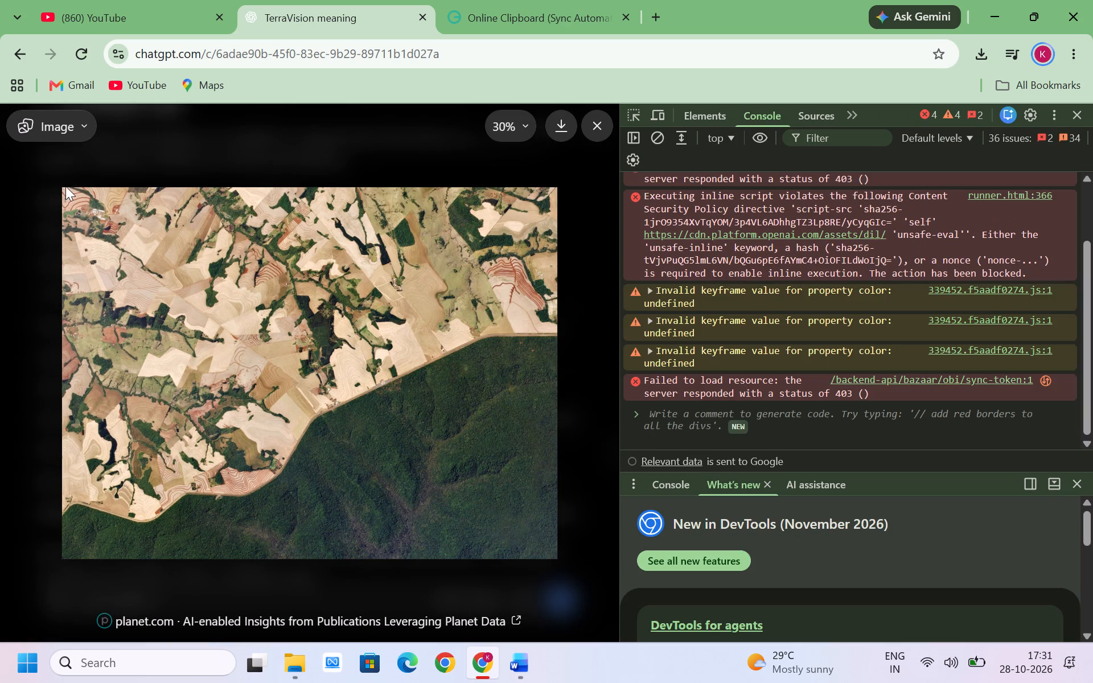
left_click(1079, 116)
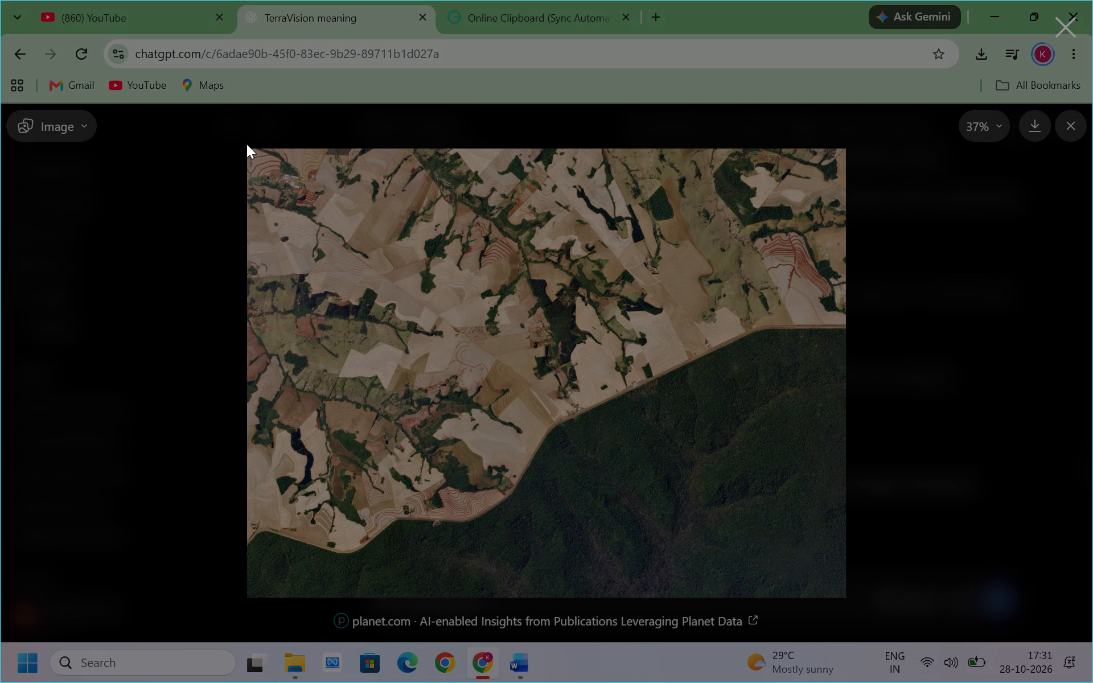
left_click_drag(246, 144, 254, 153)
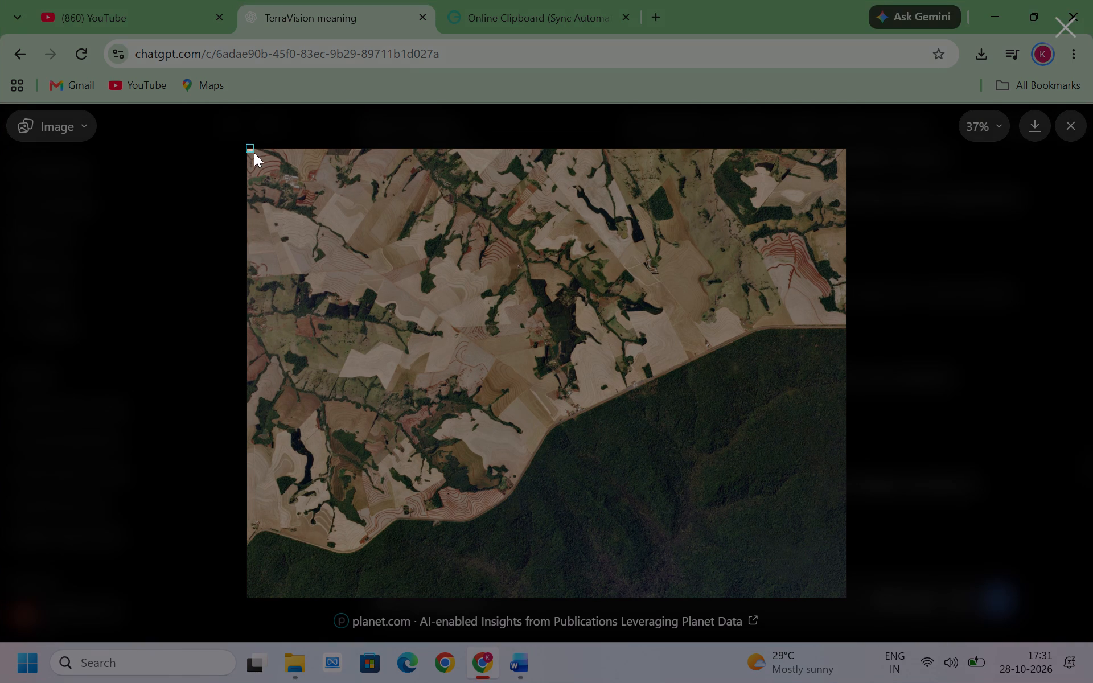
left_click_drag(254, 153, 754, 495)
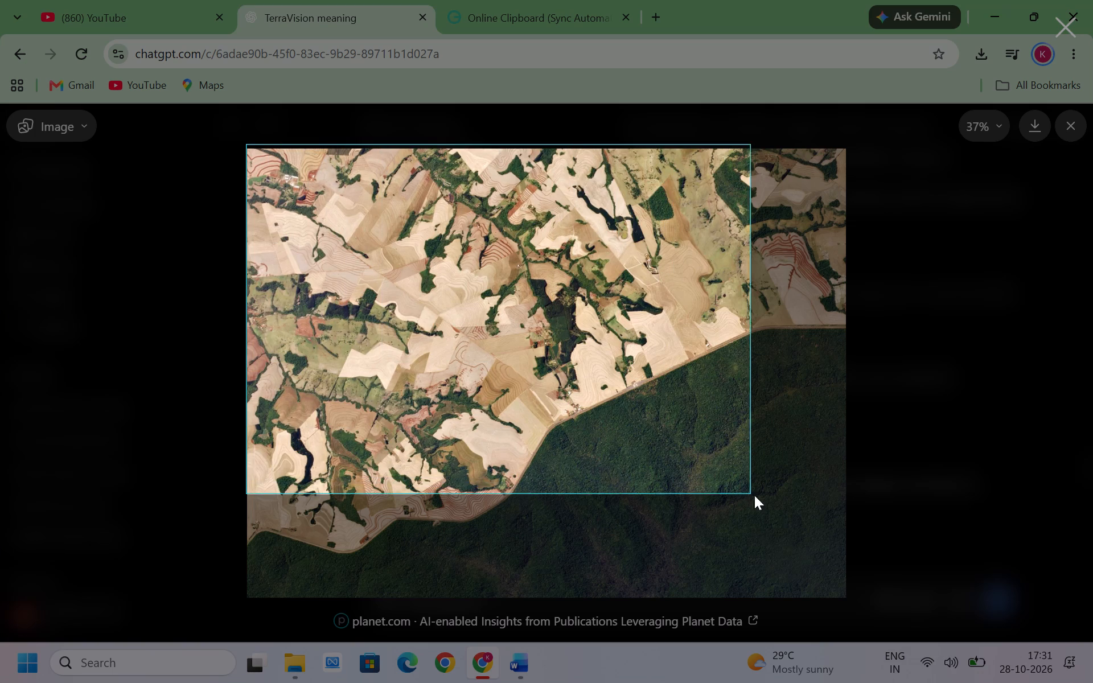
left_click_drag(754, 495, 848, 597)
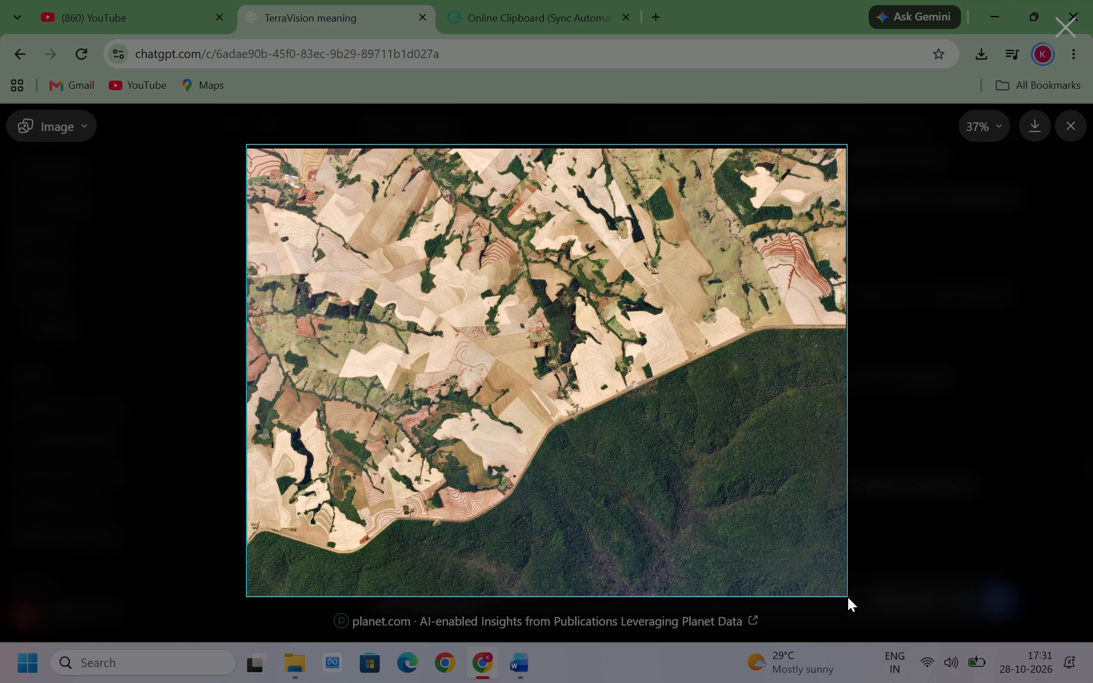
left_click_drag(848, 597, 845, 596)
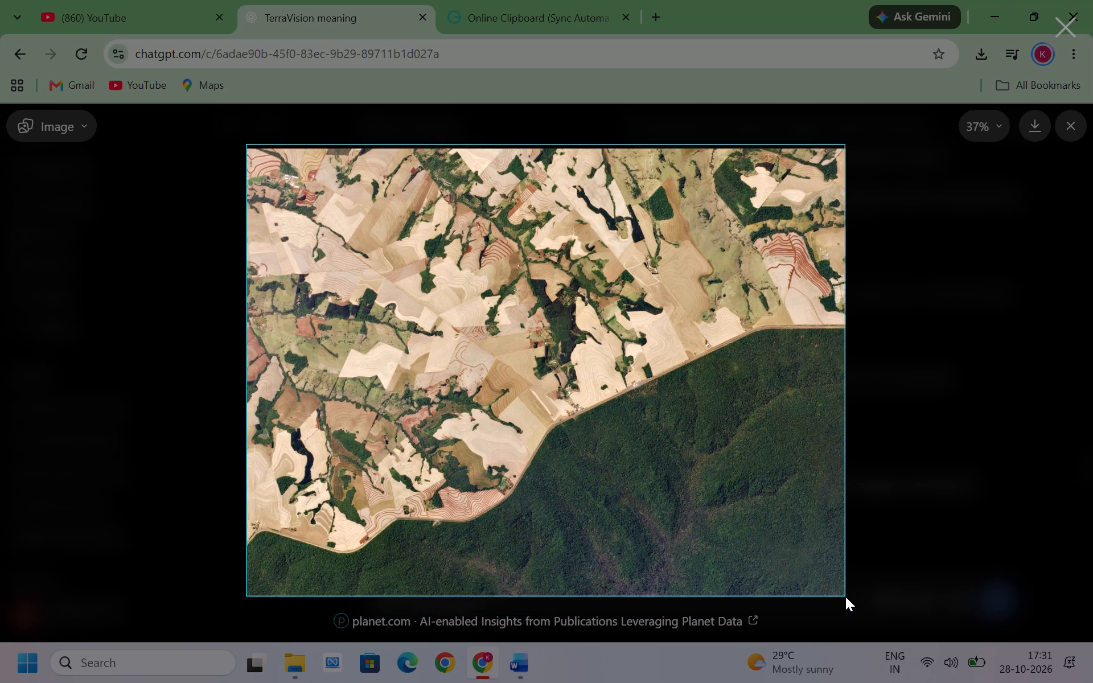
left_click_drag(845, 596, 845, 587)
key("ctrl+c")
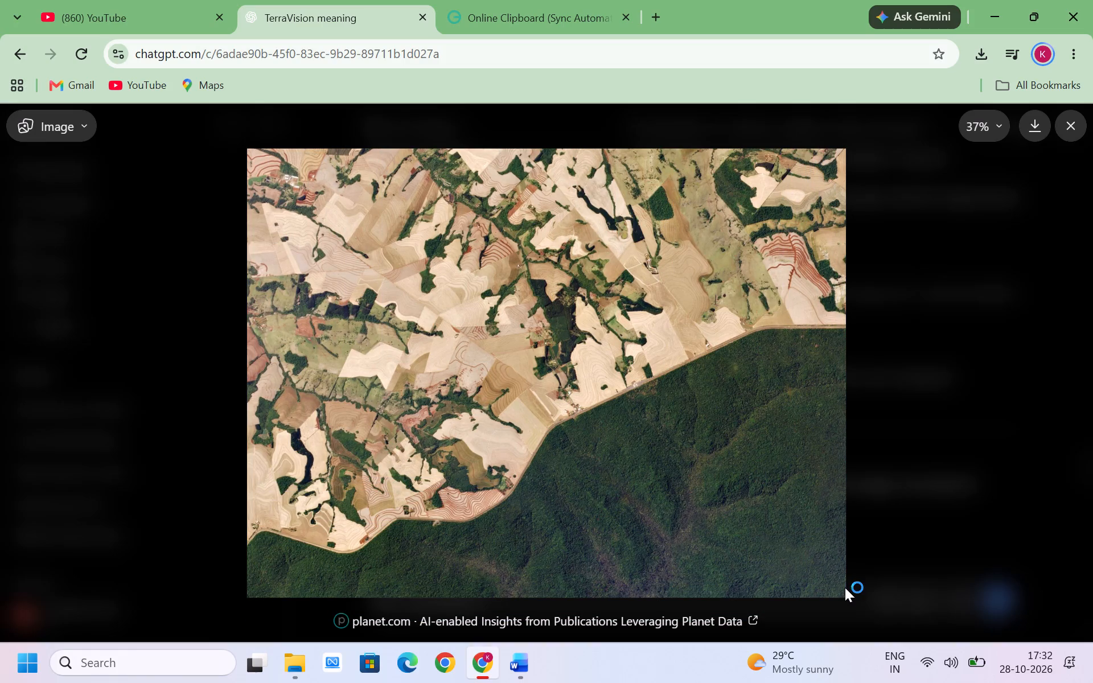
Switch to Word, add blank lines after "Step 7: Generate reports" and paste the snipped Step 1 illustration there.
left_click(524, 646)
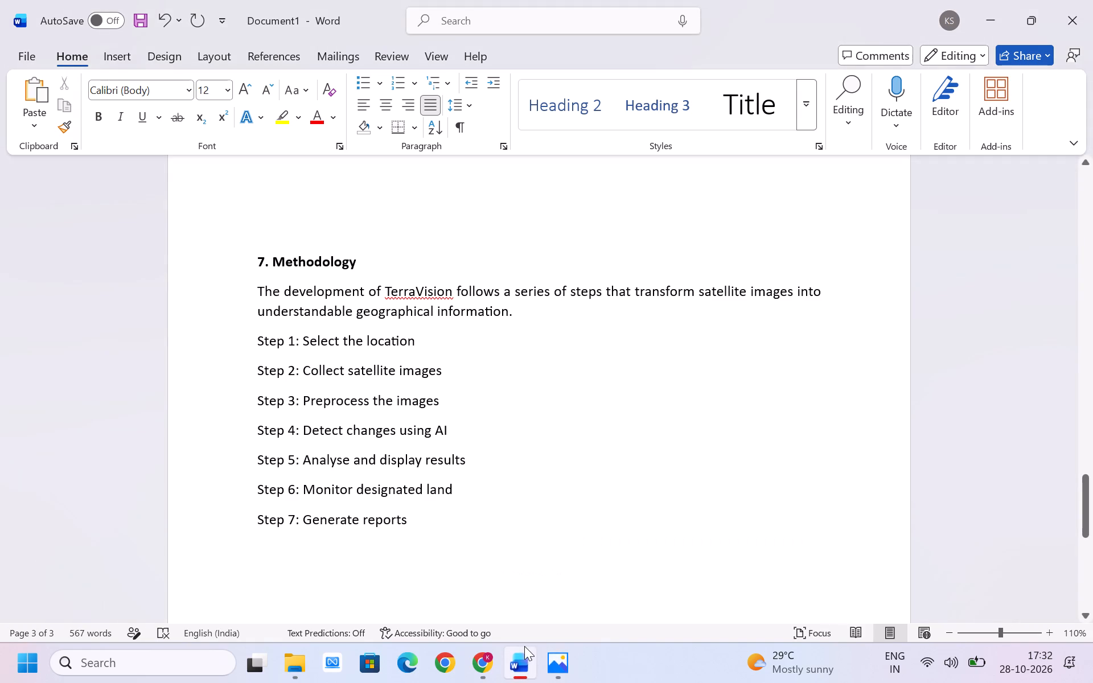
left_click(391, 549)
key("Right")
key("Right")
key("Right")
key("Return")
key("Return")
key("Return")
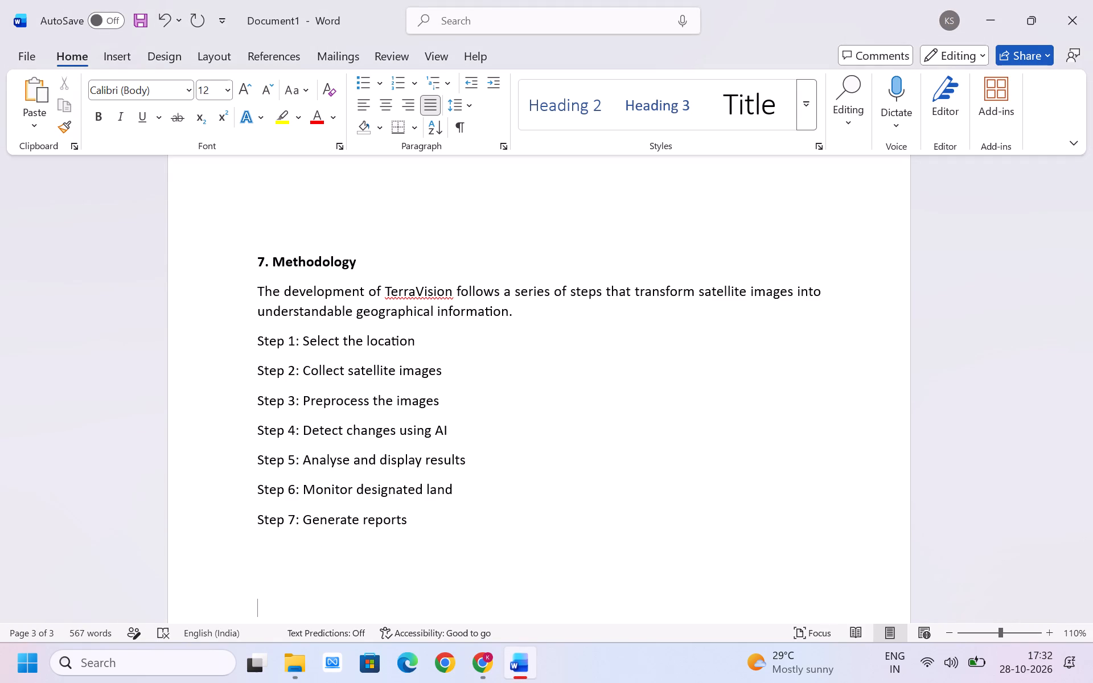
key("ctrl+v")
Shrink the pasted Step 1 picture proportionally to about two-fifths of its width.
left_click(503, 473)
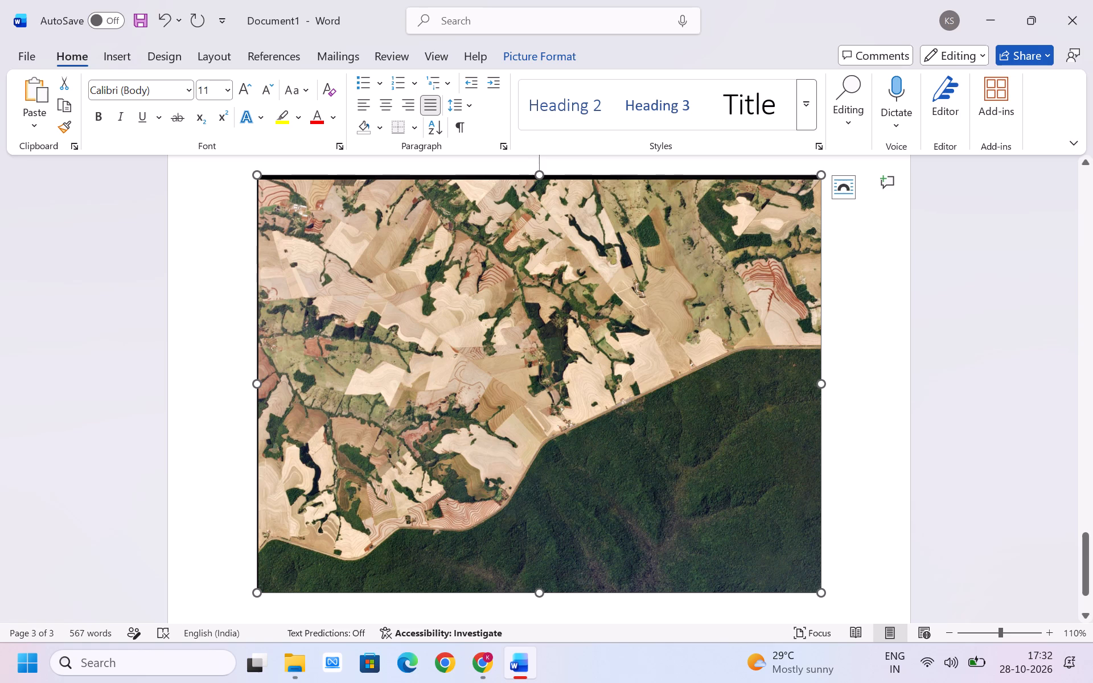
left_click_drag(823, 594, 499, 356)
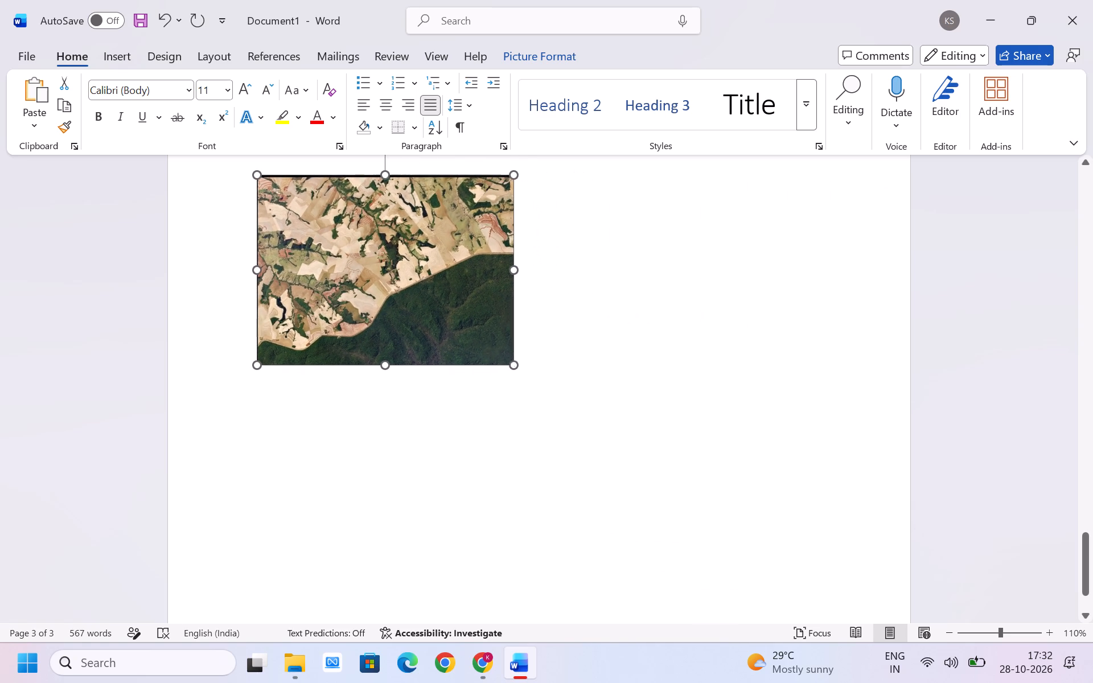
left_click_drag(499, 356, 460, 335)
scroll(521, 379, "up", 1)
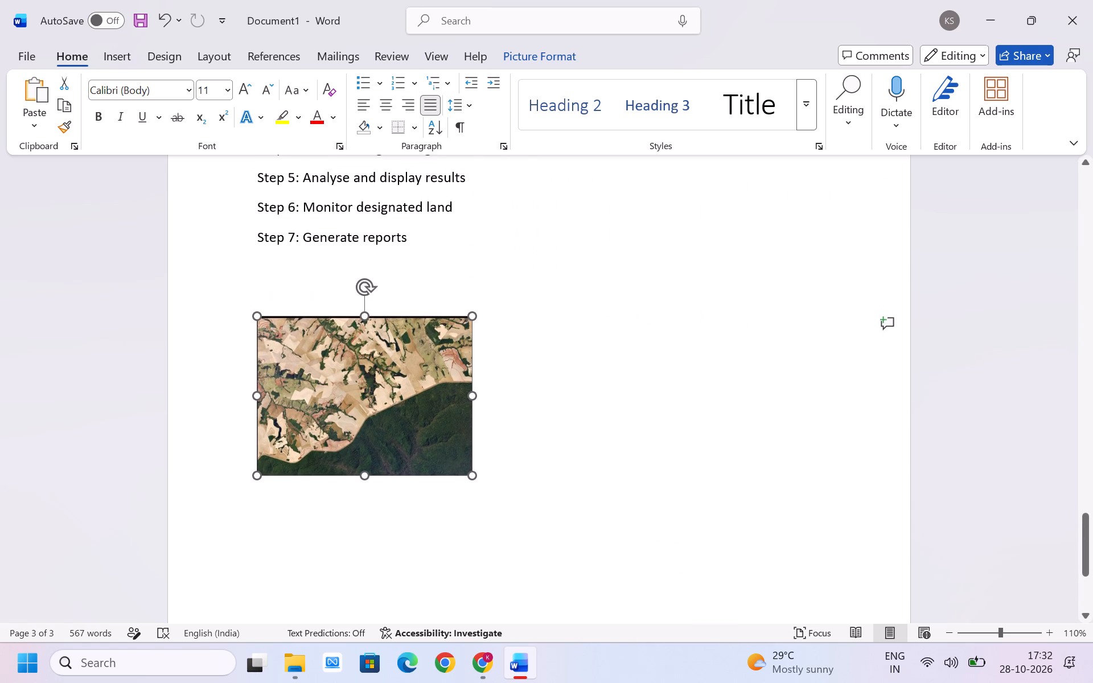
Switch to ChatGPT in Chrome, enlarge the Step 2 "Collect satellite images" illustration and capture the whole image as a screen snip.
left_click(482, 649)
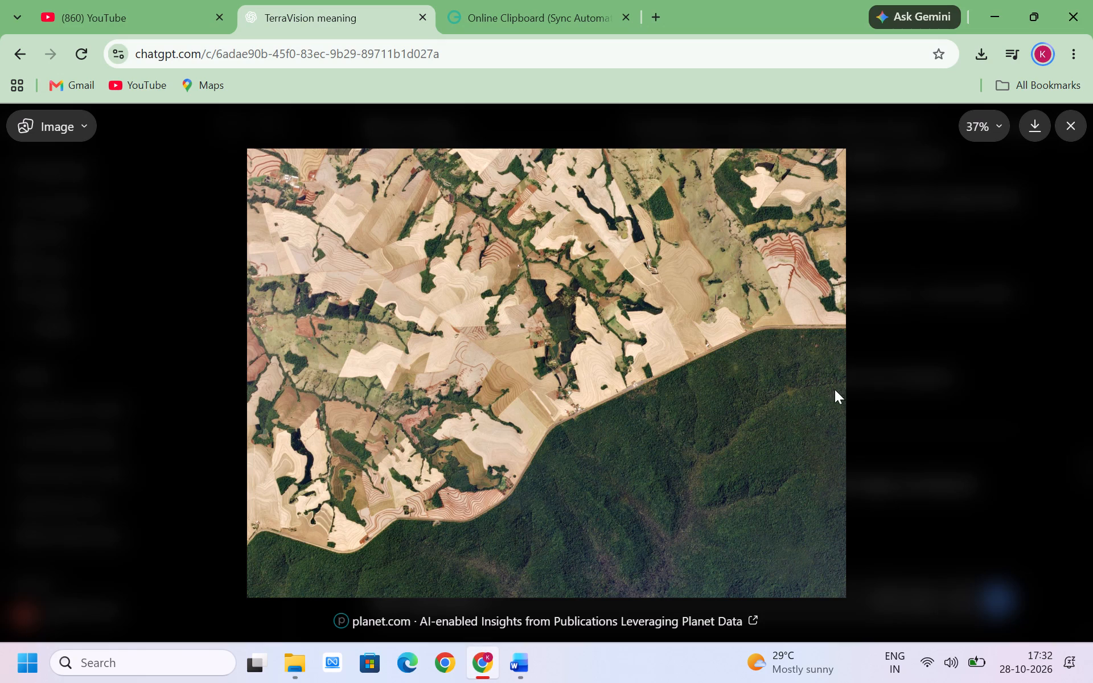
left_click(1062, 127)
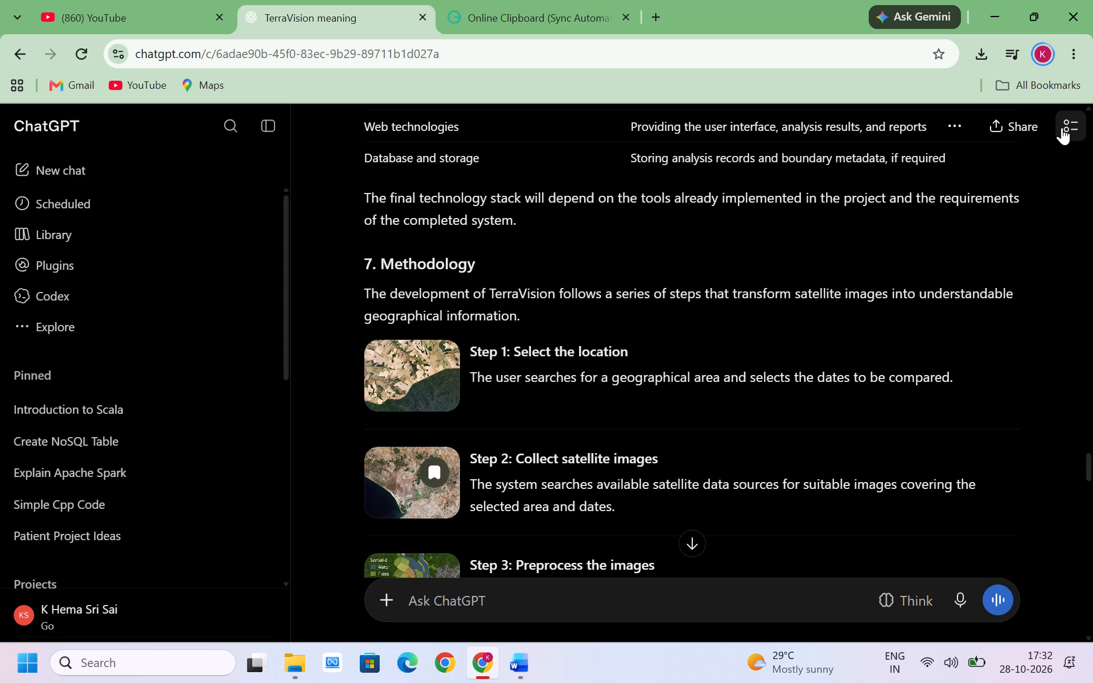
scroll(737, 310, "down", 1)
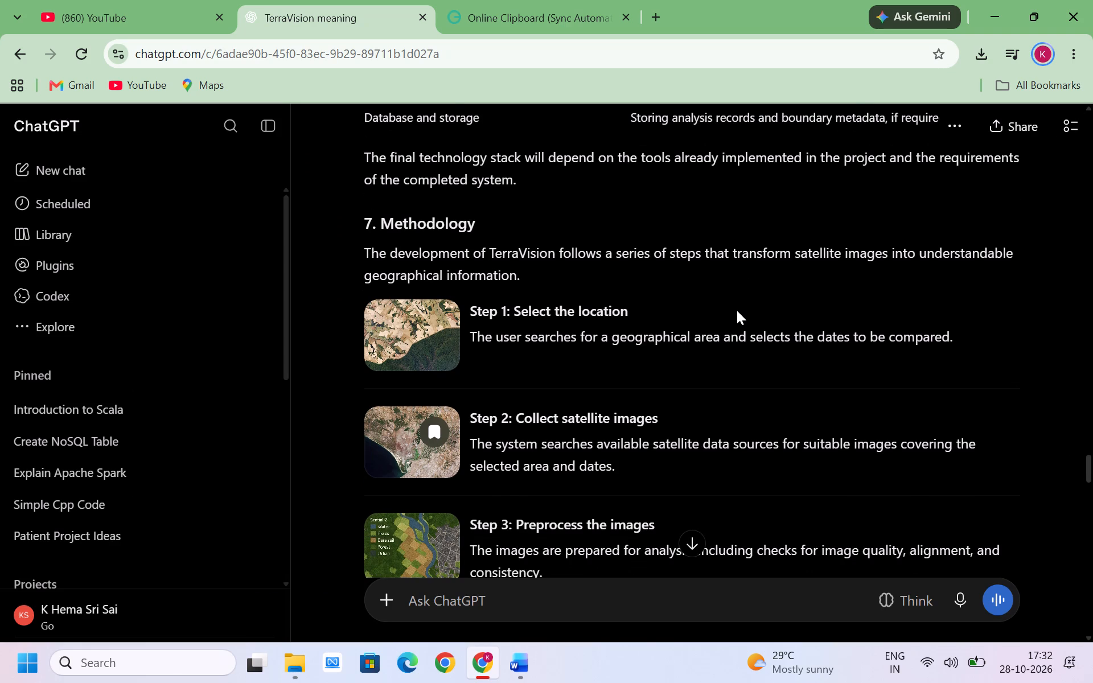
left_click(395, 455)
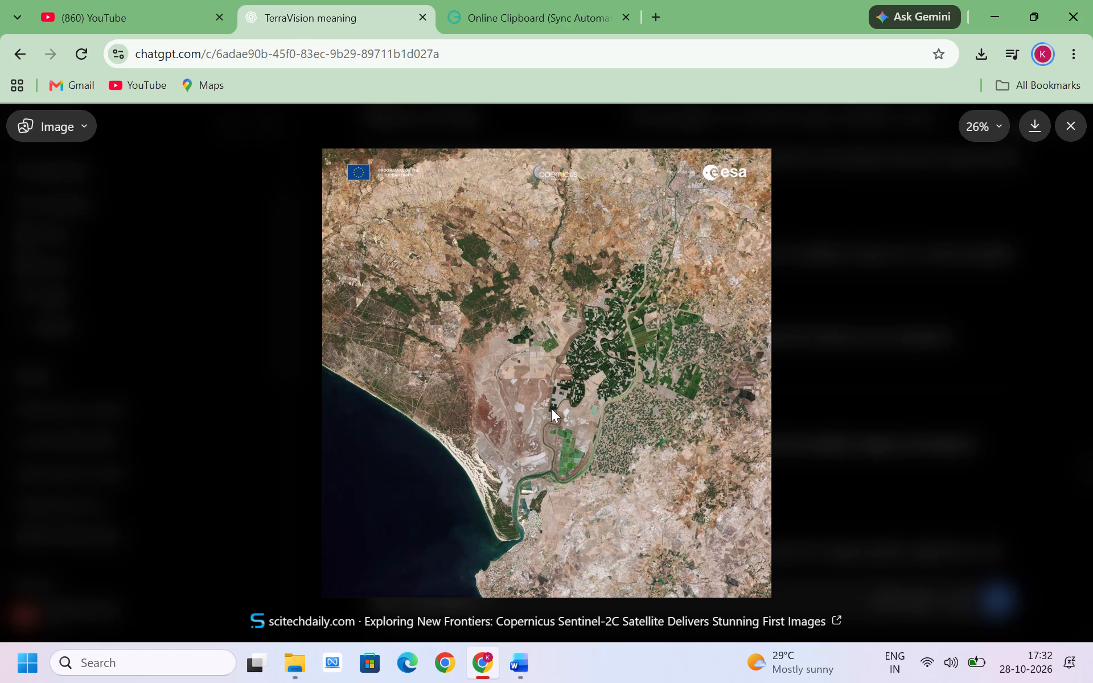
key("s")
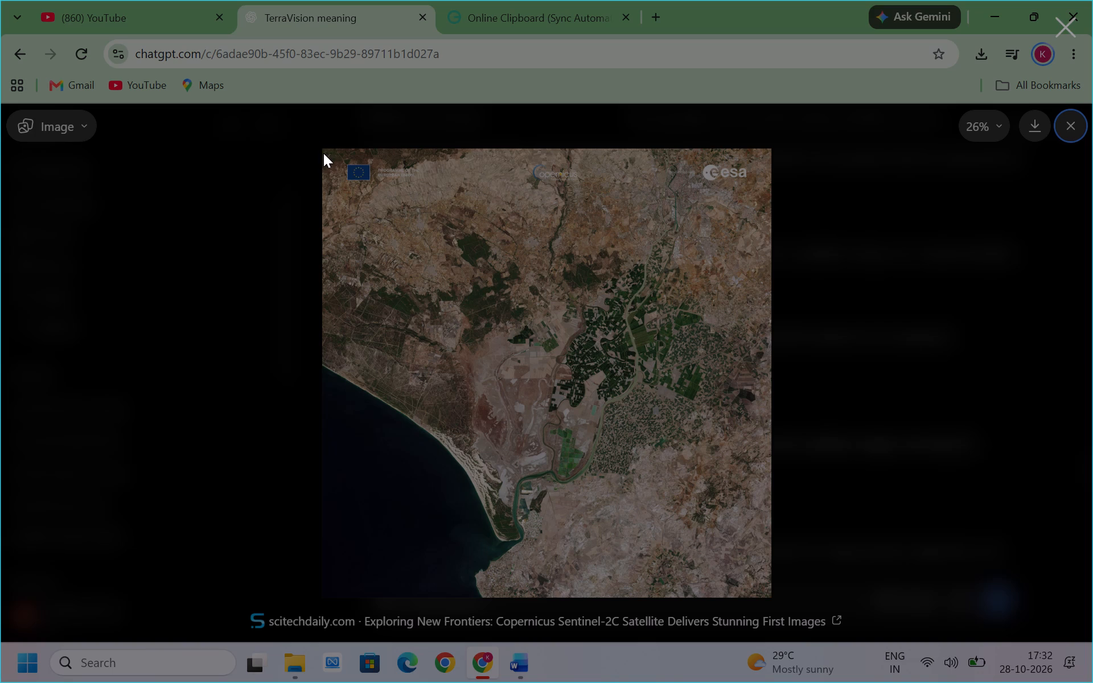
left_click_drag(322, 148, 640, 520)
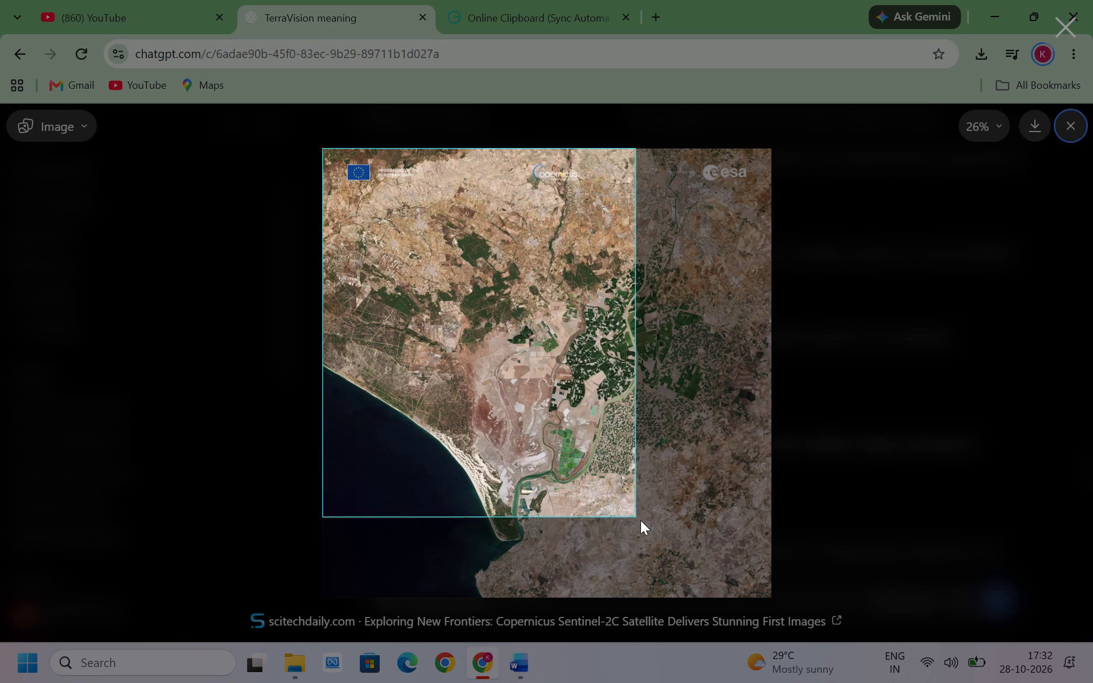
left_click_drag(640, 520, 791, 596)
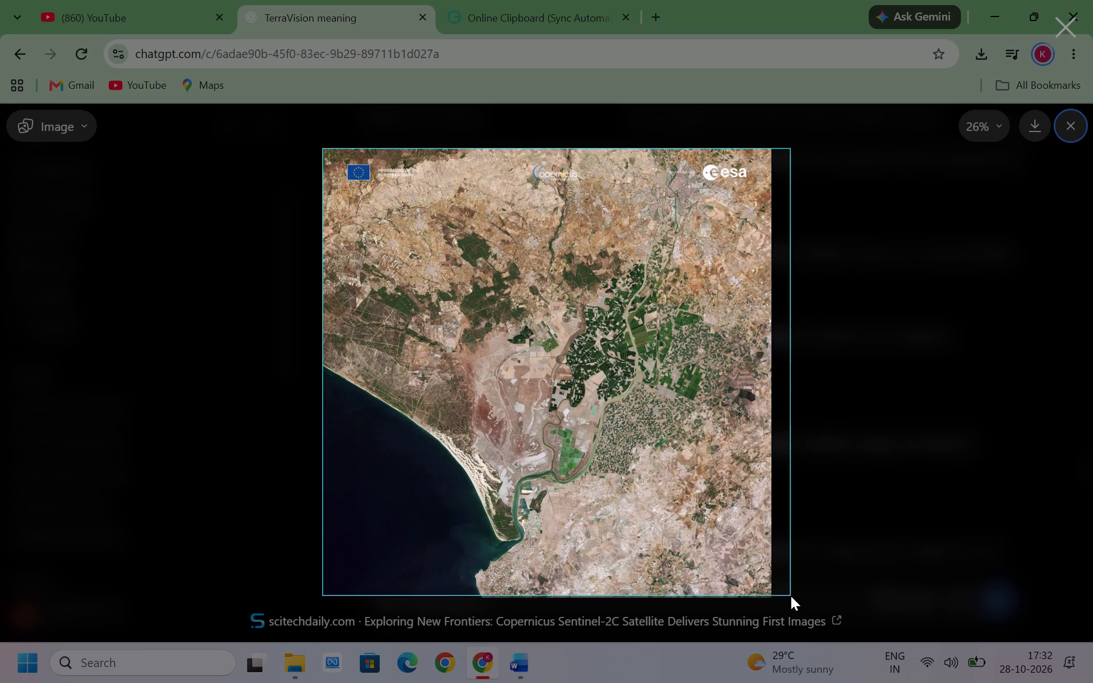
left_click_drag(791, 596, 773, 600)
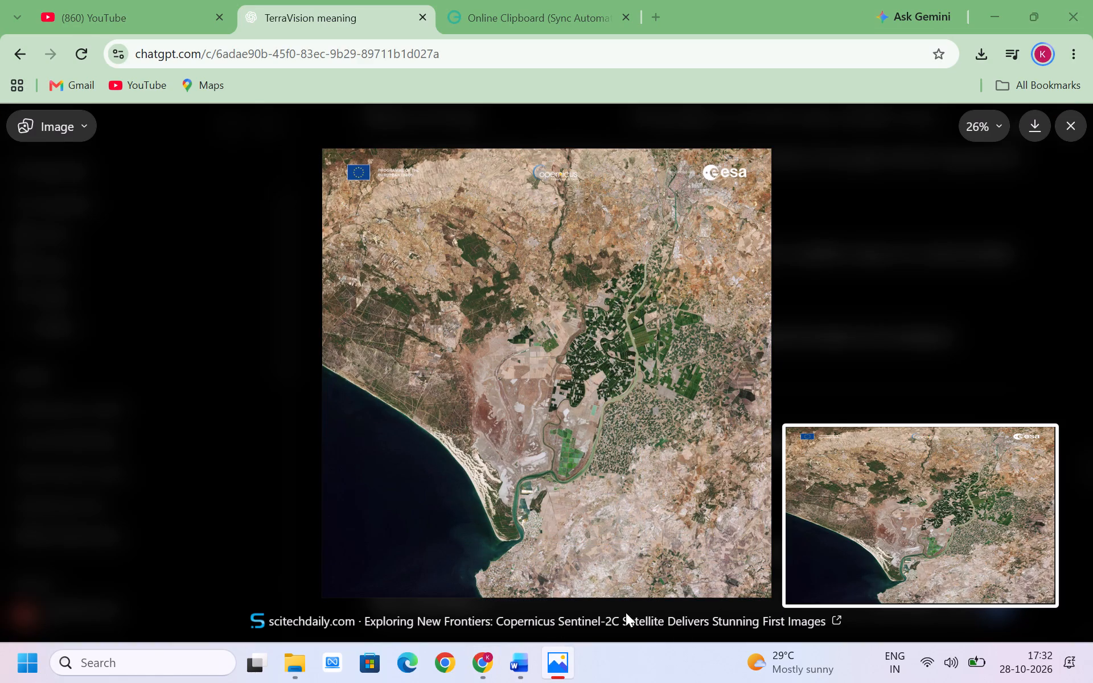
Switch to Word and paste the snipped Step 2 illustration directly after the Step 1 picture, leaving the new picture selected.
left_click(517, 656)
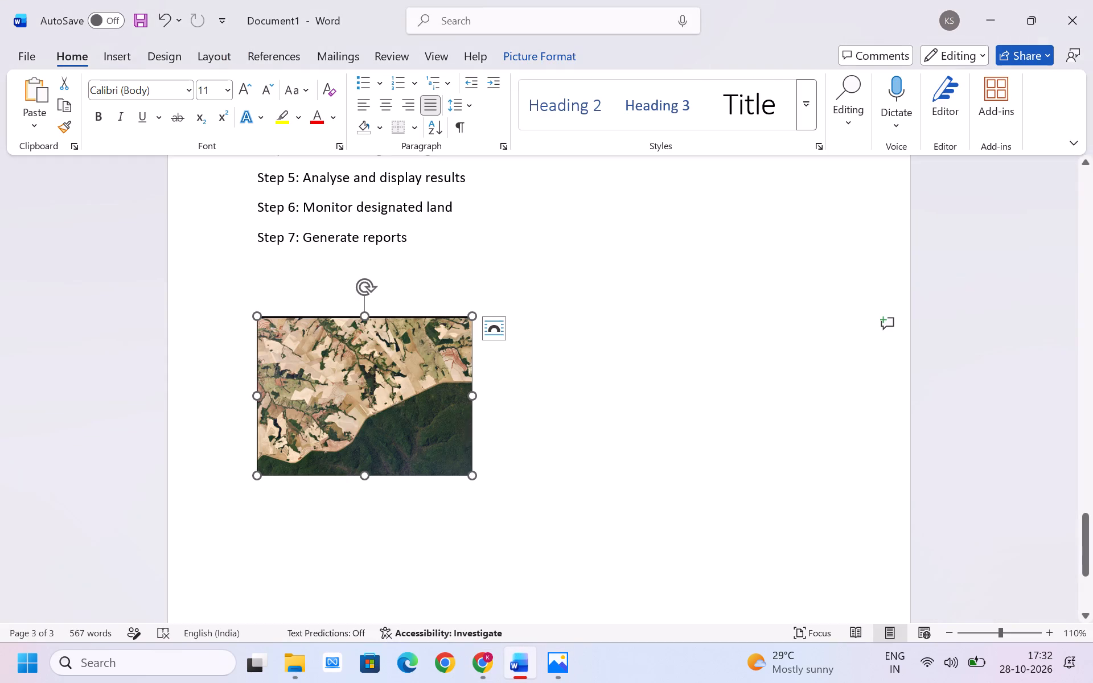
left_click(545, 428)
left_click(334, 517)
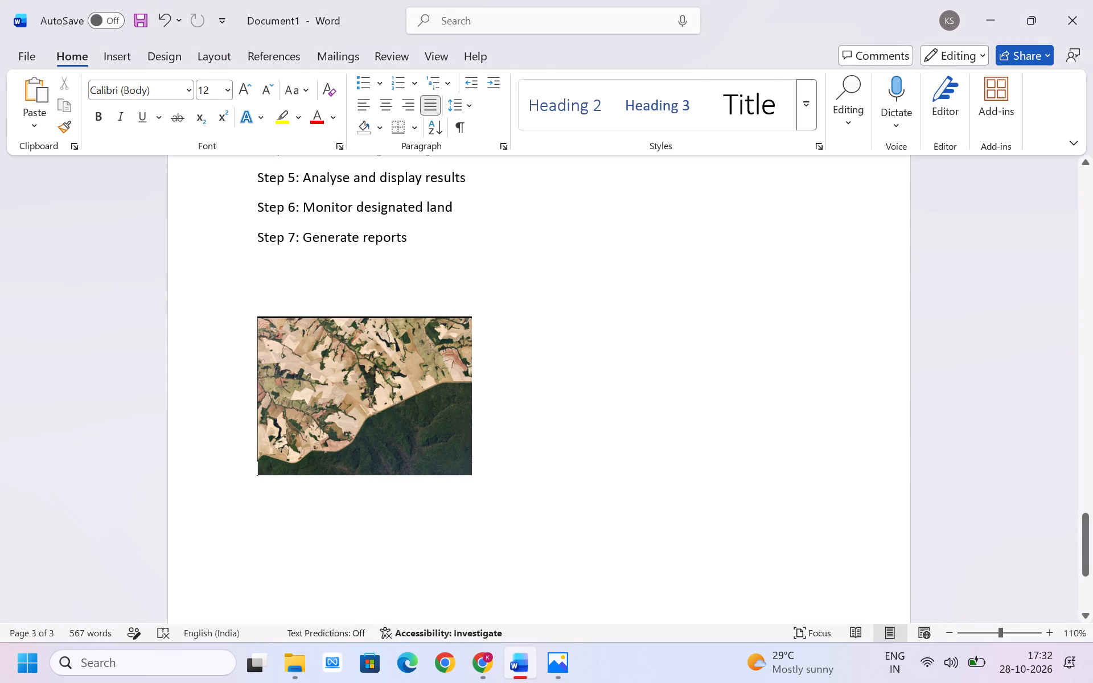
left_click(615, 335)
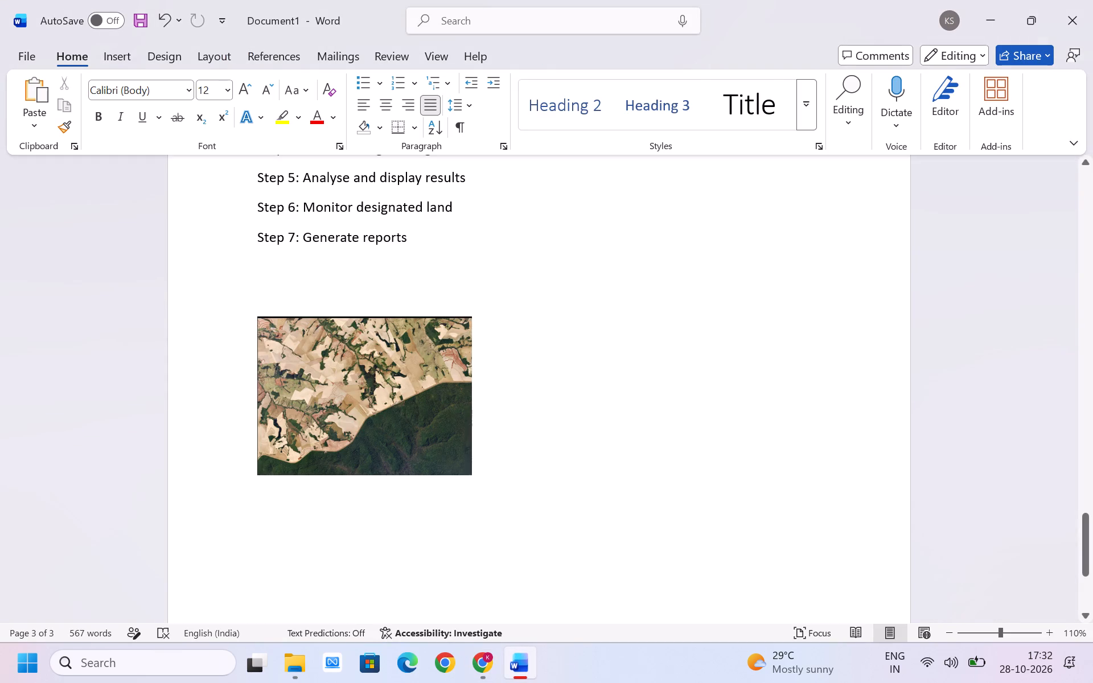
left_click(615, 335)
key("ctrl+v")
left_click(615, 335)
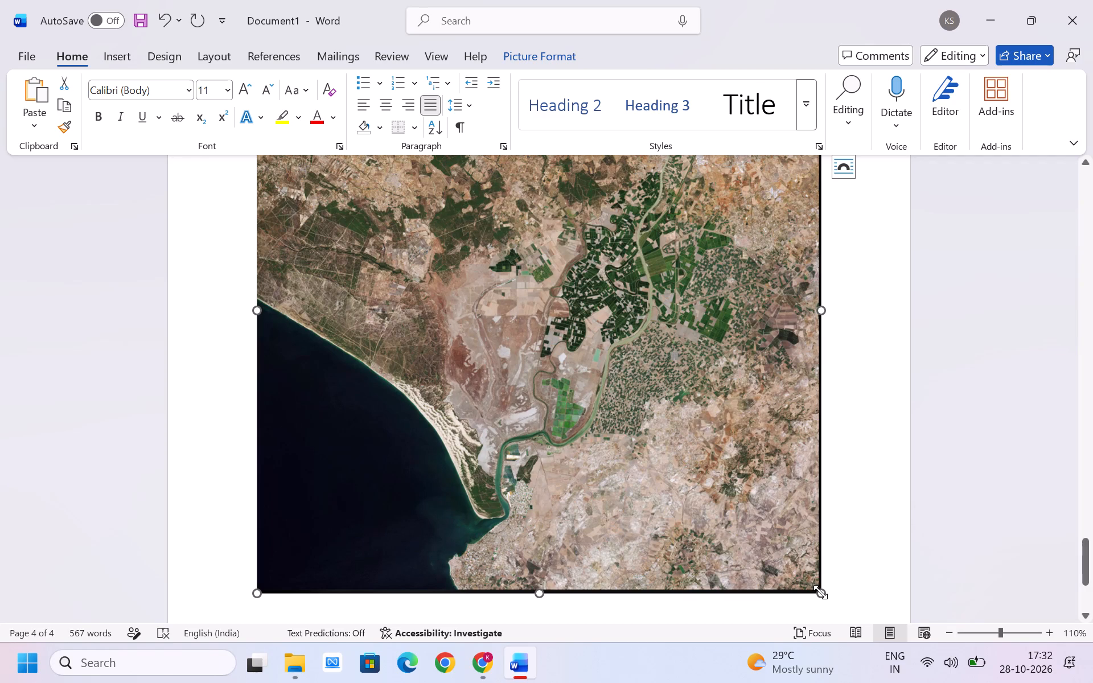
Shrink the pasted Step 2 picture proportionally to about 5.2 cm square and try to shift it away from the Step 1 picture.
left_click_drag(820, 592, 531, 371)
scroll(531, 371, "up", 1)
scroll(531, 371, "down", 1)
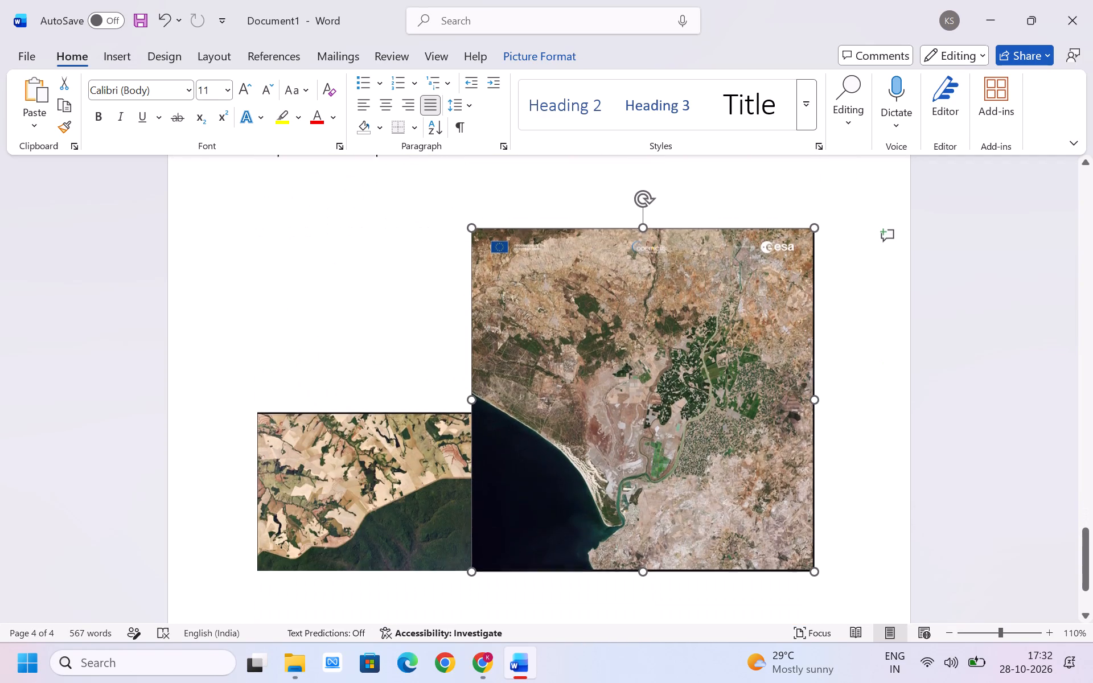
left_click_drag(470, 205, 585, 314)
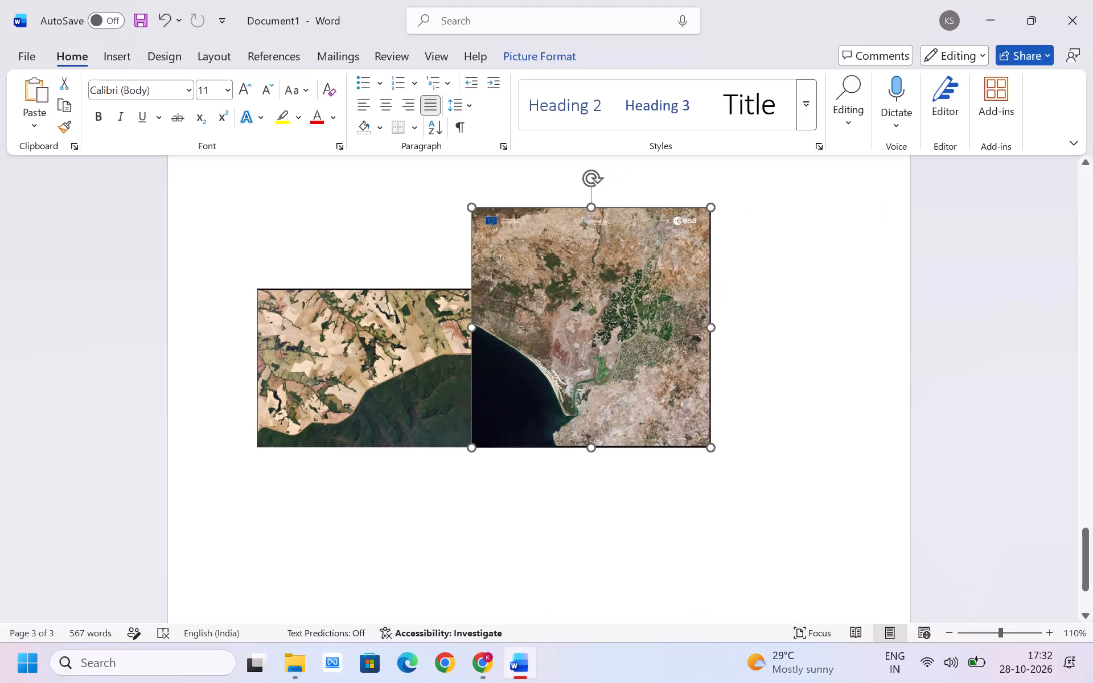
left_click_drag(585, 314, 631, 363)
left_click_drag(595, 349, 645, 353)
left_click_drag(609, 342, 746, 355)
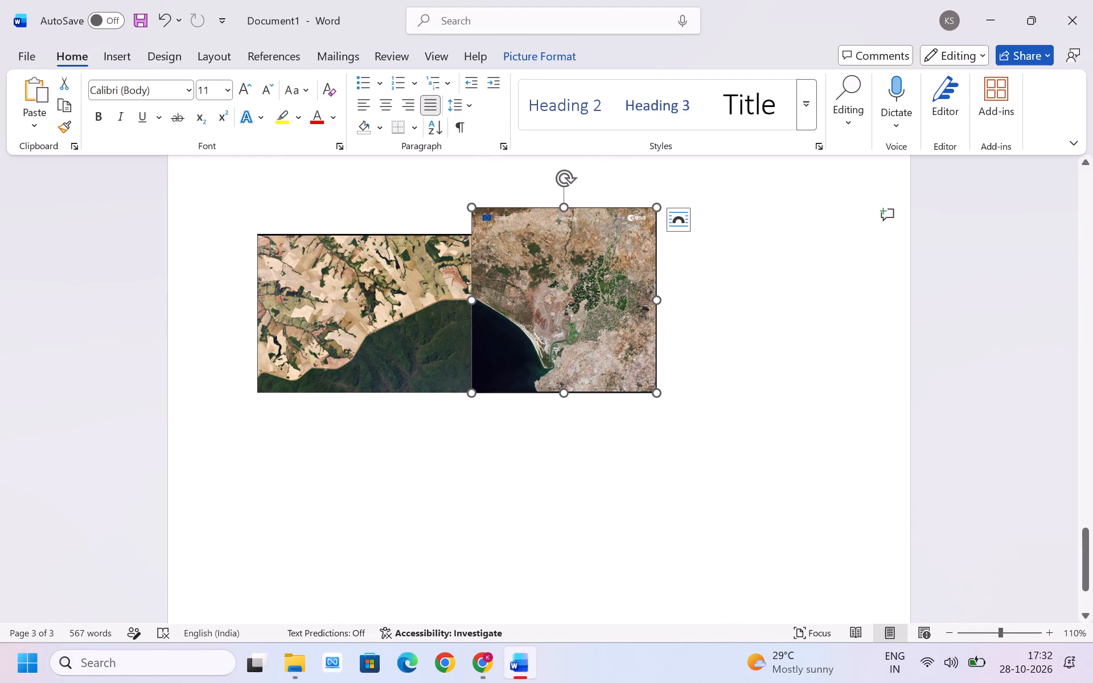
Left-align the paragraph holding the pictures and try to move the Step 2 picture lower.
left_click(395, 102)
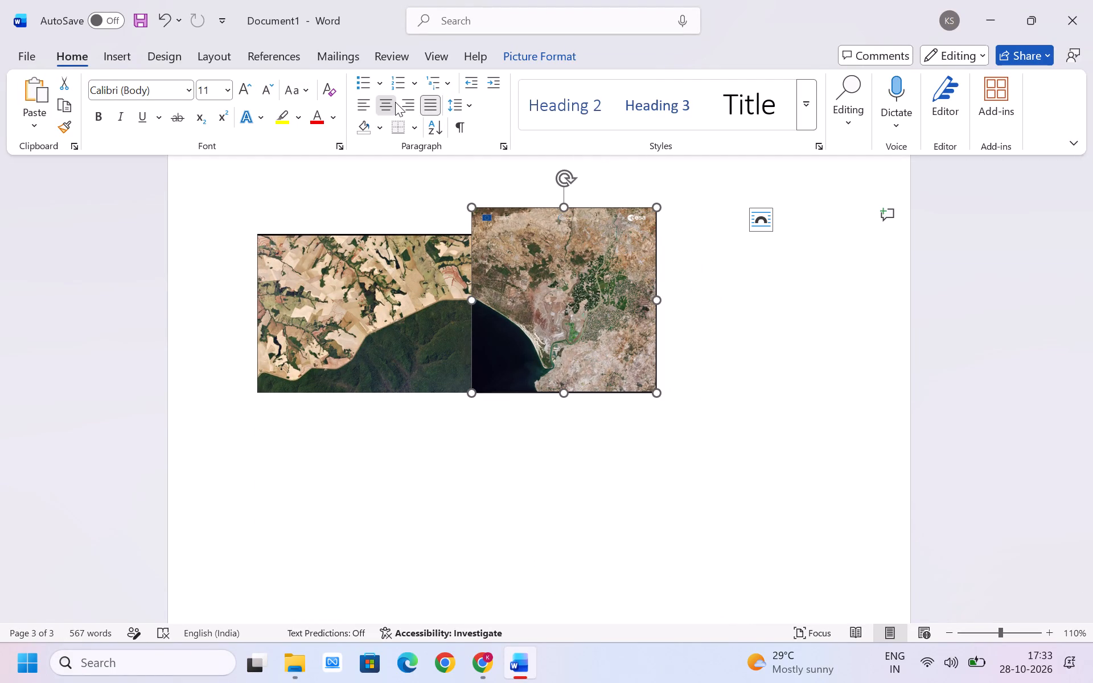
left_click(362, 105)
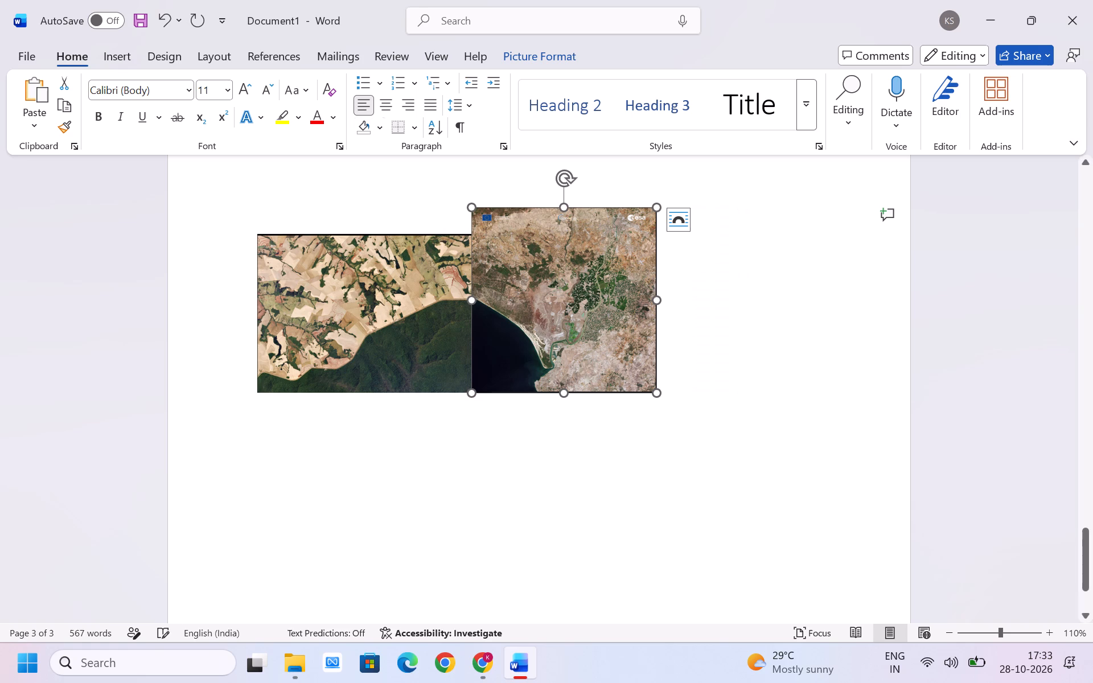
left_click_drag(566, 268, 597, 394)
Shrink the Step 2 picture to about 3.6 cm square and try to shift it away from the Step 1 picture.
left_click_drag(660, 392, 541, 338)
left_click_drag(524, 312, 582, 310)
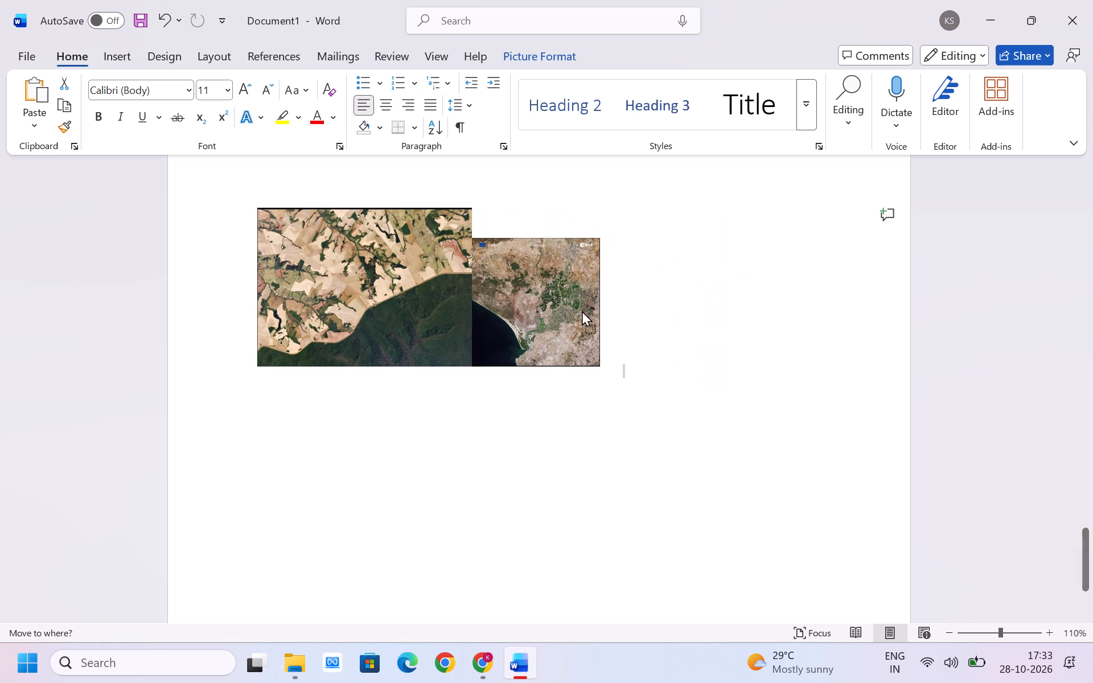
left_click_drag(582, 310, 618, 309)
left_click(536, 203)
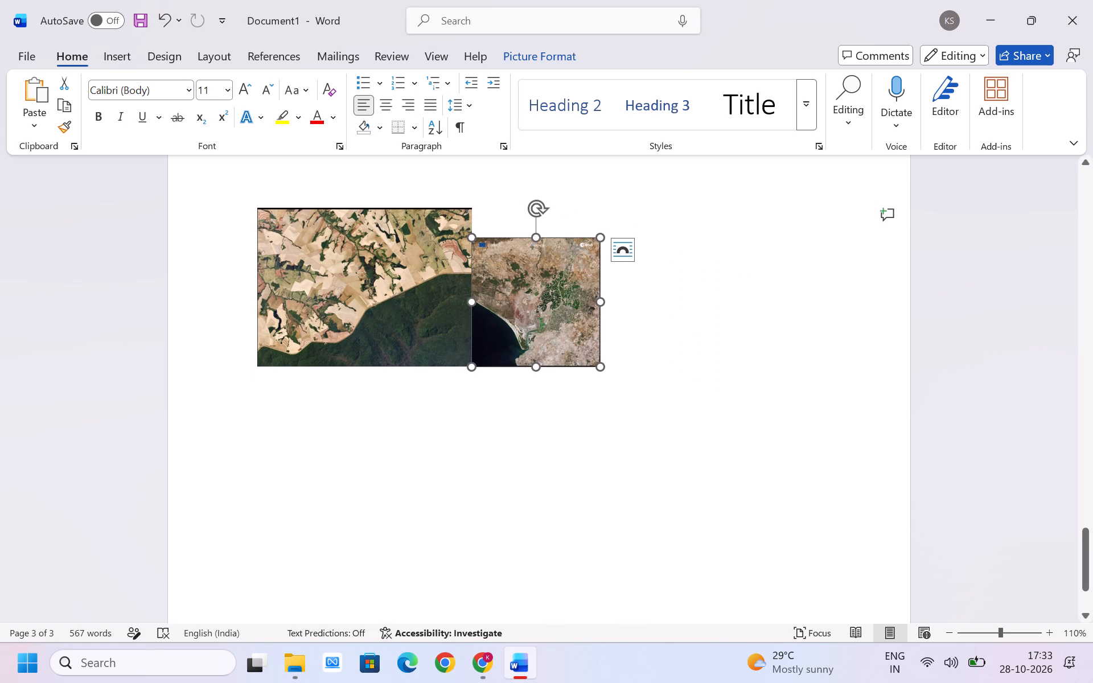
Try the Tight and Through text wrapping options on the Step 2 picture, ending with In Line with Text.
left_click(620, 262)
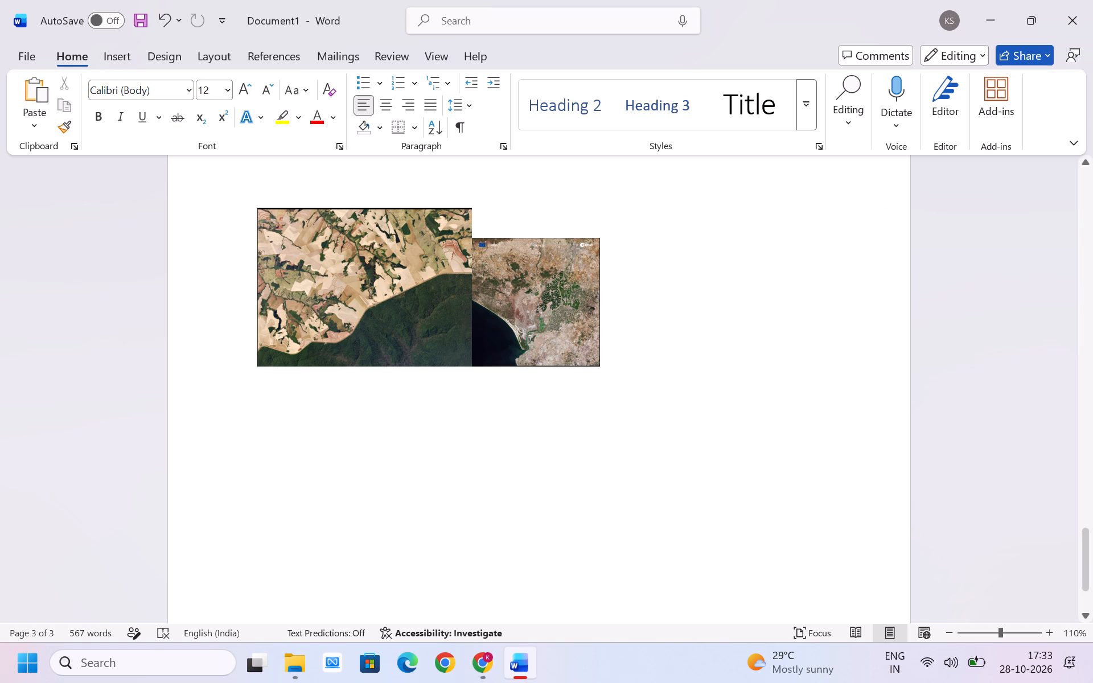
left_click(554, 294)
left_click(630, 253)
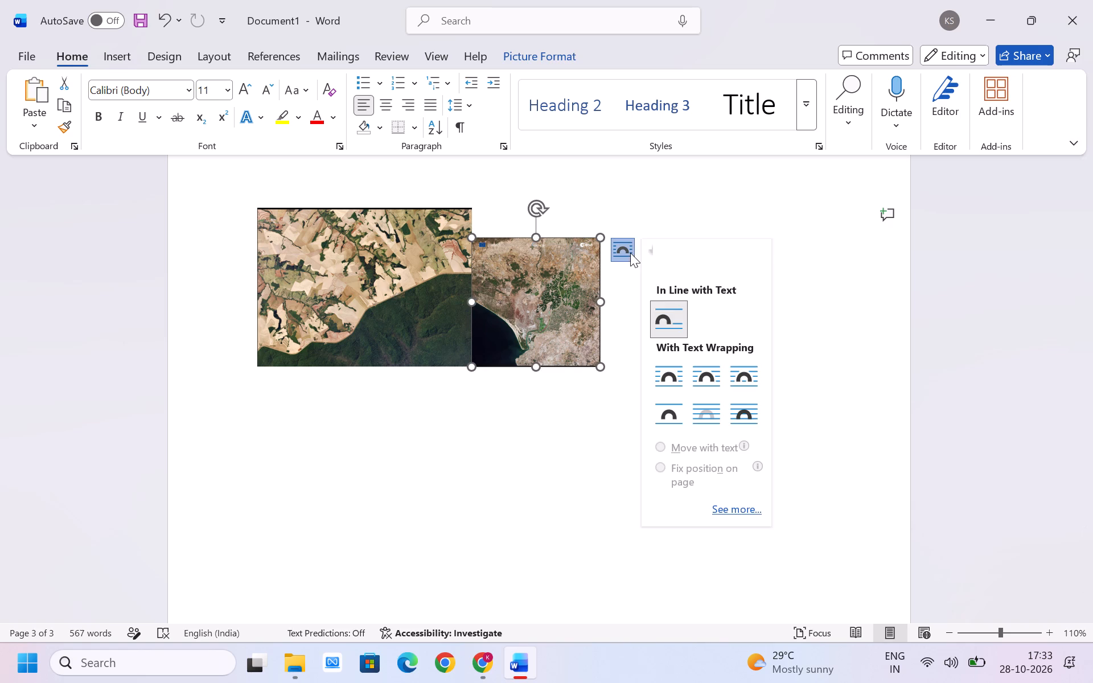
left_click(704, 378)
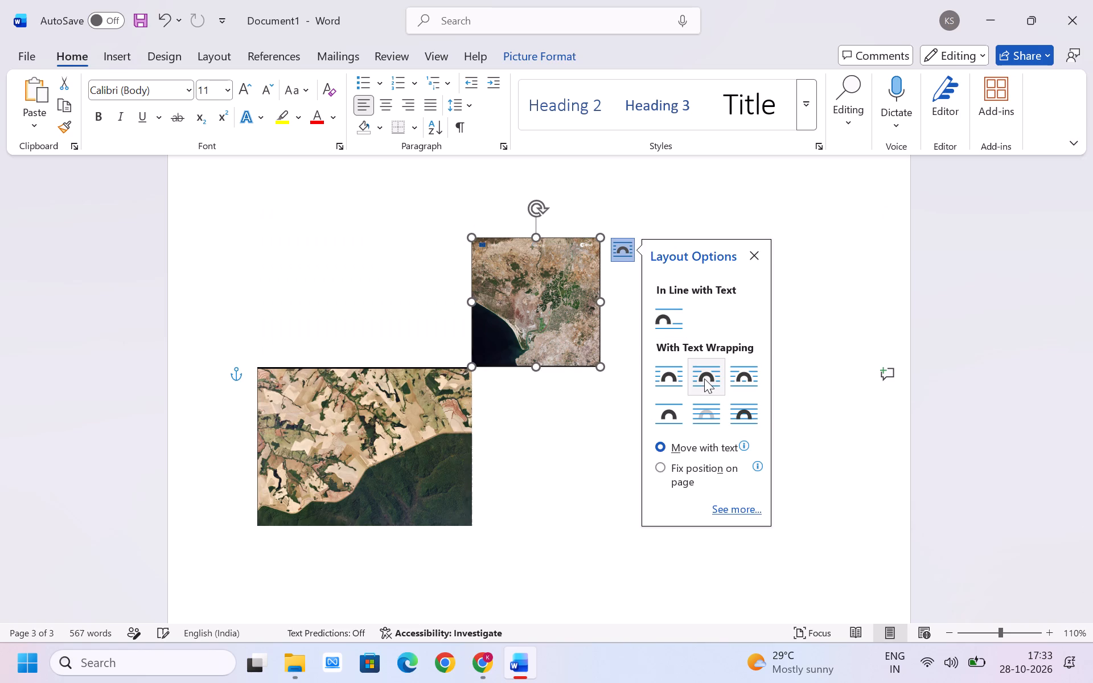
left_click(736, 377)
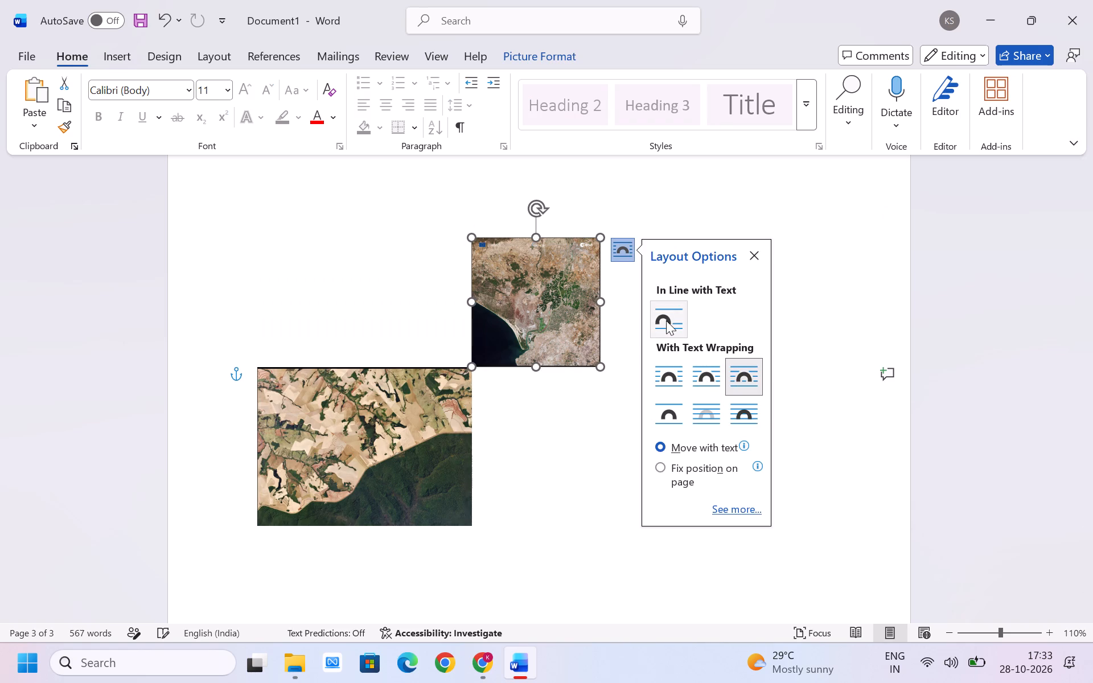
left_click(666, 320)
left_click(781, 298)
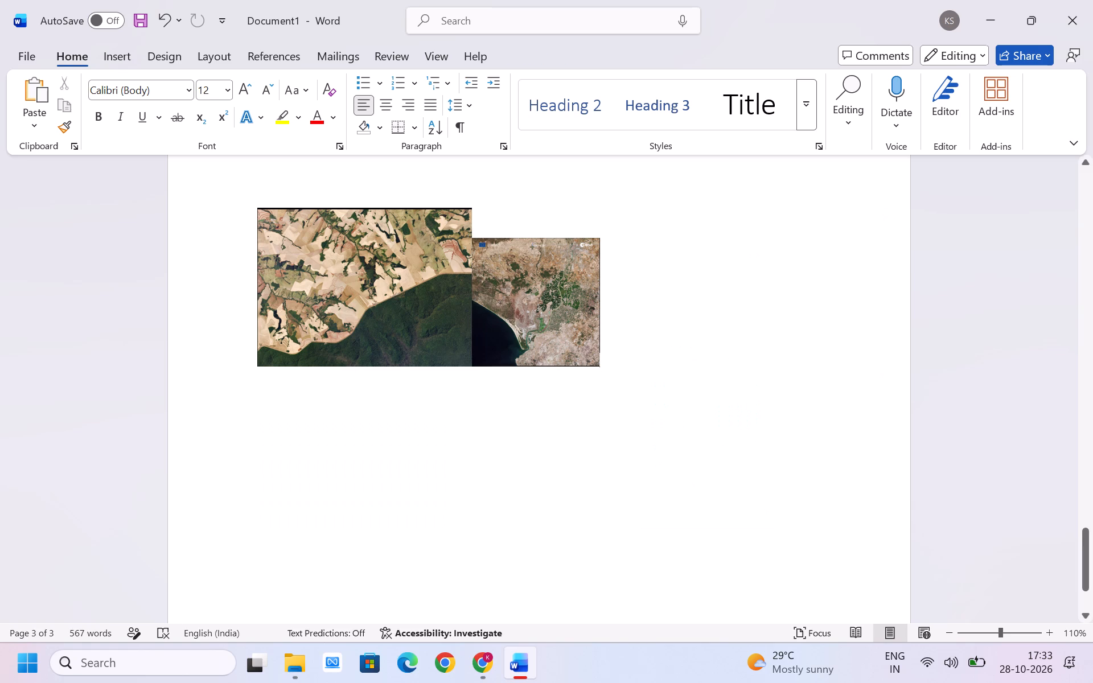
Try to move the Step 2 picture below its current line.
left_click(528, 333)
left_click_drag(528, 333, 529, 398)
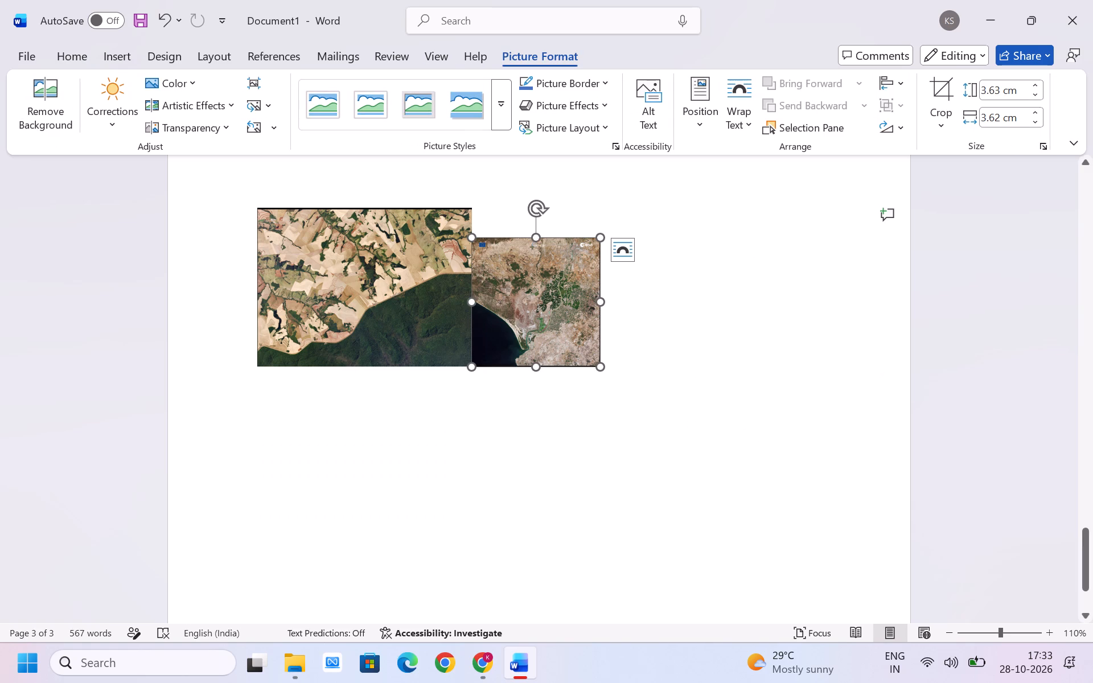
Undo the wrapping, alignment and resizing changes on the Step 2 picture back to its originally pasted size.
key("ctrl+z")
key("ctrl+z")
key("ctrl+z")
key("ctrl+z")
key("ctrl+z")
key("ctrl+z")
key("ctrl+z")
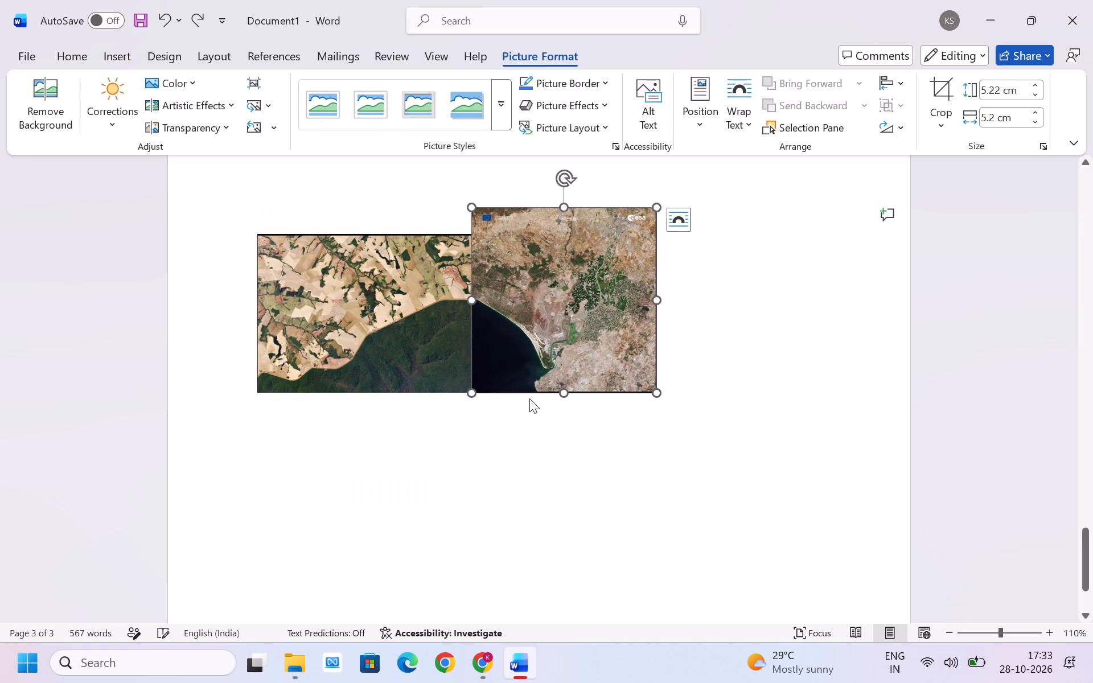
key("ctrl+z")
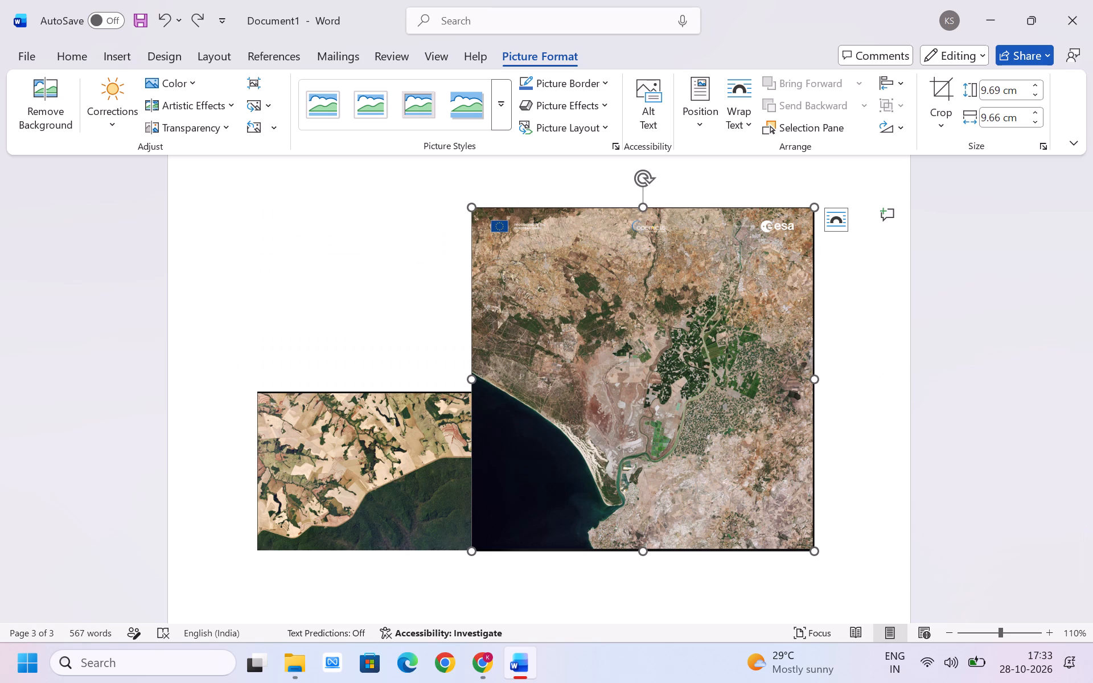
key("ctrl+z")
Shrink the Step 2 picture proportionally to about 4.5 cm square, matching the height of the Step 1 picture beside it.
scroll(589, 417, "down", 1)
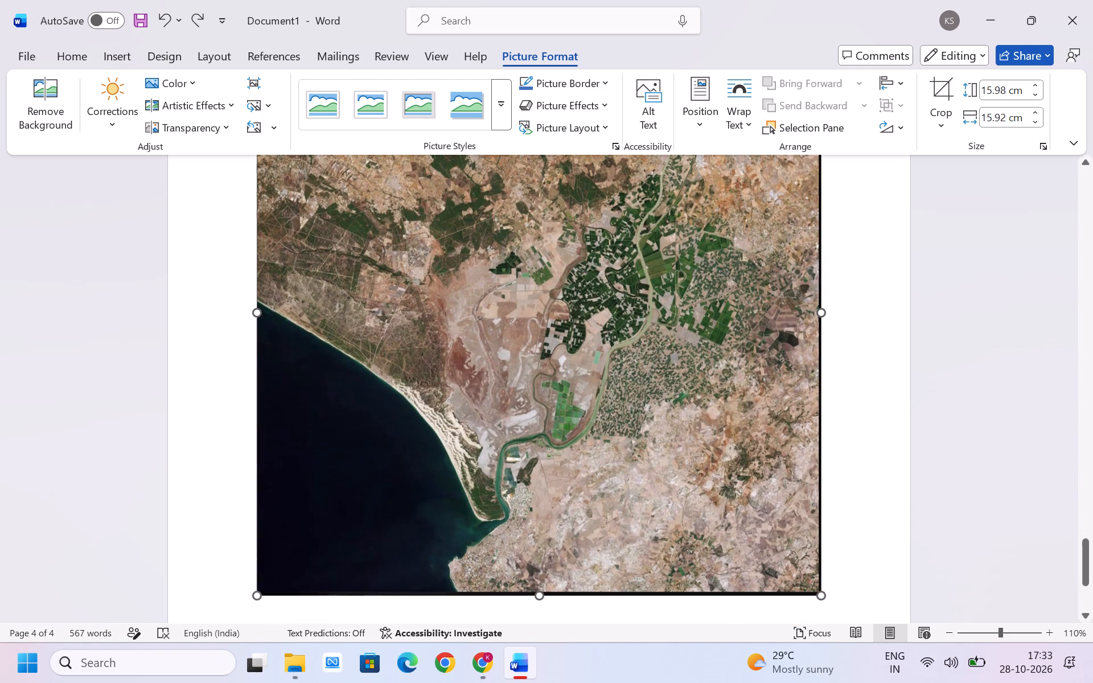
left_click_drag(823, 588, 618, 475)
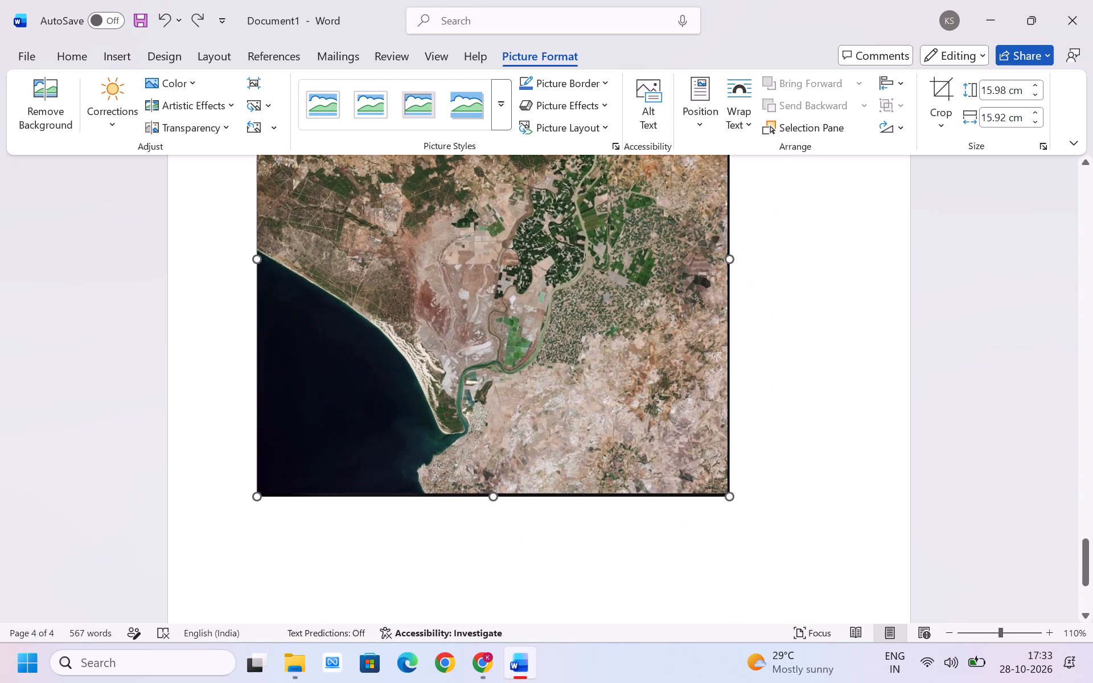
left_click_drag(618, 475, 548, 427)
scroll(548, 427, "up", 1)
scroll(548, 427, "down", 1)
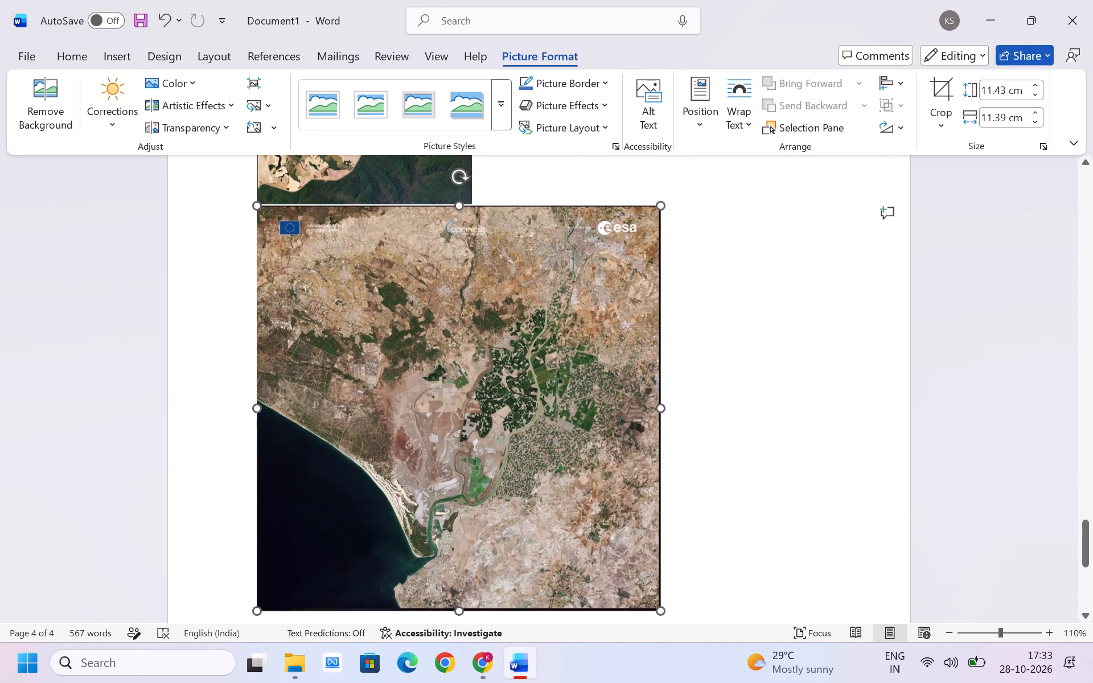
left_click_drag(660, 612, 439, 435)
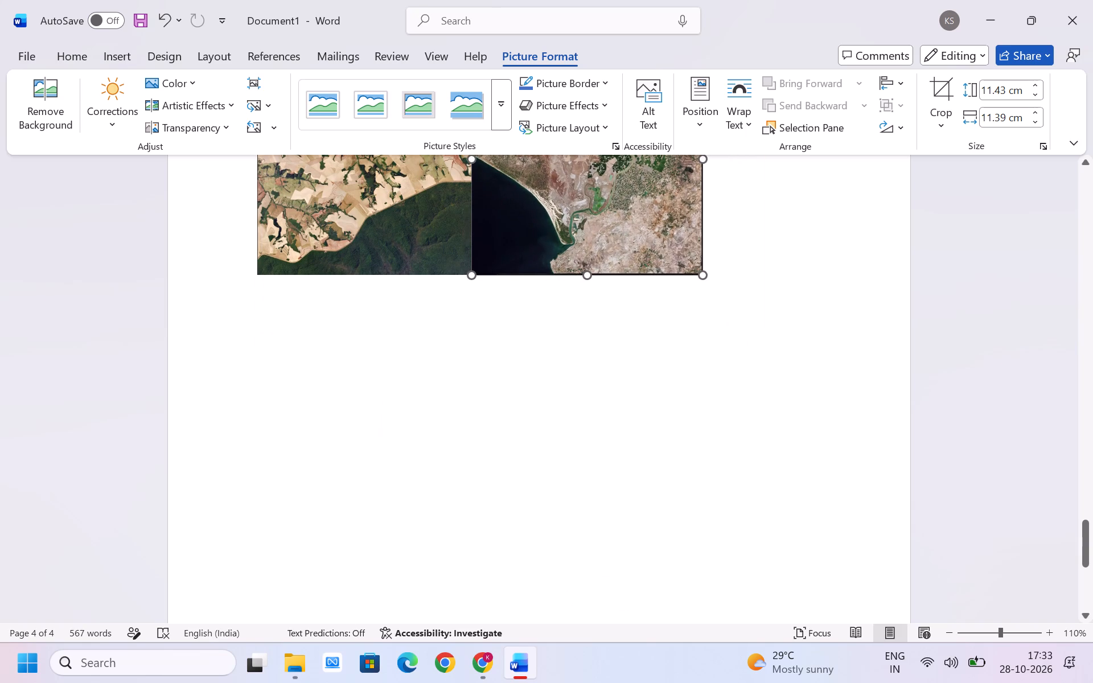
left_click_drag(439, 435, 438, 405)
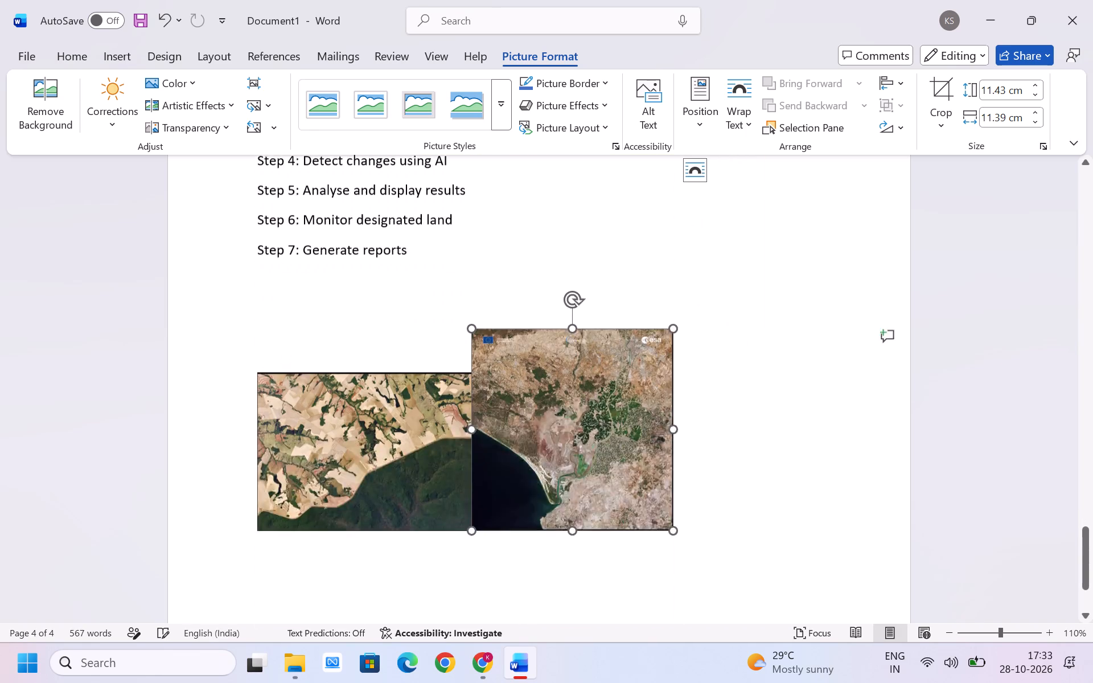
scroll(594, 382, "up", 1)
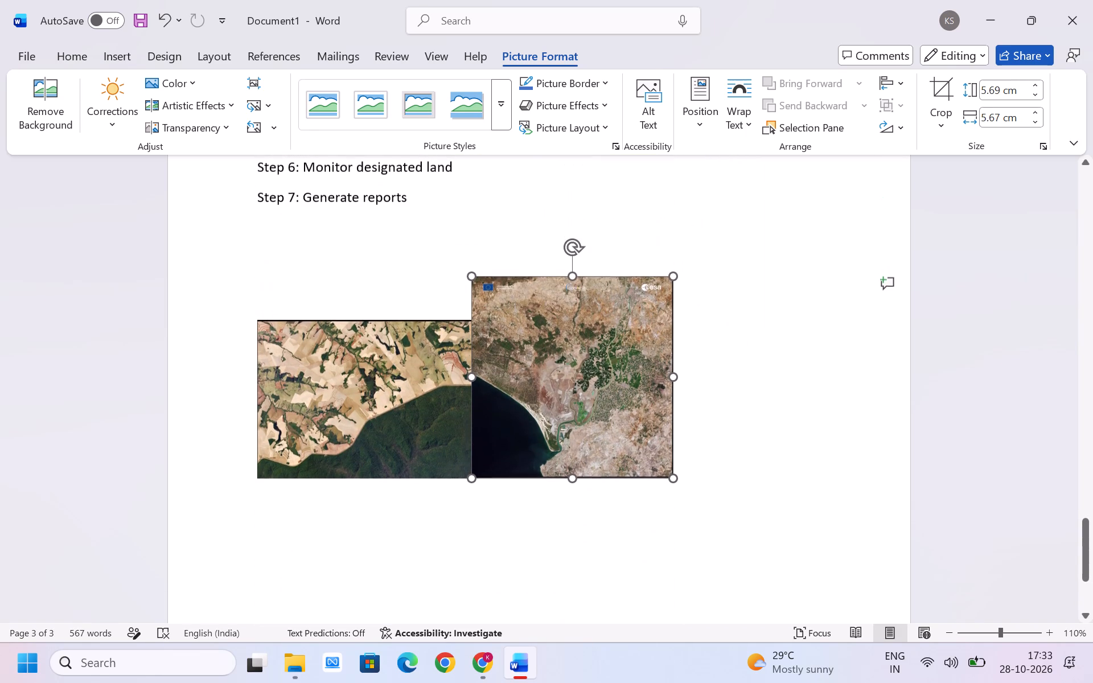
left_click_drag(474, 274, 499, 306)
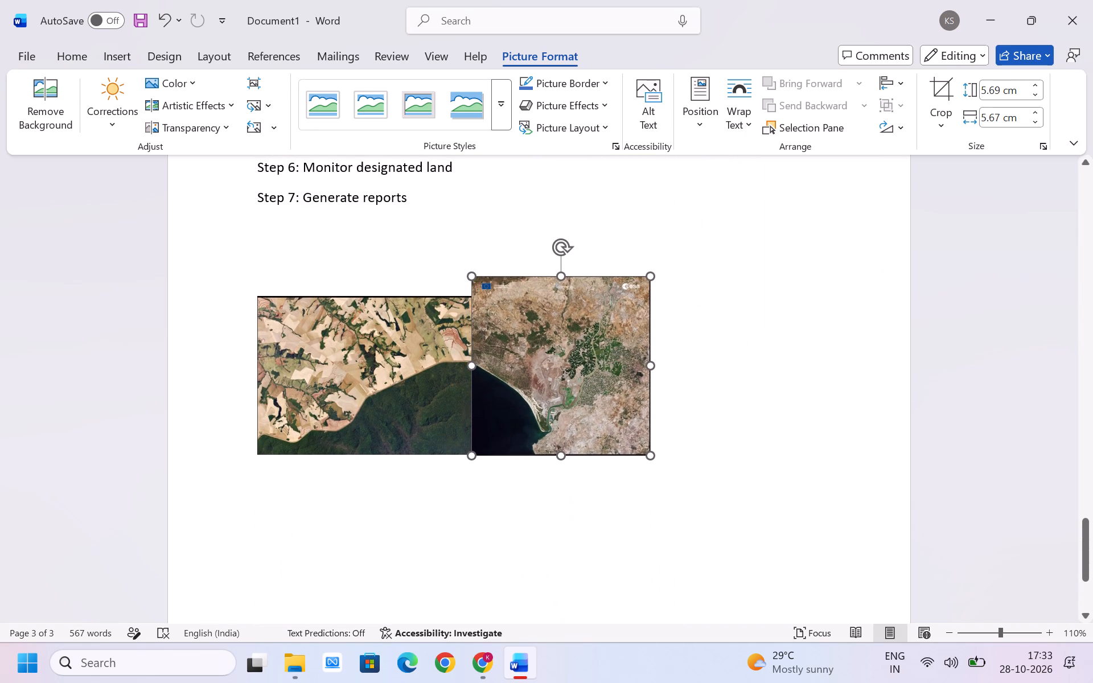
left_click_drag(499, 306, 515, 328)
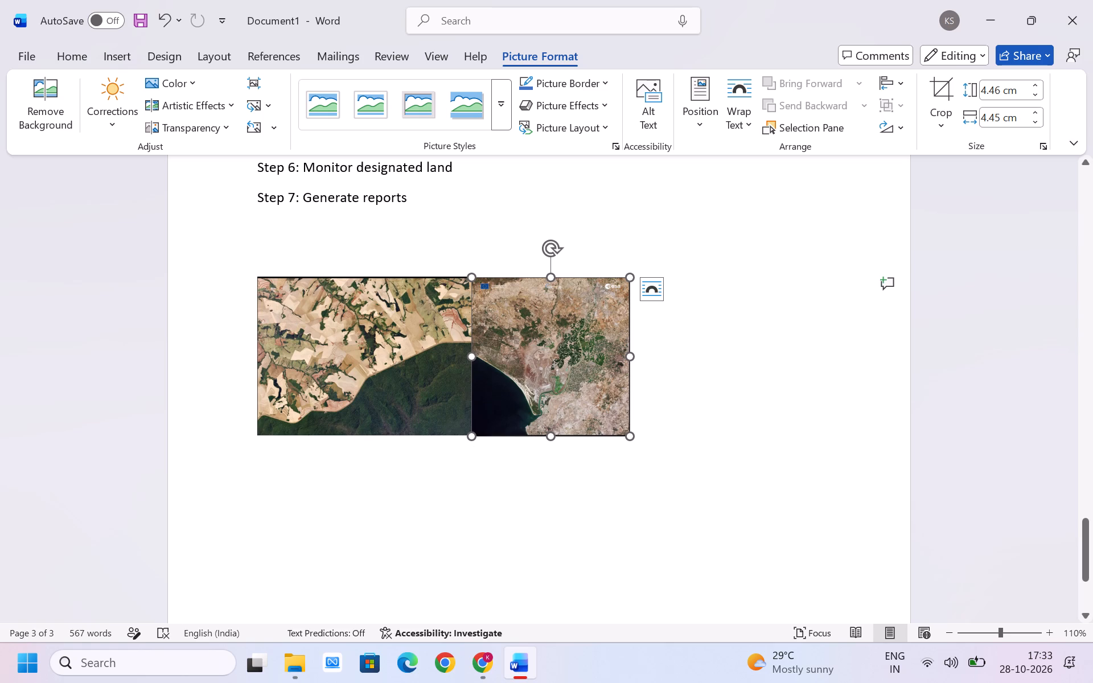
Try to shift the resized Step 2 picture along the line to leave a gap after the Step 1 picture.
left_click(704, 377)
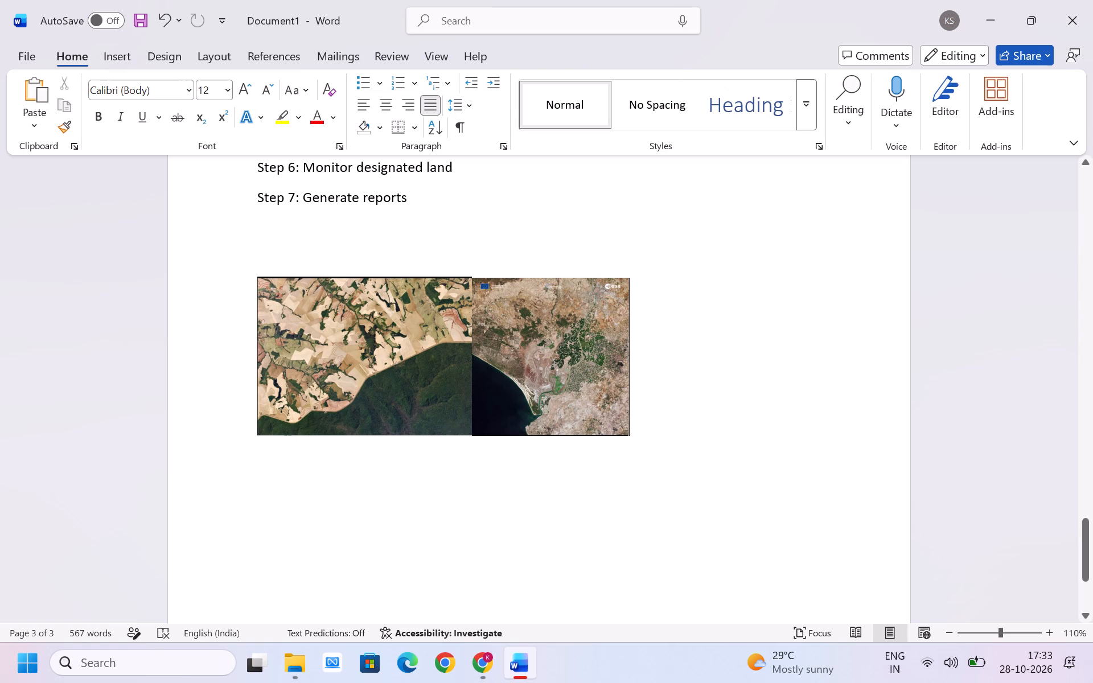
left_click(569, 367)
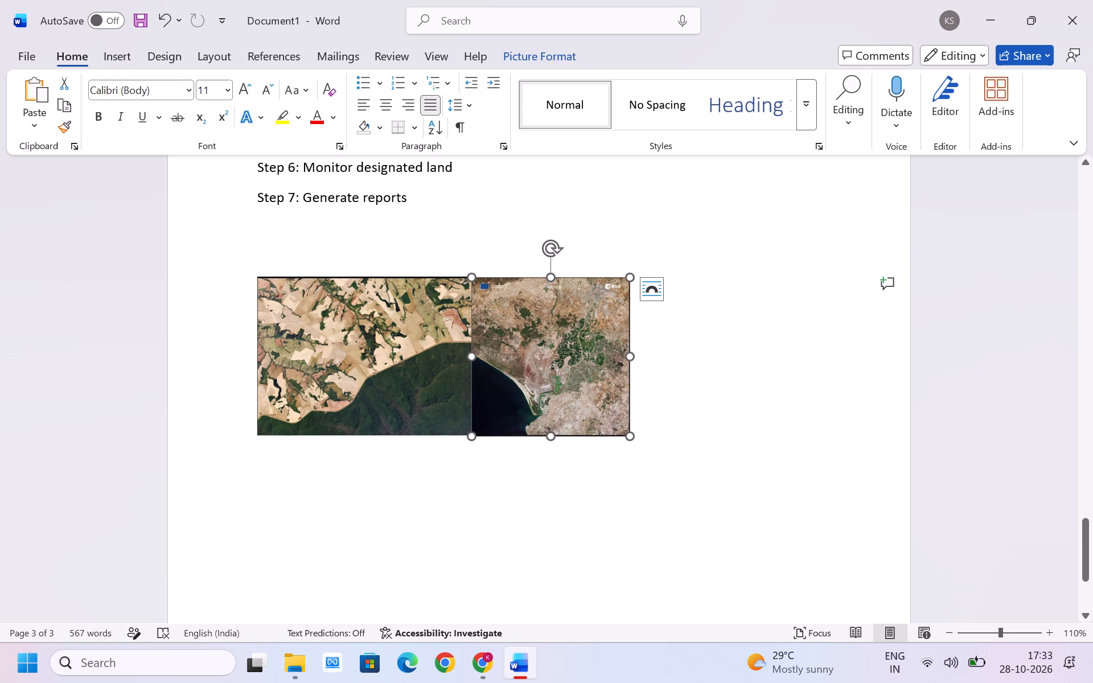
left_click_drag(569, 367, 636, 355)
left_click(481, 655)
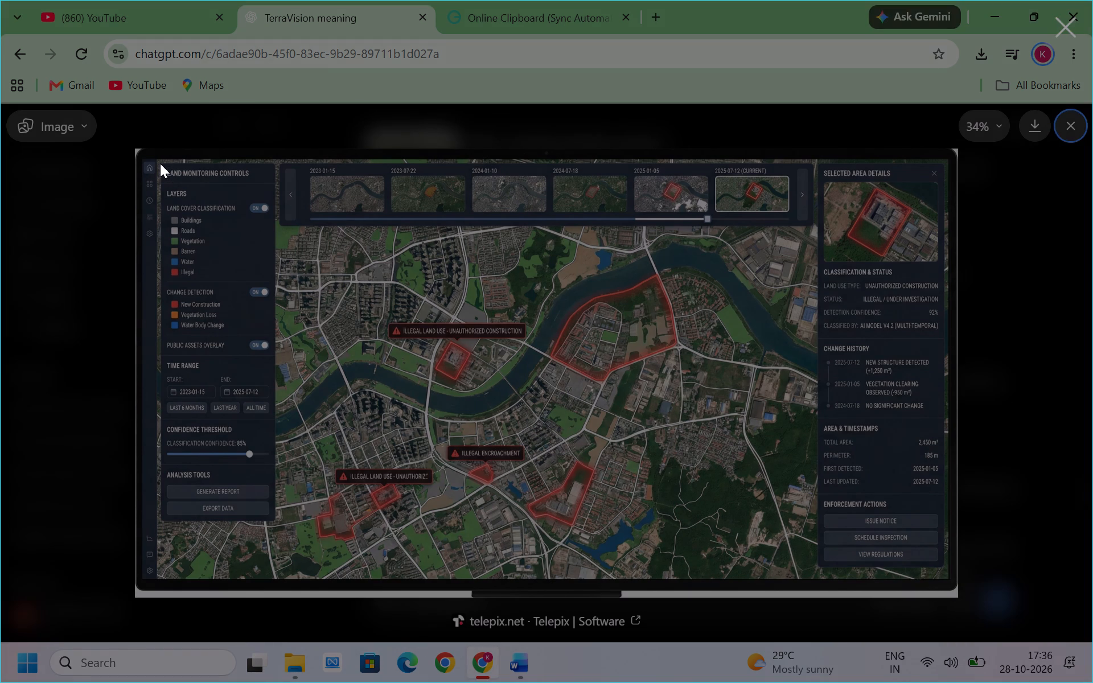
left_click_drag(159, 162, 592, 528)
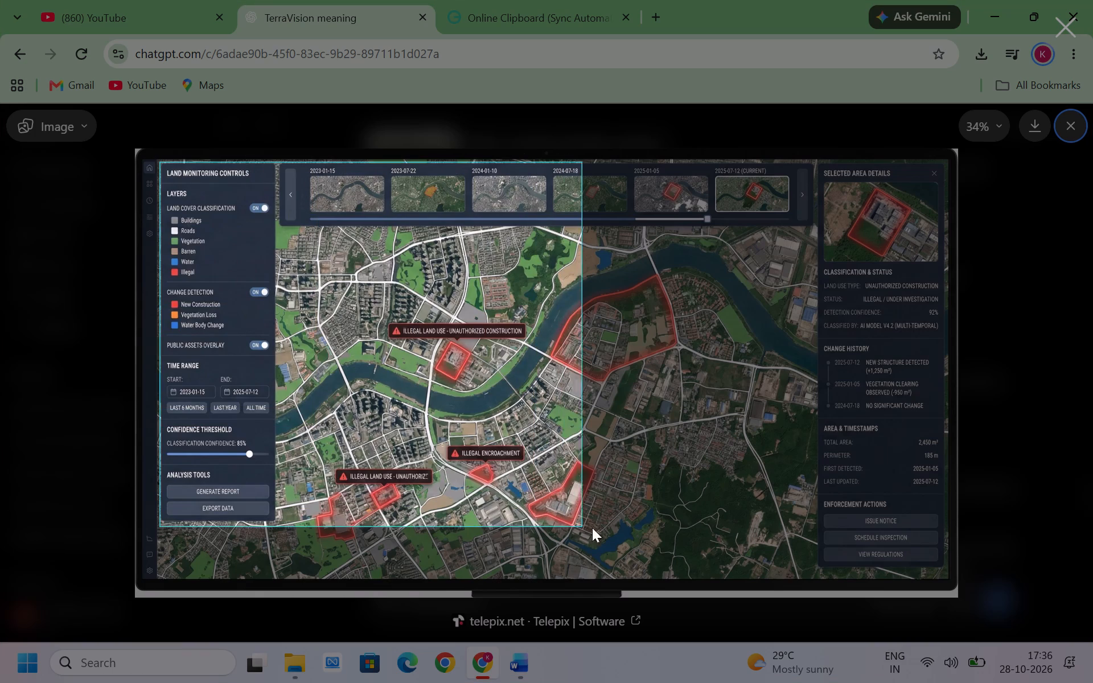
left_click_drag(592, 528, 840, 559)
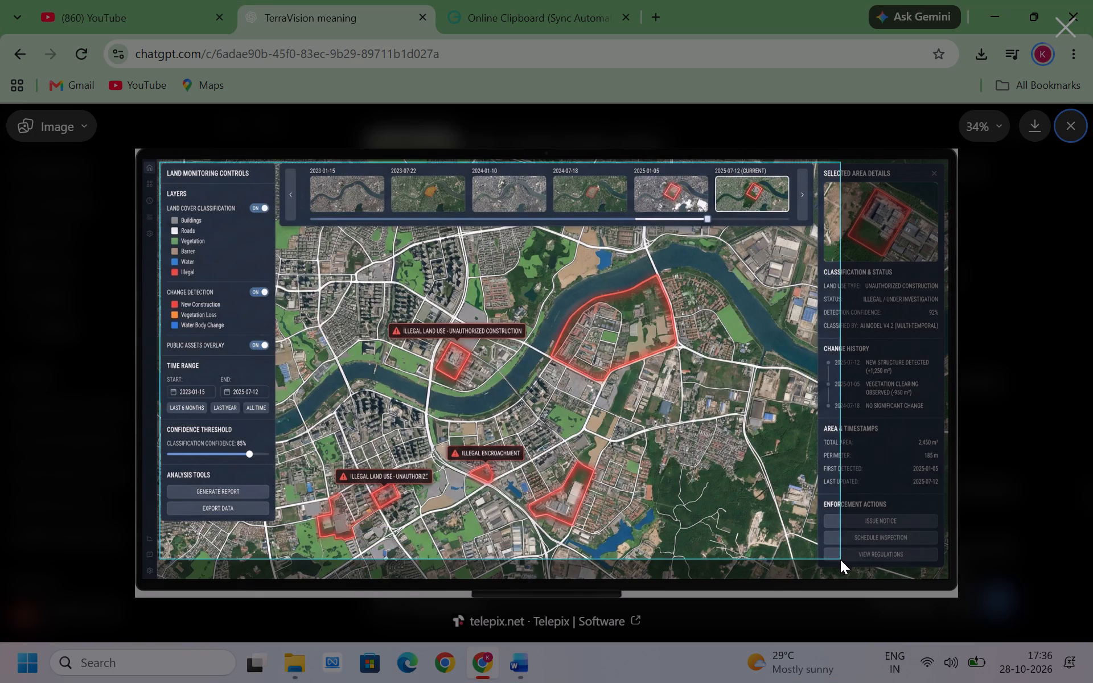
left_click_drag(840, 559, 952, 581)
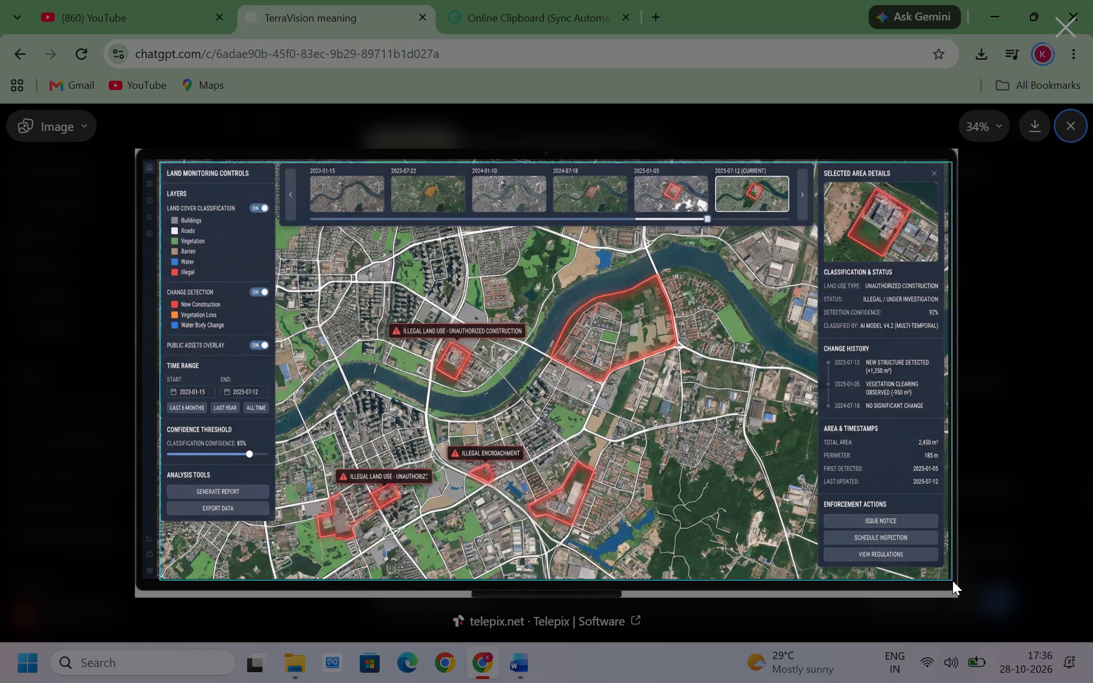
left_click_drag(952, 581, 947, 581)
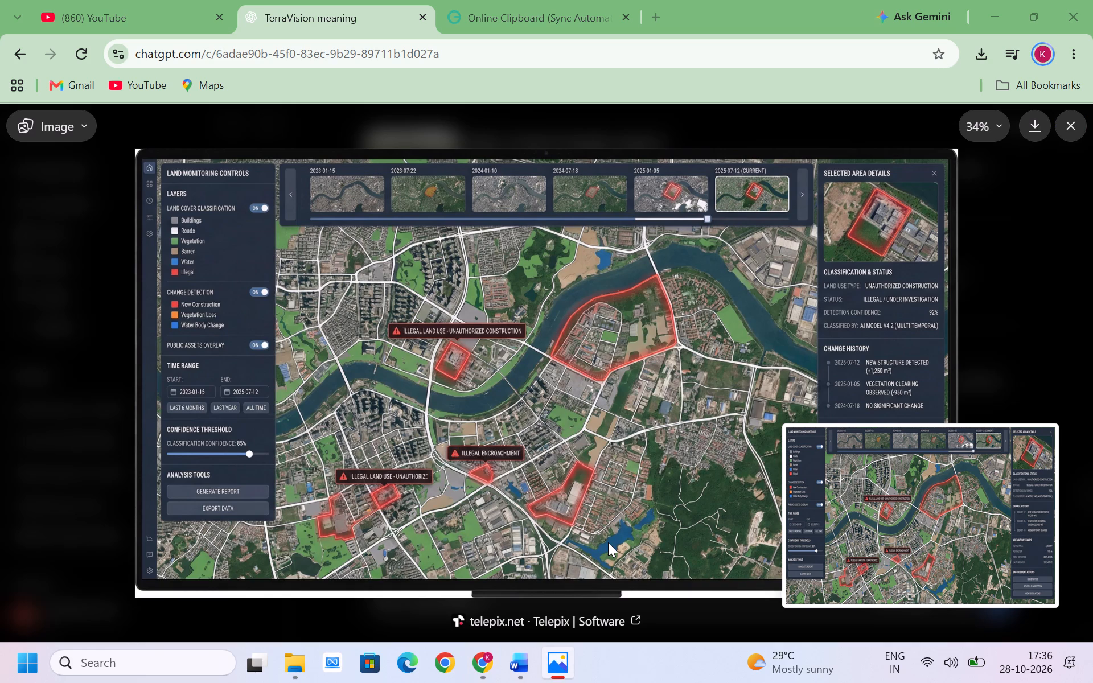
Switch to Word and paste the Step 5 snip on a new line below the Step 4 picture.
left_click(523, 643)
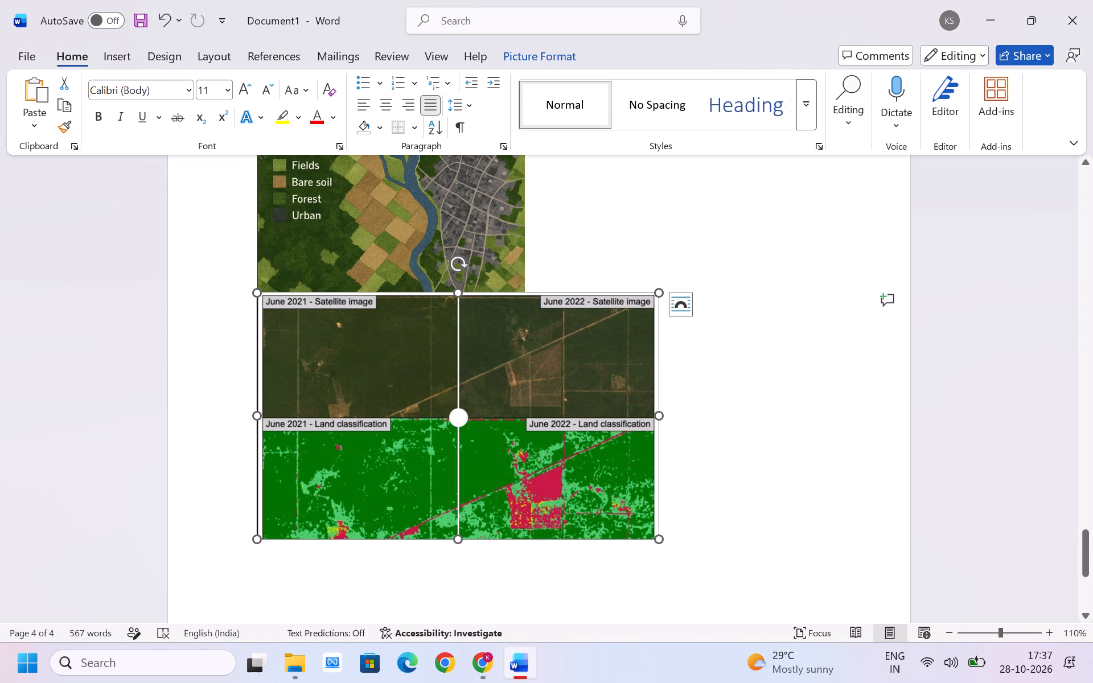
left_click(696, 549)
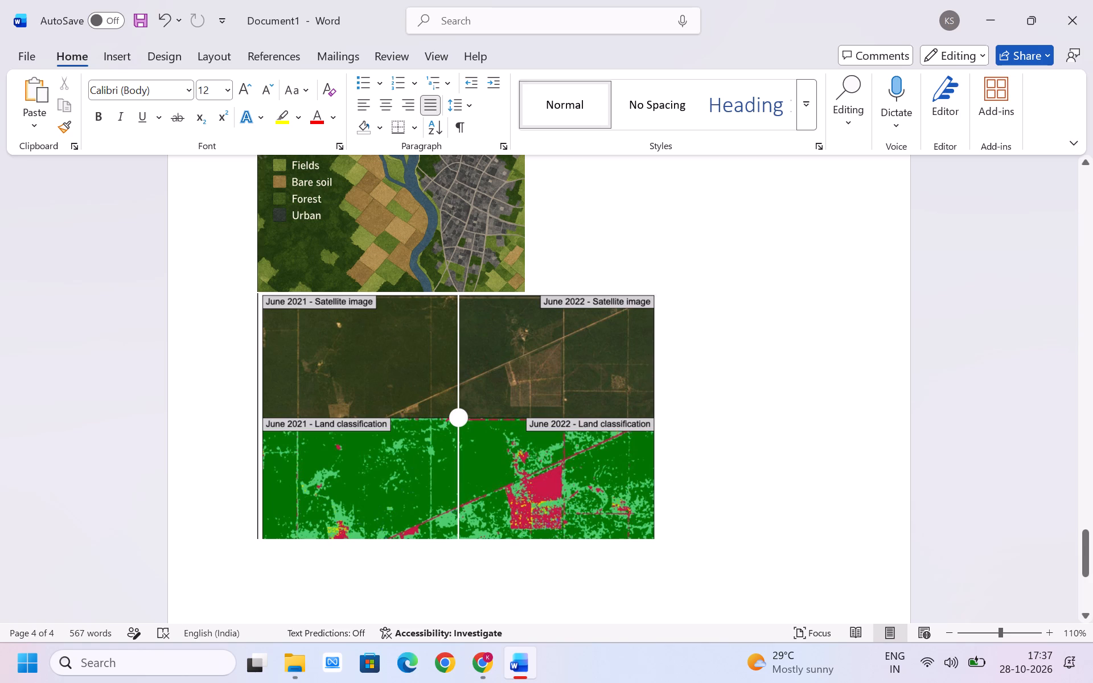
key("m")
key("BackSpace")
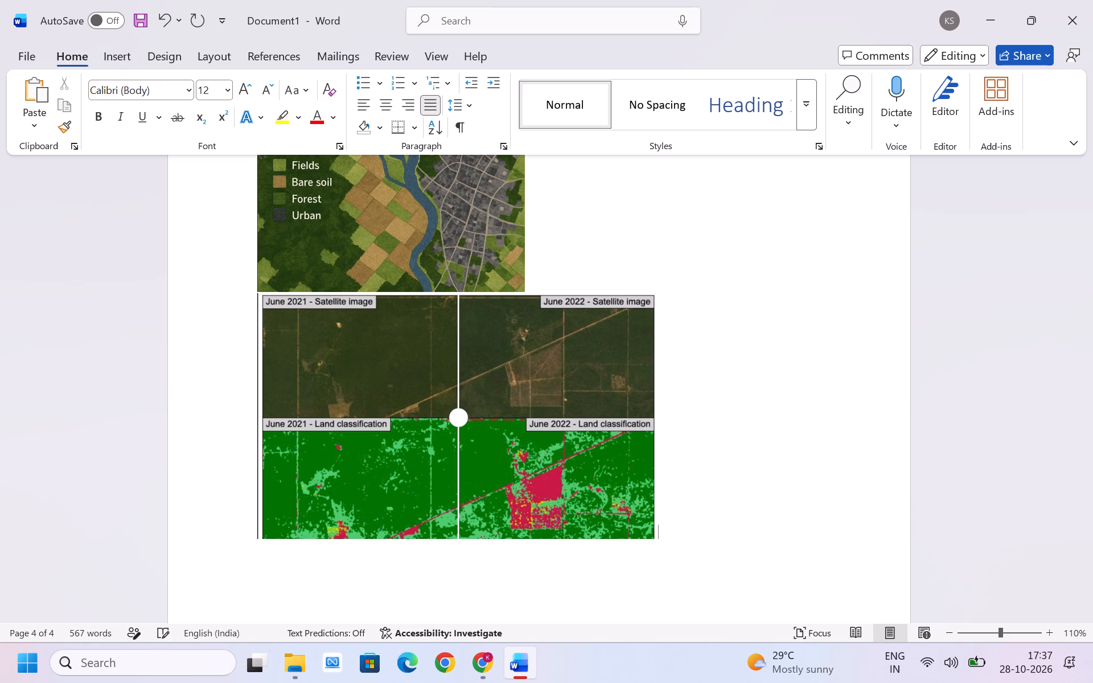
key("Return")
key("ctrl+v")
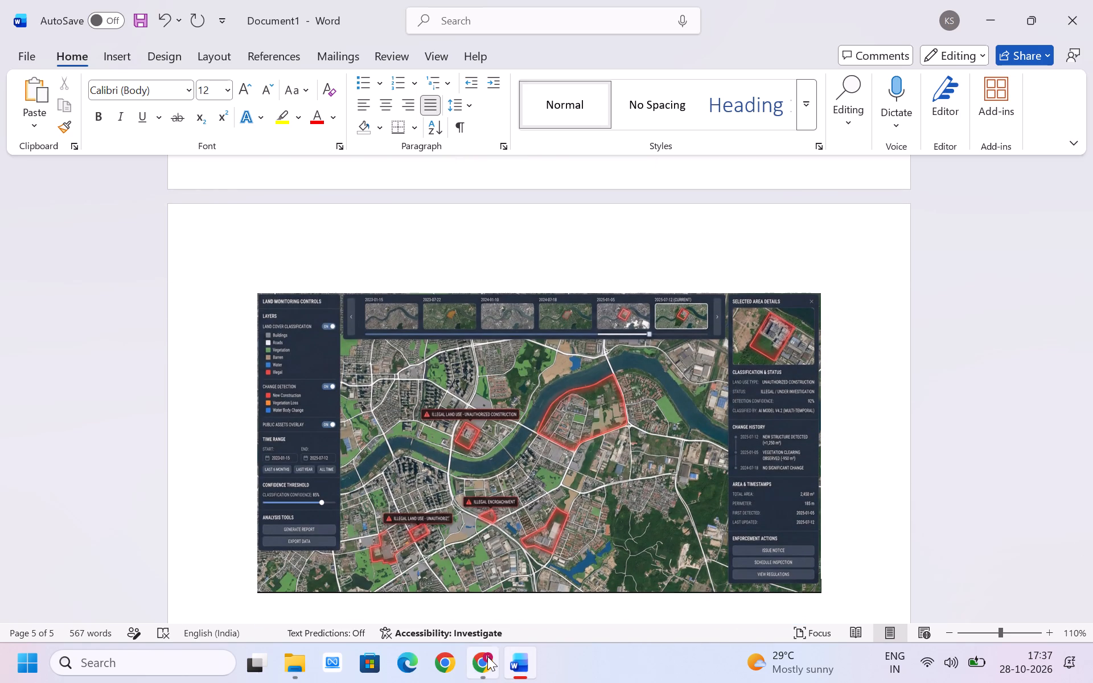
Switch to ChatGPT in Chrome, enlarge the Step 6 "Monitor designated land" illustration and snip the whole map with its coordinate border.
left_click(487, 656)
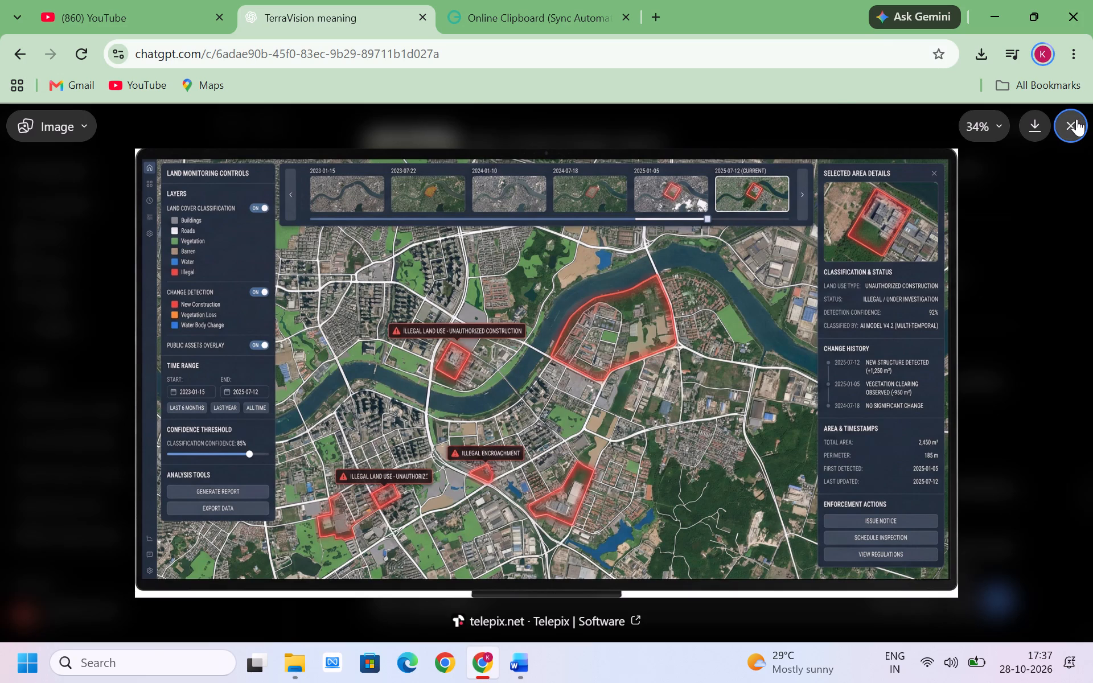
left_click(1076, 119)
scroll(599, 301, "down", 1)
left_click(404, 307)
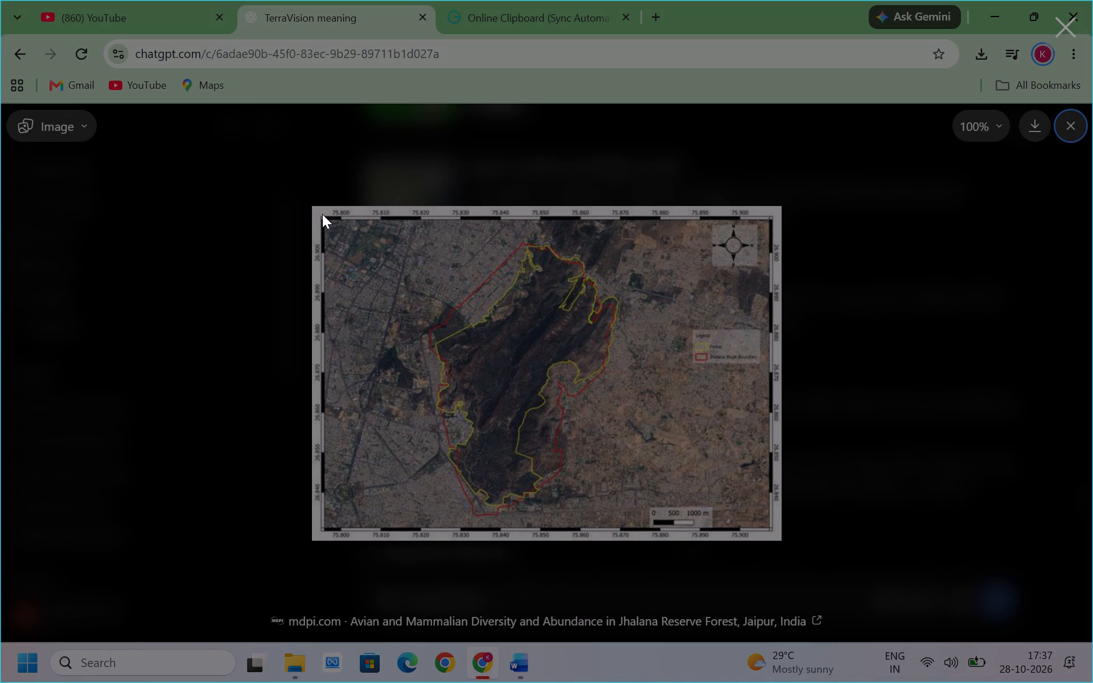
left_click_drag(313, 207, 522, 472)
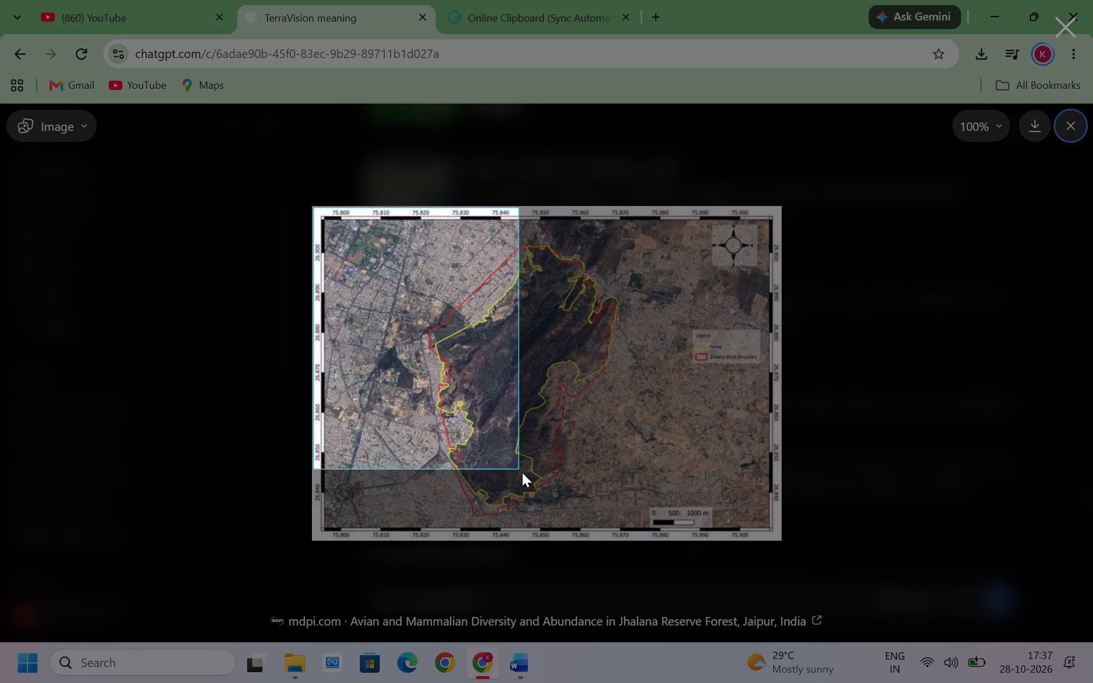
left_click_drag(522, 472, 776, 542)
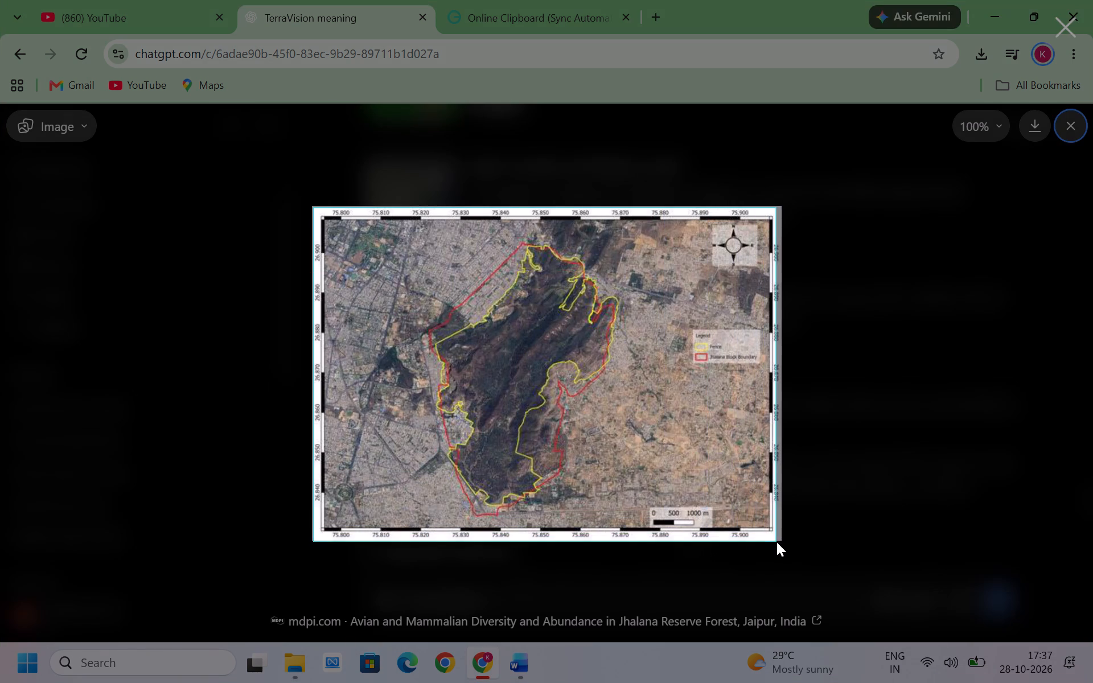
left_click_drag(776, 542, 780, 540)
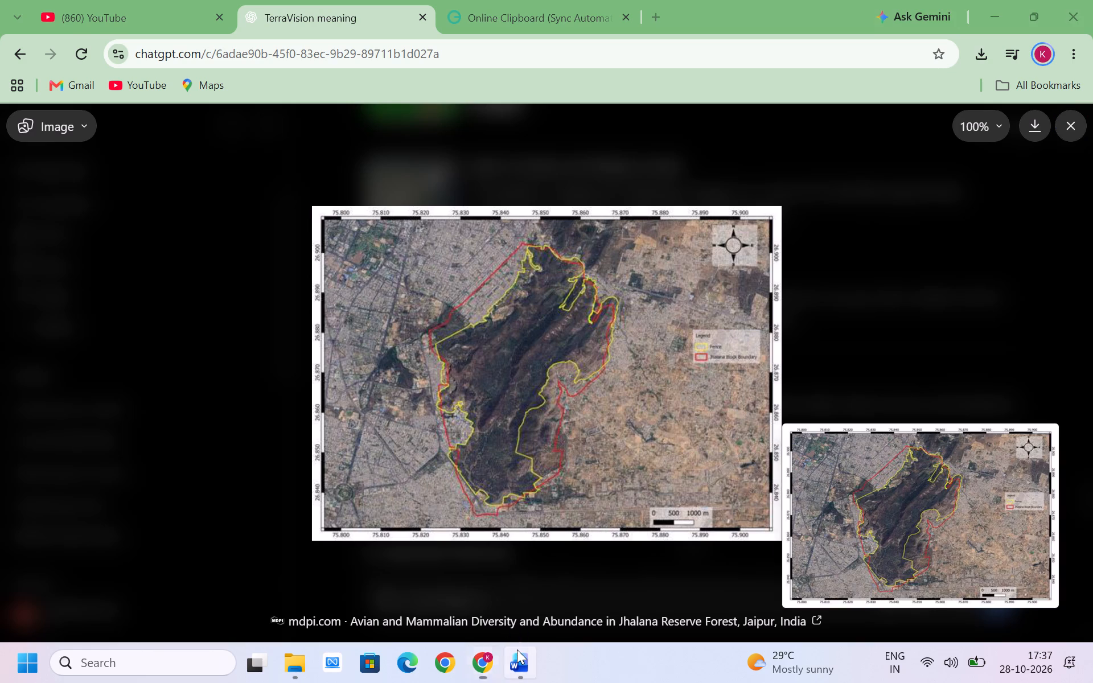
Paste the Step 6 map snip into the Word document and move it below the Step 5 dashboard picture.
left_click(517, 649)
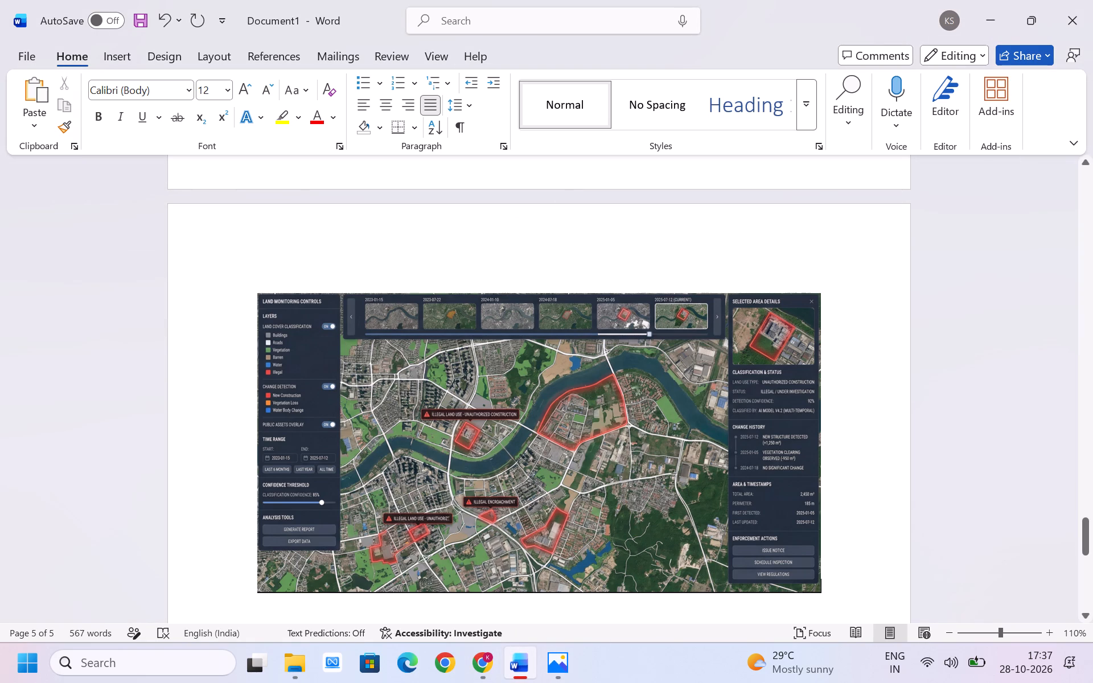
scroll(586, 563, "down", 1)
left_click(487, 473)
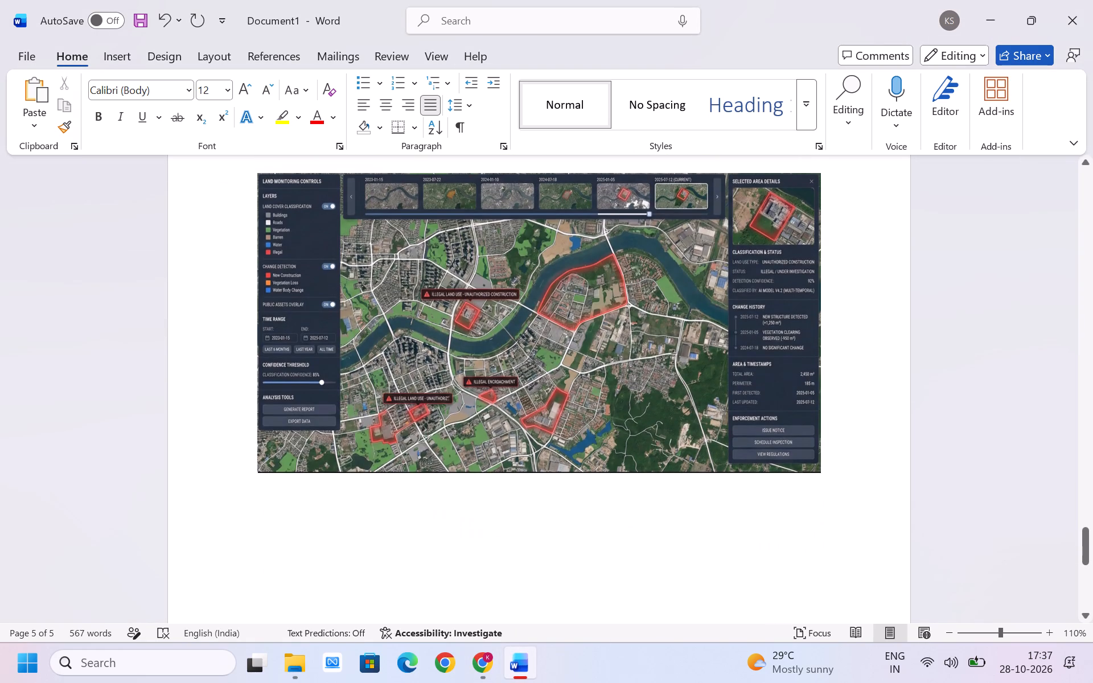
key("ctrl+v")
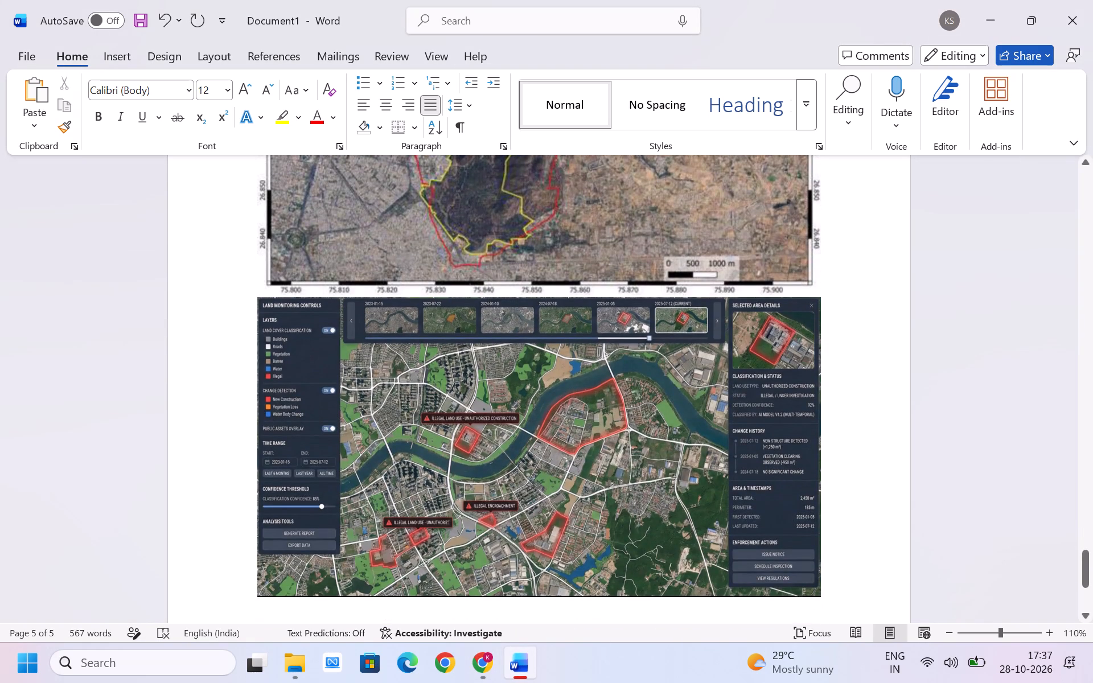
scroll(487, 473, "up", 1)
left_click_drag(426, 284, 484, 434)
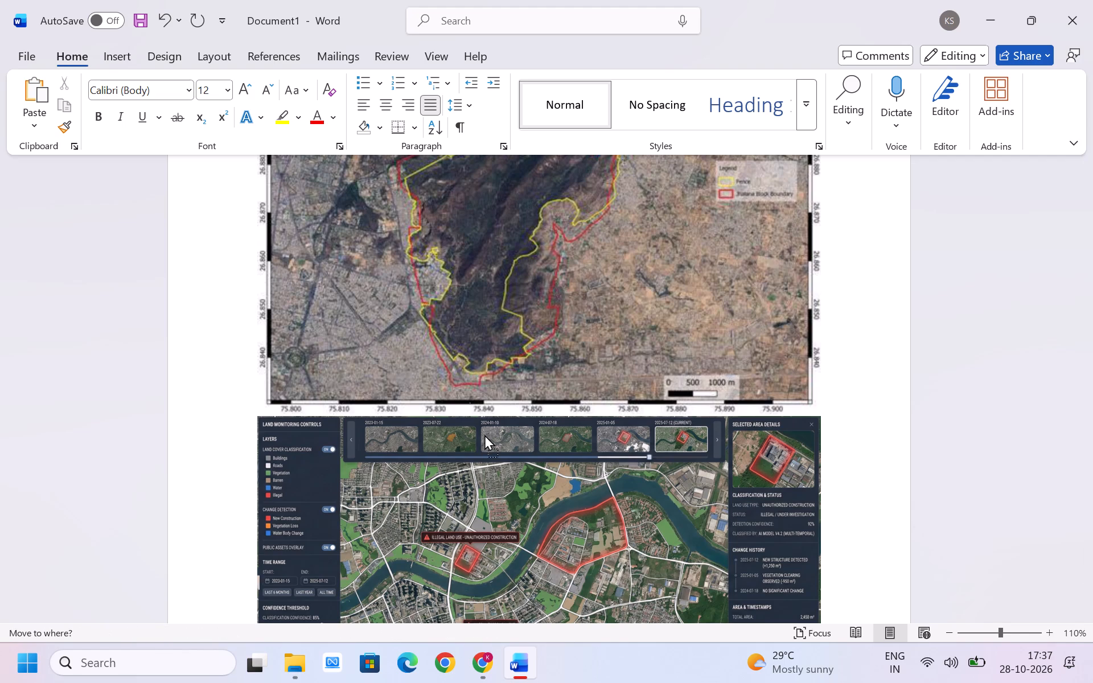
left_click_drag(484, 434, 476, 536)
left_click_drag(439, 281, 687, 539)
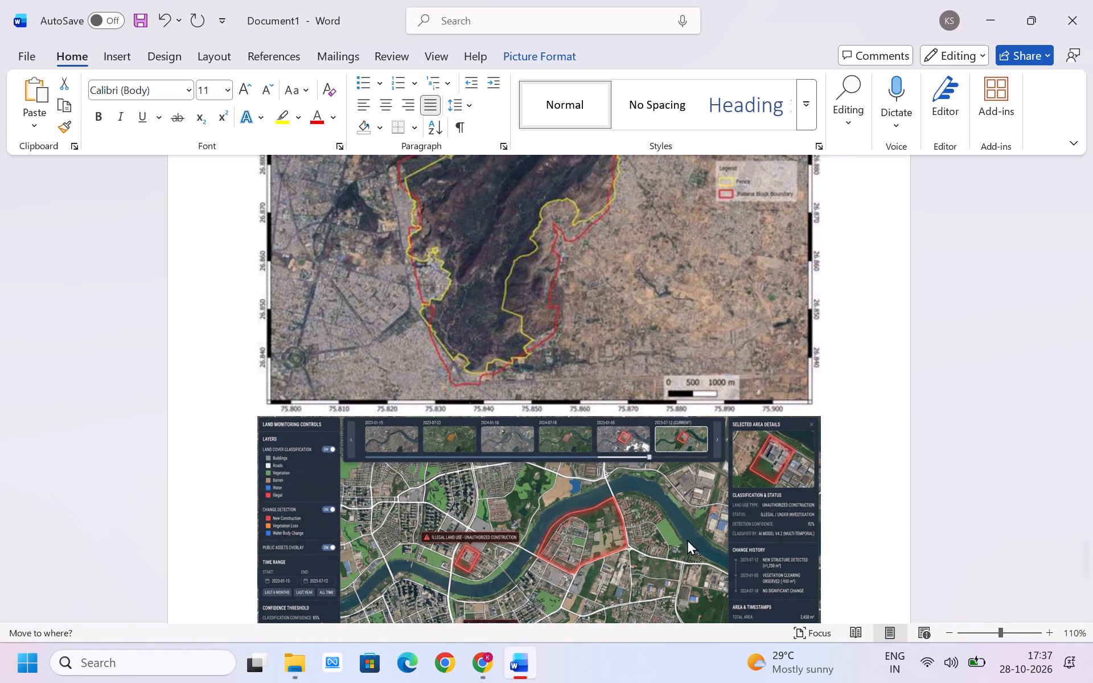
left_click_drag(687, 539, 862, 589)
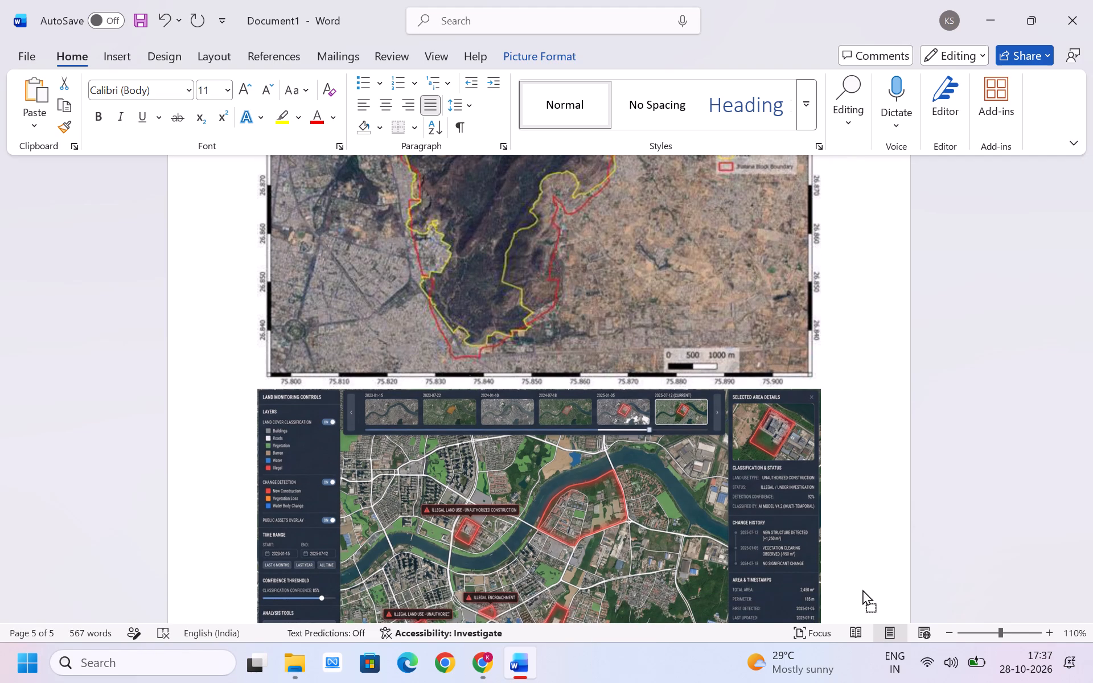
left_click_drag(862, 589, 559, 550)
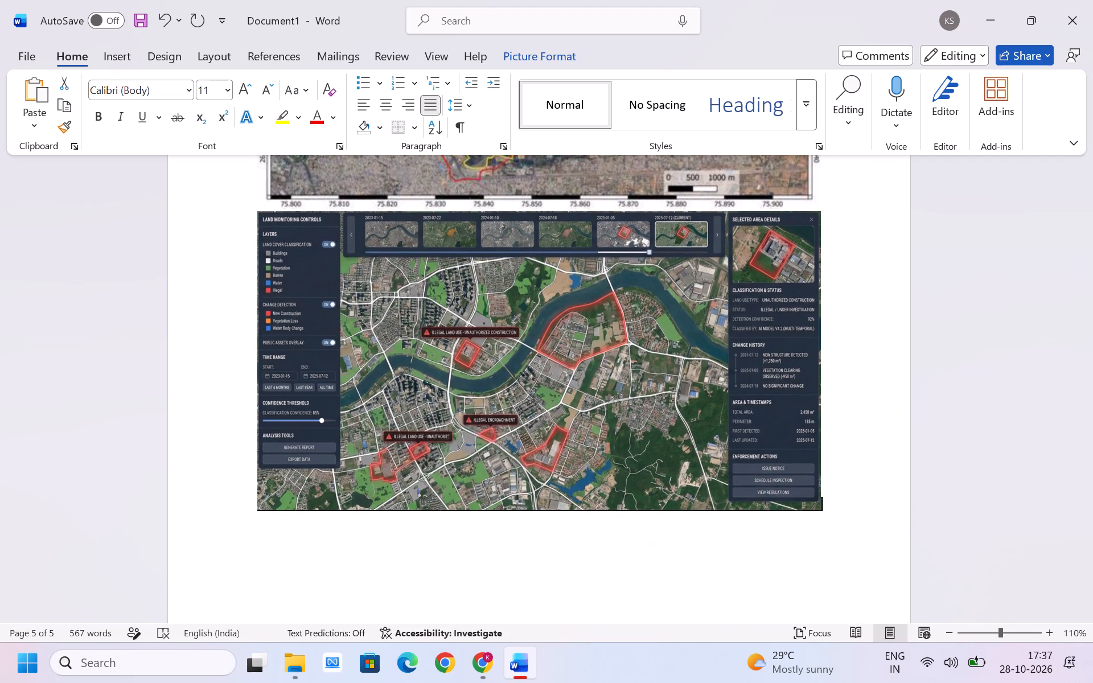
Shrink the Step 6 map picture proportionally to about 74 percent of its pasted width.
left_click(559, 457)
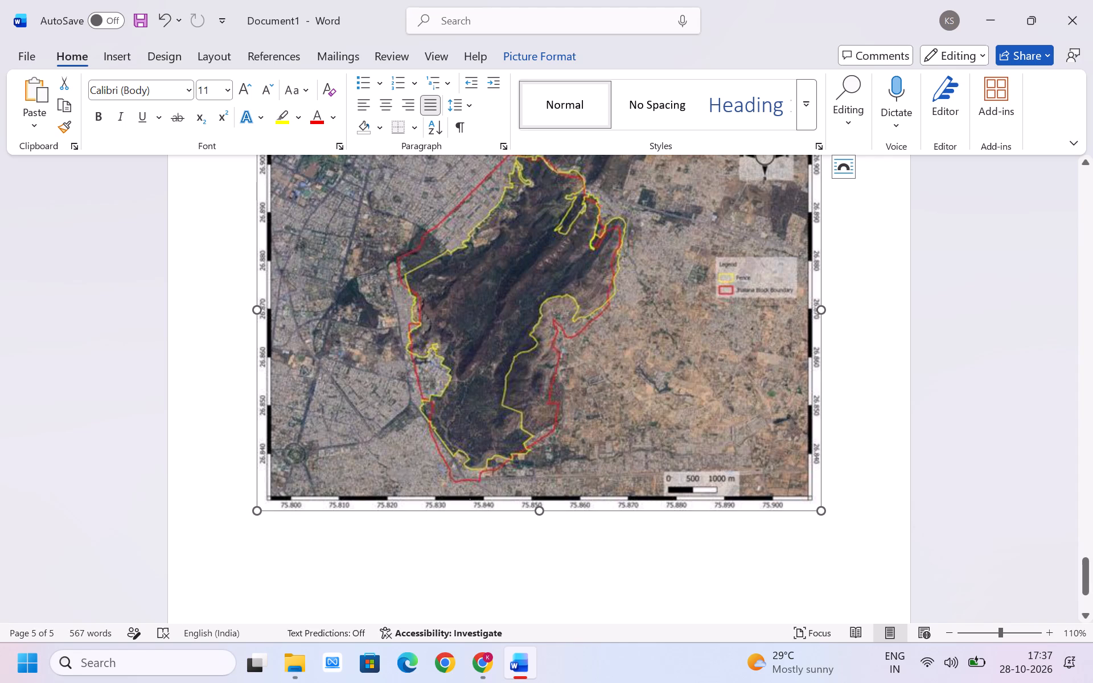
left_click_drag(822, 516, 657, 404)
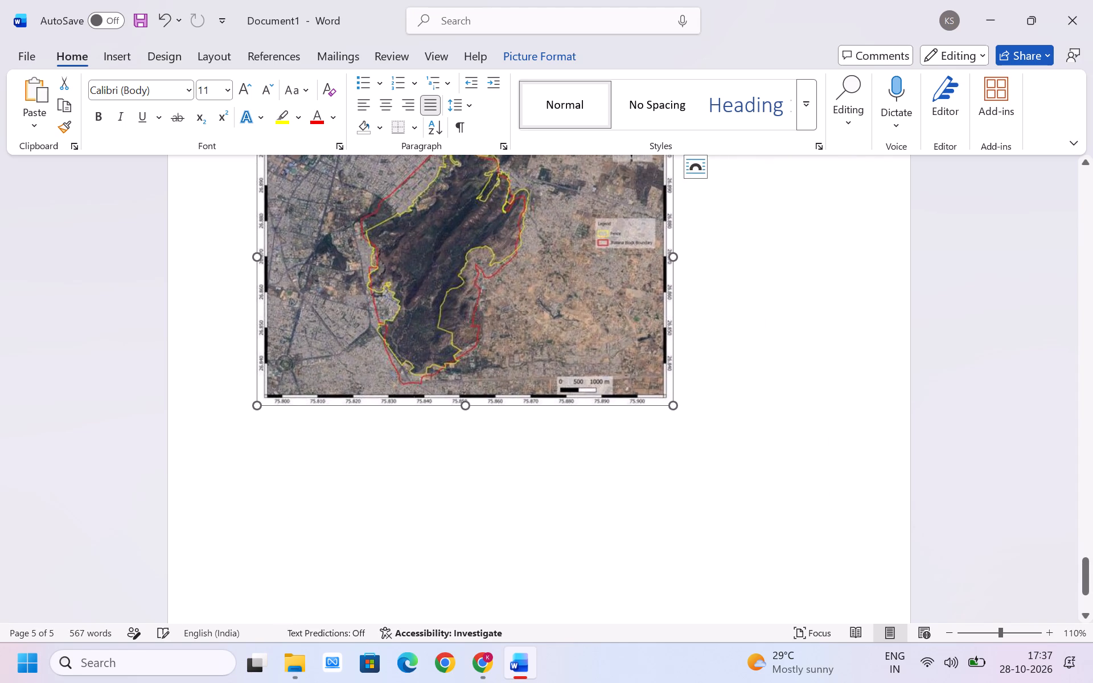
Shrink the Step 5 dashboard picture above the map proportionally to about half of its width.
scroll(657, 404, "up", 1)
left_click(537, 289)
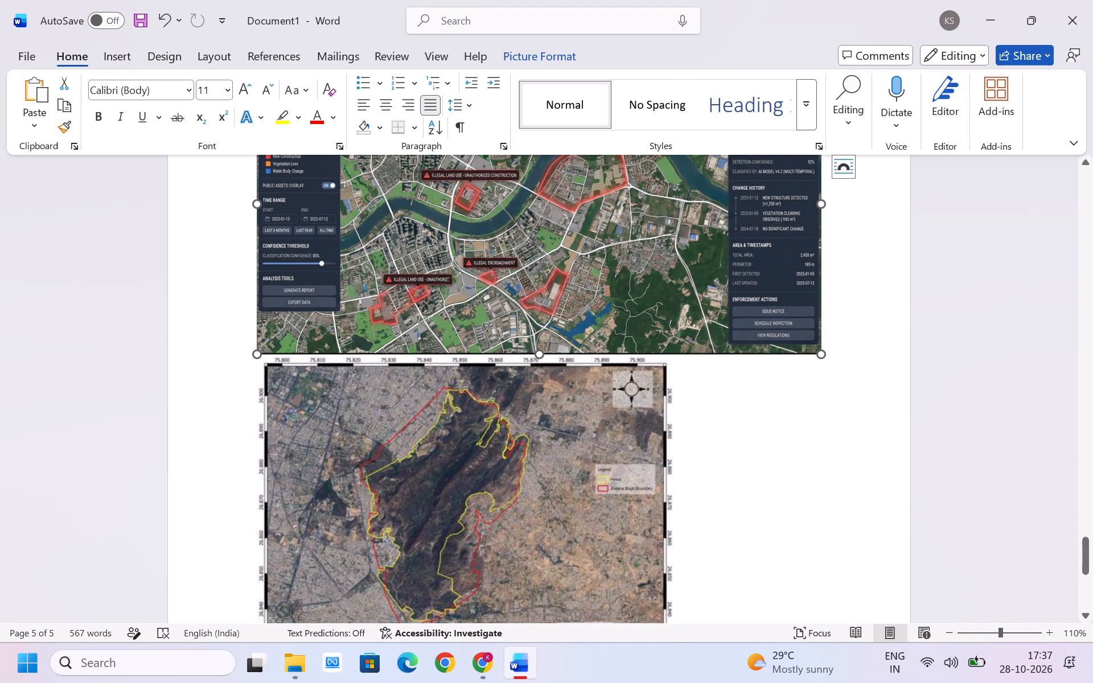
left_click_drag(824, 354, 582, 287)
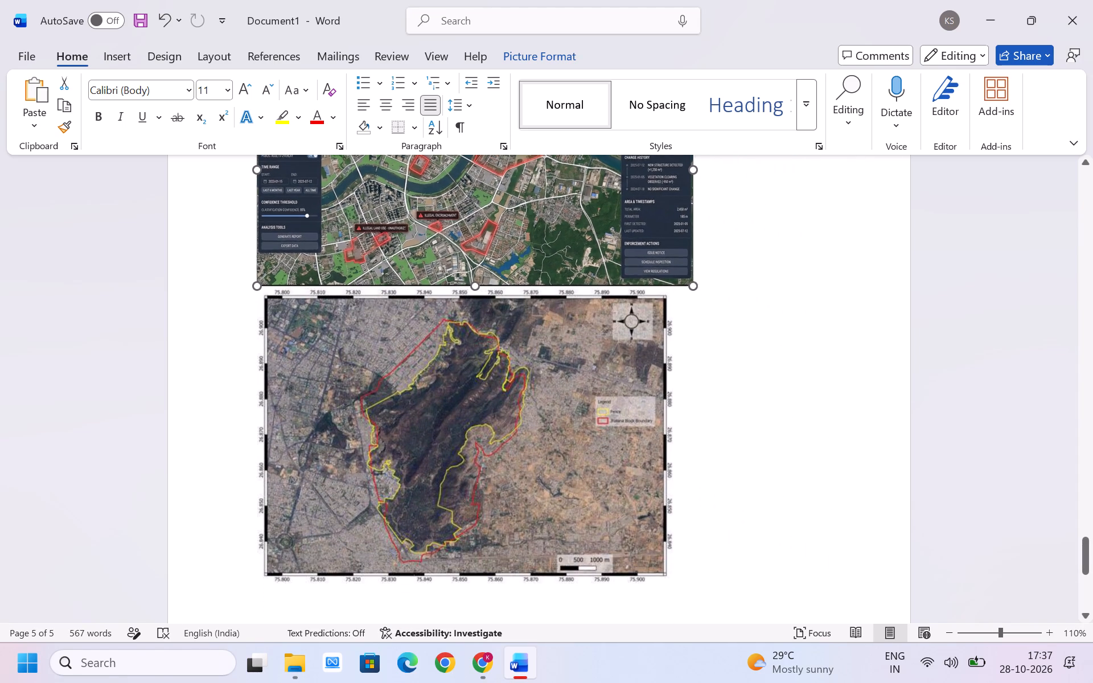
left_click_drag(582, 287, 521, 250)
scroll(521, 250, "up", 3)
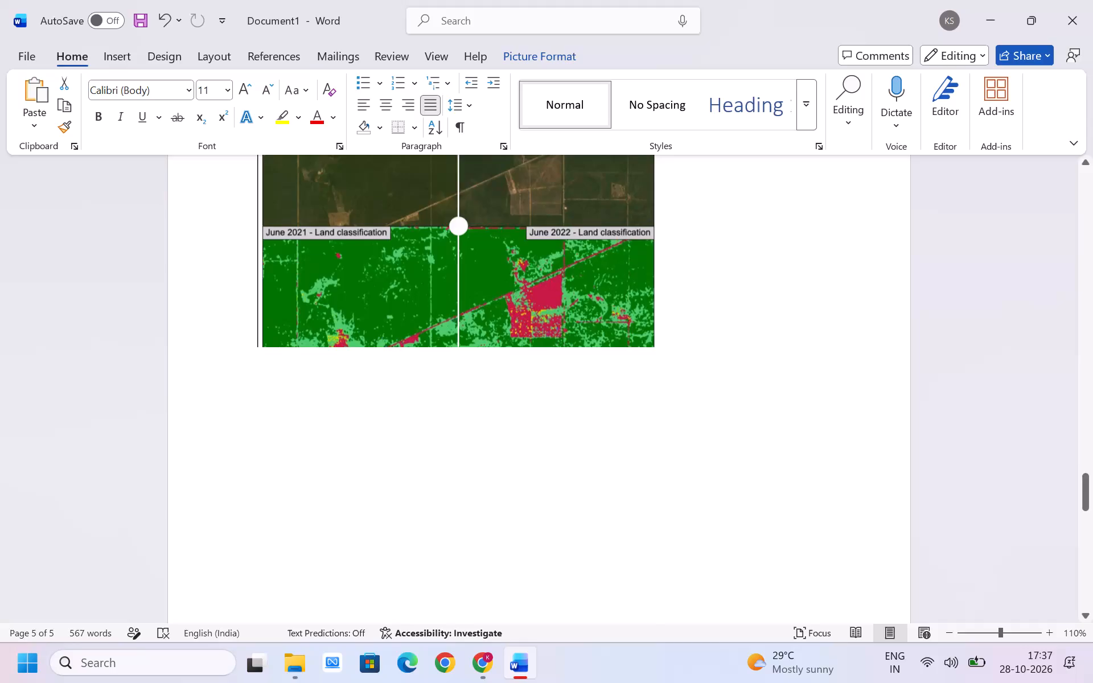
scroll(521, 250, "down", 1)
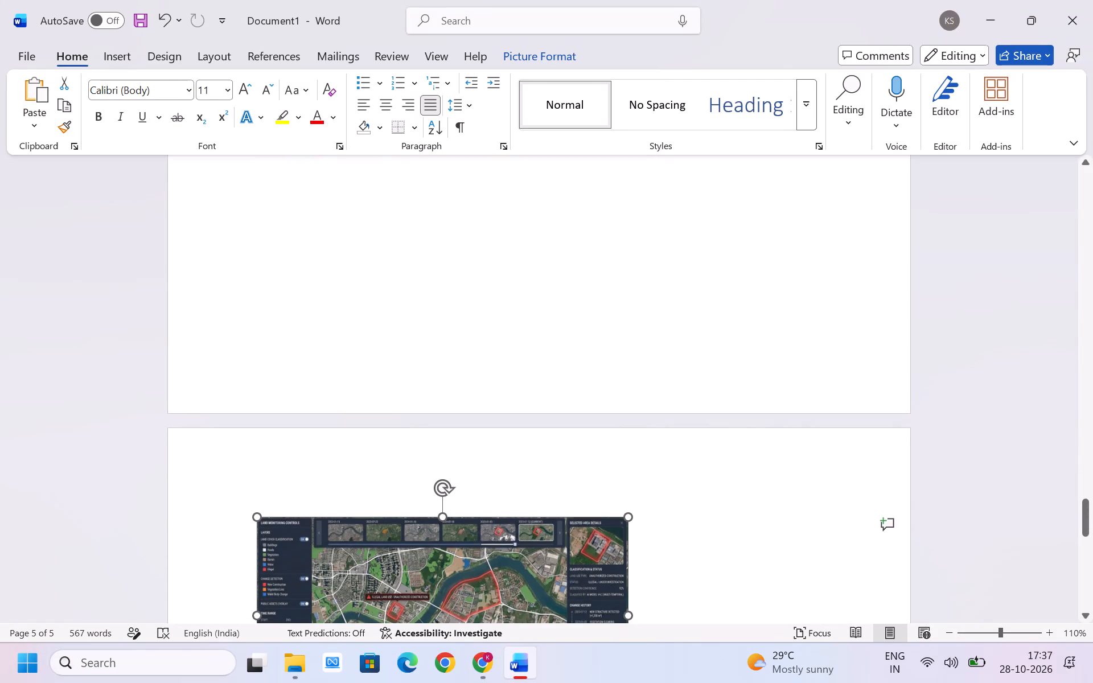
scroll(535, 453, "down", 1)
left_click(583, 431)
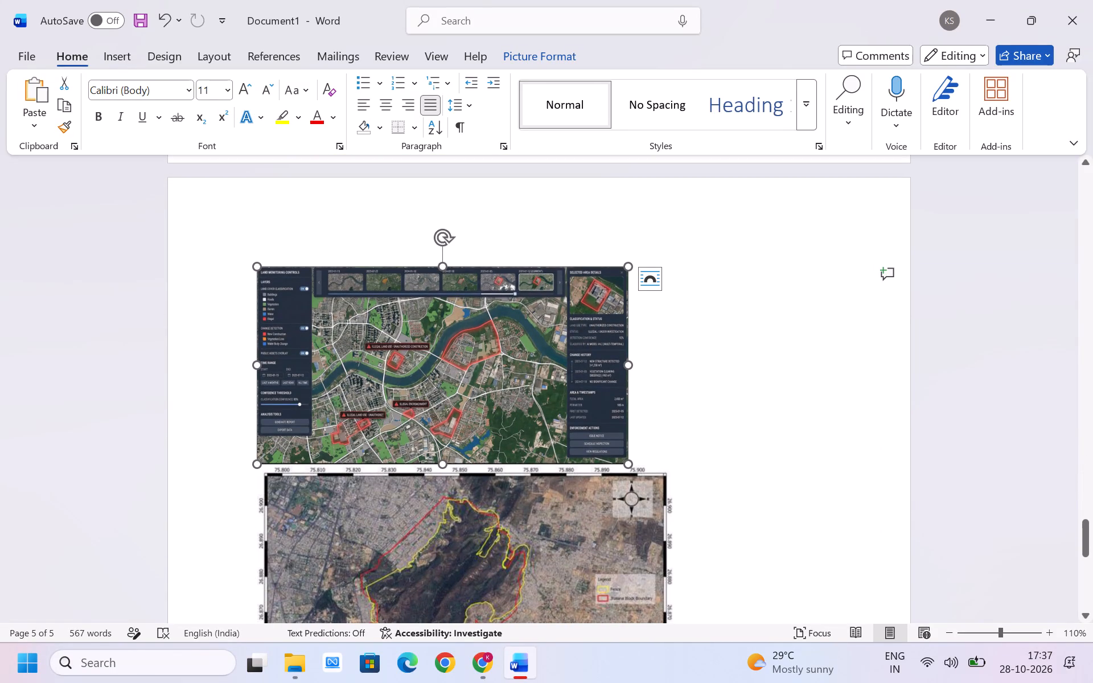
left_click_drag(630, 464, 534, 396)
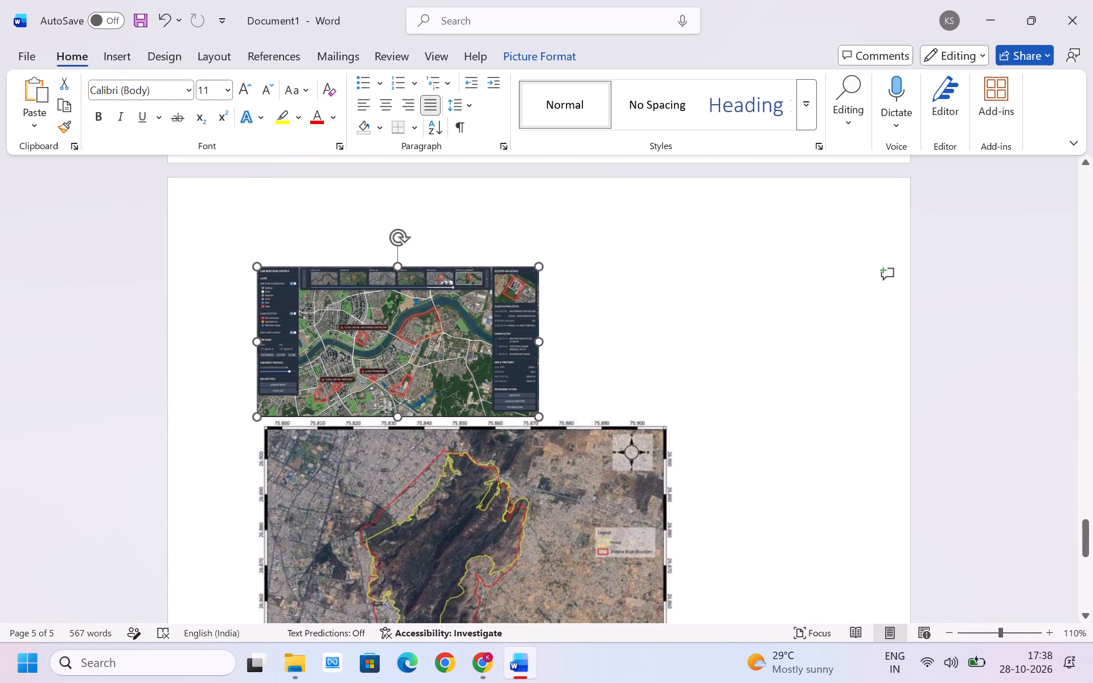
left_click_drag(534, 396, 536, 396)
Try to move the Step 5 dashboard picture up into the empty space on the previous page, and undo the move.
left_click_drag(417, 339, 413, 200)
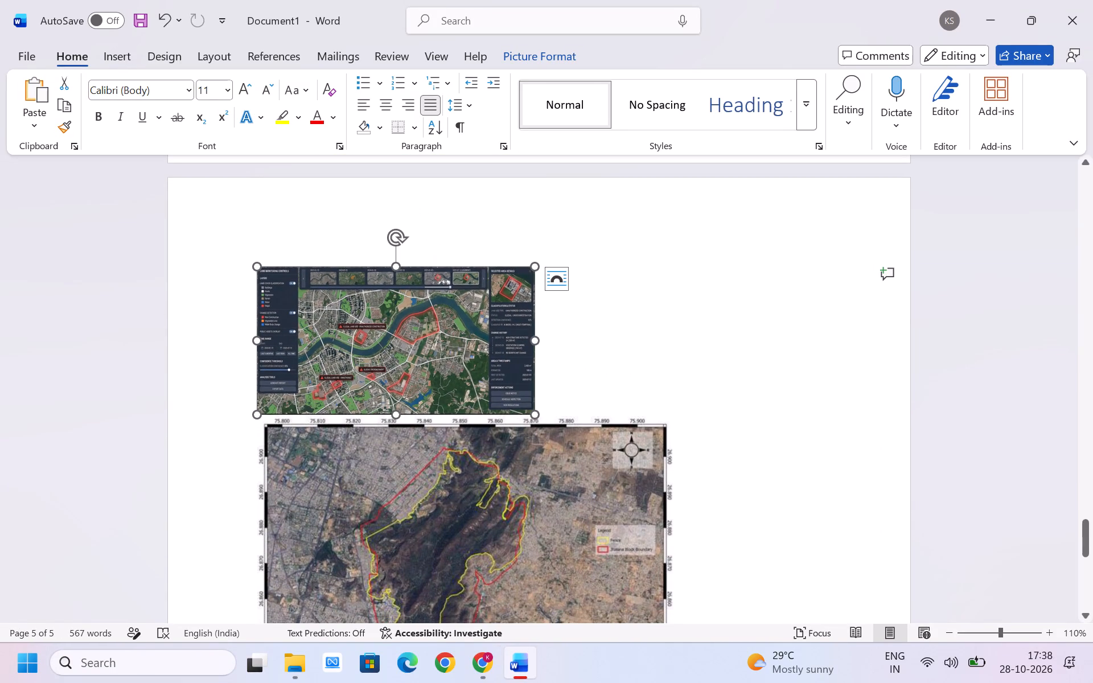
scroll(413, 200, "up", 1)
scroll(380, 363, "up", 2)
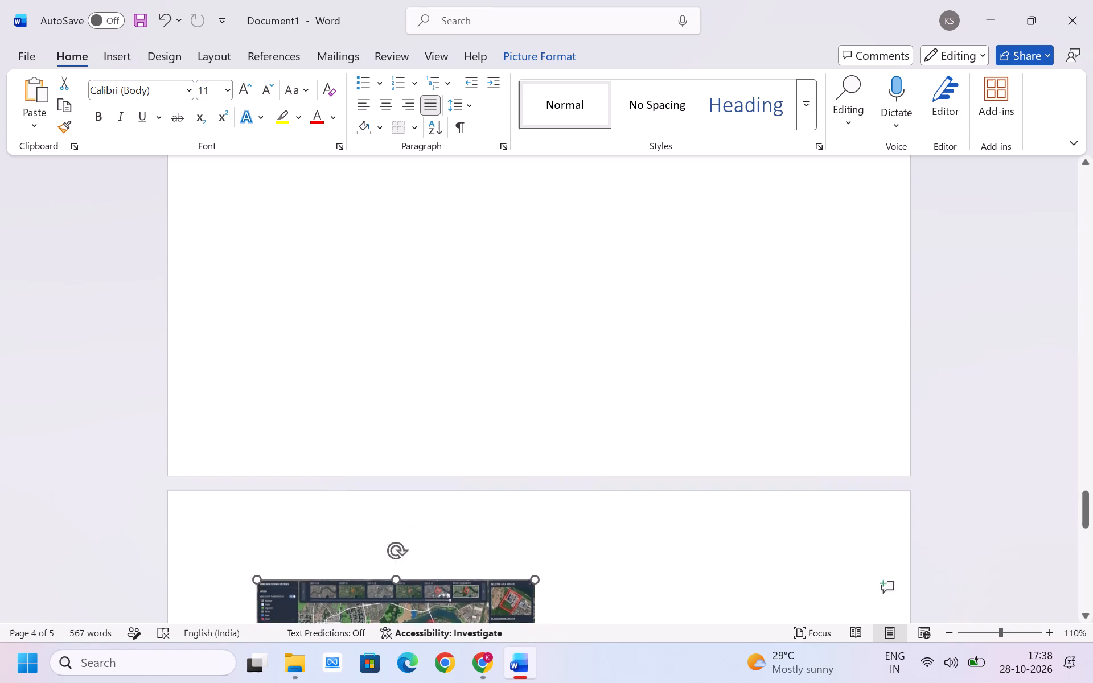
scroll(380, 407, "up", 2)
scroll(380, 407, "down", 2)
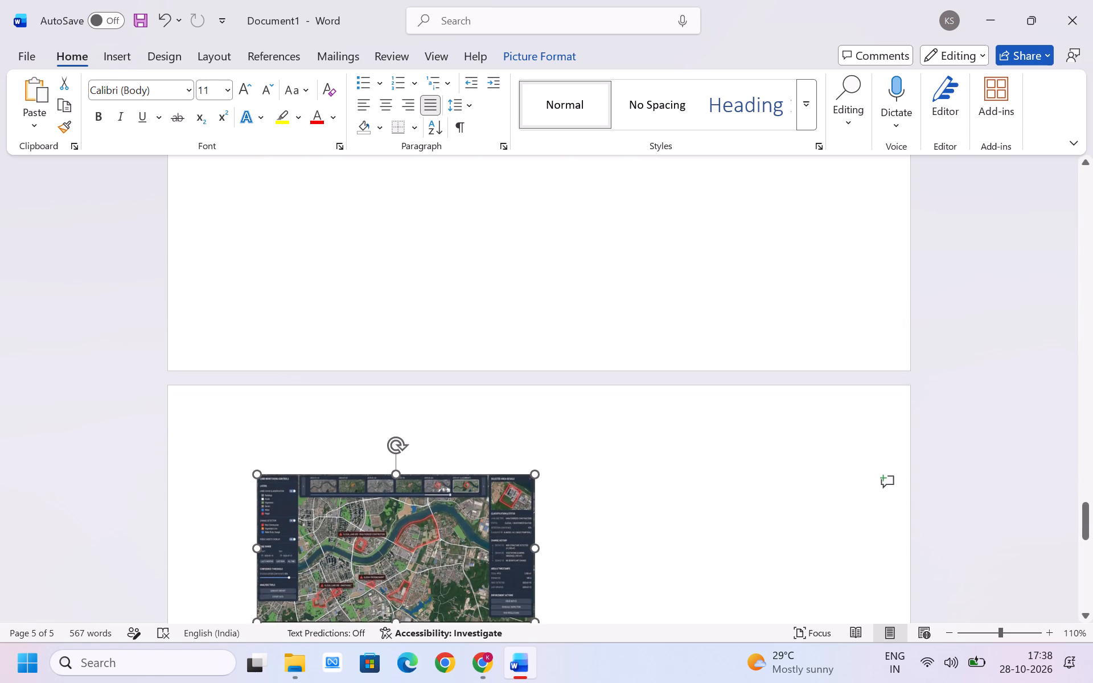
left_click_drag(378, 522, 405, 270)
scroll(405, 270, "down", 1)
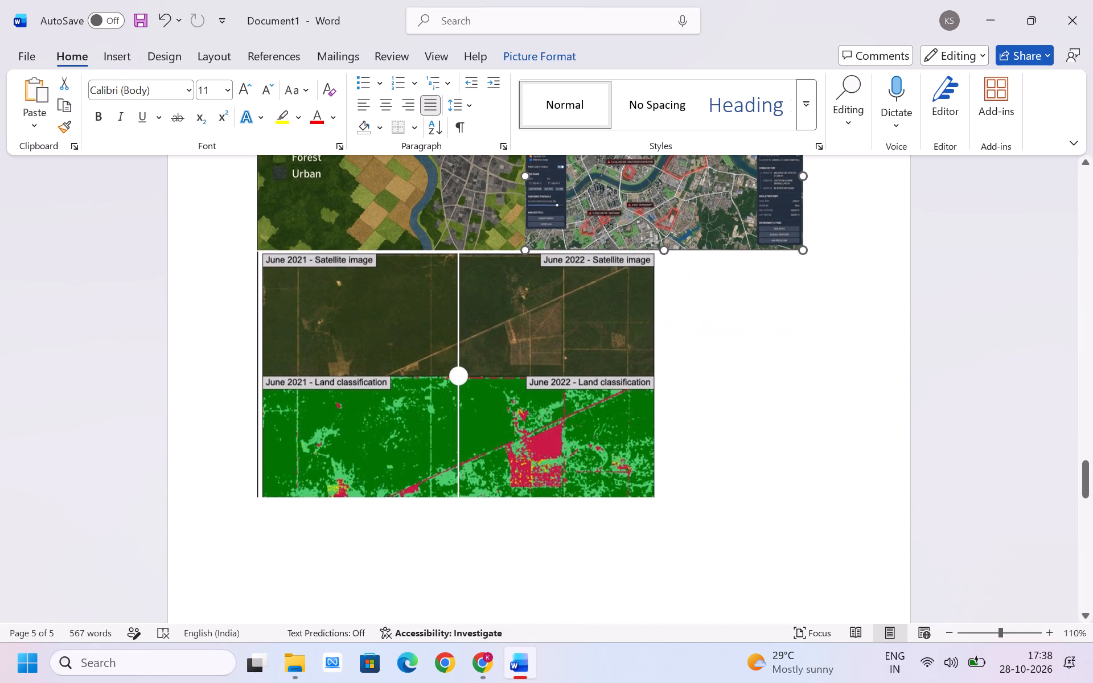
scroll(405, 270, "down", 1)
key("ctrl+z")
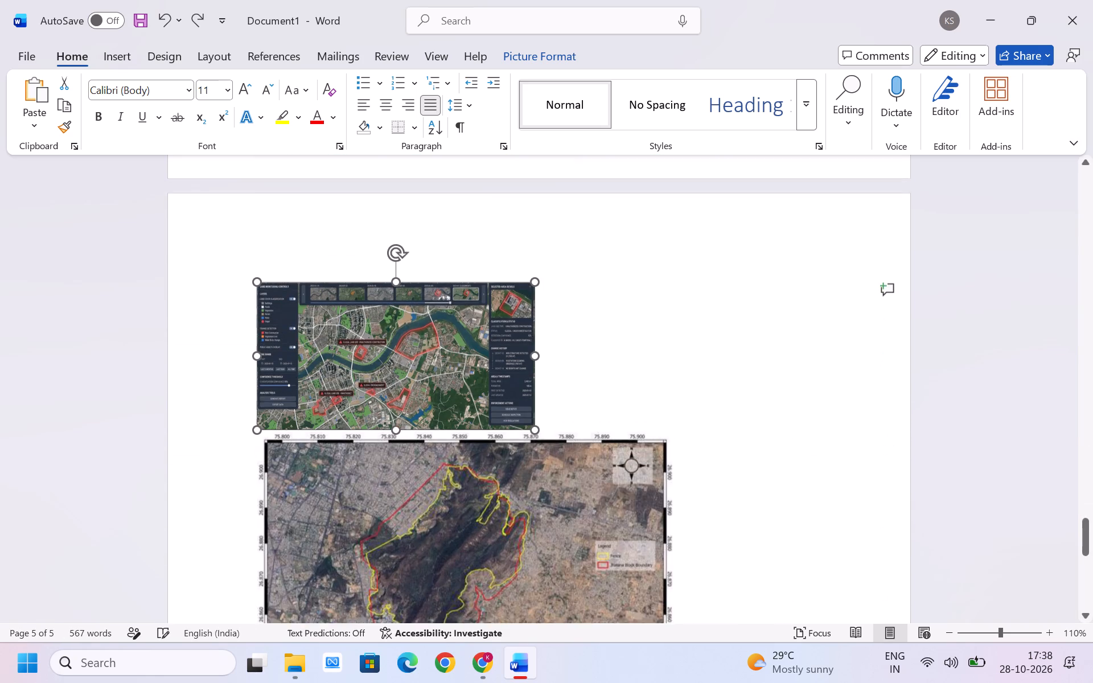
Switch to ChatGPT in Chrome, close the enlarged Step 6 map and enlarge the Step 7 "Generate reports" illustration.
scroll(502, 353, "down", 1)
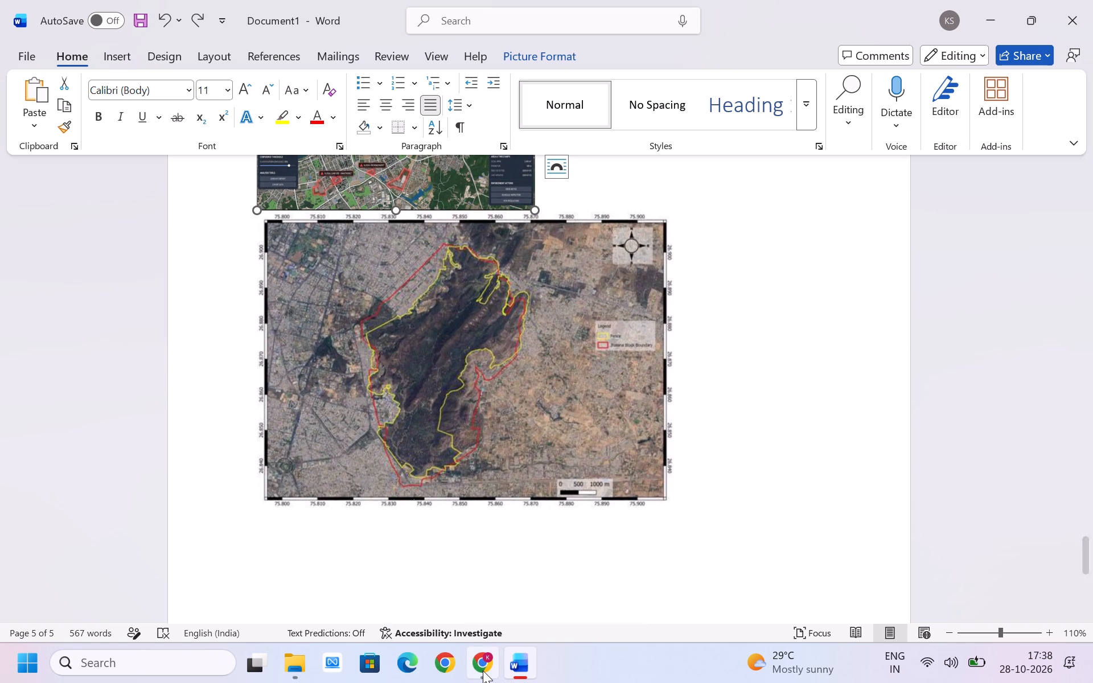
left_click(483, 670)
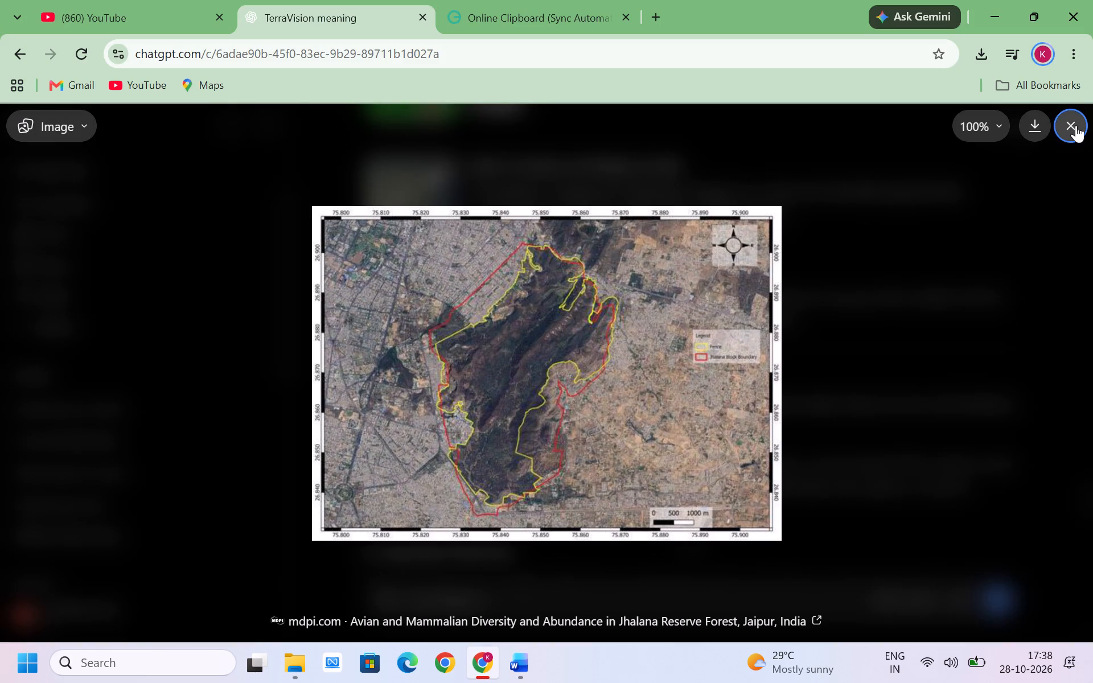
left_click(1076, 125)
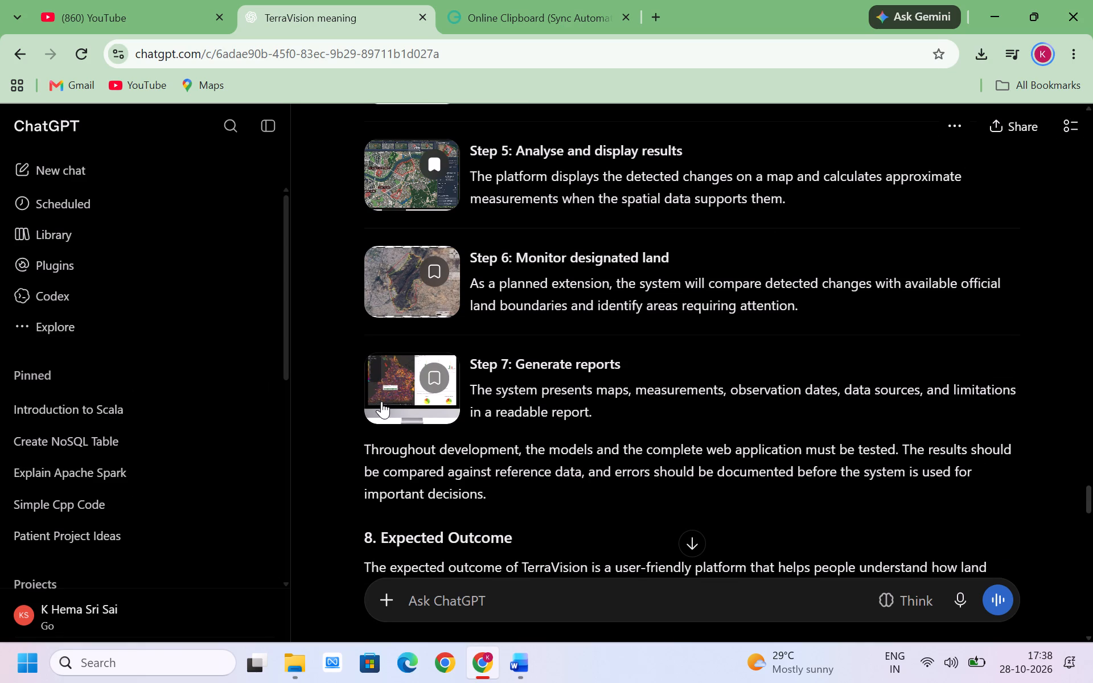
left_click(381, 401)
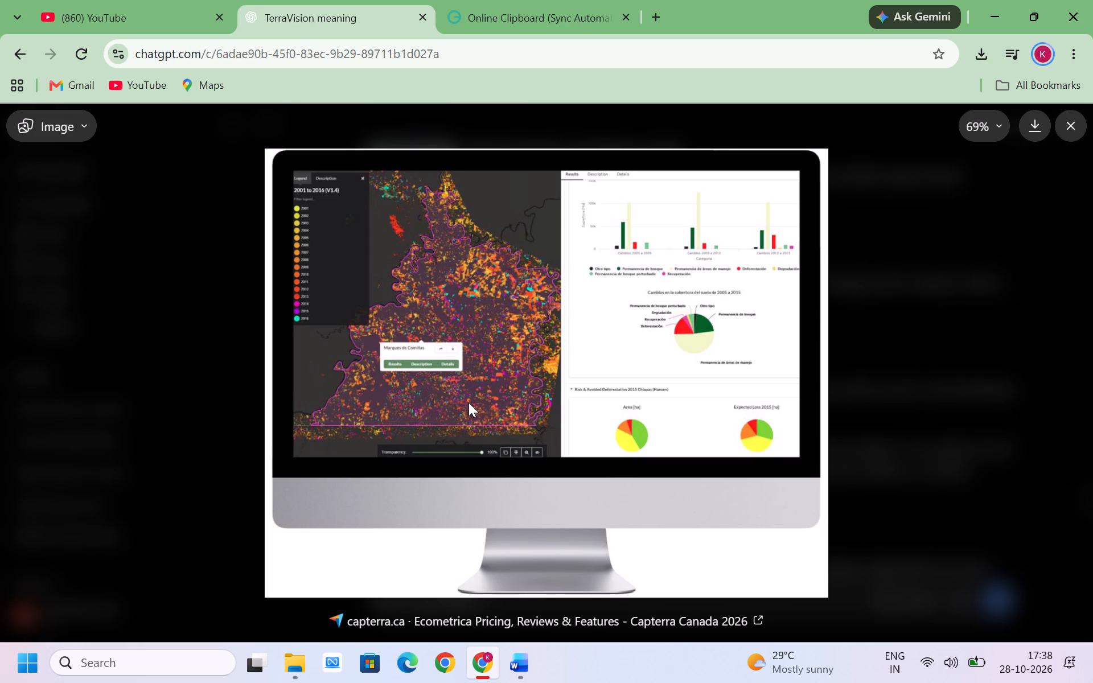
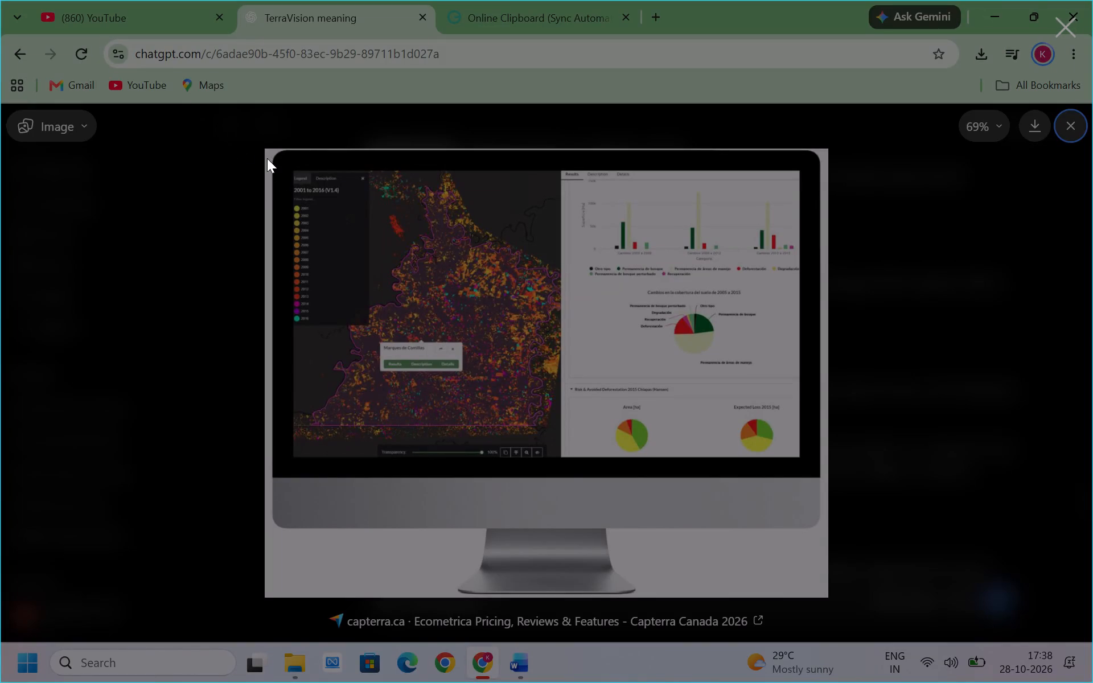
Snip the map-and-charts screen from the enlarged Step 7 illustration and paste it below the Step 6 map in the Word document.
left_click_drag(276, 154, 770, 443)
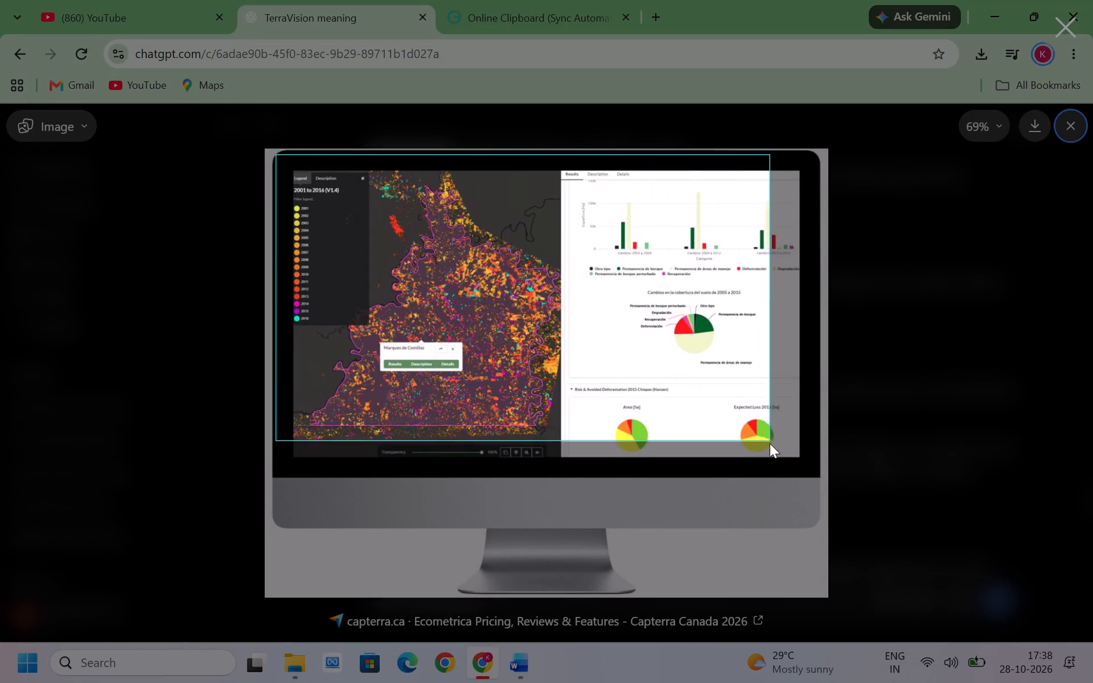
left_click_drag(770, 443, 798, 457)
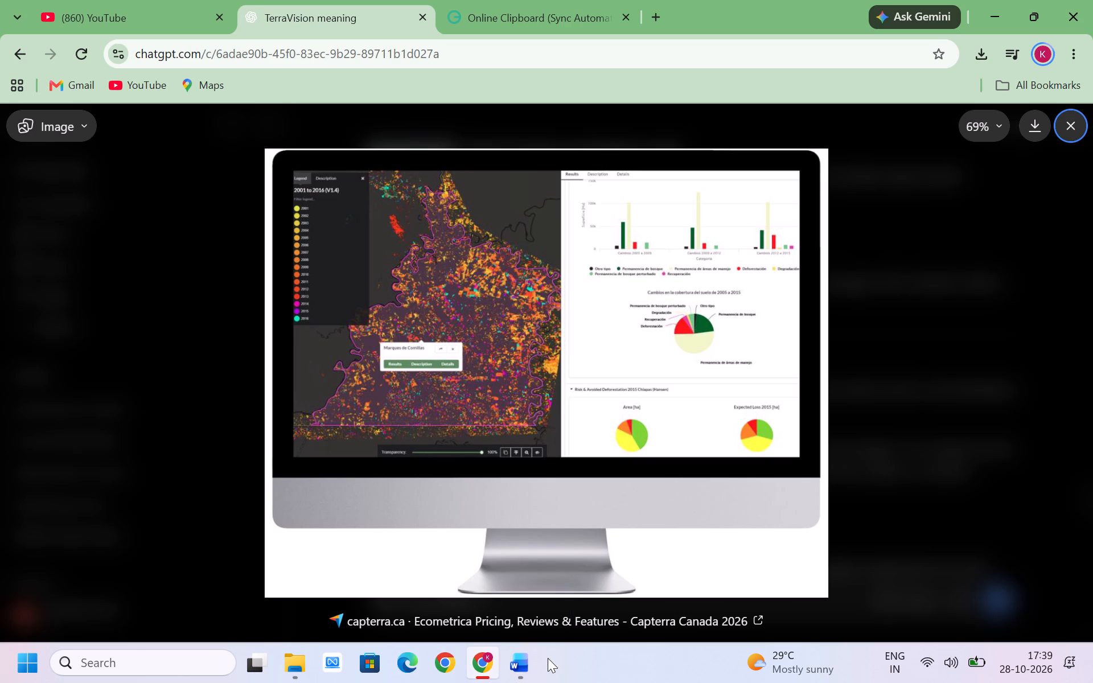
left_click(509, 650)
left_click(654, 543)
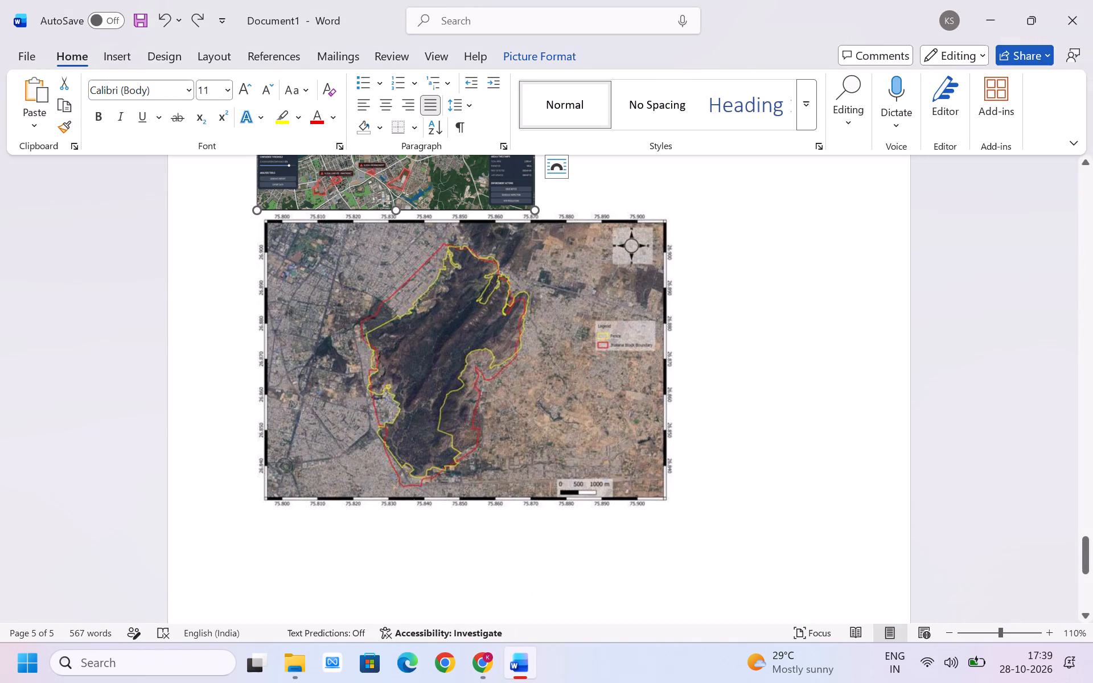
key("ctrl+v")
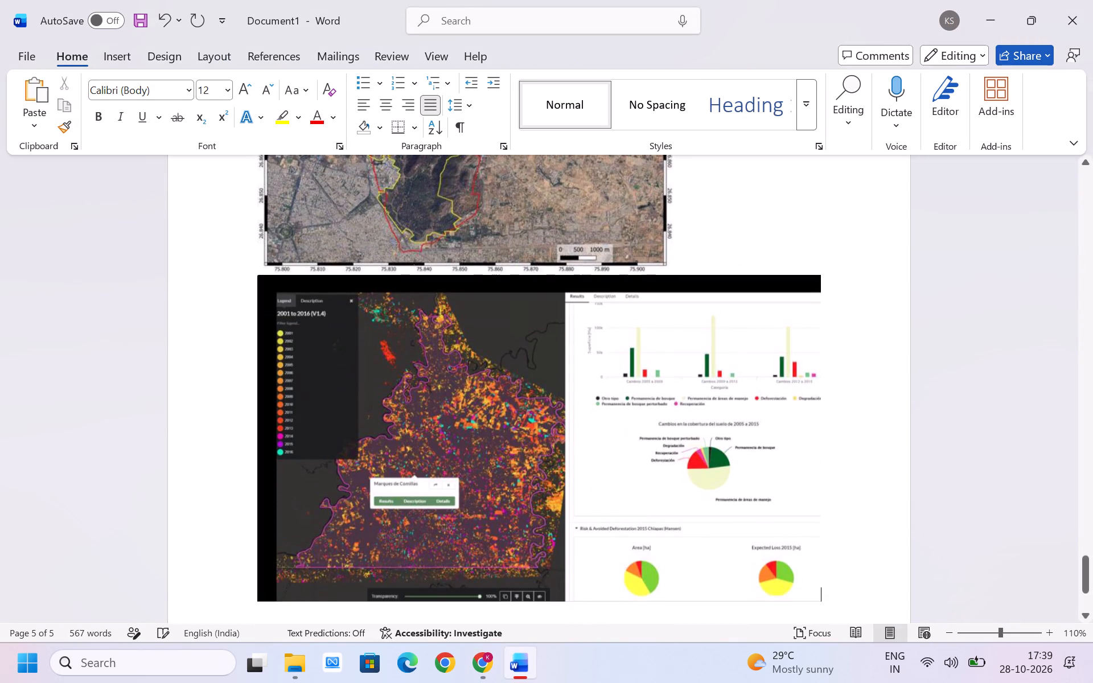
Shrink the pasted Step 7 report picture proportionally to about 58 percent of its width.
left_click(651, 507)
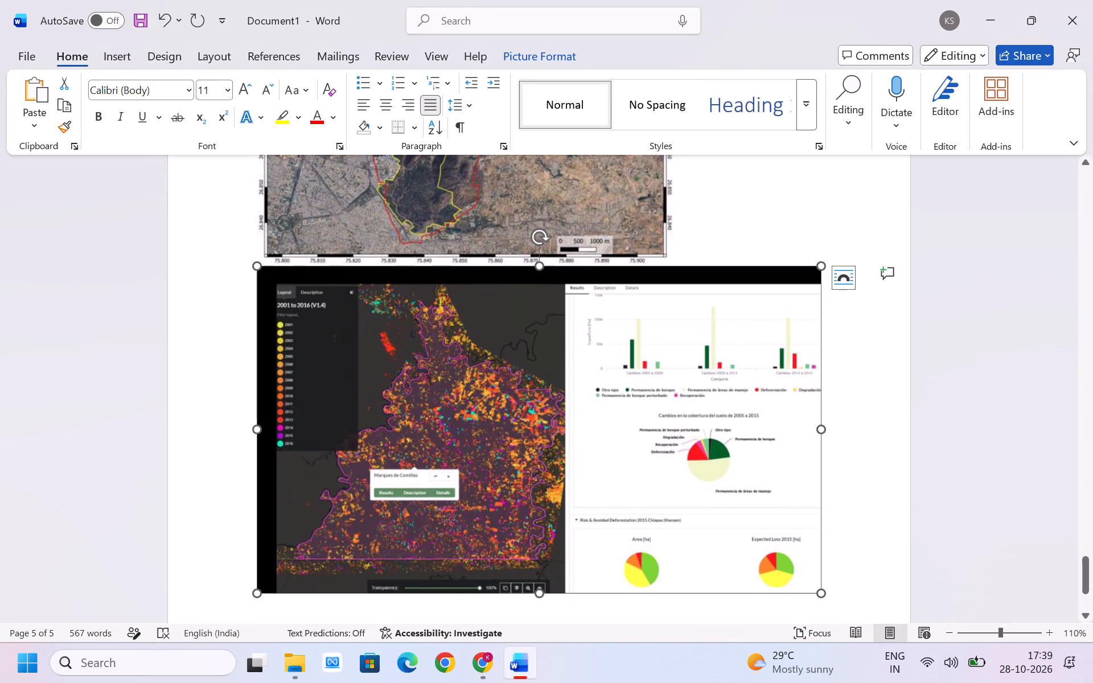
left_click_drag(821, 590, 582, 439)
scroll(582, 439, "up", 1)
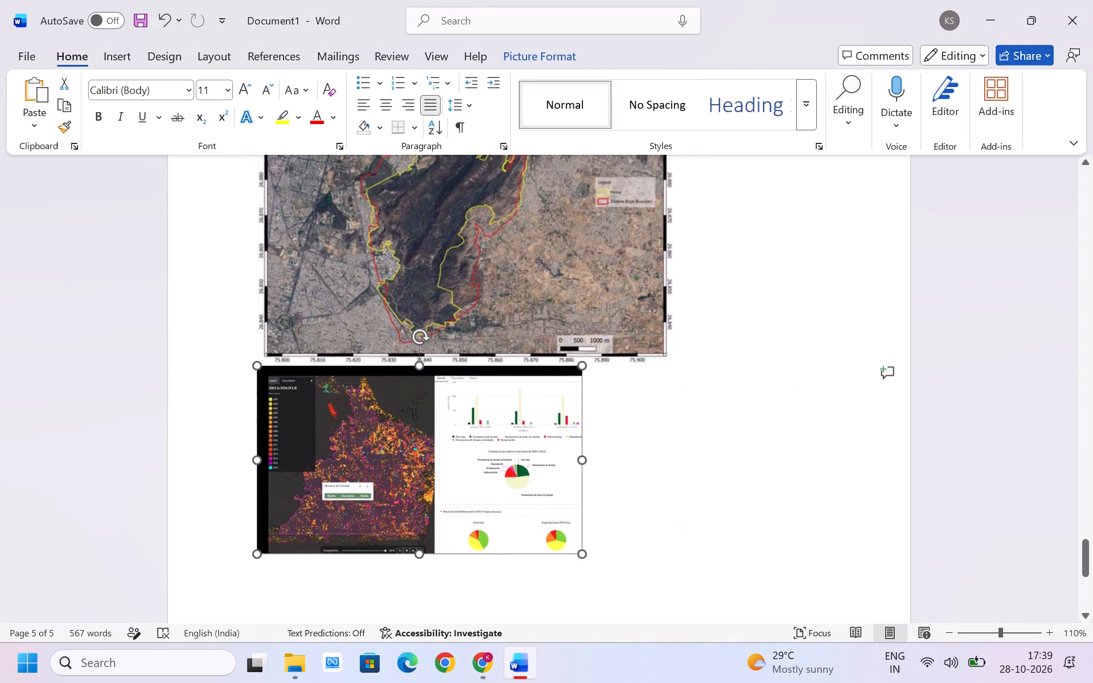
Shrink the Step 6 map proportionally to about 7.99 cm wide so it fits beside the Step 5 dashboard picture.
scroll(582, 439, "up", 1)
left_click(523, 397)
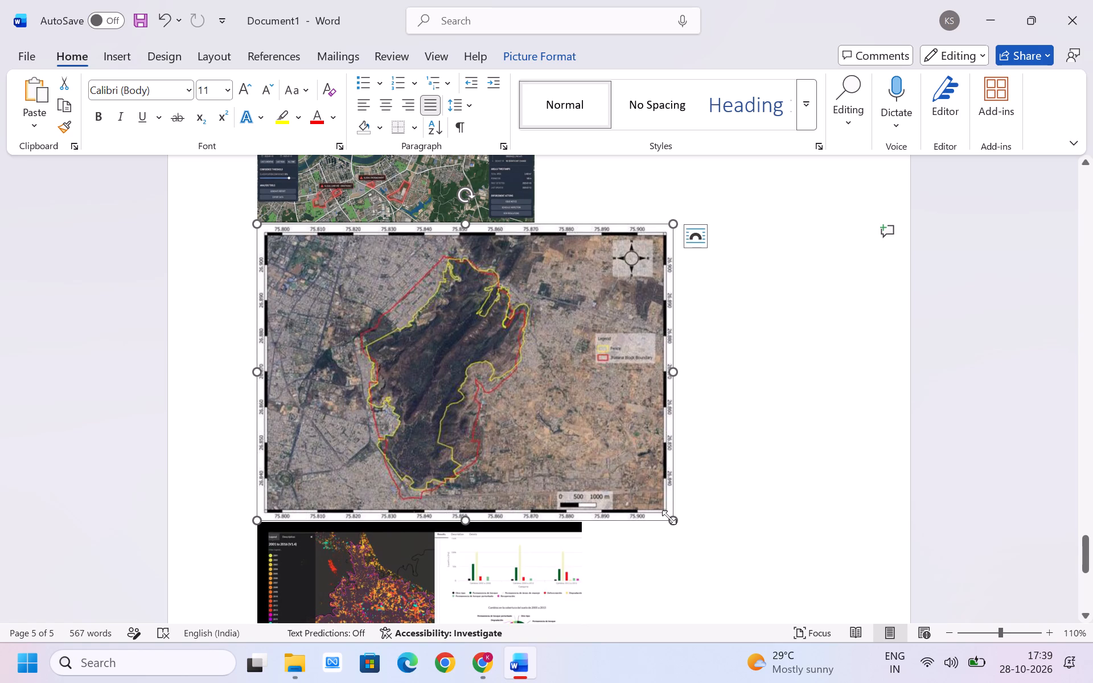
left_click_drag(669, 517, 474, 443)
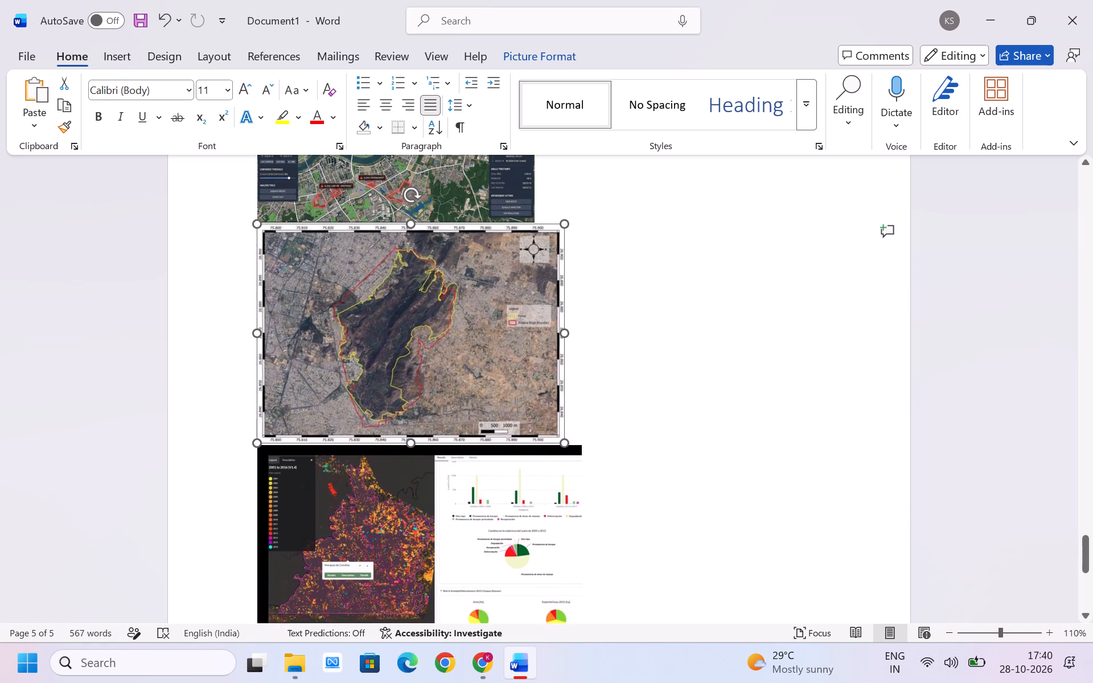
left_click_drag(474, 443, 451, 425)
scroll(451, 425, "up", 1)
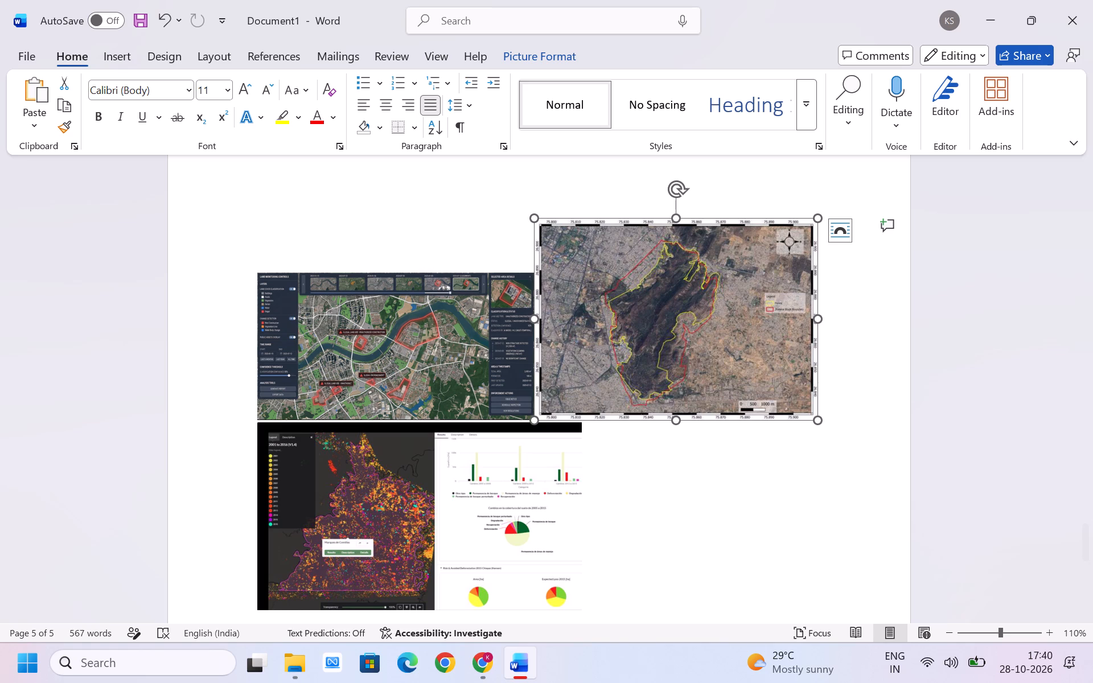
double_click(687, 340)
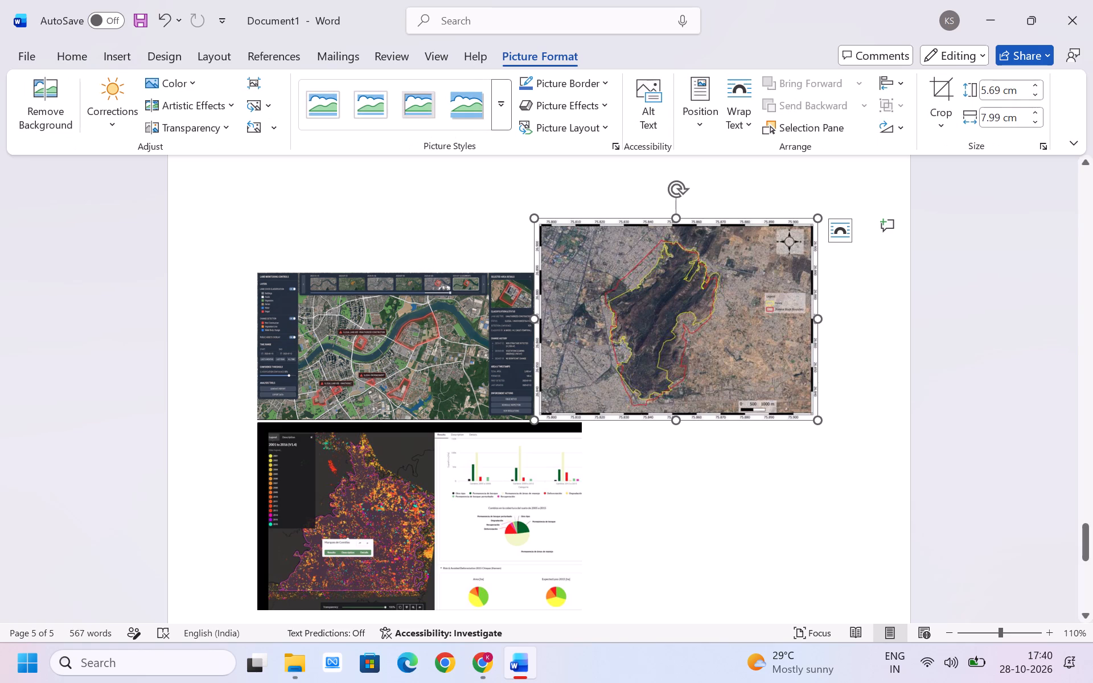
left_click(891, 376)
Examine how the step illustrations are laid out on the last two pages and how the preceding text pages look.
scroll(891, 376, "up", 2)
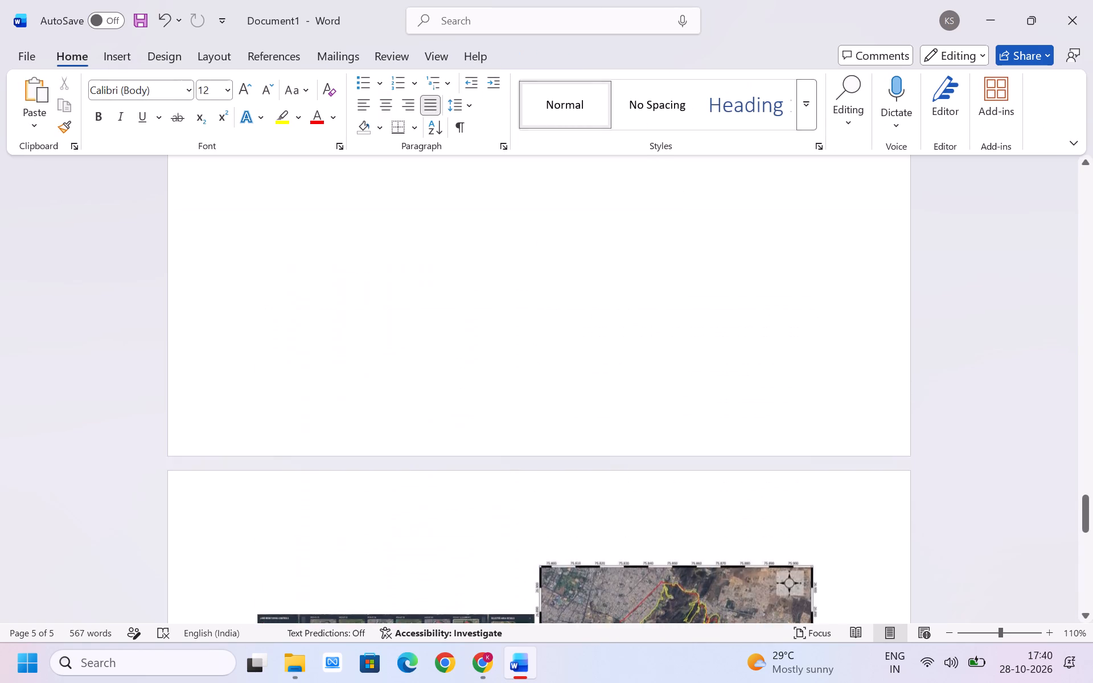
scroll(891, 376, "up", 4)
scroll(891, 376, "right", 1)
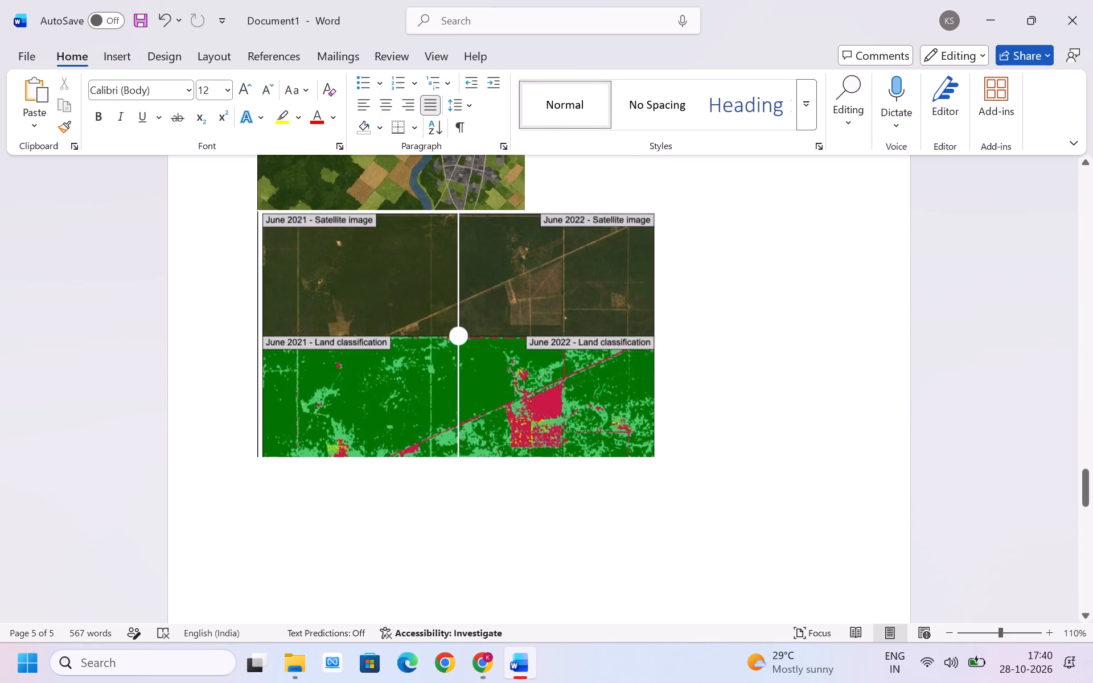
scroll(891, 376, "up", 3)
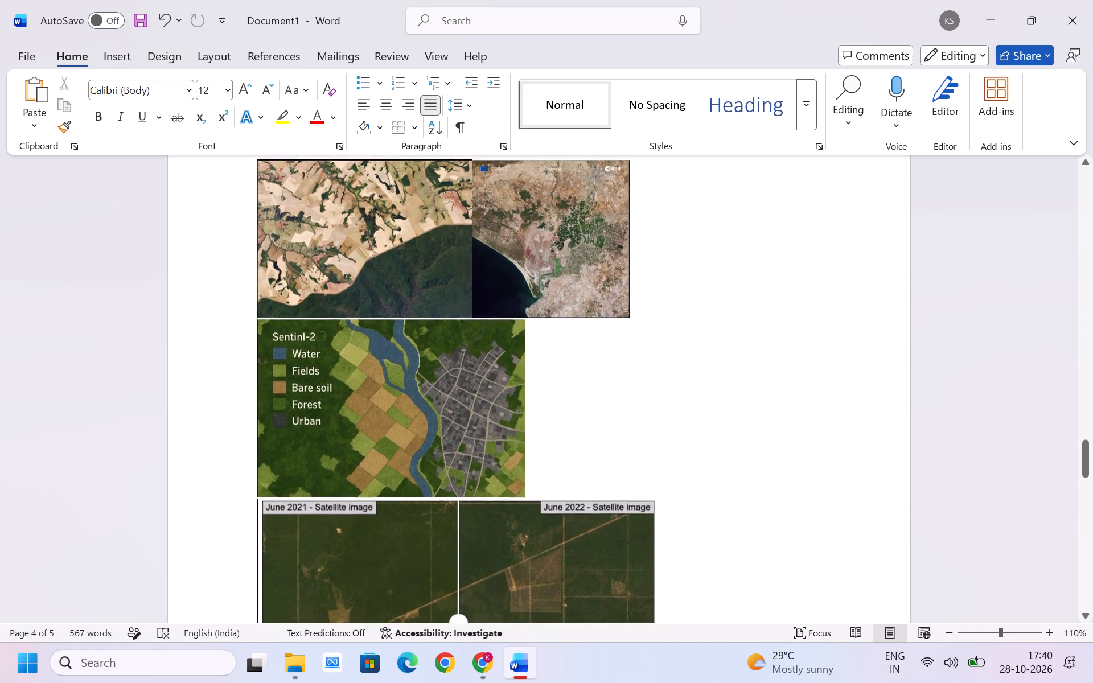
scroll(891, 376, "down", 4)
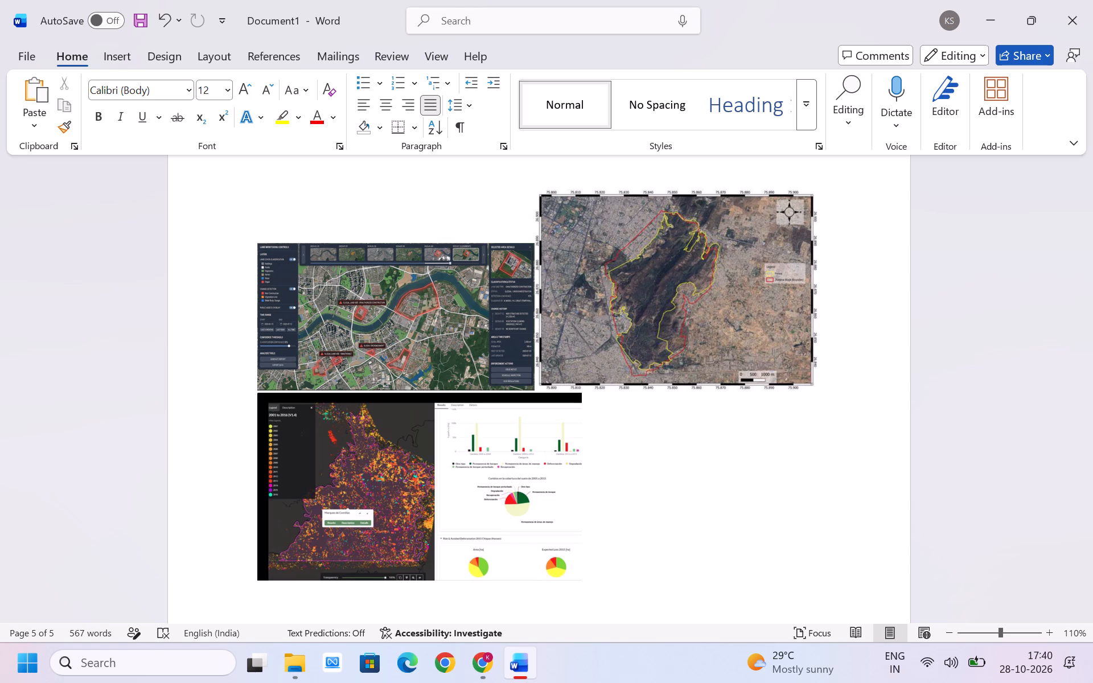
left_click(656, 323)
left_click(667, 485)
scroll(667, 485, "up", 1)
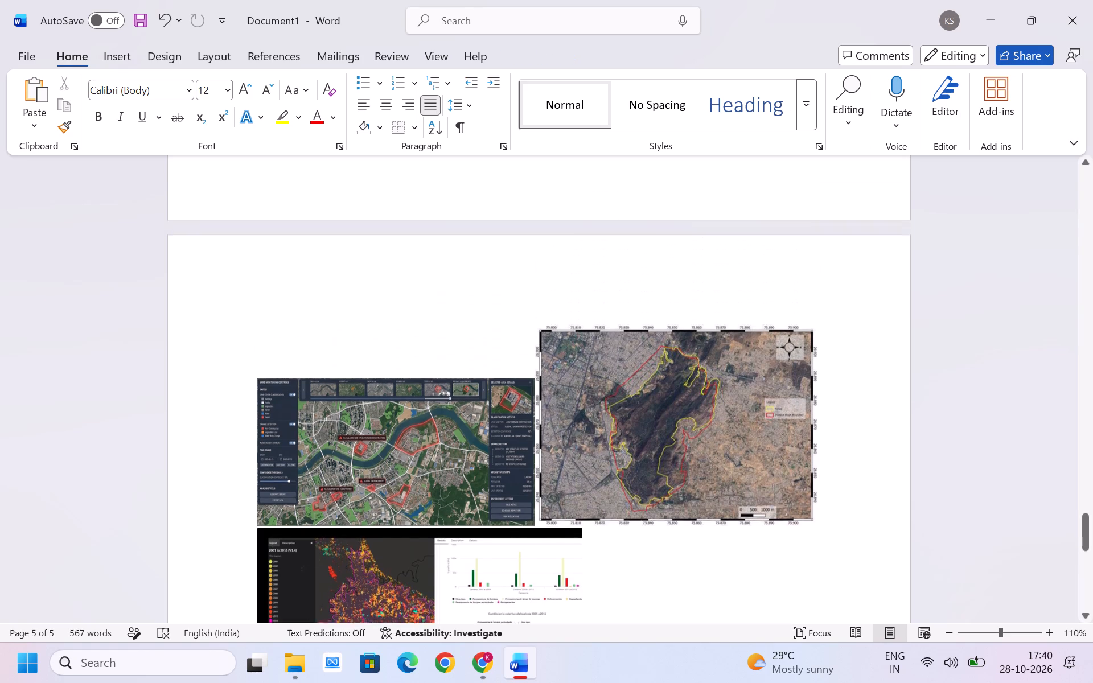
scroll(667, 485, "up", 3)
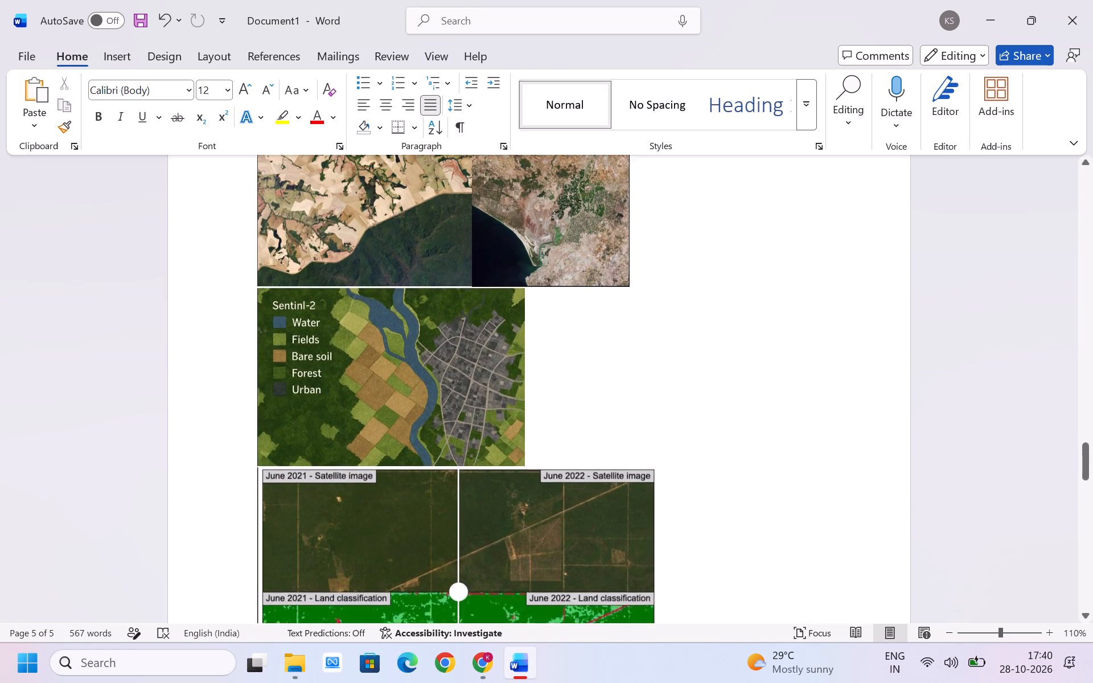
left_click(543, 413)
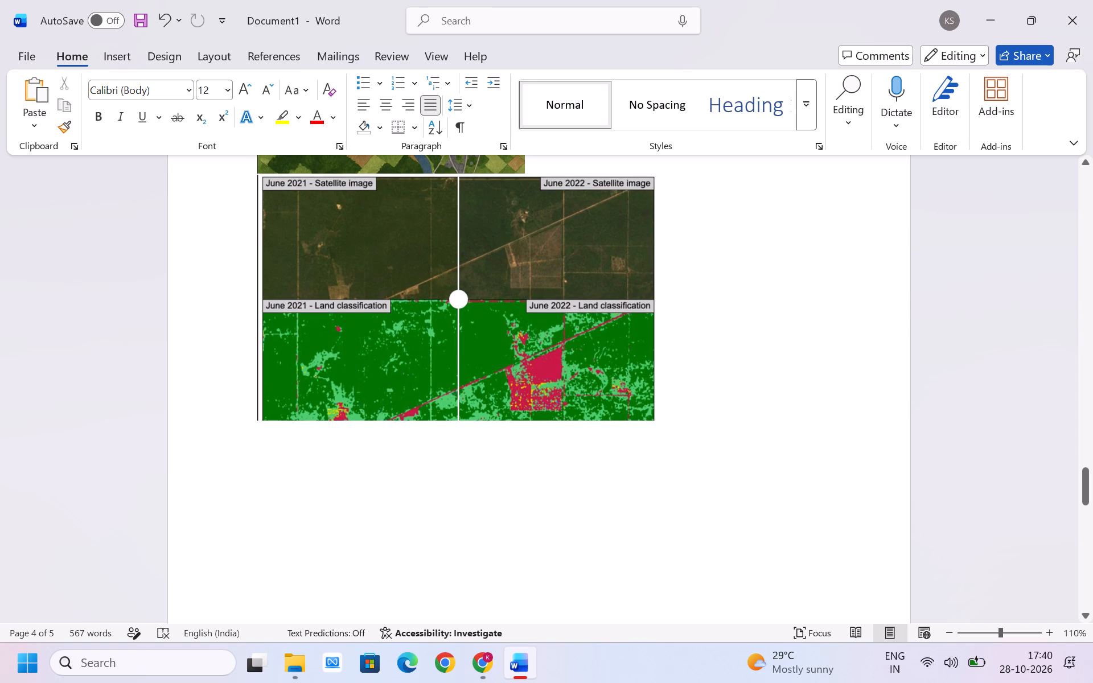
scroll(732, 371, "up", 3)
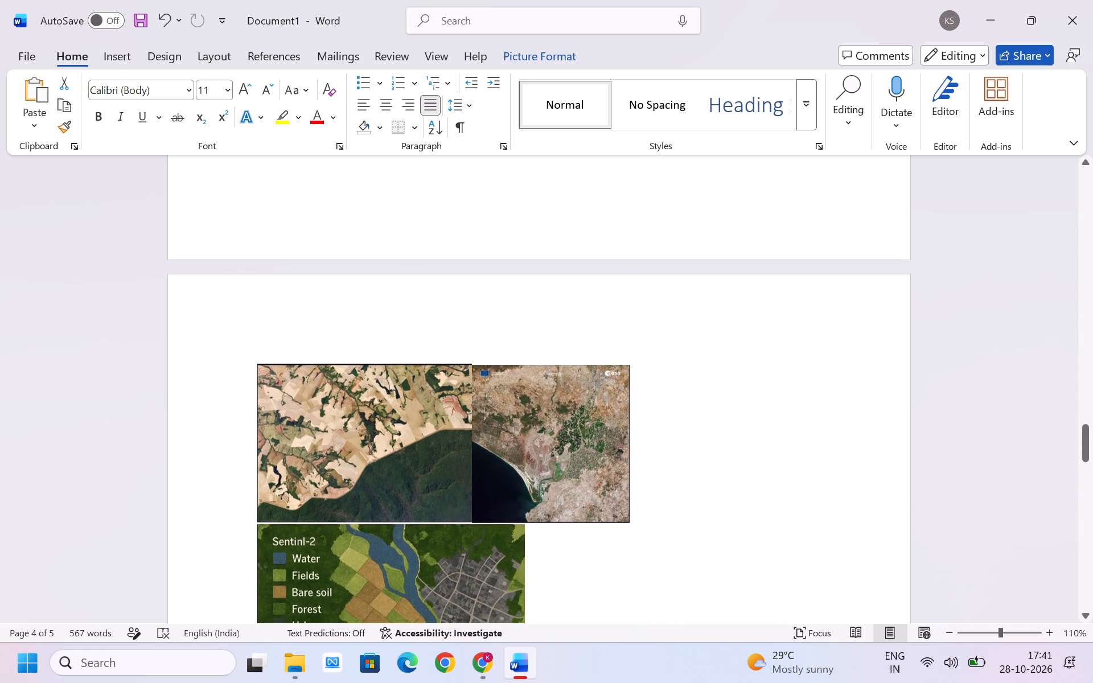
left_click(610, 415)
scroll(610, 415, "down", 1)
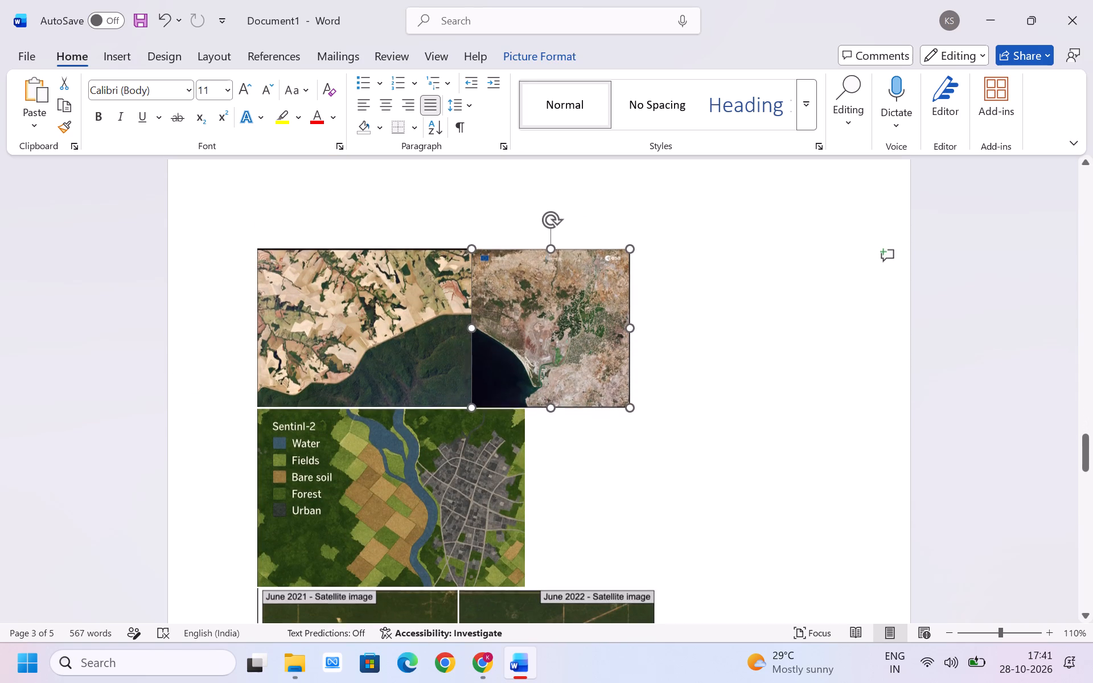
scroll(610, 415, "down", 6, "ctrl")
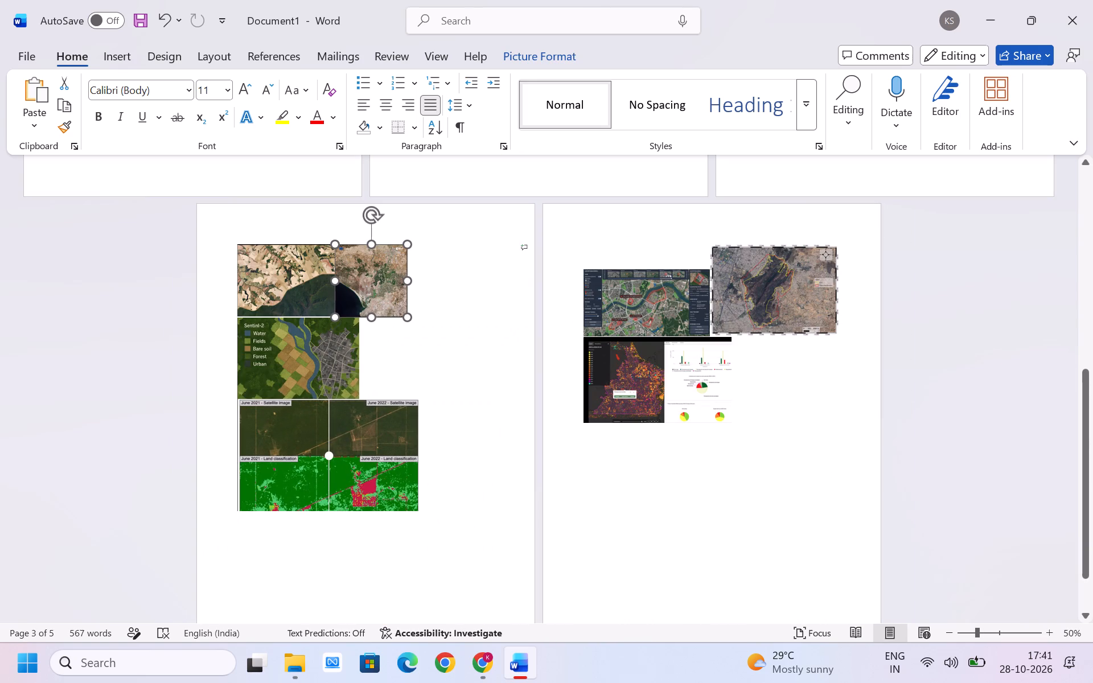
scroll(554, 428, "up", 4)
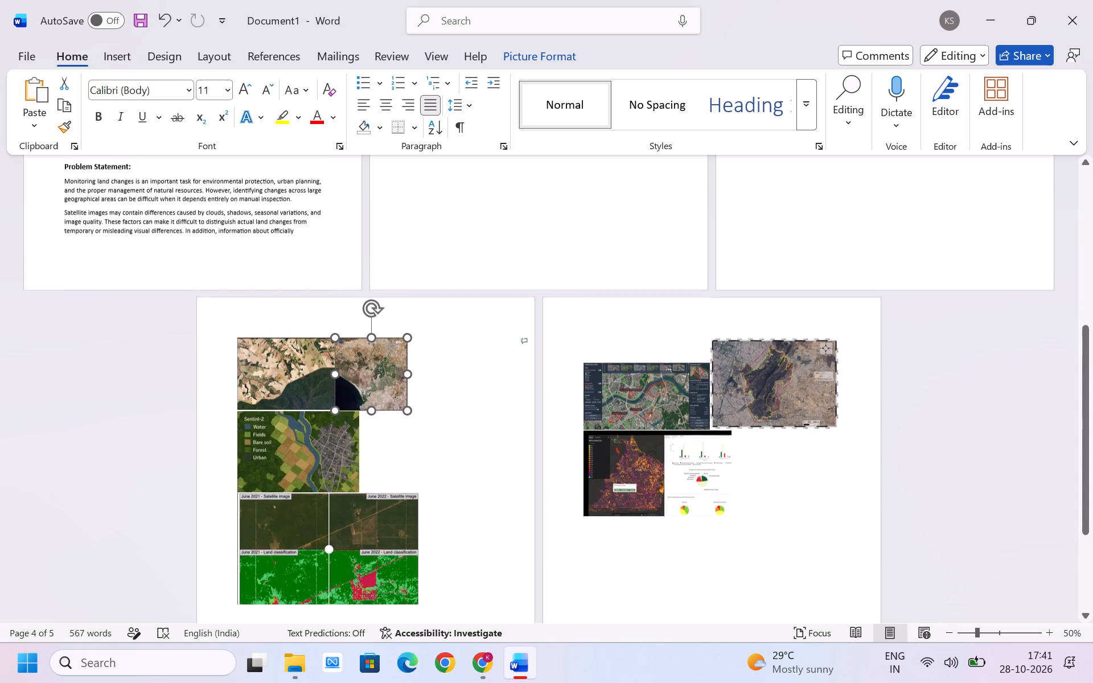
scroll(554, 428, "up", 2)
scroll(554, 428, "right", 1)
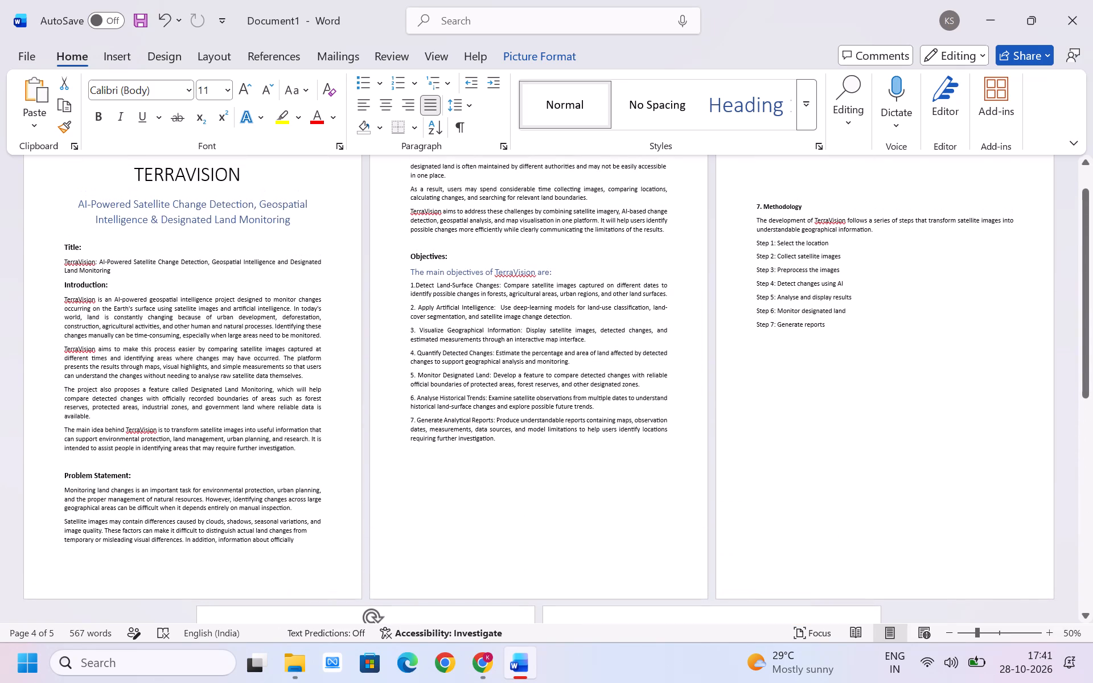
scroll(554, 428, "down", 1)
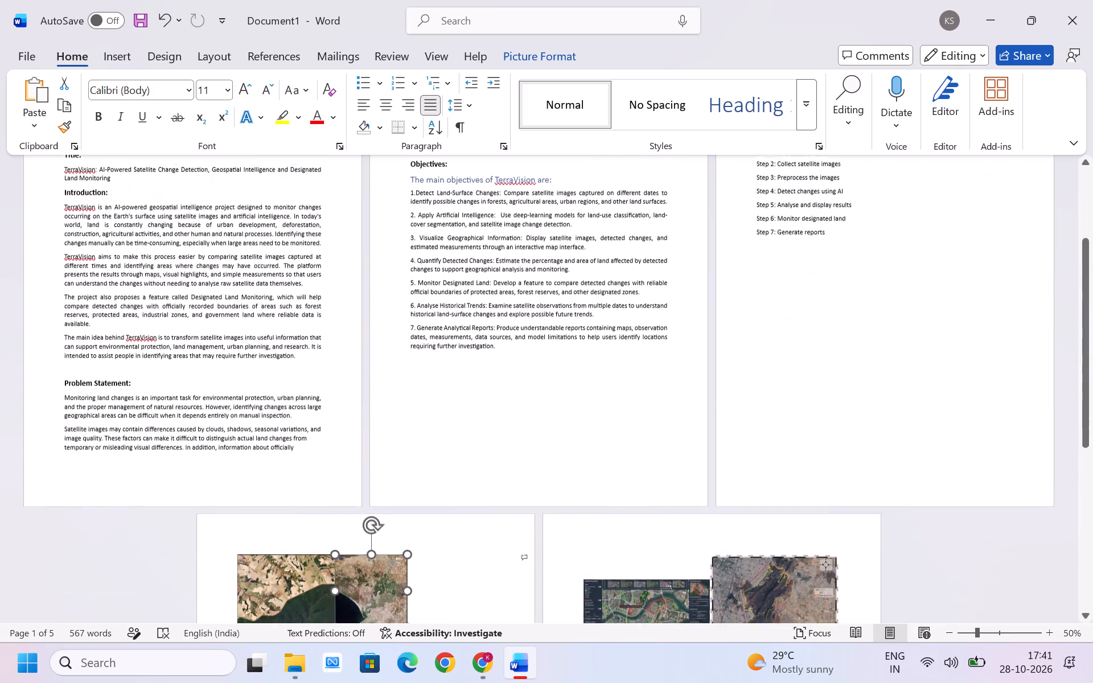
scroll(554, 428, "down", 2)
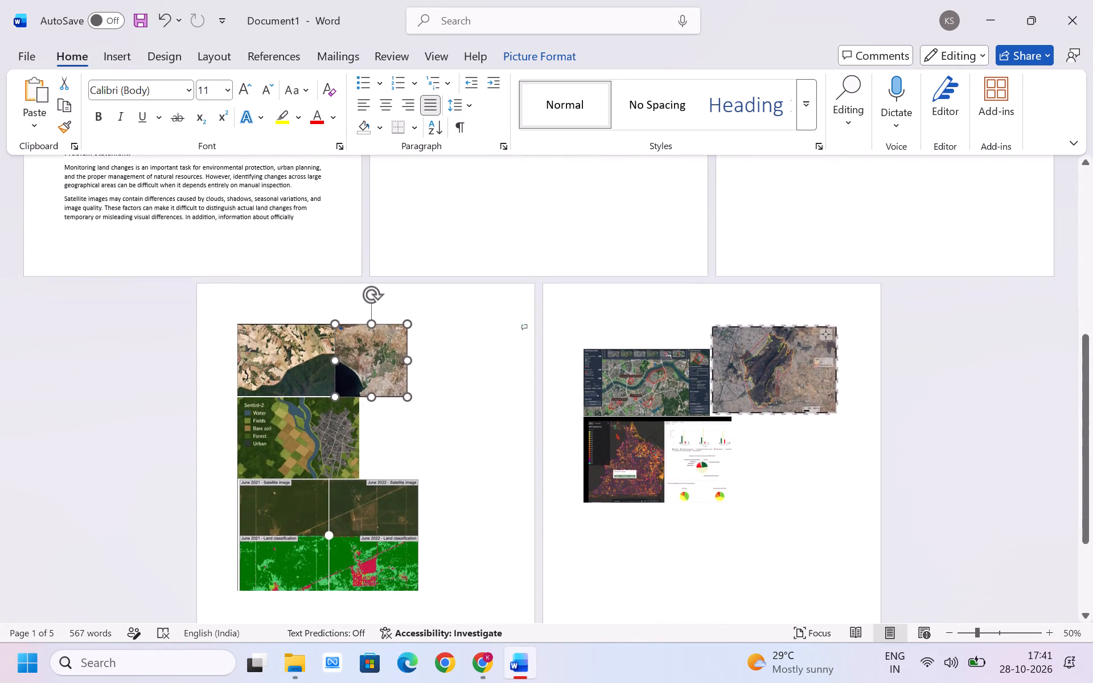
Delete the coastal satellite picture next to the farmland picture on page 4.
left_click(366, 354)
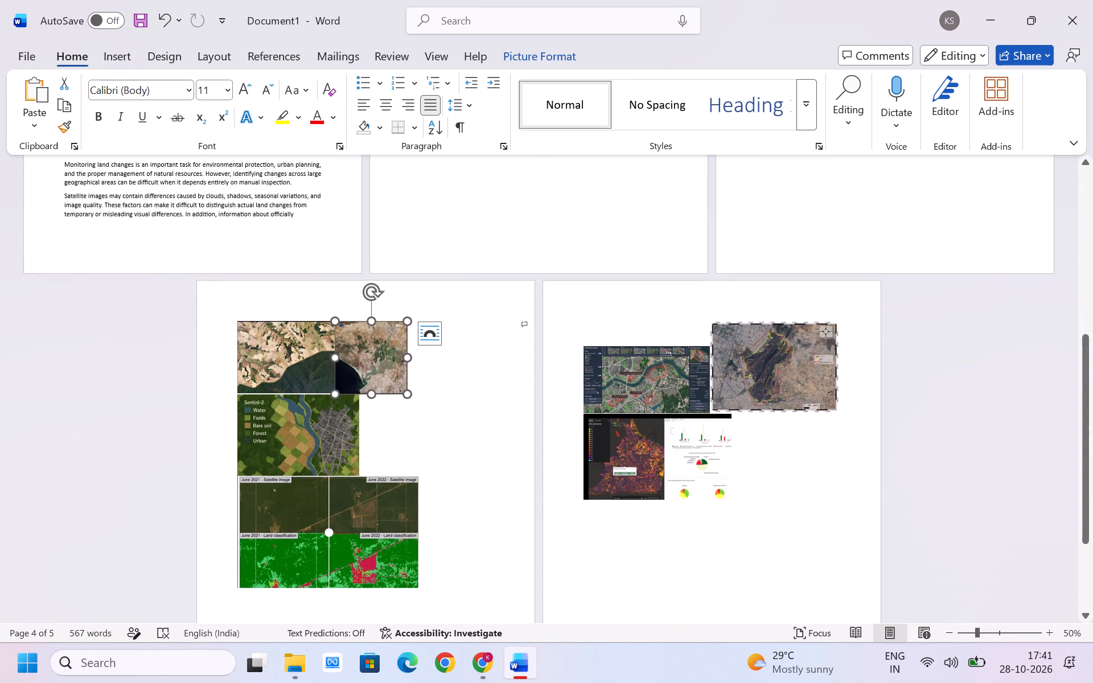
scroll(381, 378, "up", 1, "ctrl")
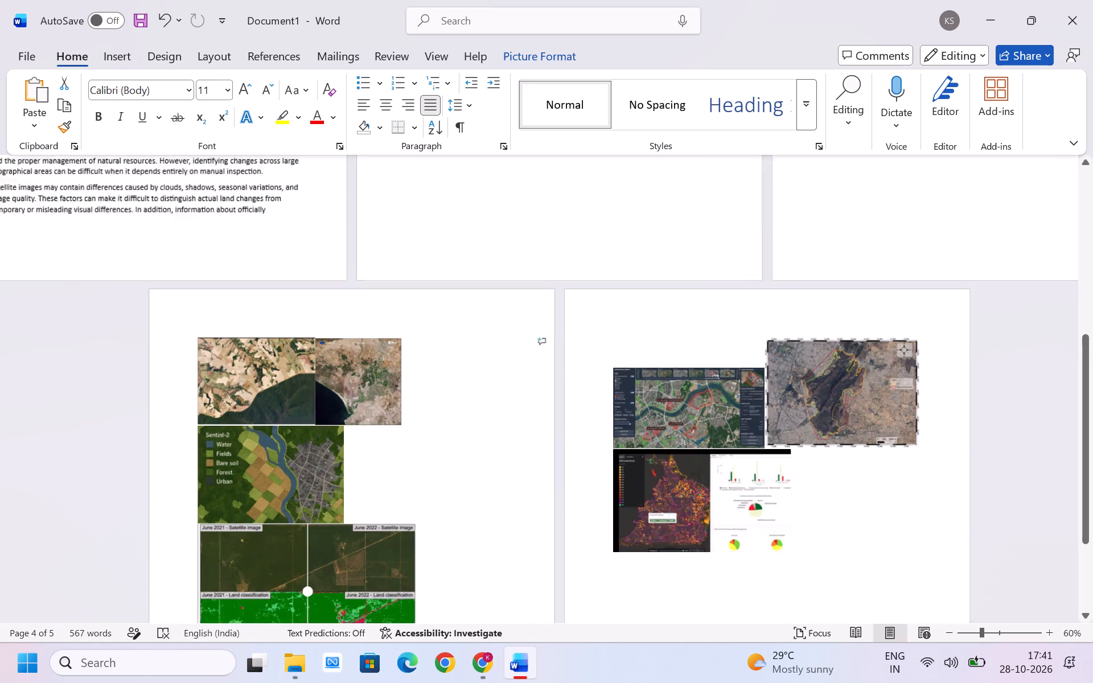
scroll(381, 378, "up", 3, "ctrl")
scroll(381, 378, "down", 1)
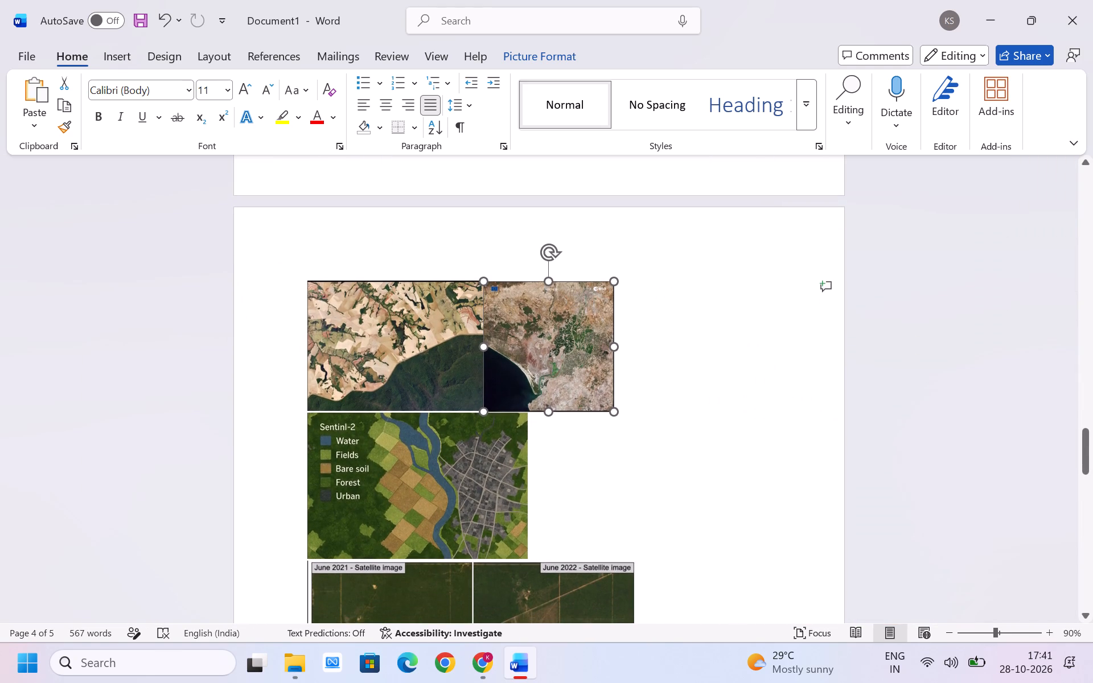
scroll(420, 296, "up", 3, "ctrl")
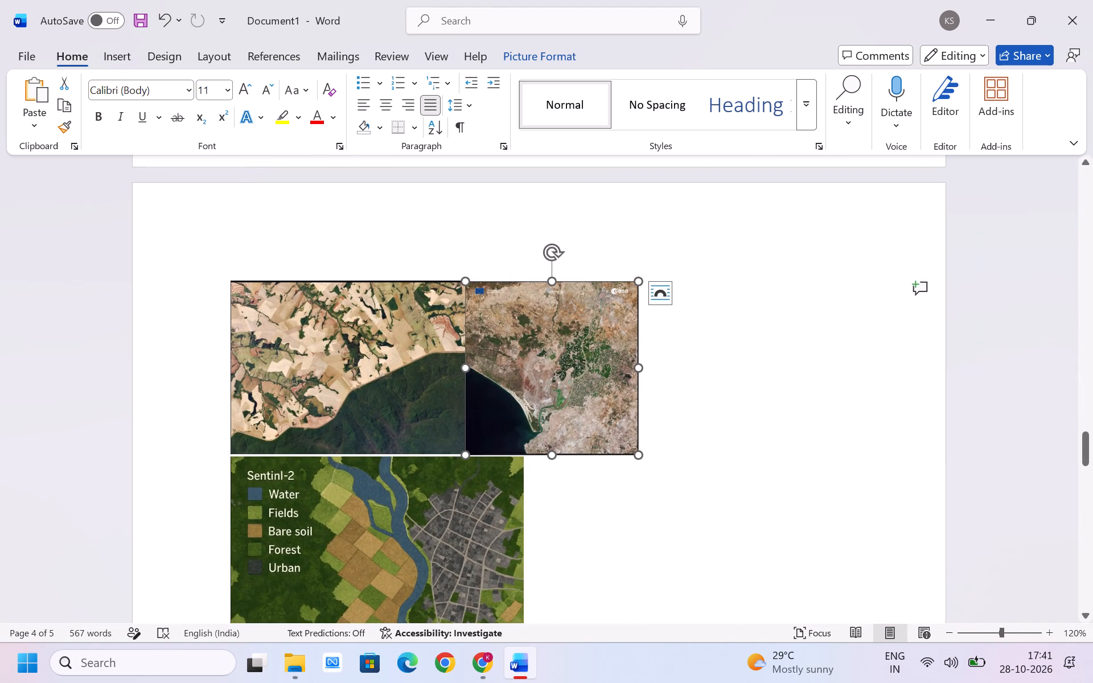
left_click(531, 364)
key("BackSpace")
Examine the arrangement of the remaining step illustrations on the last two pages, selecting individual pictures.
scroll(531, 364, "up", 1)
scroll(531, 364, "down", 1)
scroll(531, 364, "up", 1)
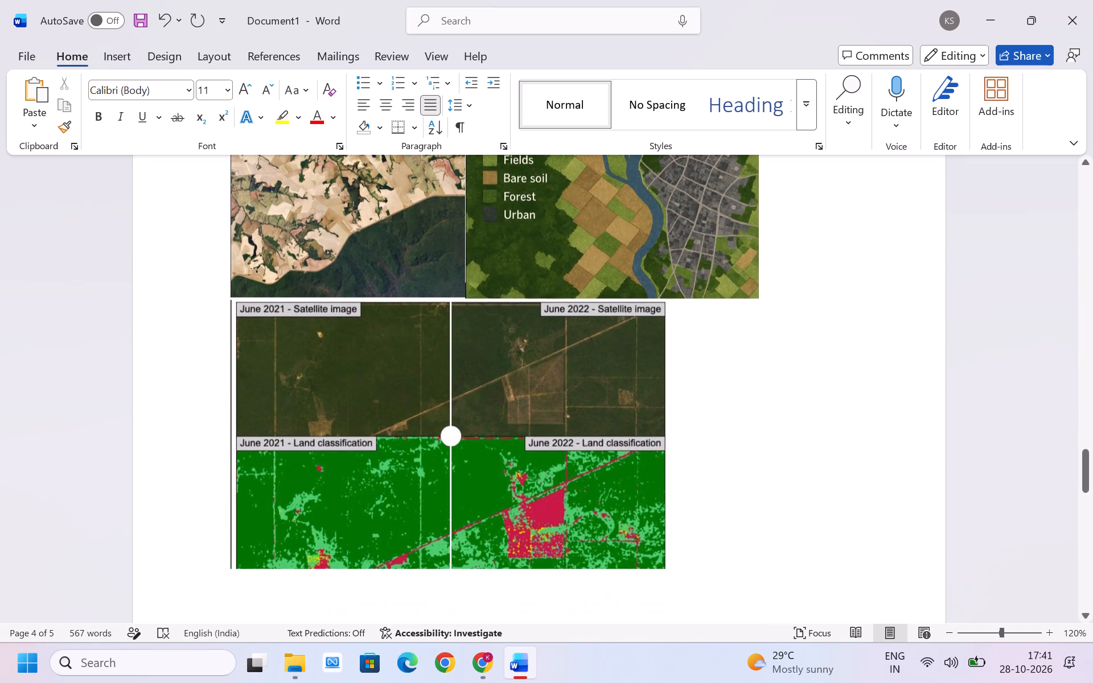
scroll(531, 364, "up", 1)
left_click(586, 347)
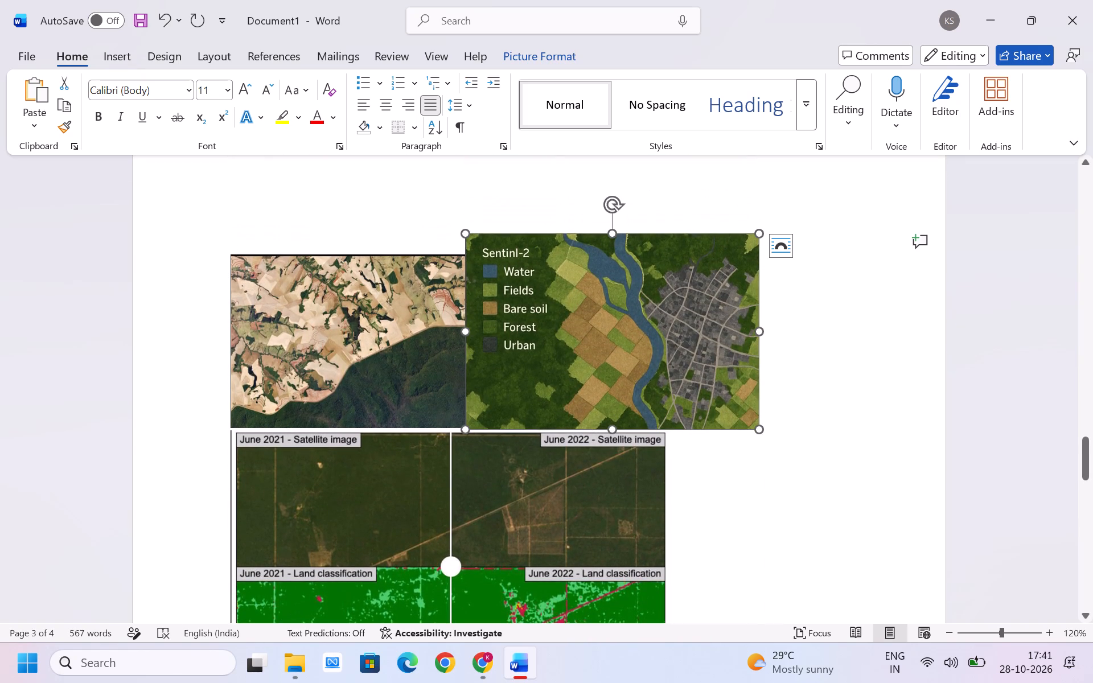
left_click(366, 314)
left_click_drag(366, 314, 350, 272)
scroll(539, 436, "down", 2)
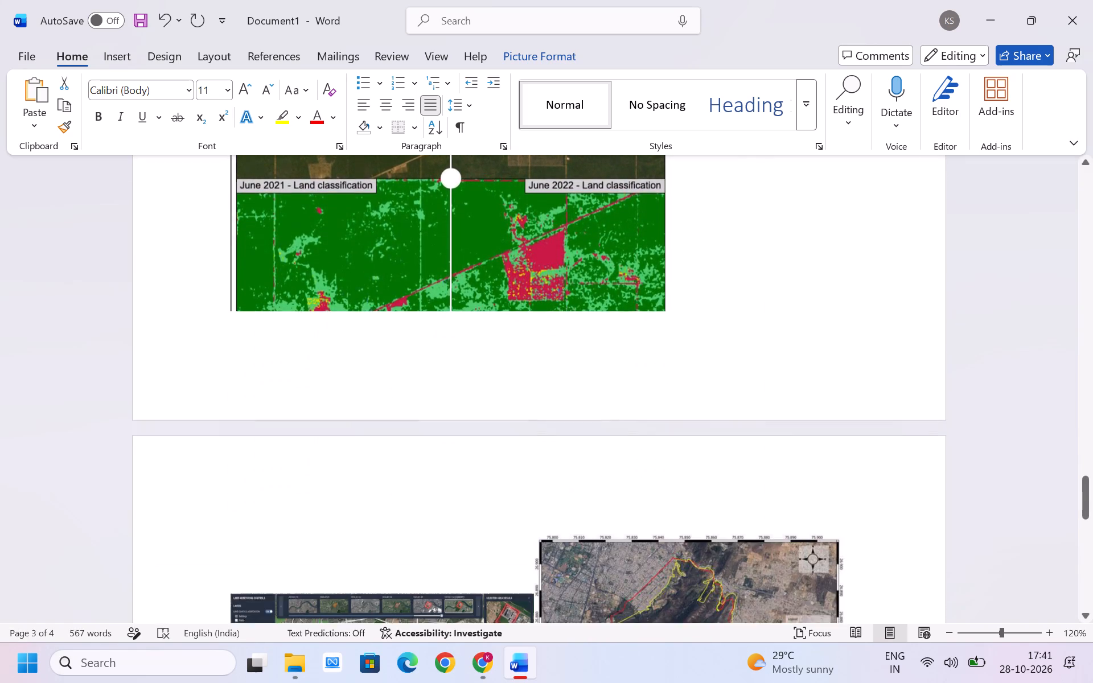
scroll(539, 436, "down", 3)
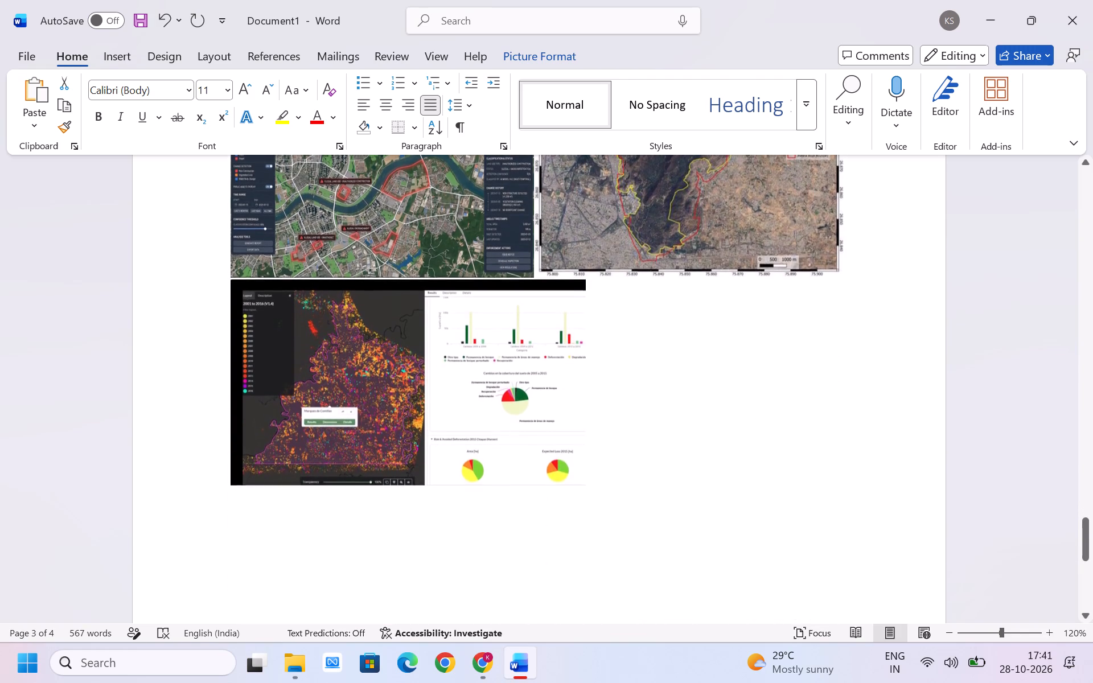
left_click(539, 436)
scroll(539, 436, "up", 2)
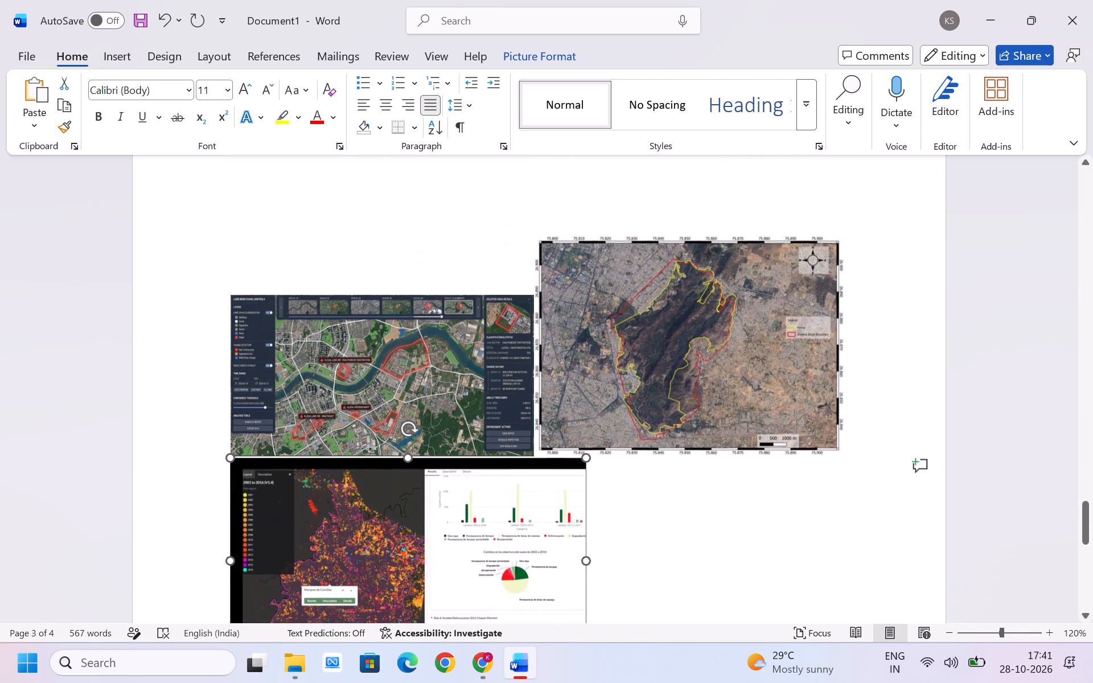
left_click(442, 388)
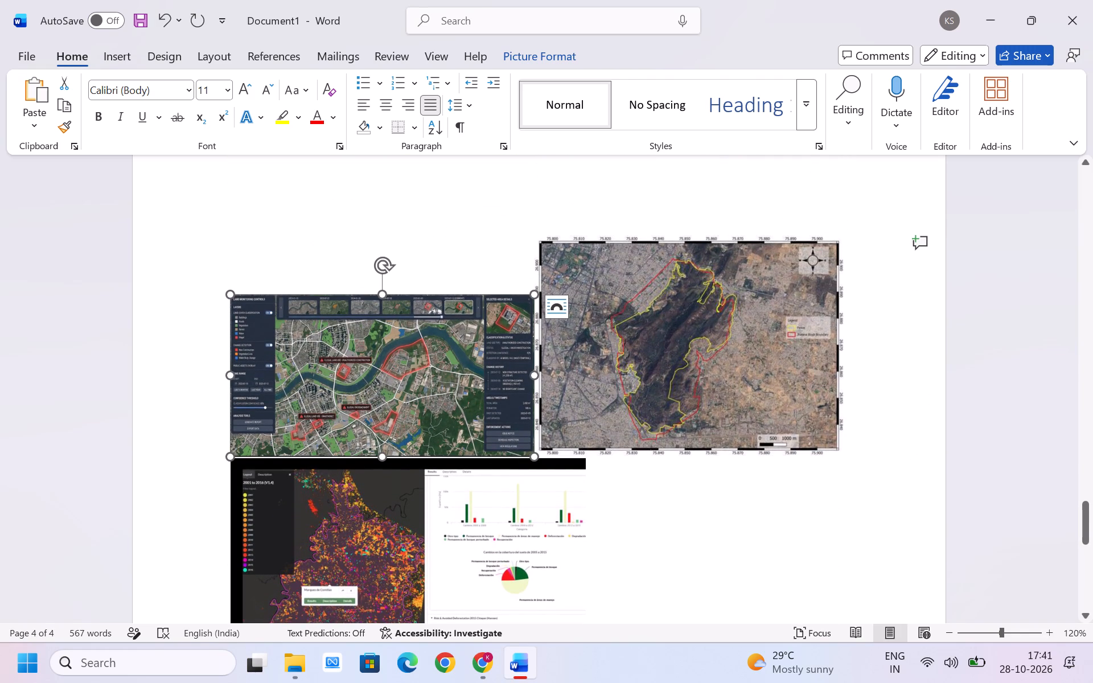
Shrink the Sentinel-2 land-cover picture proportionally to match the height of the farmland picture beside it on page 3.
left_click(536, 455)
scroll(653, 388, "up", 2)
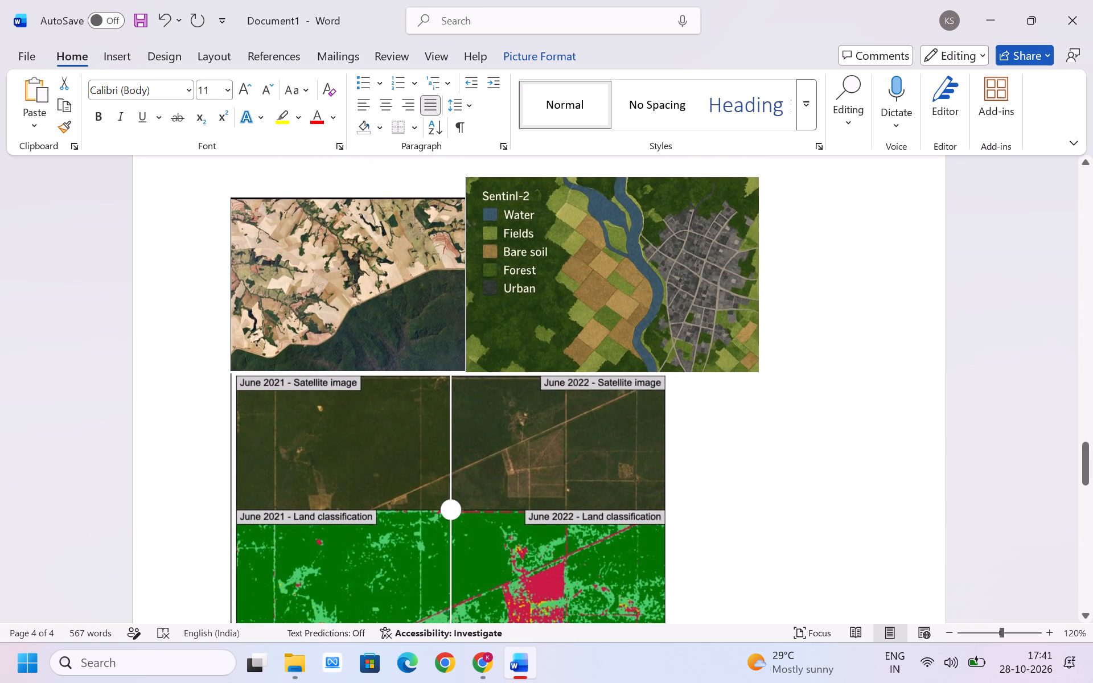
left_click(583, 334)
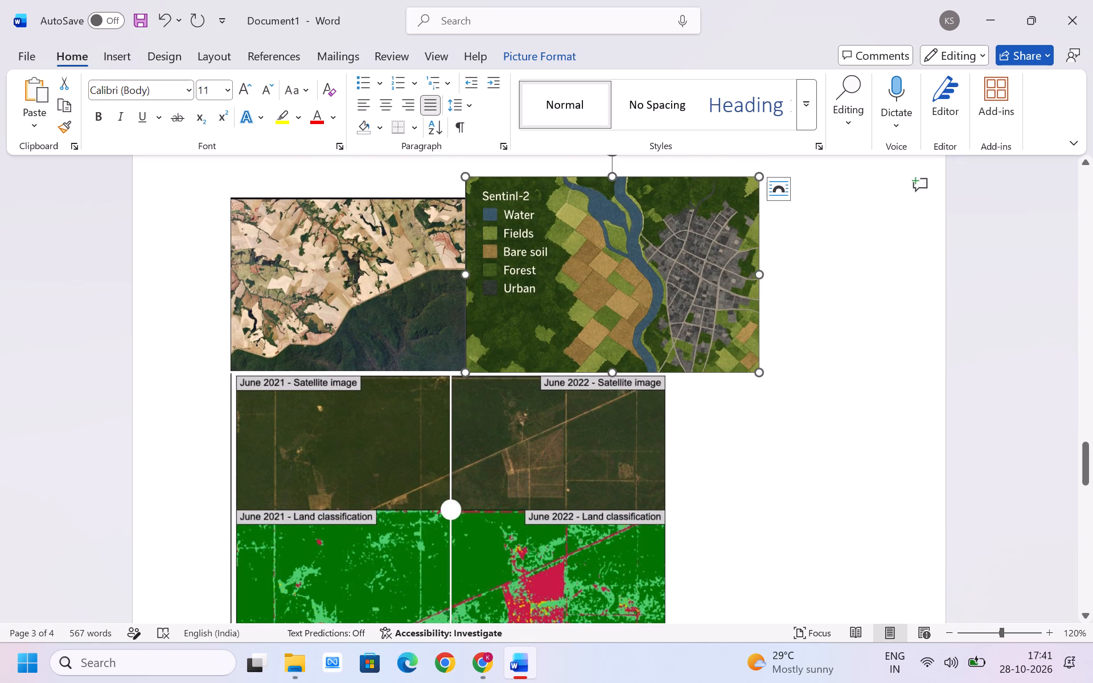
left_click(441, 277)
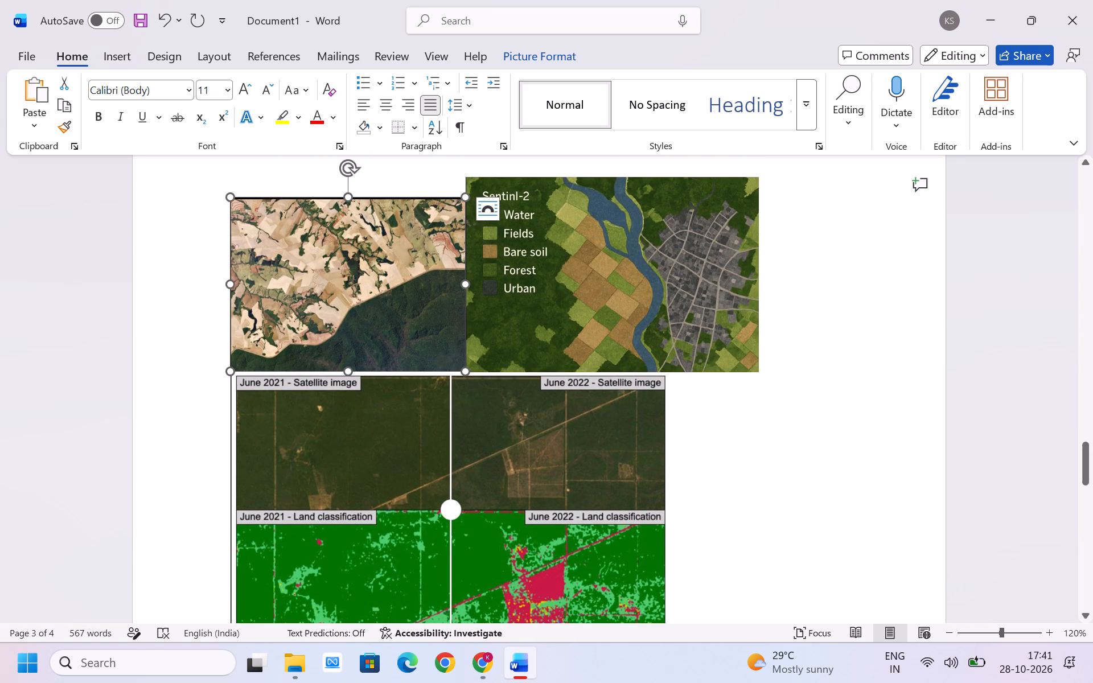
left_click(557, 264)
left_click_drag(759, 371, 754, 370)
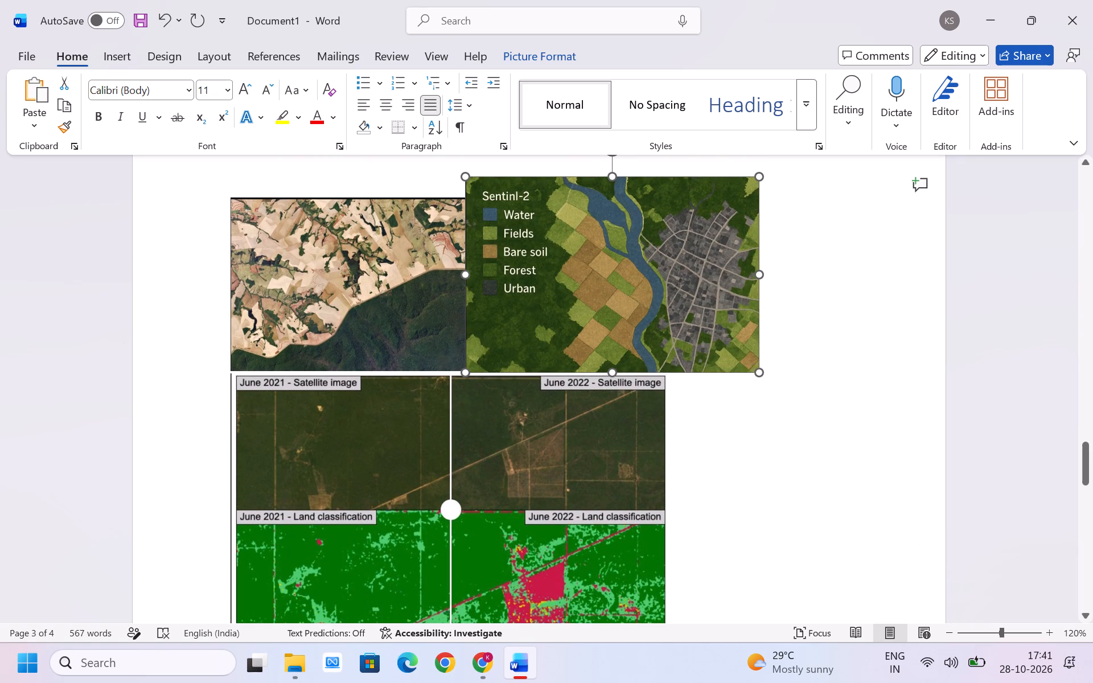
left_click_drag(754, 370, 677, 350)
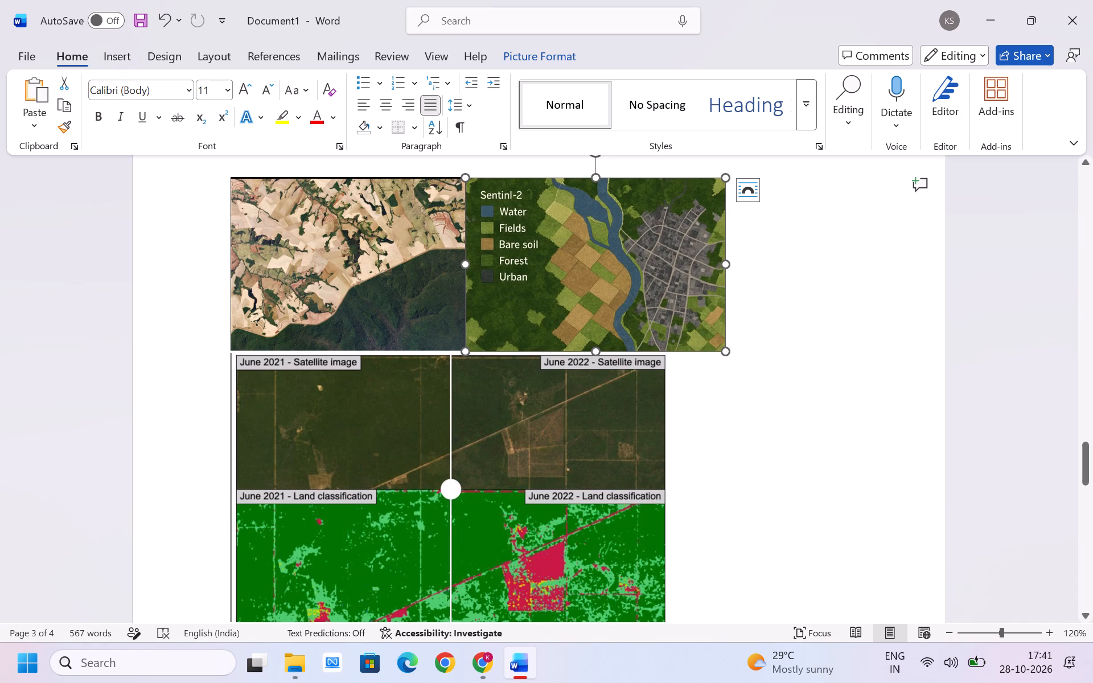
left_click(658, 331)
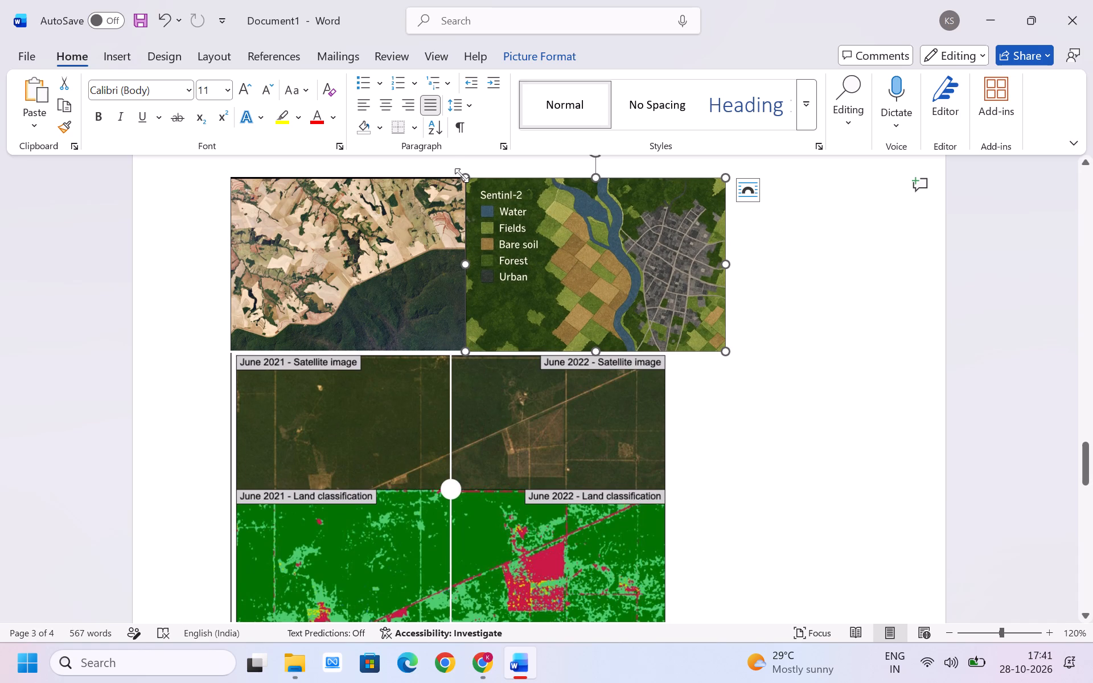
left_click(462, 178)
Delete the two blank lines between the "Step 7: Generate reports" line and the first row of pictures.
left_click(589, 417)
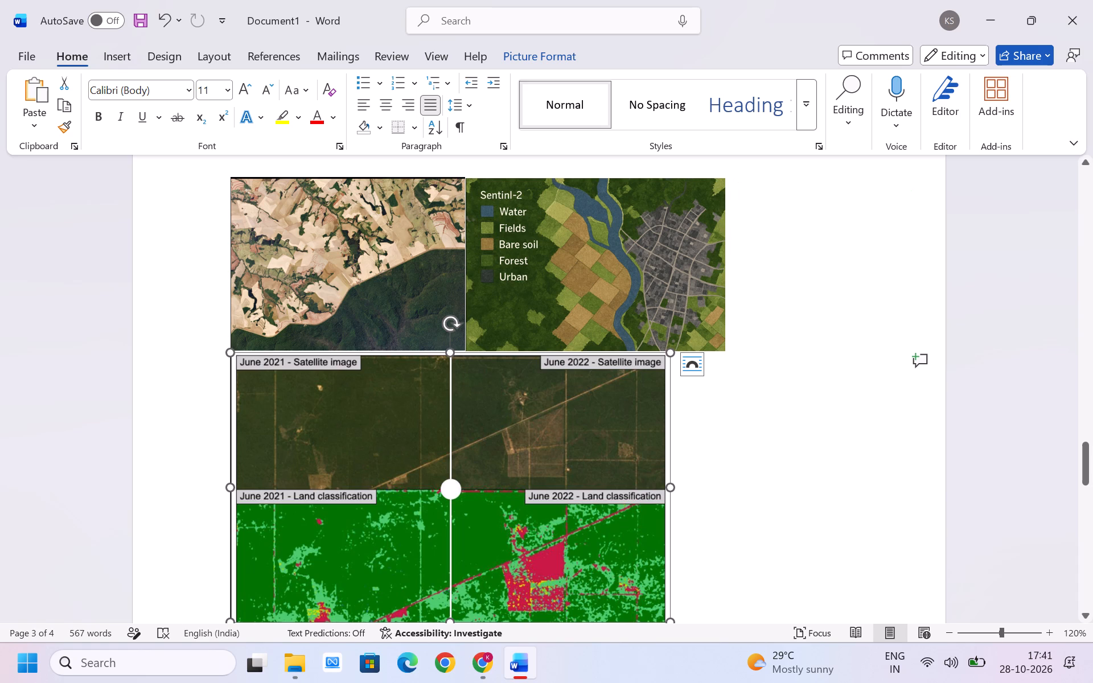
scroll(589, 413, "down", 1)
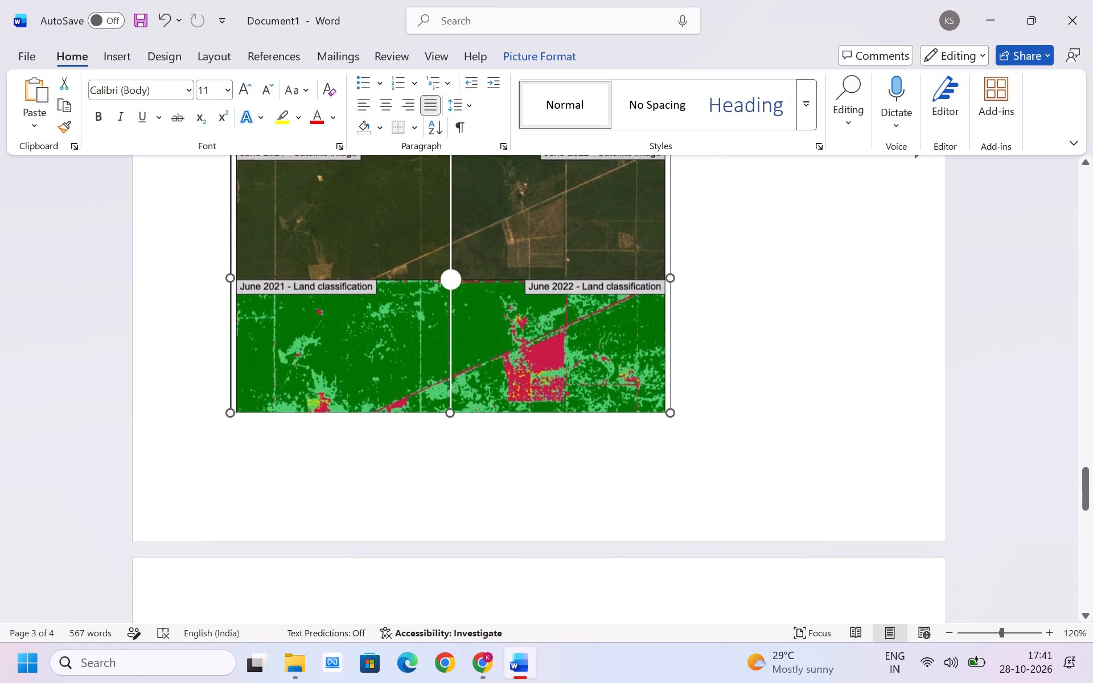
scroll(589, 413, "down", 1)
scroll(589, 416, "up", 1)
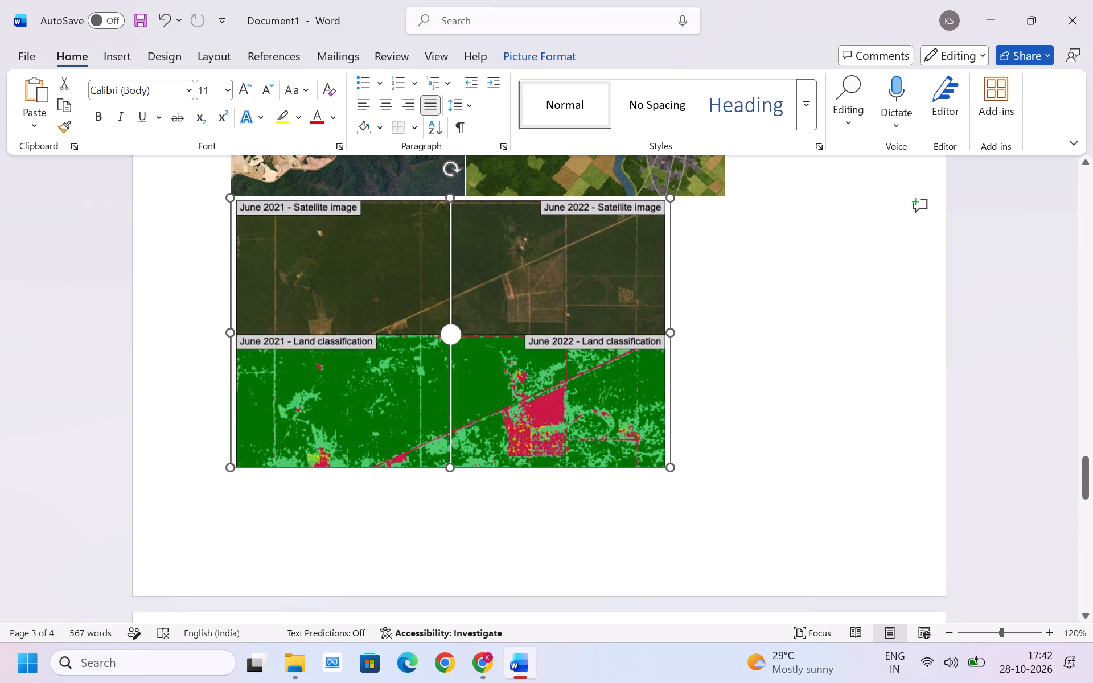
left_click(697, 369)
scroll(697, 369, "up", 2)
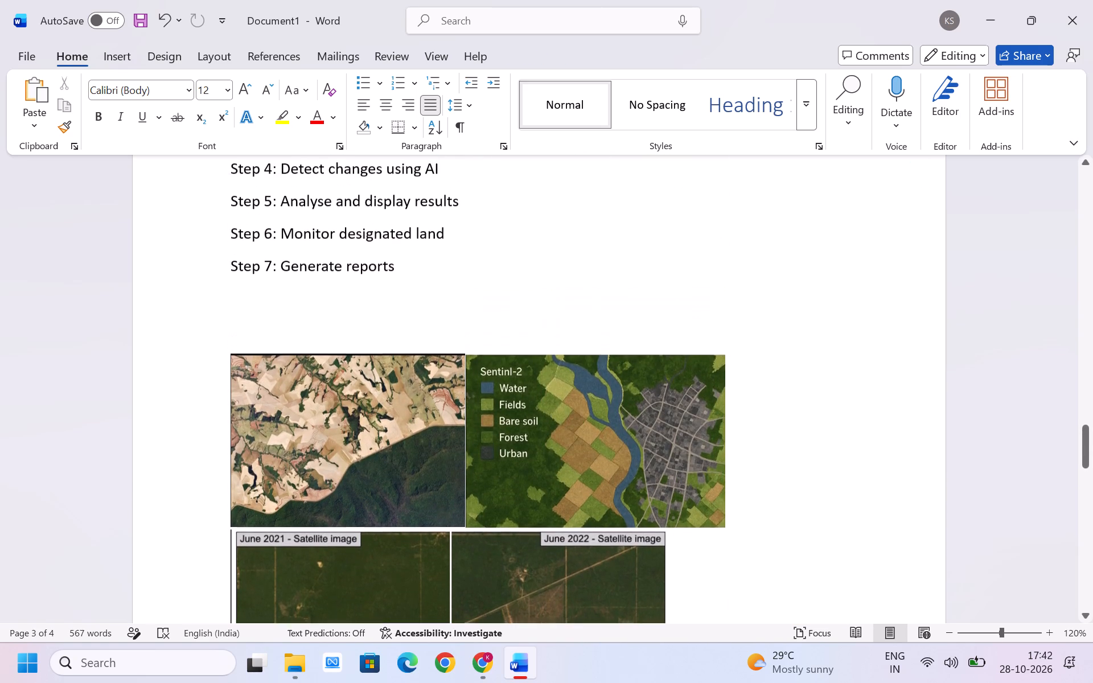
scroll(697, 369, "up", 1)
left_click(378, 384)
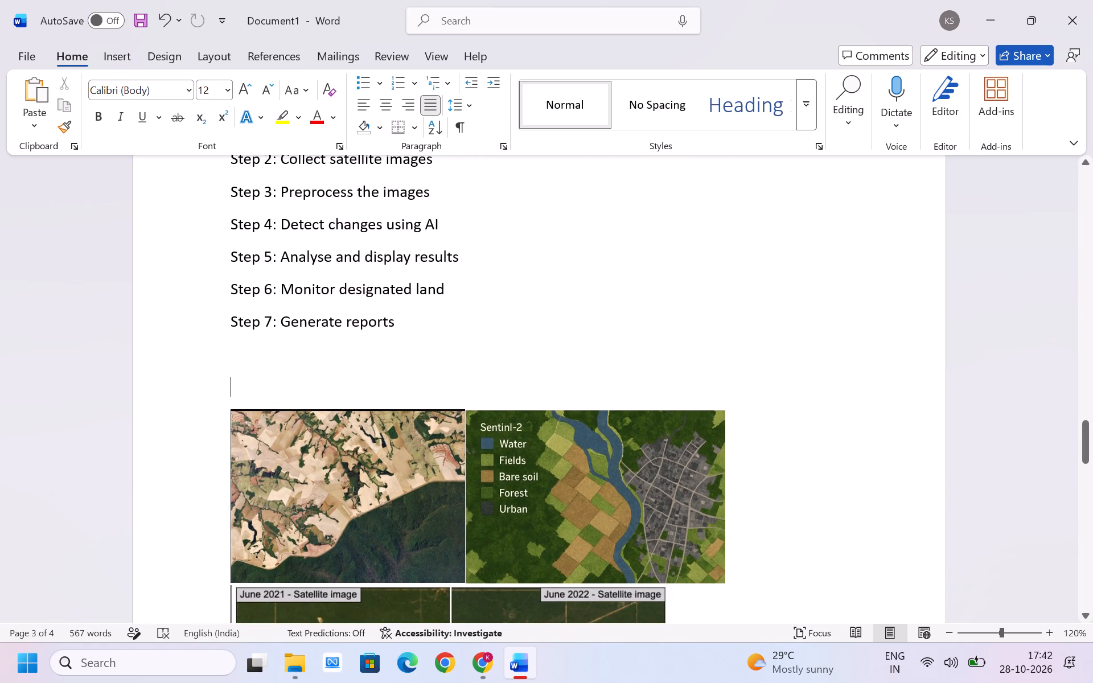
key("BackSpace")
key("BackSpace")
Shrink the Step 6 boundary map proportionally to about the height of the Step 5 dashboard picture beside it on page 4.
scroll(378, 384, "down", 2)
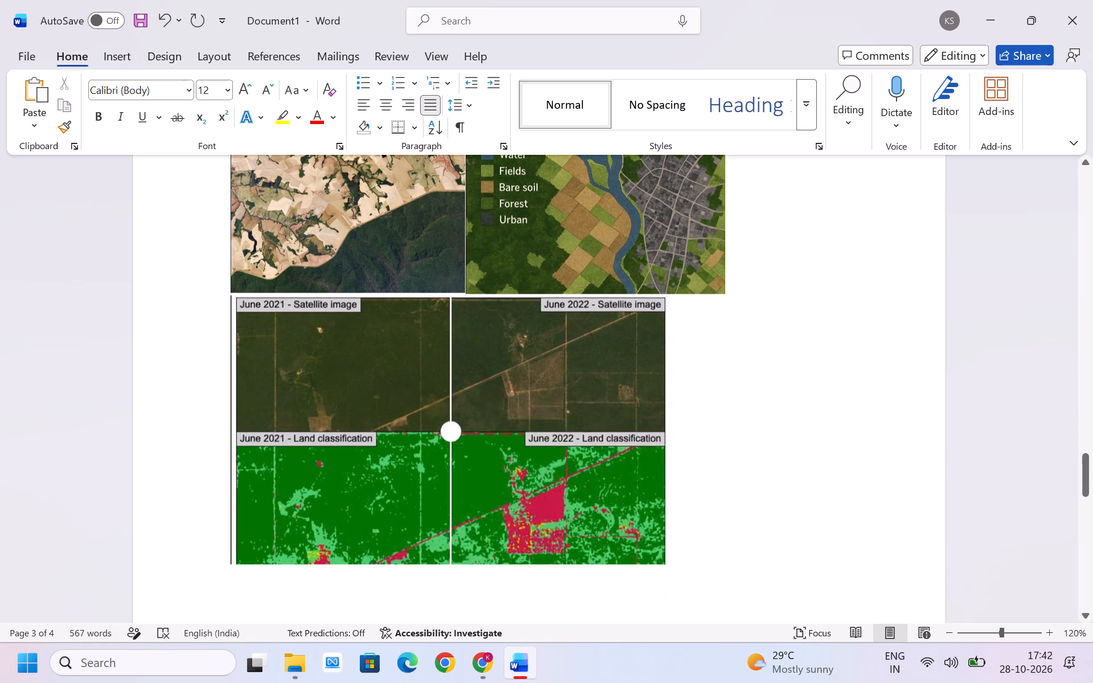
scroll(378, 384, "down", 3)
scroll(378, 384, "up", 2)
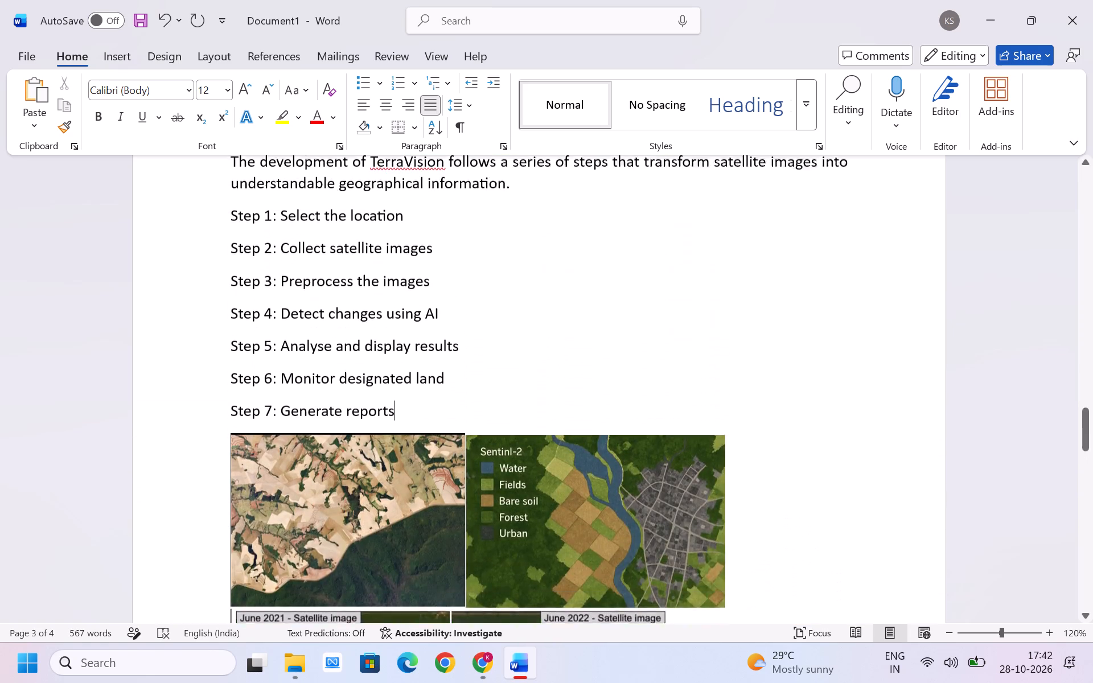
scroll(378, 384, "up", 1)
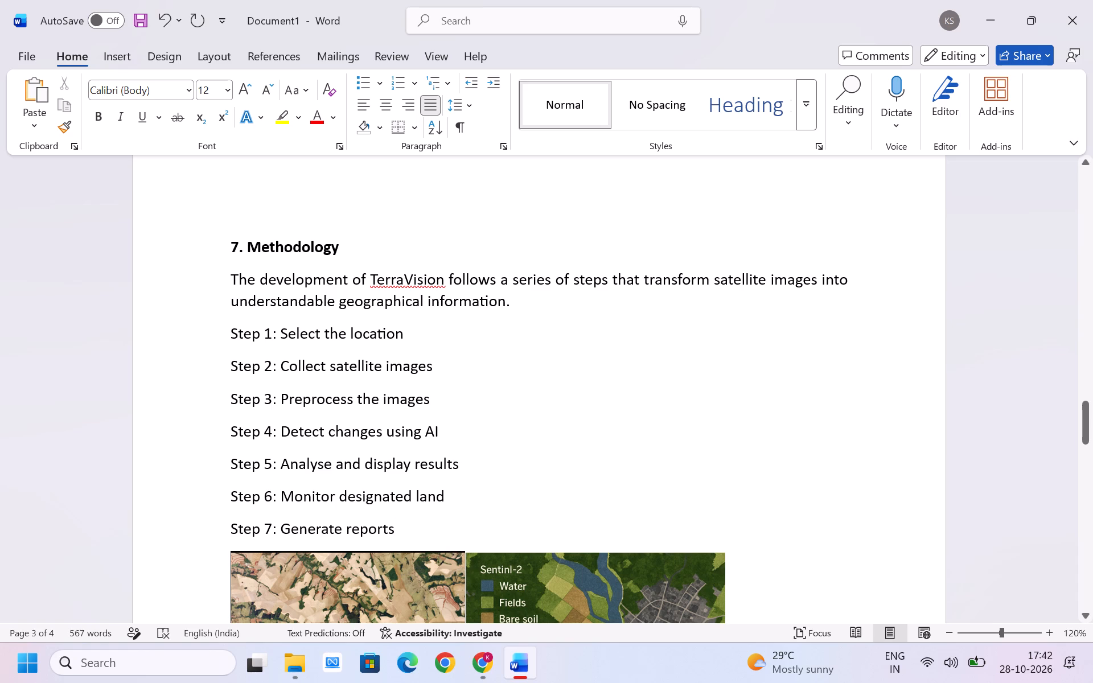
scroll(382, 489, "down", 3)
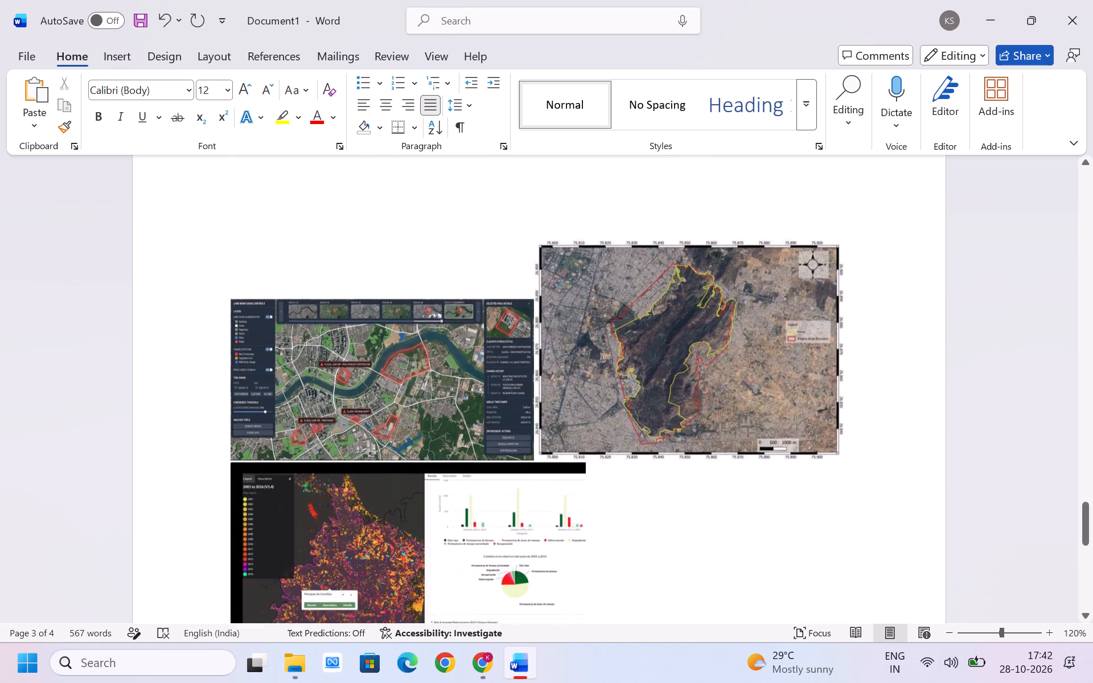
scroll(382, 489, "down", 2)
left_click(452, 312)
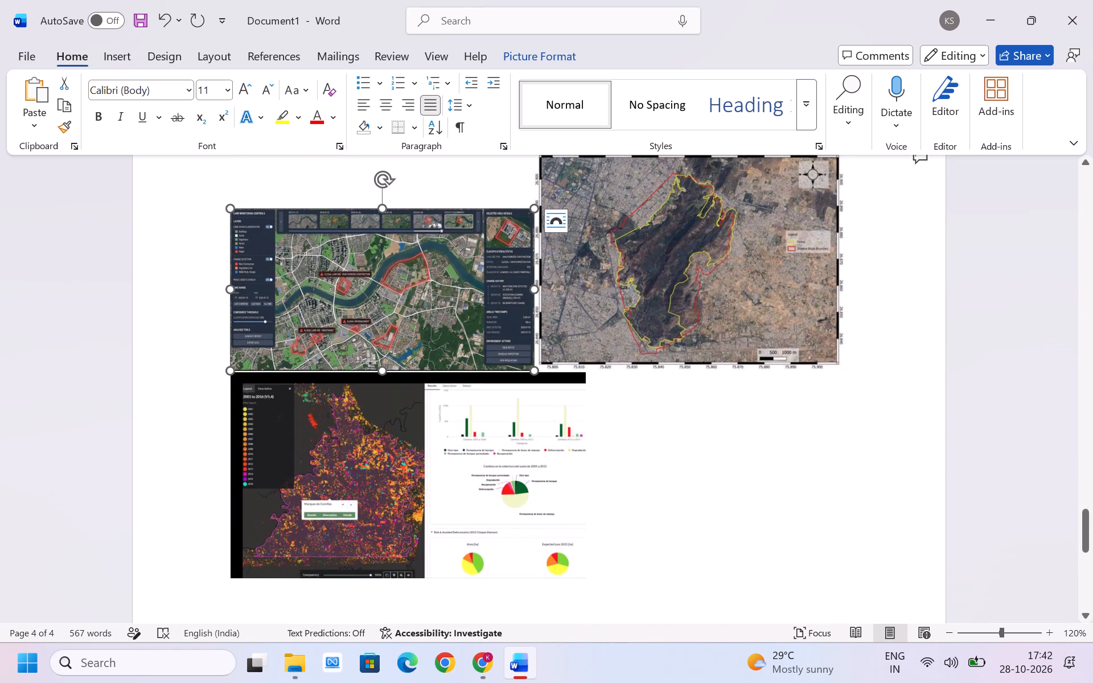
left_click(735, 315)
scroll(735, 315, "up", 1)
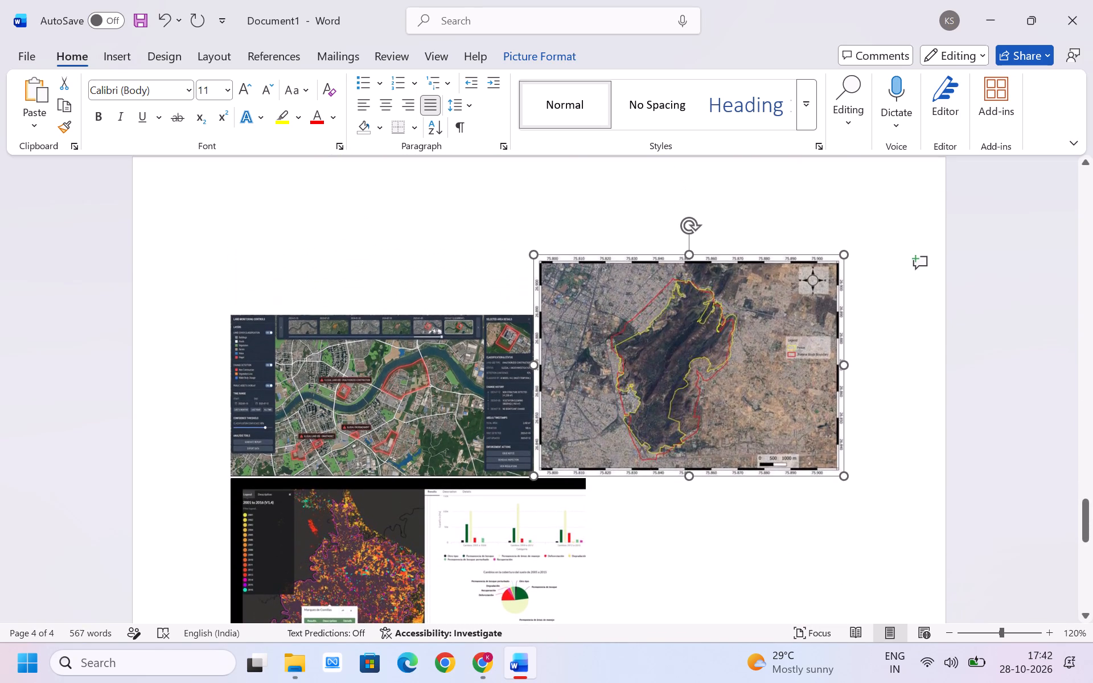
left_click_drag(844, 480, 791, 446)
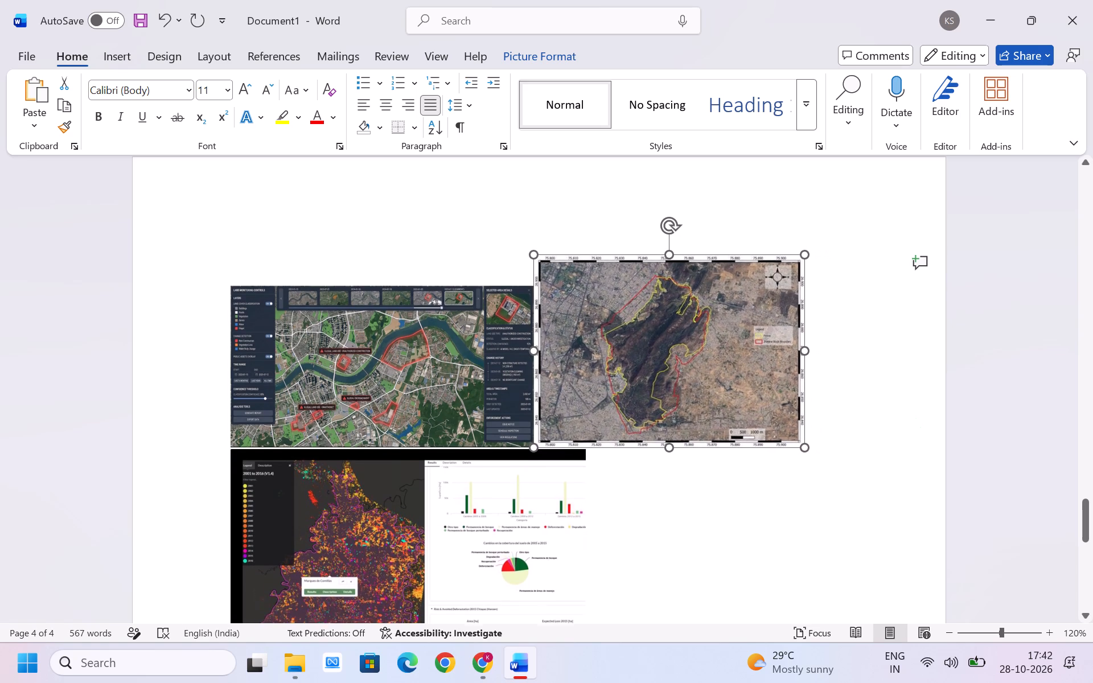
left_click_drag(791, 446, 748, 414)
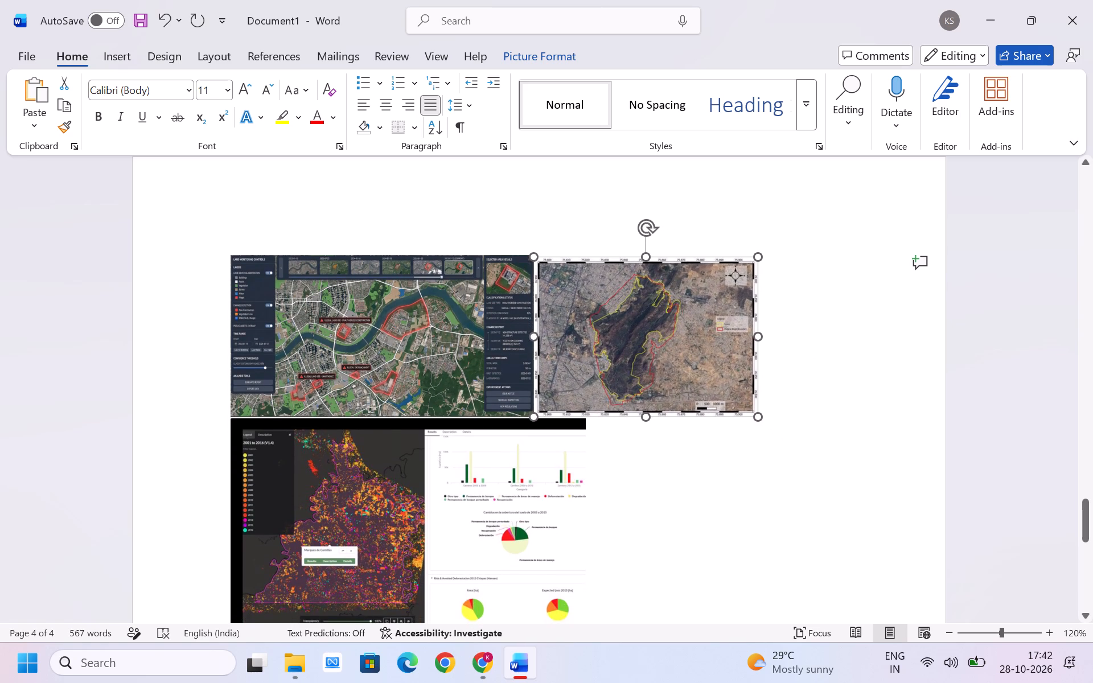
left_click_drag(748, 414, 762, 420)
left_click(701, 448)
Delete the Step 6 boundary map picture beside the Step 5 dashboard on page 4.
scroll(701, 448, "down", 1)
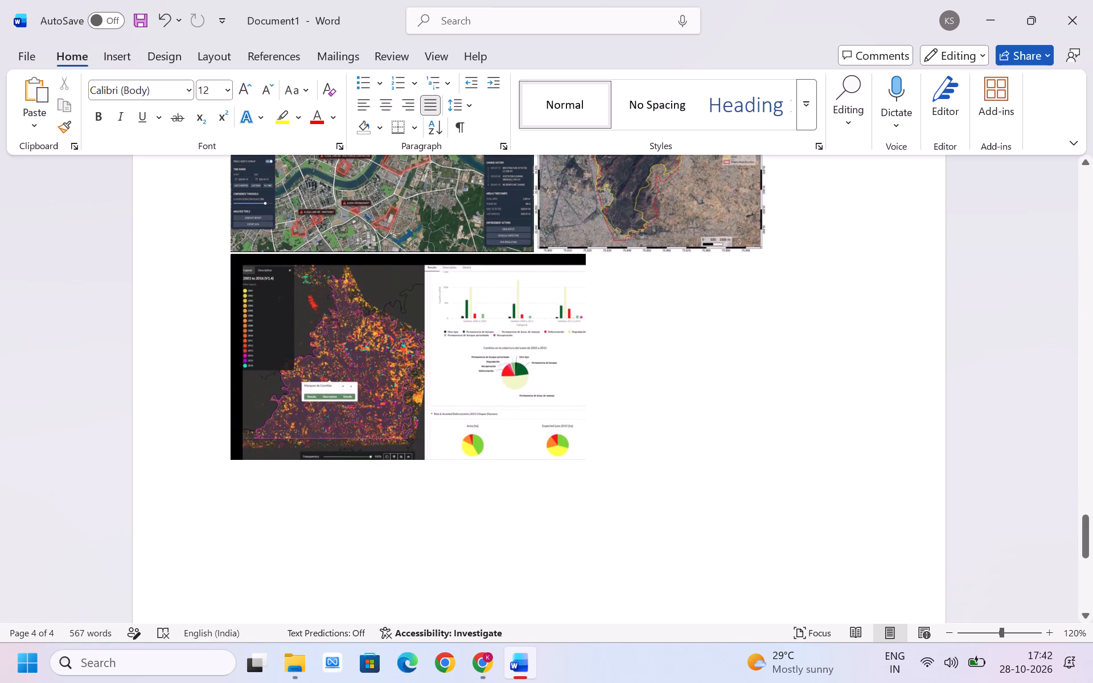
left_click(553, 397)
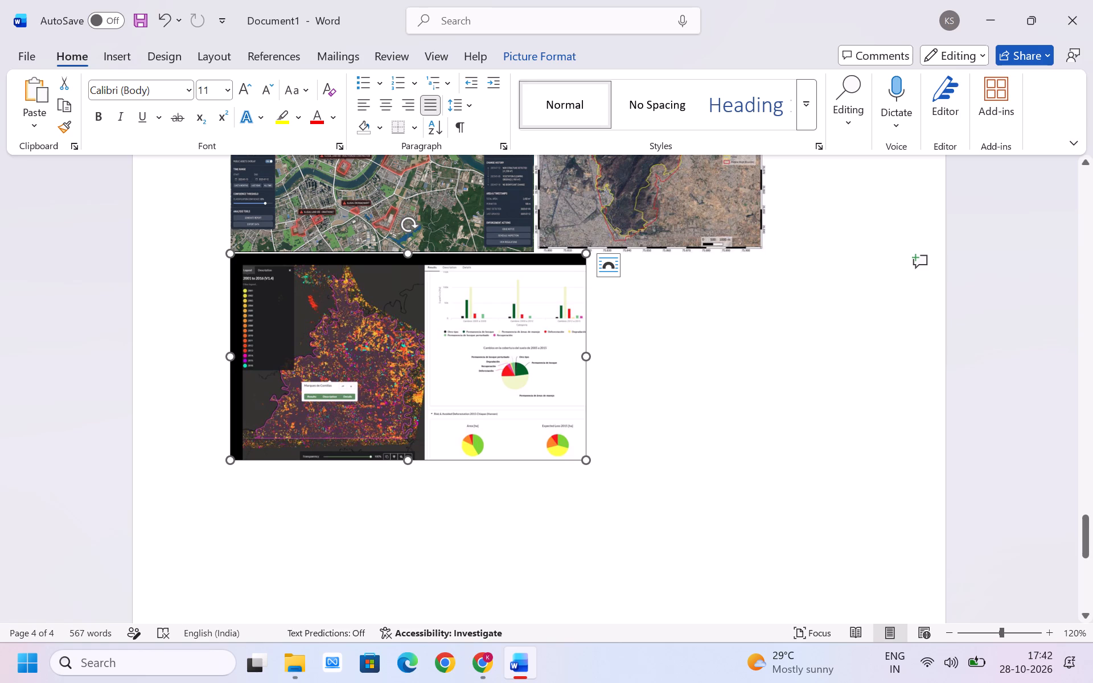
scroll(522, 368, "up", 1)
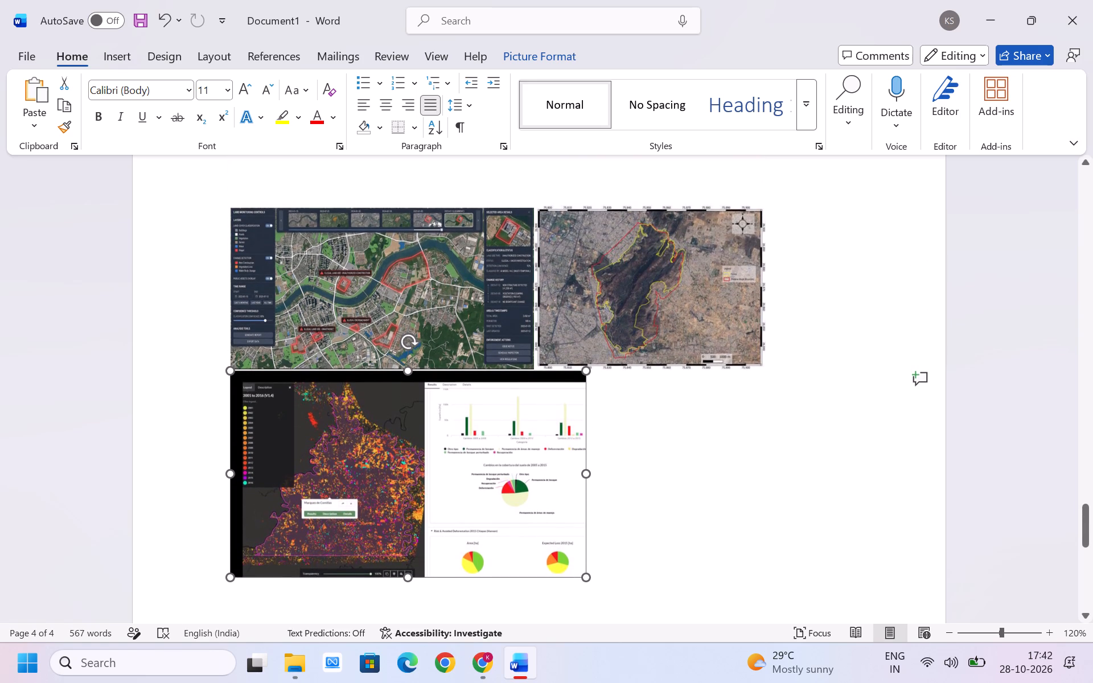
left_click(591, 318)
key("BackSpace")
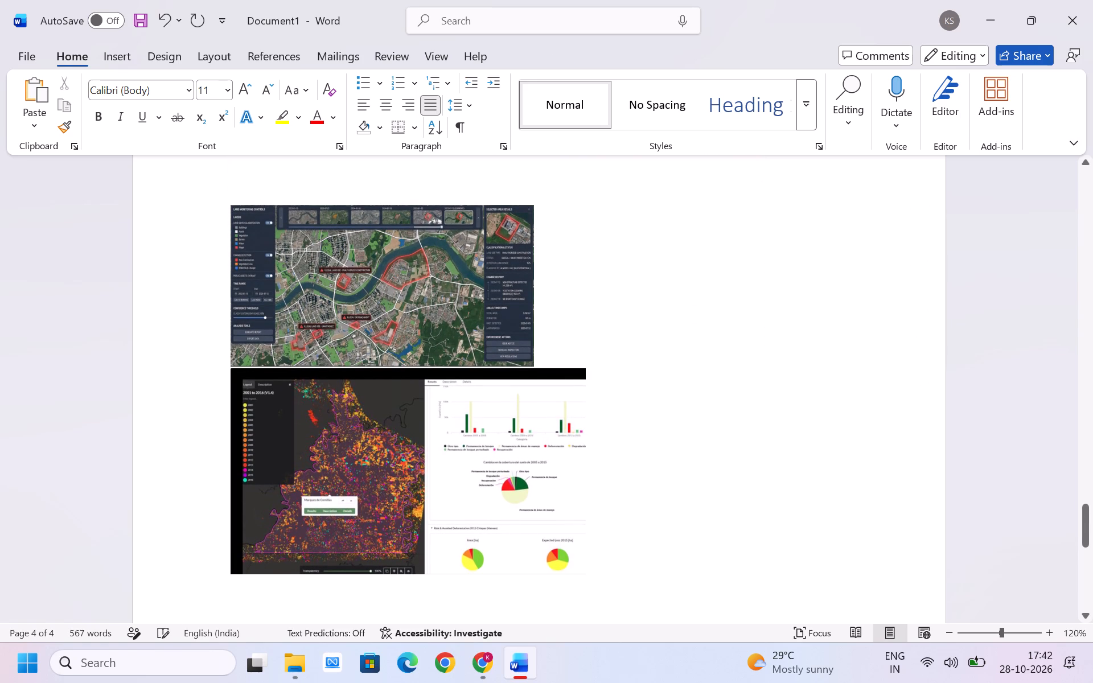
Shrink the Step 7 report picture proportionally so it fits beside the Step 5 dashboard at matching height.
left_click(426, 466)
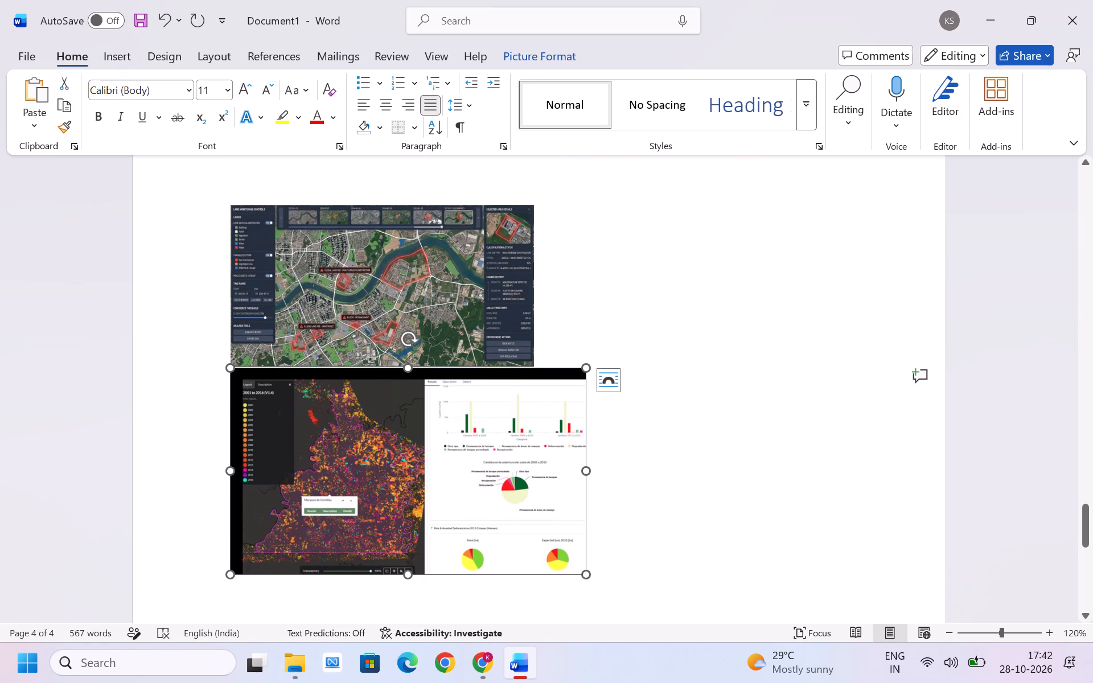
left_click_drag(586, 573, 503, 534)
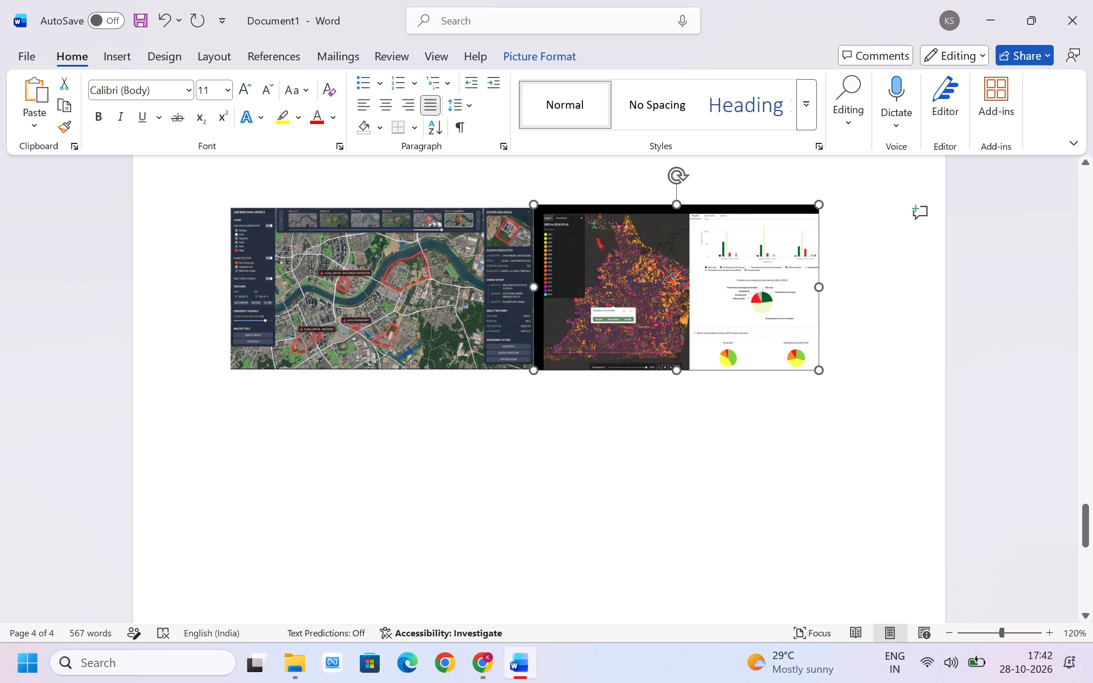
left_click_drag(503, 534, 497, 536)
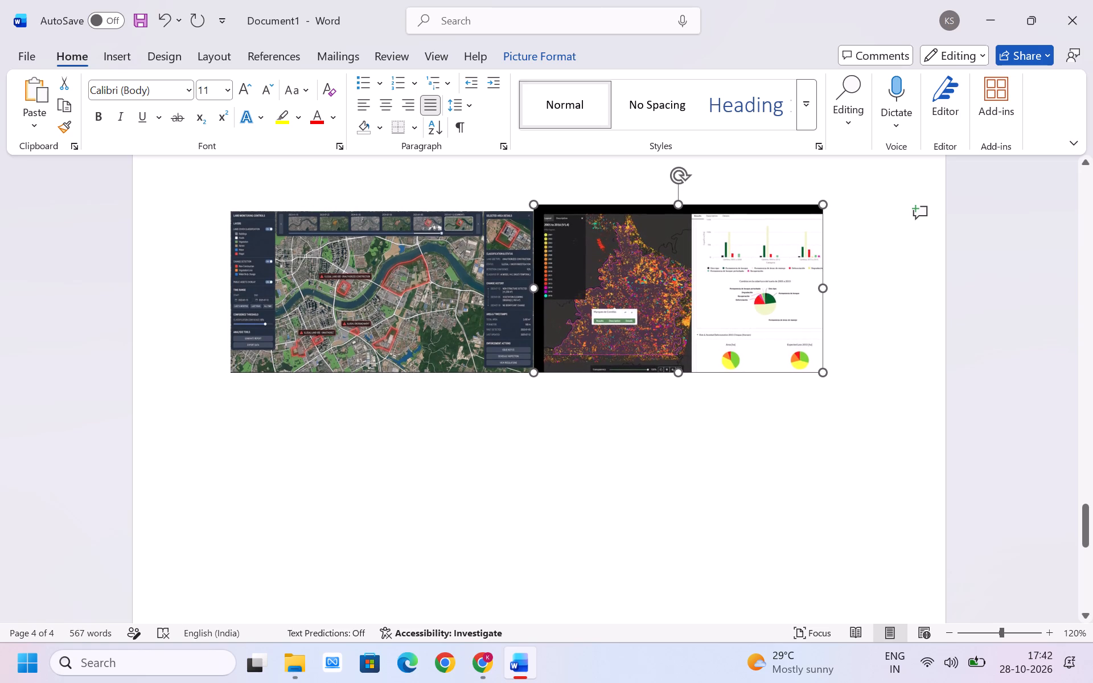
left_click_drag(497, 536, 474, 528)
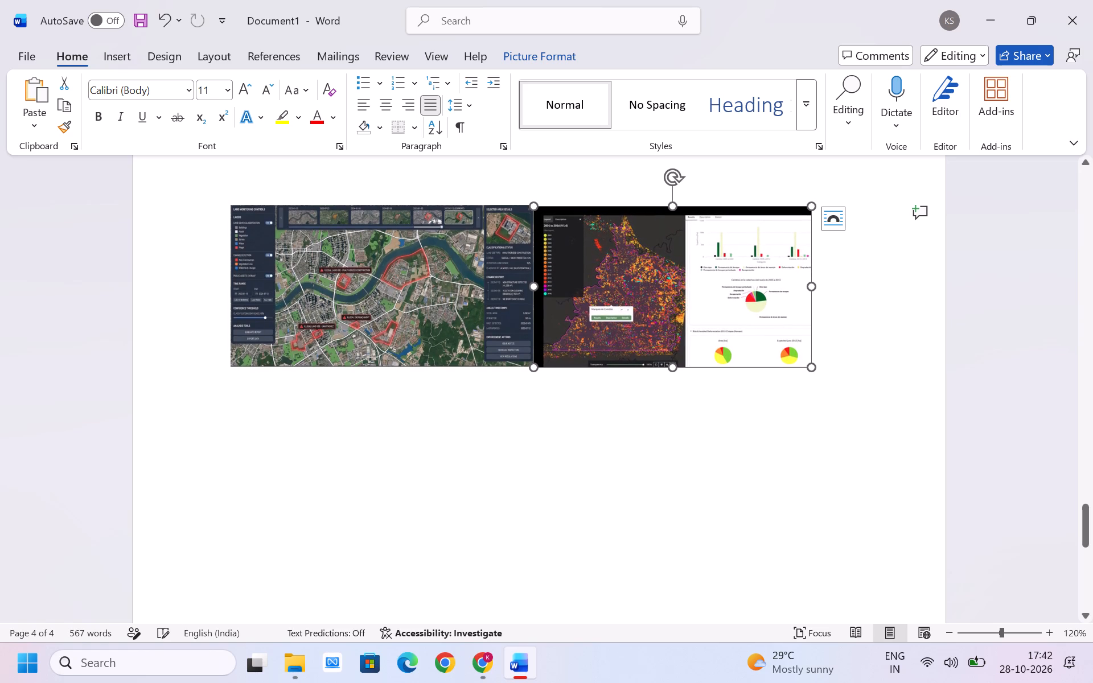
left_click(487, 538)
Examine the picture layout on the last two pages and the blank space around the 7. Methodology heading.
scroll(487, 538, "up", 1)
scroll(487, 538, "down", 1)
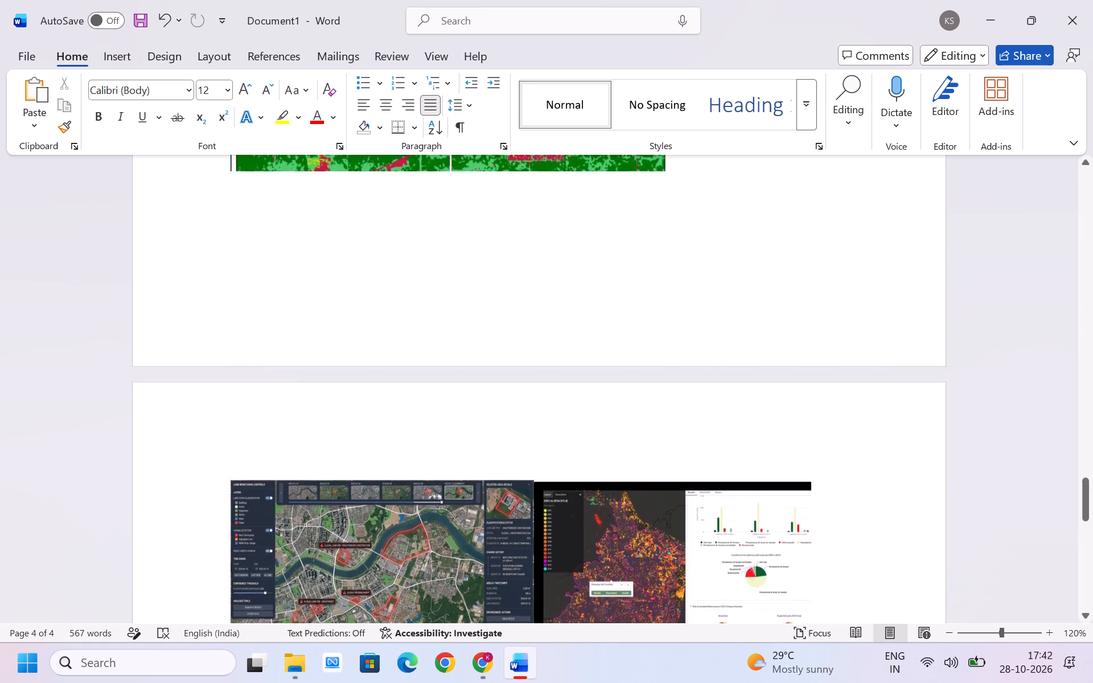
scroll(487, 538, "down", 1)
left_click(548, 536)
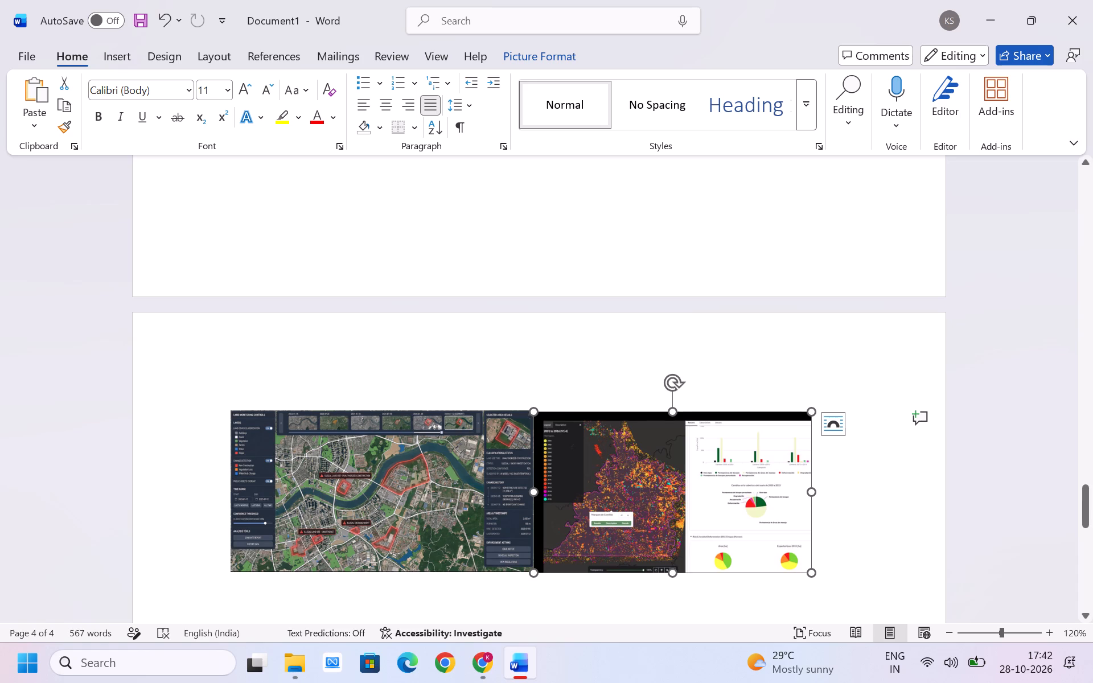
scroll(556, 402, "up", 3)
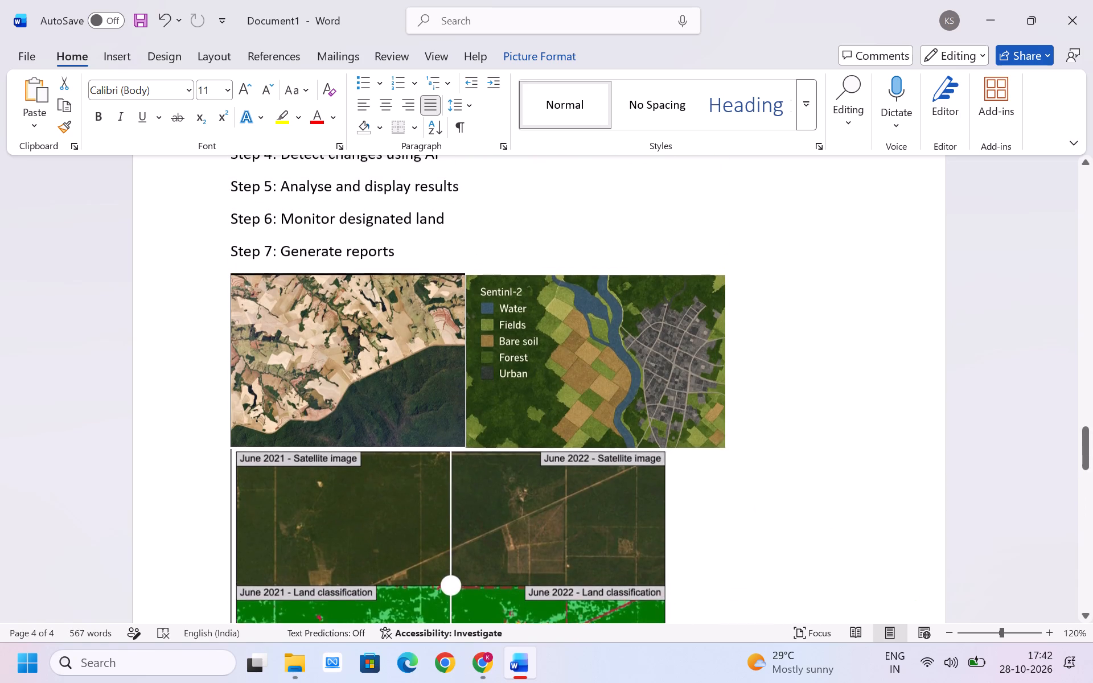
scroll(556, 402, "up", 3)
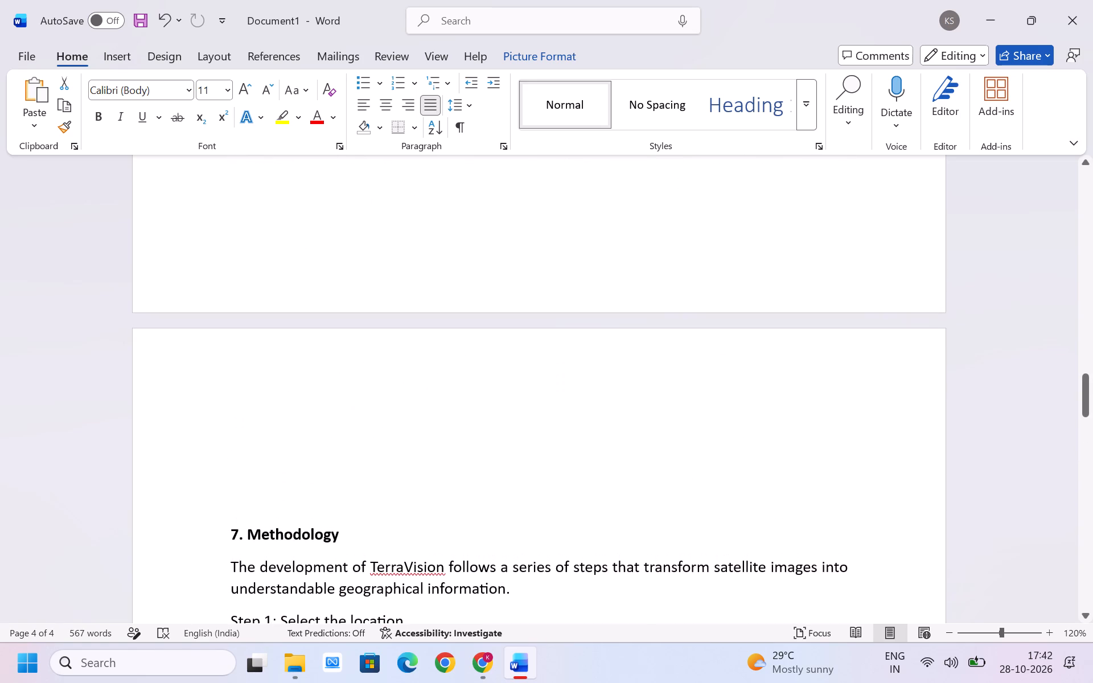
left_click(298, 461)
scroll(298, 461, "up", 1)
scroll(298, 461, "right", 1)
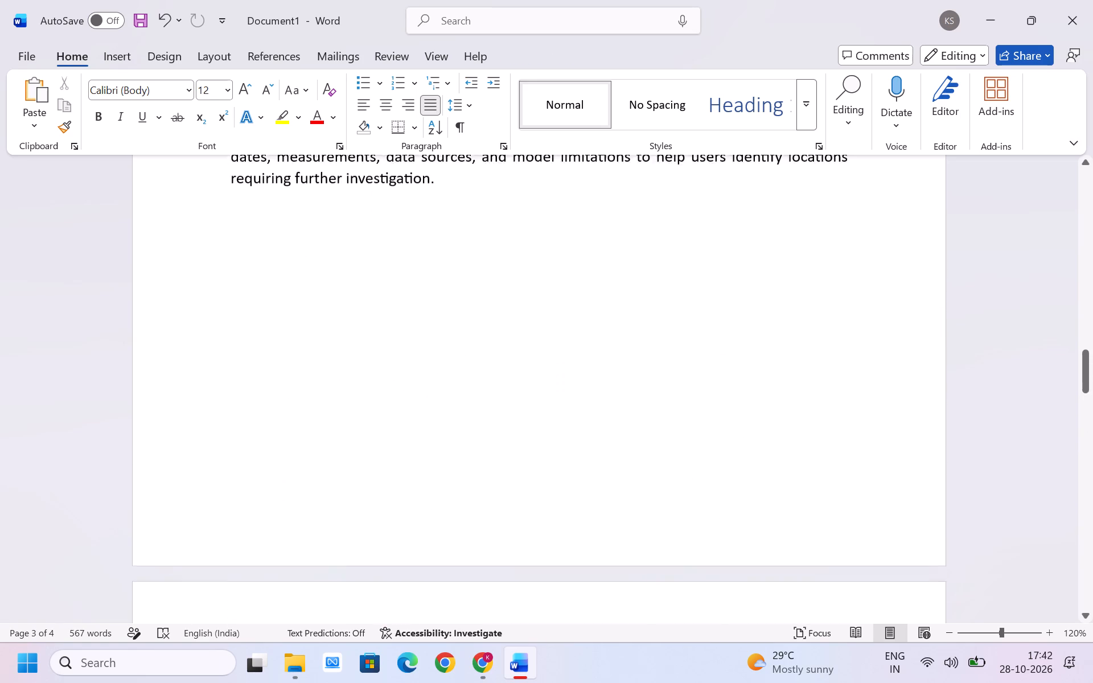
scroll(298, 461, "right", 1)
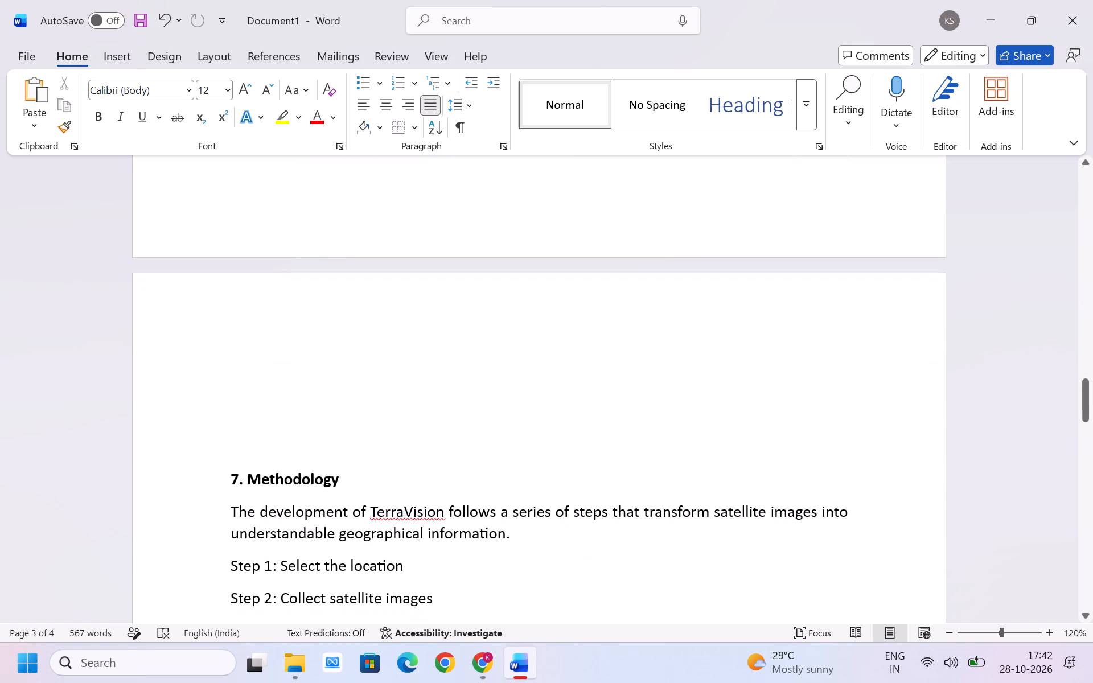
Remove the blank paragraphs above the 7. Methodology heading so it directly follows the seventh objective, Generate Analytical Reports.
left_click(256, 442)
key("BackSpace")
key("BackSpace")
key("BackSpace")
key("BackSpace")
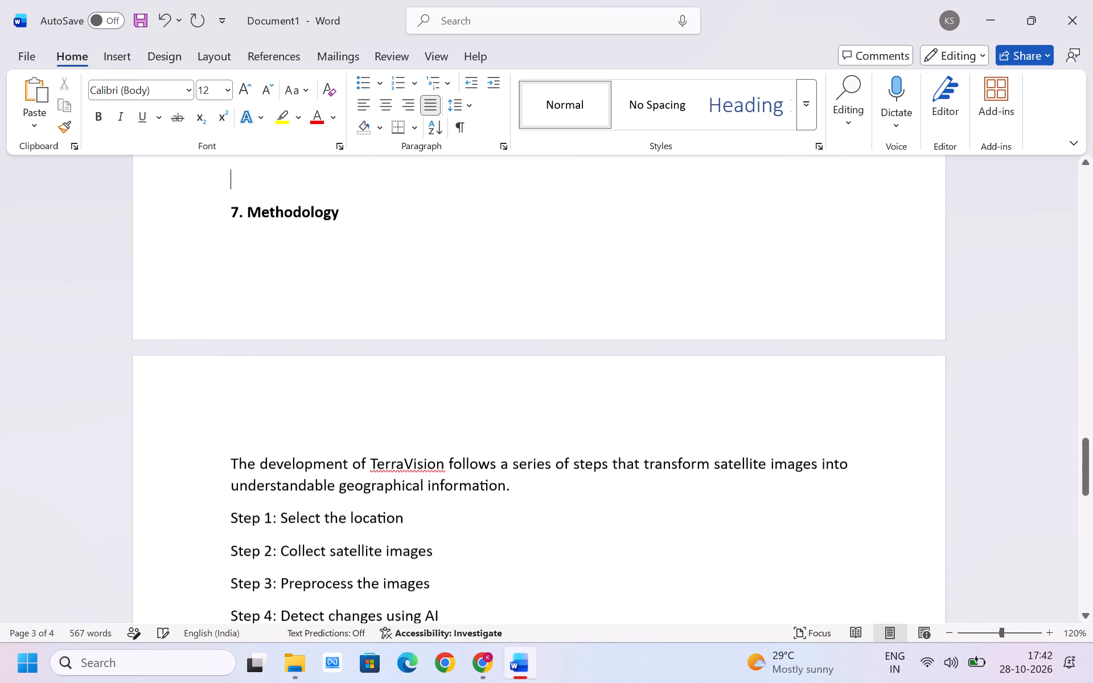
key("BackSpace")
scroll(256, 442, "up", 3)
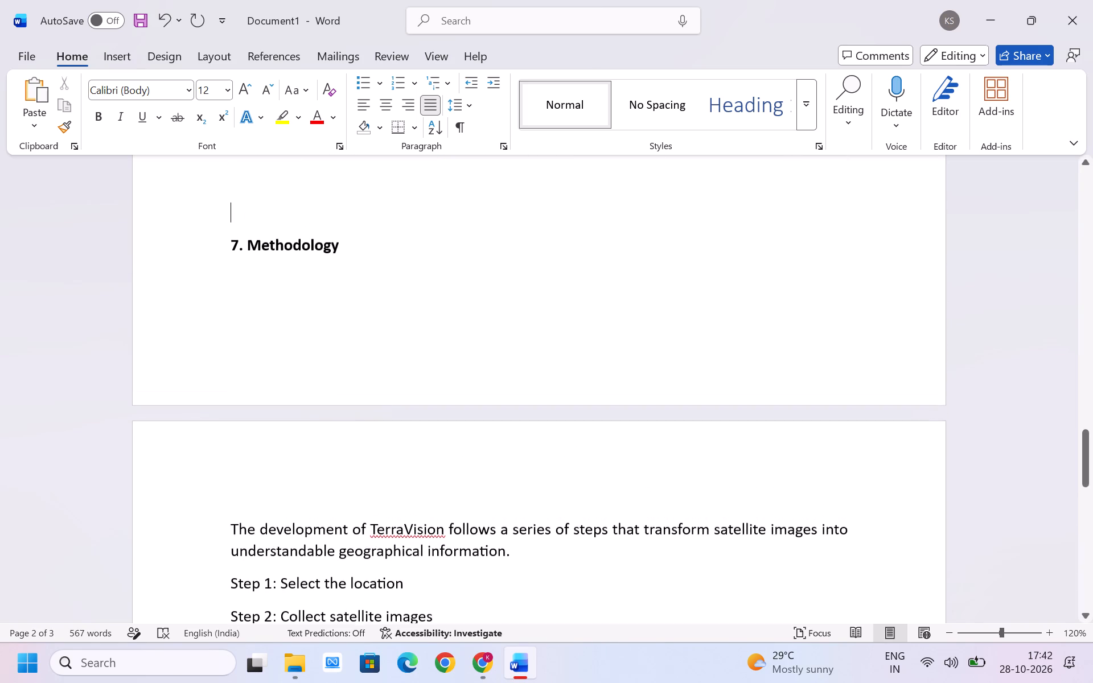
scroll(256, 442, "up", 1)
key("BackSpace")
key("BackSpace")
key("BackSpace")
key("BackSpace")
key("BackSpace")
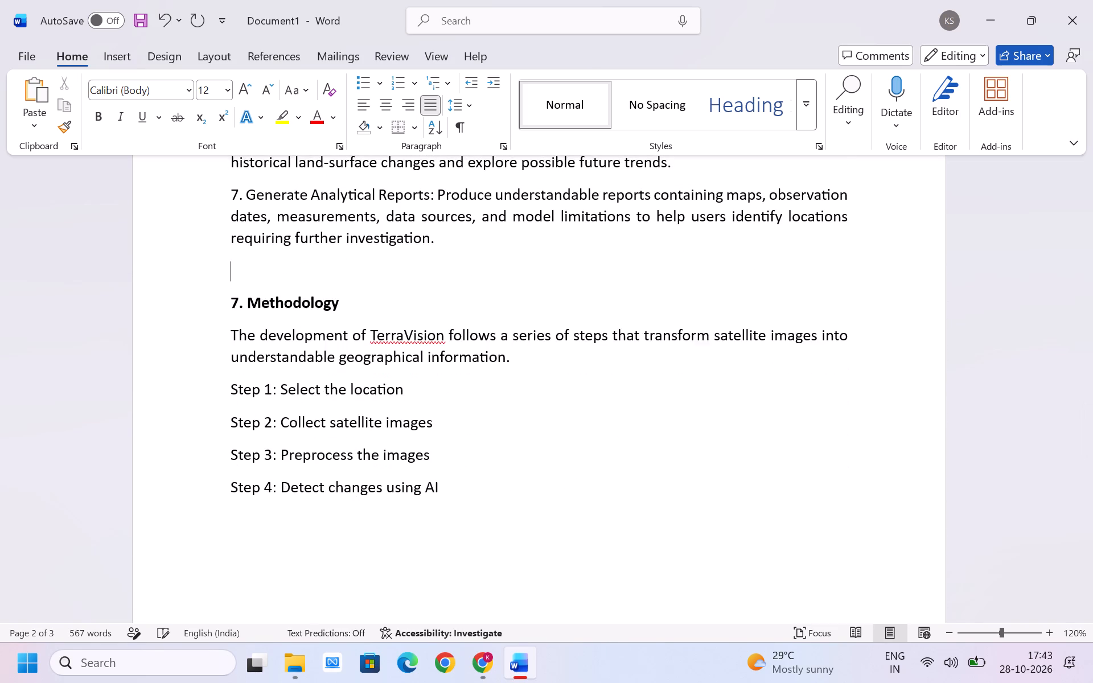
key("BackSpace")
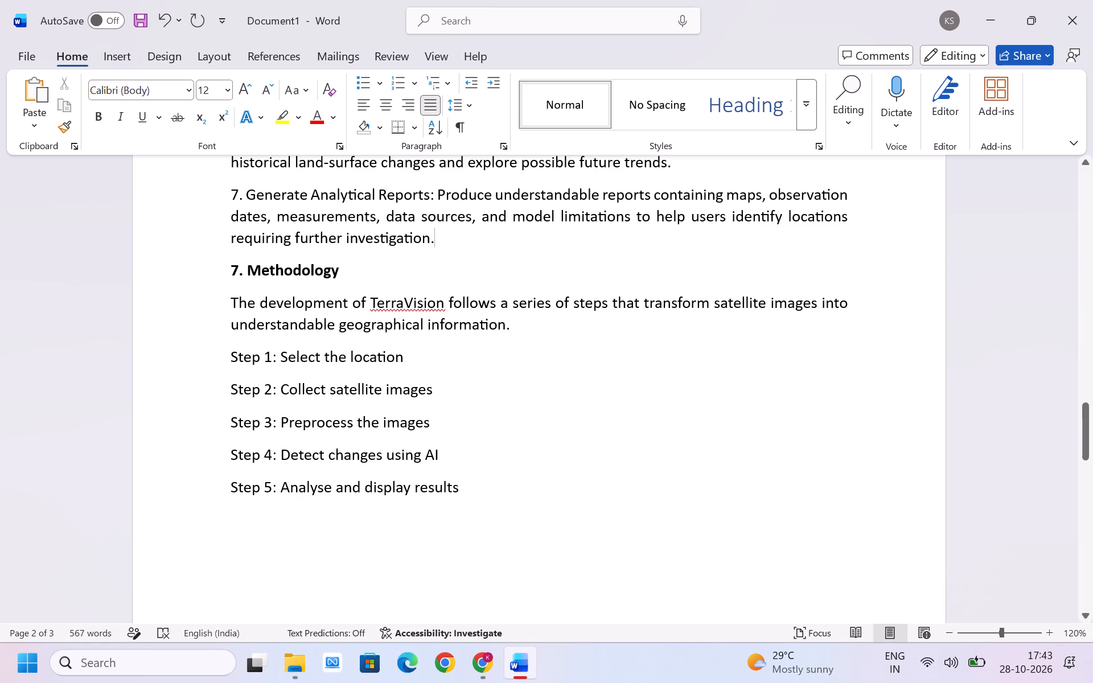
Remove the number "7." from the front of the Methodology heading.
left_click(246, 268)
key("BackSpace")
key("BackSpace")
key("BackSpace")
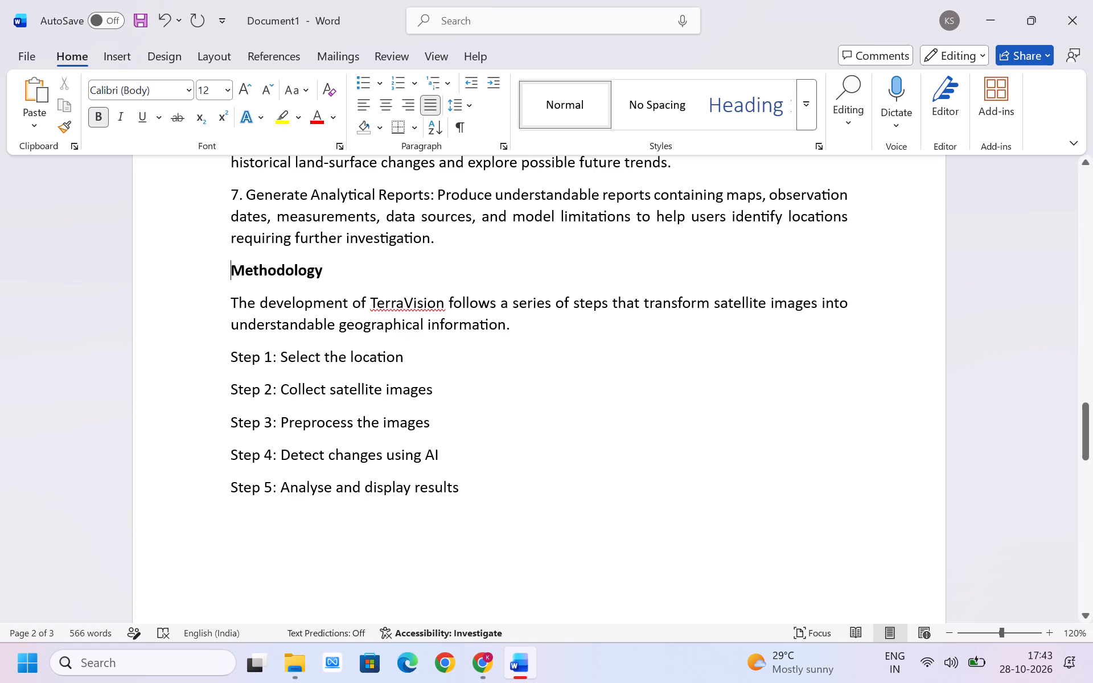
Set the Methodology heading to 14 pt and add a colon at its end.
left_click_drag(331, 271, 229, 269)
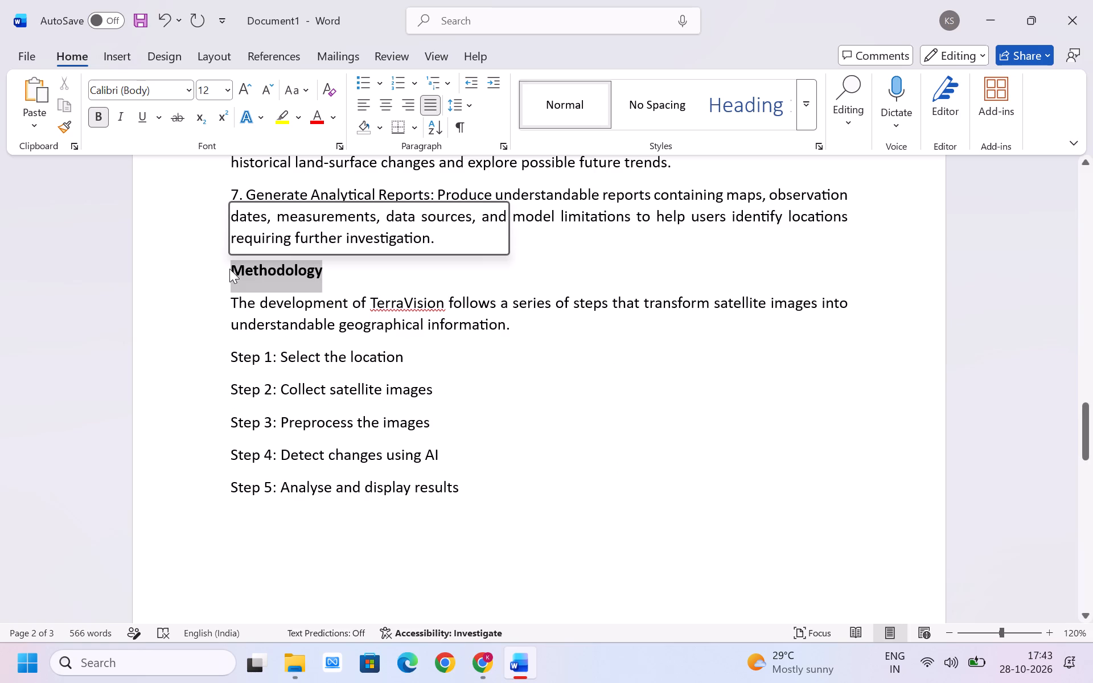
left_click(352, 220)
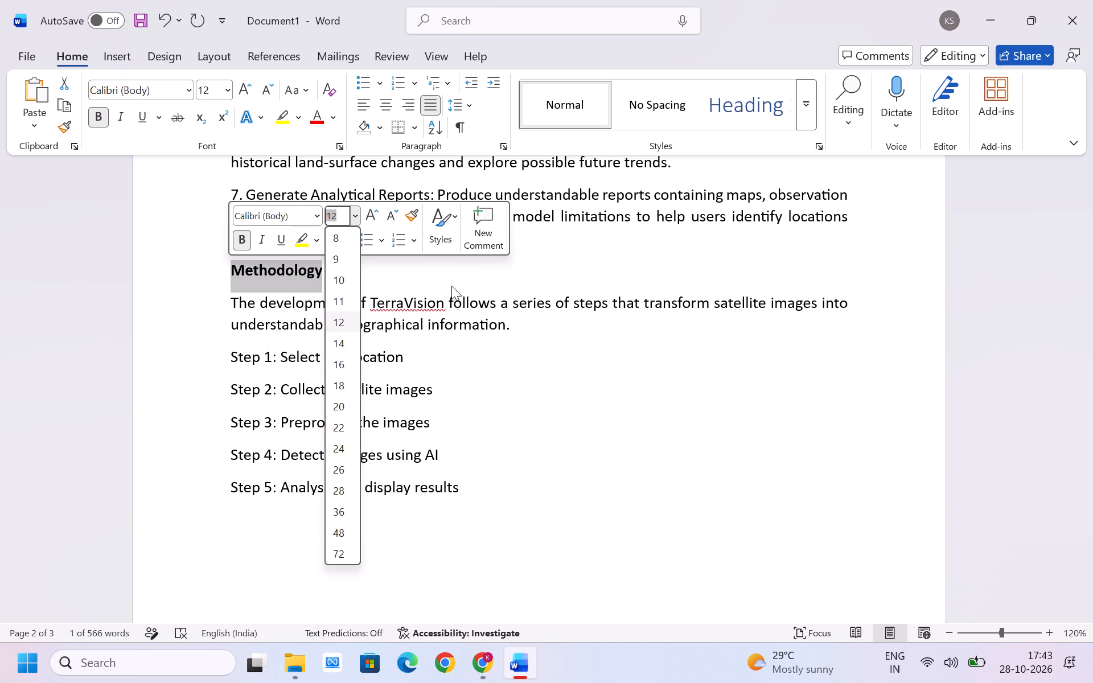
left_click(332, 343)
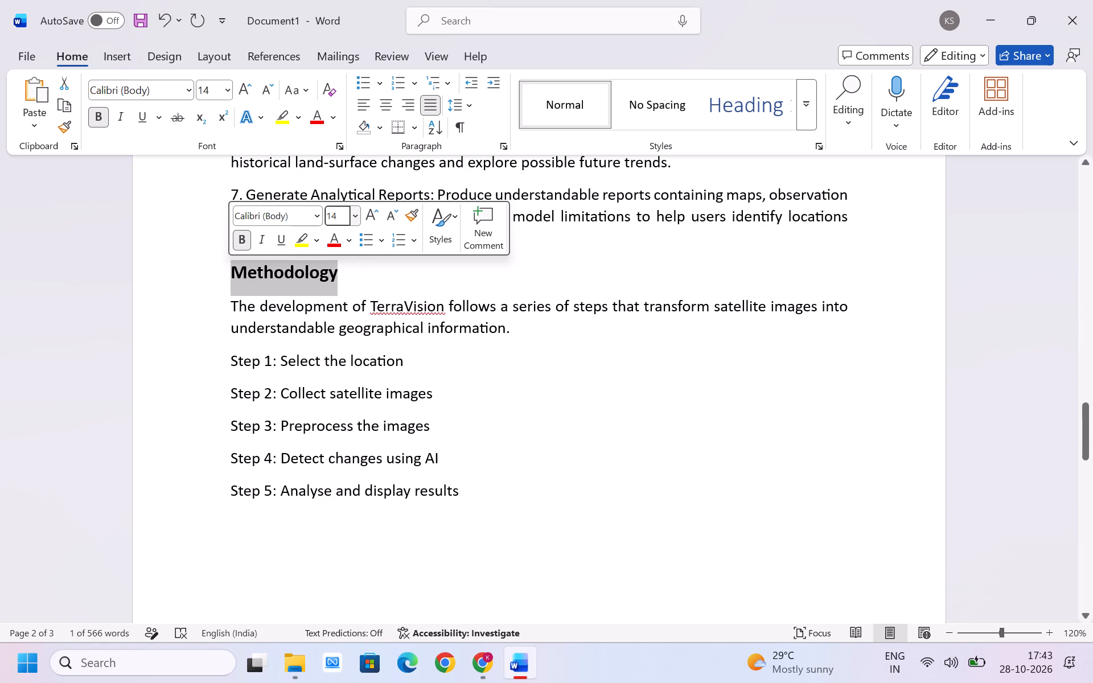
left_click(339, 287)
key("shift+colon")
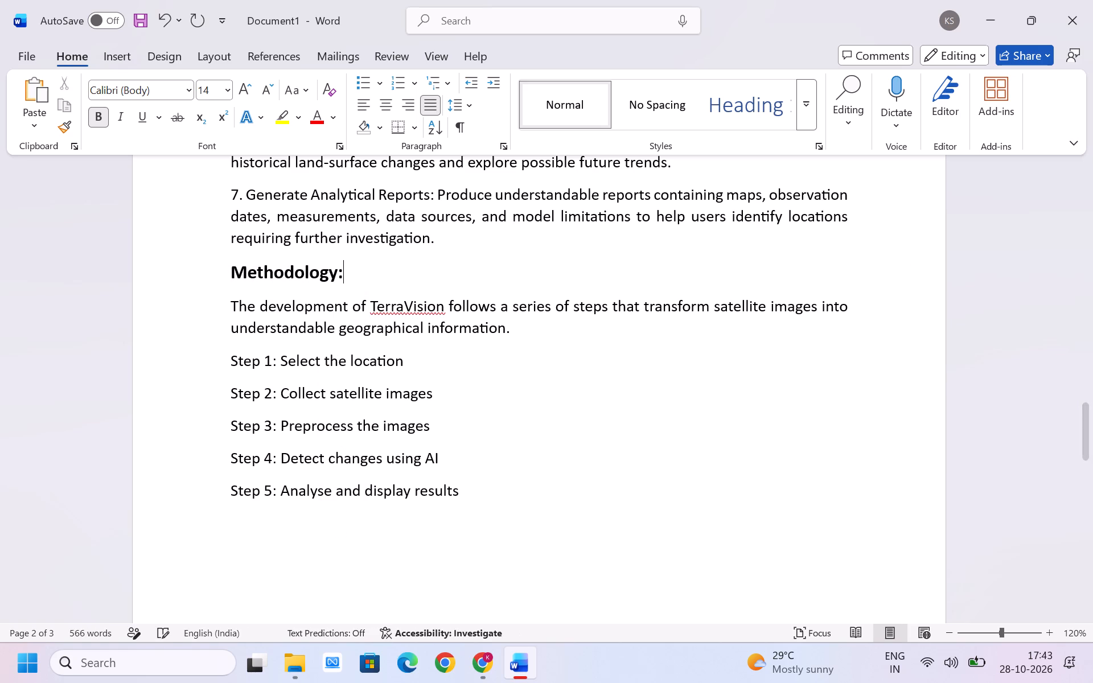
Apply the Strong style to the words "The main objectives of TerraVision are" under the Objectives heading.
scroll(339, 287, "up", 3)
scroll(339, 287, "down", 1)
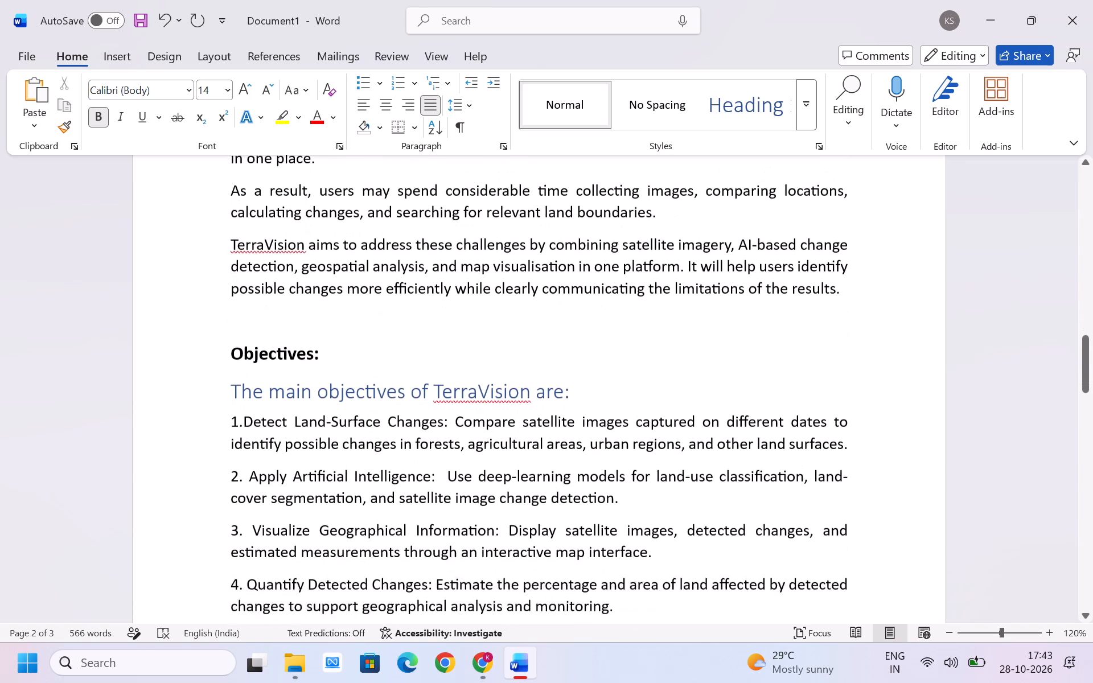
scroll(339, 287, "down", 2)
scroll(339, 287, "up", 1)
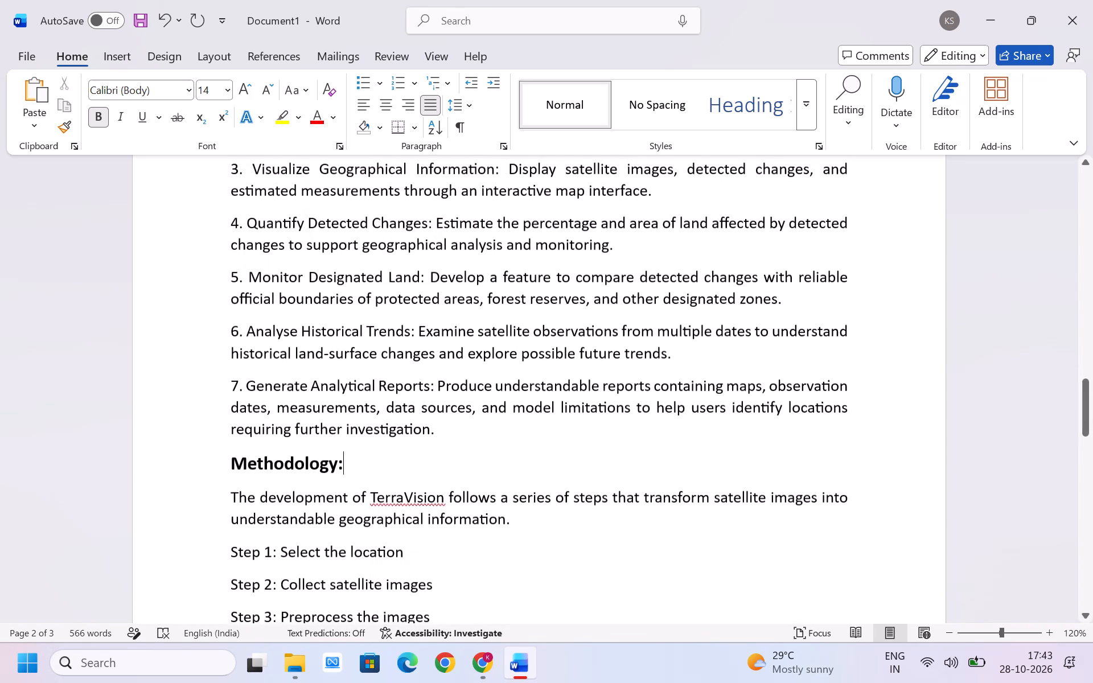
scroll(339, 287, "up", 1)
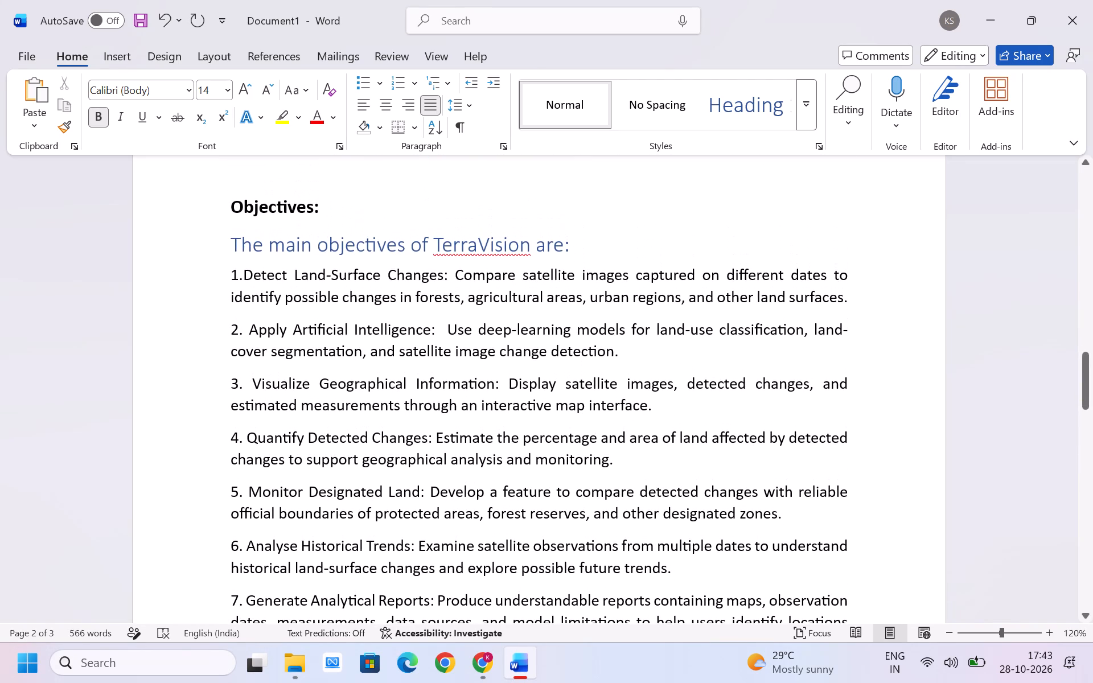
left_click_drag(235, 242, 439, 259)
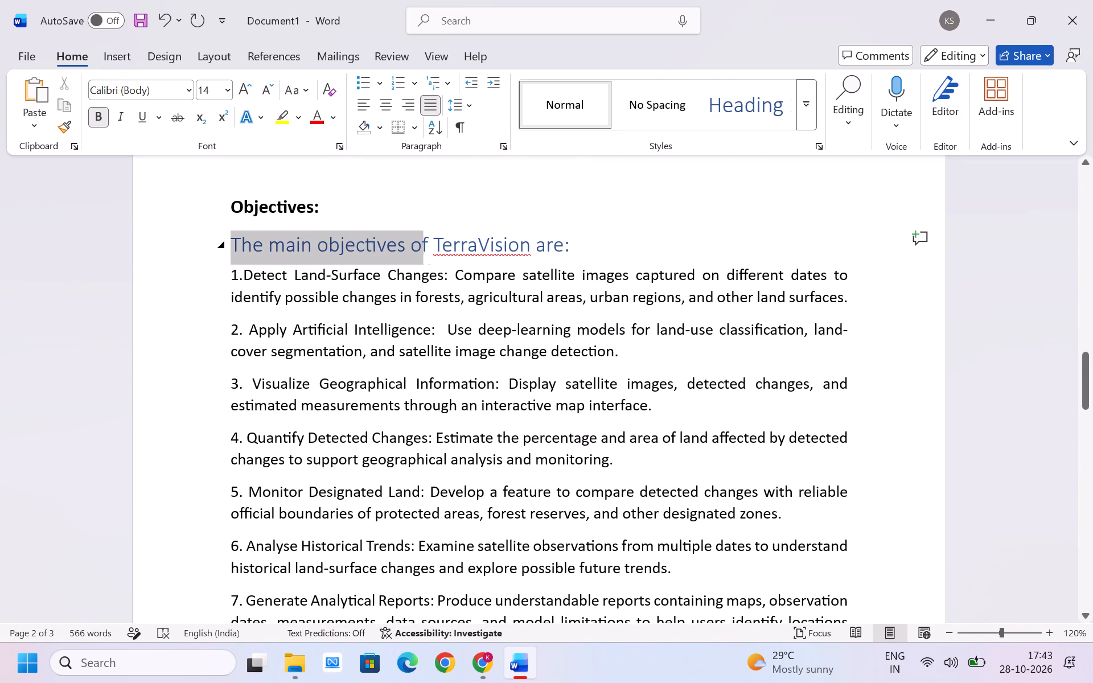
left_click_drag(439, 259, 560, 250)
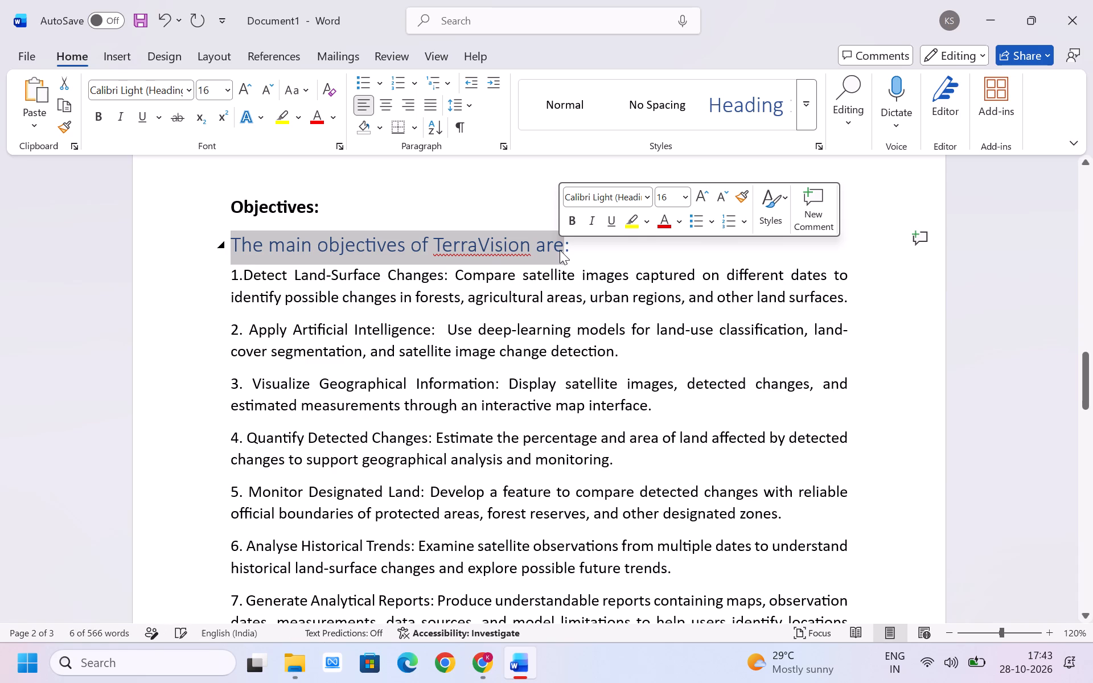
left_click(568, 224)
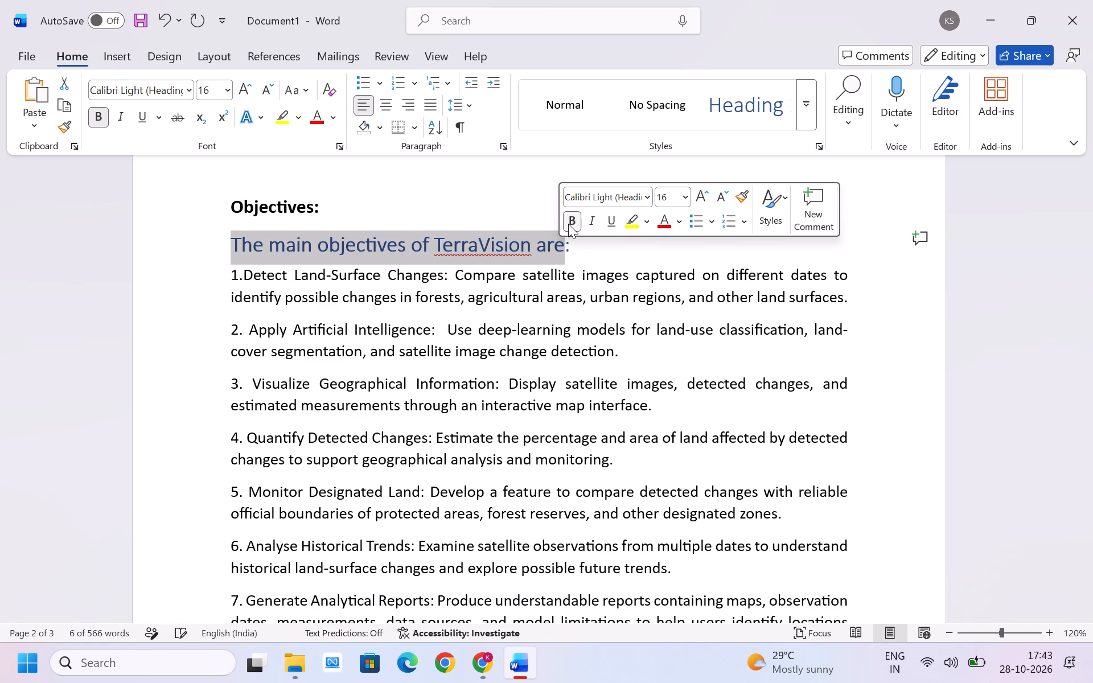
left_click(568, 224)
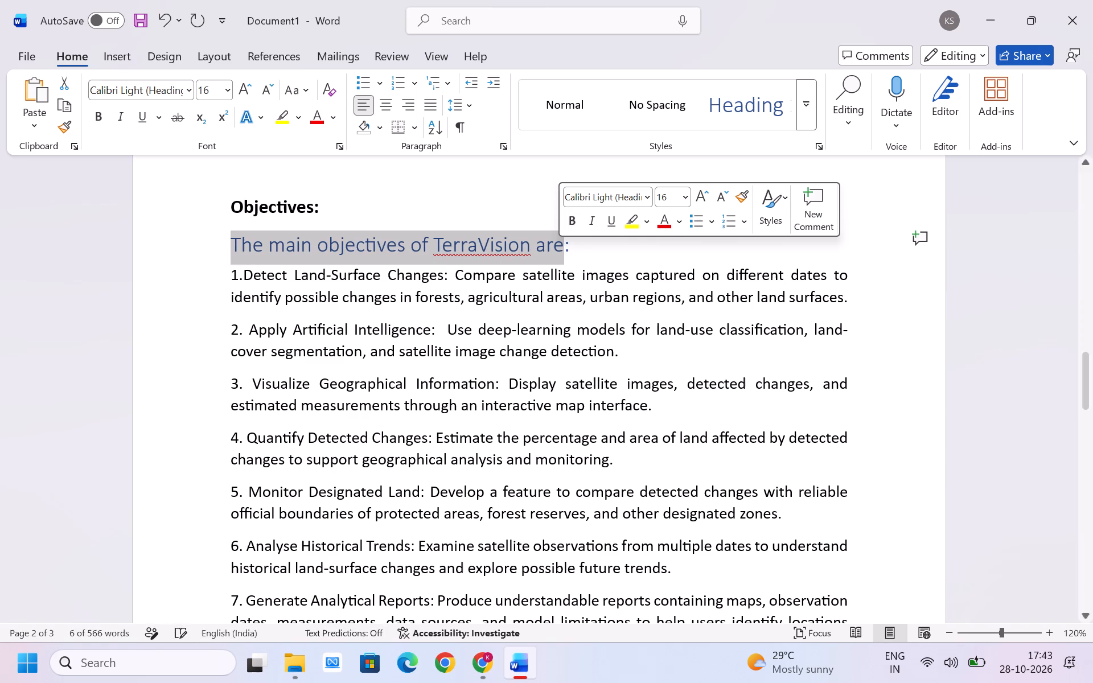
left_click(803, 117)
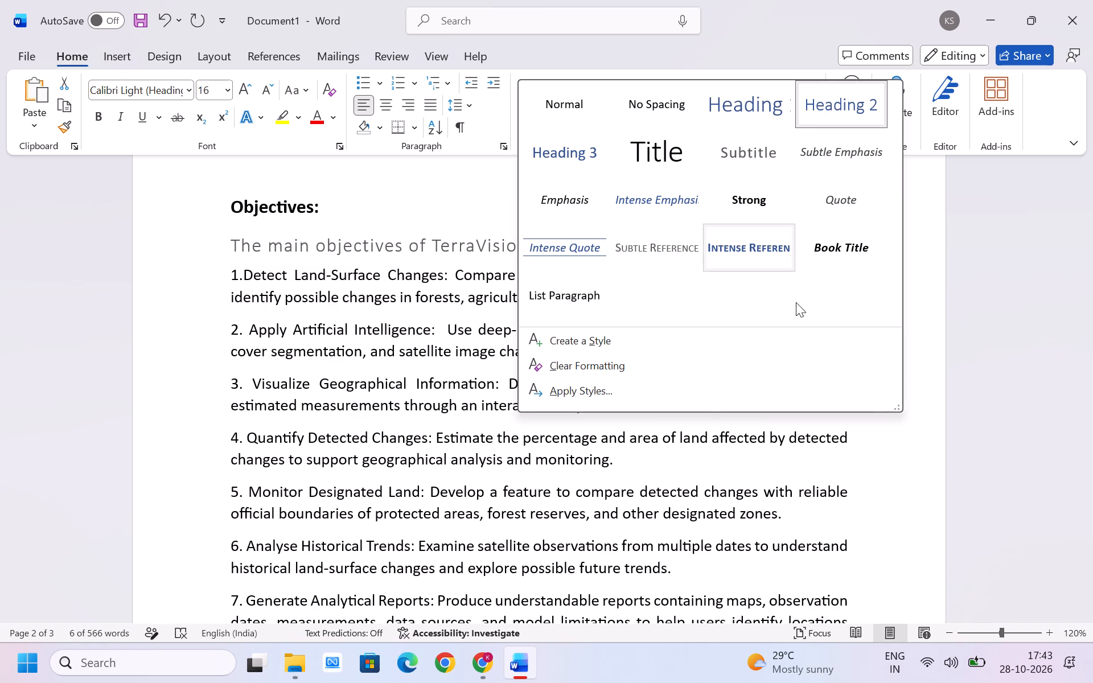
left_click(750, 195)
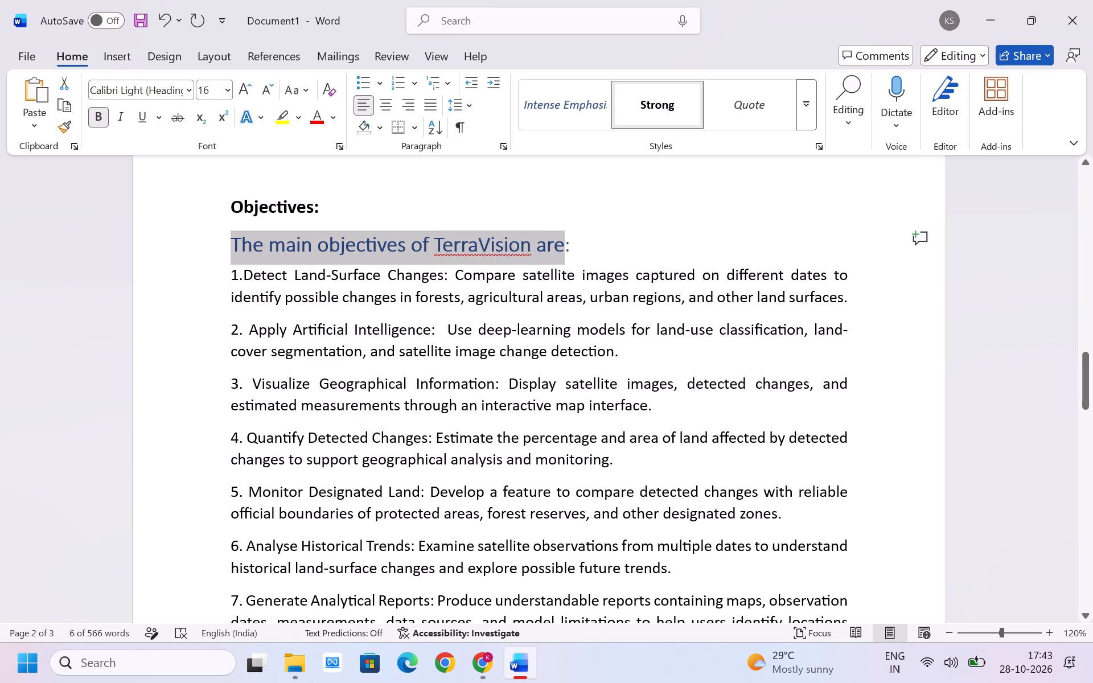
Set the words "The main objectives of TerraVision are" to 14 pt and colour them black.
left_click(229, 94)
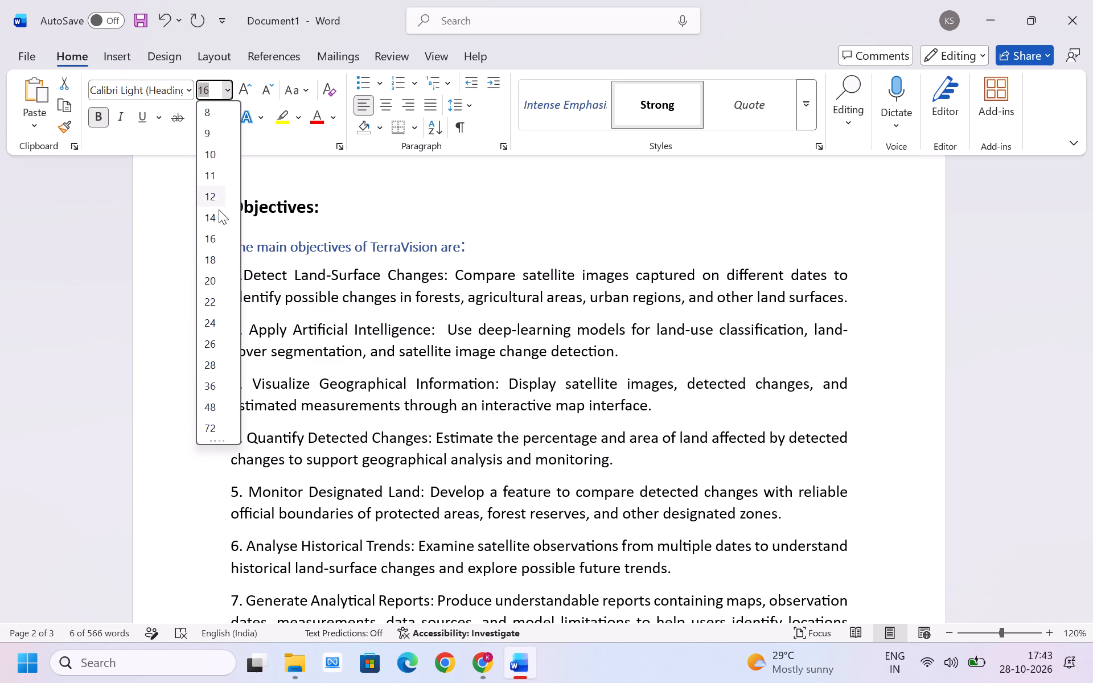
left_click(214, 219)
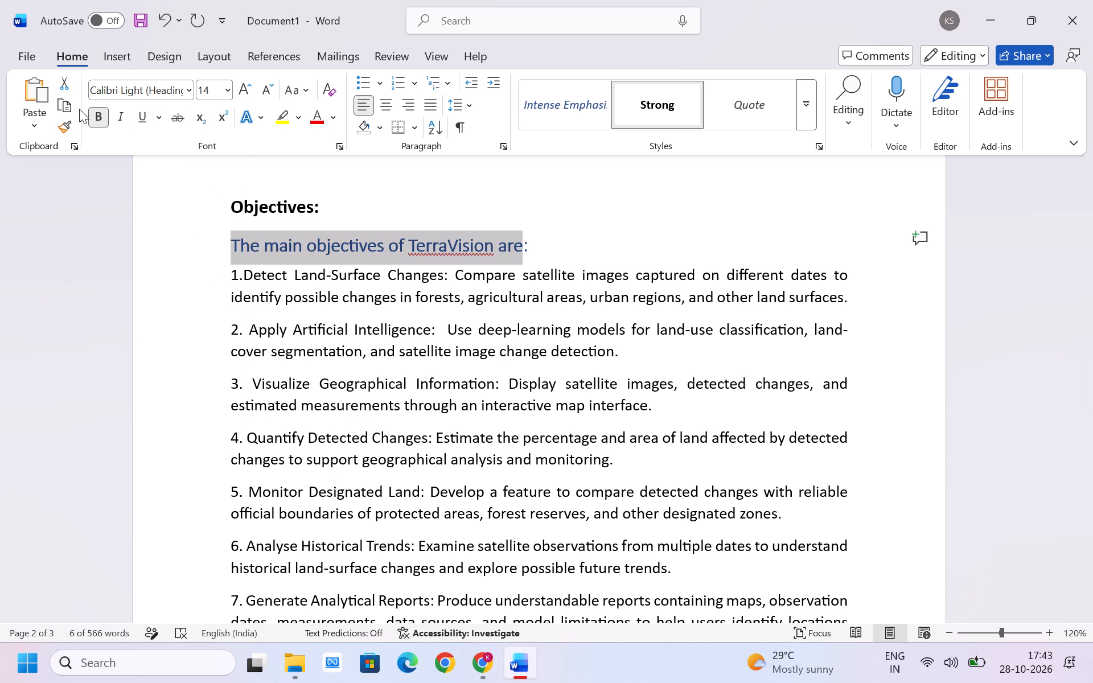
left_click(95, 118)
left_click(95, 118)
left_click(334, 114)
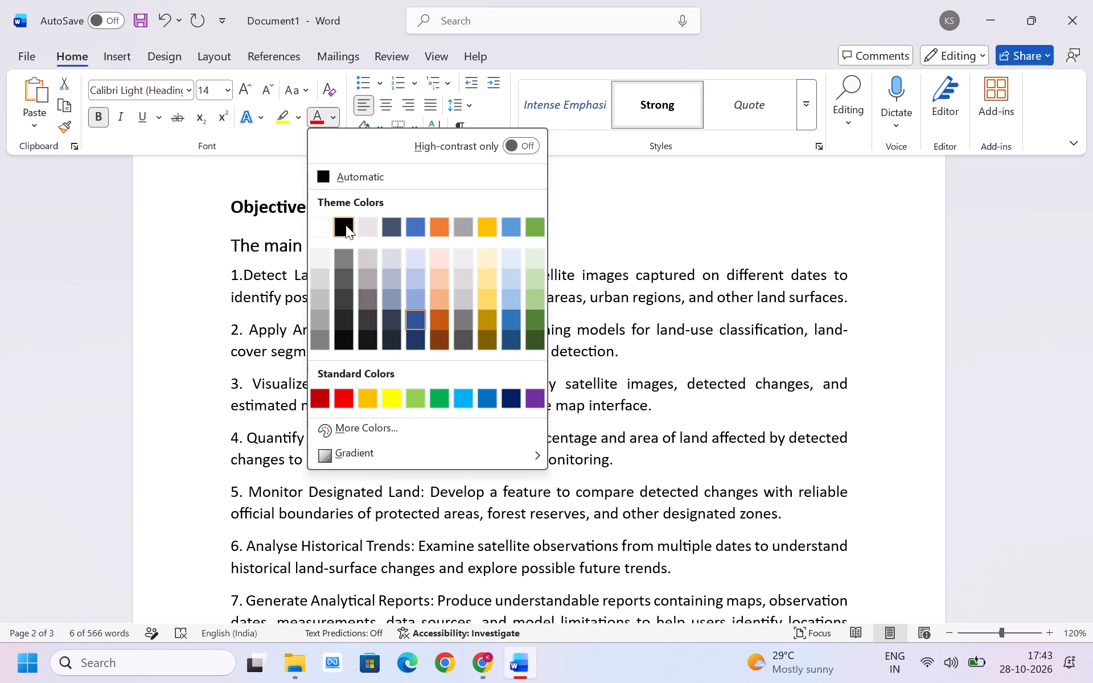
left_click(346, 225)
left_click(580, 243)
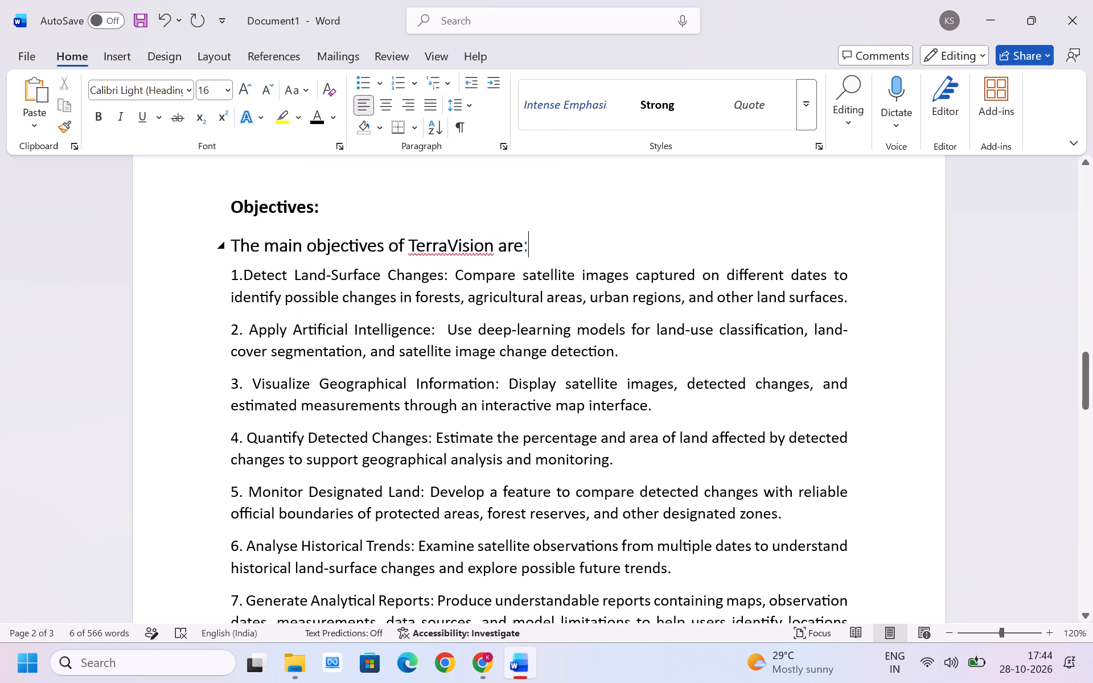
Add an empty line below the Step 5 and Step 7 pictures at the end of the document.
scroll(580, 243, "down", 2)
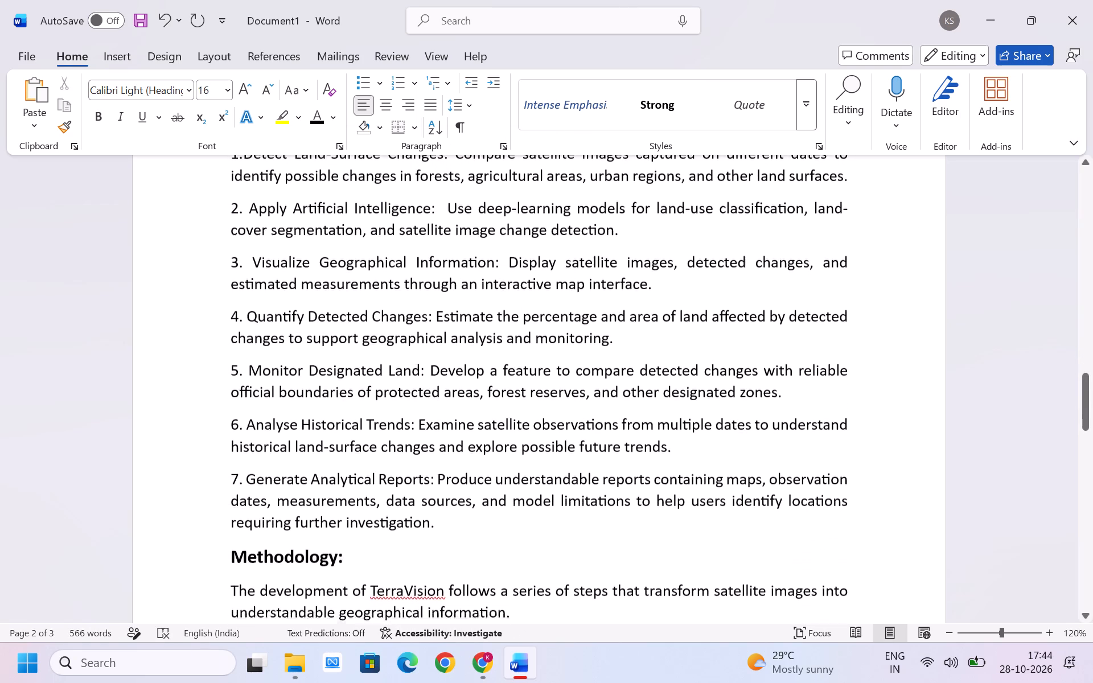
scroll(580, 243, "down", 5)
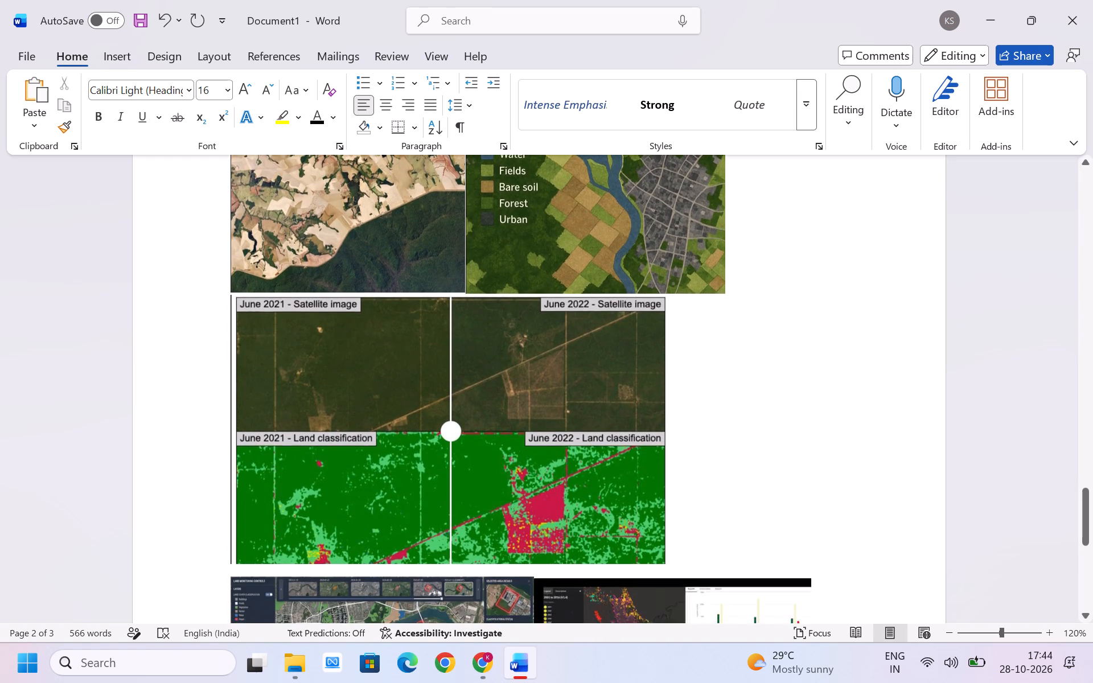
scroll(580, 243, "down", 2)
left_click(533, 332)
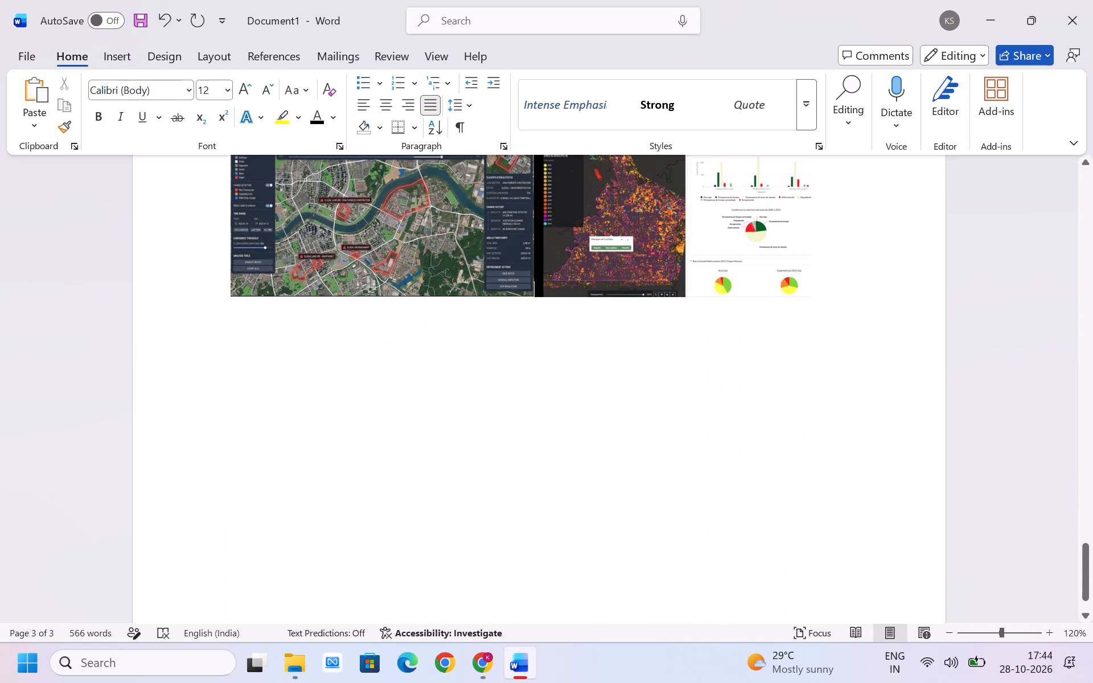
left_click(839, 296)
key("Return")
scroll(839, 296, "up", 1)
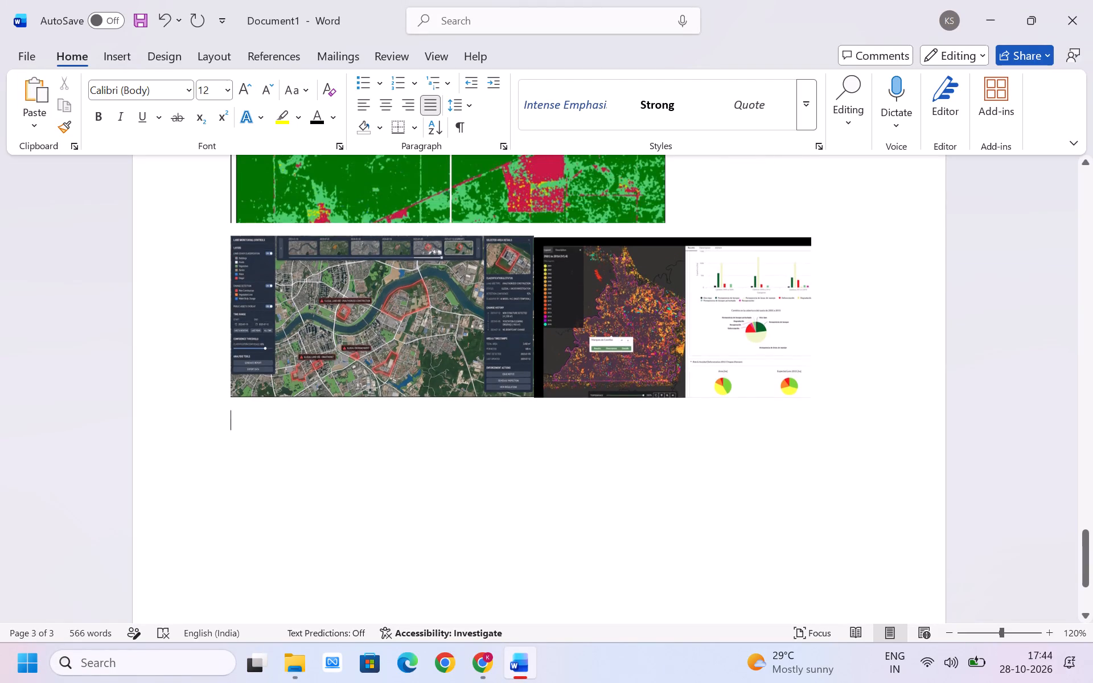
scroll(839, 296, "up", 2)
scroll(839, 296, "down", 1)
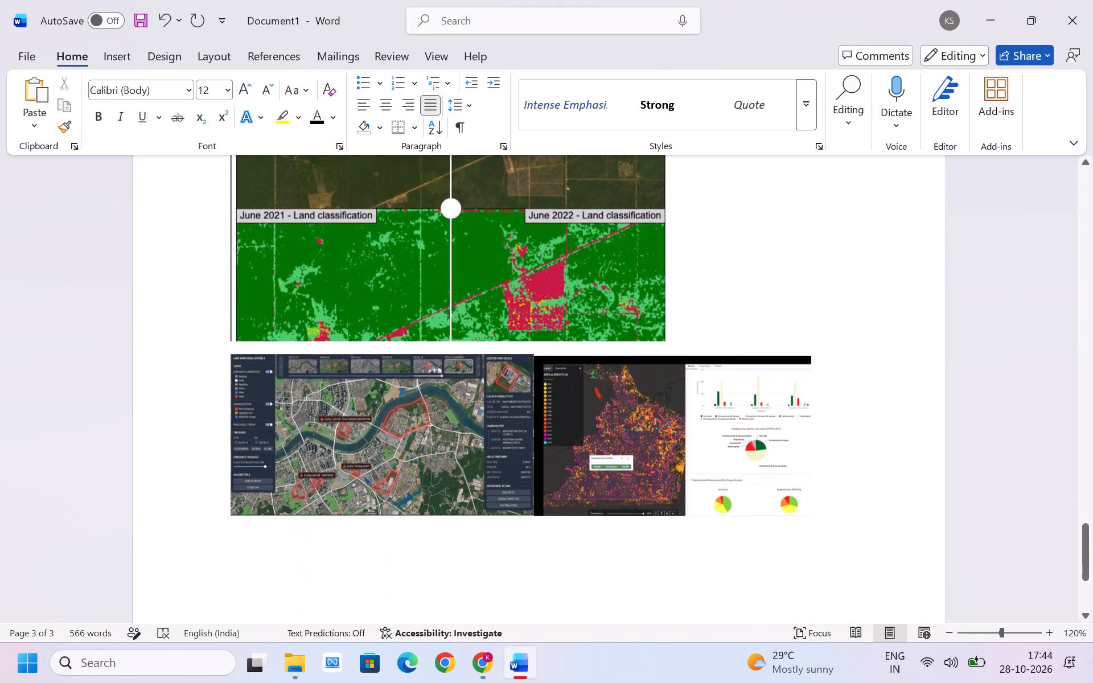
scroll(839, 296, "down", 1)
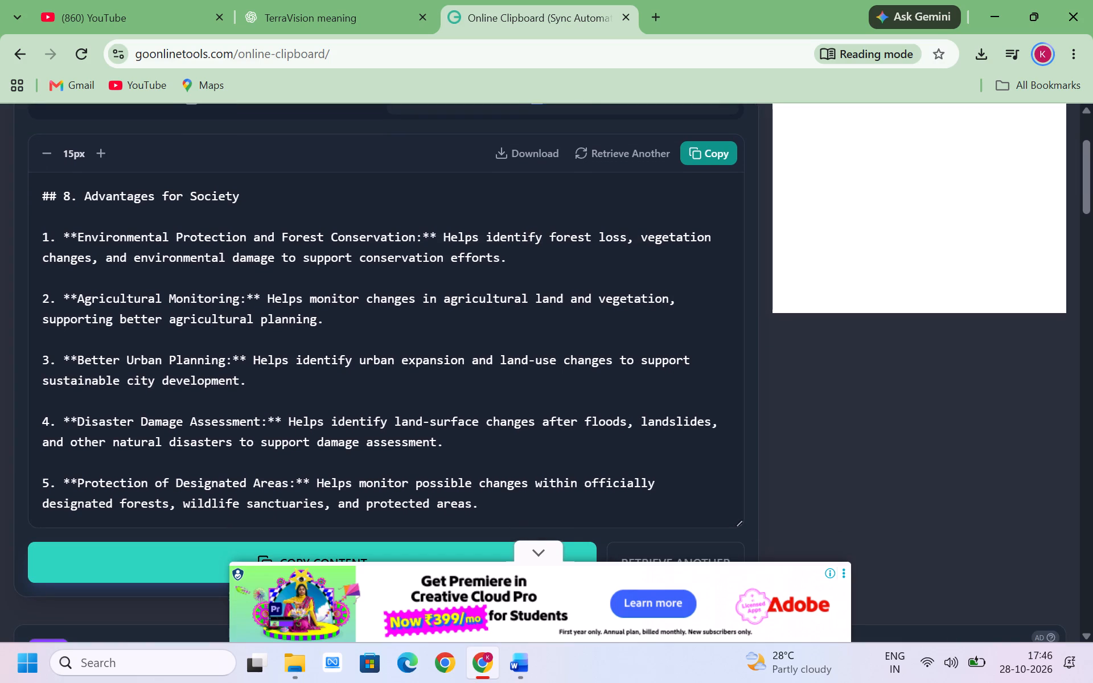
left_click(708, 153)
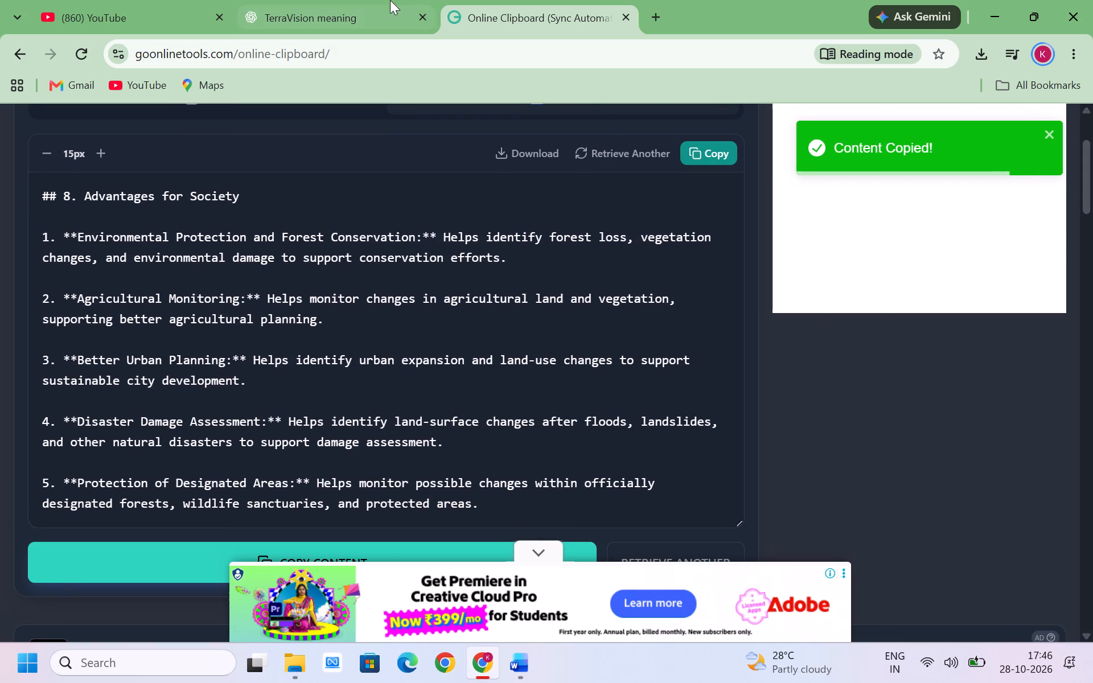
left_click(519, 669)
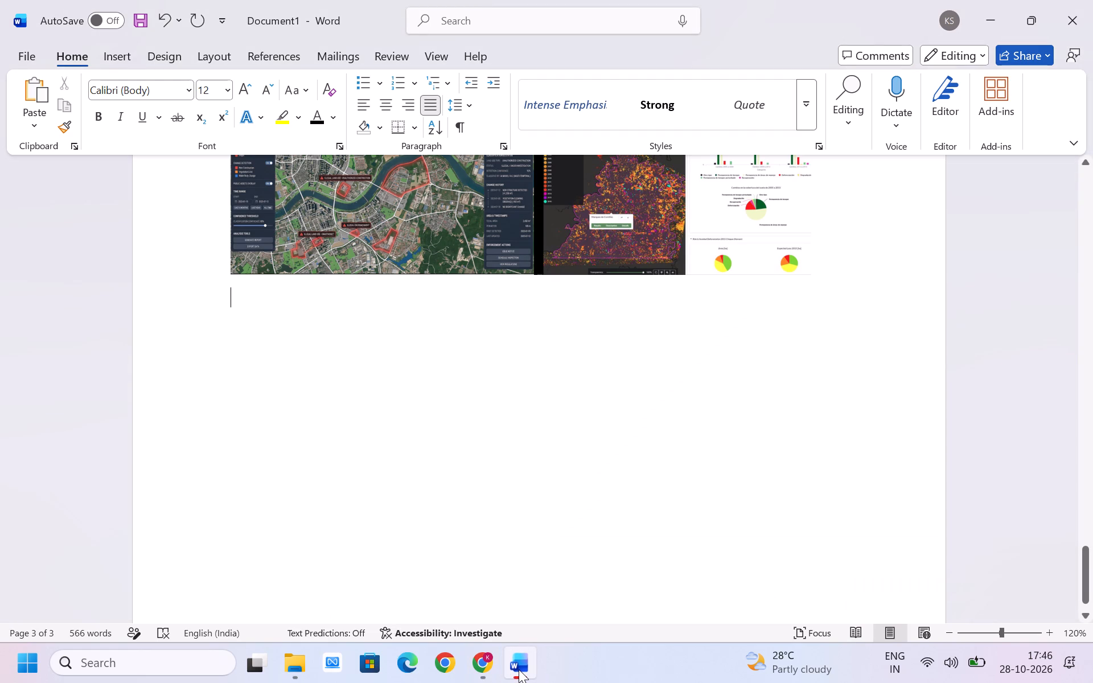
key("ctrl+v")
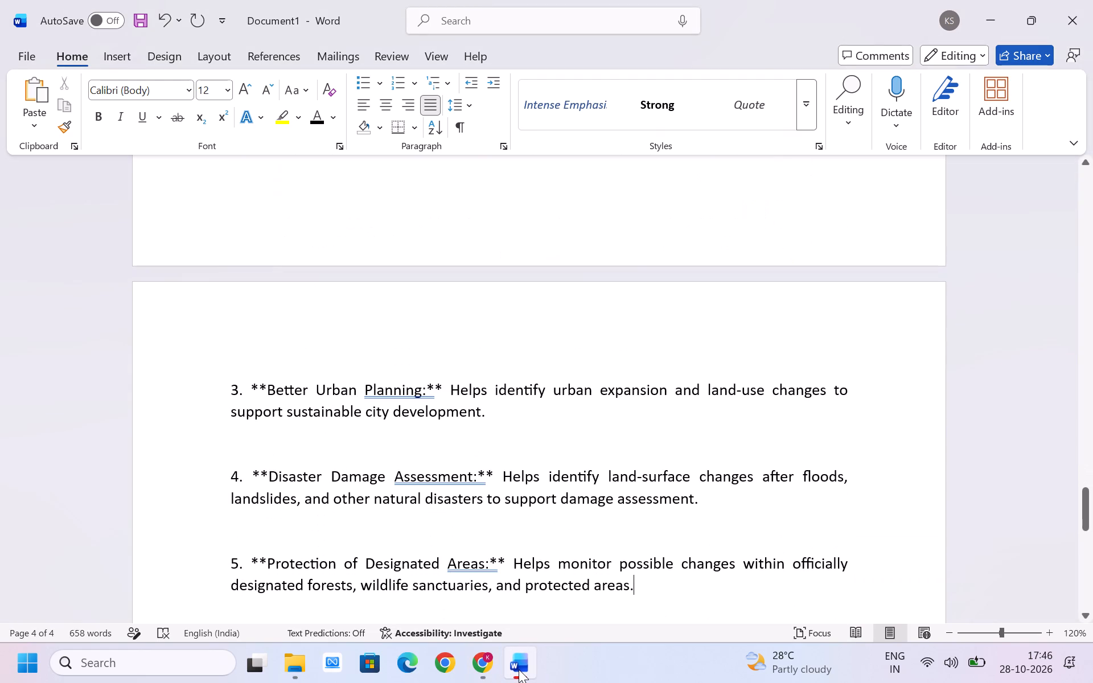
Remove "for Society" from the pasted section heading and end the heading with a colon after "Advantages".
scroll(519, 669, "up", 3)
scroll(525, 470, "up", 2)
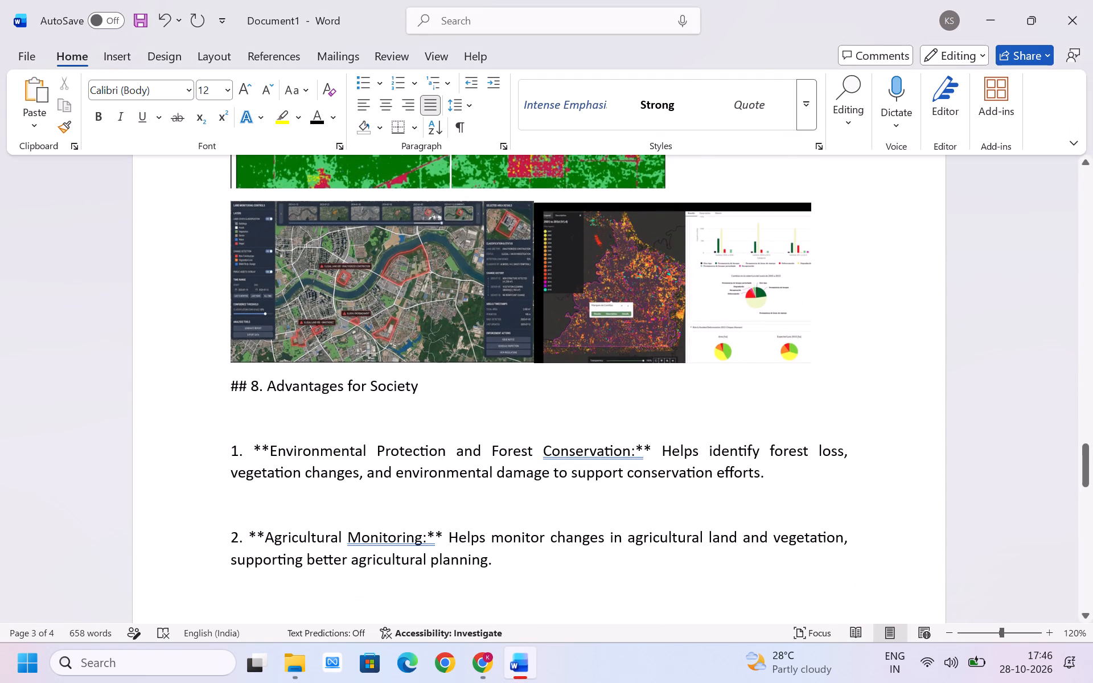
left_click(420, 384)
key("BackSpace")
key("BackSpace")
key("BackSpace")
key("BackSpace")
key("BackSpace")
key("BackSpace")
key("BackSpace")
key("BackSpace")
key("BackSpace")
key("BackSpace")
key("BackSpace")
key("BackSpace")
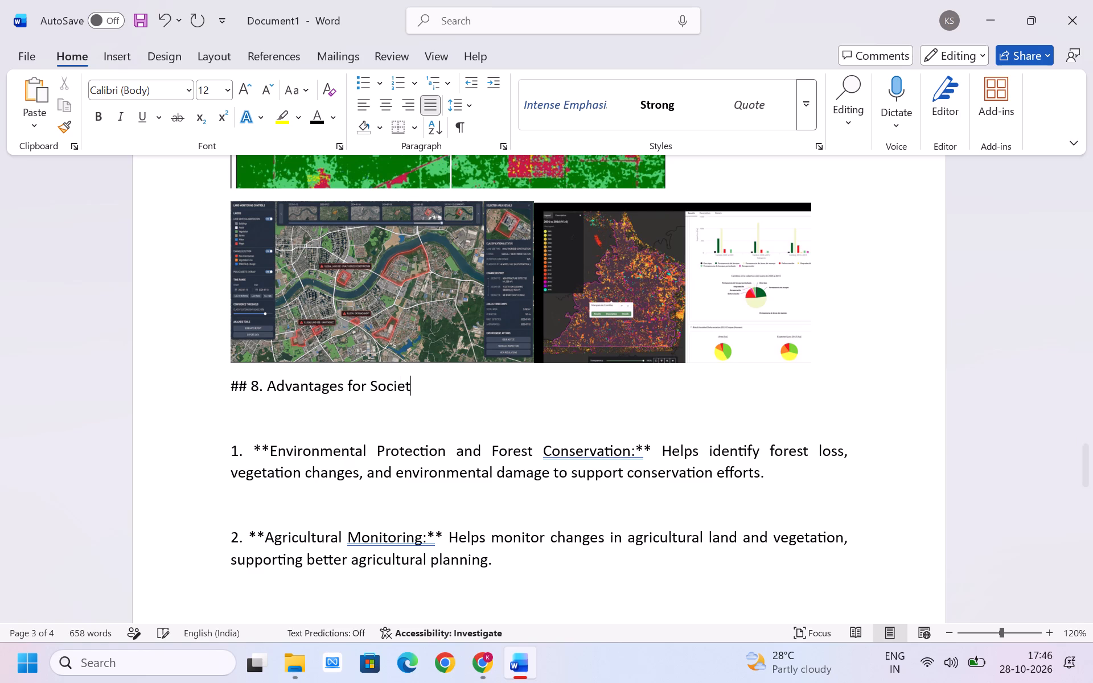
key("shift+colon")
Delete the "## 8." prefix from the start of the Advantages heading.
key("Left")
key("Left")
key("Left")
key("Left")
key("Left")
key("Left")
key("Left")
key("Left")
key("Left")
key("Left")
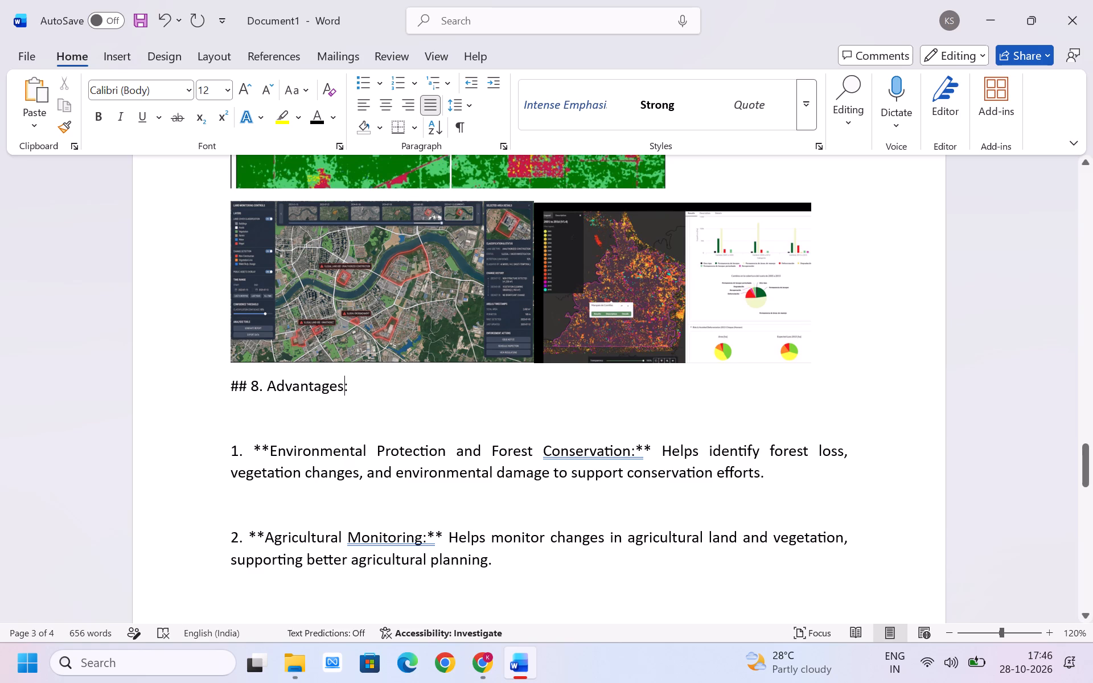
key("Left")
key("Left")
key("Left")
key("Left")
key("BackSpace")
key("BackSpace")
key("BackSpace")
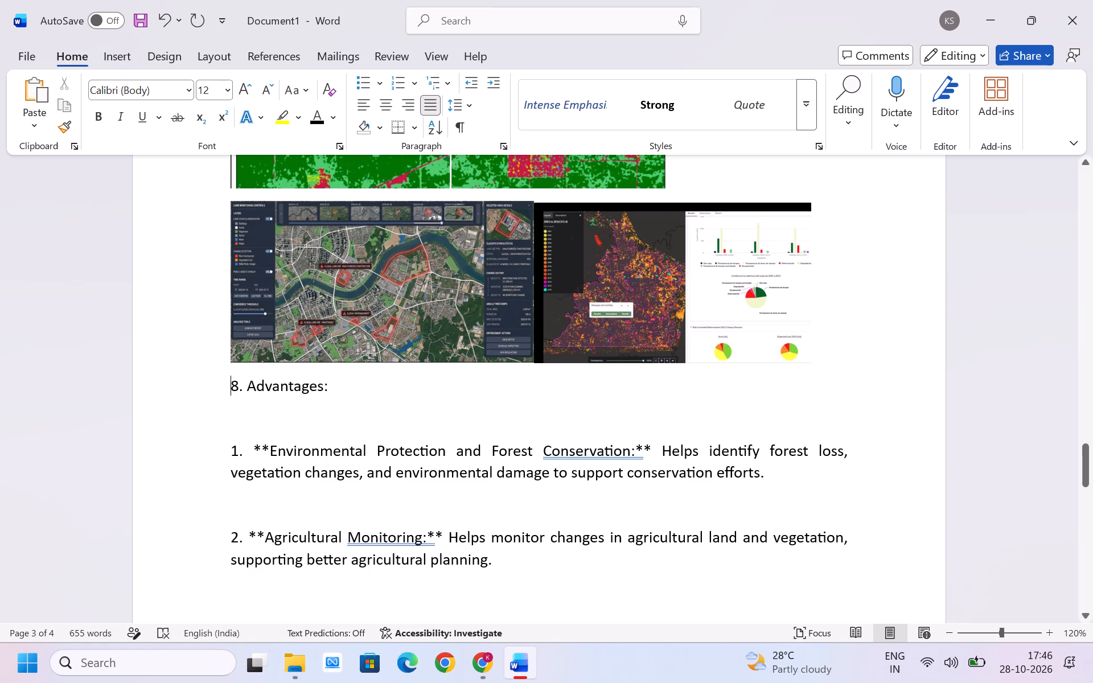
left_click_drag(334, 389, 239, 389)
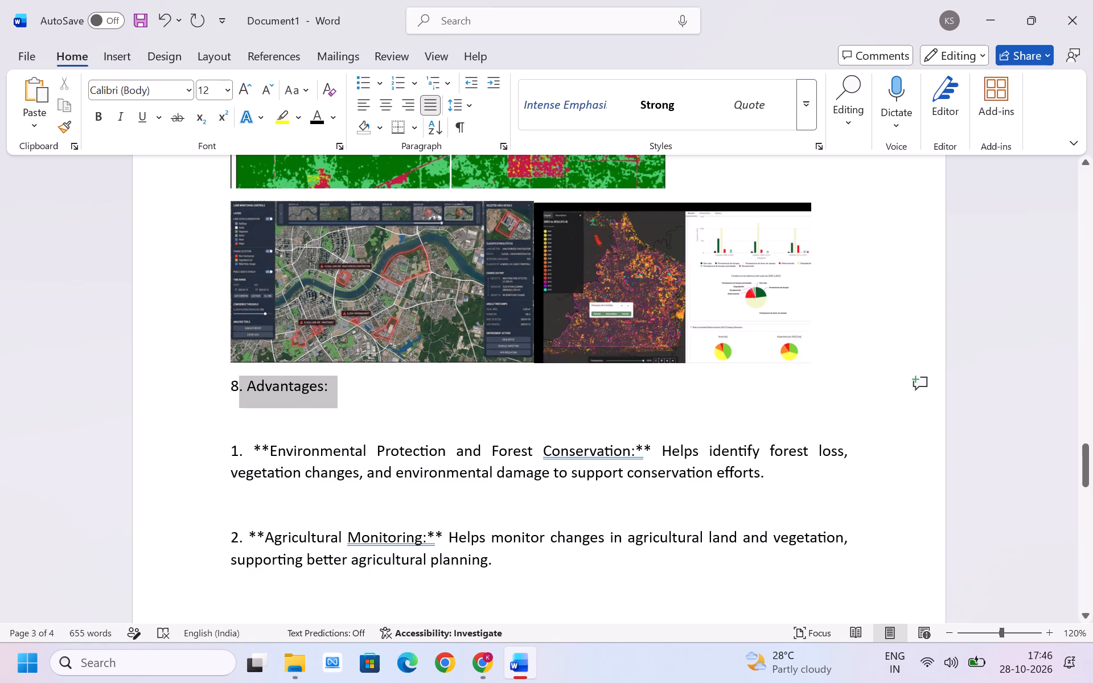
left_click_drag(239, 389, 247, 386)
left_click(247, 386)
key("BackSpace")
key("BackSpace")
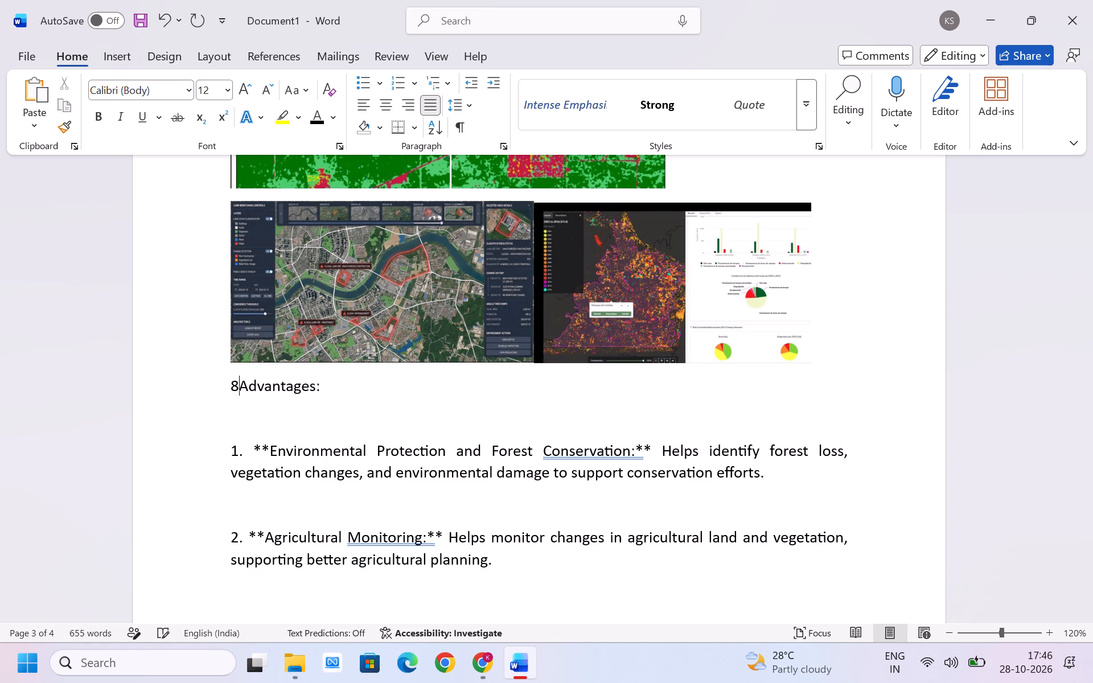
key("BackSpace")
Set the font size of the "Advantages:" heading to 14.
left_click_drag(315, 383, 278, 384)
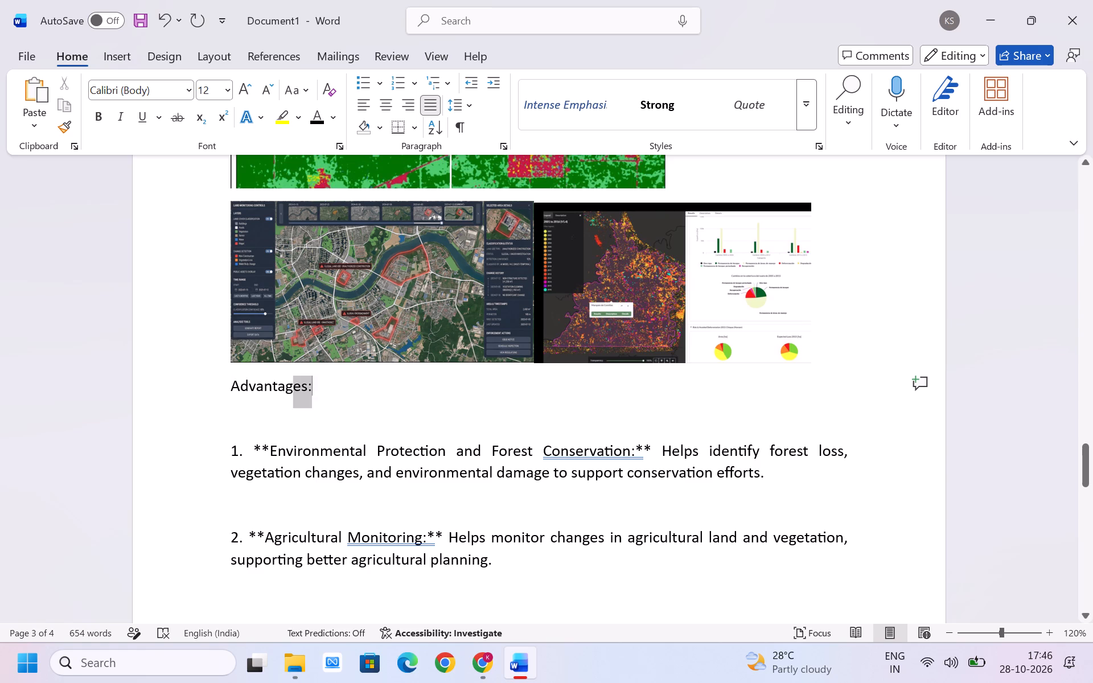
left_click_drag(278, 384, 233, 381)
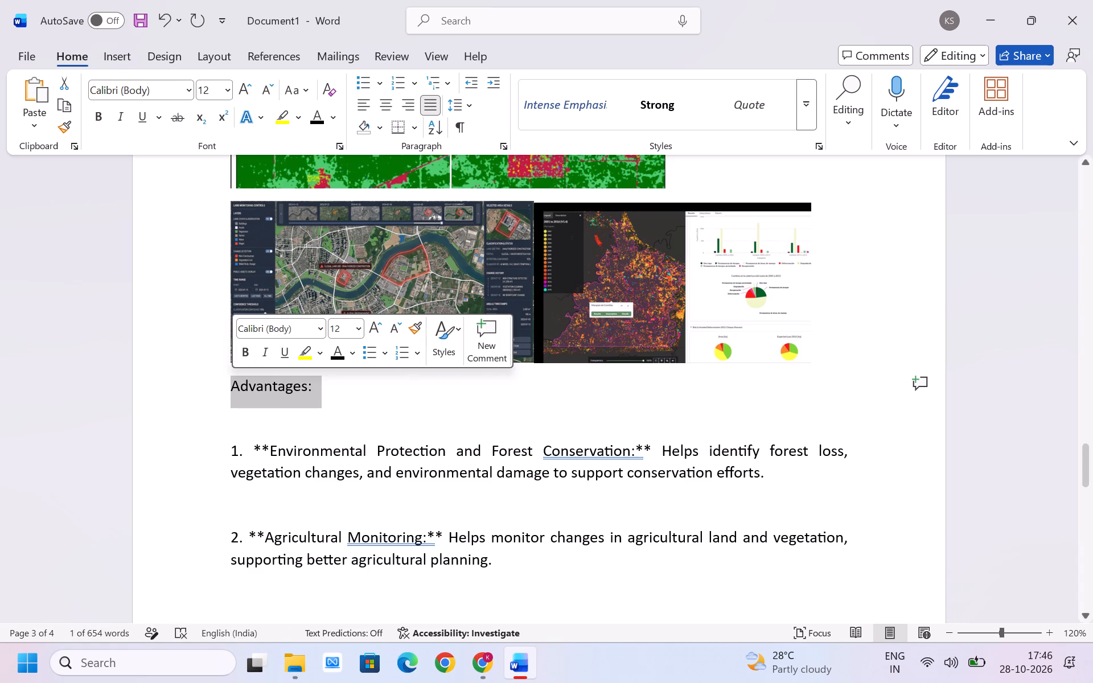
left_click(223, 93)
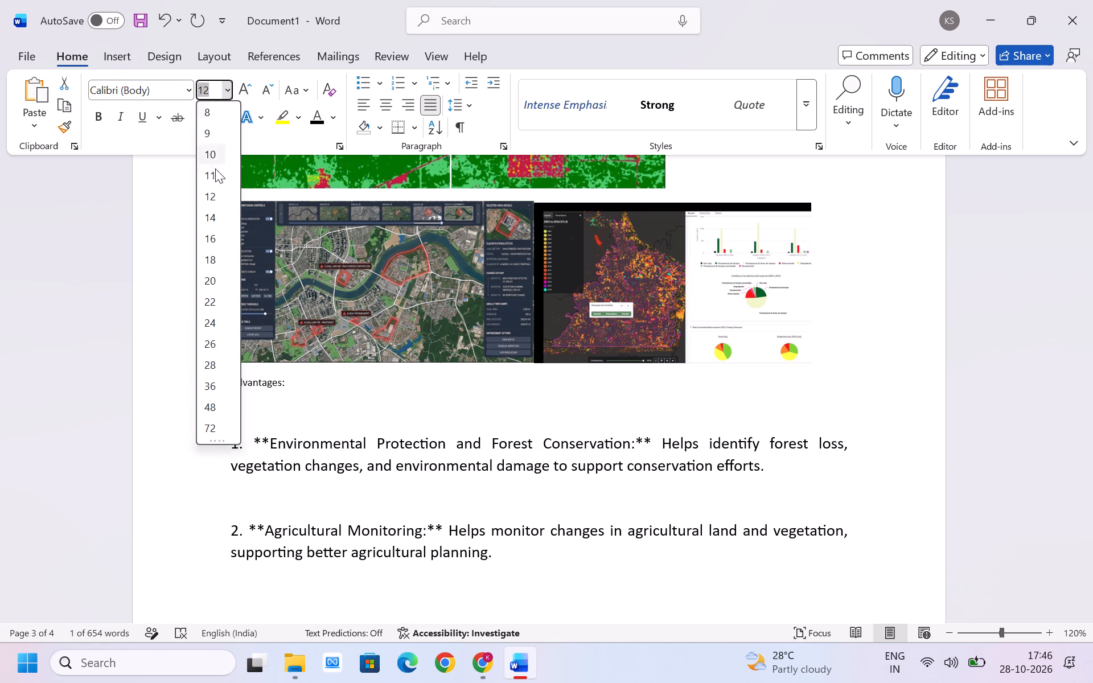
left_click(209, 217)
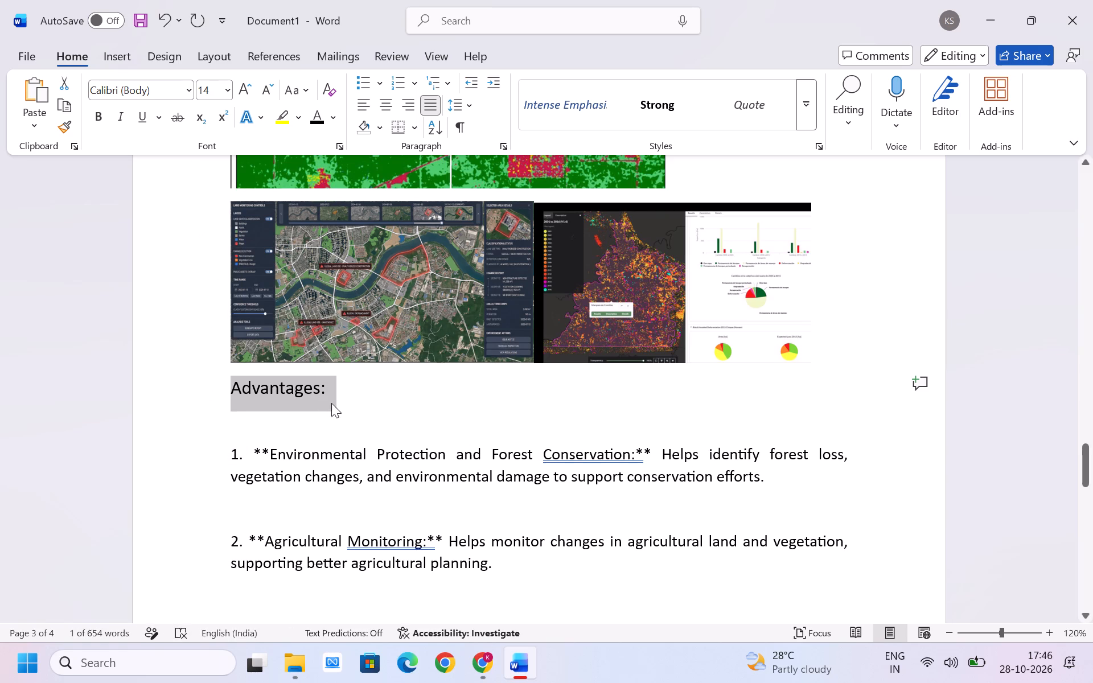
left_click(344, 395)
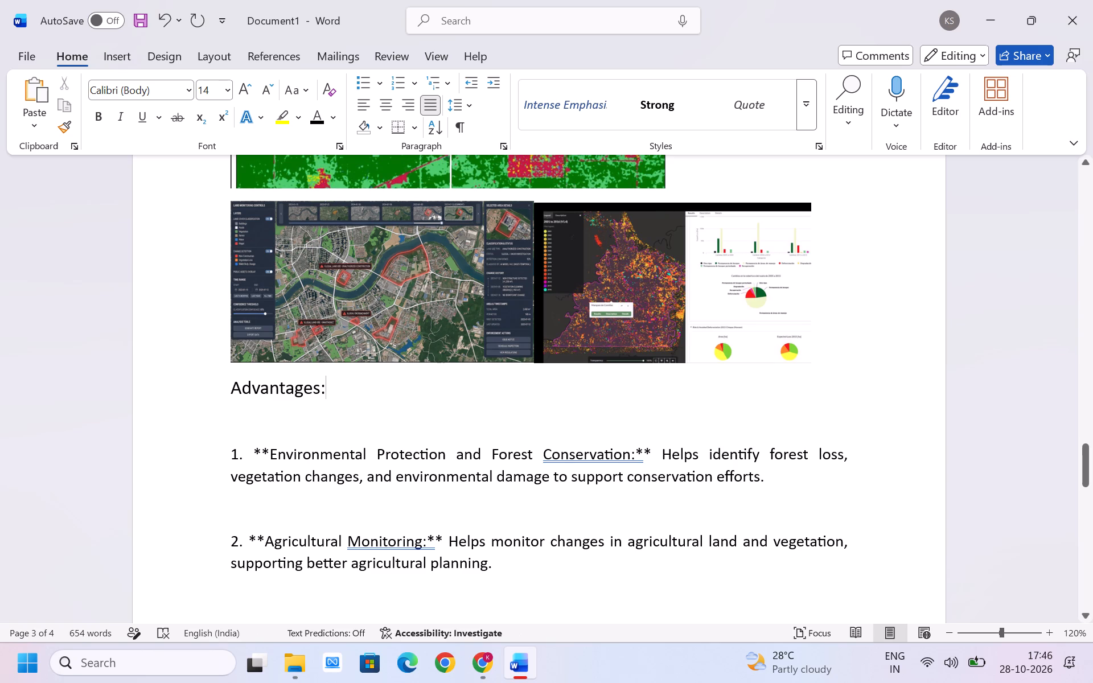
Add a blank line between the pictures and the Advantages heading, and remove the empty line below the heading.
left_click(841, 357)
key("Return")
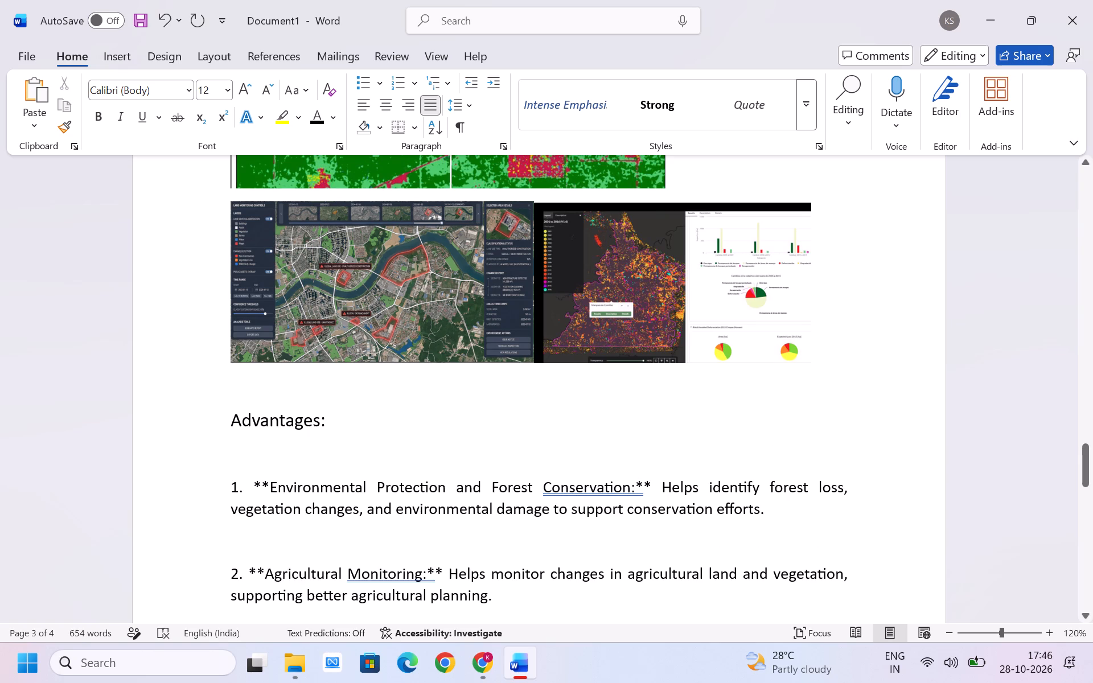
left_click(461, 443)
left_click(375, 460)
key("BackSpace")
Strip the number 1 and the asterisks from the Environmental Protection and Forest Conservation item.
scroll(375, 460, "down", 1)
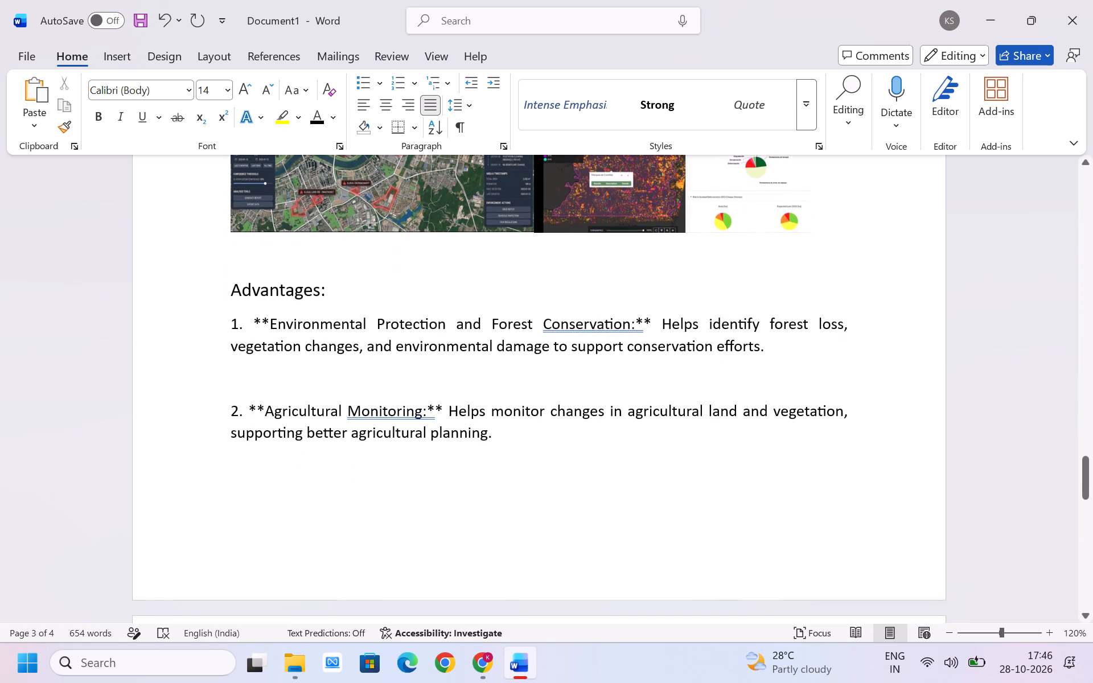
left_click_drag(225, 327, 729, 394)
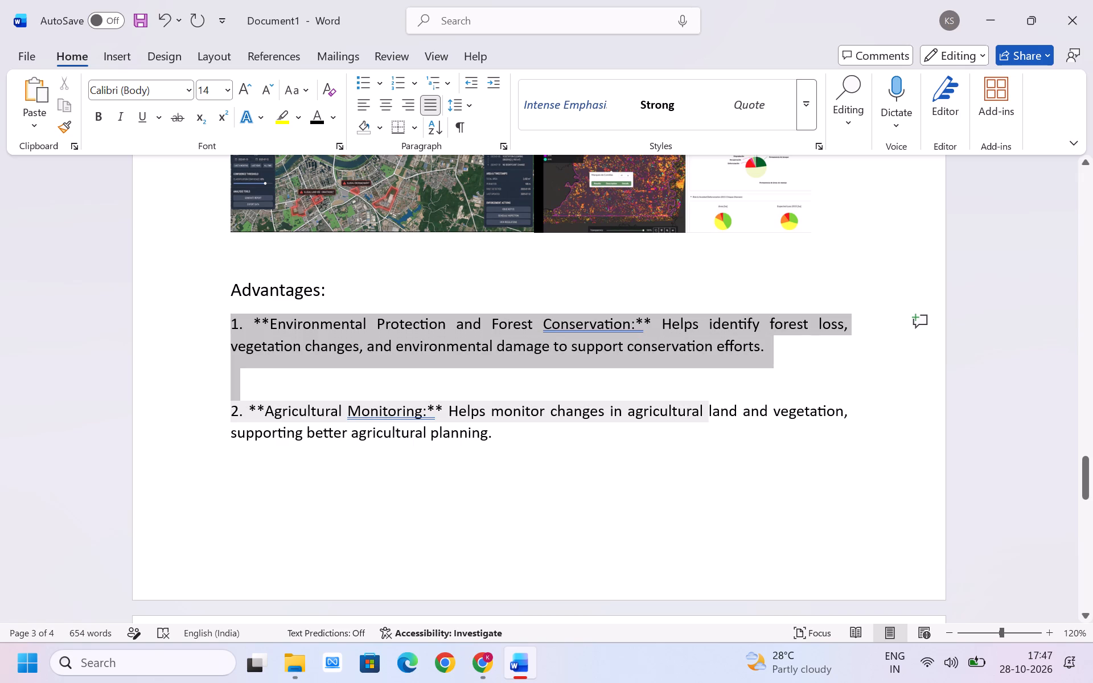
left_click_drag(729, 394, 760, 372)
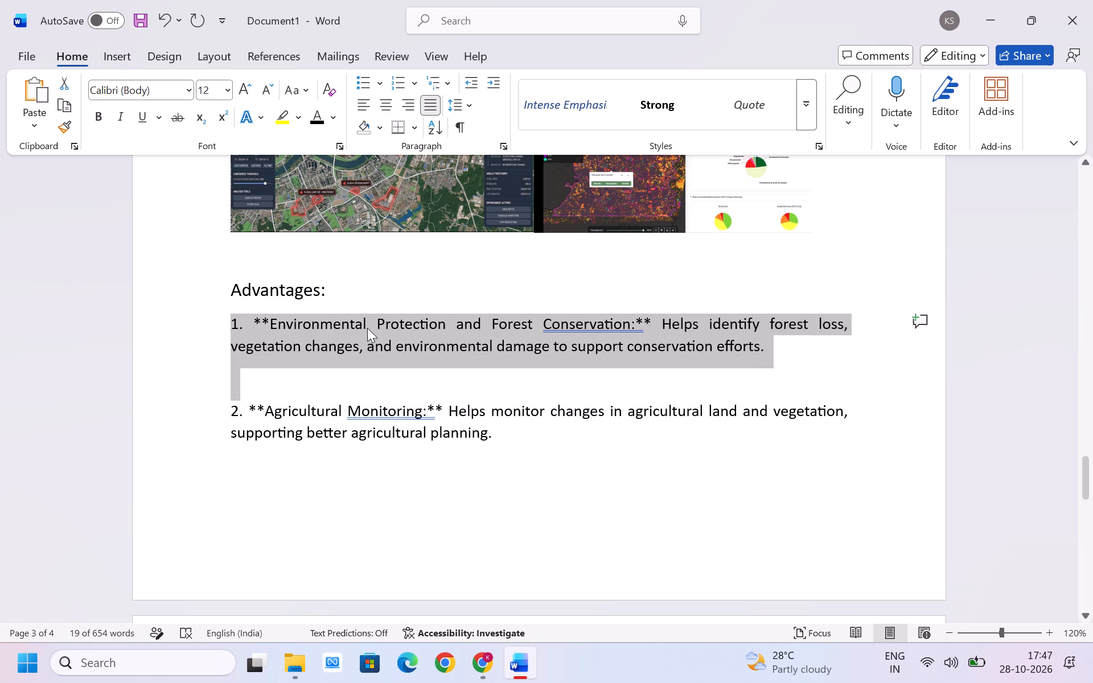
left_click(315, 350)
left_click(270, 319)
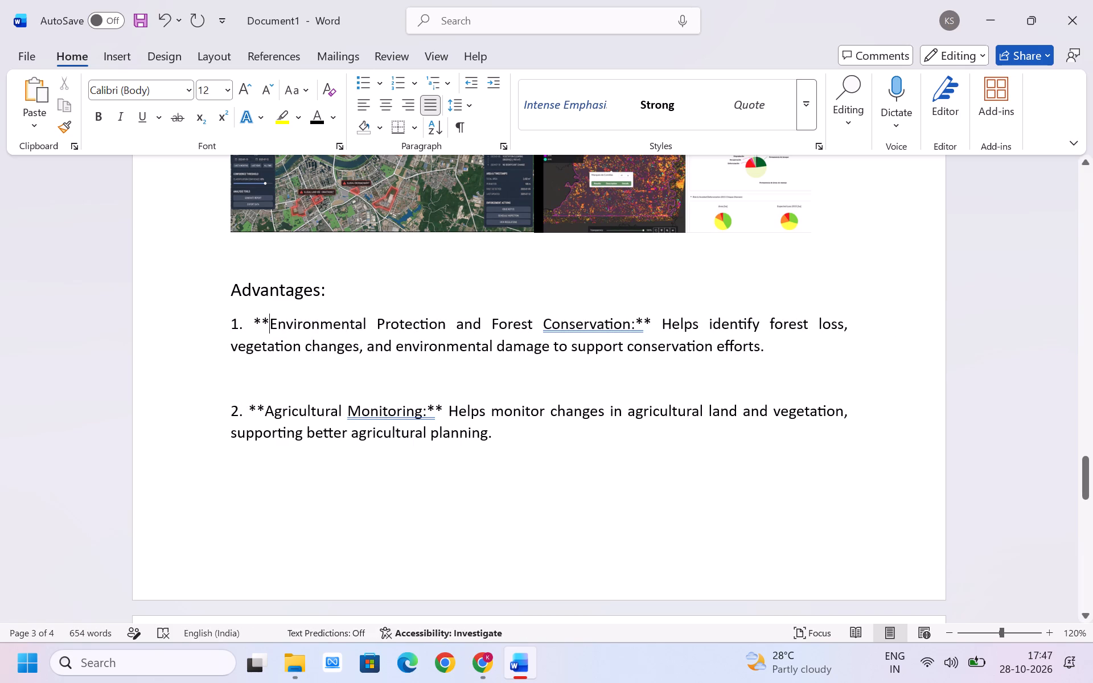
key("BackSpace")
key("BackSpace")
key("BackSpace")
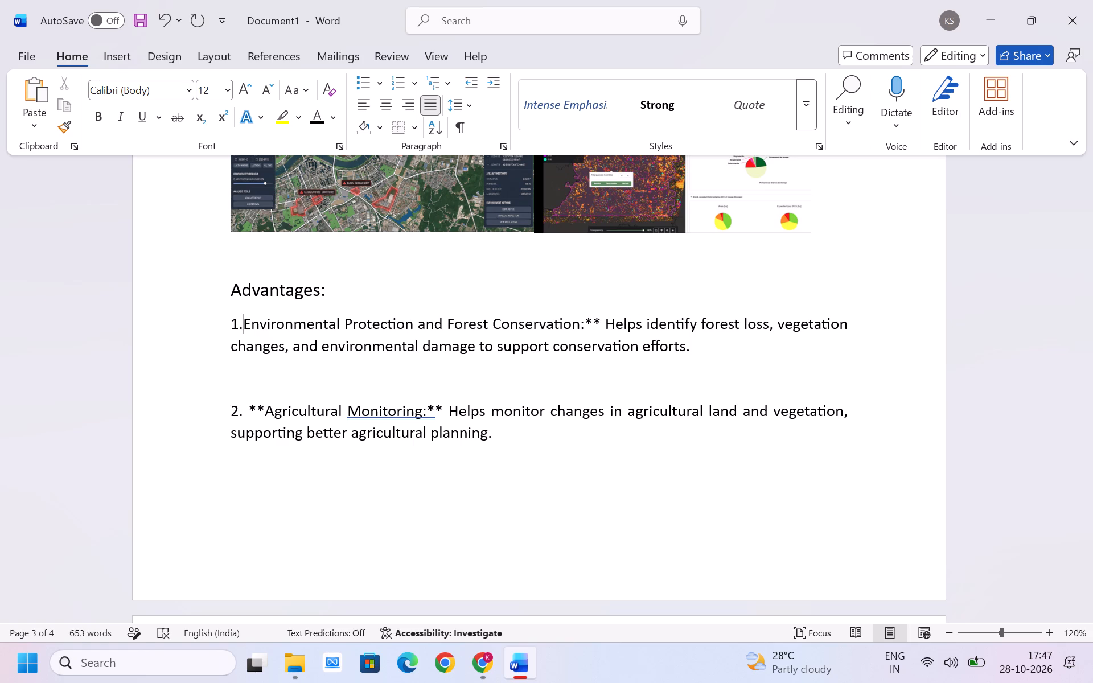
key("BackSpace")
key("BackSpace")
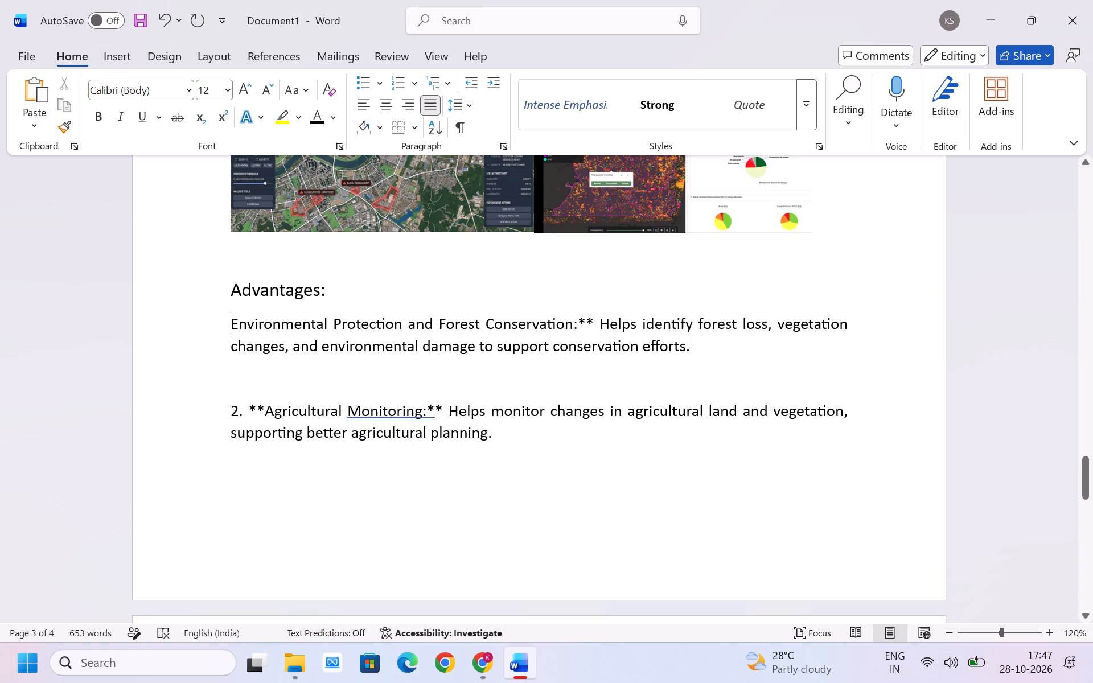
left_click(595, 318)
key("BackSpace")
key("BackSpace")
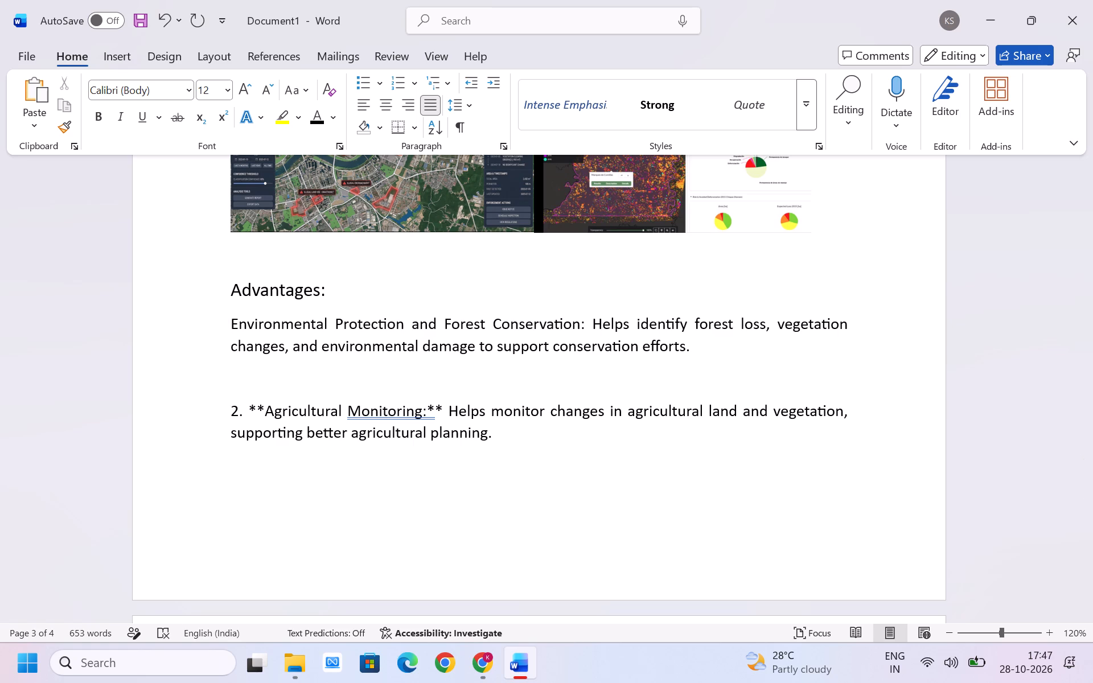
Strip the number 2 and the asterisks from the Agricultural Monitoring item and remove the empty line above it.
left_click(445, 408)
key("BackSpace")
key("BackSpace")
key("Left")
key("Left")
key("Left")
key("Left")
key("Left")
key("Left")
key("Left")
key("Left")
key("Left")
key("Left")
key("Left")
key("Left")
key("Left")
key("Left")
key("Left")
key("Left")
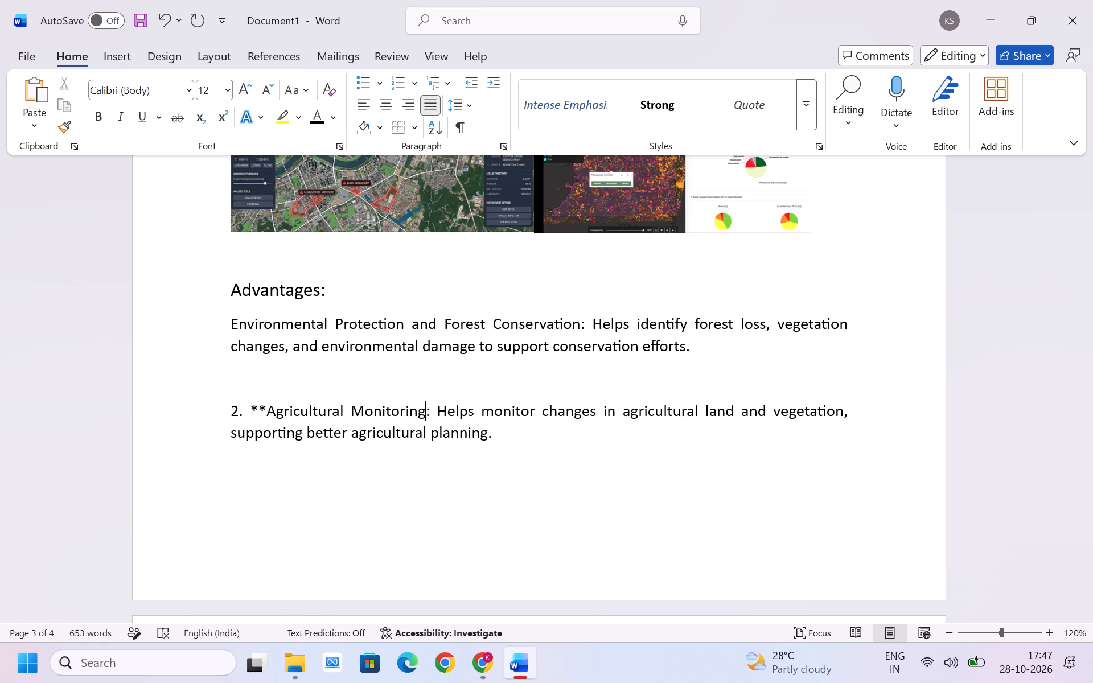
key("Left")
key("Left")
key("Left")
key("Left")
key("Left")
key("Left")
key("Left")
key("Left")
key("BackSpace")
key("BackSpace")
key("BackSpace")
key("BackSpace")
key("BackSpace")
key("BackSpace")
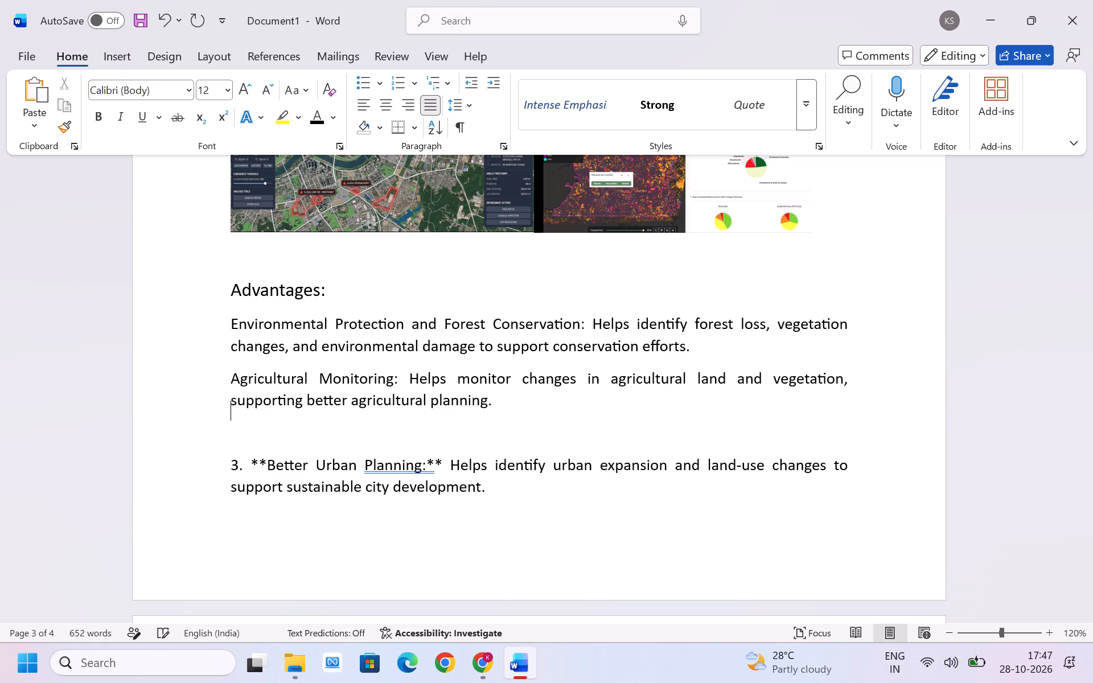
Strip the number 3 and the asterisks from the Better Urban Planning item and remove the empty line above it.
left_click(453, 468)
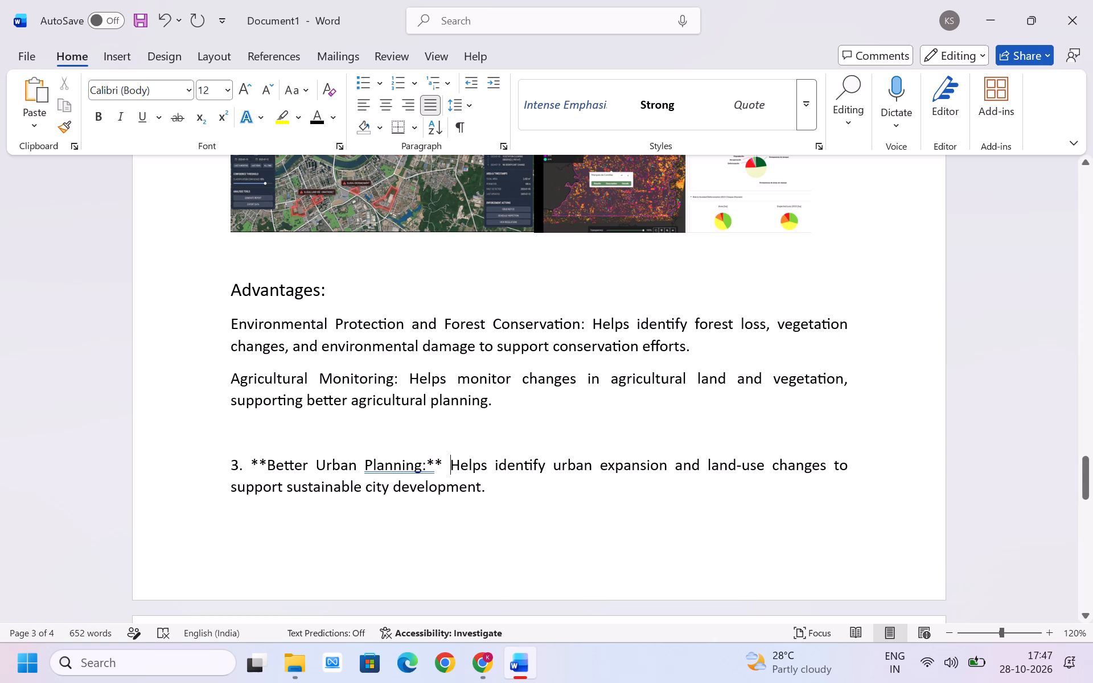
key("Left")
key("BackSpace")
key("BackSpace")
key("Left")
key("Left")
key("Left")
key("Left")
key("Left")
key("Left")
key("Left")
key("Left")
key("Left")
key("Left")
key("Left")
key("Left")
key("Left")
key("Left")
key("Left")
key("Left")
key("Left")
key("Left")
key("Left")
key("Left")
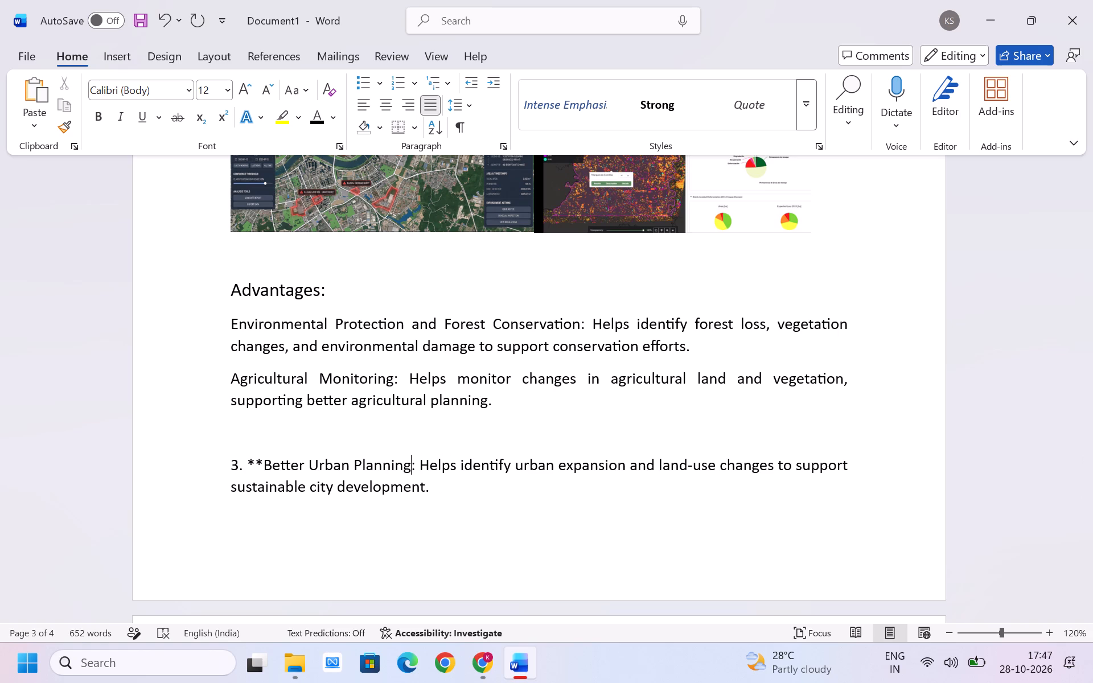
key("Right")
key("Right")
key("BackSpace")
key("BackSpace")
key("BackSpace")
key("BackSpace")
key("BackSpace")
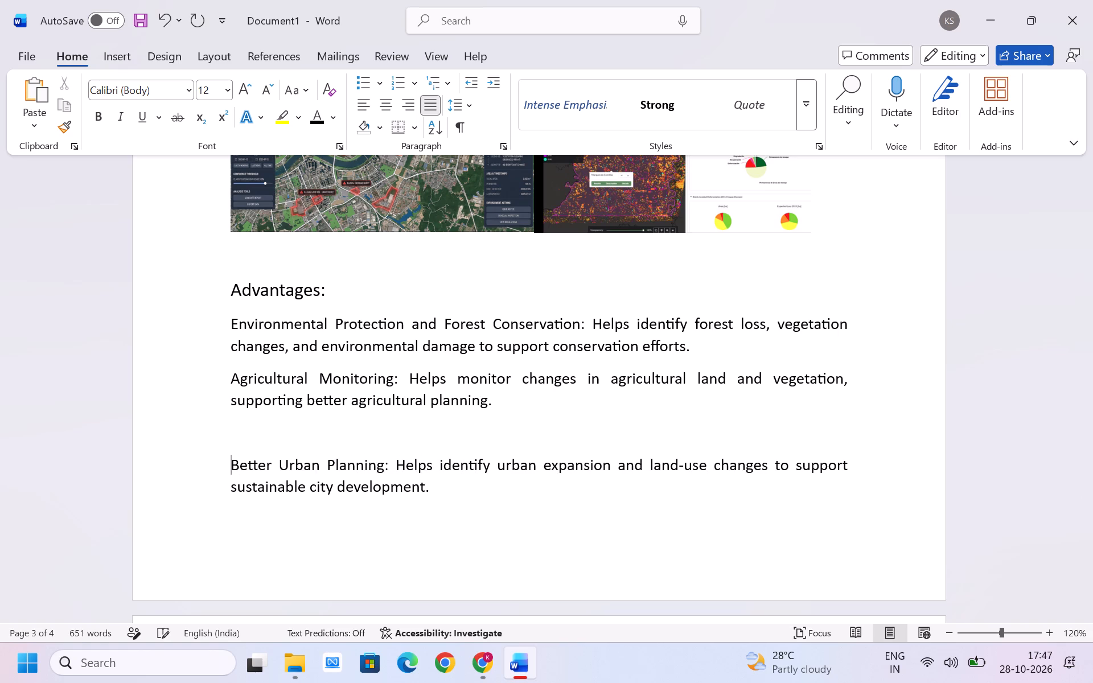
key("BackSpace")
Strip the number 4 and the asterisks from the Disaster Damage Assessment item.
scroll(453, 468, "down", 2)
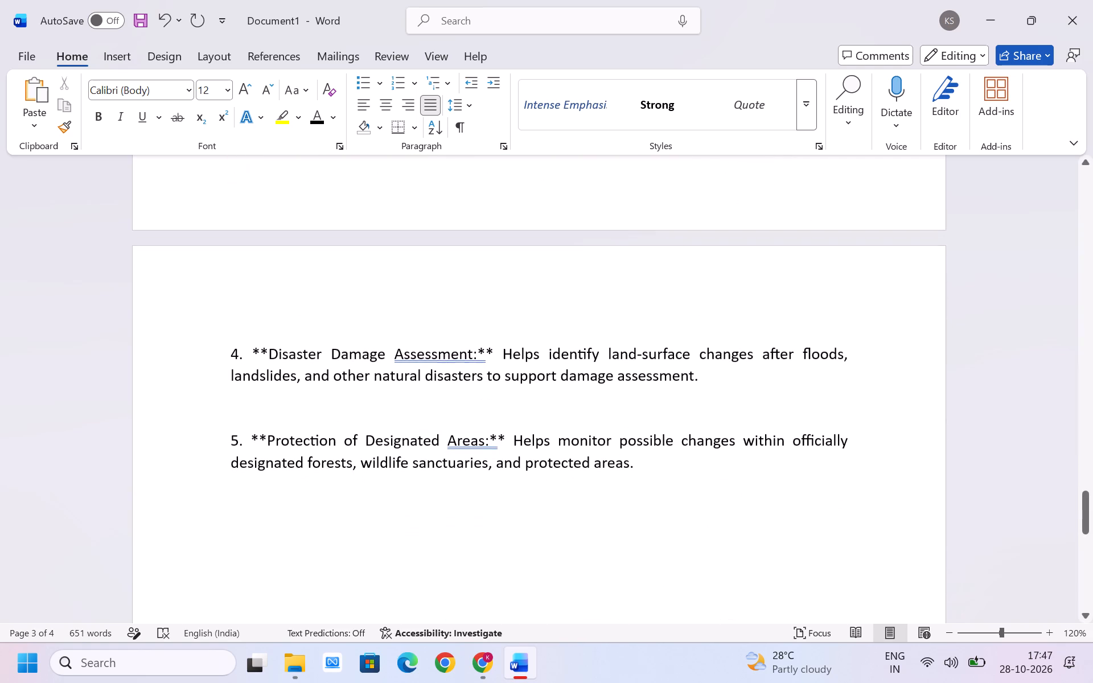
left_click(495, 357)
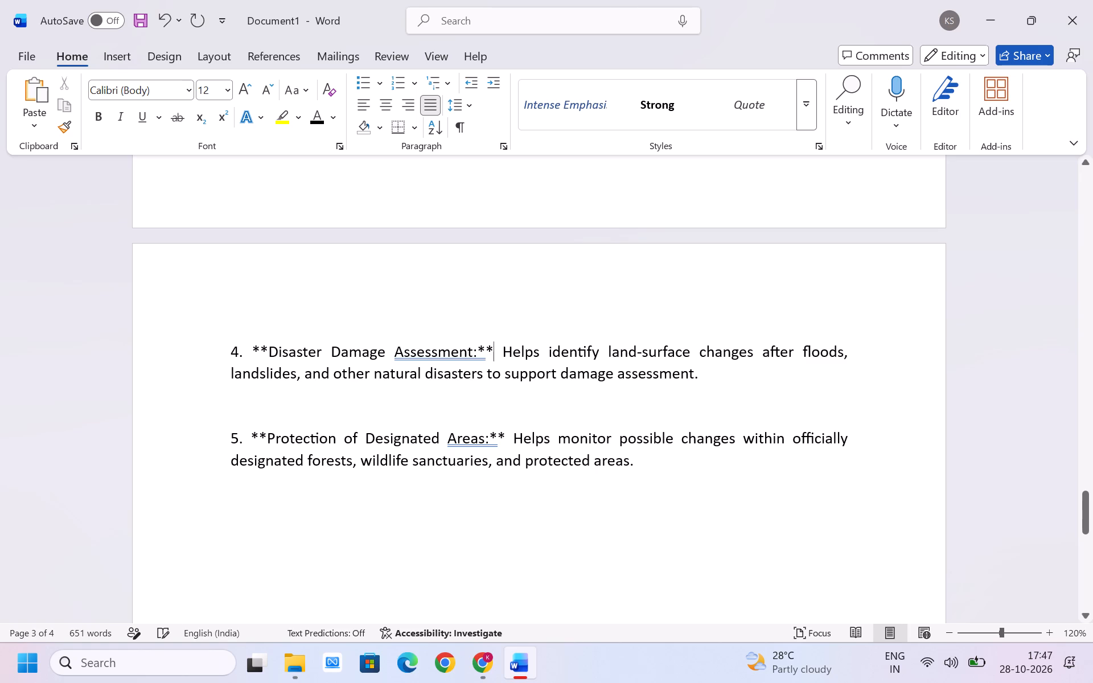
key("BackSpace")
key("BackSpace")
key("Left")
key("Left")
key("Left")
key("Left")
key("Left")
key("Left")
key("Left")
key("Left")
key("Left")
key("Left")
key("Left")
key("Left")
key("Left")
key("Left")
key("Left")
key("Left")
key("Left")
key("Left")
key("Left")
key("Left")
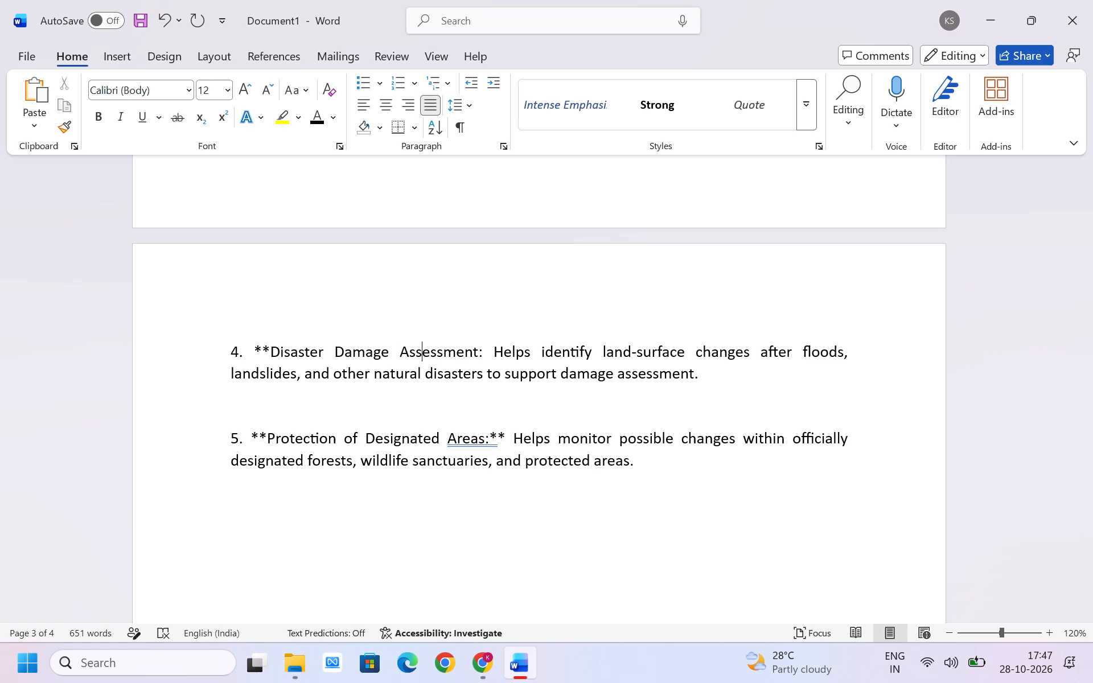
key("Left")
key("Left")
key("Left")
key("Left")
key("Left")
key("BackSpace")
key("BackSpace")
key("BackSpace")
key("BackSpace")
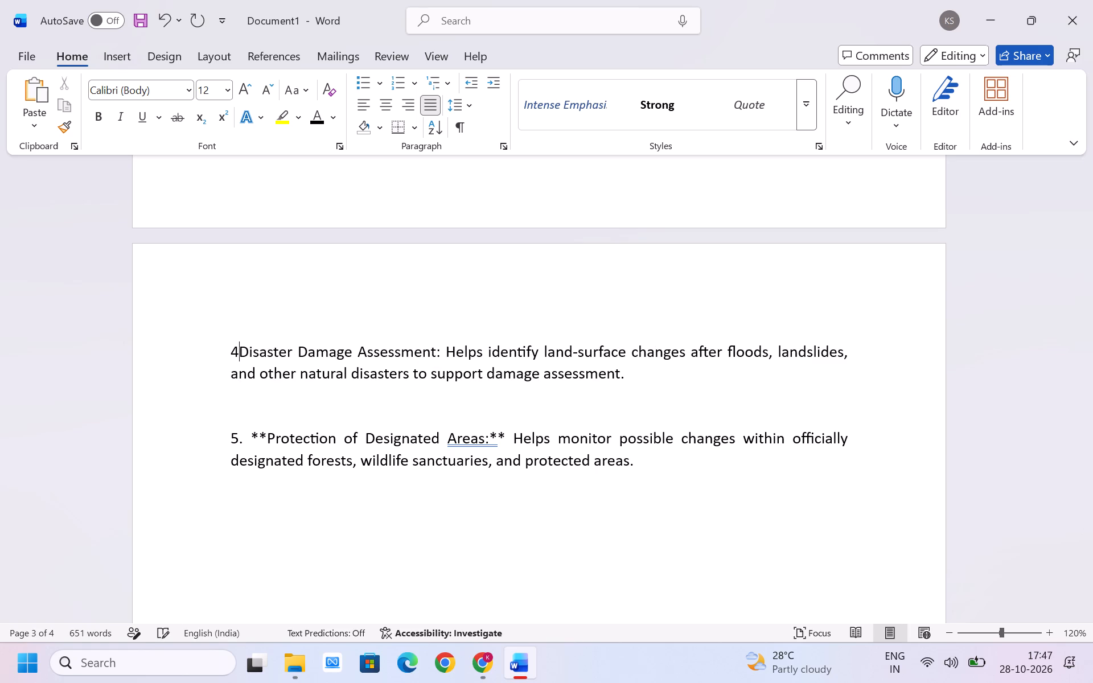
key("BackSpace")
key("BackSpace")
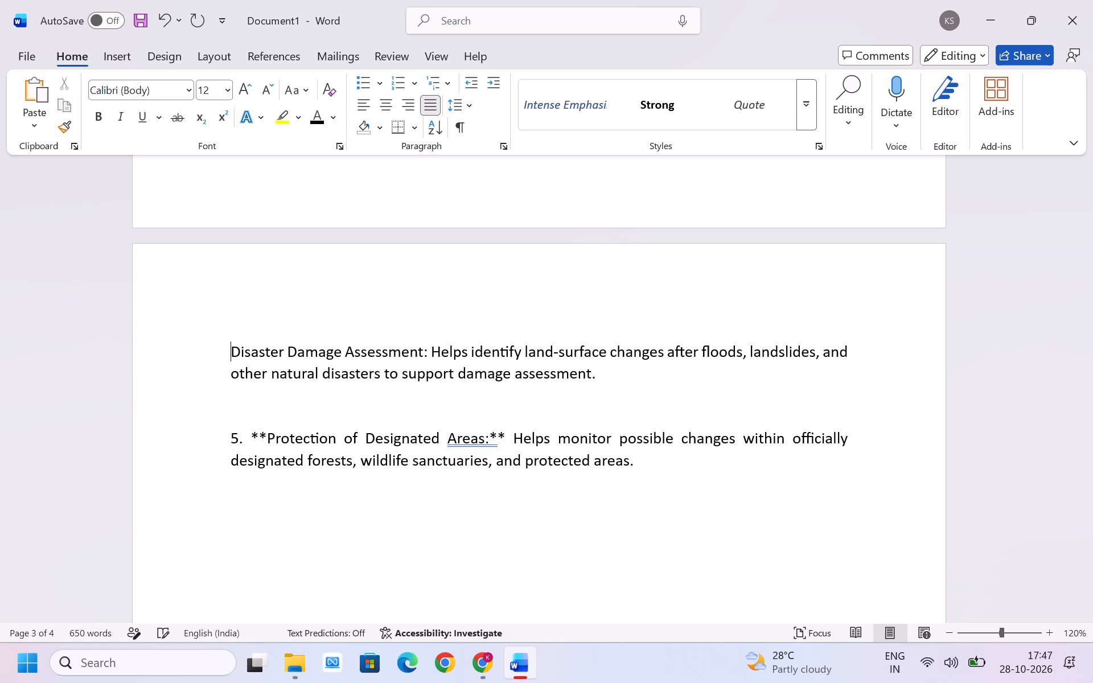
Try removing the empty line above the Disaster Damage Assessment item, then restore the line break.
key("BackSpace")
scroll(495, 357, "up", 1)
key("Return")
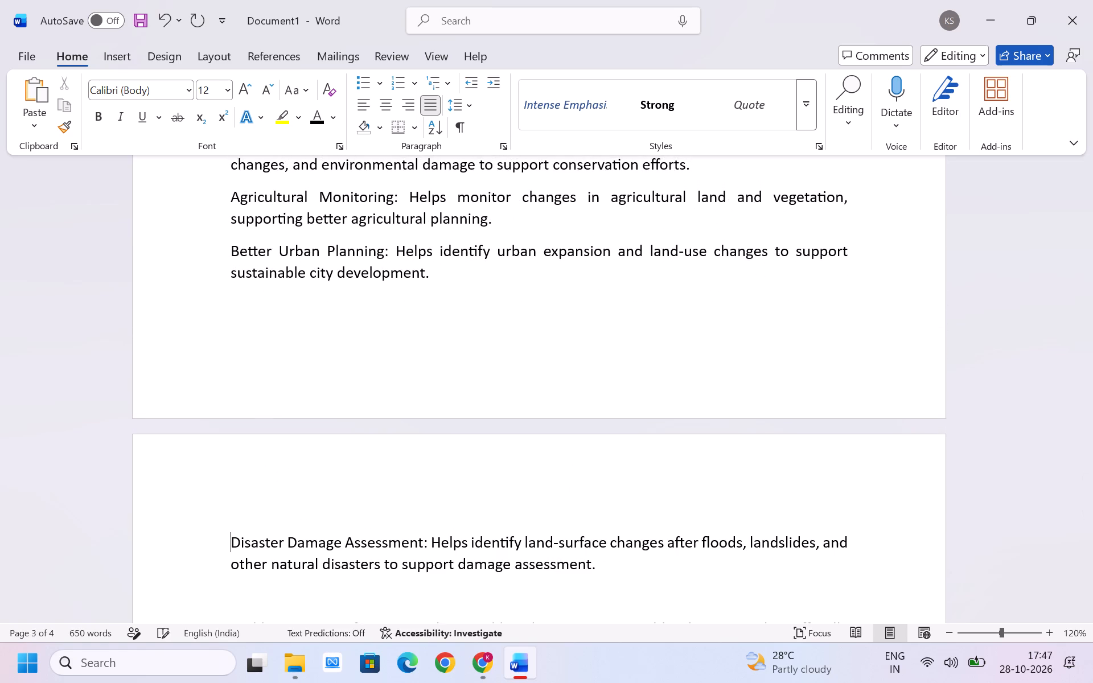
Strip the number 5 and the asterisks from the Protection of Designated Areas item, keeping its colon, and remove the empty line above it.
scroll(495, 357, "down", 1)
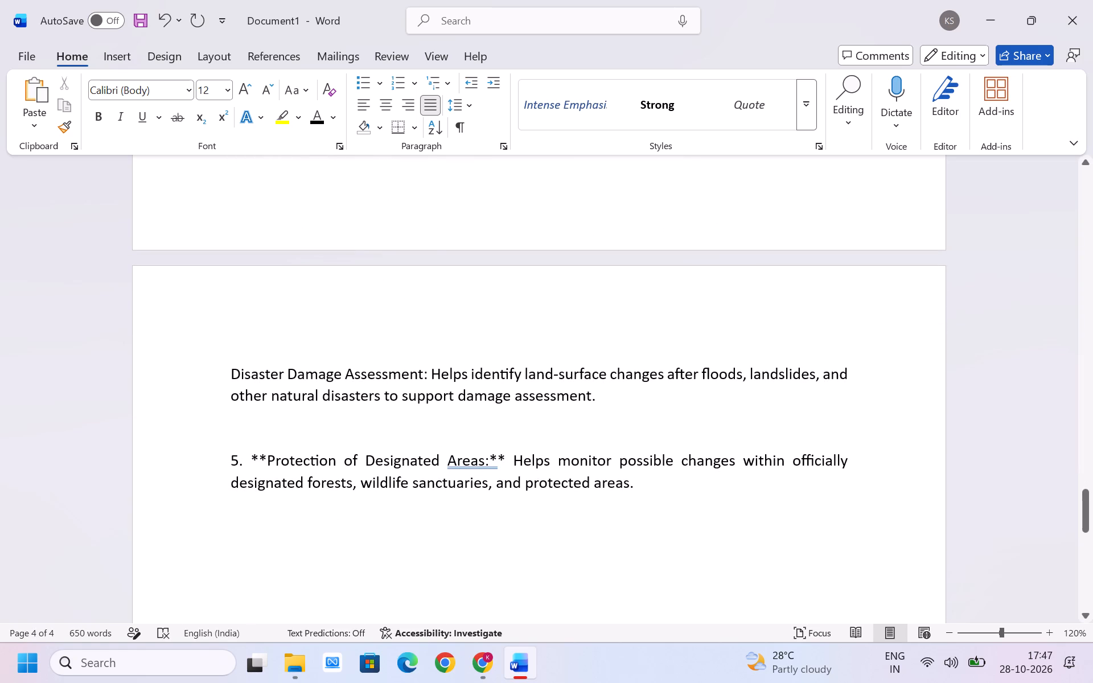
left_click(512, 460)
key("BackSpace")
key("BackSpace")
key("BackSpace")
key("BackSpace")
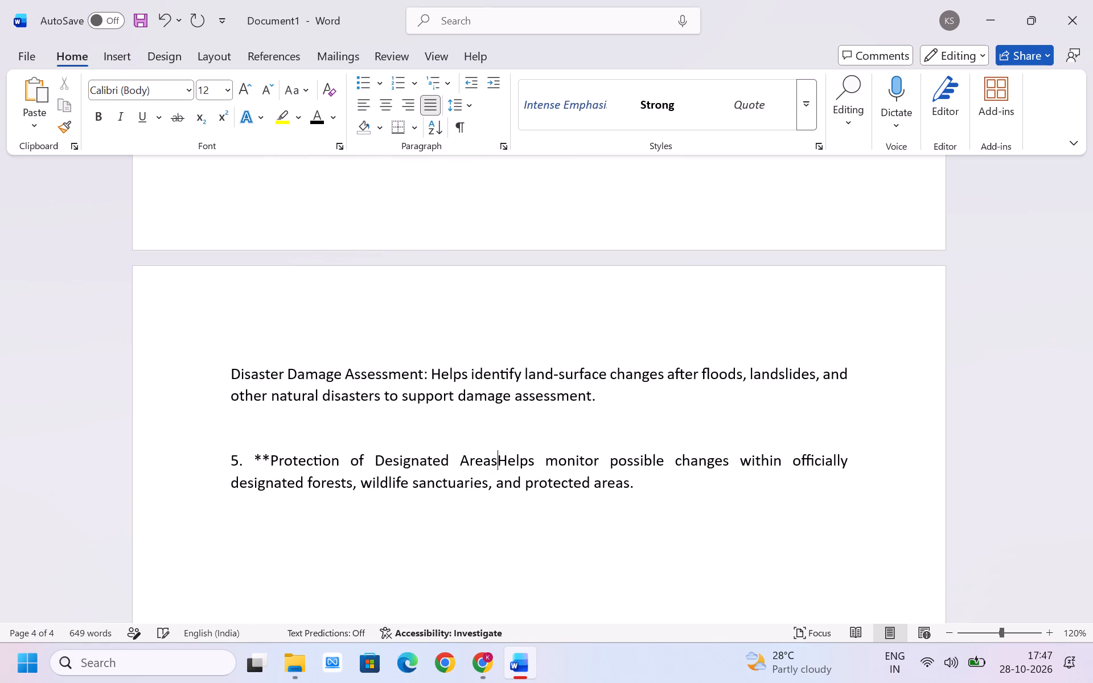
type(":")
key("space")
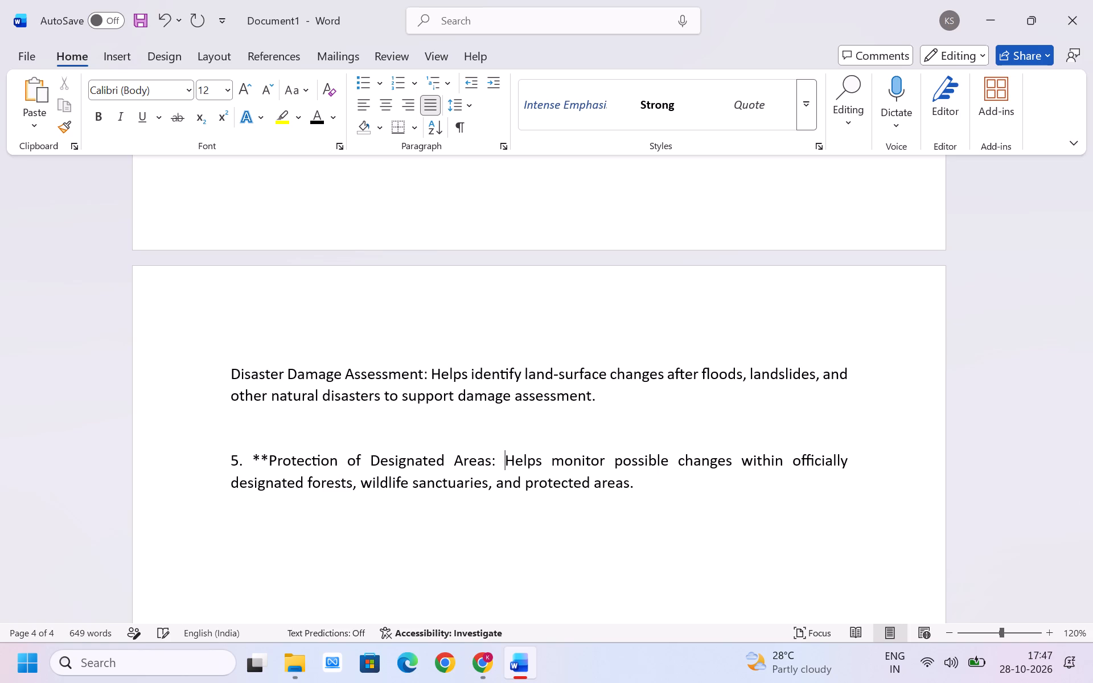
key("Left")
key("Left")
key("Left")
key("Left")
key("Left")
key("Left")
key("Left")
key("Left")
key("Left")
key("Left")
key("Left")
key("Left")
key("Left")
key("Left")
key("Left")
key("Left")
key("Left")
key("Left")
key("Left")
key("Left")
key("Left")
key("Left")
key("Left")
key("BackSpace")
key("BackSpace")
key("BackSpace")
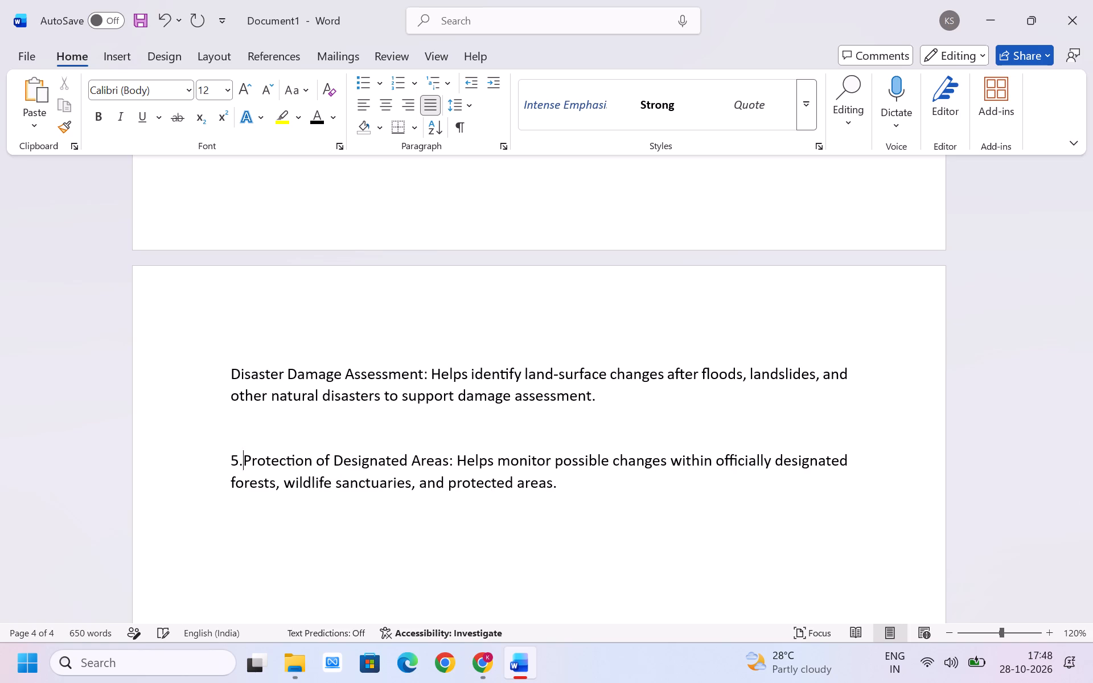
key("BackSpace")
key("BackSpace")
key("BackSpace")
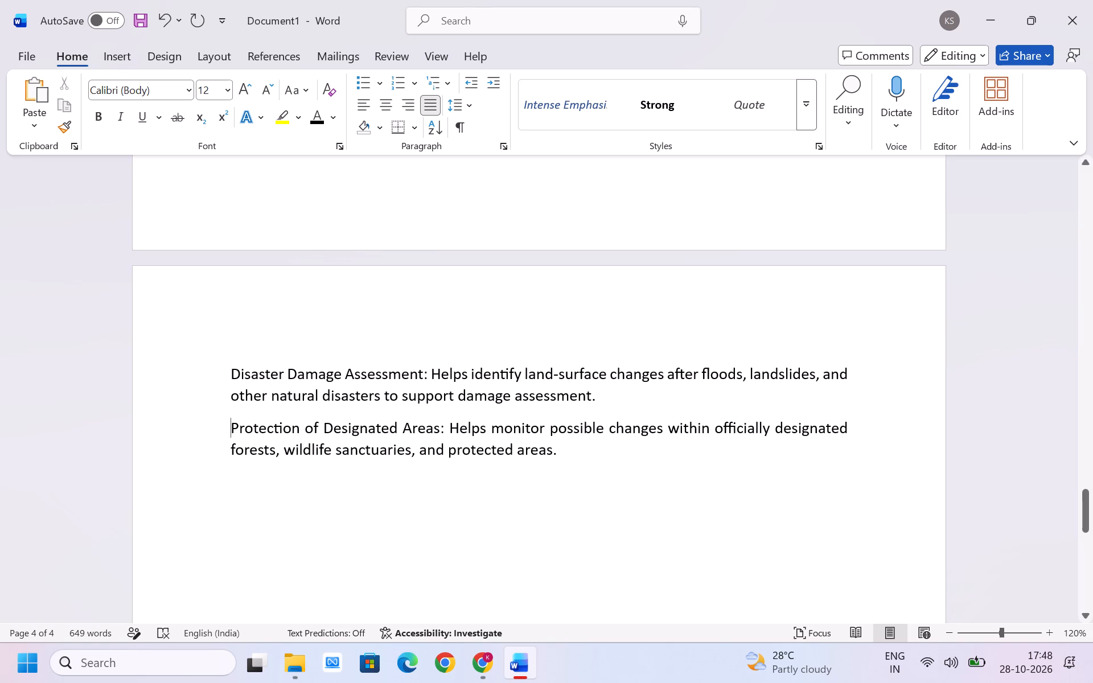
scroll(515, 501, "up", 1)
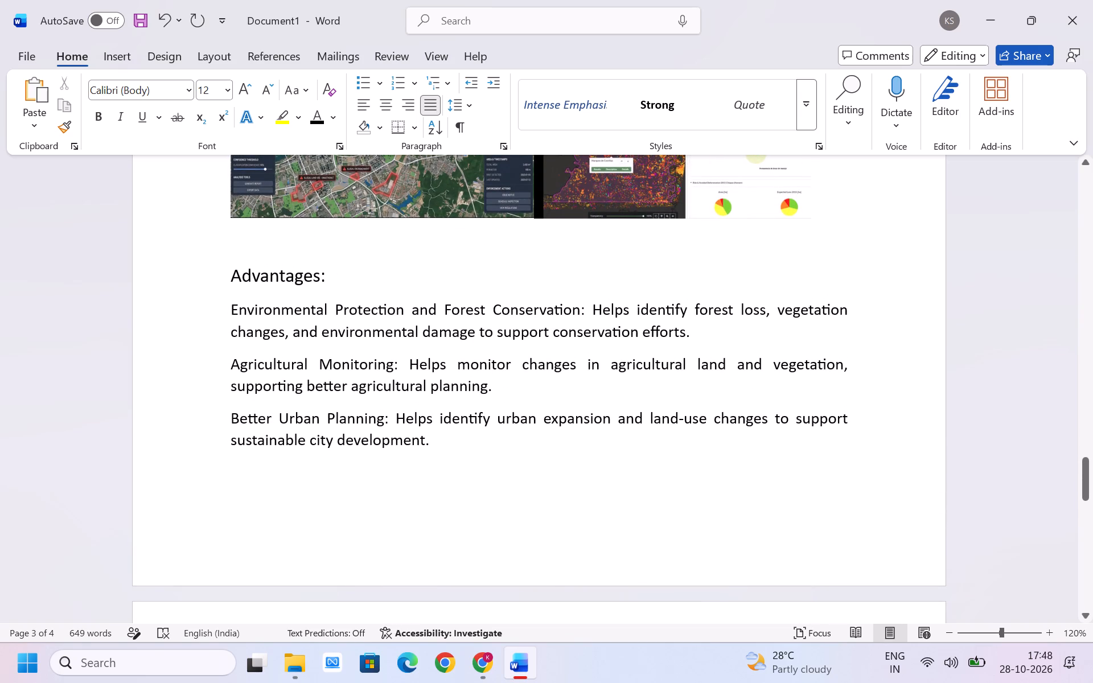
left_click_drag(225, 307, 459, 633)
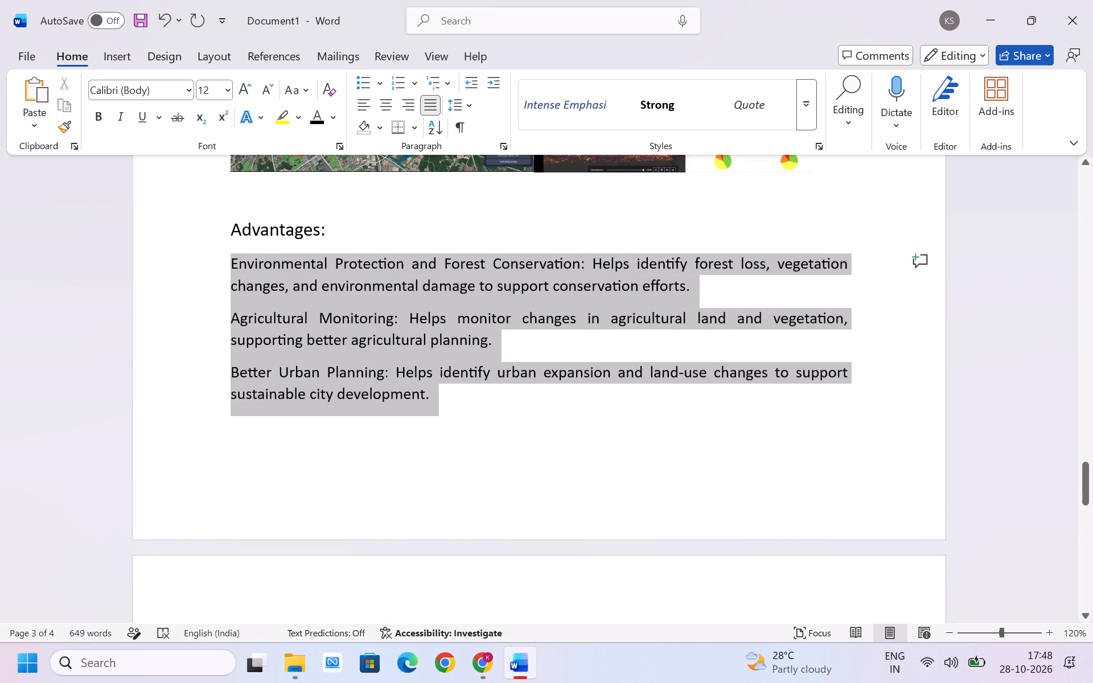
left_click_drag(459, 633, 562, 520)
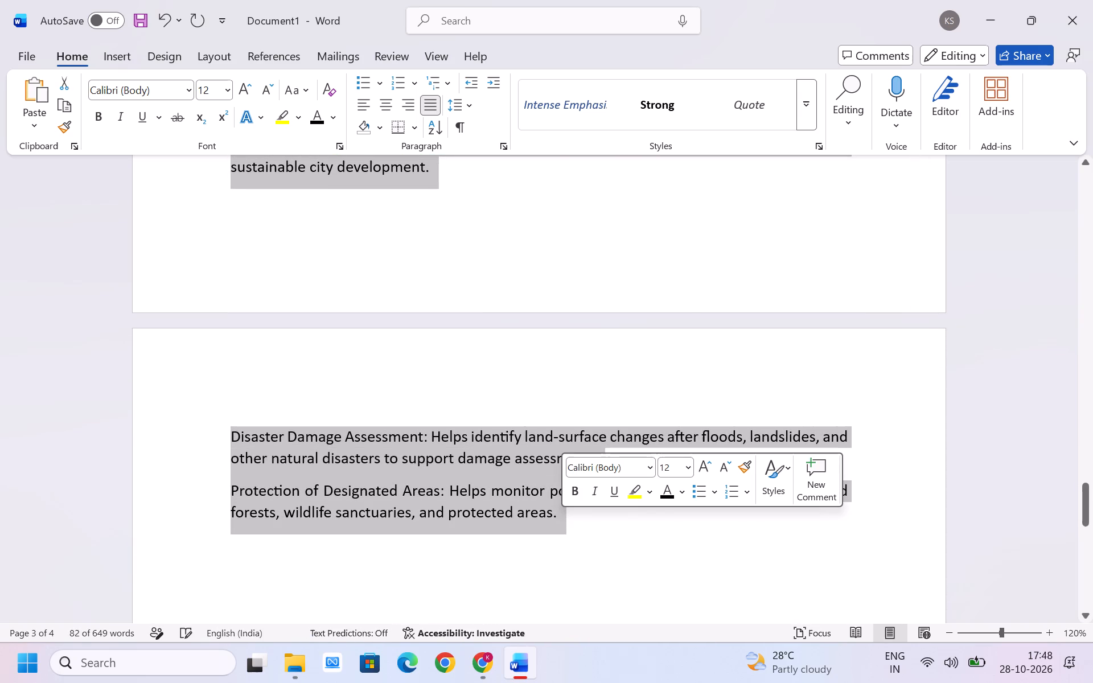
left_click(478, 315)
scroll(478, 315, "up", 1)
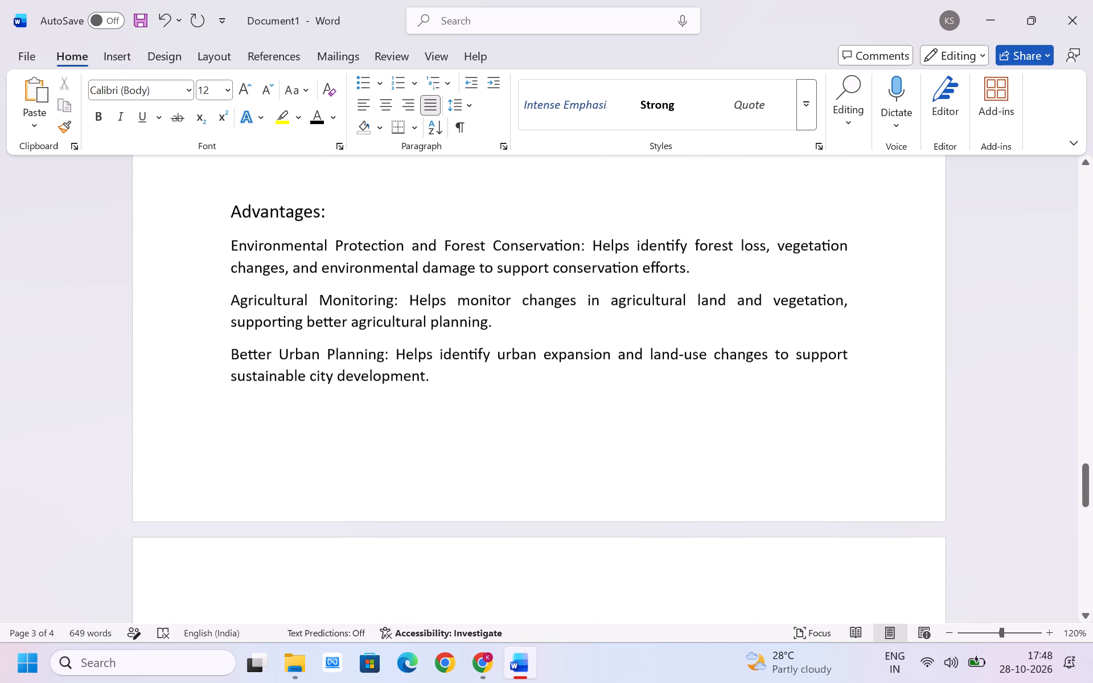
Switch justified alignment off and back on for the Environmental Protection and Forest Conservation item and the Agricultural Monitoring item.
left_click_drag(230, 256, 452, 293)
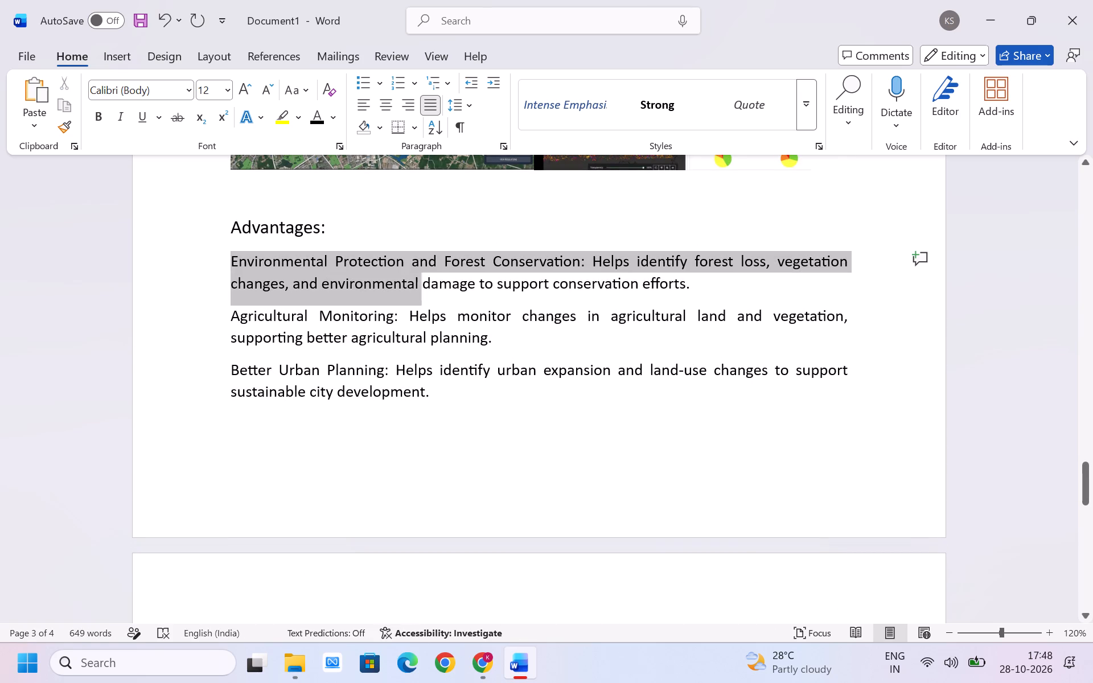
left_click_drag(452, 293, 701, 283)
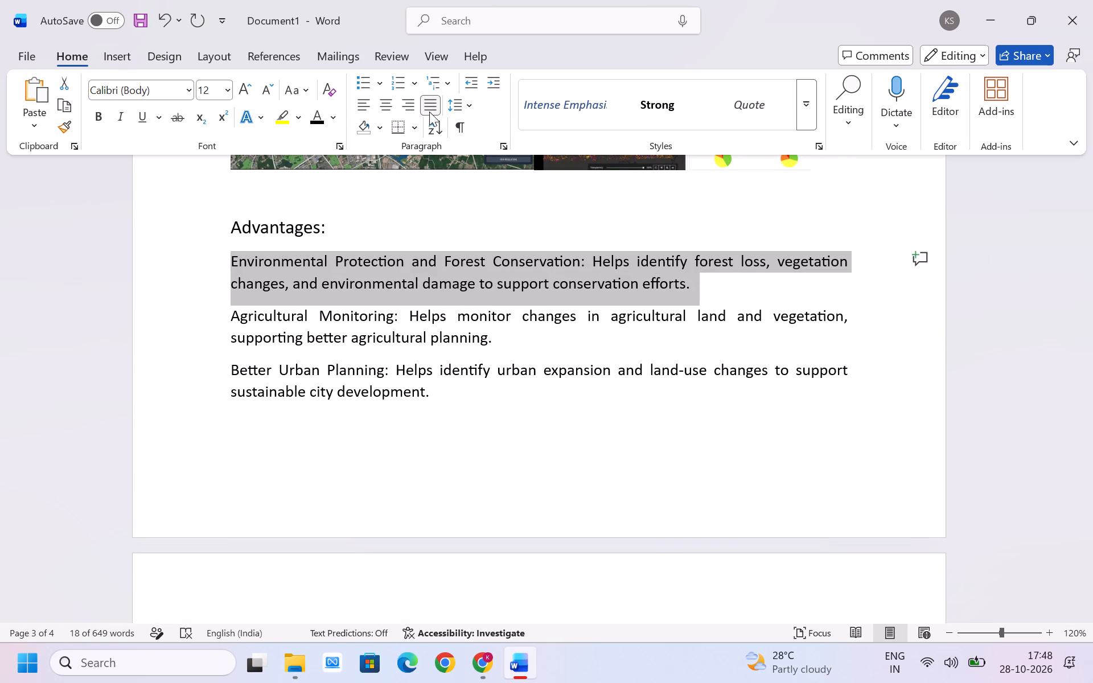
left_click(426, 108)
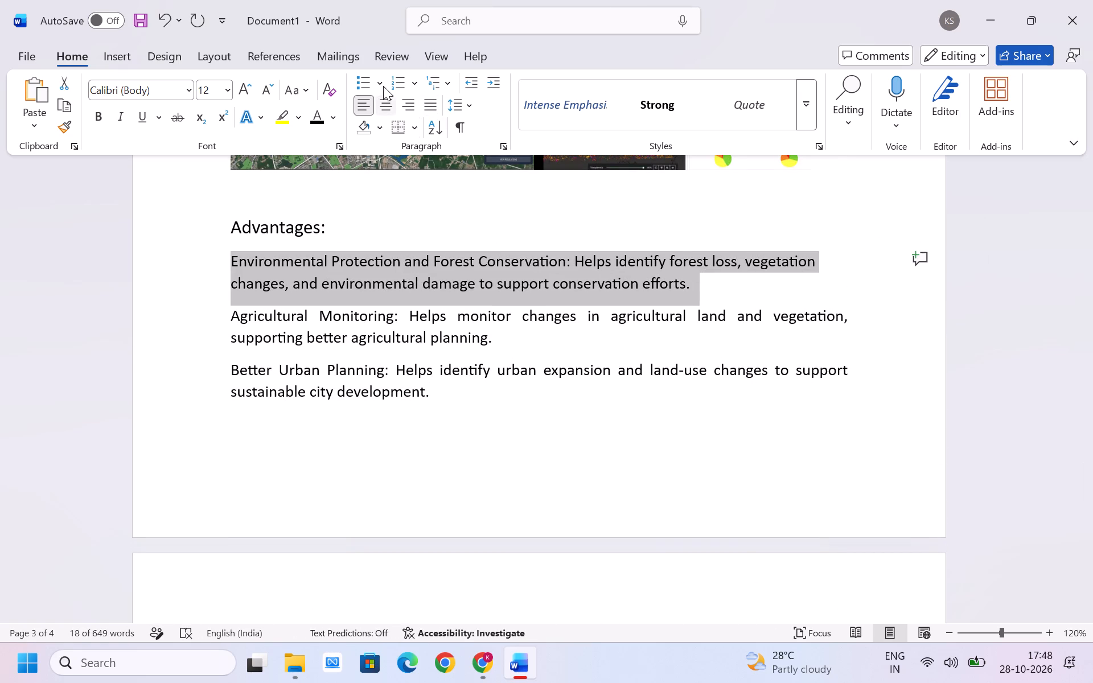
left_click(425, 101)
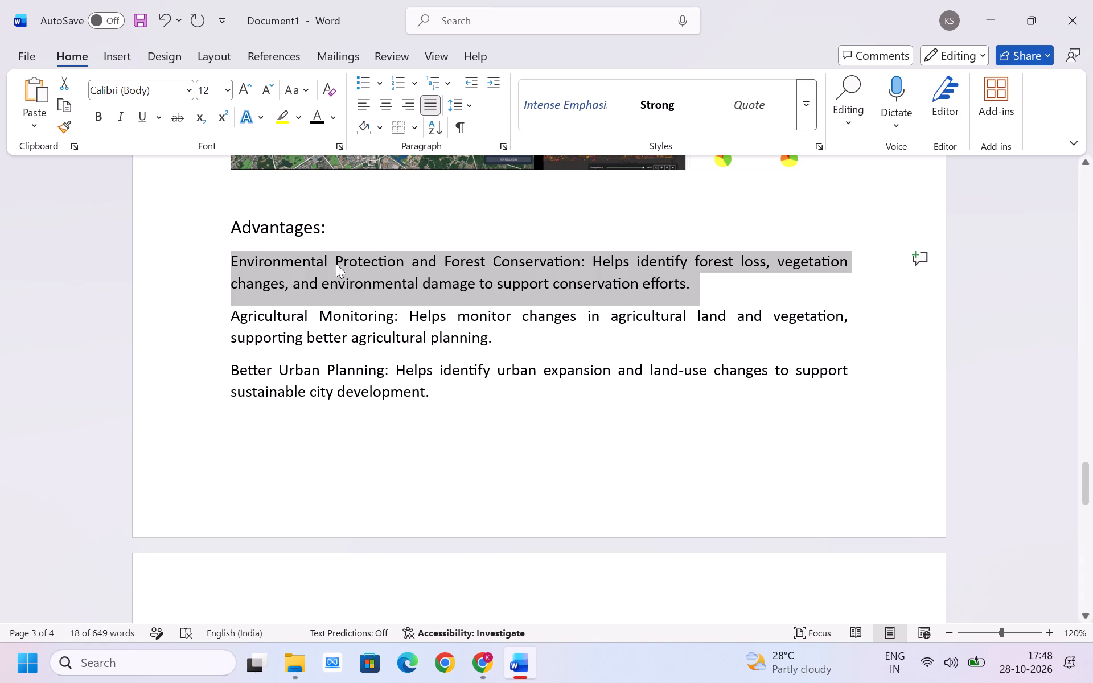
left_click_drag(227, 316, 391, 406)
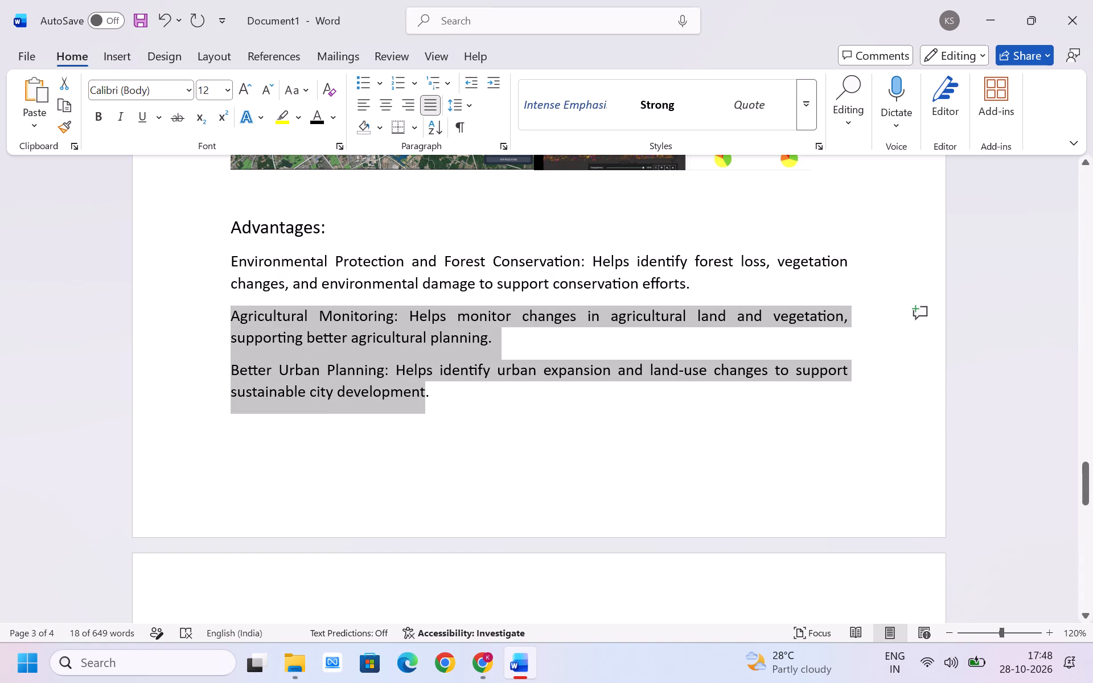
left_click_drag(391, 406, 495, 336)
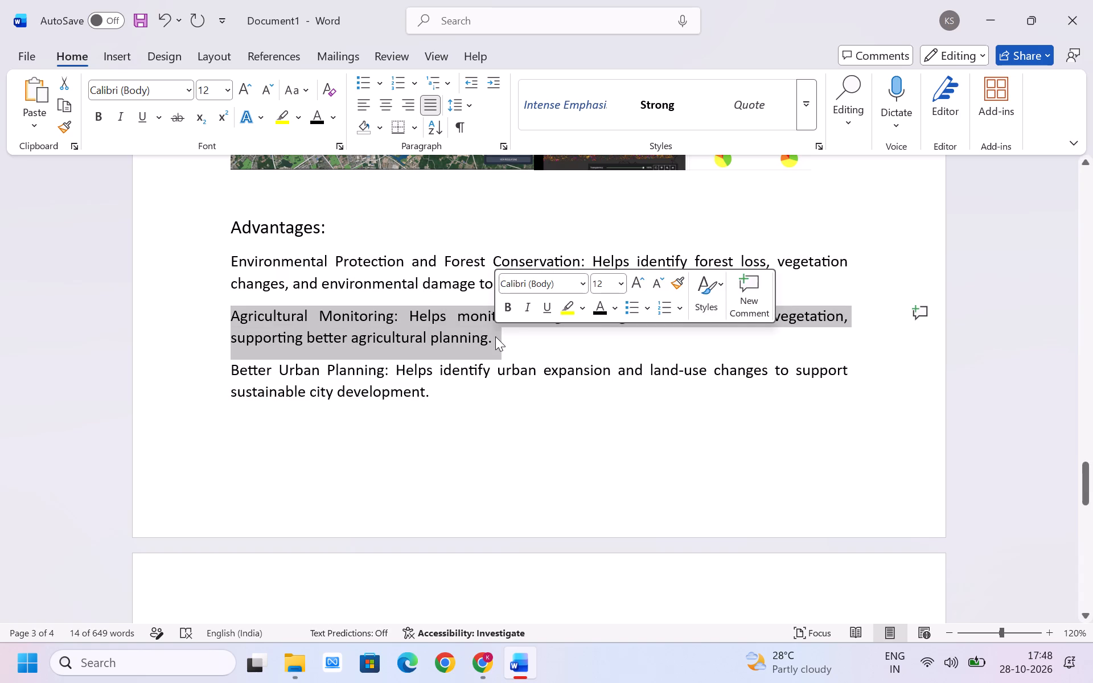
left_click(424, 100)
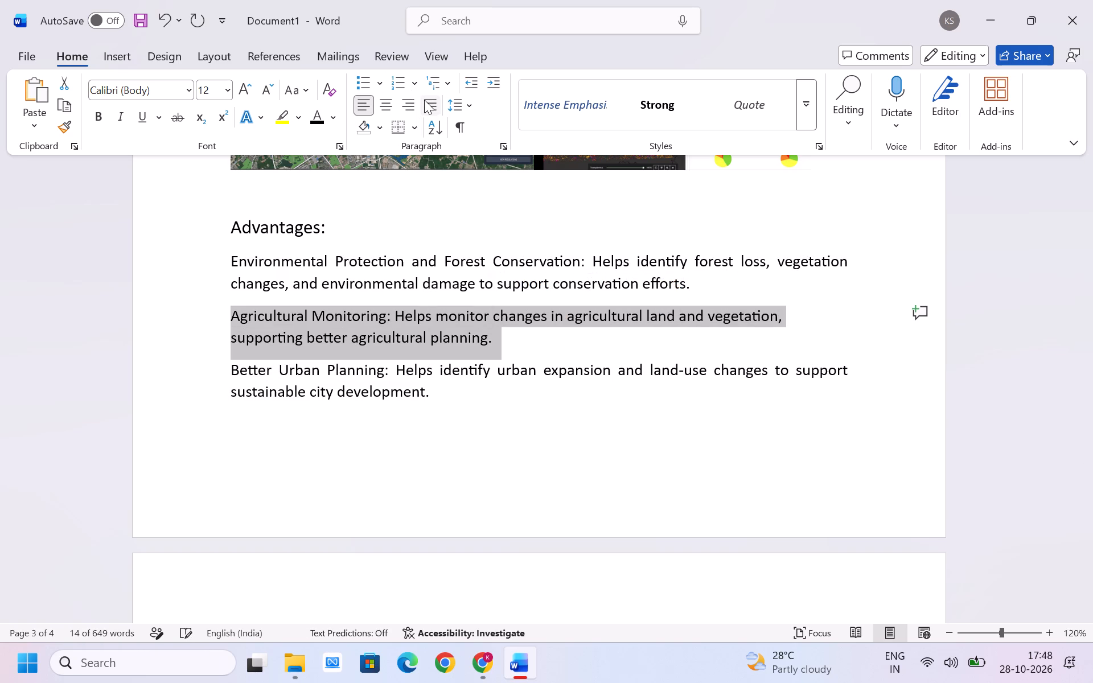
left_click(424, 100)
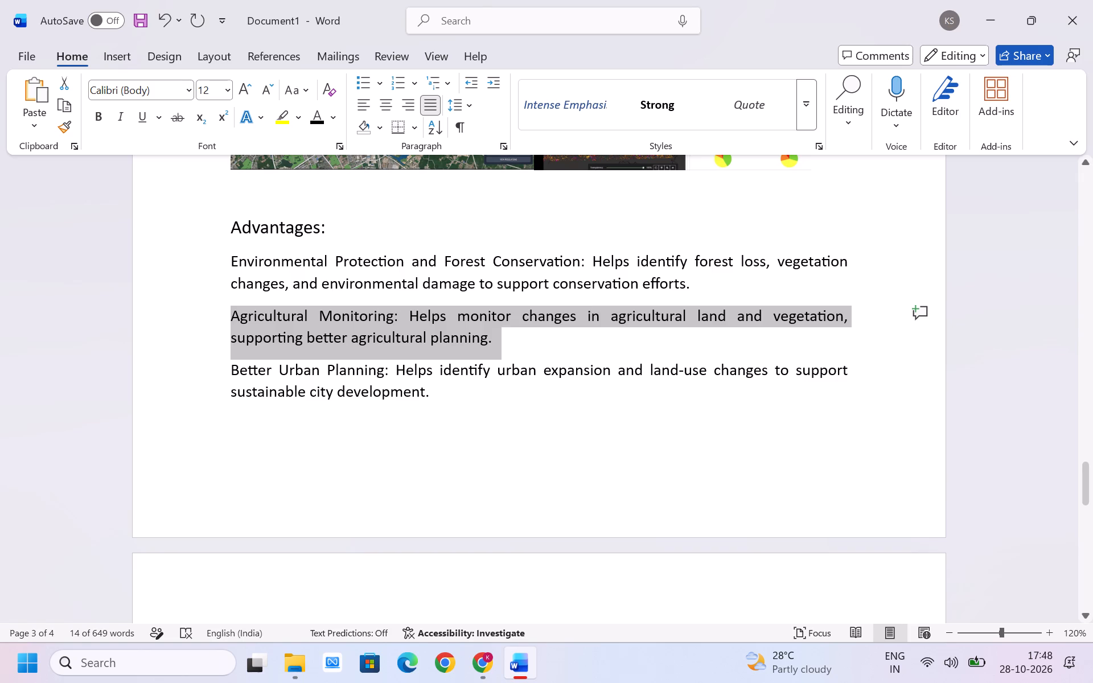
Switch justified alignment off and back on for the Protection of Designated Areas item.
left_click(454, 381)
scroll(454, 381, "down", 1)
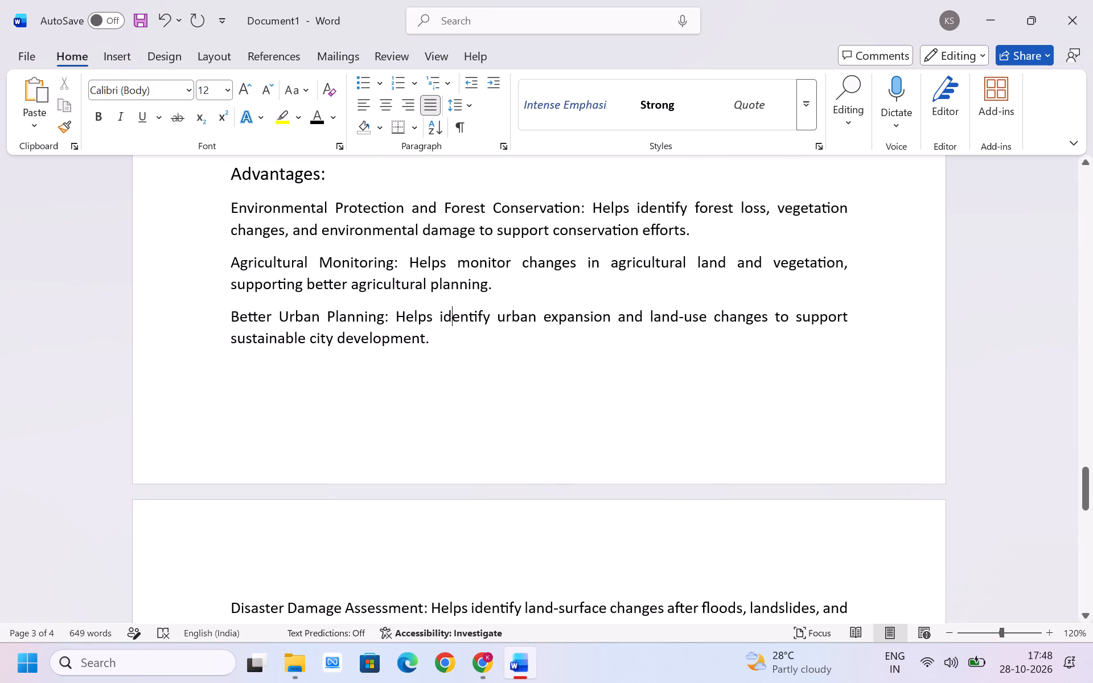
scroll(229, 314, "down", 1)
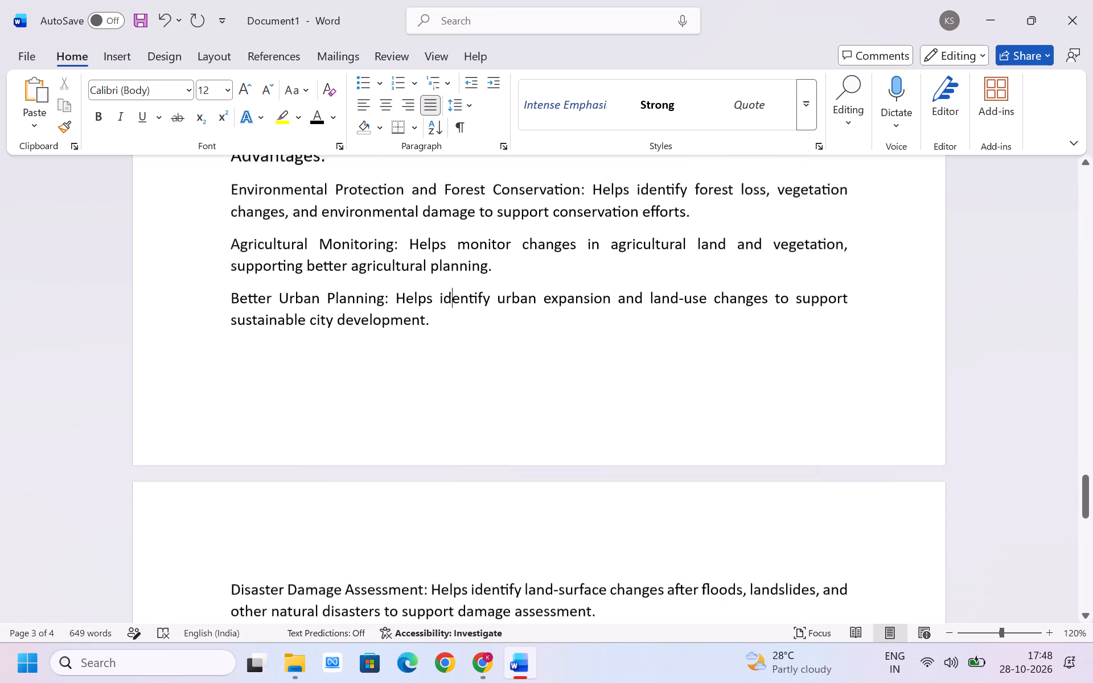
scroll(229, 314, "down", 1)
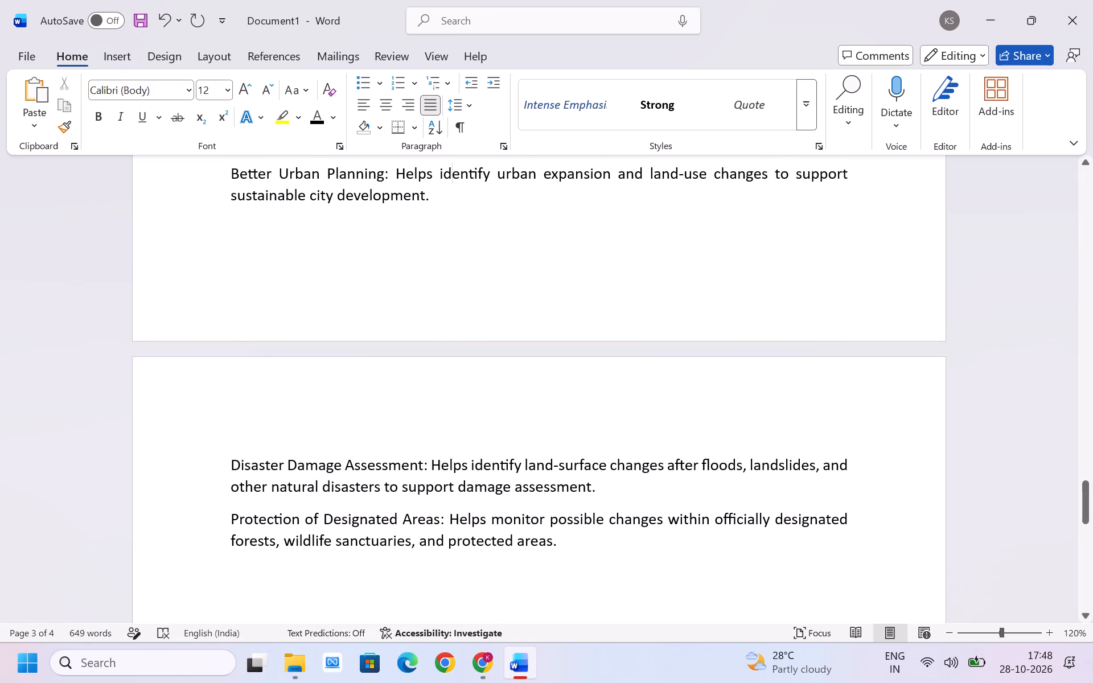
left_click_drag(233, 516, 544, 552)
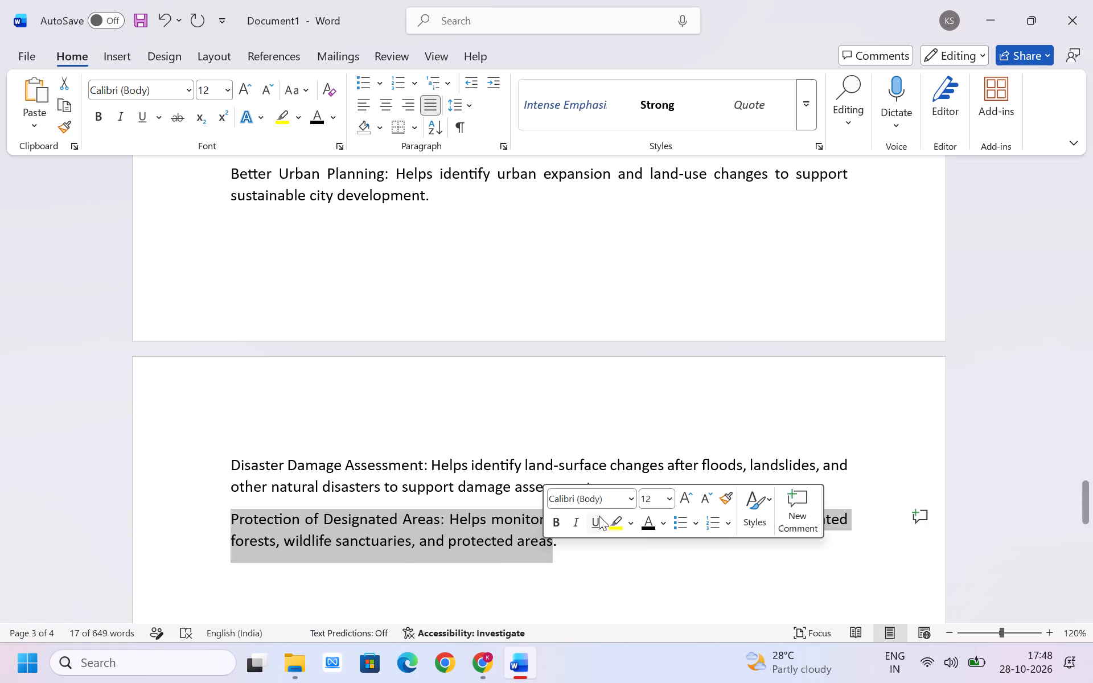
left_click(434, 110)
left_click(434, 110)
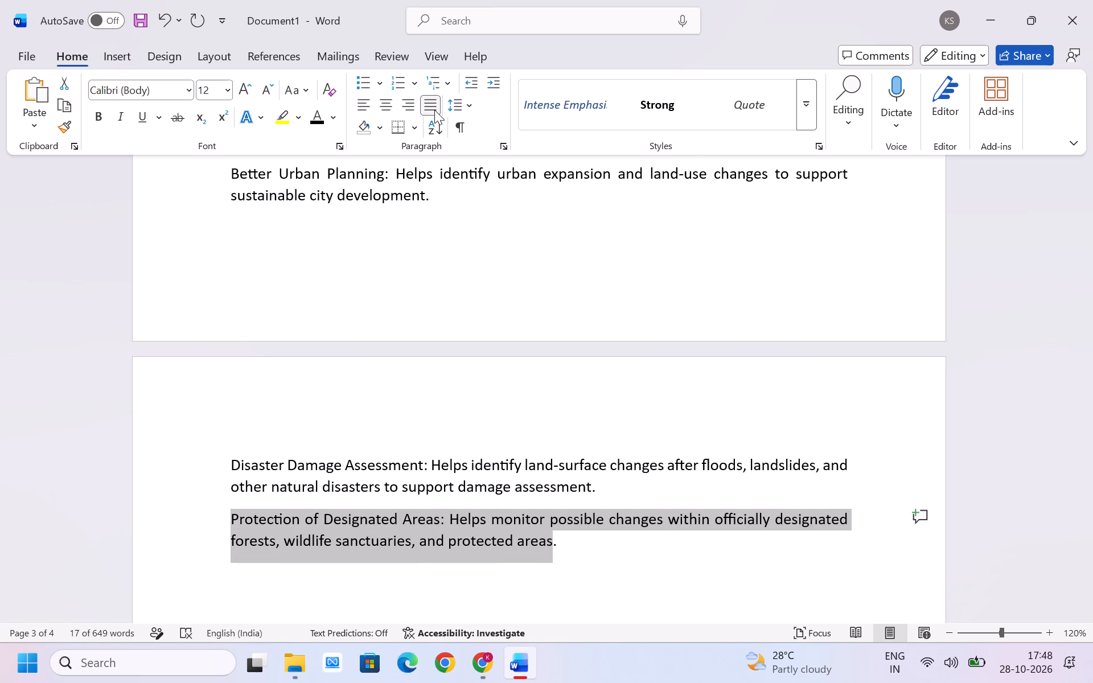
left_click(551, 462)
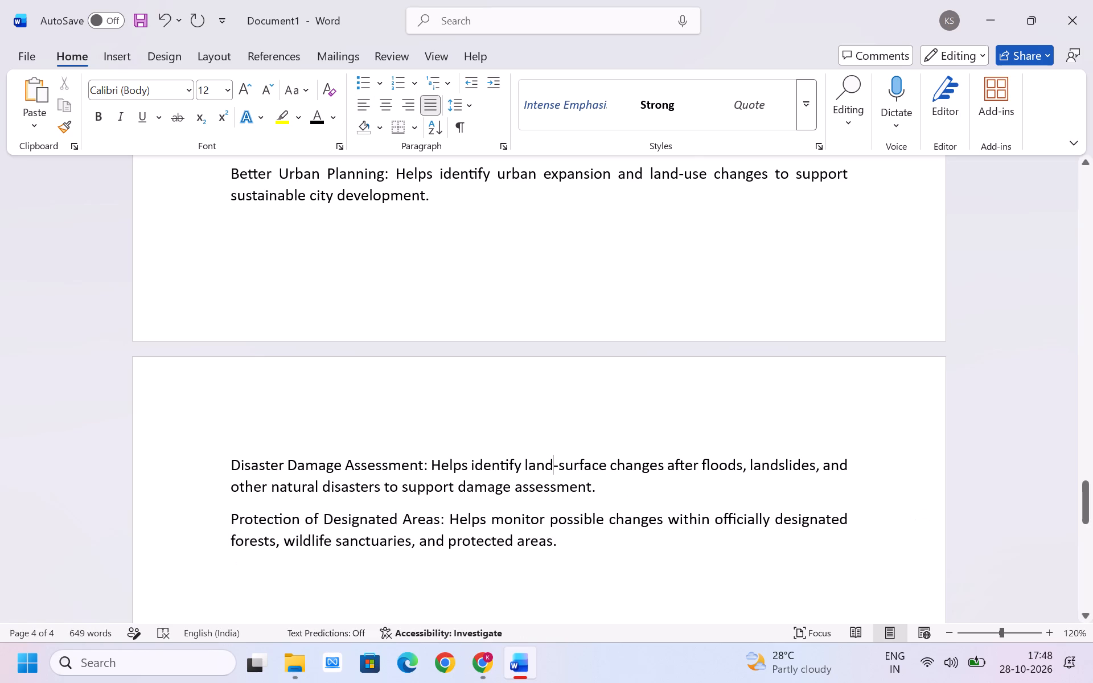
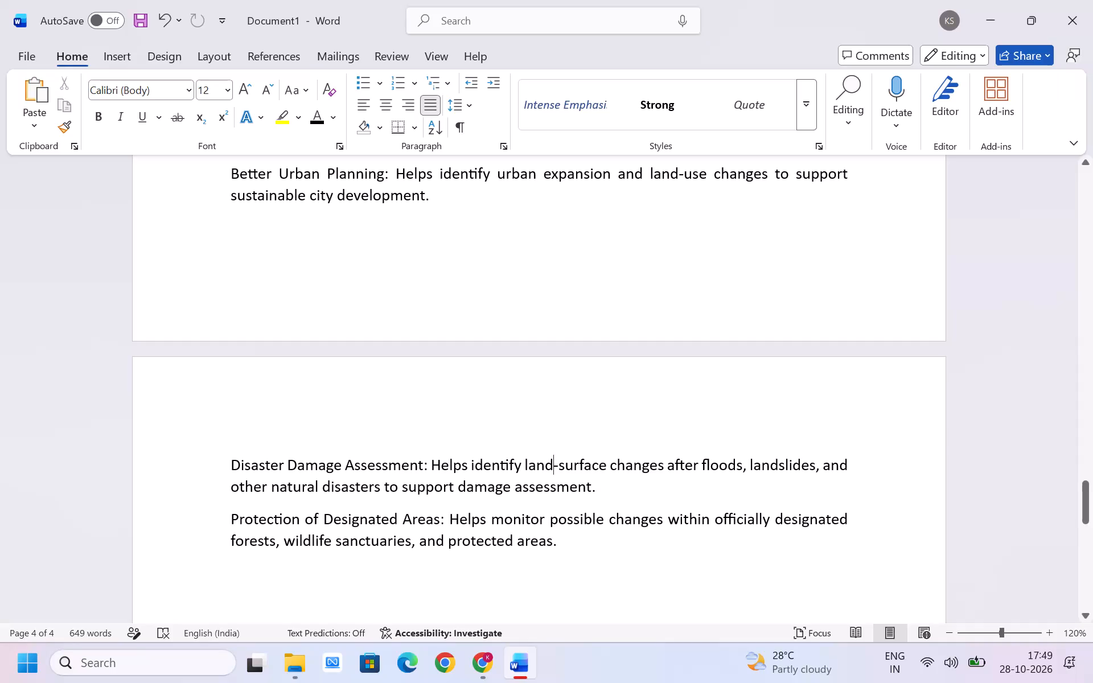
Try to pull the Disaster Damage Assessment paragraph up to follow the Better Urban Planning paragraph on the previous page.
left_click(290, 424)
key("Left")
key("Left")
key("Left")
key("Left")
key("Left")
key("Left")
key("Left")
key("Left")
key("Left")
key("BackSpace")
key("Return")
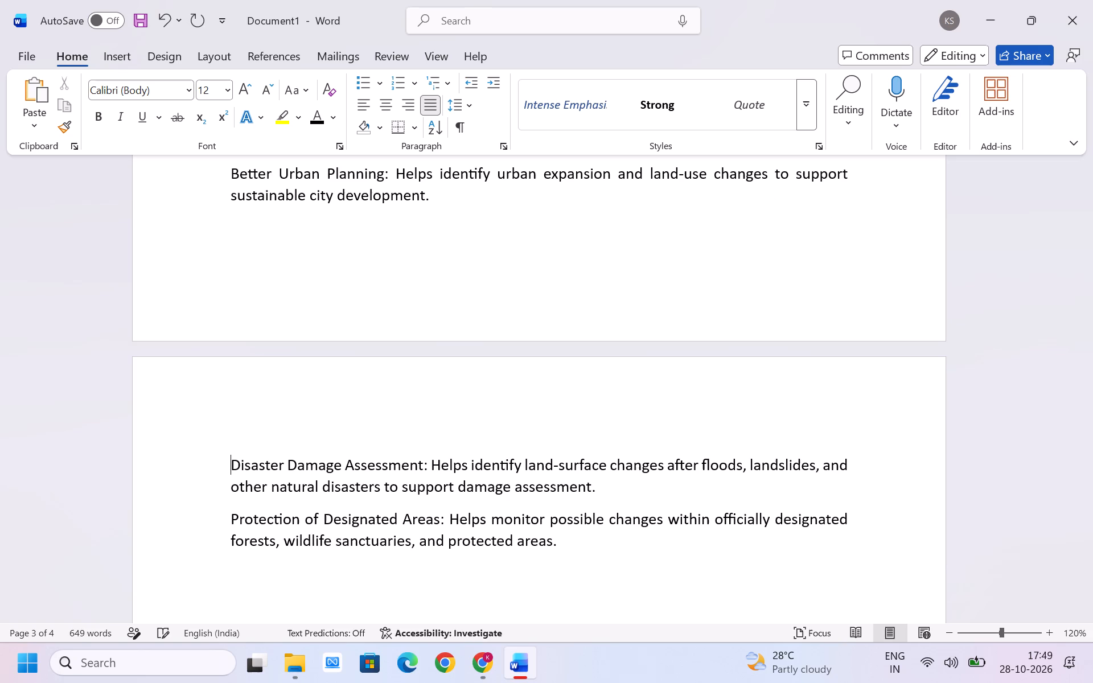
Make the "Advantages:" heading bold.
scroll(290, 424, "up", 1)
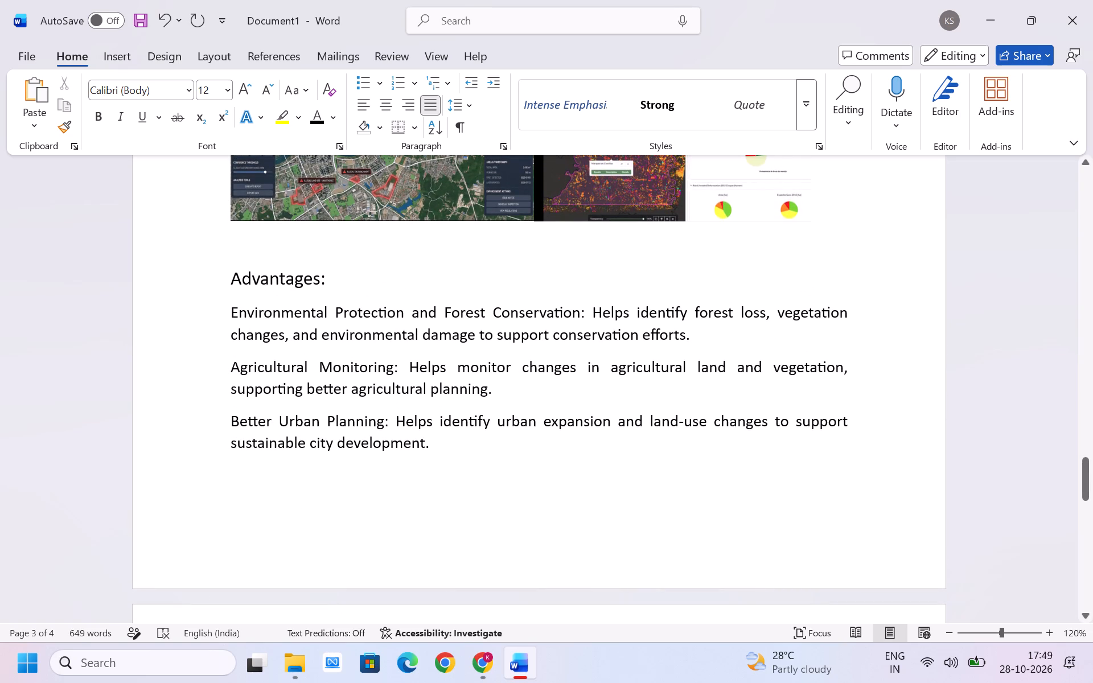
left_click_drag(232, 281, 332, 274)
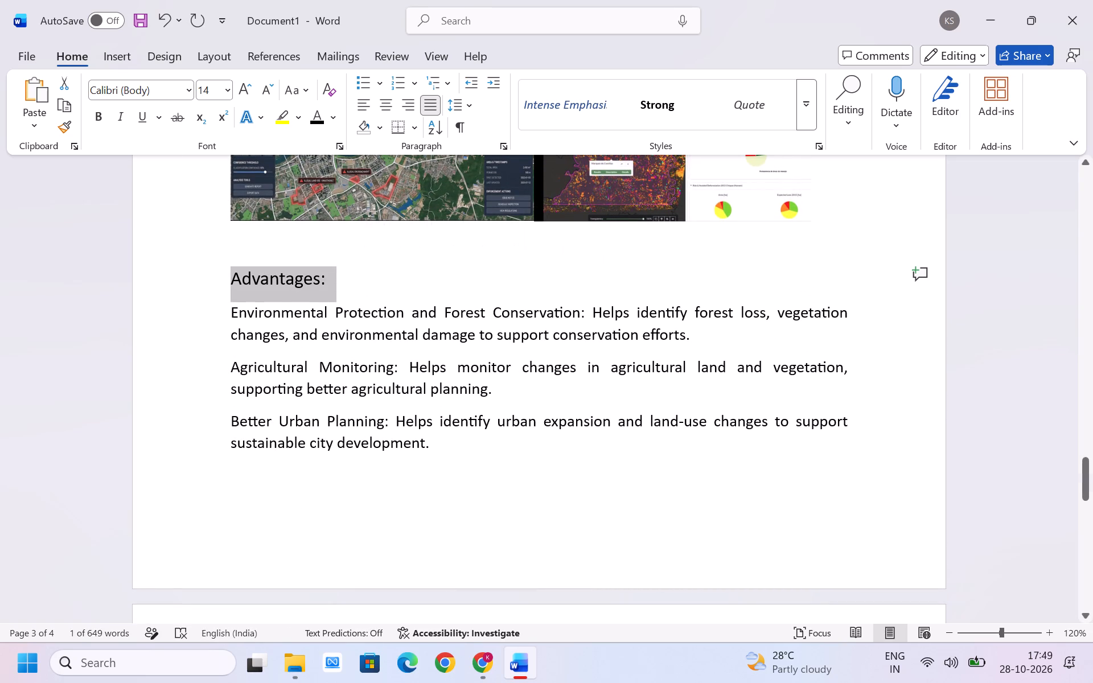
left_click(102, 107)
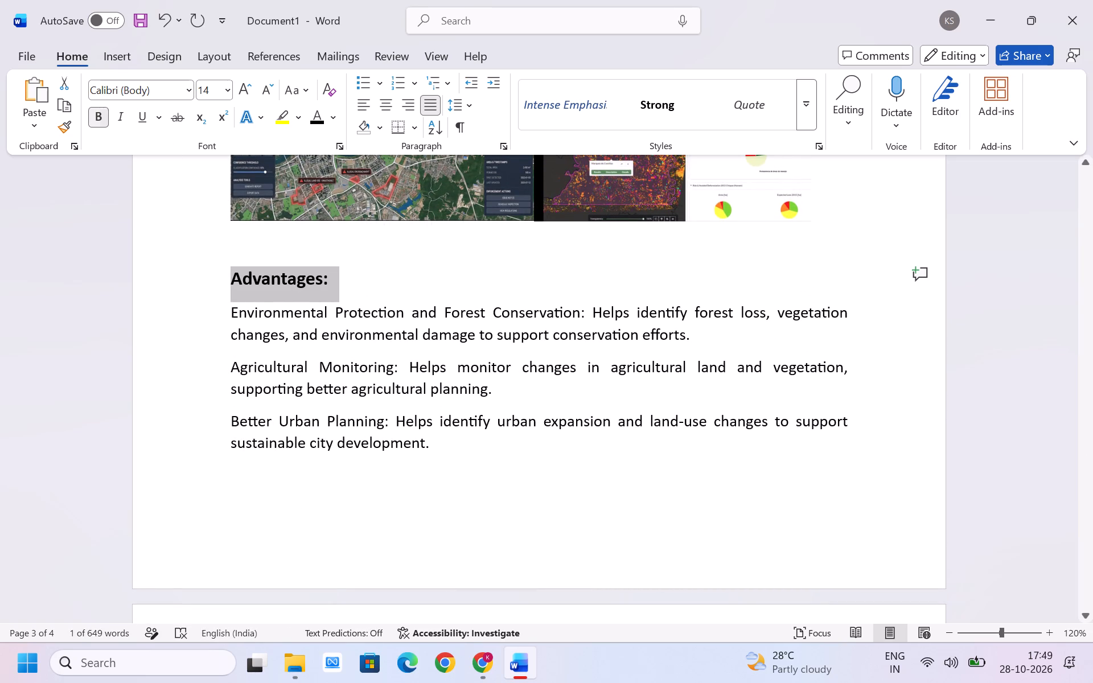
Format the five advantage paragraphs, from Environmental Protection to Protection of Designated Areas, as a bulleted list.
left_click(227, 310)
left_click_drag(227, 310, 524, 629)
scroll(413, 525, "right", 1)
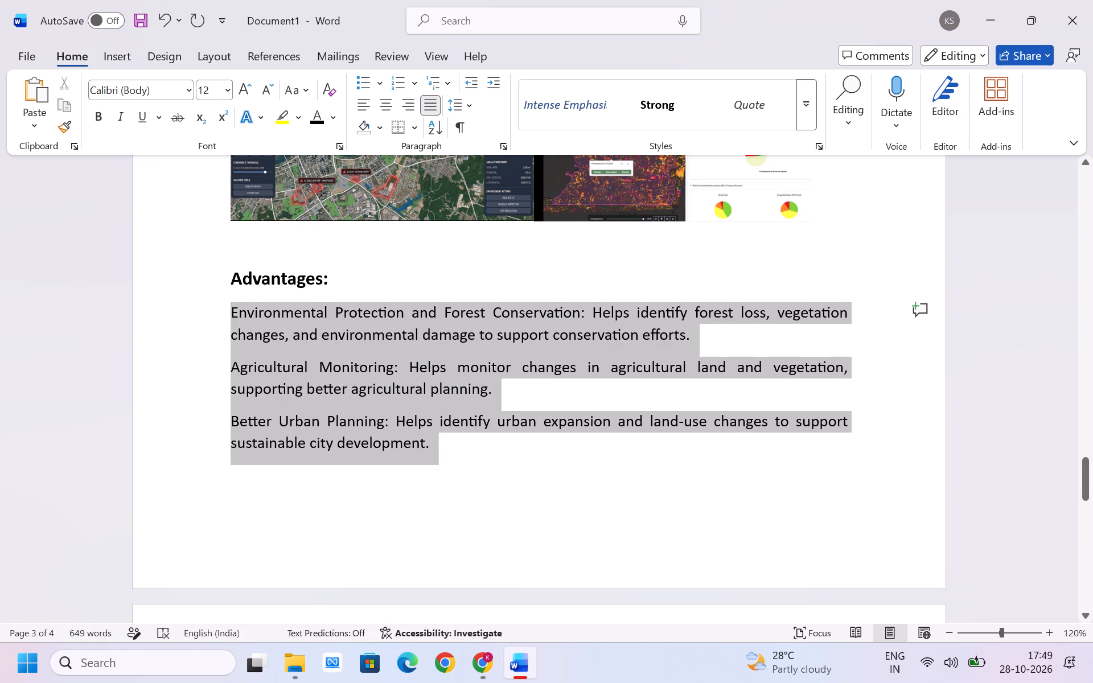
left_click_drag(524, 629, 550, 277)
scroll(541, 670, "down", 2)
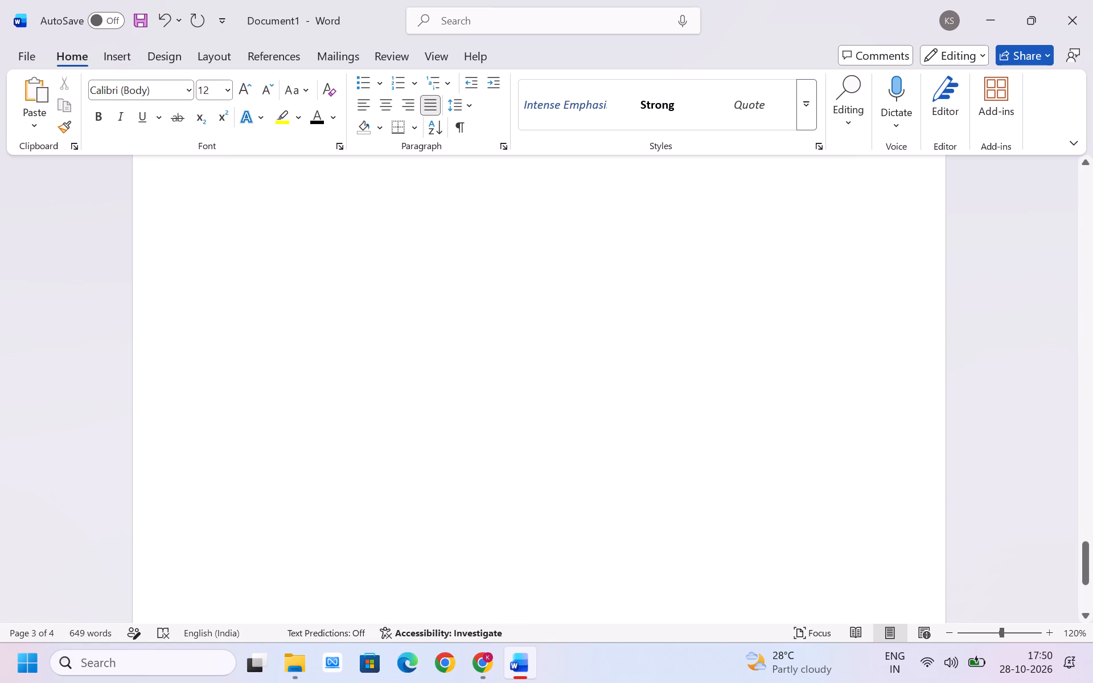
left_click_drag(550, 277, 549, 122)
scroll(549, 198, "up", 1)
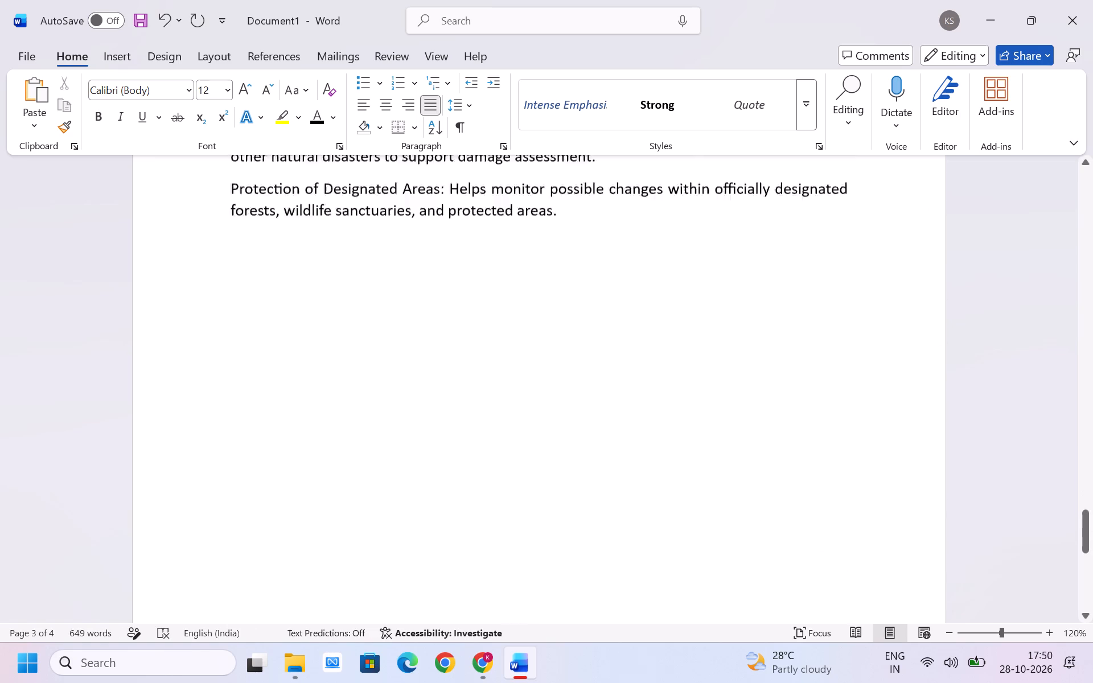
scroll(549, 122, "up", 1)
left_click_drag(549, 122, 748, 626)
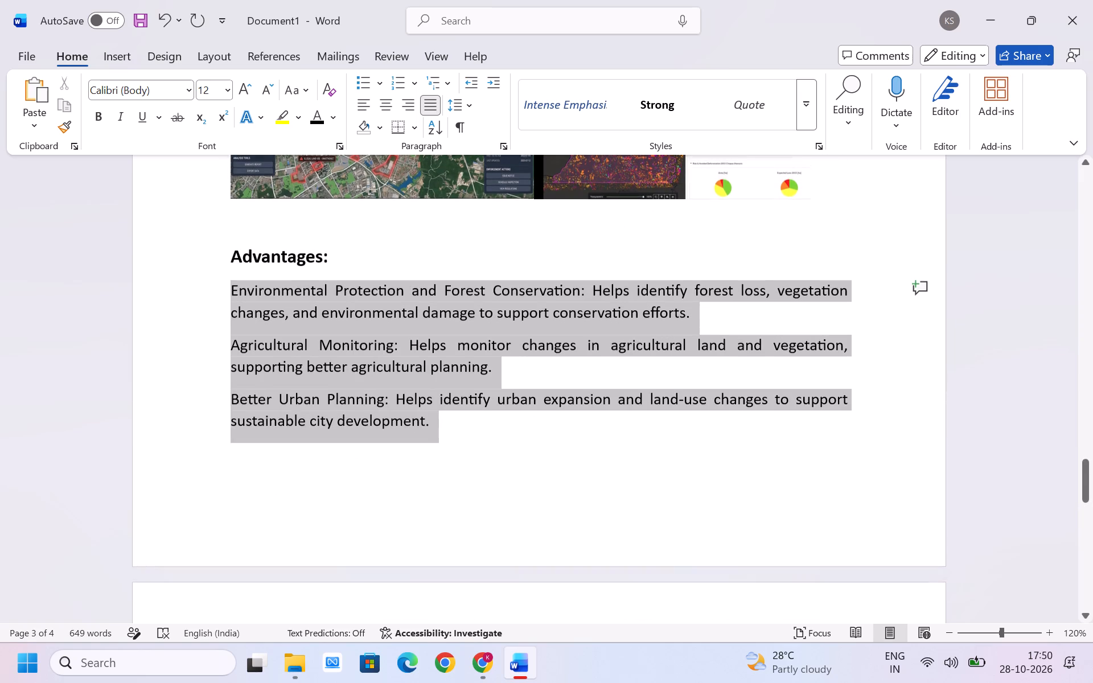
left_click_drag(748, 626, 659, 544)
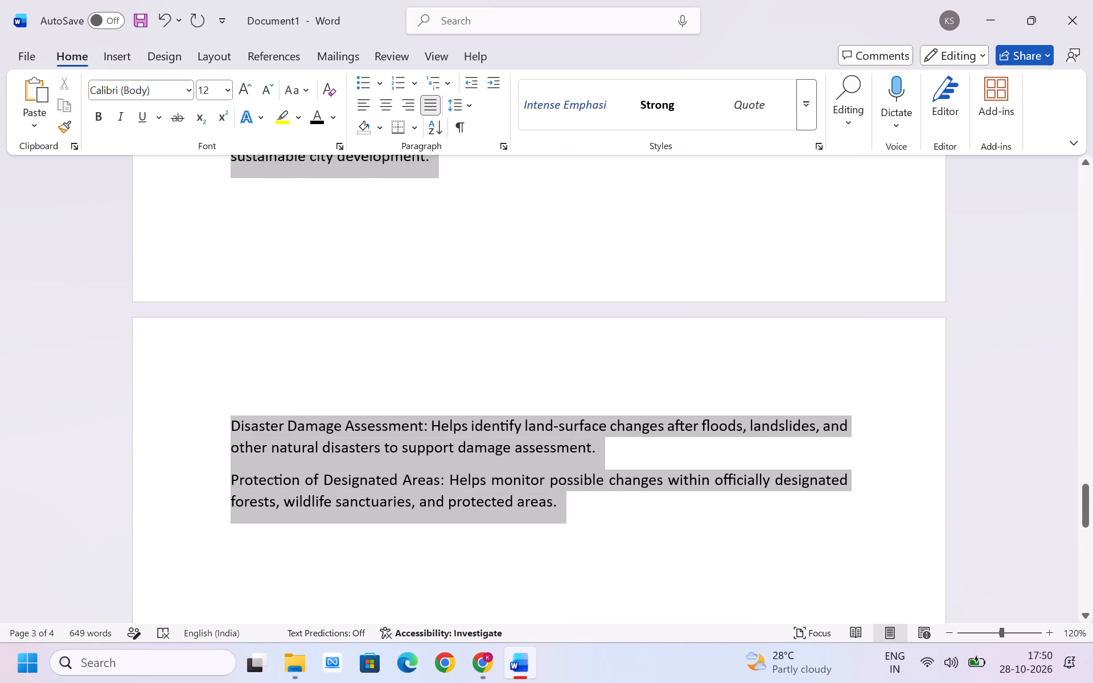
left_click_drag(659, 544, 663, 541)
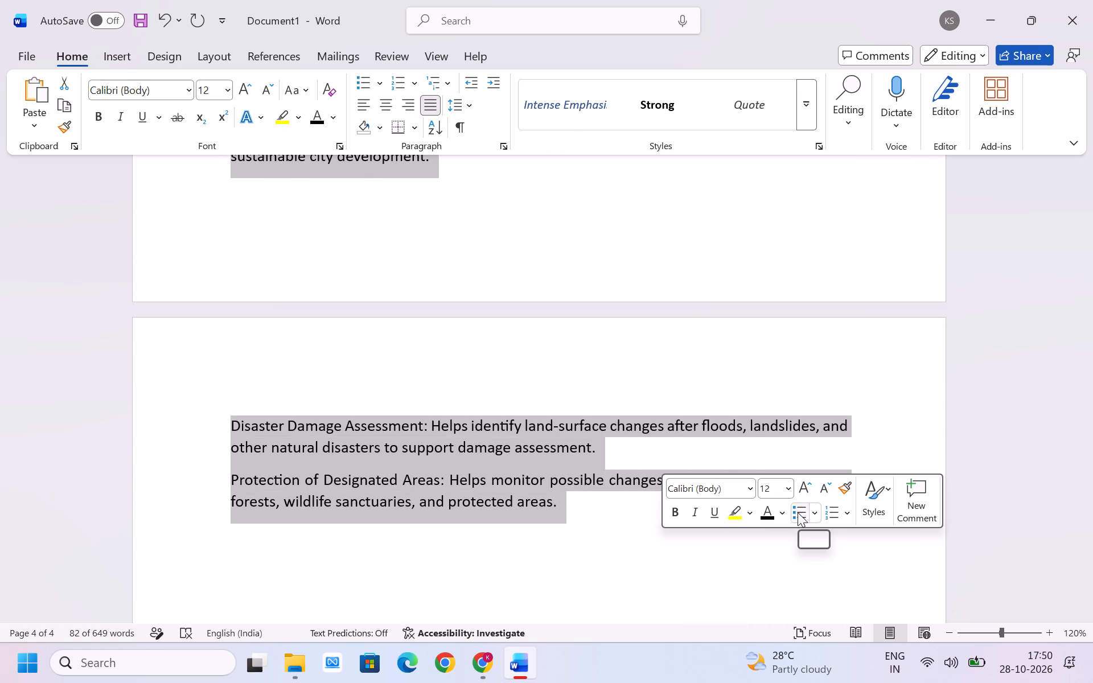
left_click(359, 90)
left_click(363, 318)
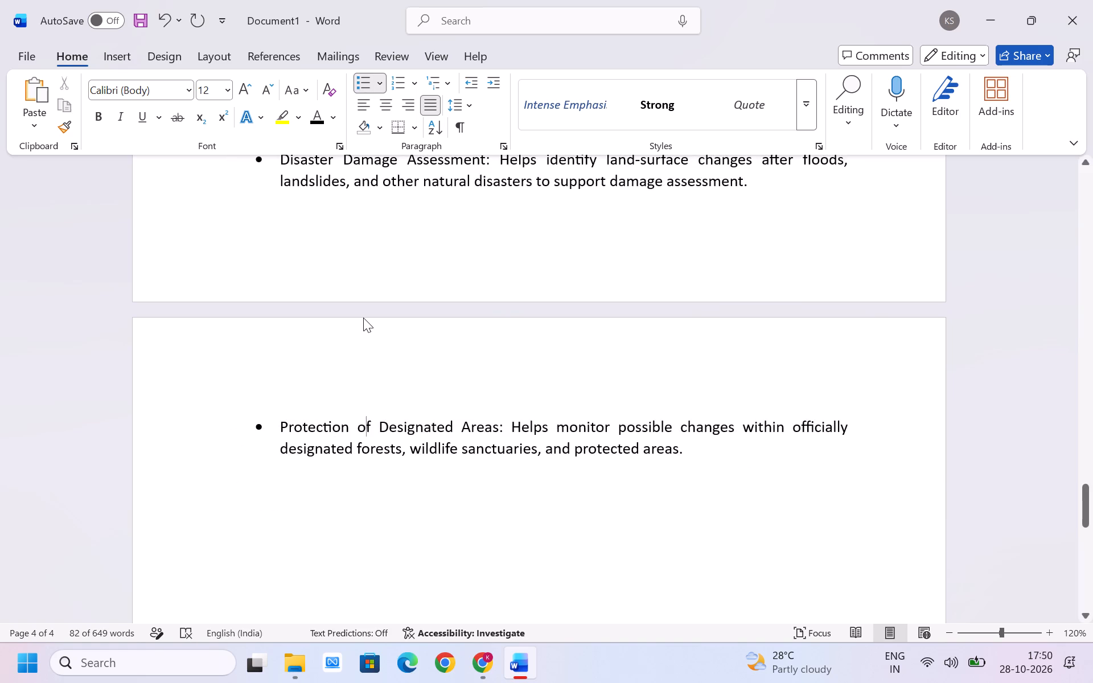
Review the whole document's layout, from the title and Introduction through Objectives and Methodology to the Advantages list.
scroll(363, 318, "up", 3)
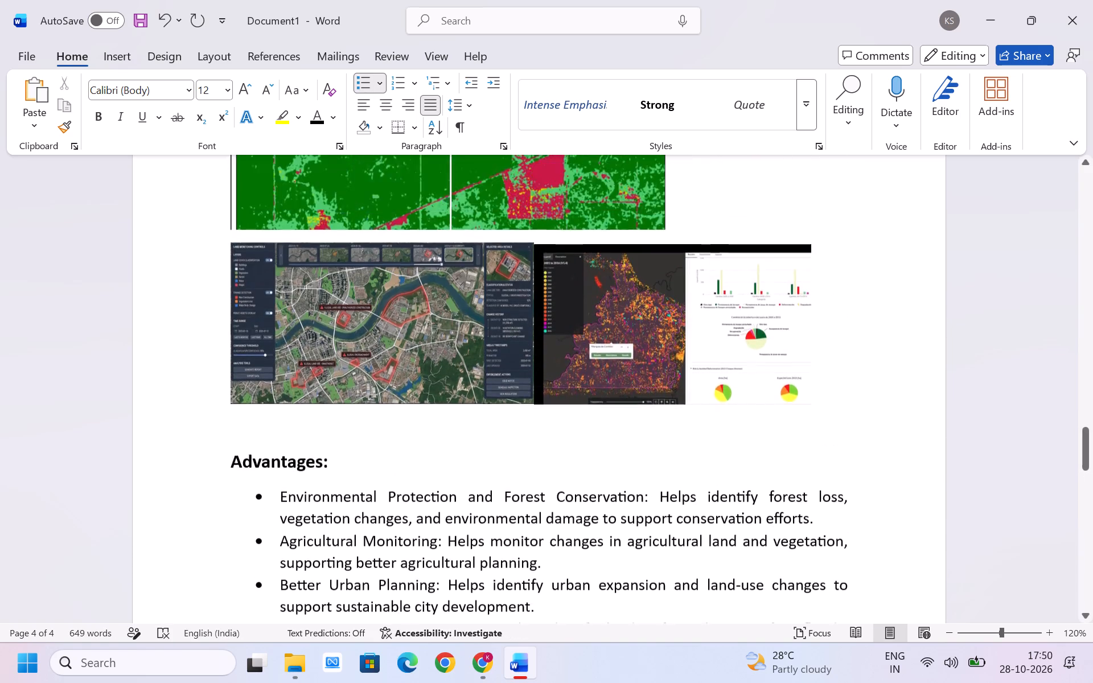
scroll(363, 318, "up", 2)
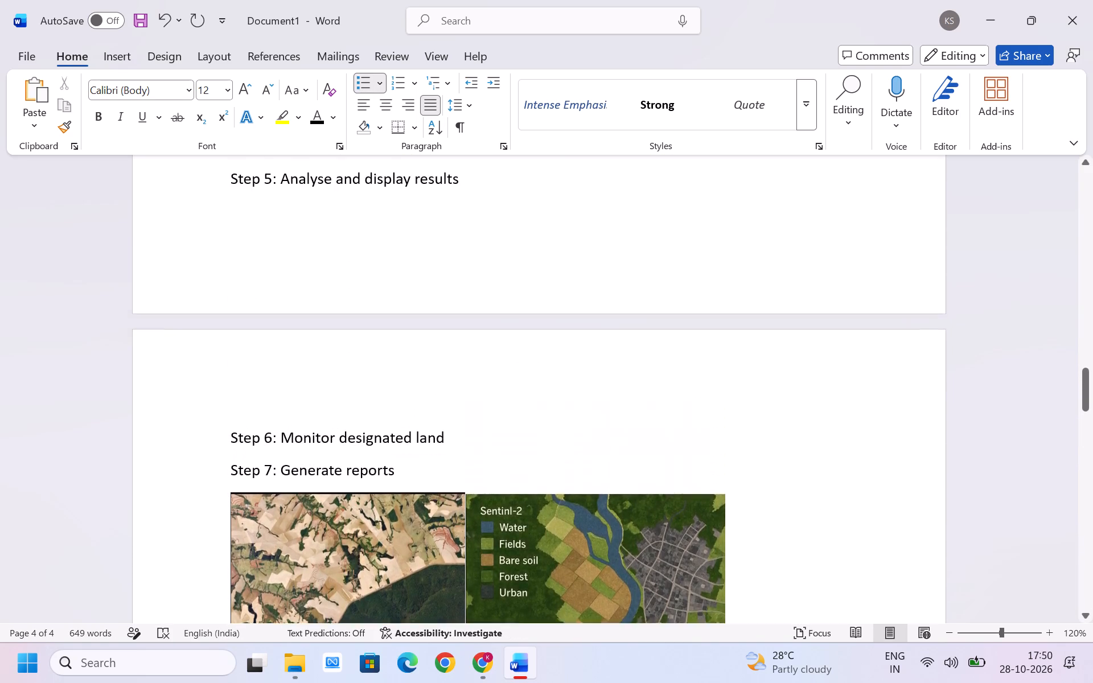
scroll(363, 318, "up", 1)
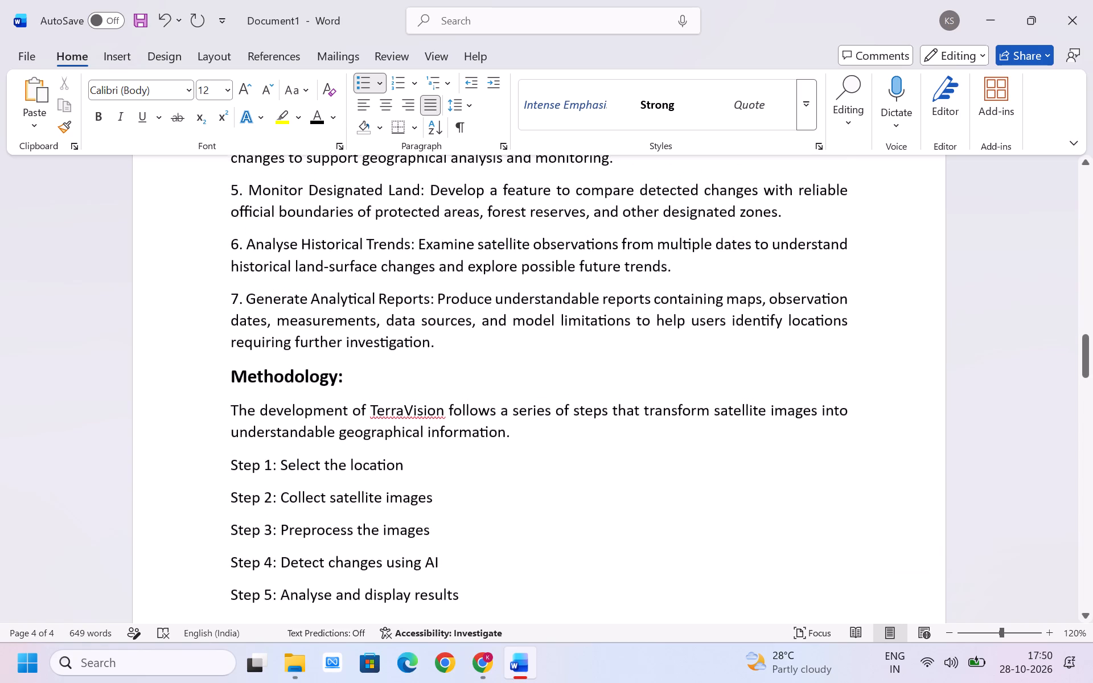
scroll(363, 318, "up", 2)
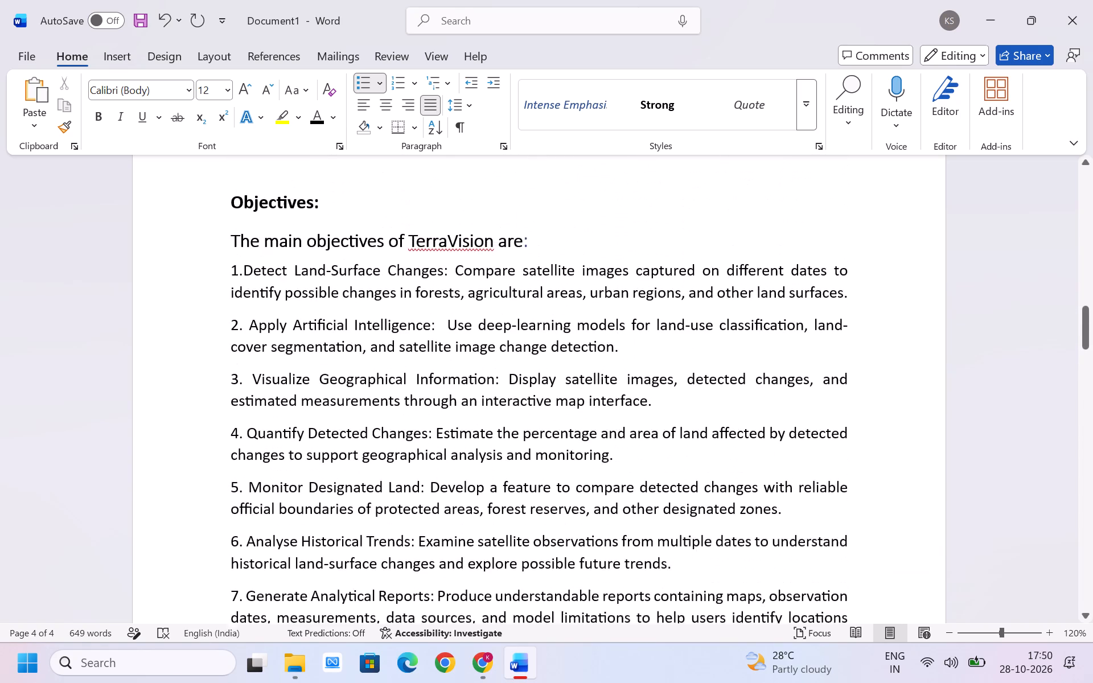
scroll(363, 318, "right", 1)
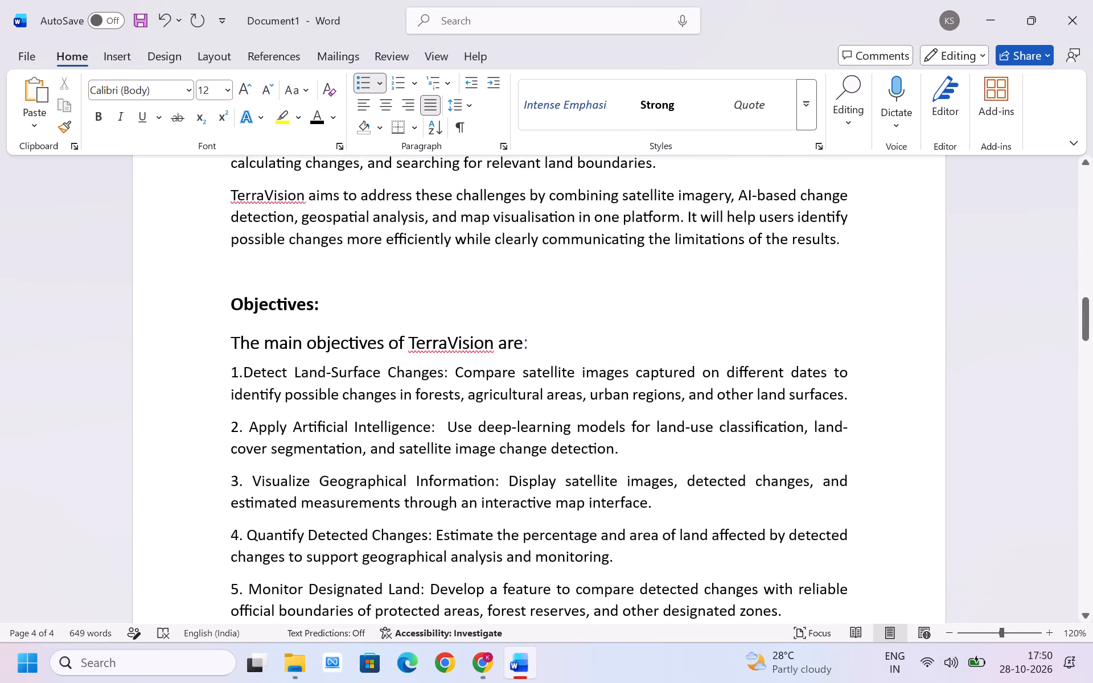
scroll(363, 318, "right", 1)
scroll(363, 318, "down", 1)
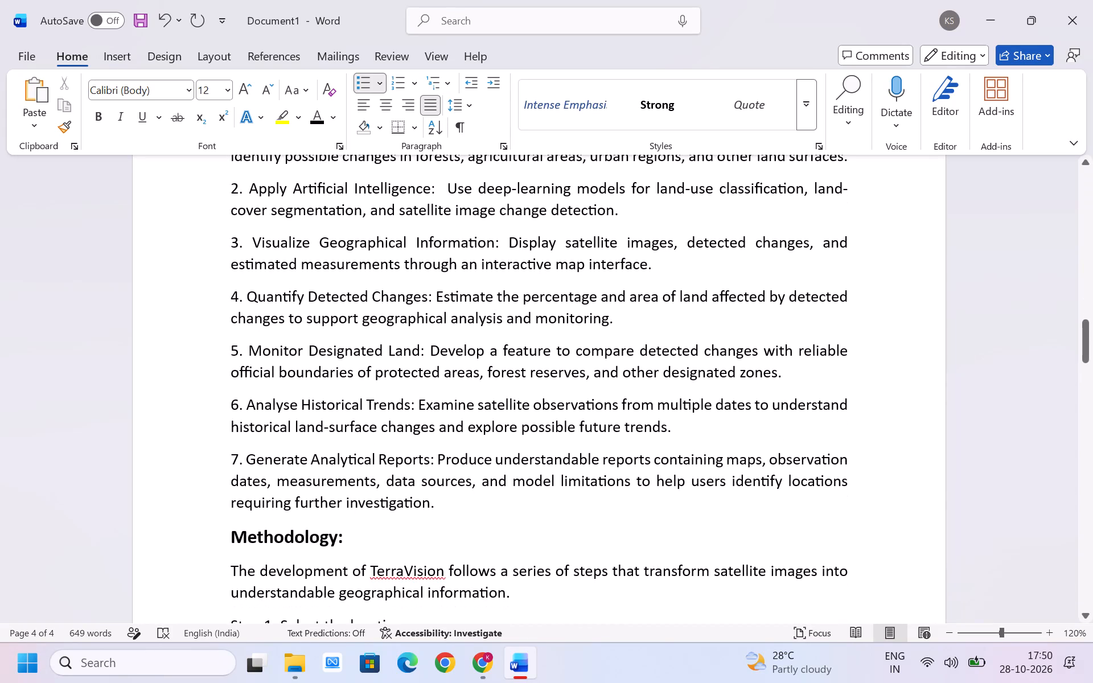
scroll(363, 318, "up", 3)
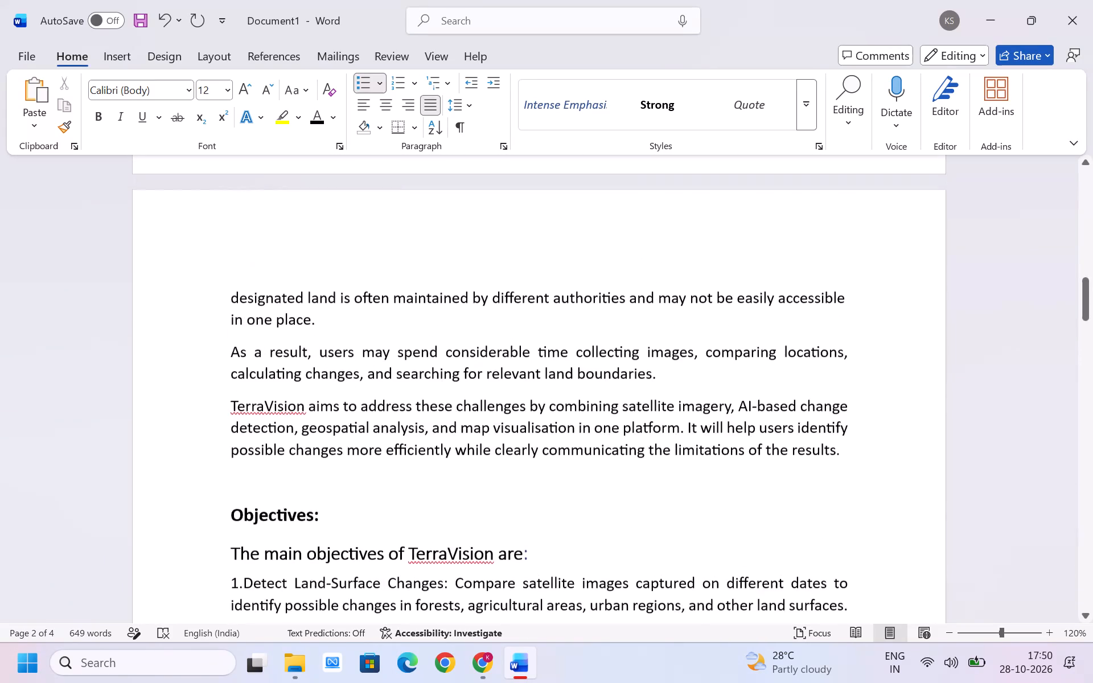
scroll(363, 318, "up", 5)
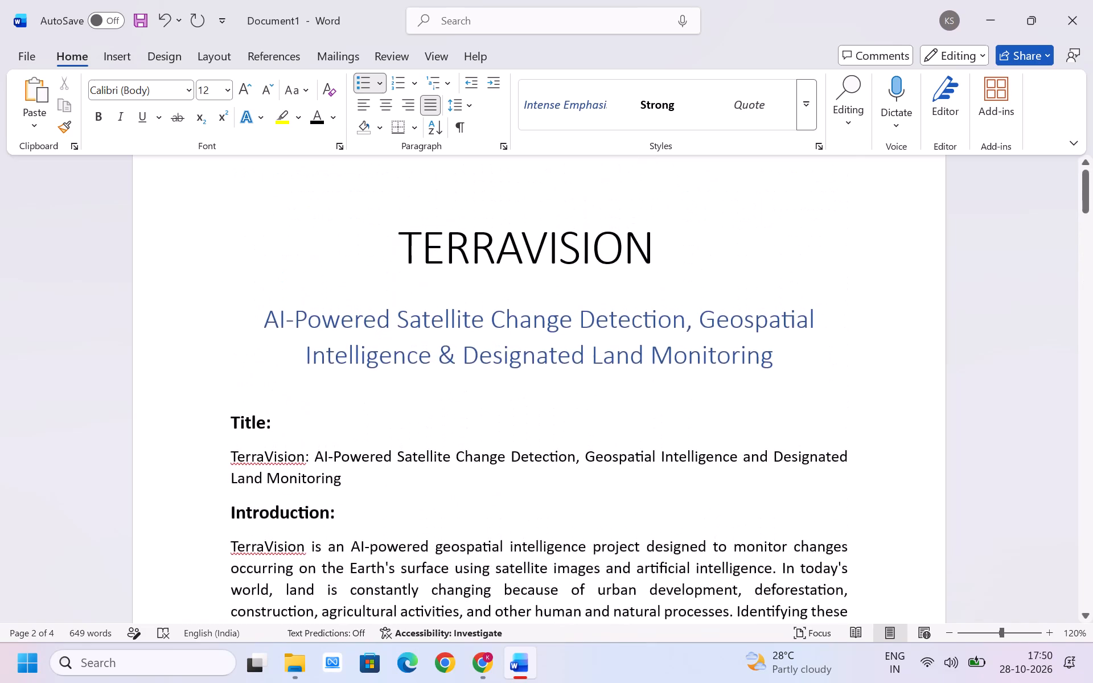
scroll(363, 318, "down", 5)
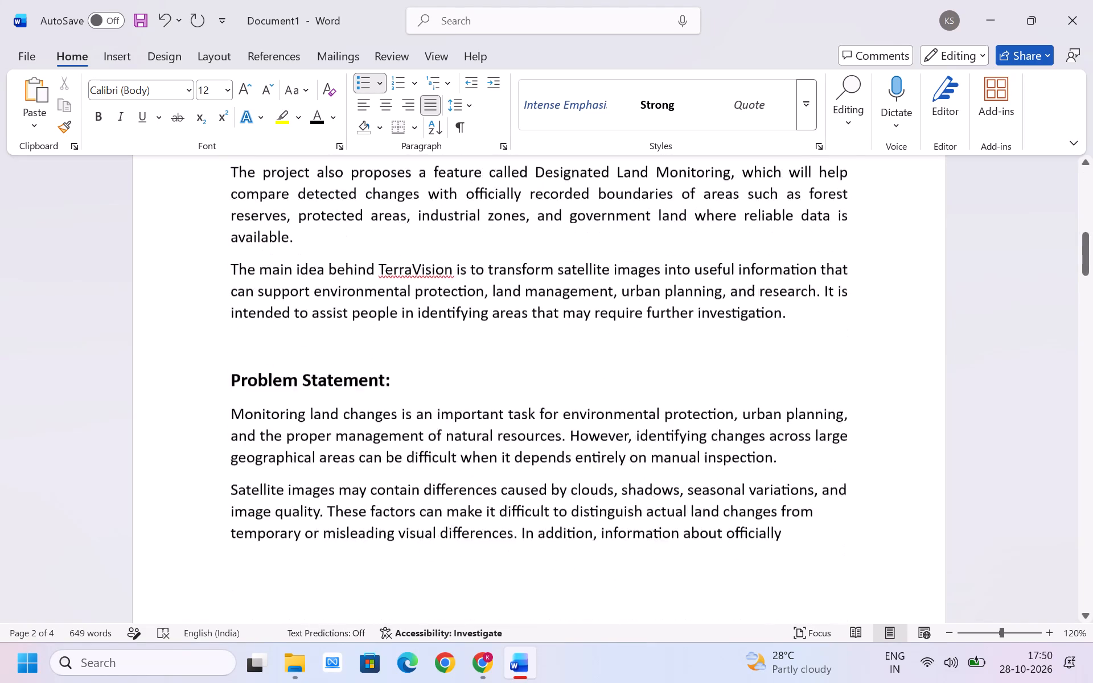
scroll(363, 318, "down", 7)
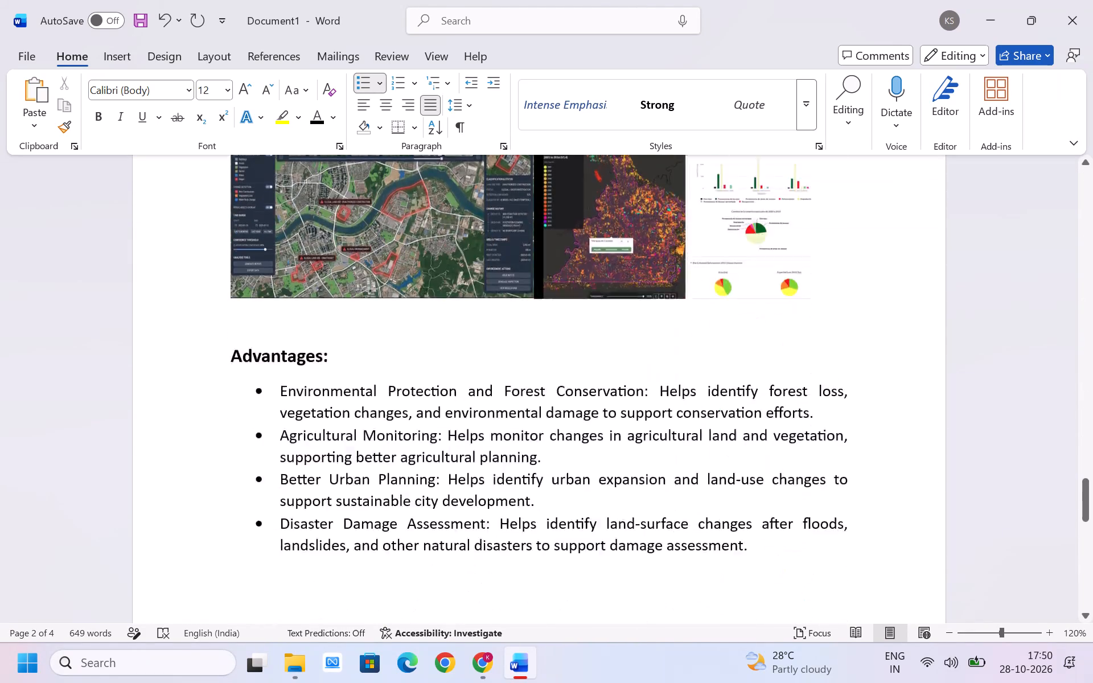
scroll(363, 318, "up", 2)
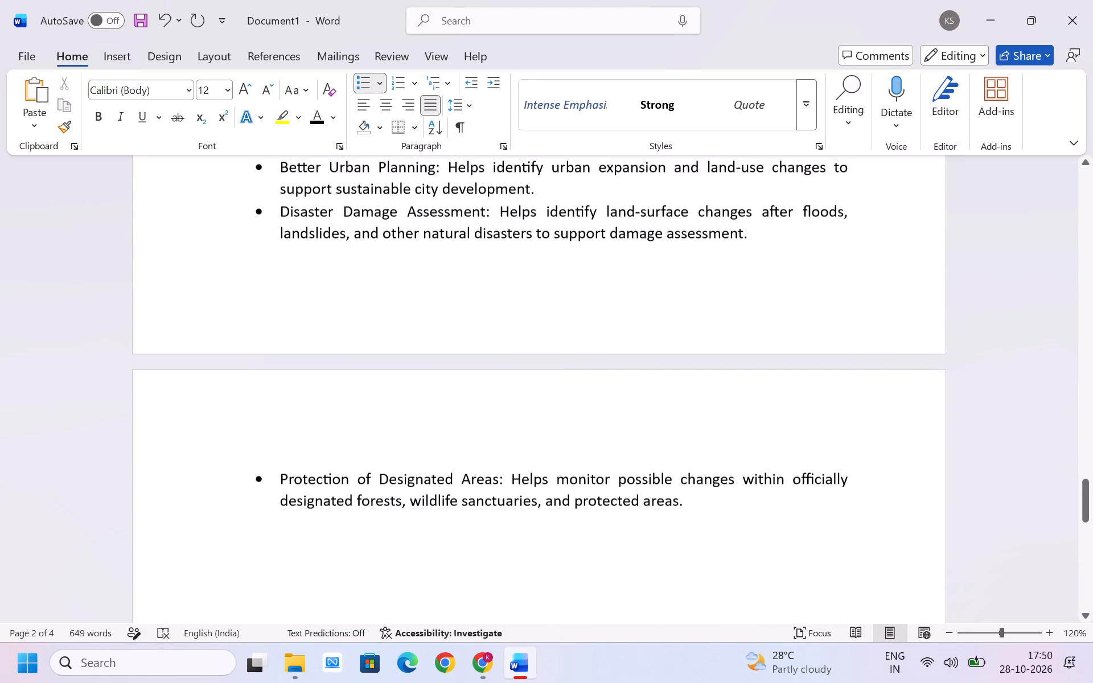
scroll(363, 318, "up", 1)
scroll(363, 318, "down", 1)
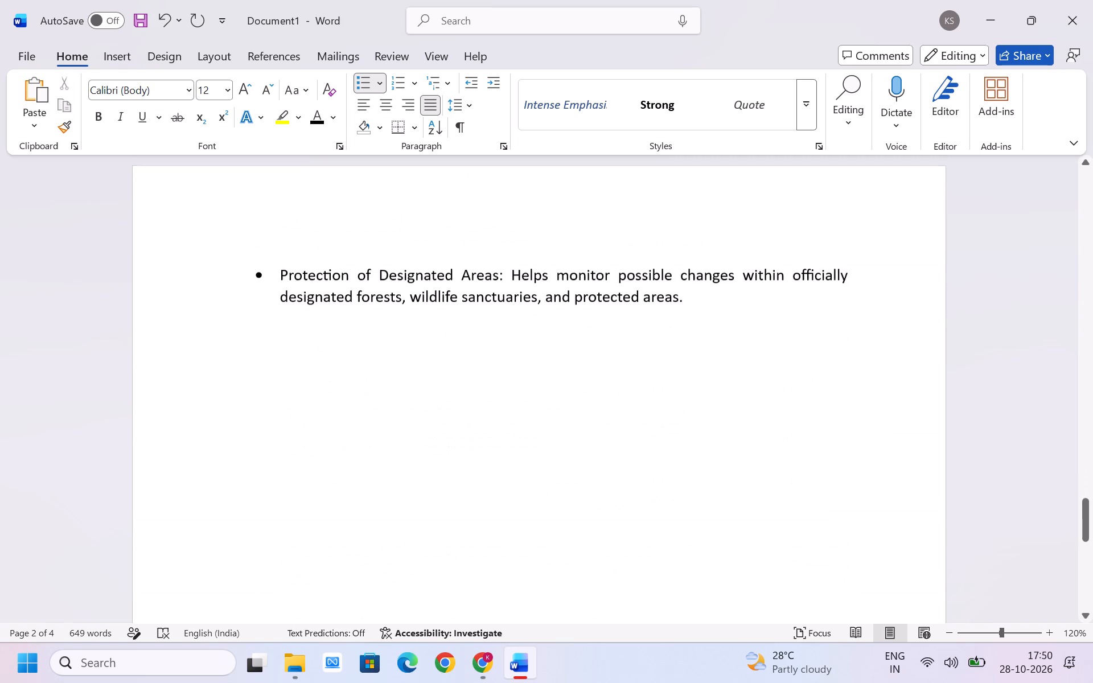
scroll(363, 318, "down", 1)
Start a new unbulleted paragraph after the Protection of Designated Areas bullet.
left_click(363, 318)
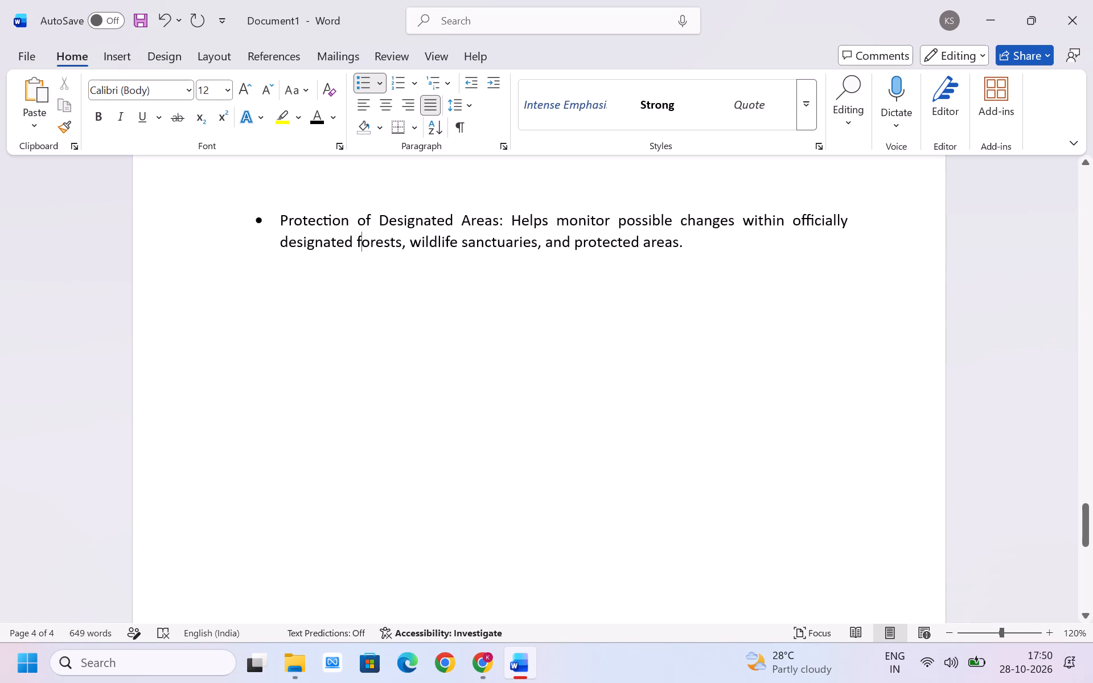
left_click(683, 256)
key("Return")
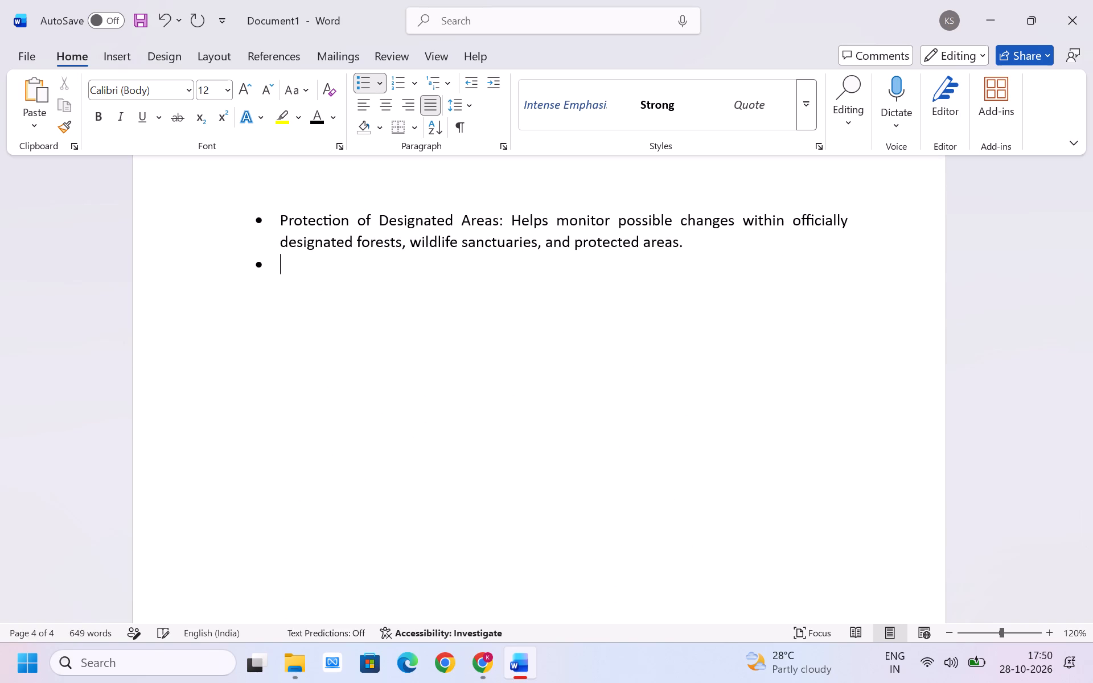
key("BackSpace")
key("BackSpace")
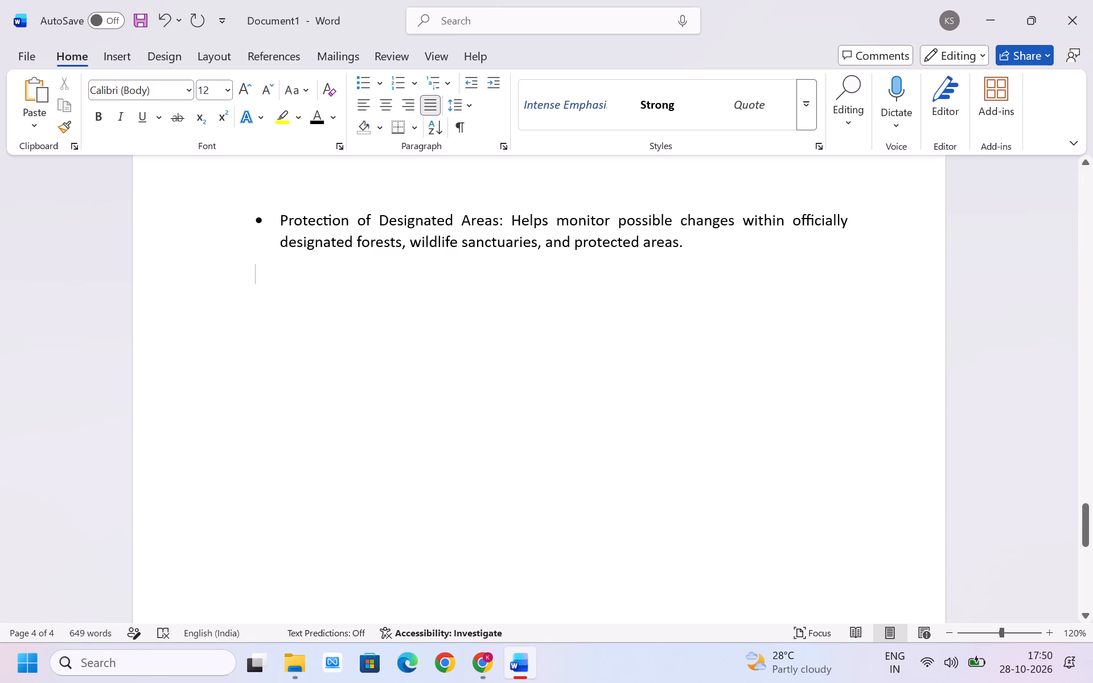
Switch to the ChatGPT conversation in Chrome and copy the whole "10. Conclusion" section, heading and four paragraphs.
left_click(483, 655)
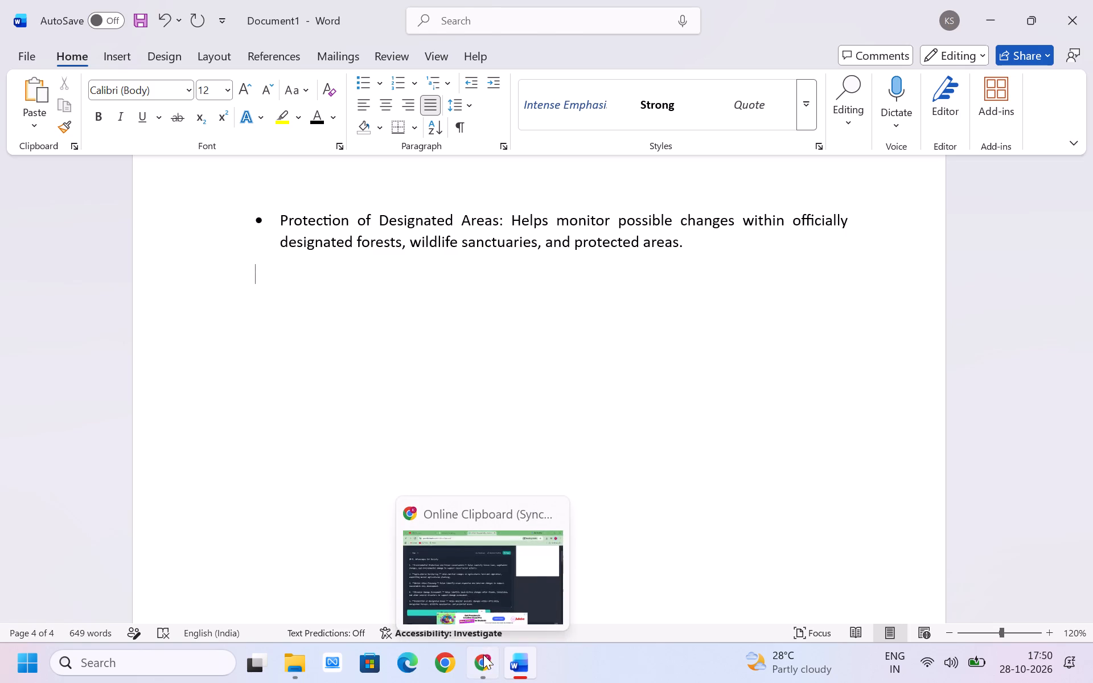
left_click(325, 0)
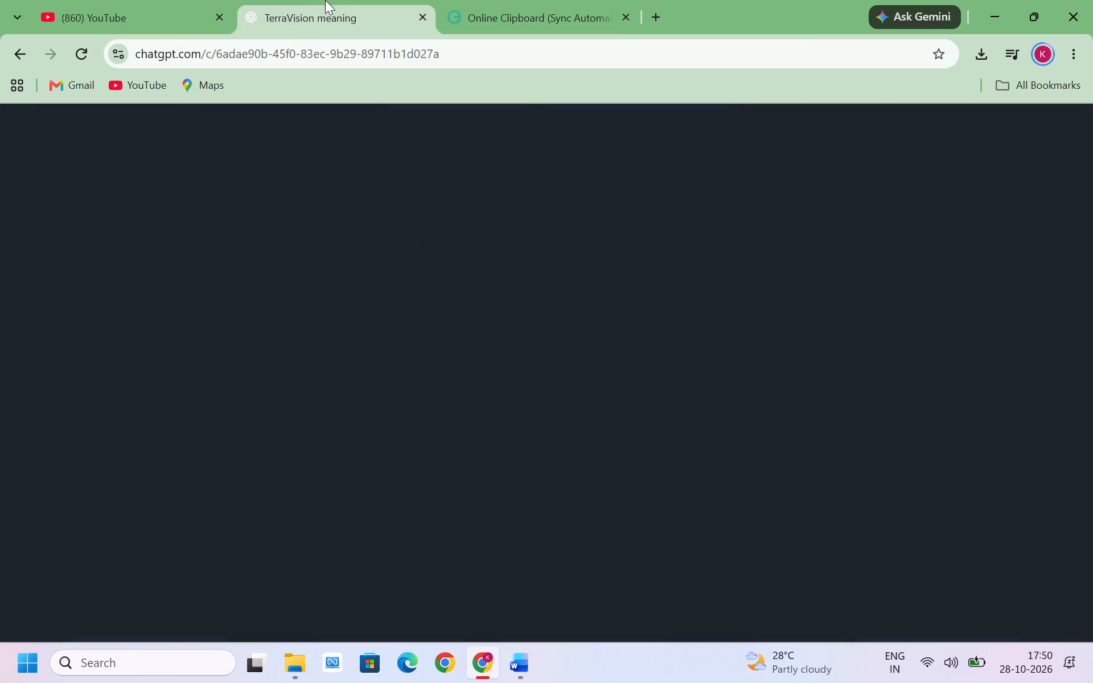
scroll(455, 318, "down", 4)
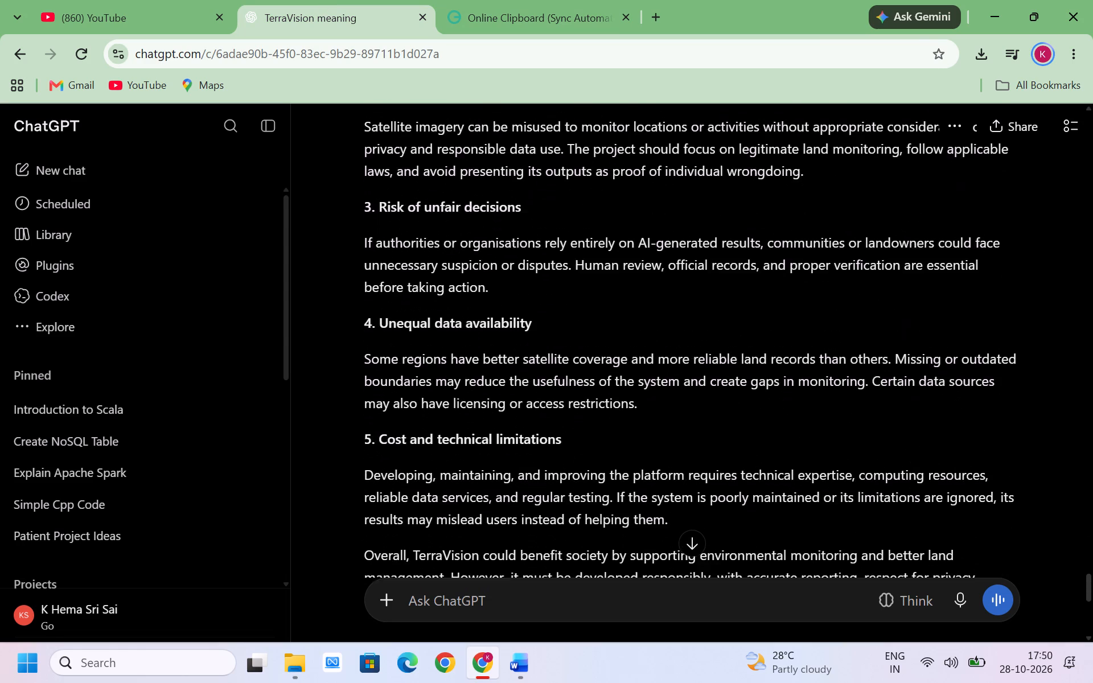
scroll(455, 318, "up", 4)
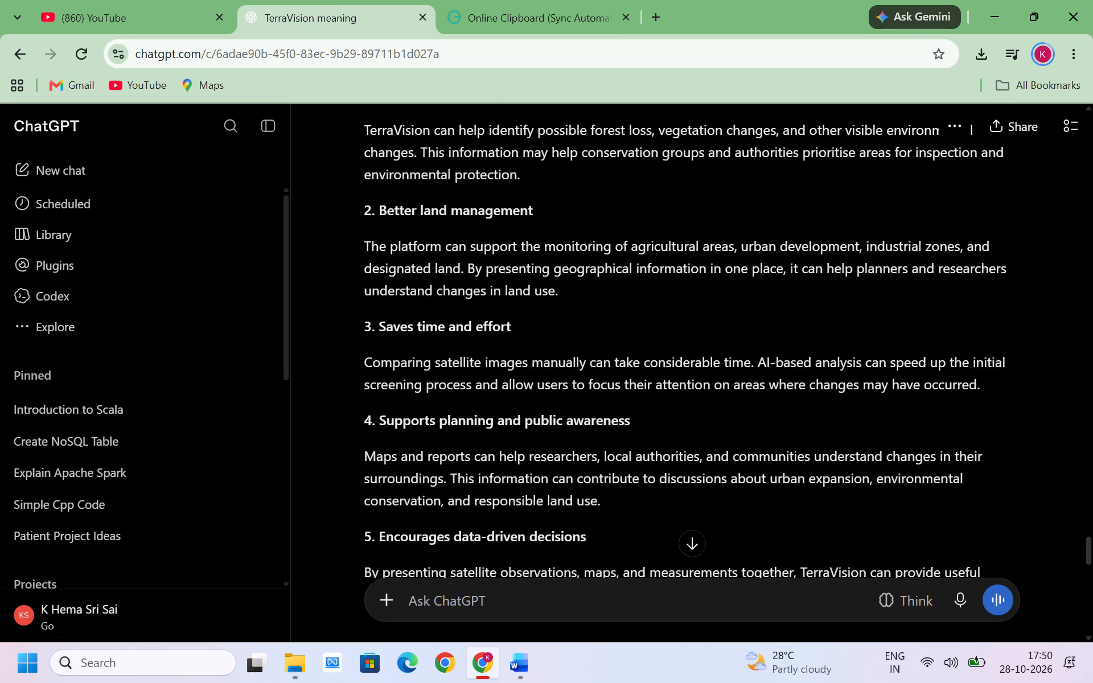
scroll(455, 318, "up", 5)
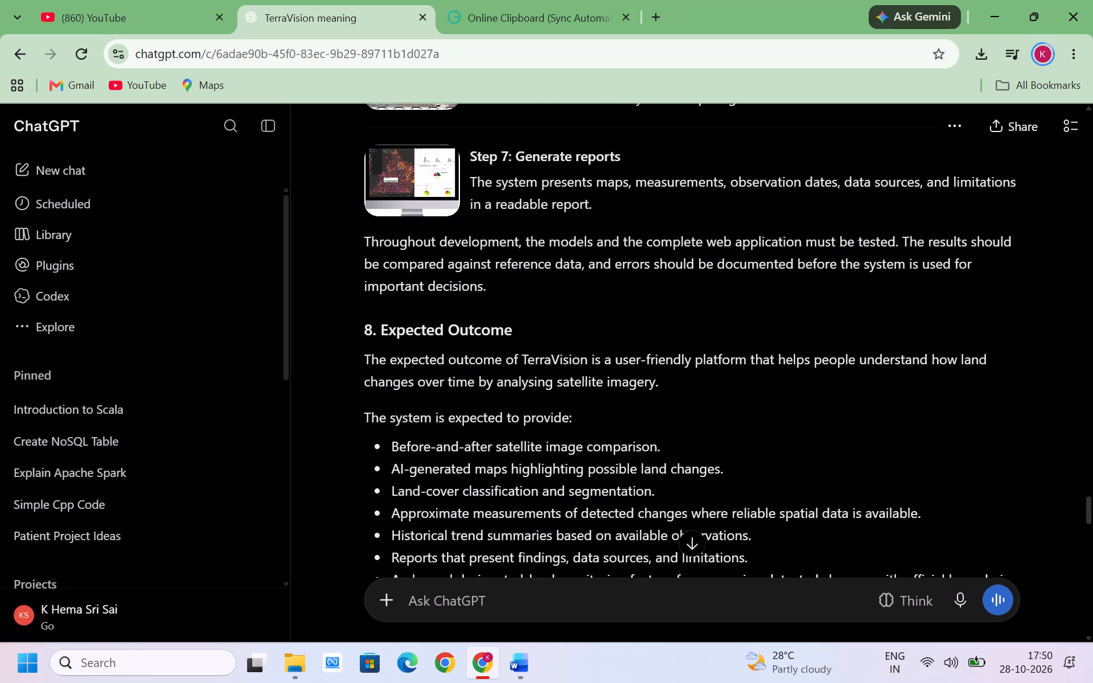
scroll(455, 318, "down", 1)
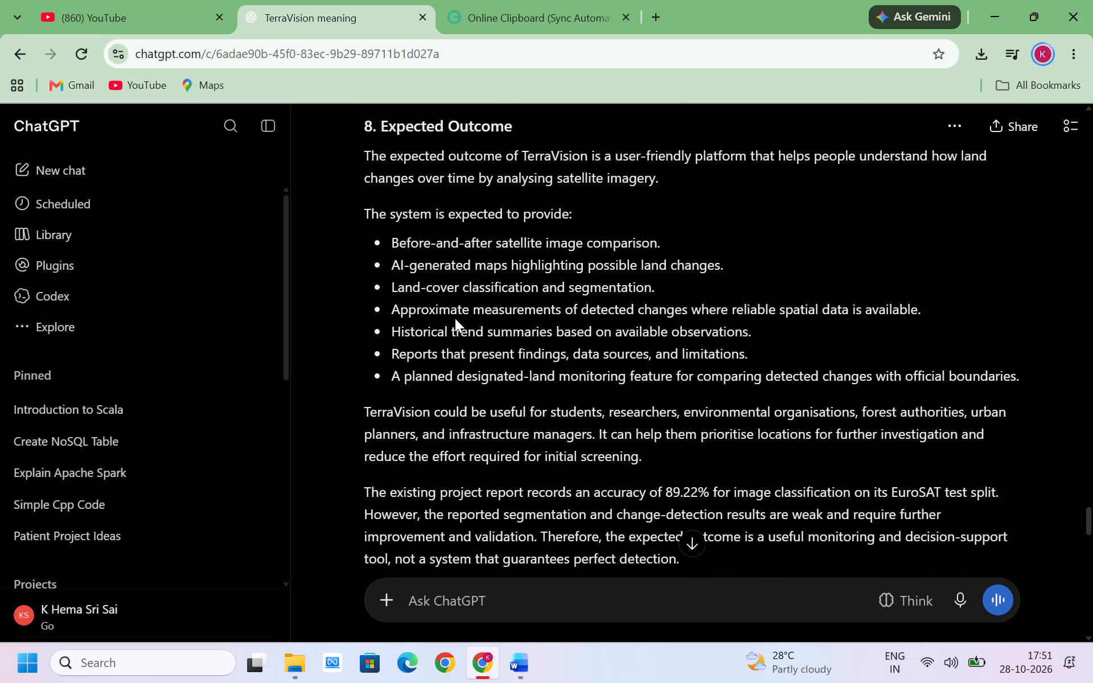
scroll(455, 318, "down", 1)
scroll(455, 318, "up", 1)
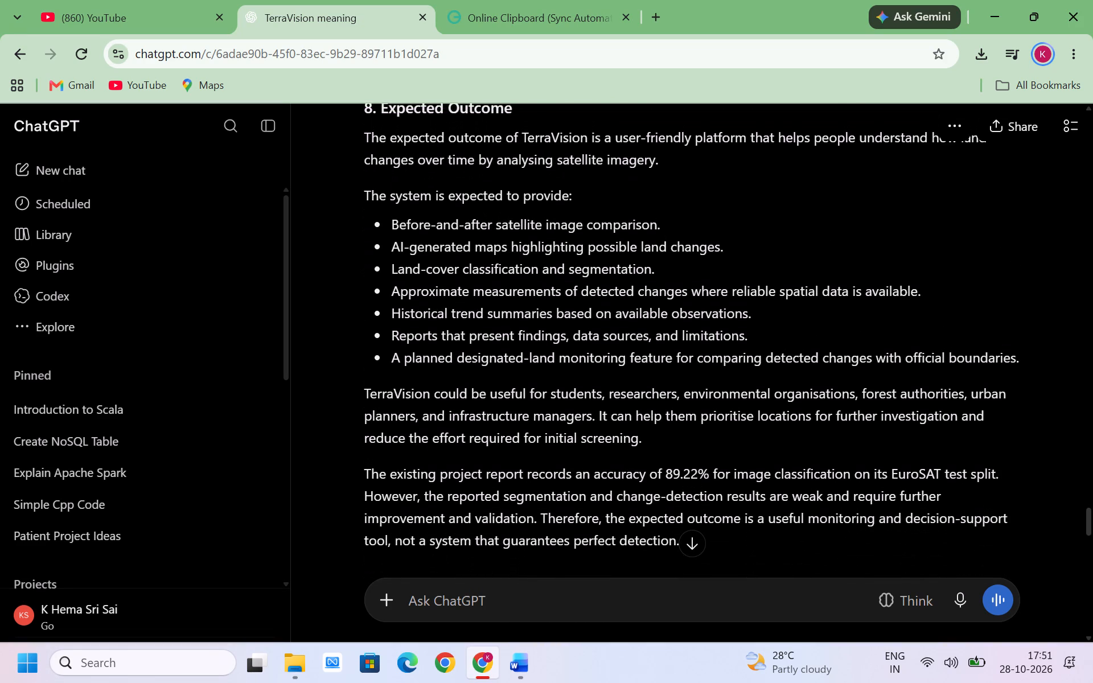
scroll(455, 318, "down", 5)
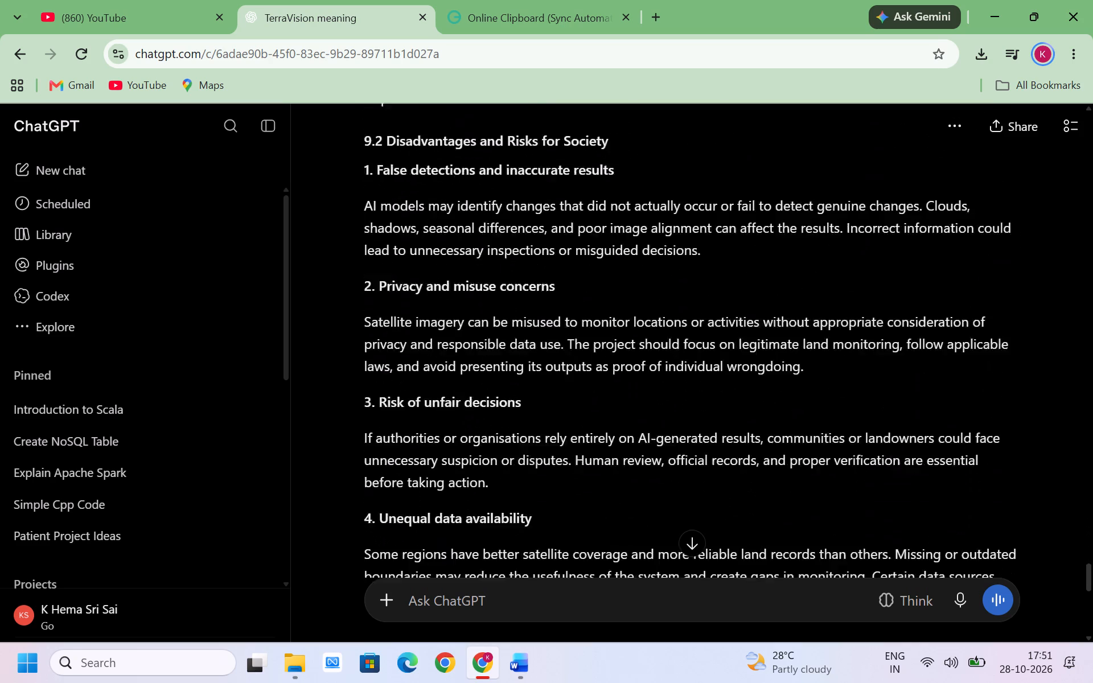
scroll(455, 318, "down", 4)
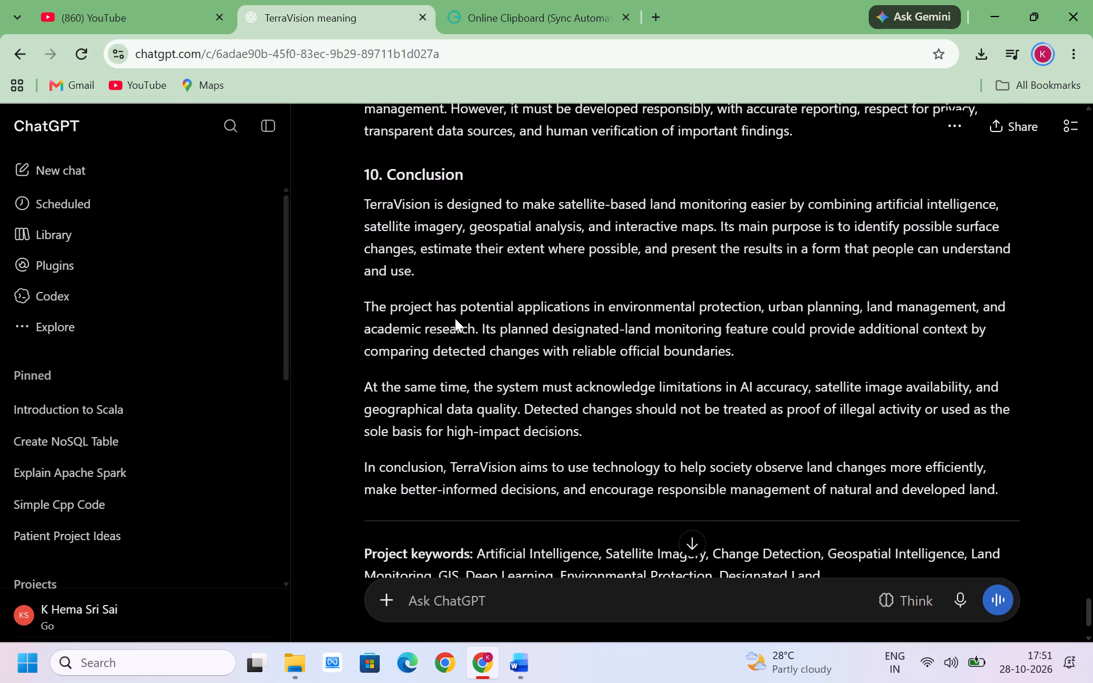
left_click_drag(349, 163, 905, 487)
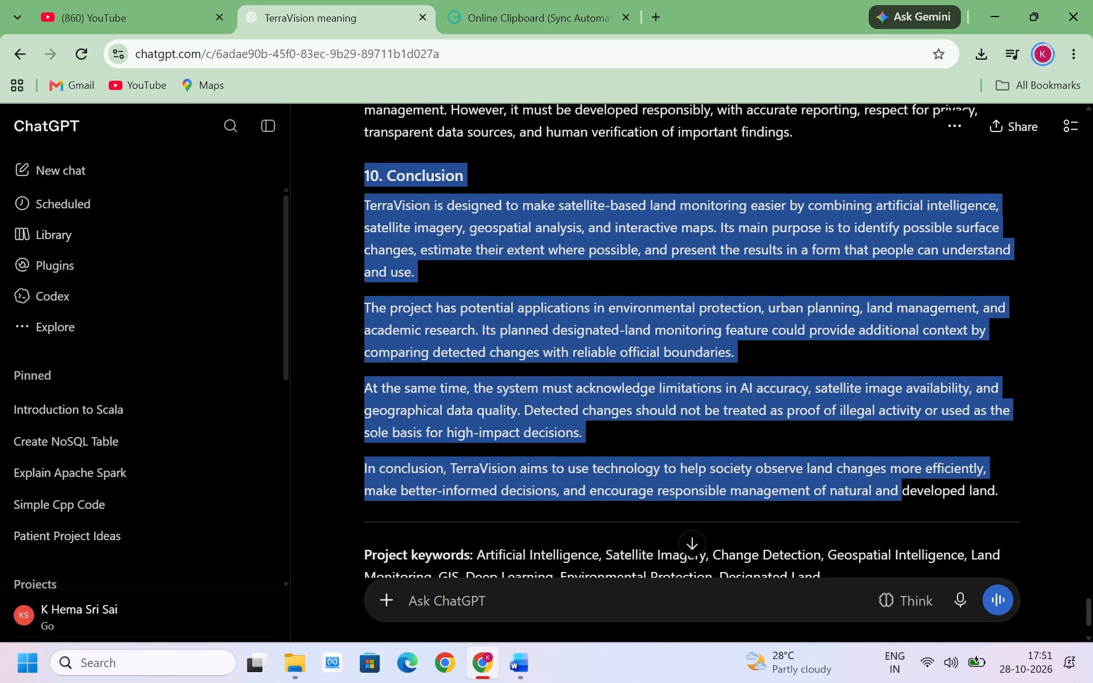
left_click_drag(905, 487, 1092, 483)
key("ctrl+c")
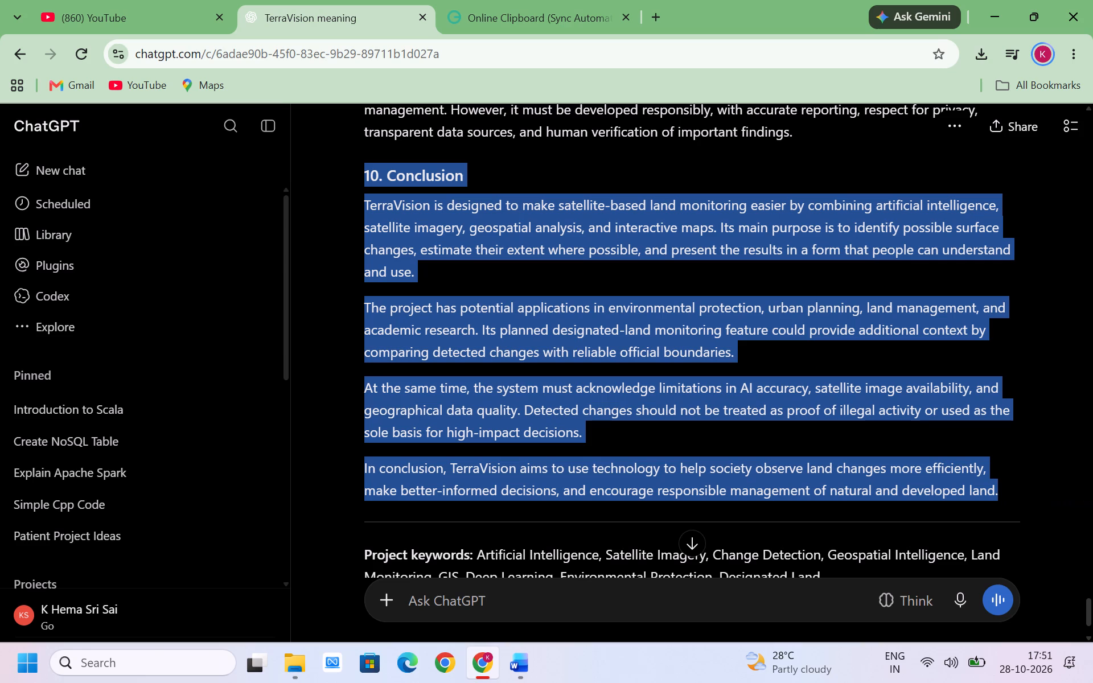
Switch back to Word and paste the copied Conclusion section below the Protection of Designated Areas bullet.
left_click(511, 669)
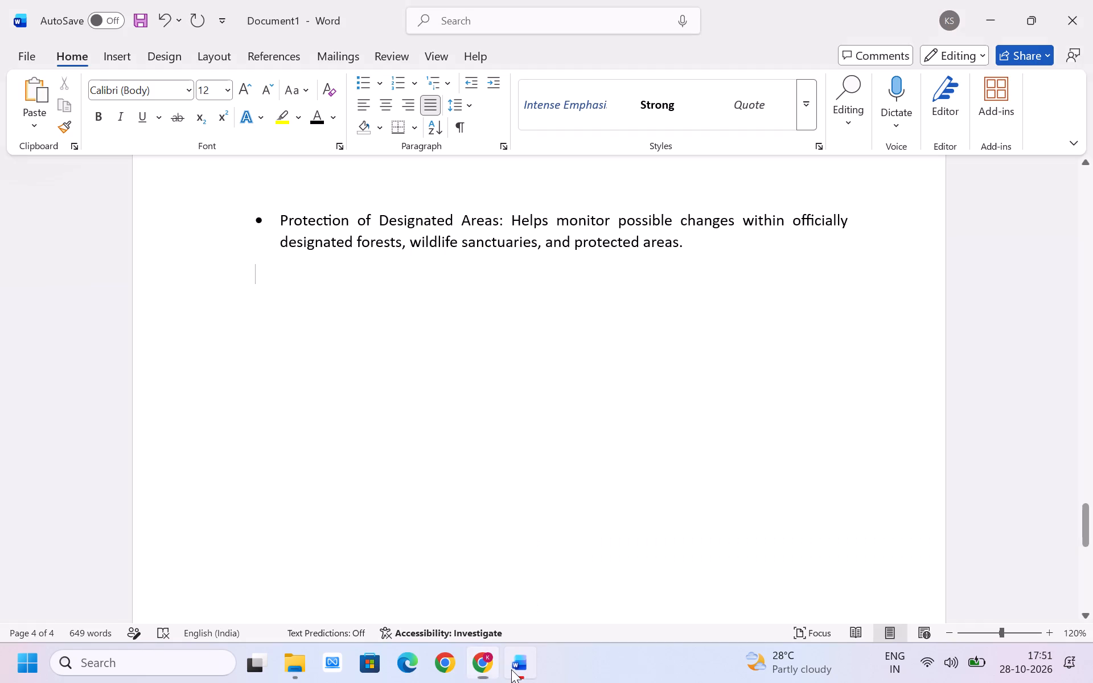
key("ctrl+v")
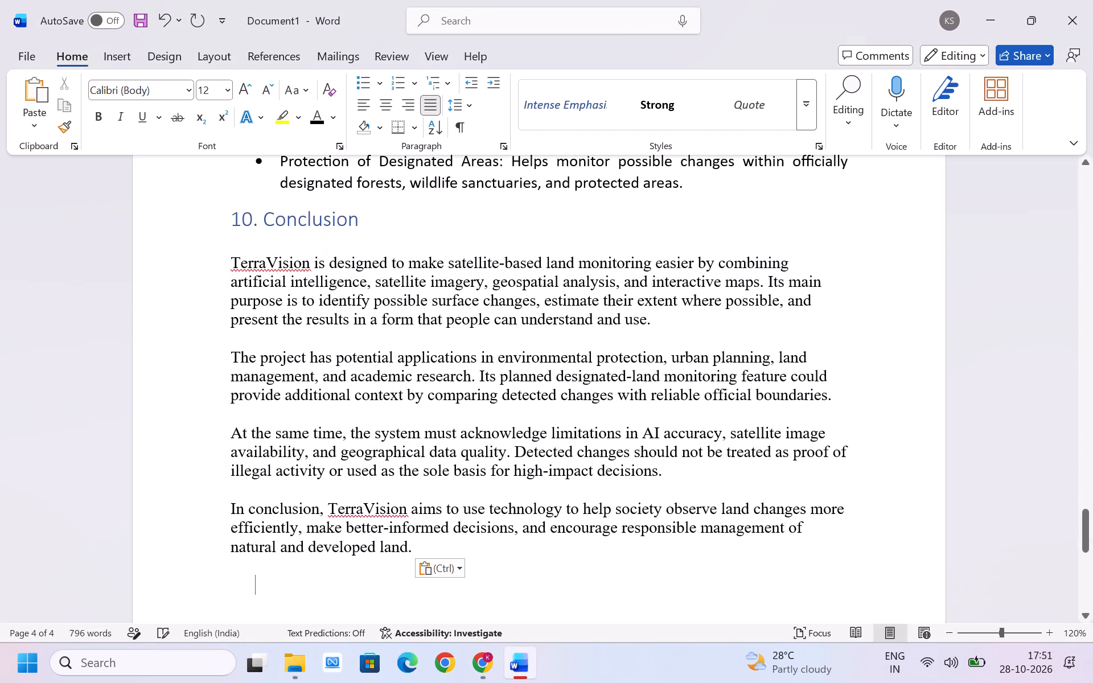
Remove the number "10." from the Conclusion heading and keep the heading on its own unbulleted line in body text.
left_click_drag(362, 220, 241, 209)
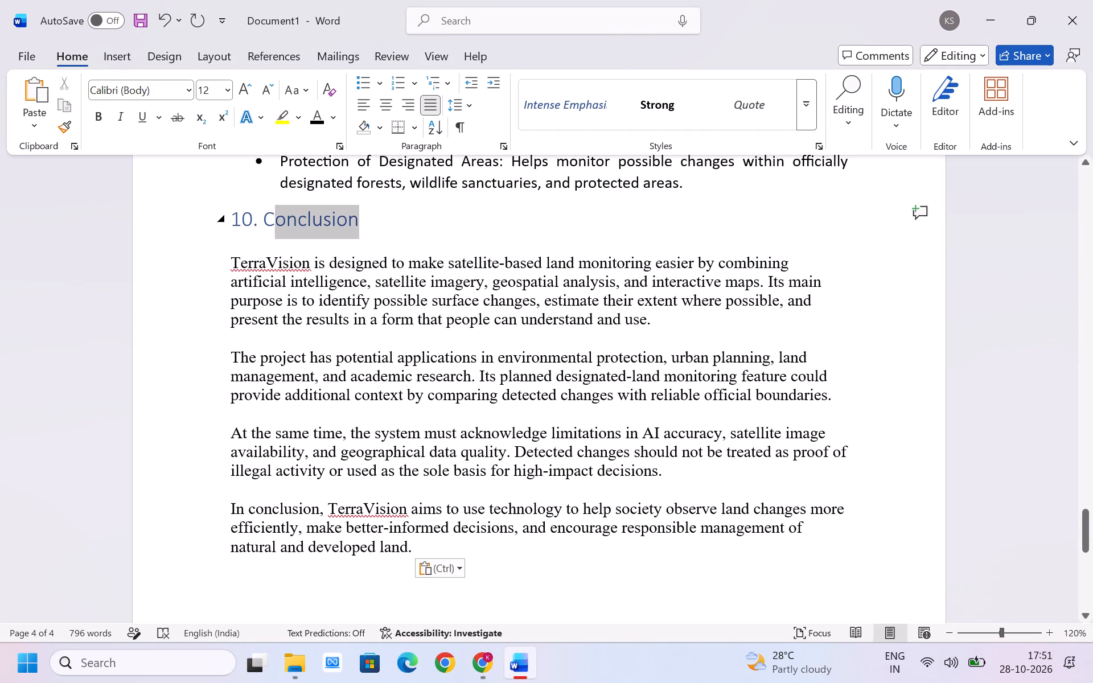
left_click_drag(241, 209, 258, 214)
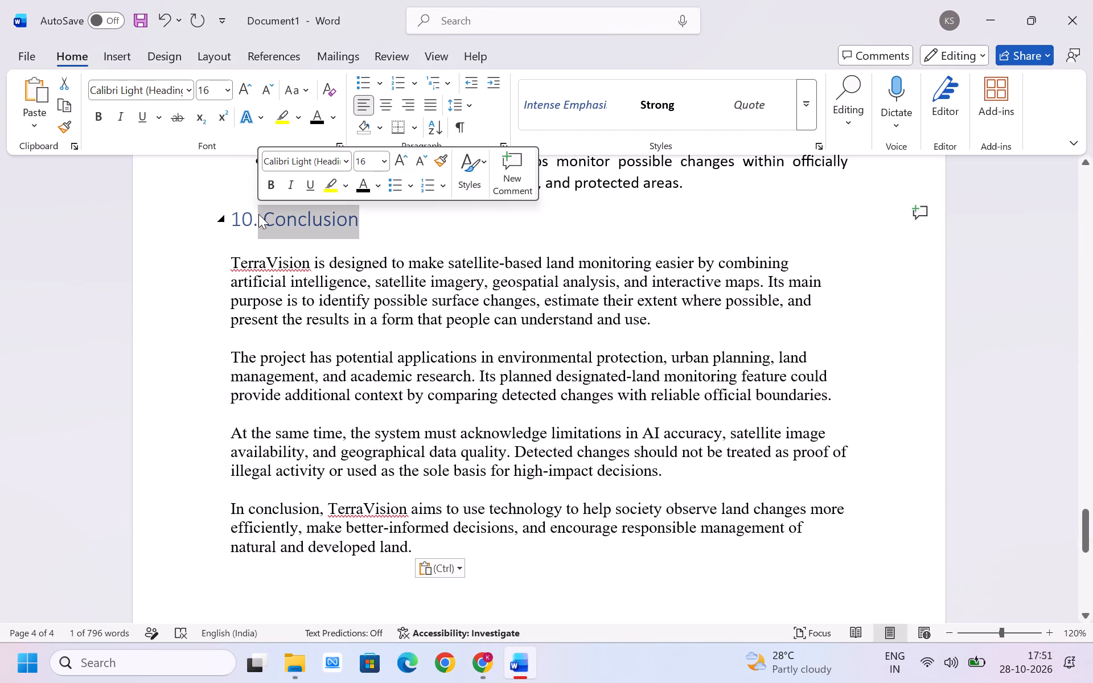
left_click(258, 214)
key("Right")
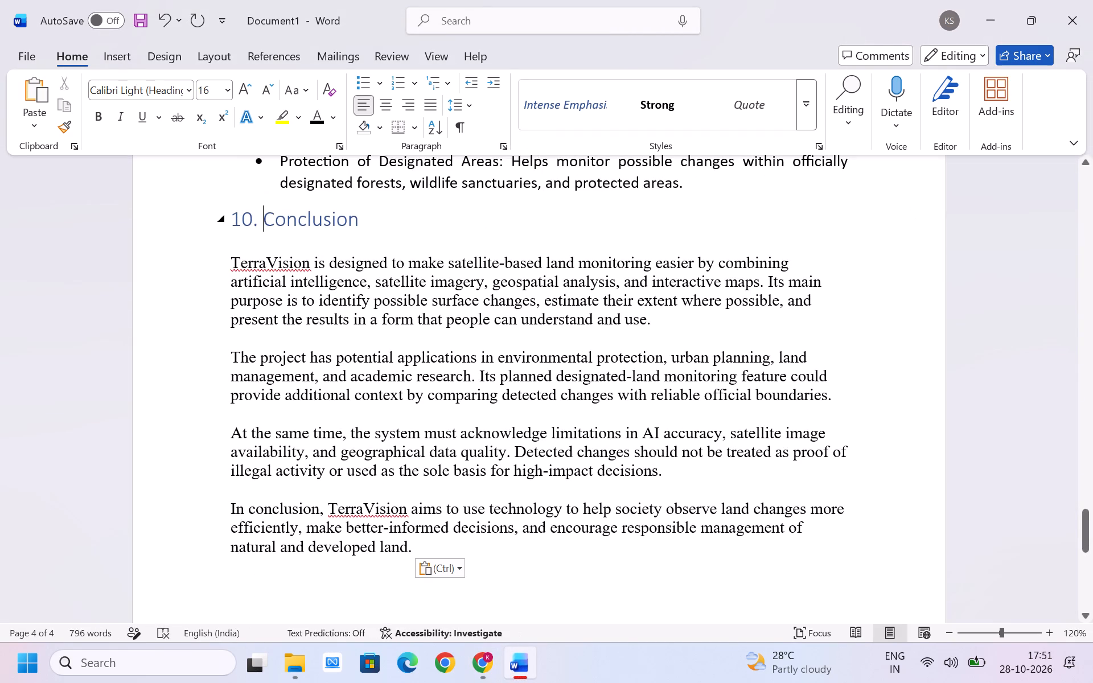
key("BackSpace")
key("BackSpace")
key("BackSpace")
key("BackSpace")
key("BackSpace")
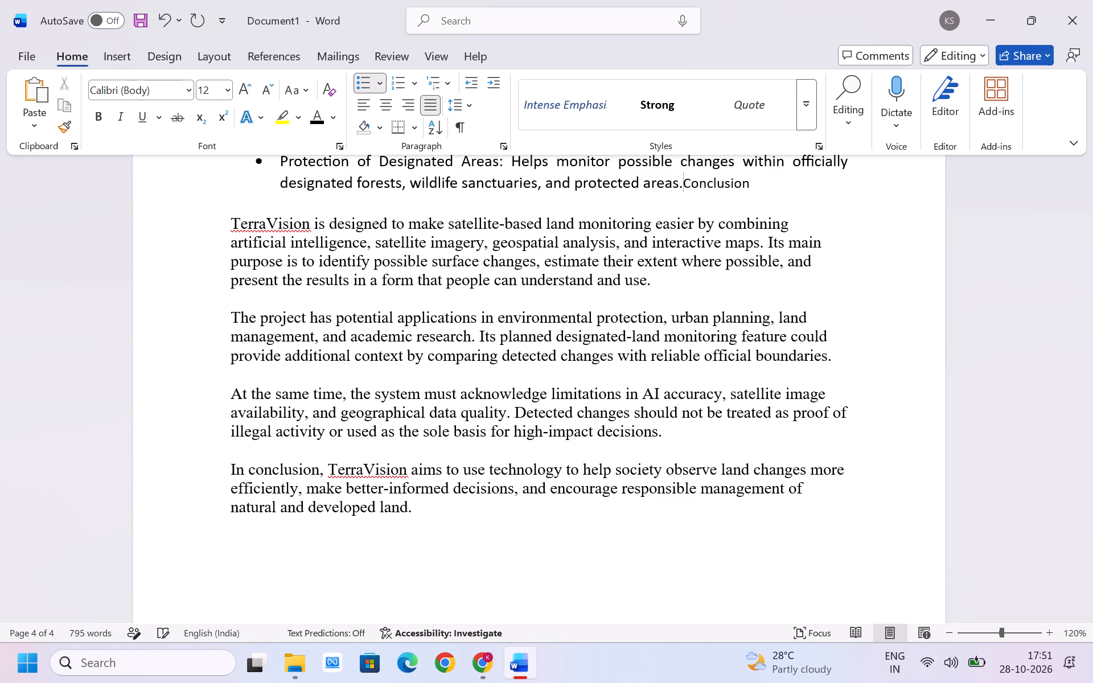
key("Return")
key("BackSpace")
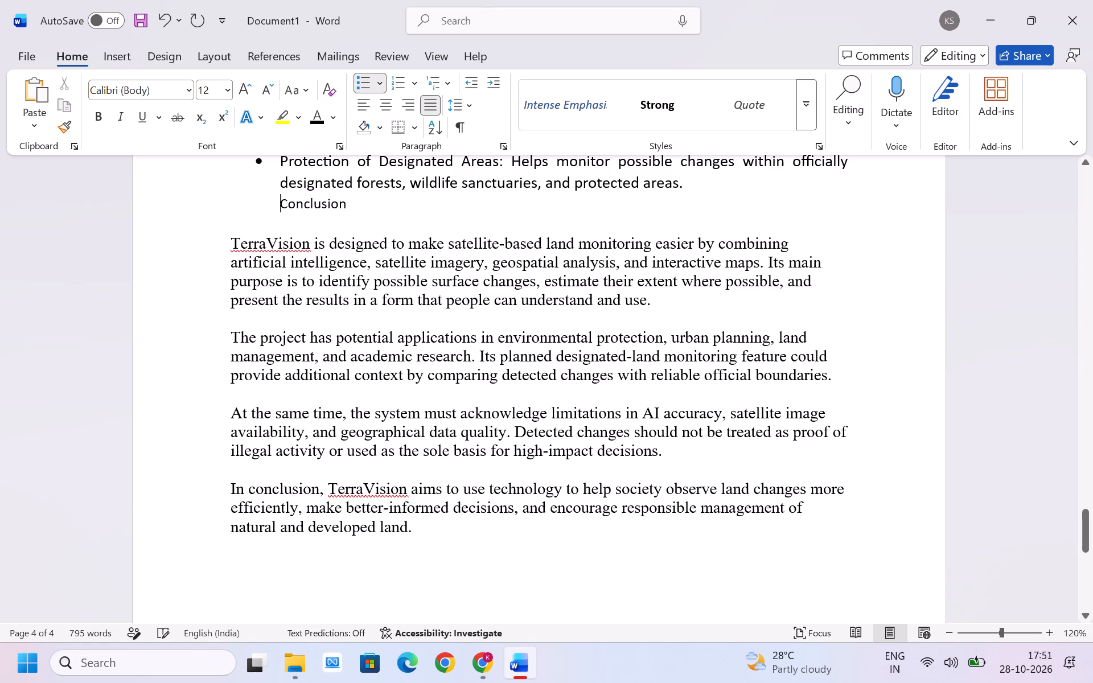
key("BackSpace")
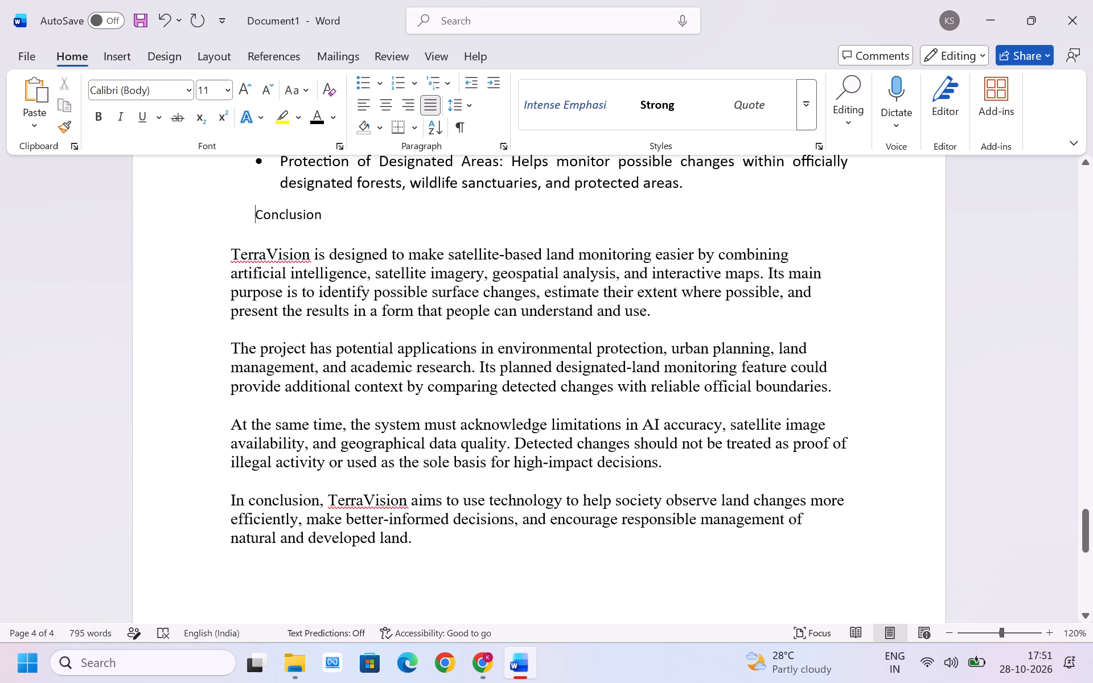
Insert an empty unbulleted line between the Protection of Designated Areas bullet and the Conclusion heading.
left_click(696, 190)
key("Return")
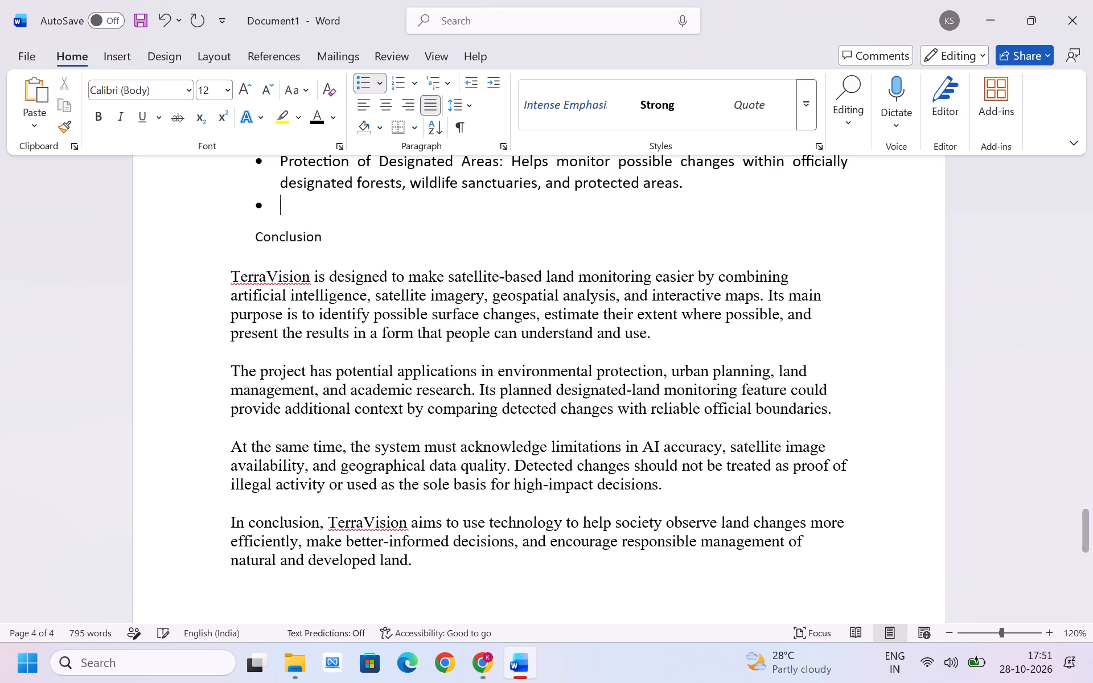
key("BackSpace")
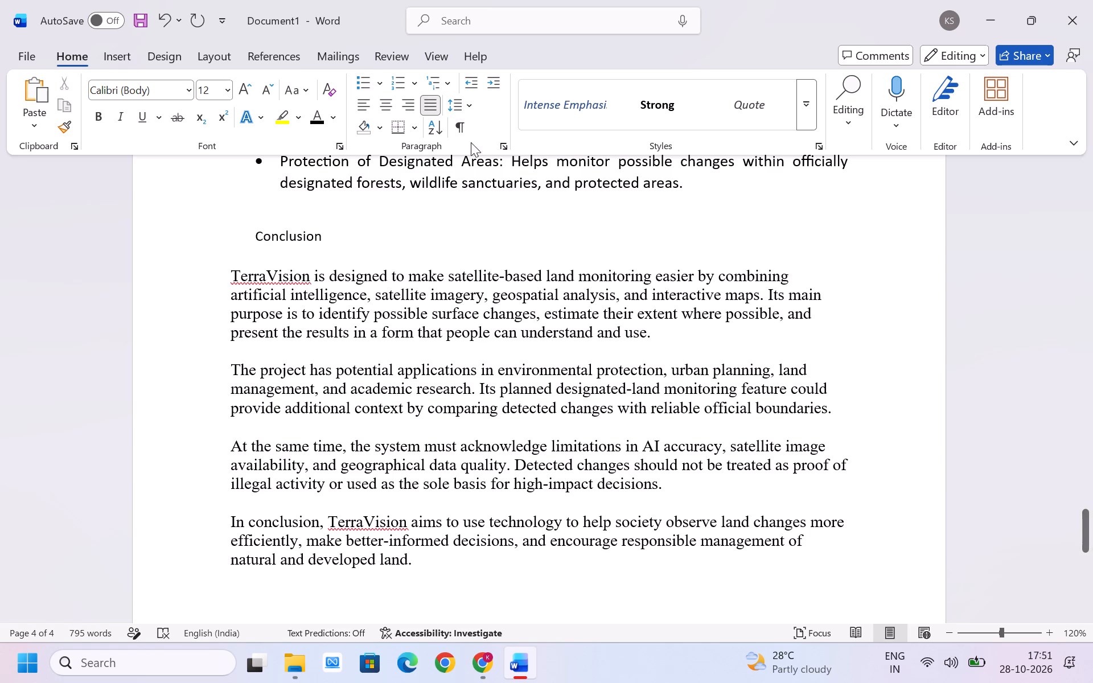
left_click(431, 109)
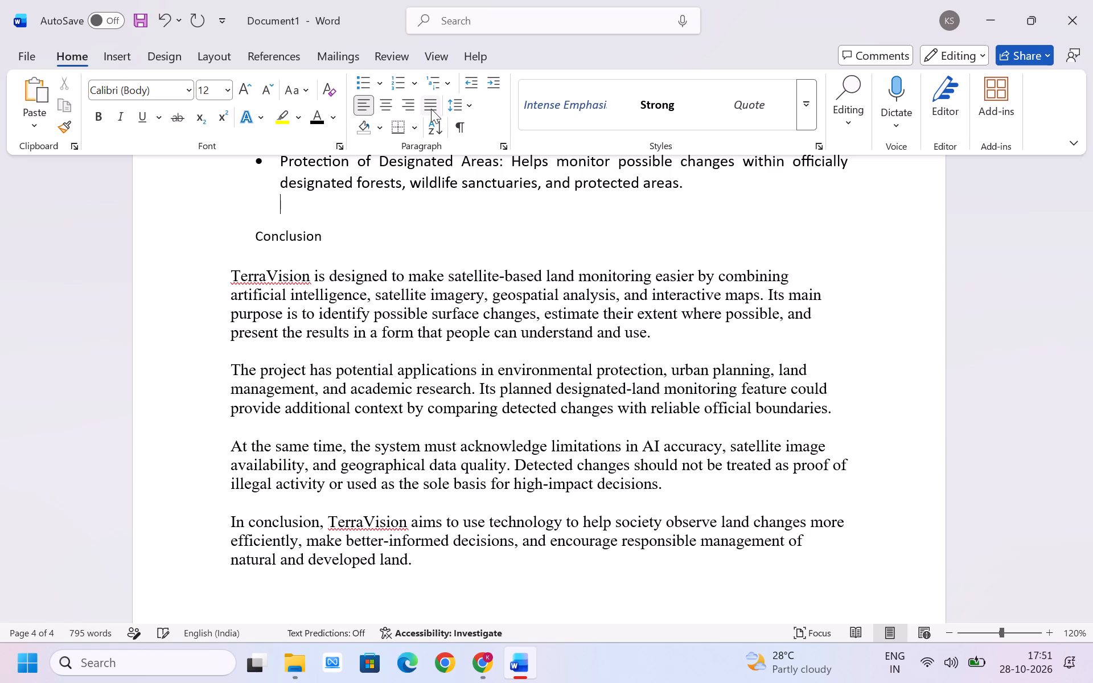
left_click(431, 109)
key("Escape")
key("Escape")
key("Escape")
Set the font size of the Conclusion heading to 14.
left_click_drag(331, 237, 249, 236)
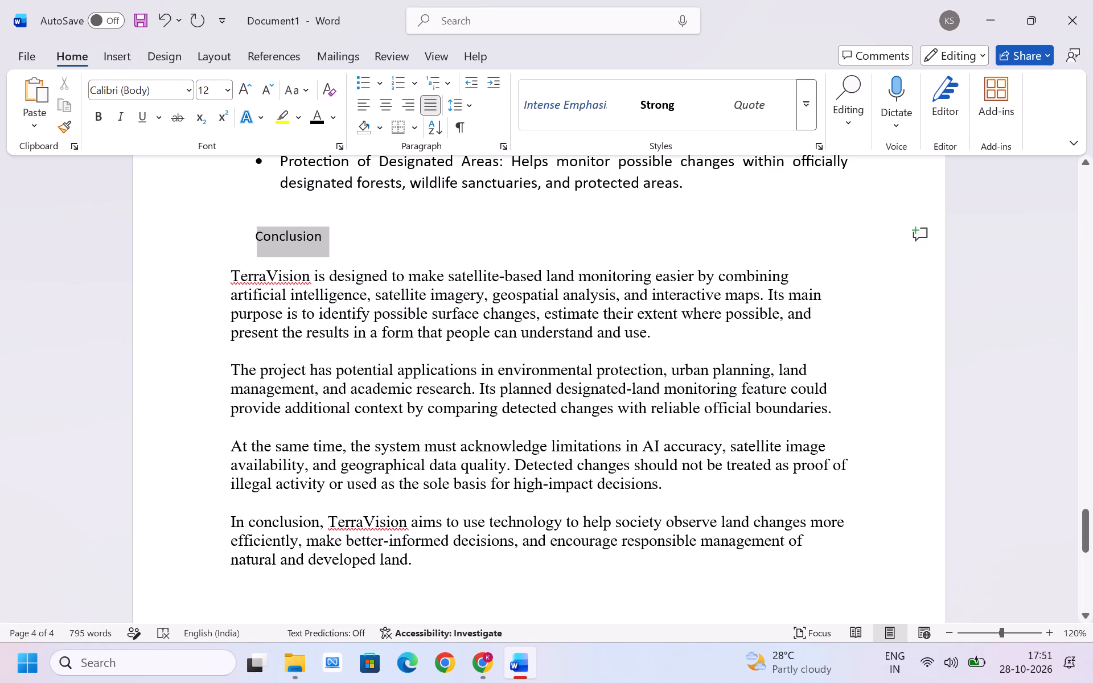
left_click_drag(249, 236, 244, 236)
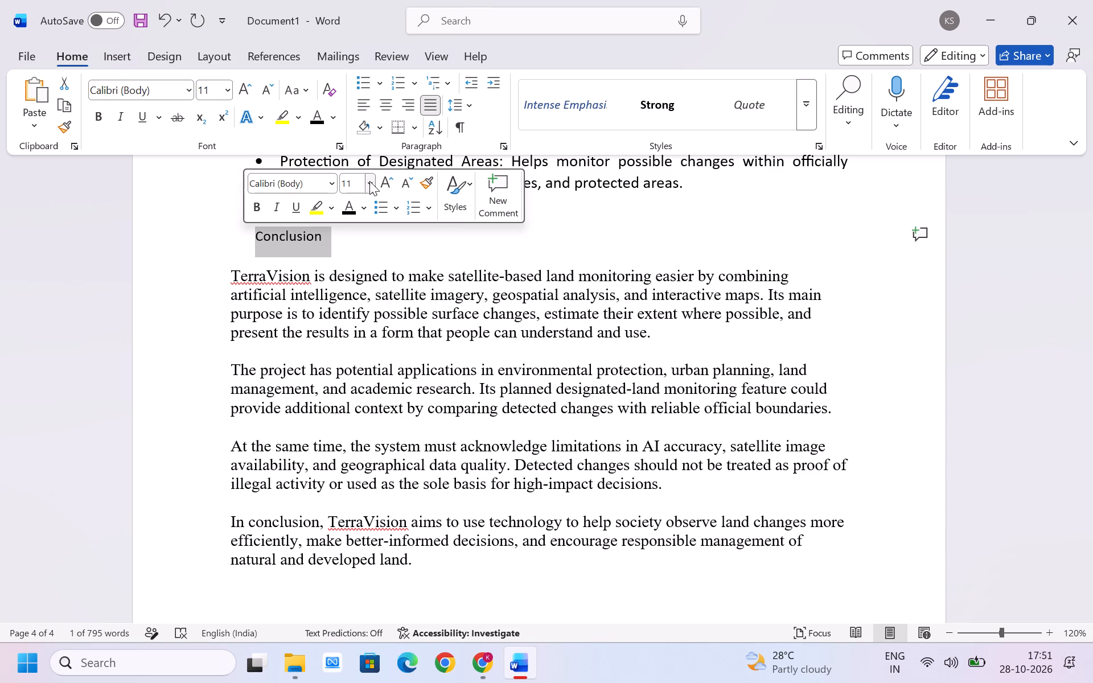
left_click(371, 180)
left_click(355, 318)
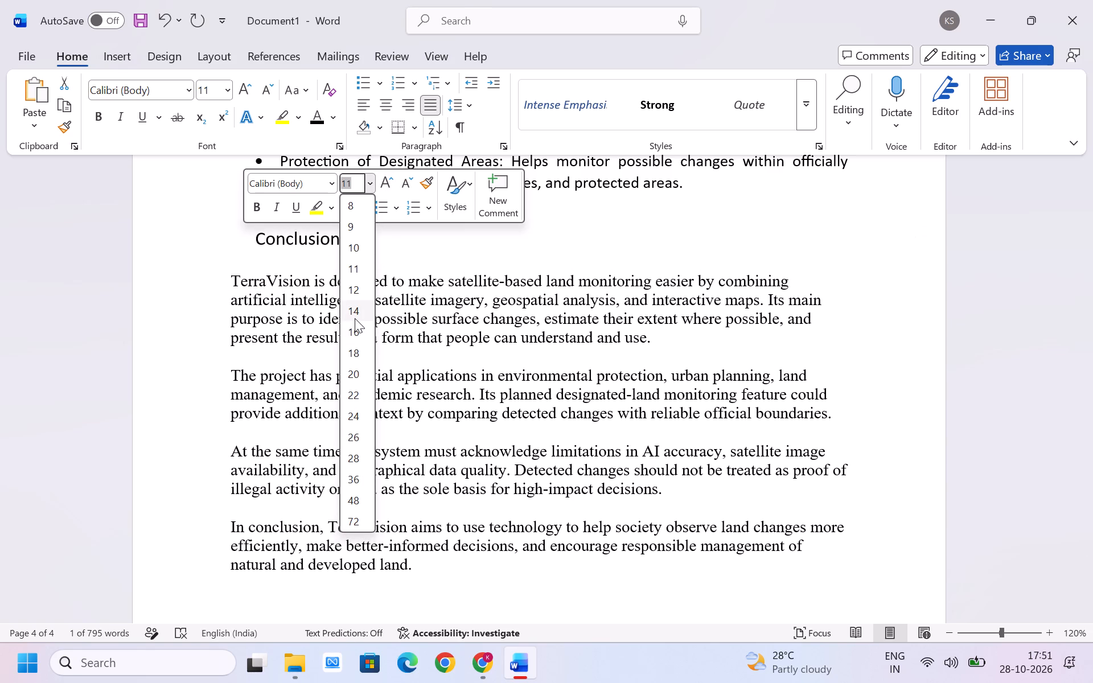
Remove the indent of the Conclusion heading so it lines up with the body paragraphs below it.
left_click(259, 240)
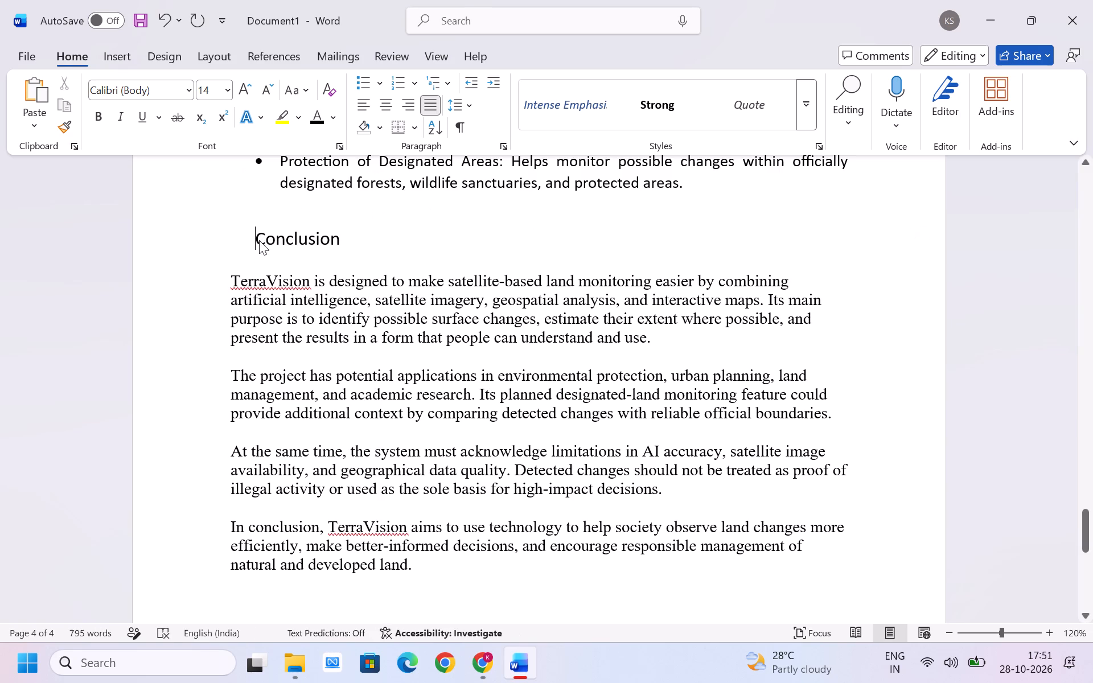
key("BackSpace")
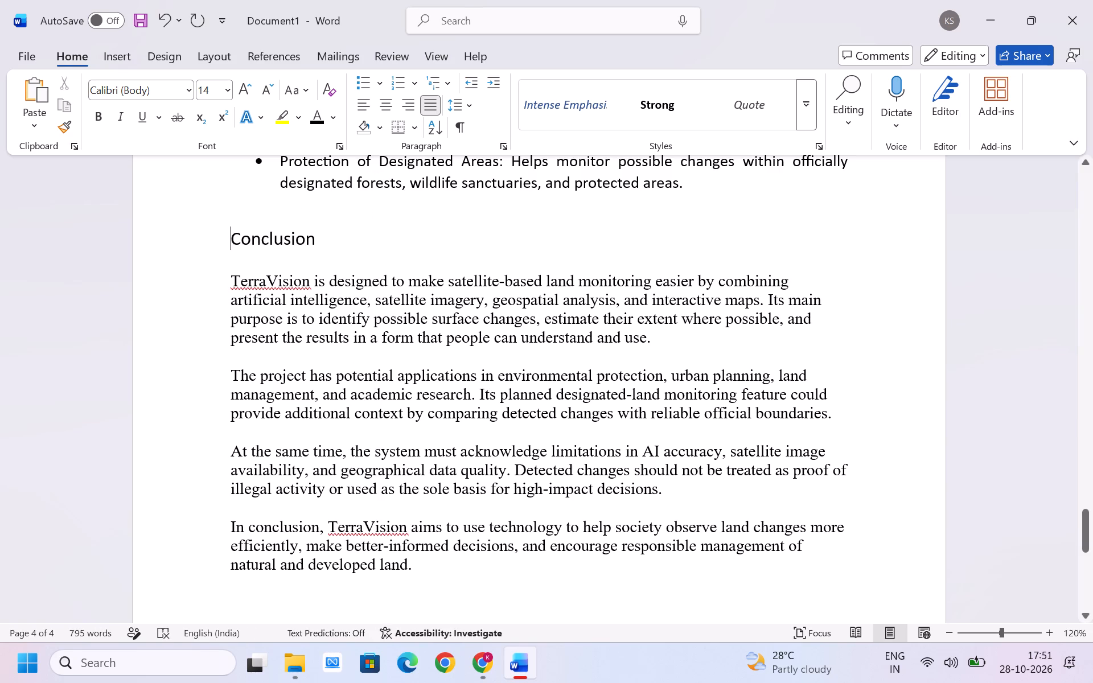
Make the Conclusion heading bold and add a colon at its end.
left_click_drag(324, 244, 223, 232)
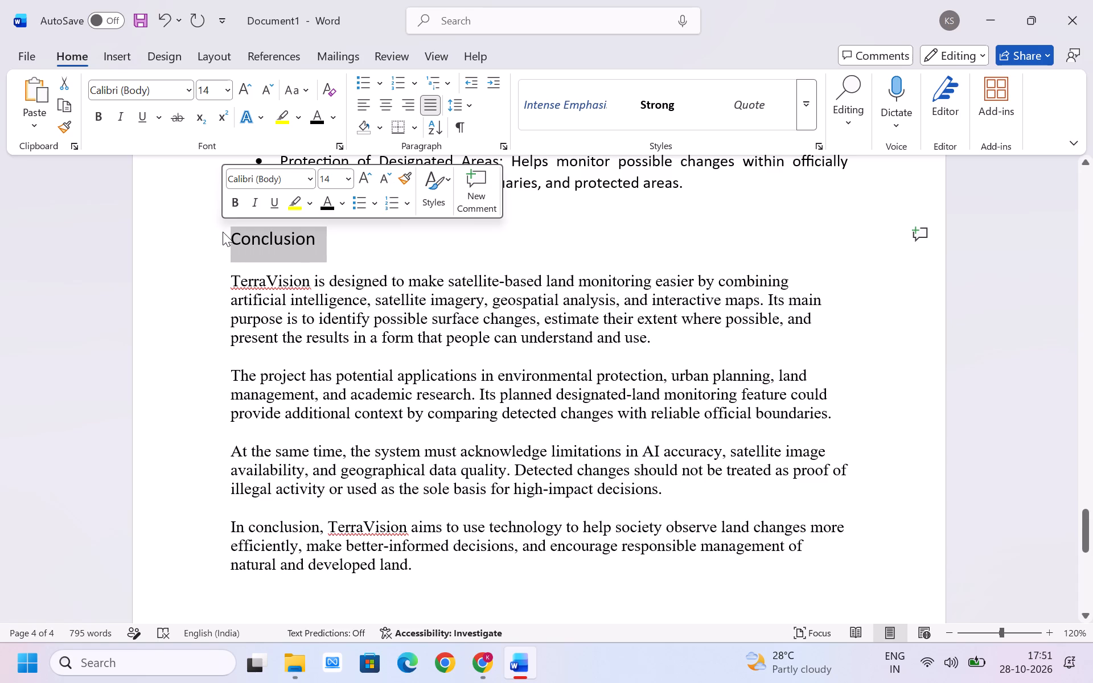
left_click(235, 201)
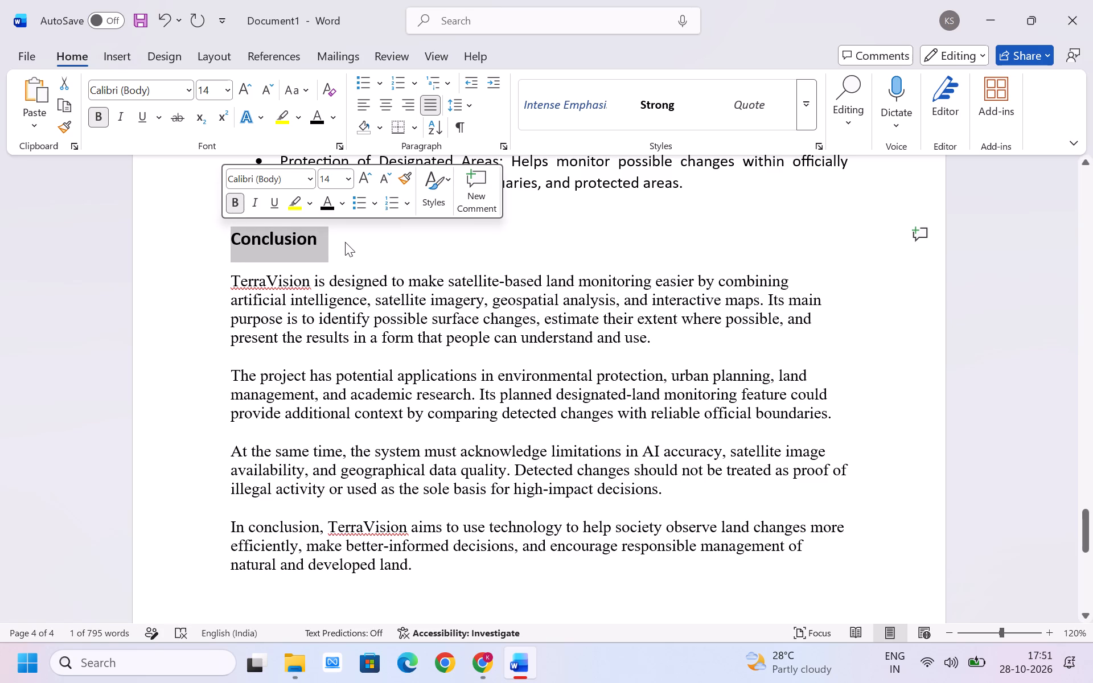
left_click(347, 241)
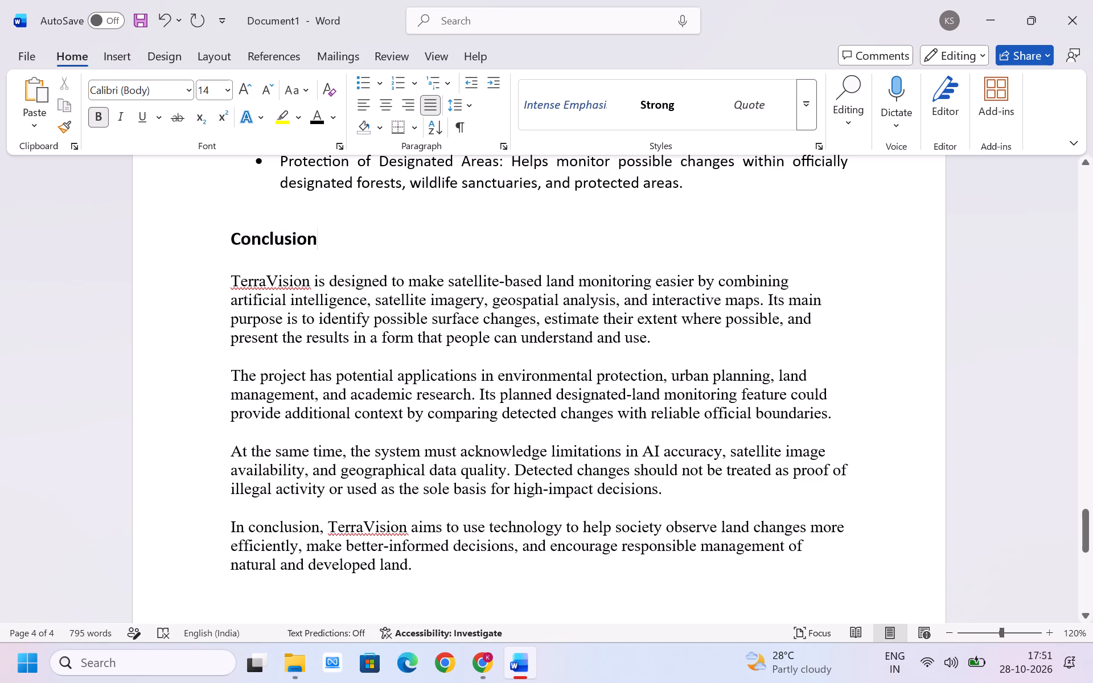
key("shift+colon")
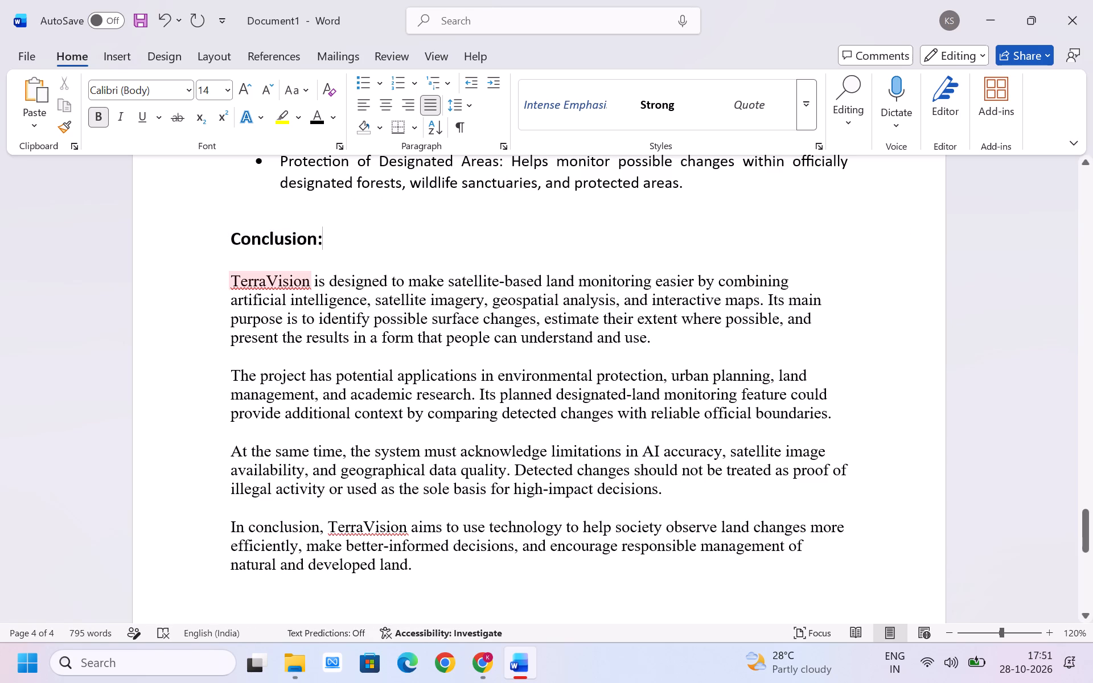
Justify the first Conclusion paragraph, which begins "TerraVision is designed to make satellite-based land monitoring easier".
left_click_drag(230, 278, 584, 338)
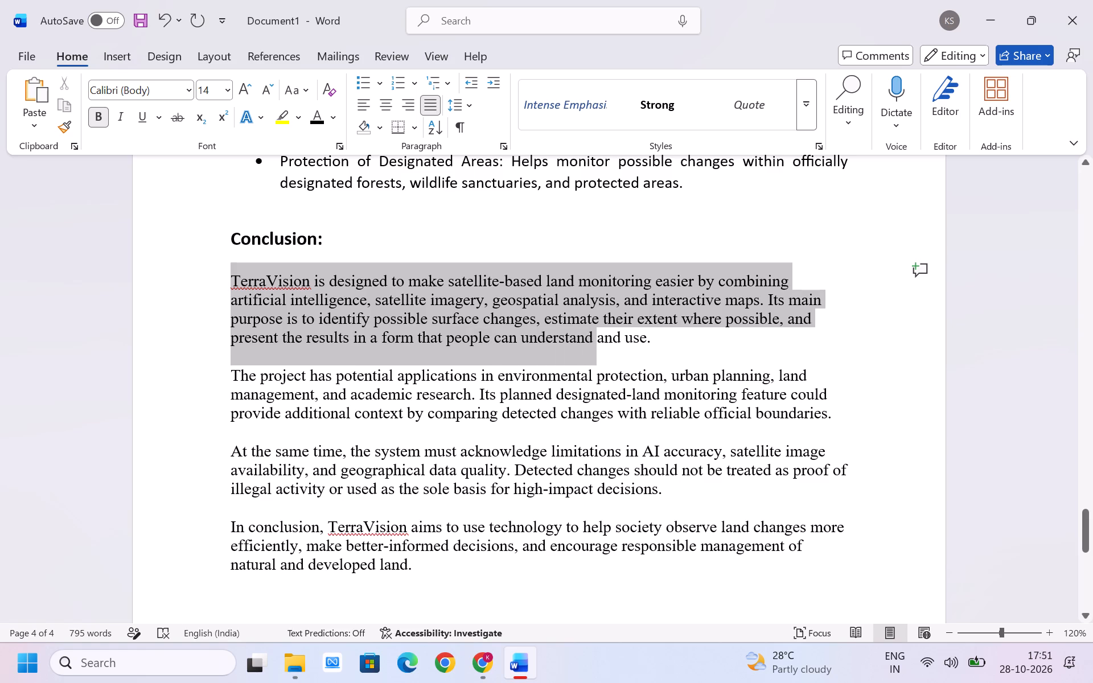
left_click_drag(584, 338, 663, 340)
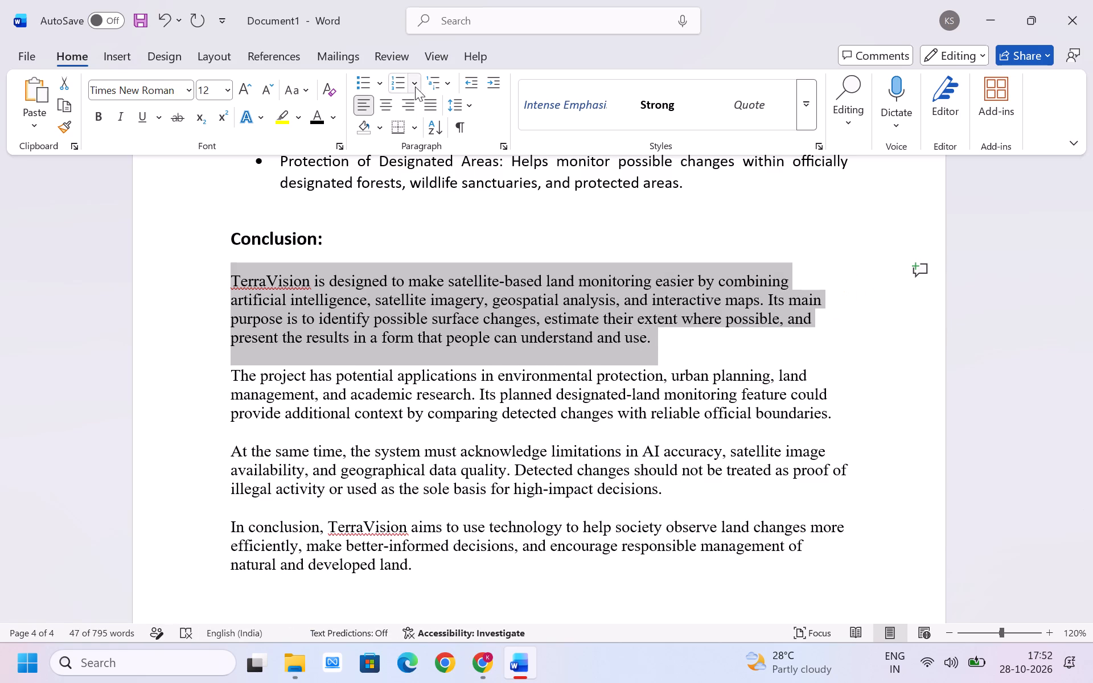
left_click(428, 105)
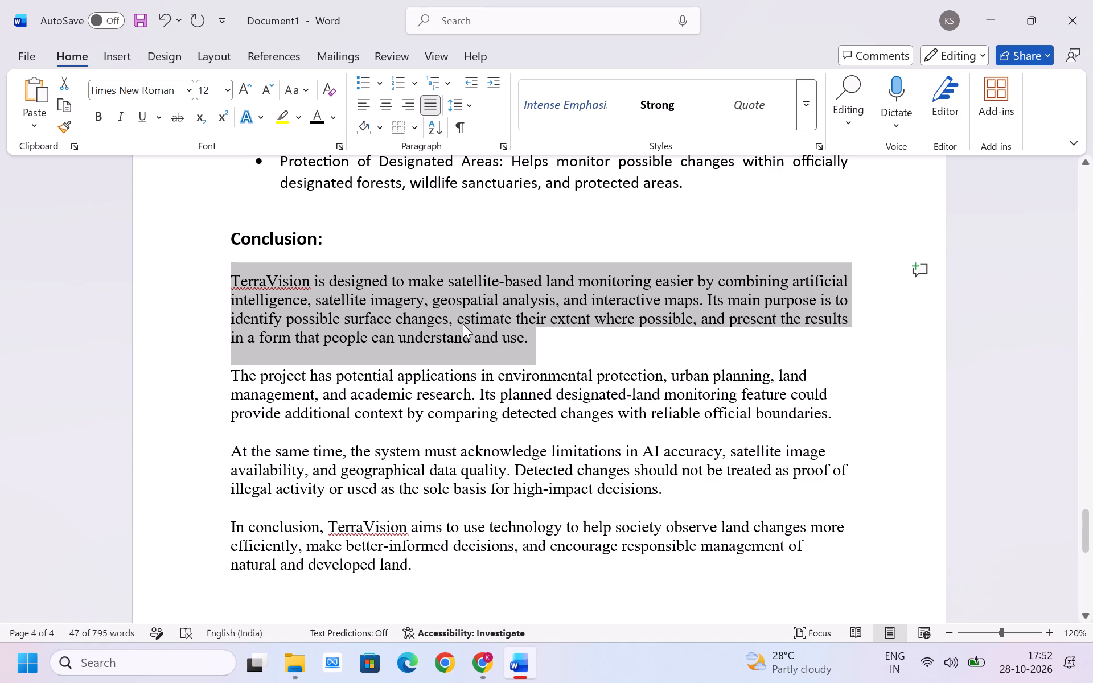
Justify the remaining three Conclusion paragraphs, from "The project has potential applications" through "In conclusion, TerraVision aims to use technology".
left_click(527, 337)
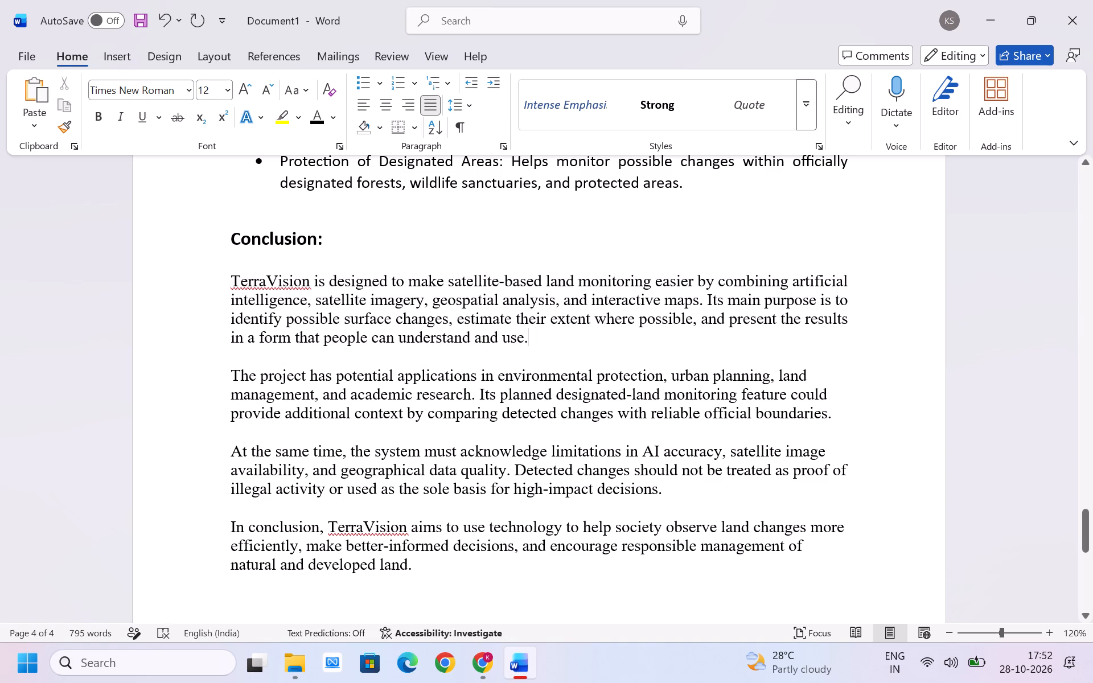
left_click_drag(231, 369, 549, 406)
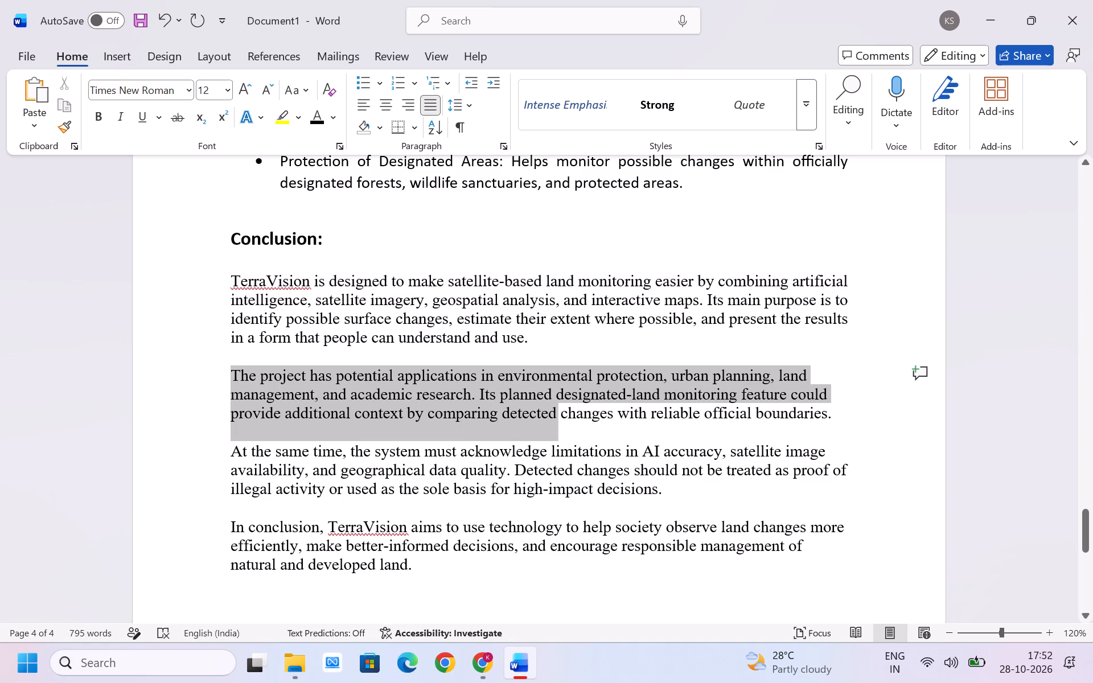
left_click_drag(549, 406, 771, 415)
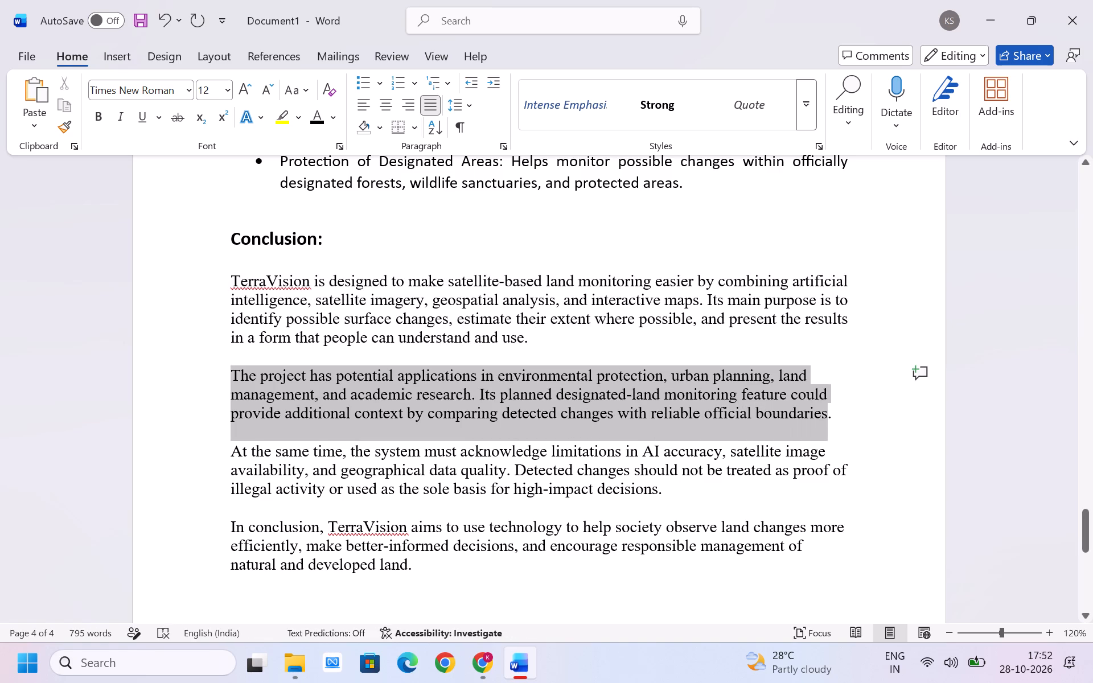
left_click_drag(771, 415, 878, 414)
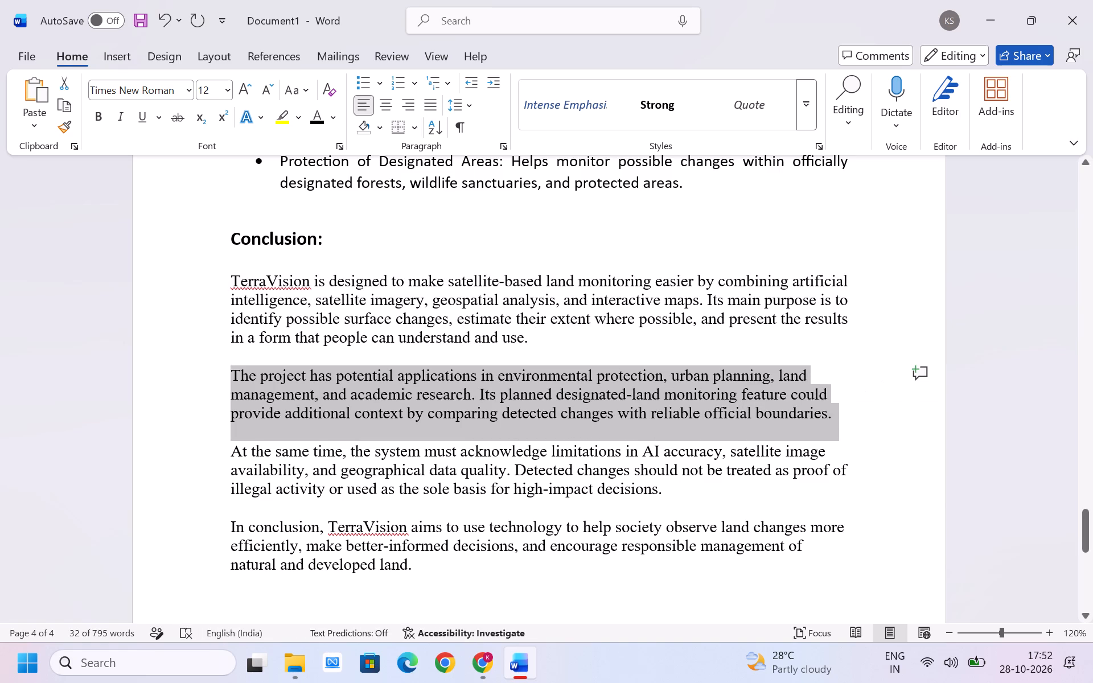
left_click(432, 107)
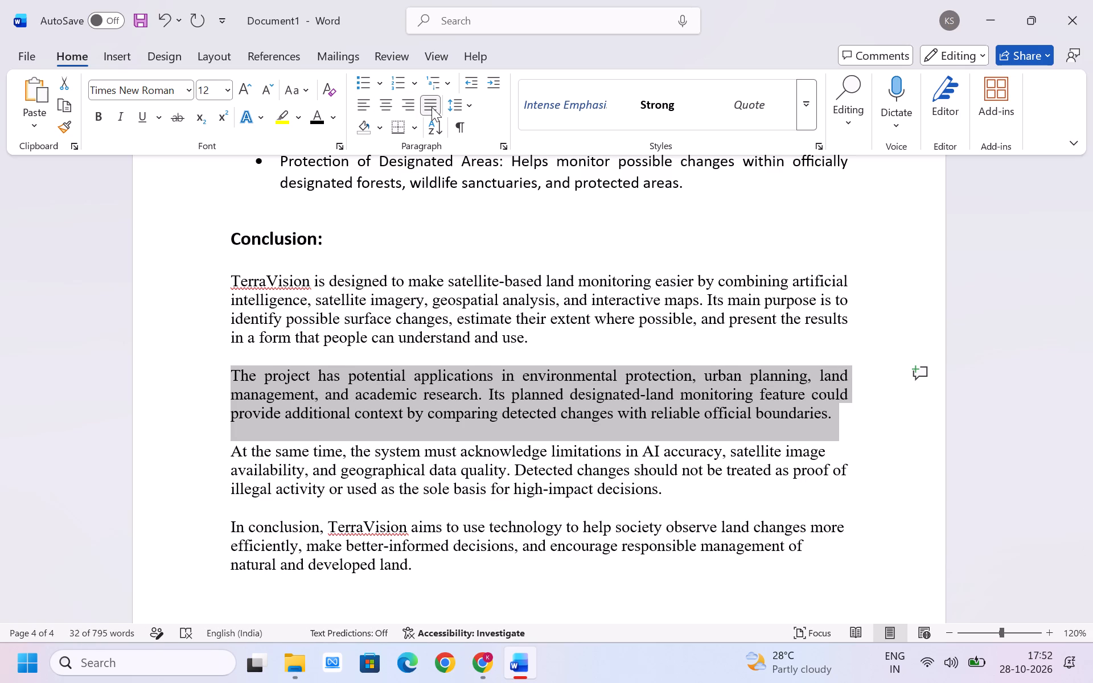
left_click(304, 356)
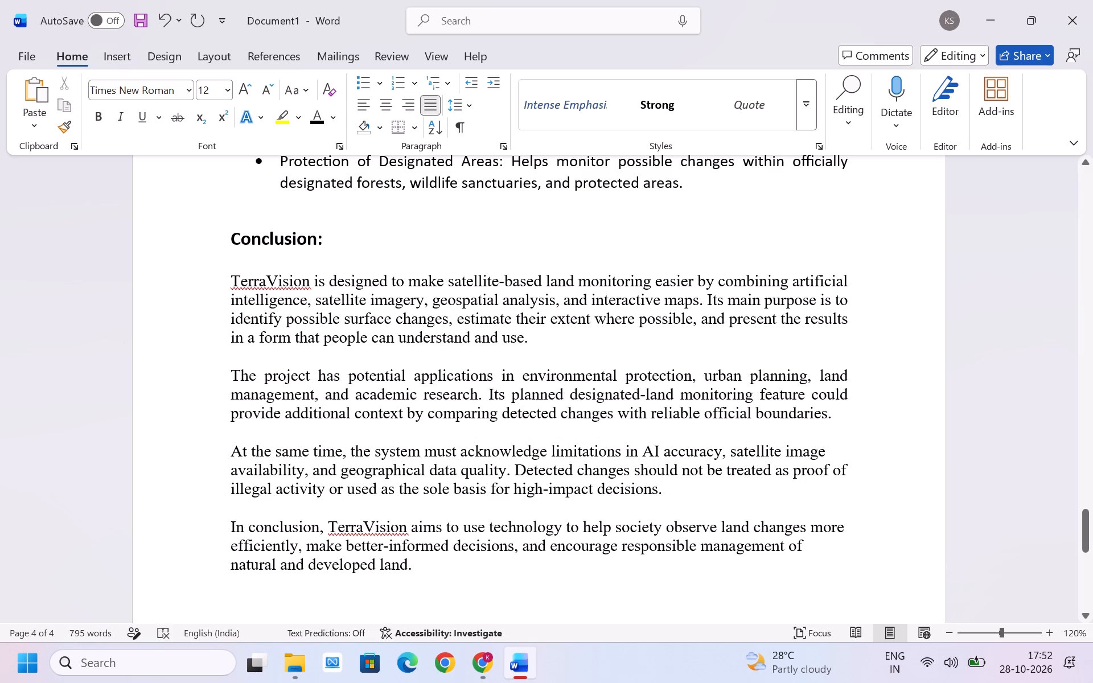
left_click_drag(233, 449, 624, 480)
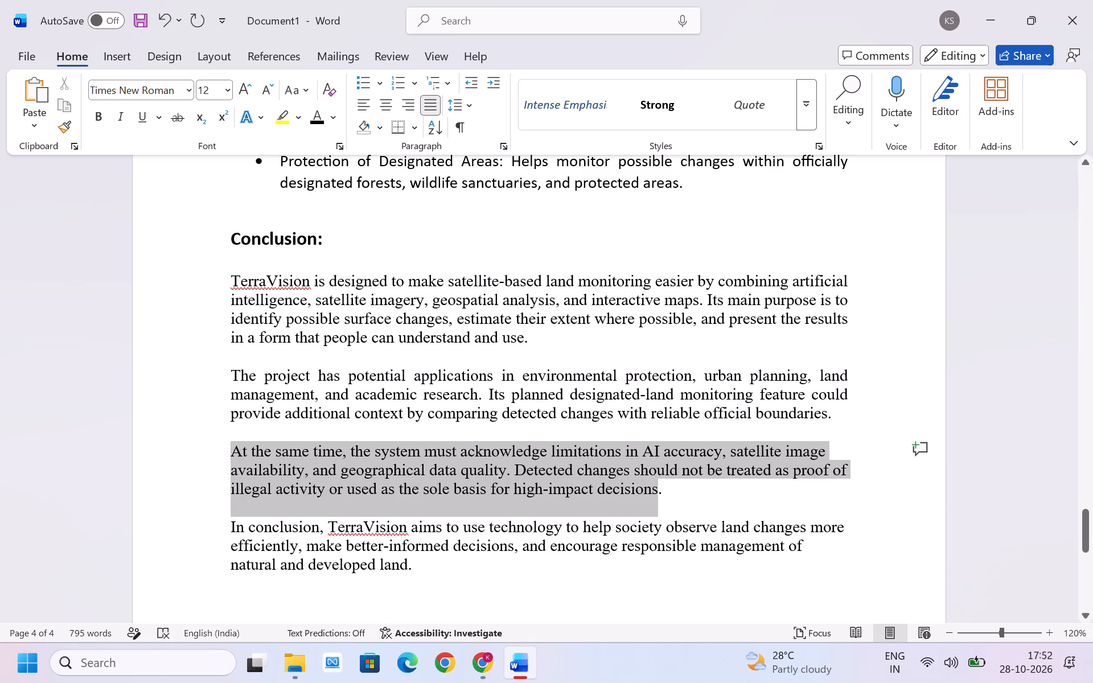
left_click_drag(624, 480, 668, 485)
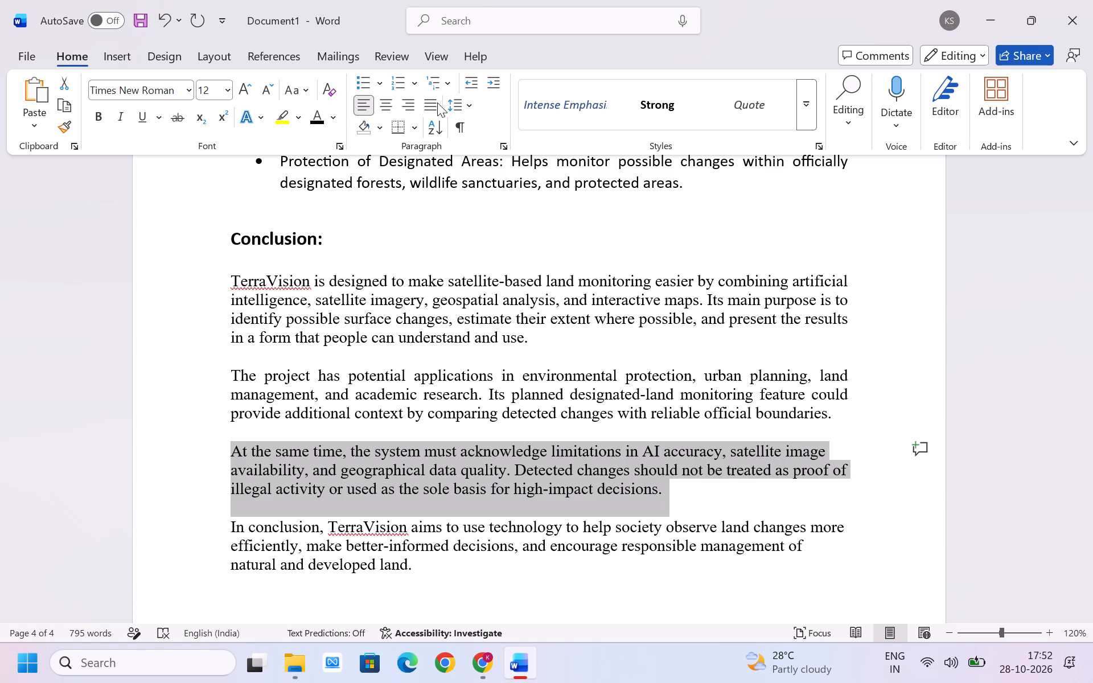
left_click(432, 100)
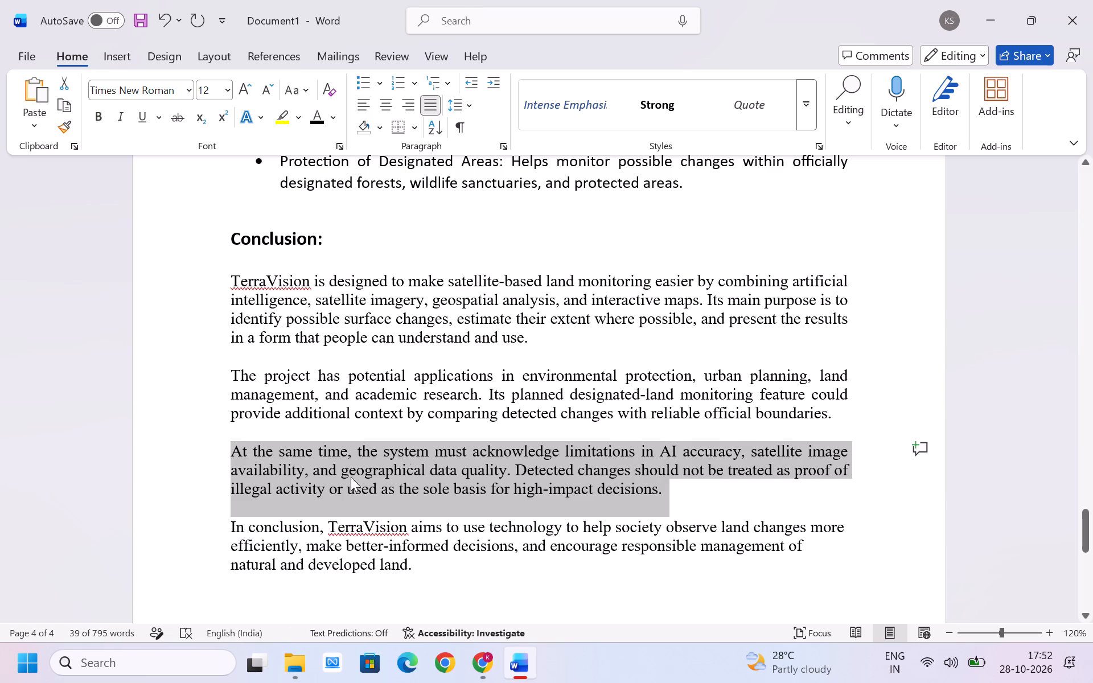
left_click_drag(228, 524, 400, 573)
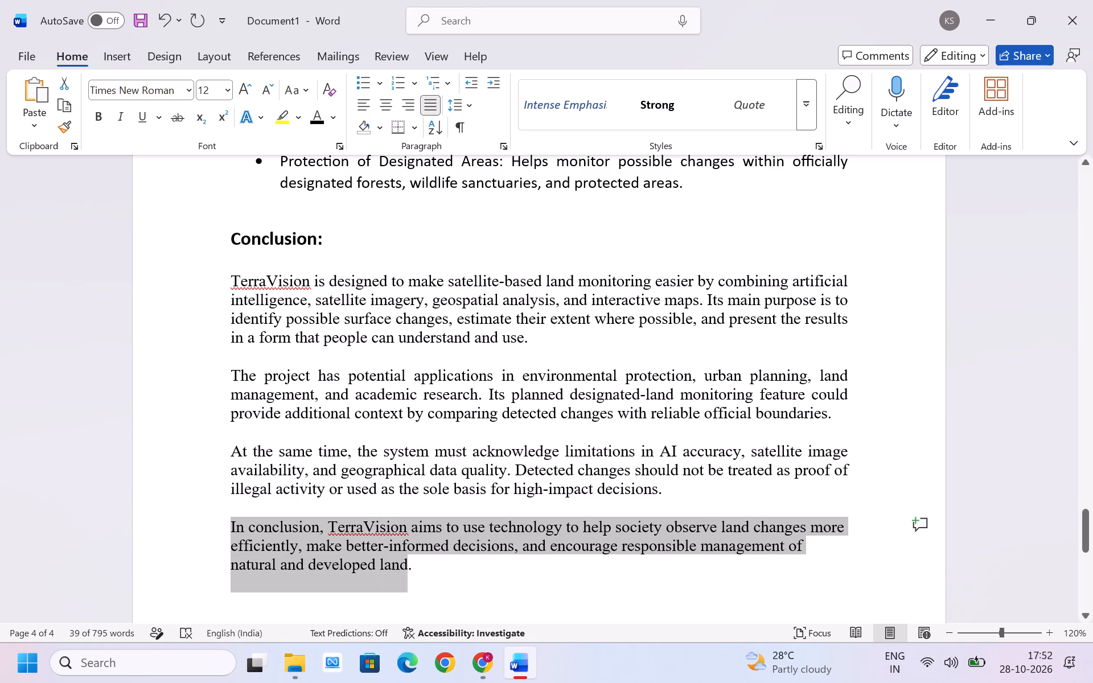
left_click_drag(400, 573, 415, 571)
left_click(432, 106)
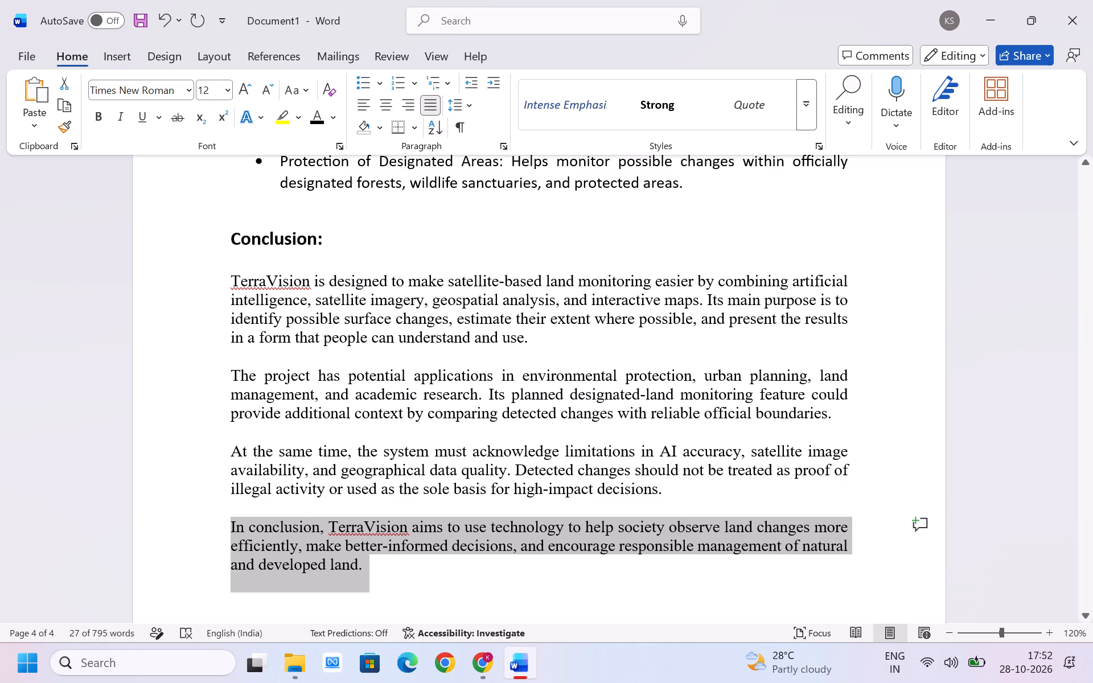
left_click(496, 426)
Review the whole report from the title page to the Conclusion, checking the layout of the text, images and Advantages list.
scroll(496, 426, "up", 1)
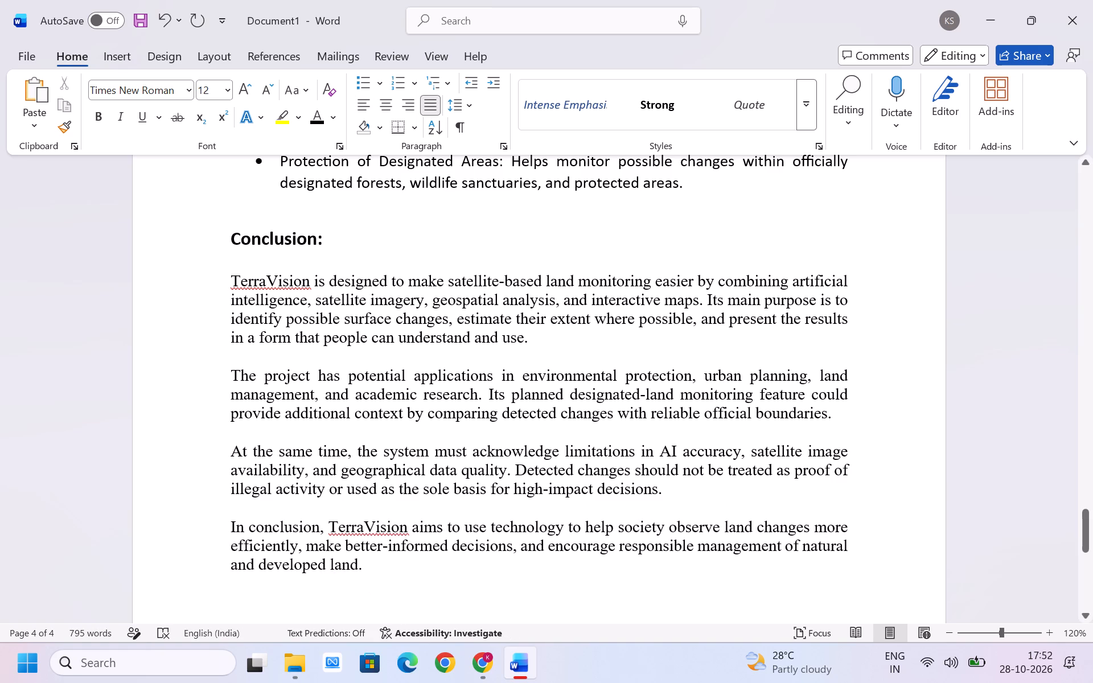
scroll(496, 426, "up", 2)
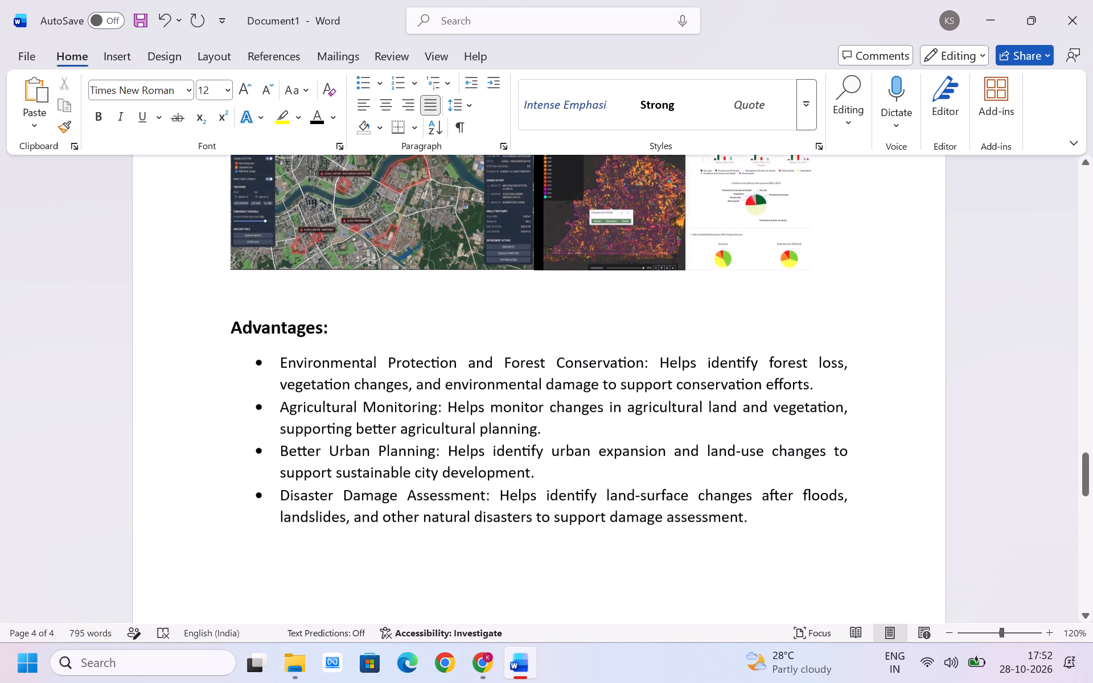
scroll(496, 426, "down", 1)
scroll(496, 426, "up", 3)
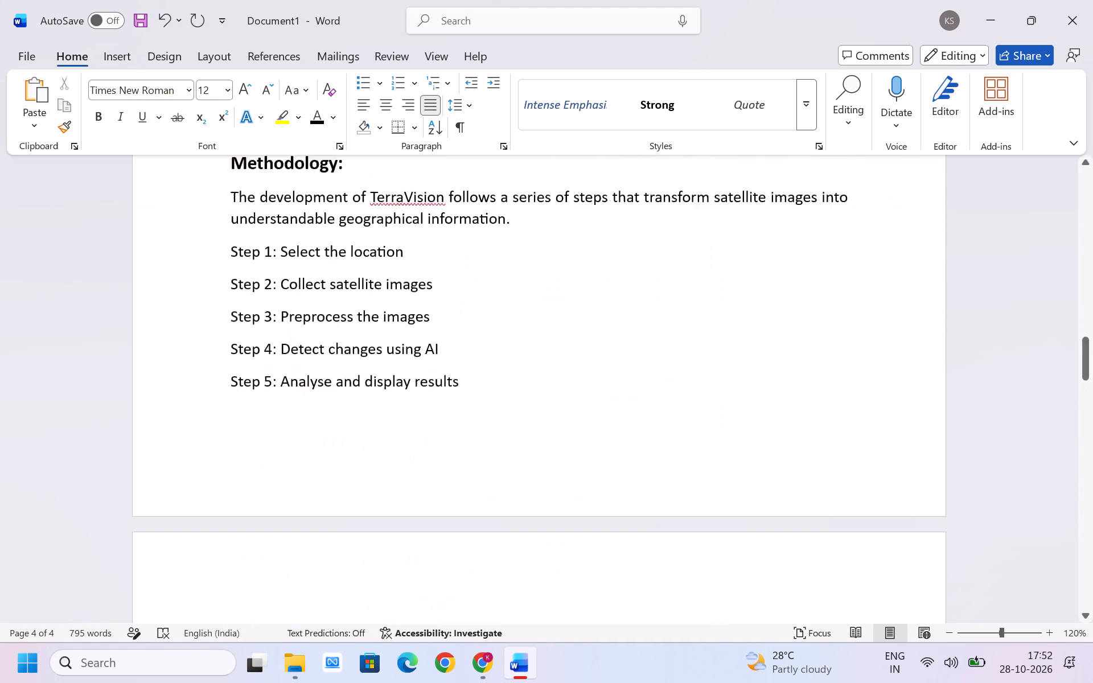
scroll(496, 426, "up", 3)
scroll(496, 426, "down", 1)
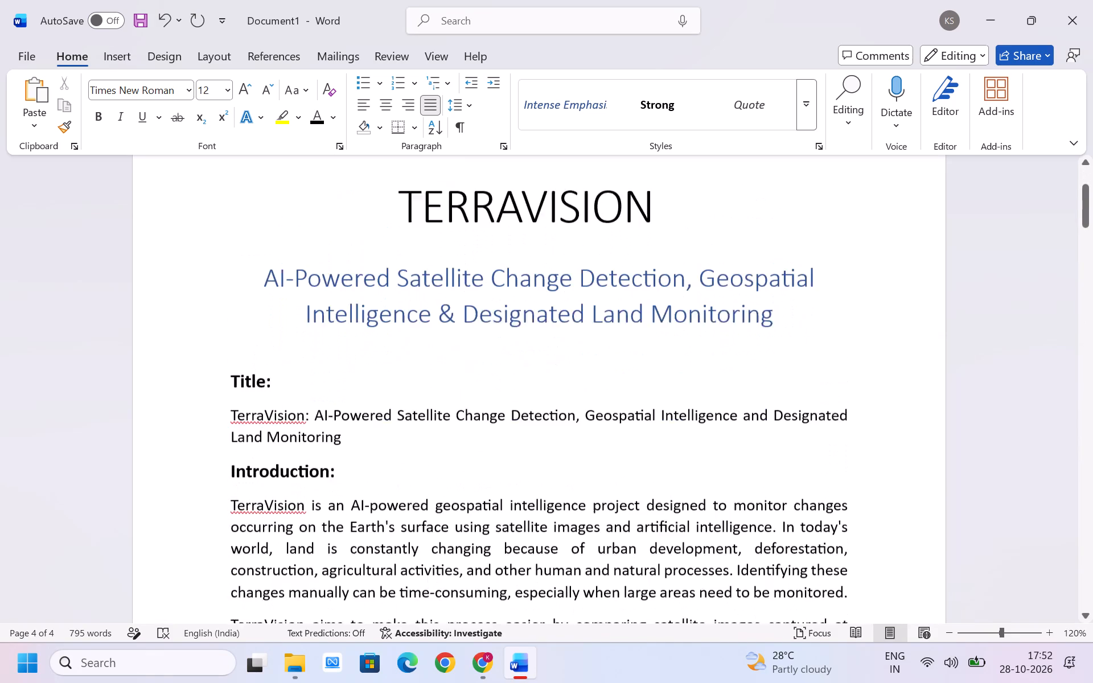
scroll(496, 426, "down", 5)
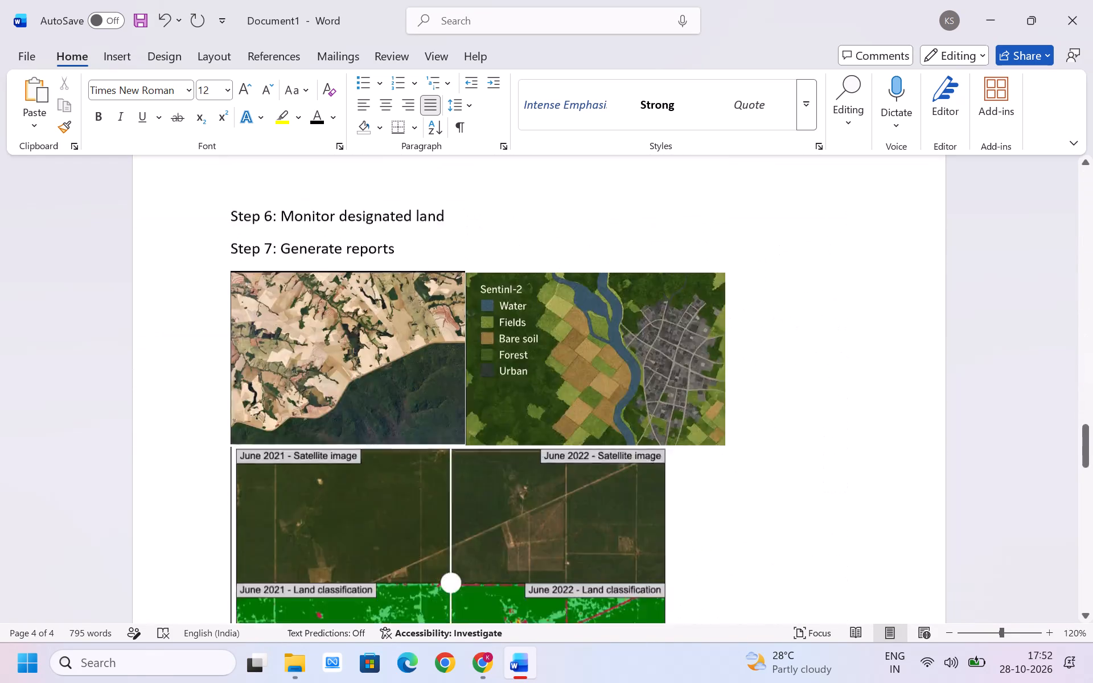
scroll(496, 426, "down", 3)
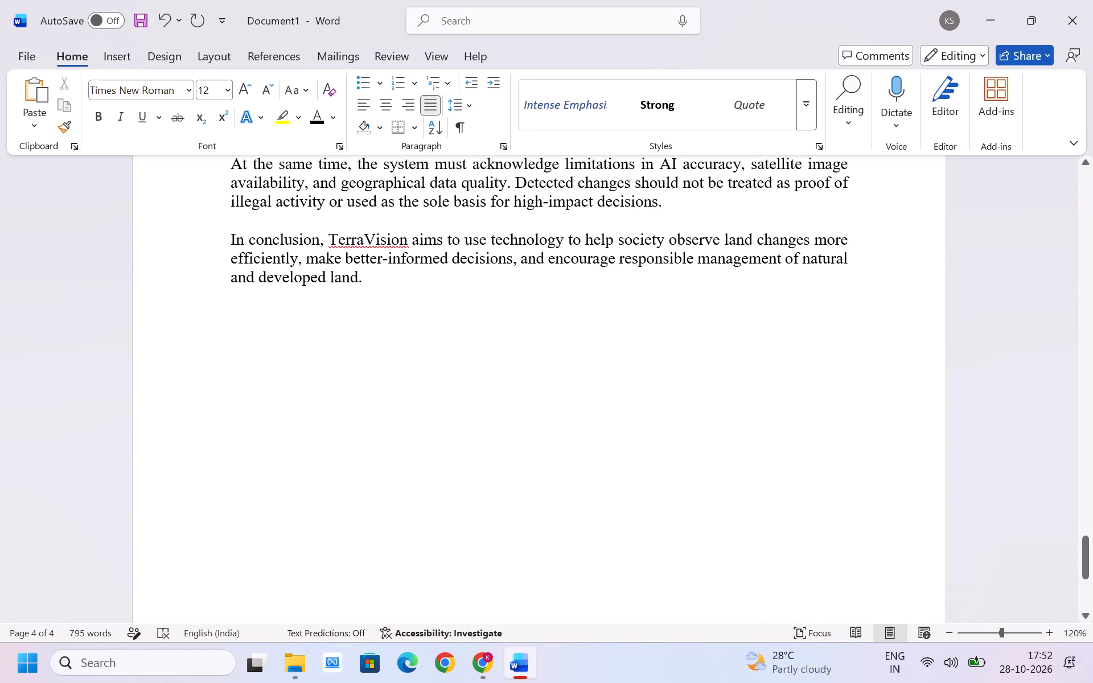
scroll(496, 426, "up", 1)
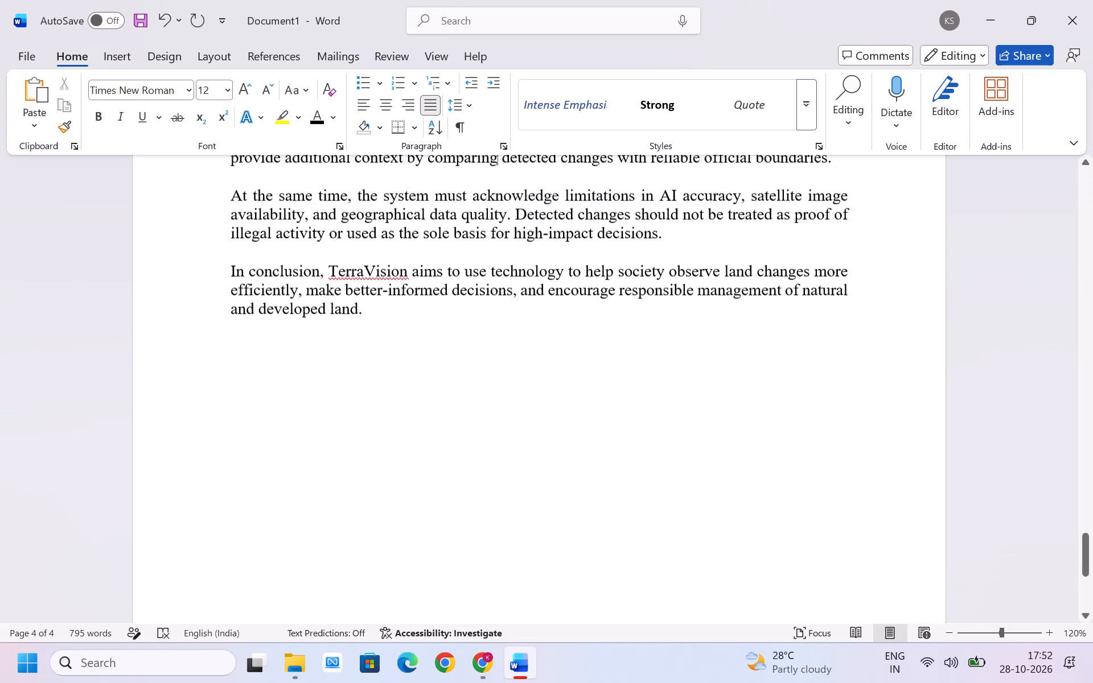
scroll(496, 426, "up", 2)
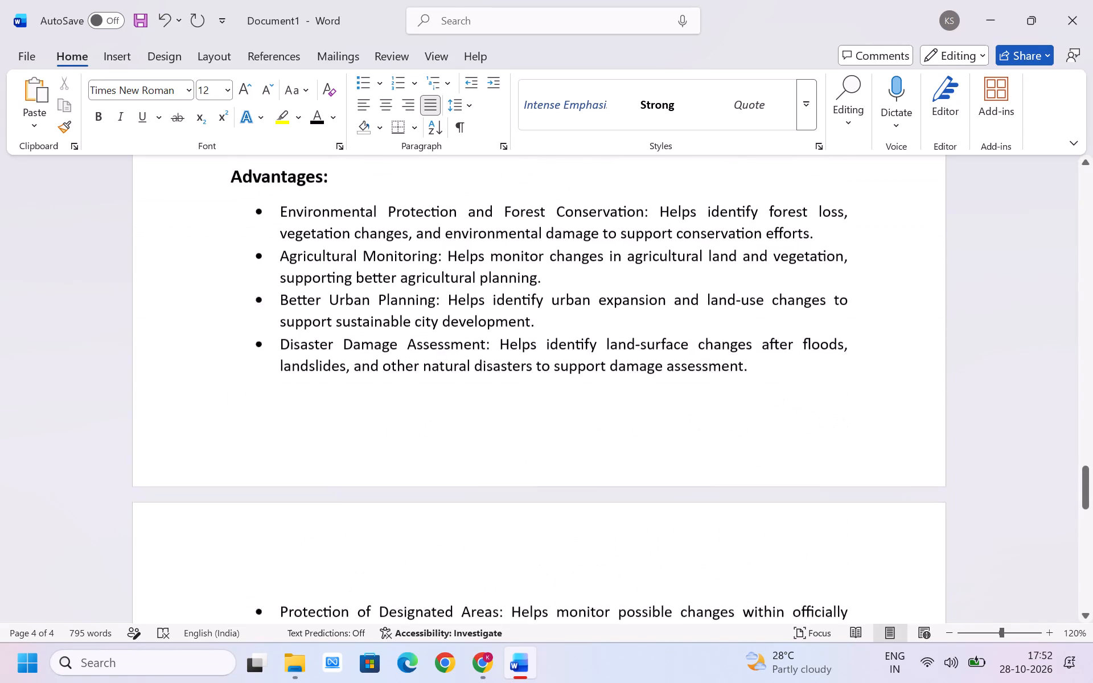
scroll(496, 426, "up", 1)
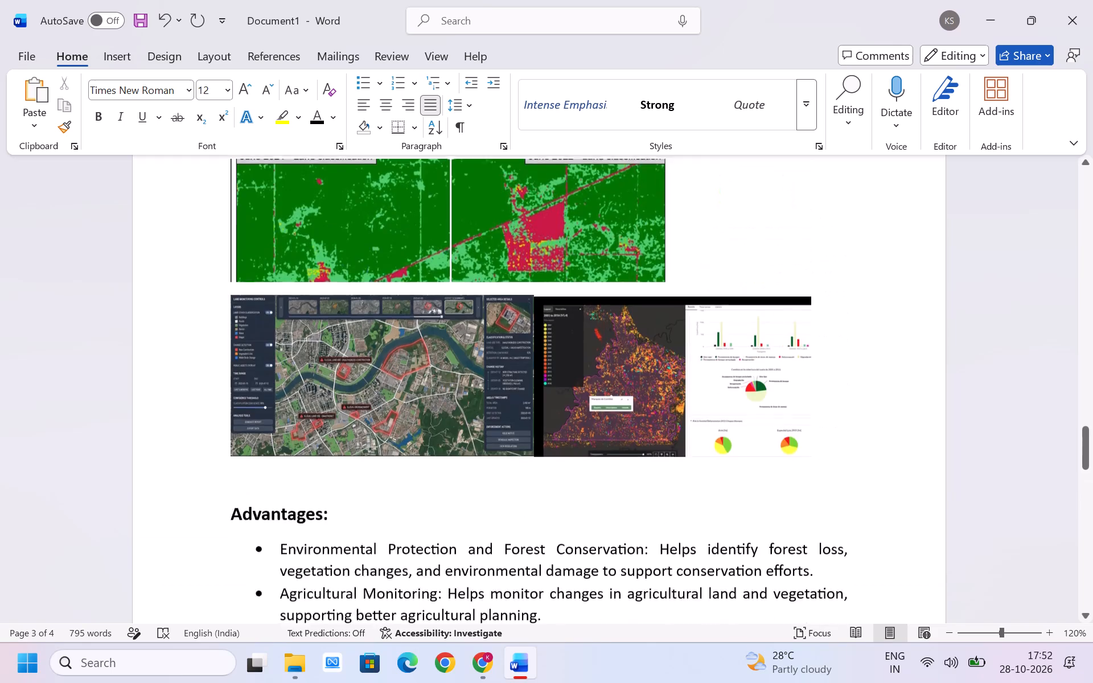
scroll(496, 426, "down", 1)
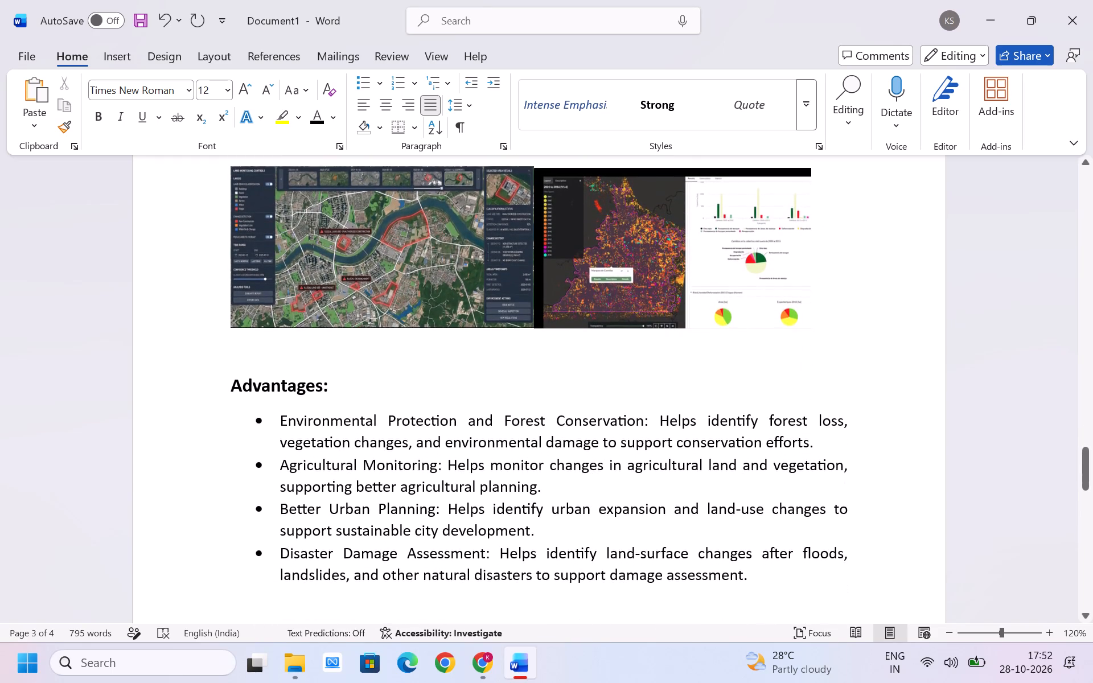
scroll(496, 426, "down", 1)
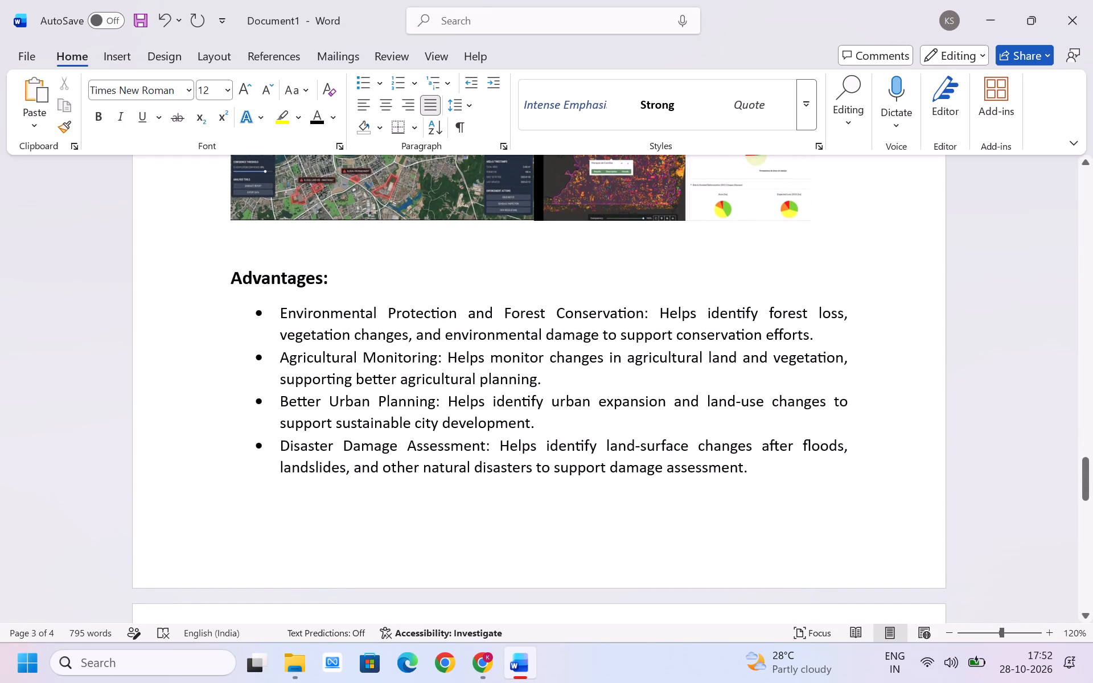
scroll(496, 426, "down", 3)
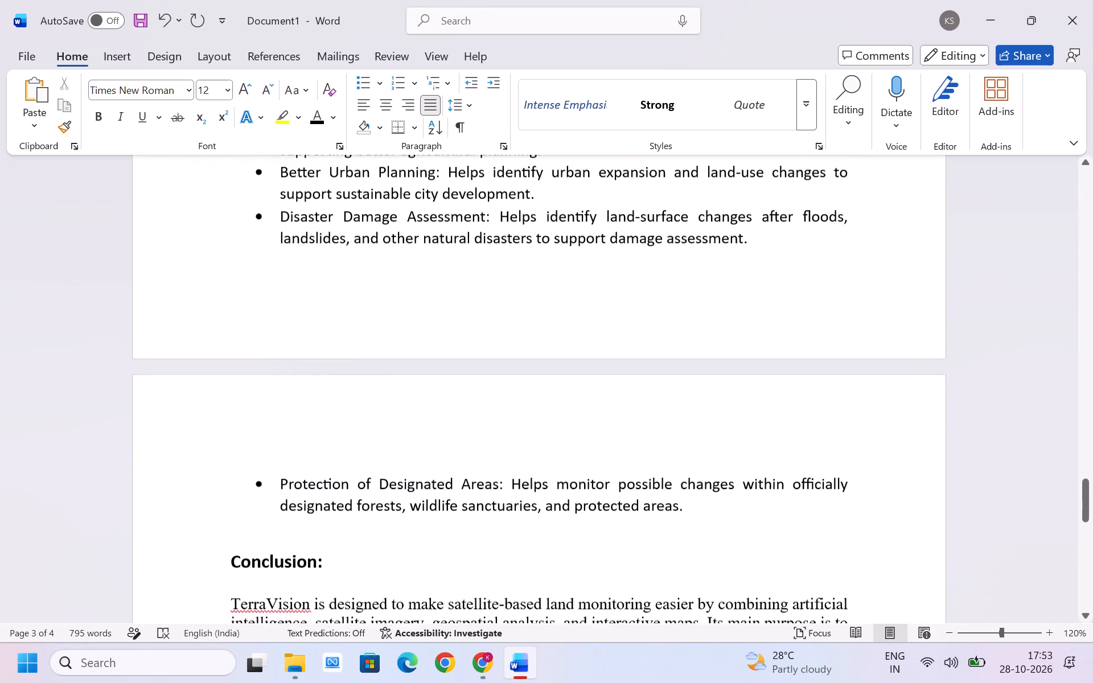
scroll(496, 426, "down", 3)
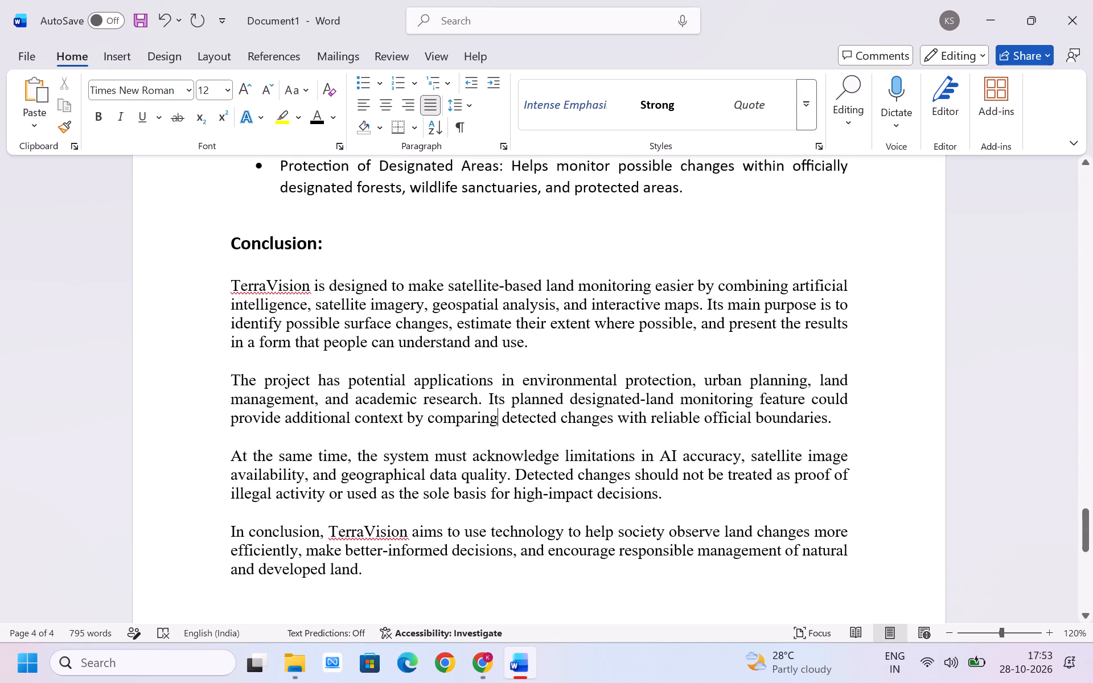
scroll(496, 426, "down", 1)
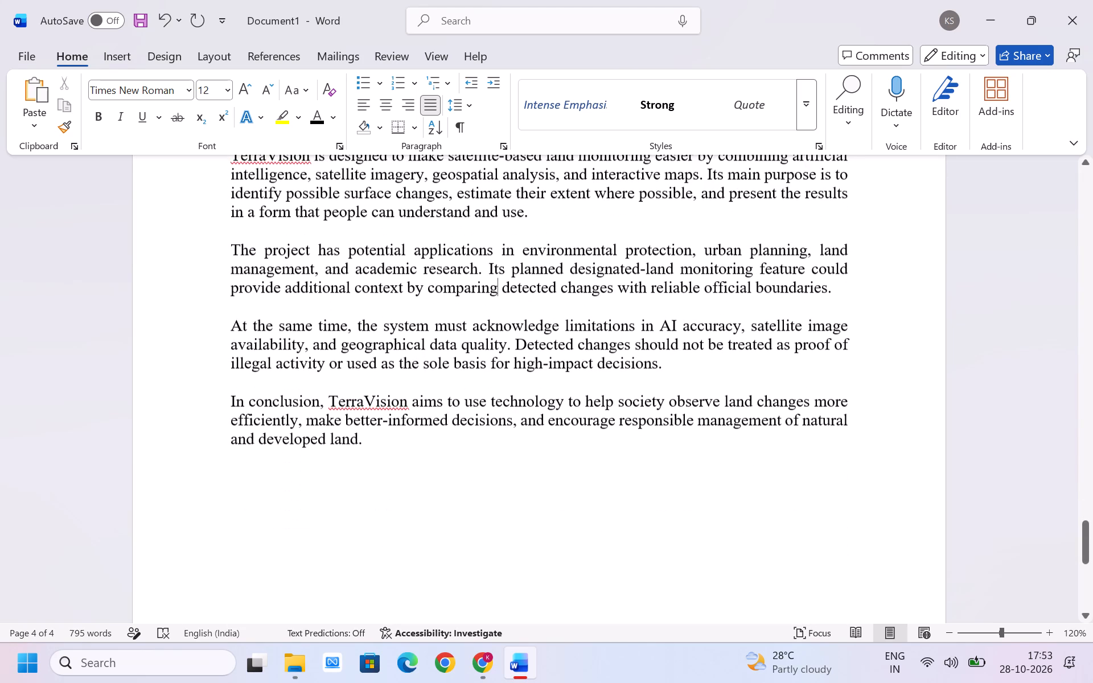
scroll(496, 426, "down", 2)
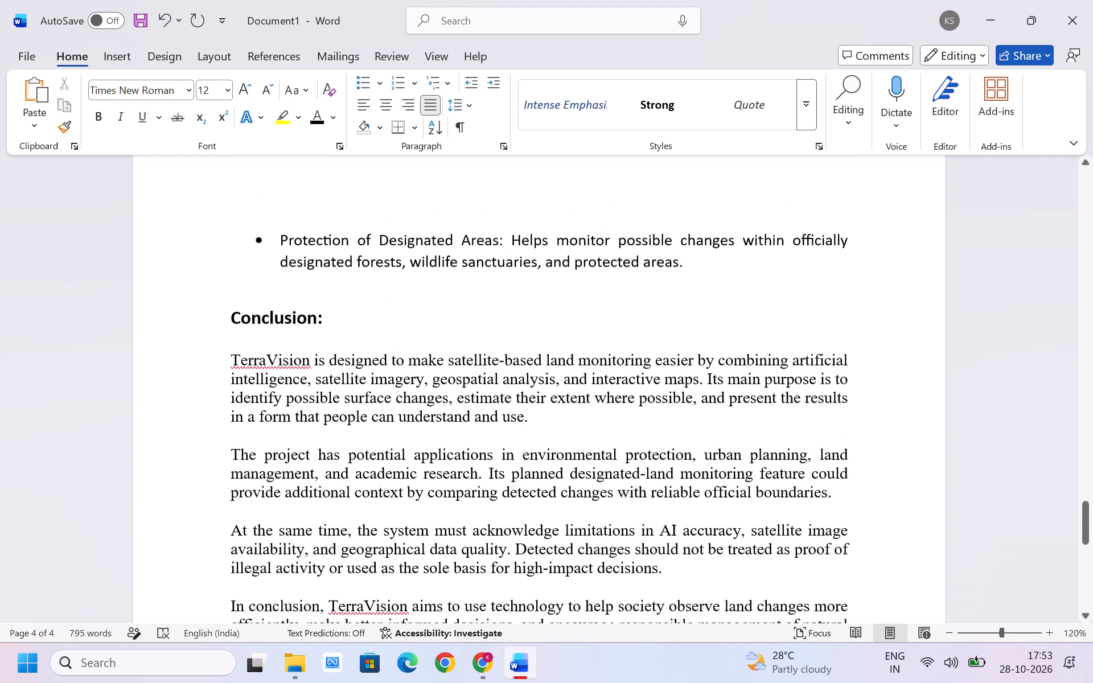
scroll(496, 426, "down", 5)
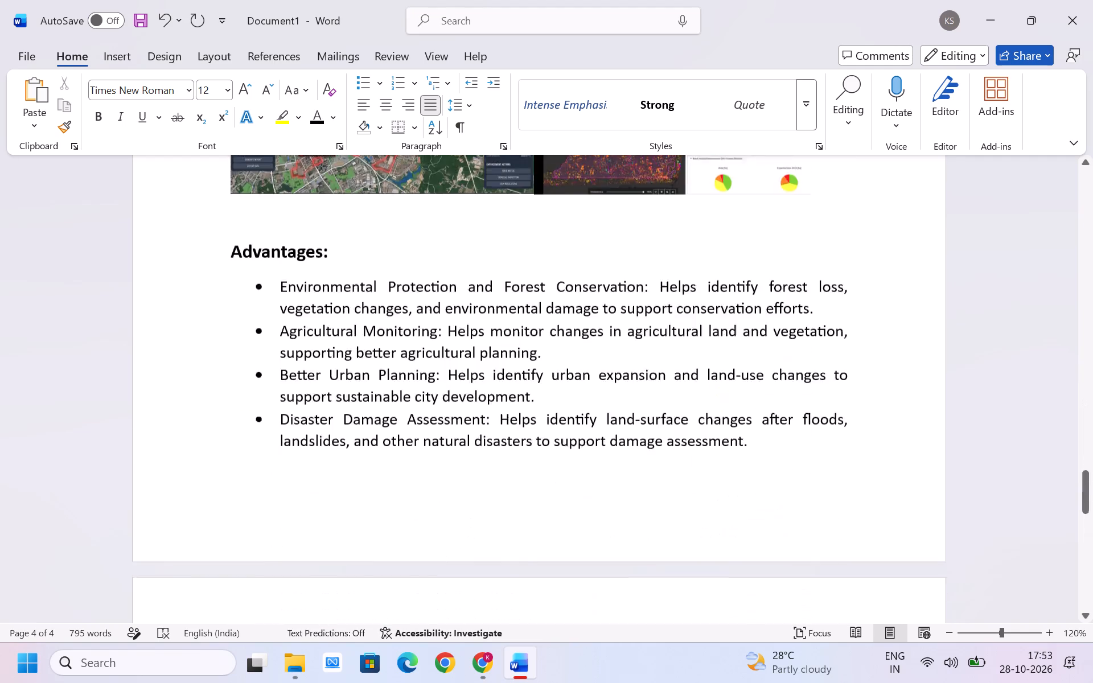
scroll(496, 426, "down", 1)
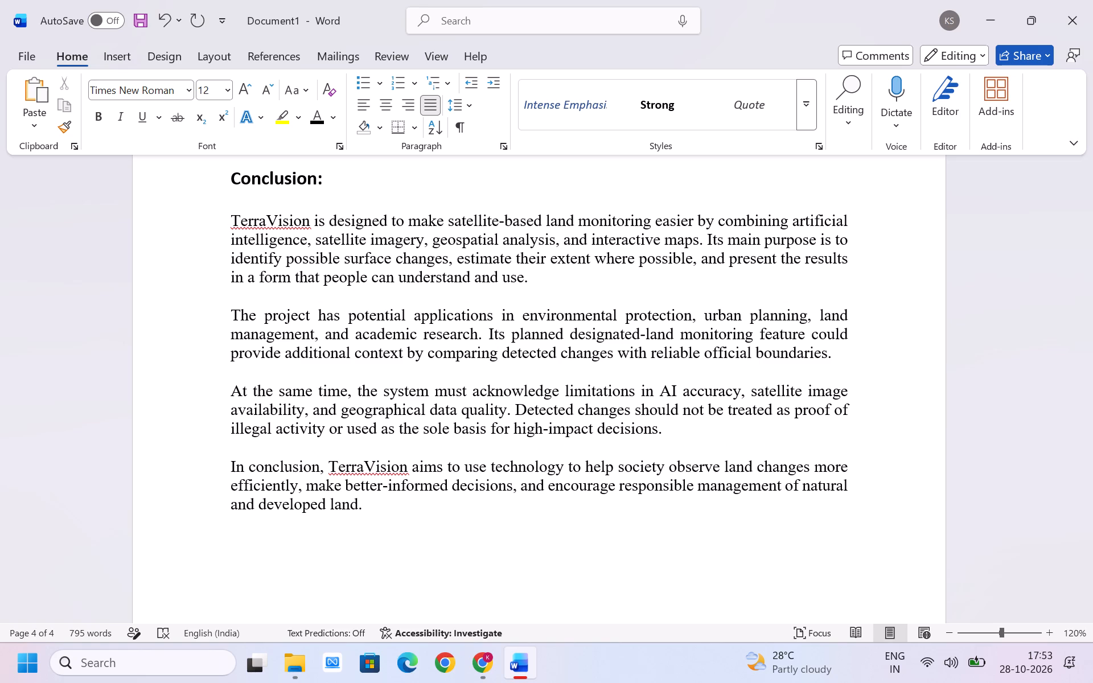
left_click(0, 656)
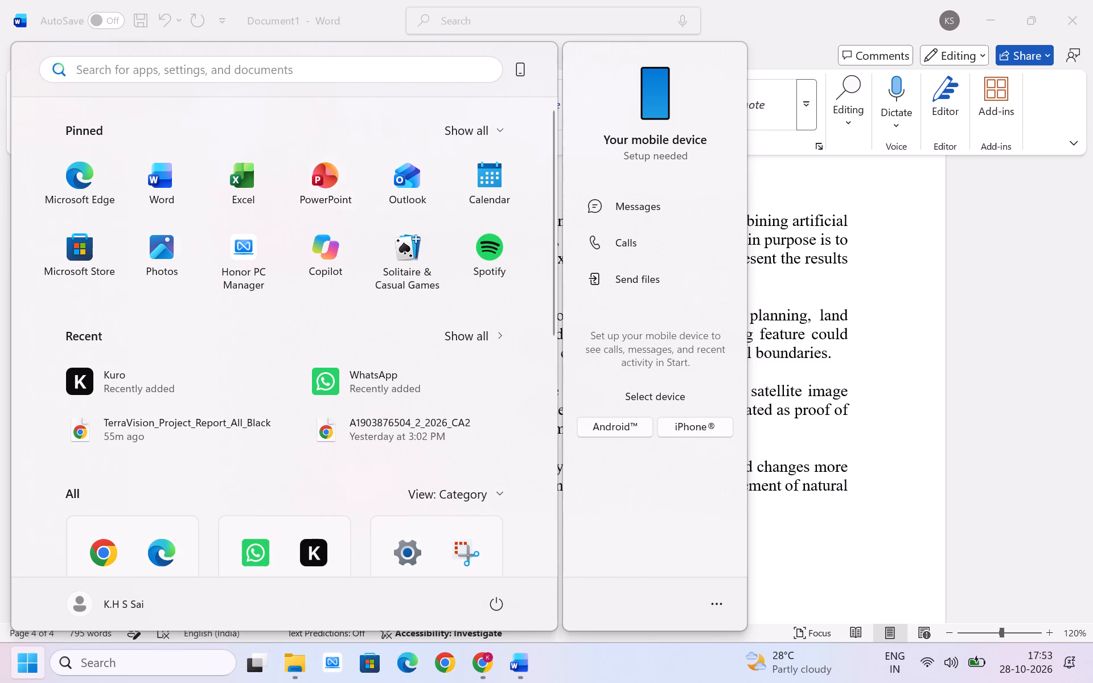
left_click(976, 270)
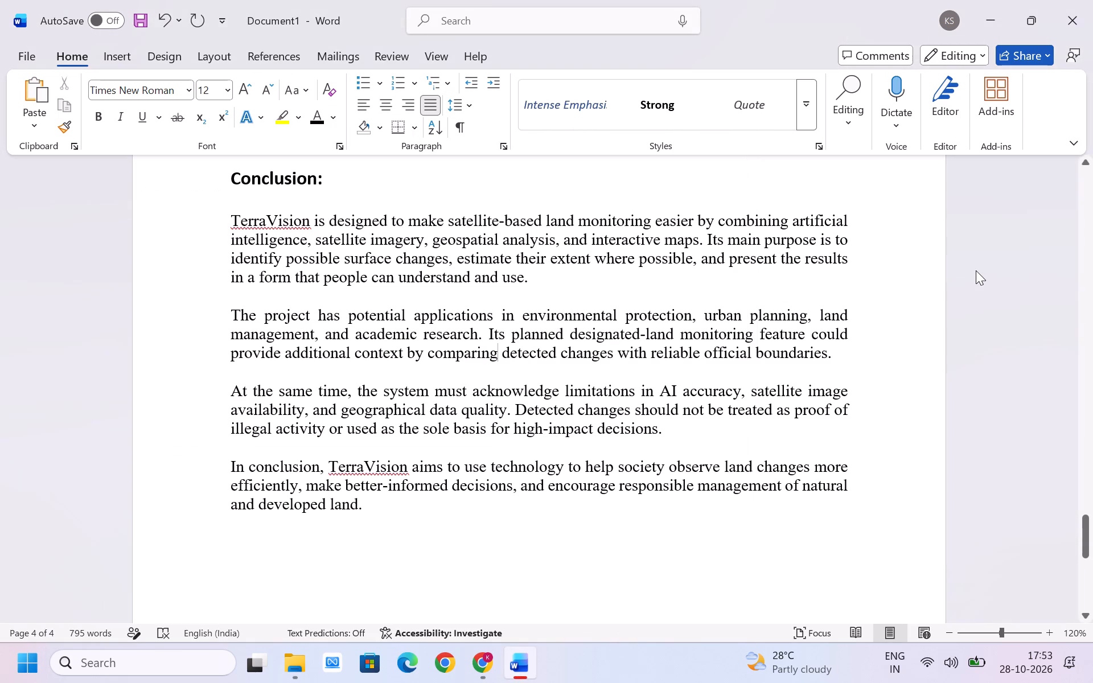
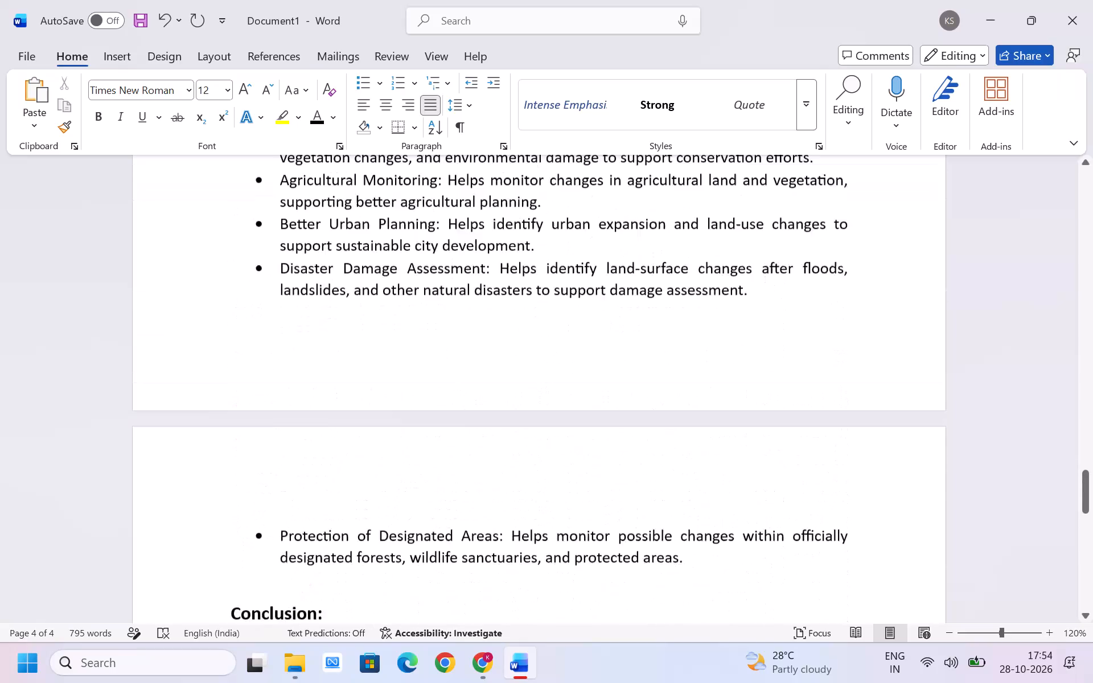
Review the report again from the Advantages list back to the title page, checking the headings and paragraph layout.
scroll(976, 270, "up", 3)
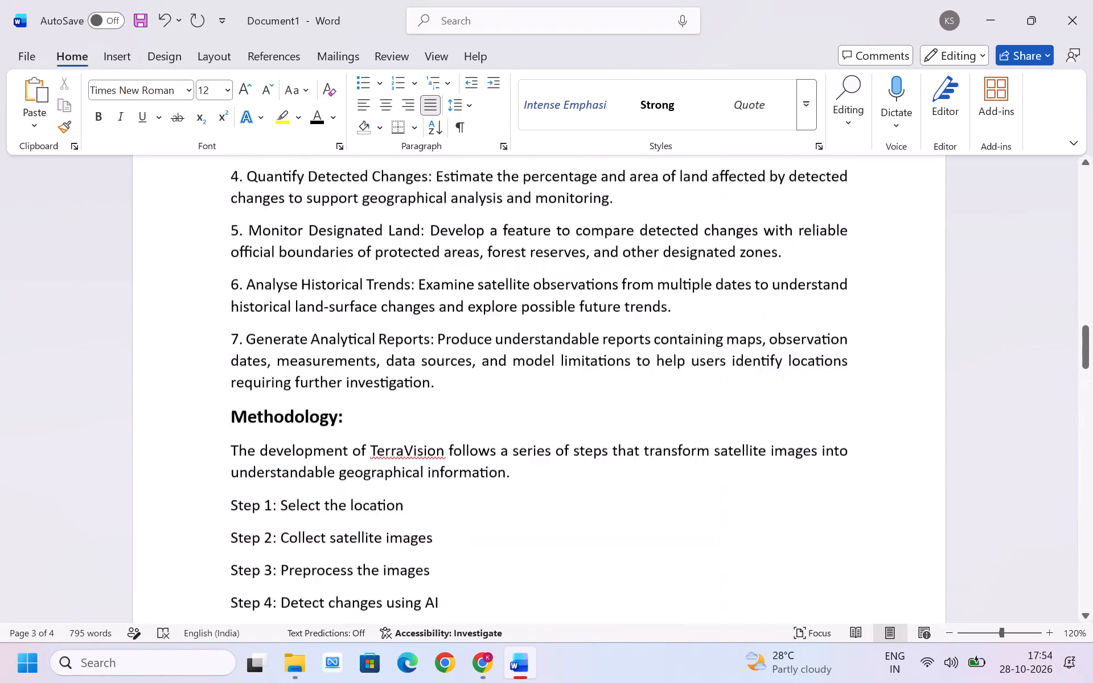
scroll(976, 270, "up", 4)
scroll(976, 270, "down", 1)
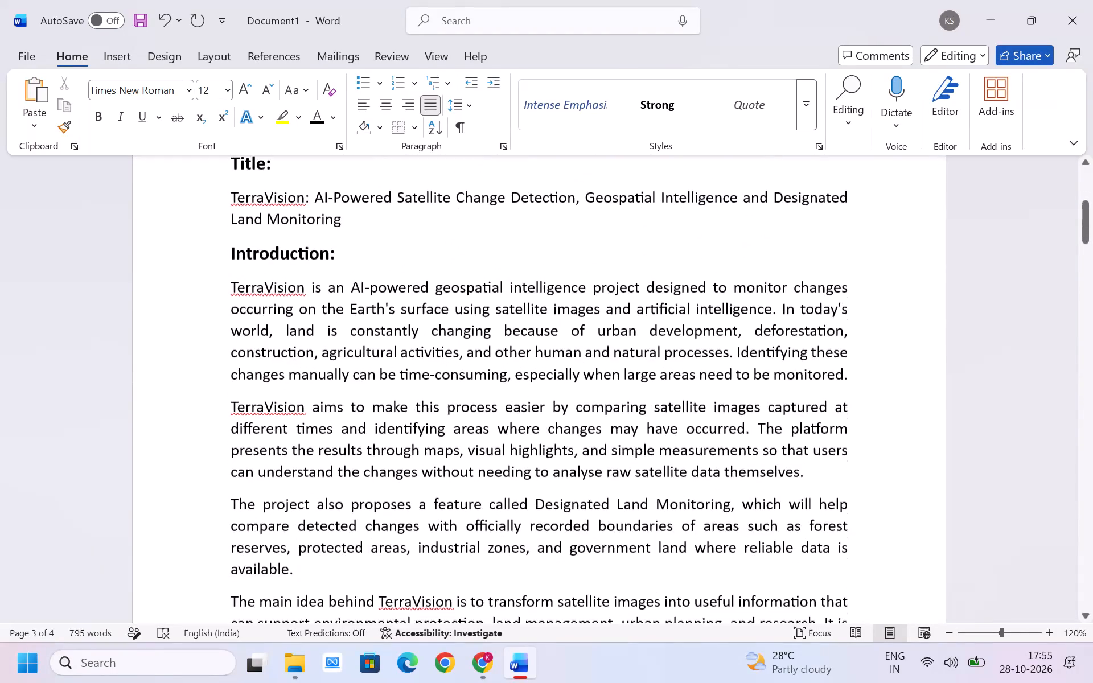
scroll(976, 270, "down", 1)
scroll(976, 270, "up", 1)
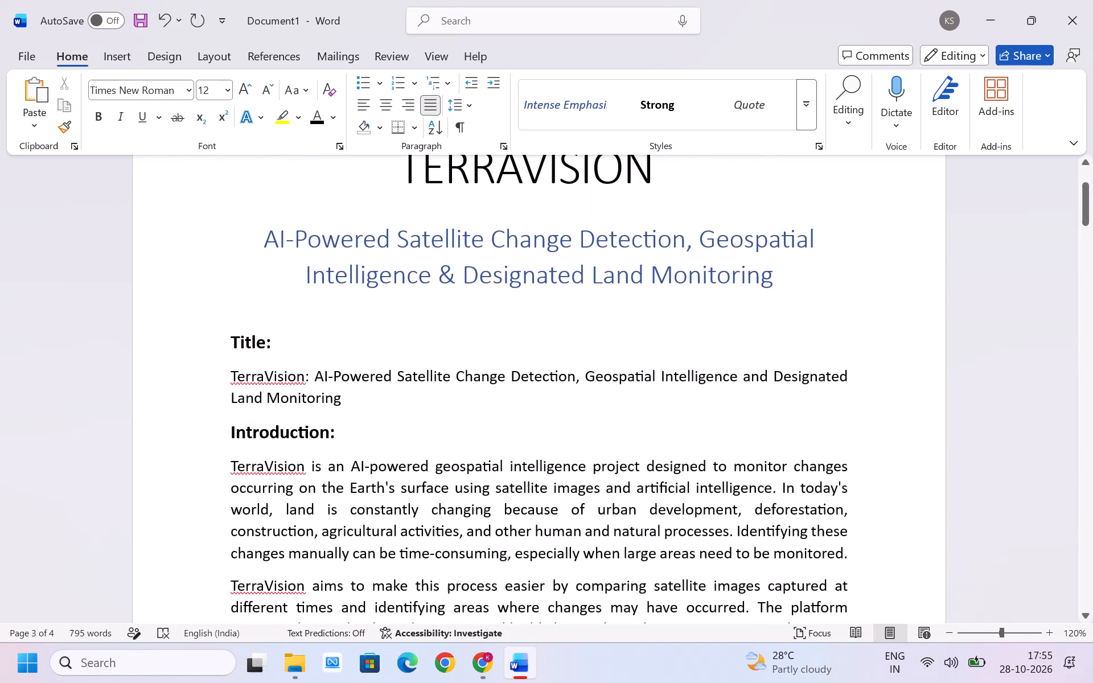
scroll(976, 270, "up", 1)
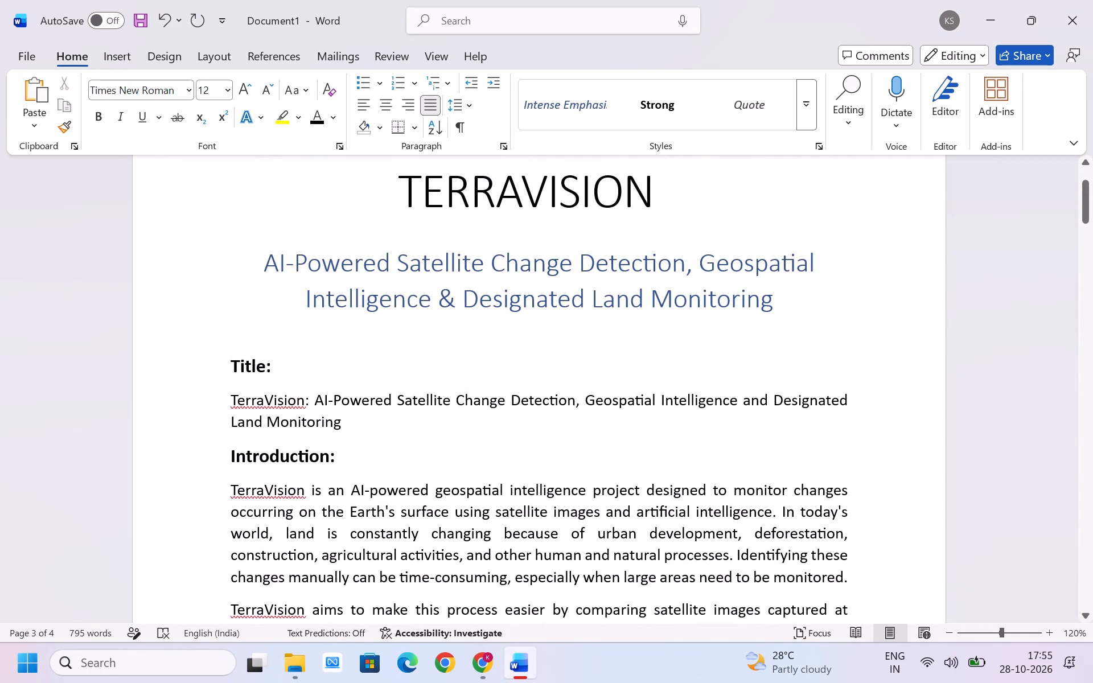
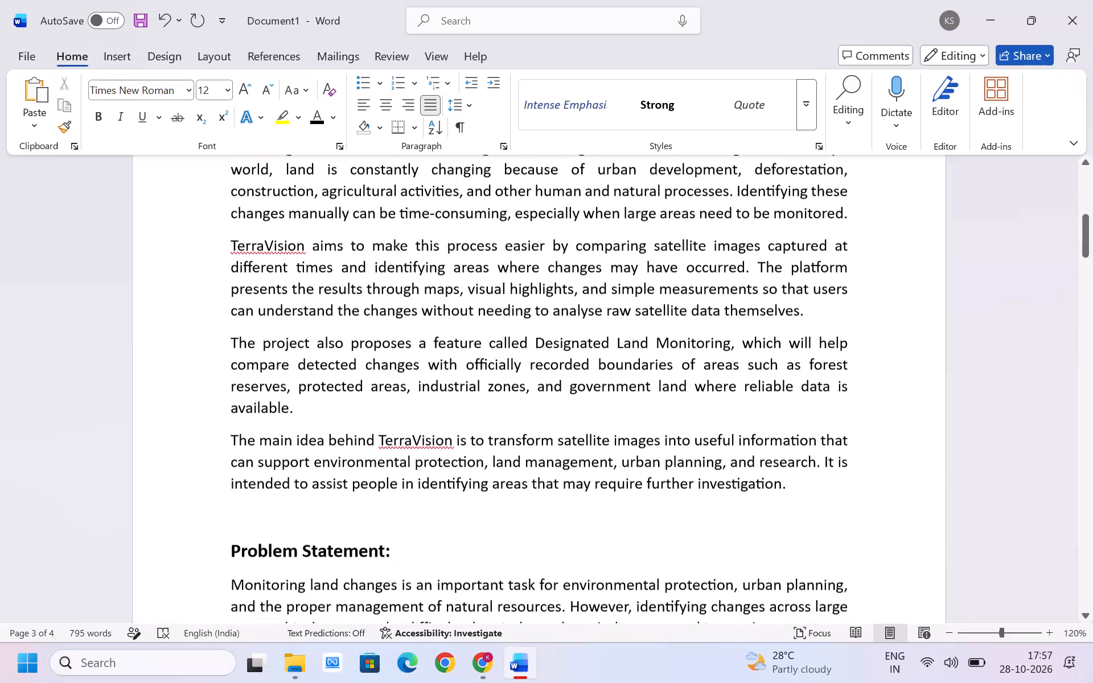
Review the report from the Introduction and Problem Statement through the Conclusion, and return to the title page.
scroll(976, 270, "down", 1)
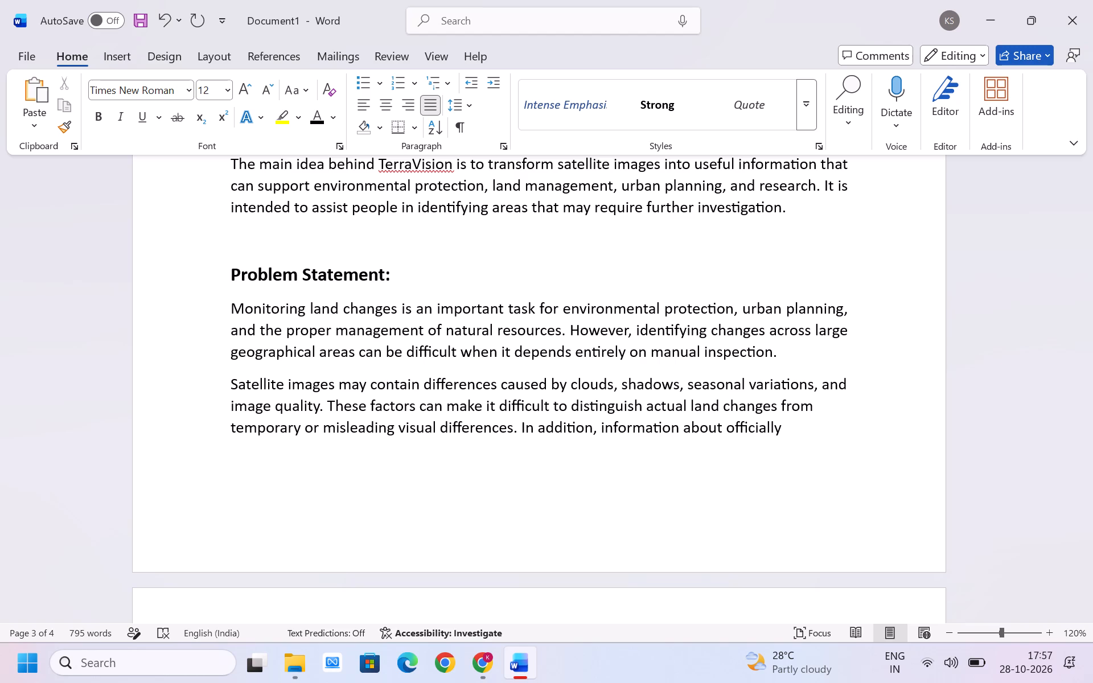
scroll(976, 270, "up", 8)
scroll(976, 270, "down", 2)
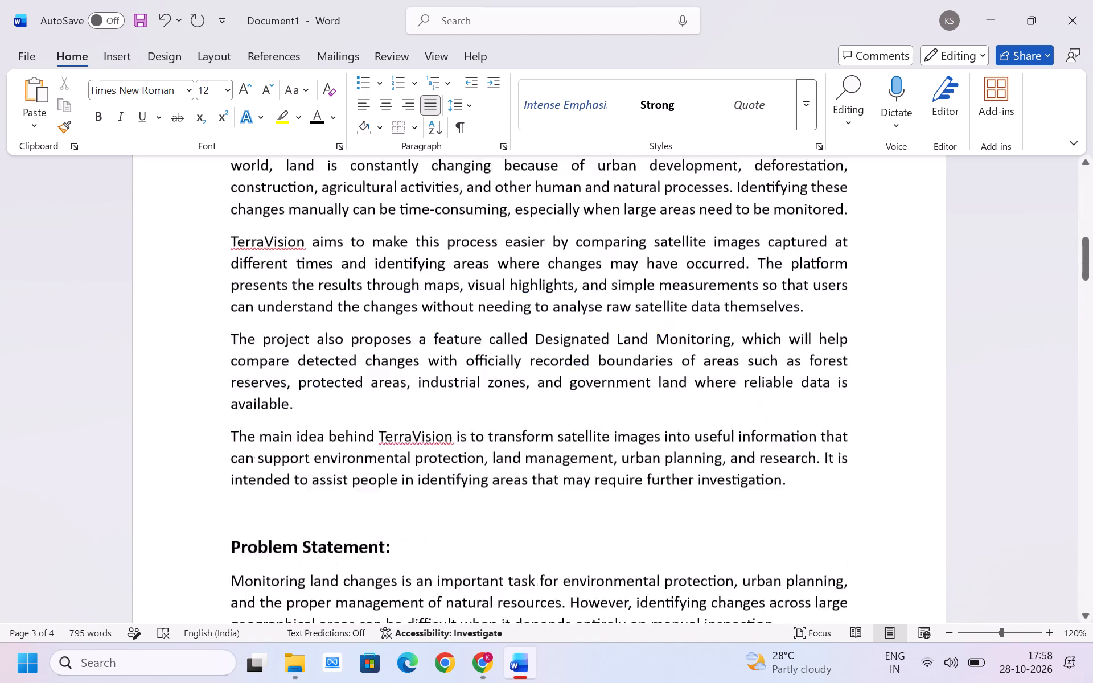
scroll(976, 270, "down", 2)
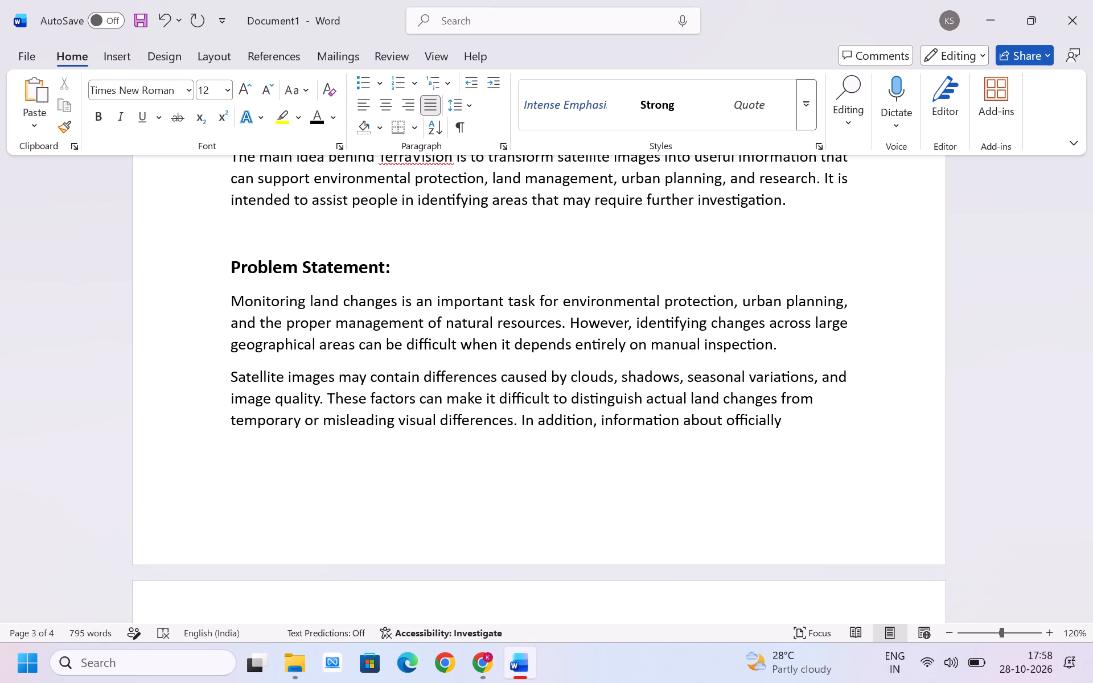
scroll(976, 270, "down", 11)
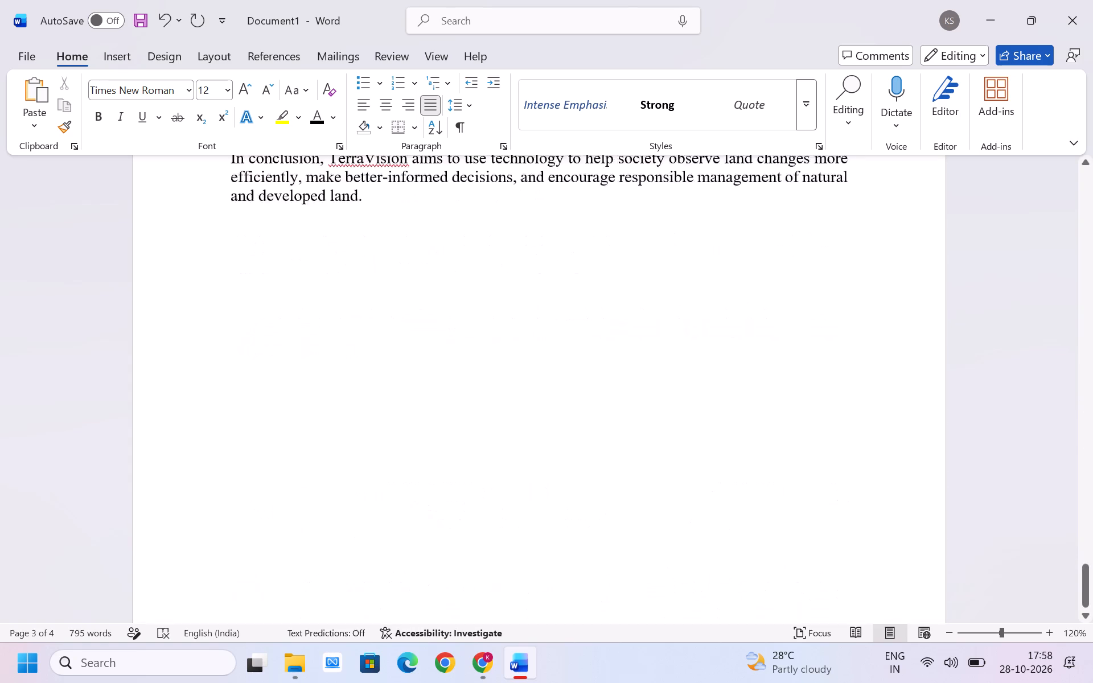
scroll(976, 270, "down", 7)
scroll(976, 270, "up", 5)
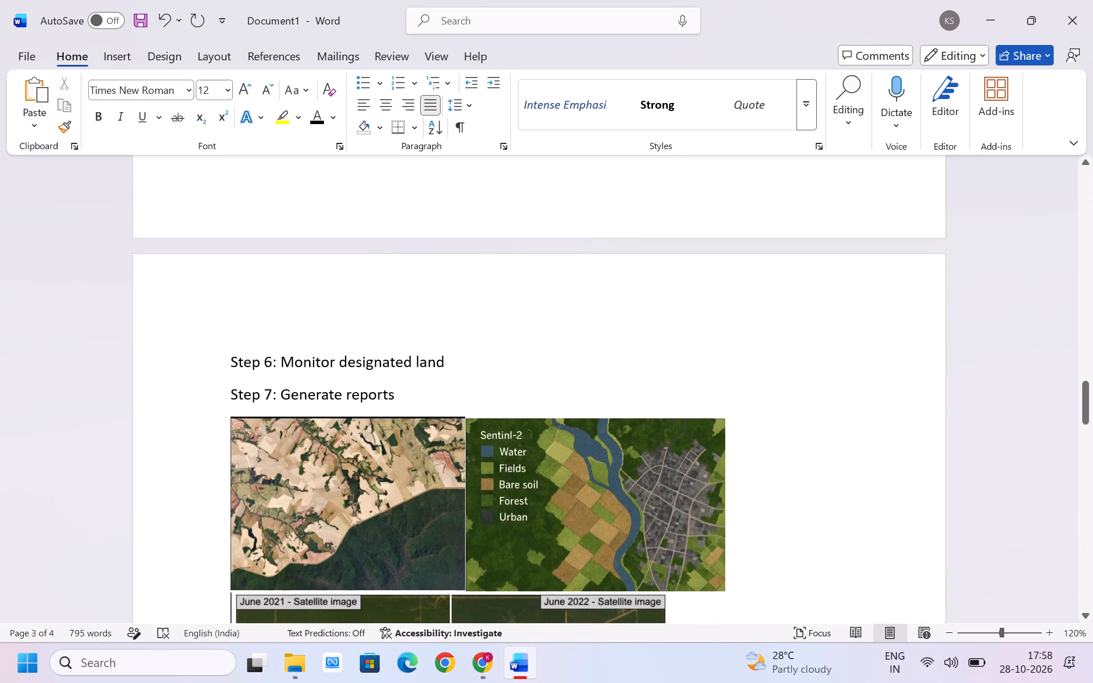
scroll(976, 270, "down", 5)
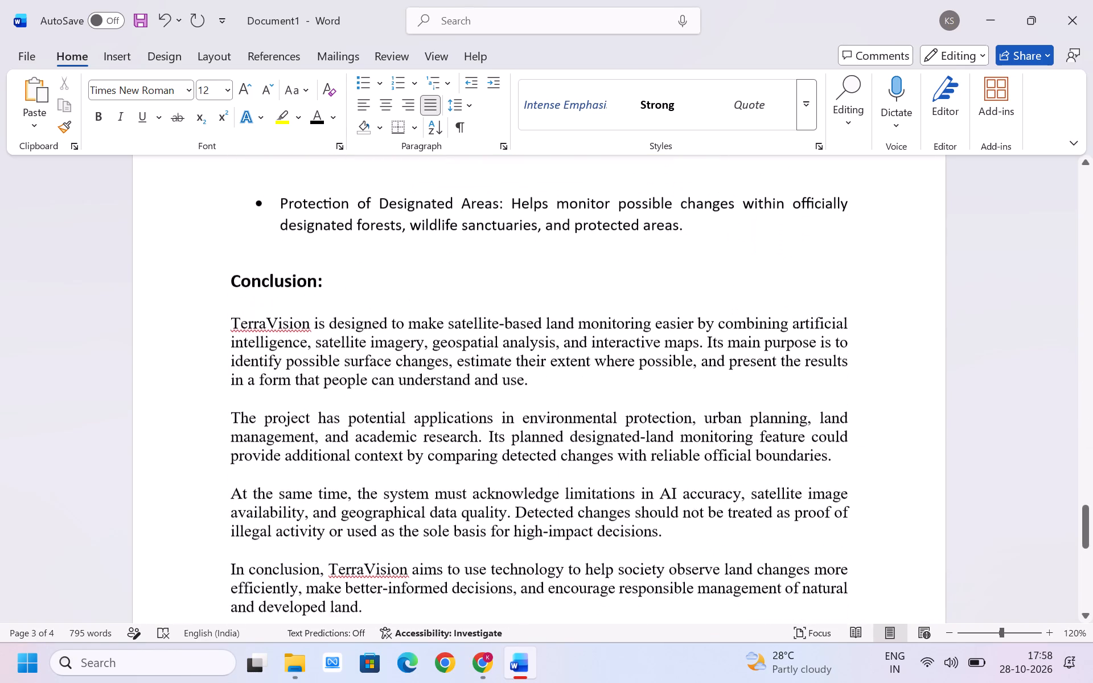
scroll(976, 270, "down", 3)
scroll(976, 270, "up", 9)
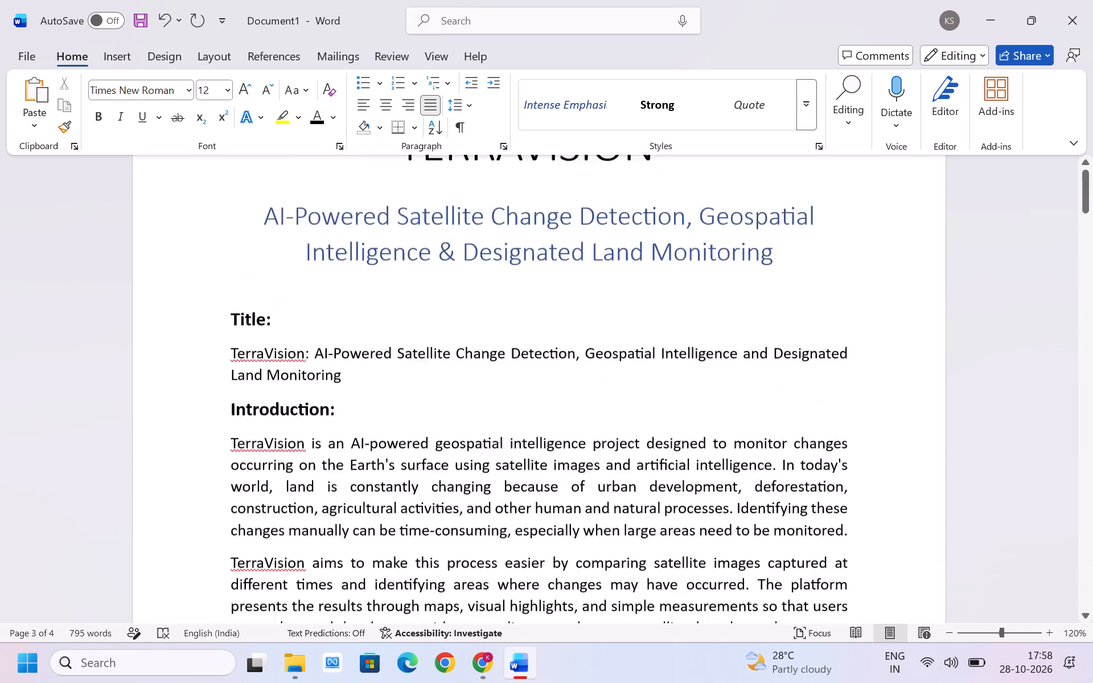
scroll(976, 270, "up", 15)
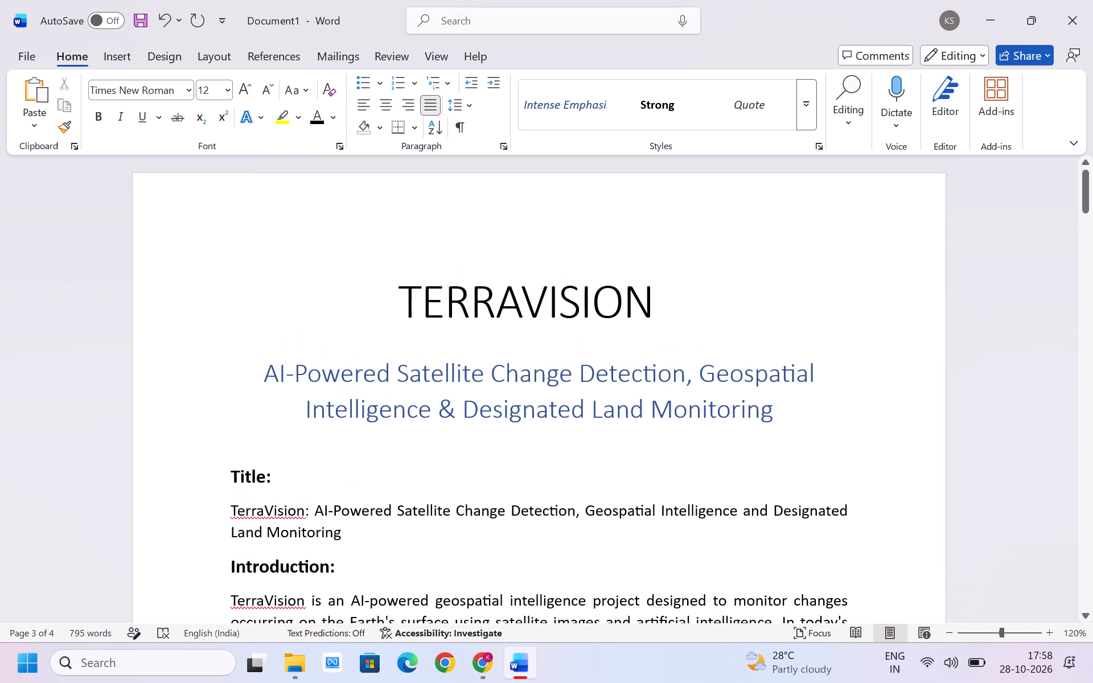
Read through the report from the title page to the Methodology steps, checking headings, objectives and paragraph layout.
scroll(527, 361, "down", 1)
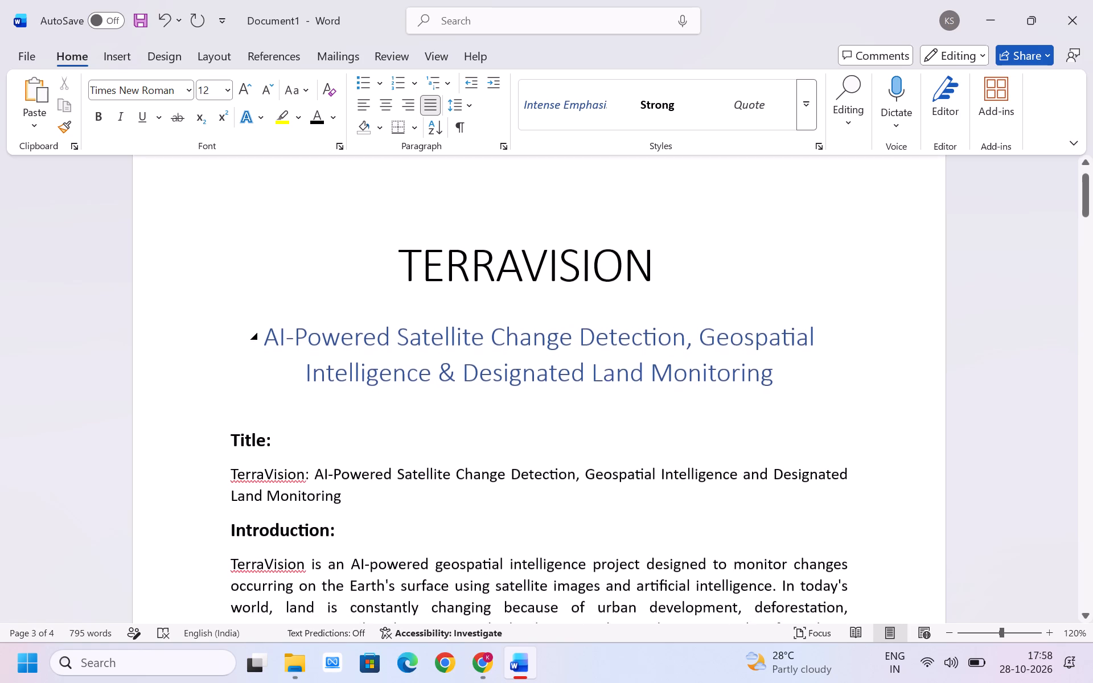
scroll(527, 361, "down", 1)
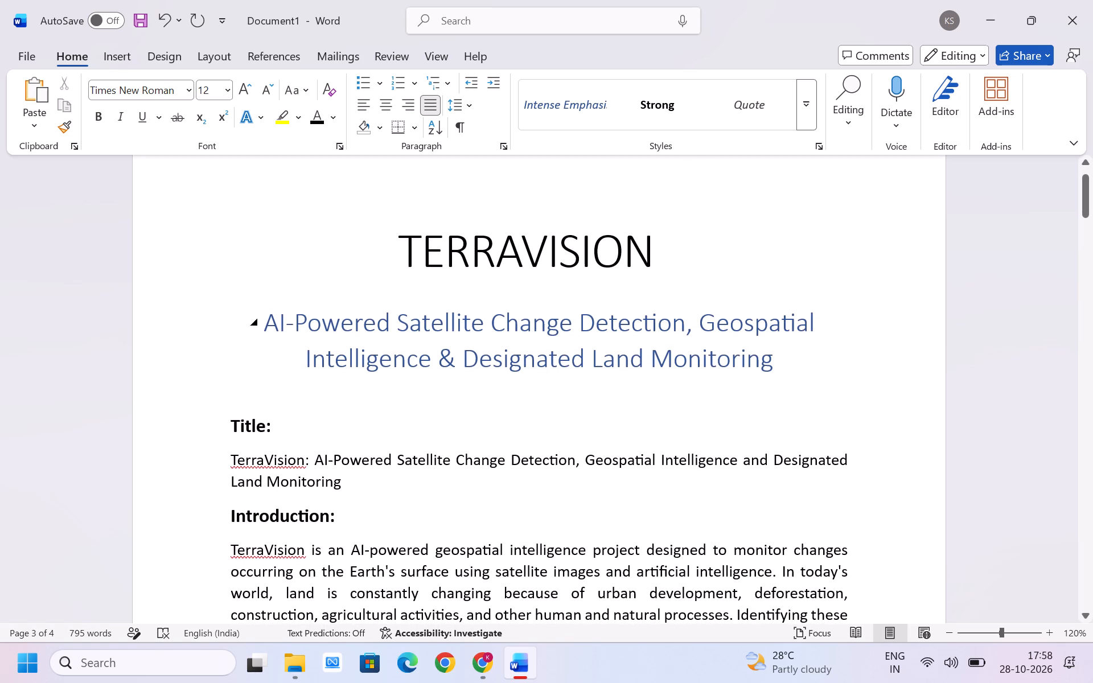
scroll(591, 335, "down", 1)
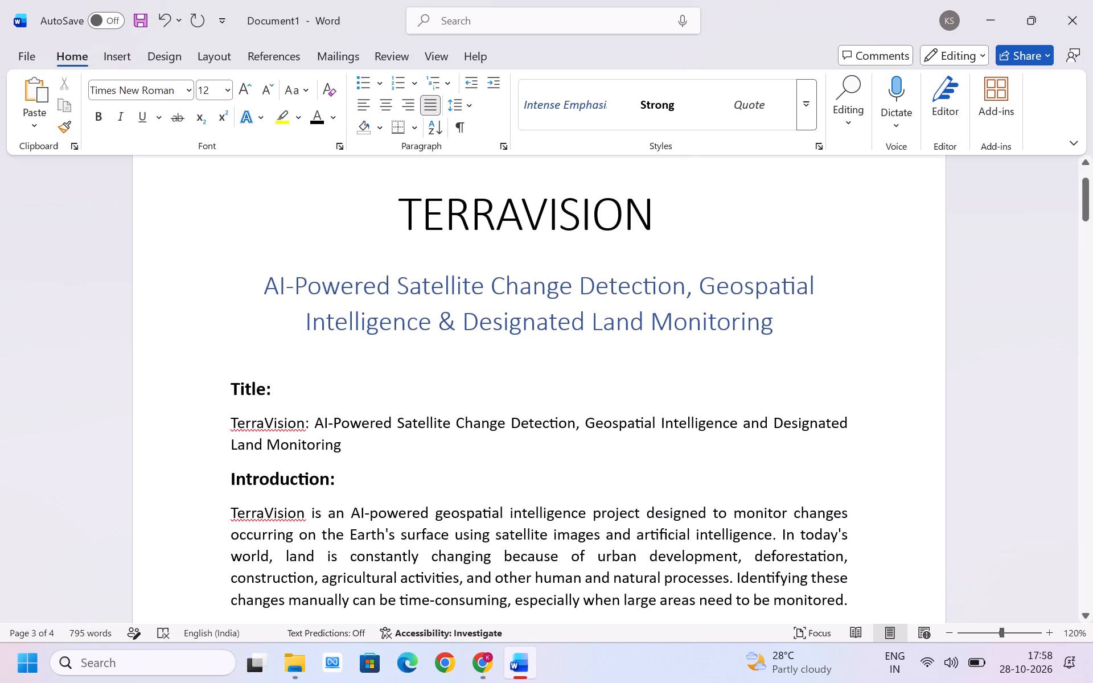
scroll(554, 377, "down", 2)
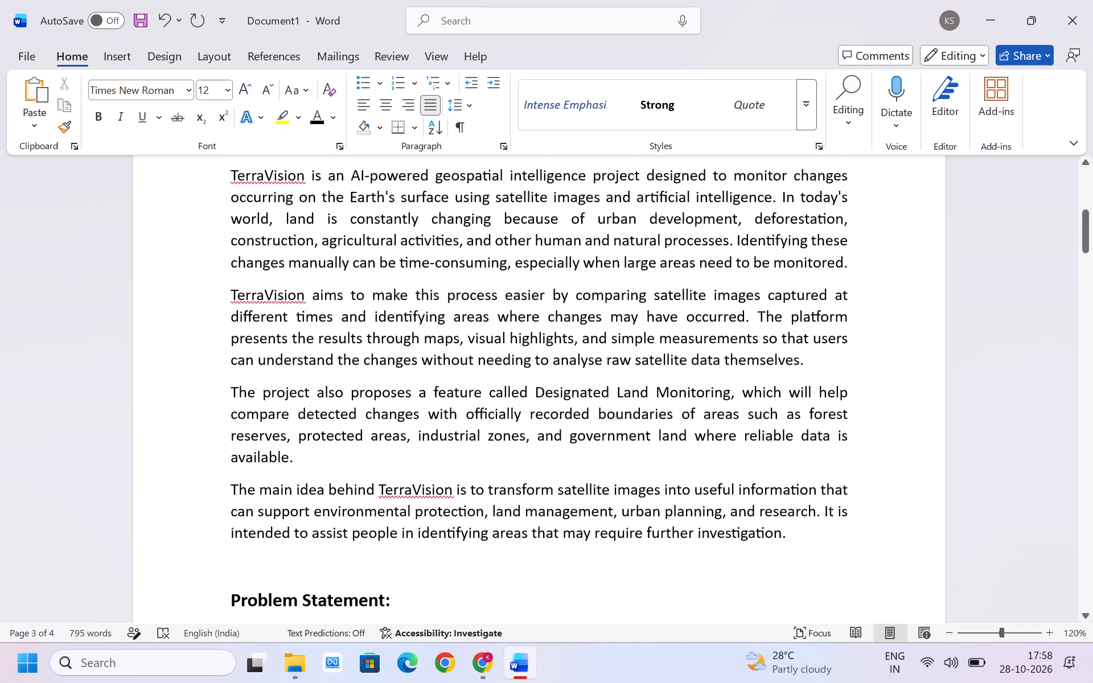
scroll(554, 377, "down", 2)
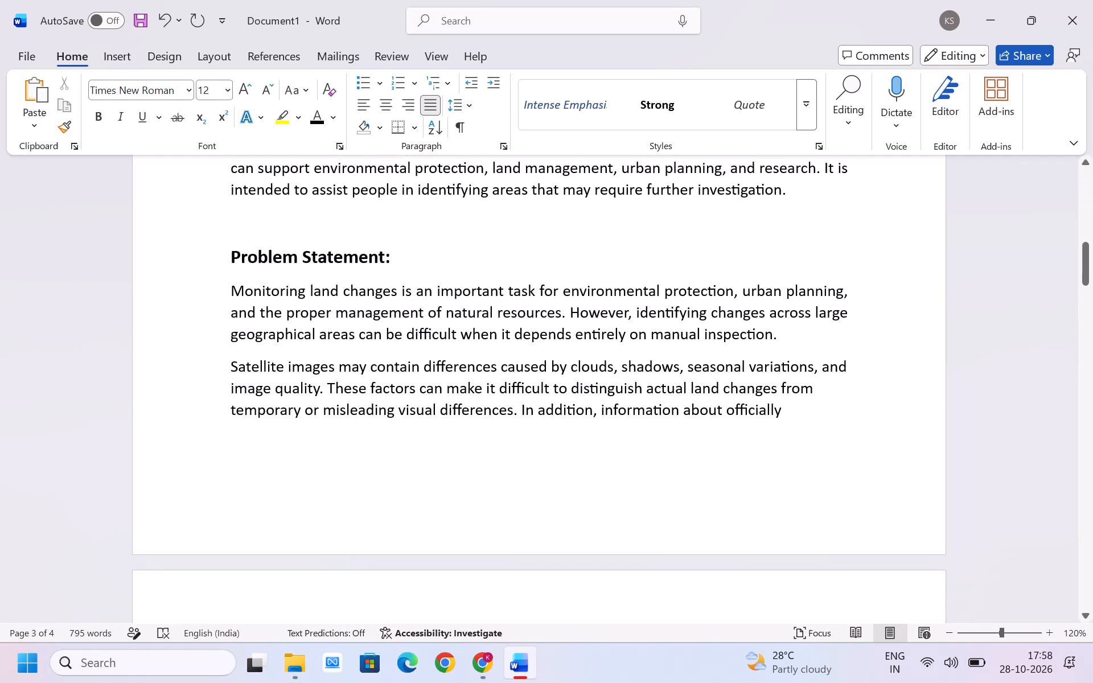
scroll(554, 377, "down", 1)
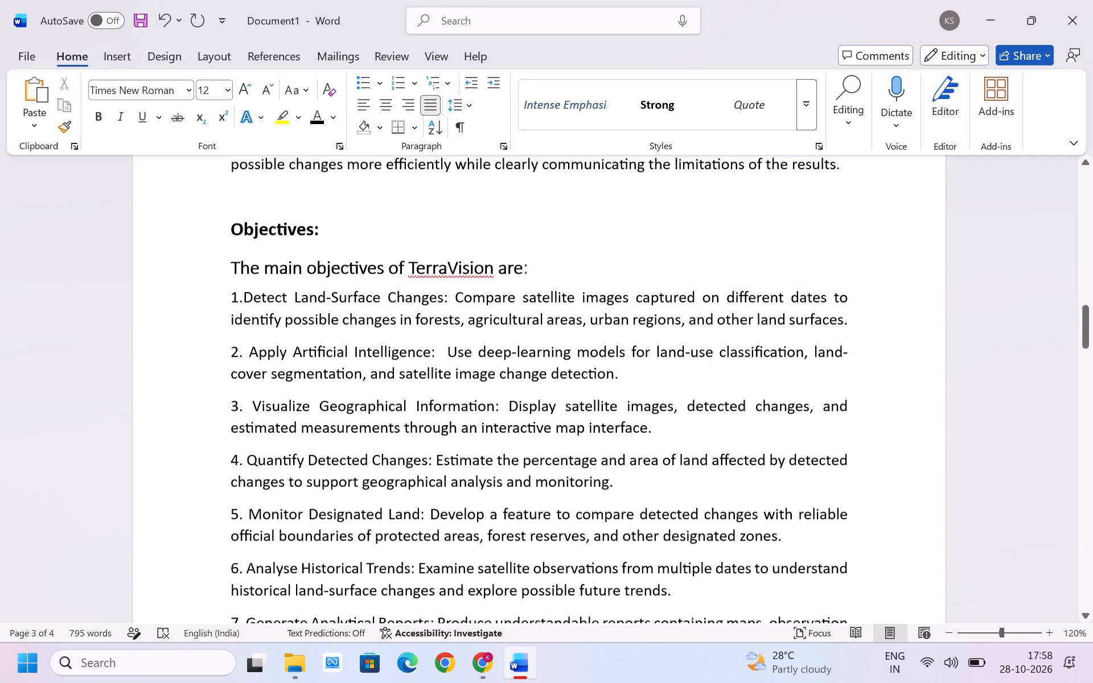
scroll(555, 373, "down", 2)
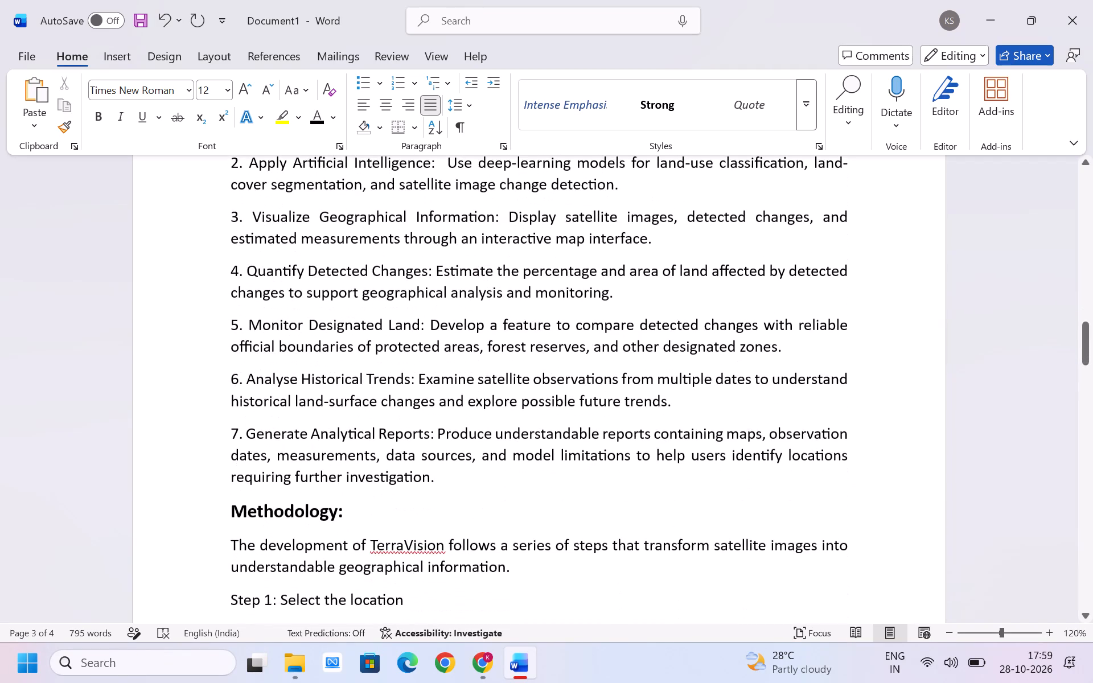
scroll(555, 373, "down", 2)
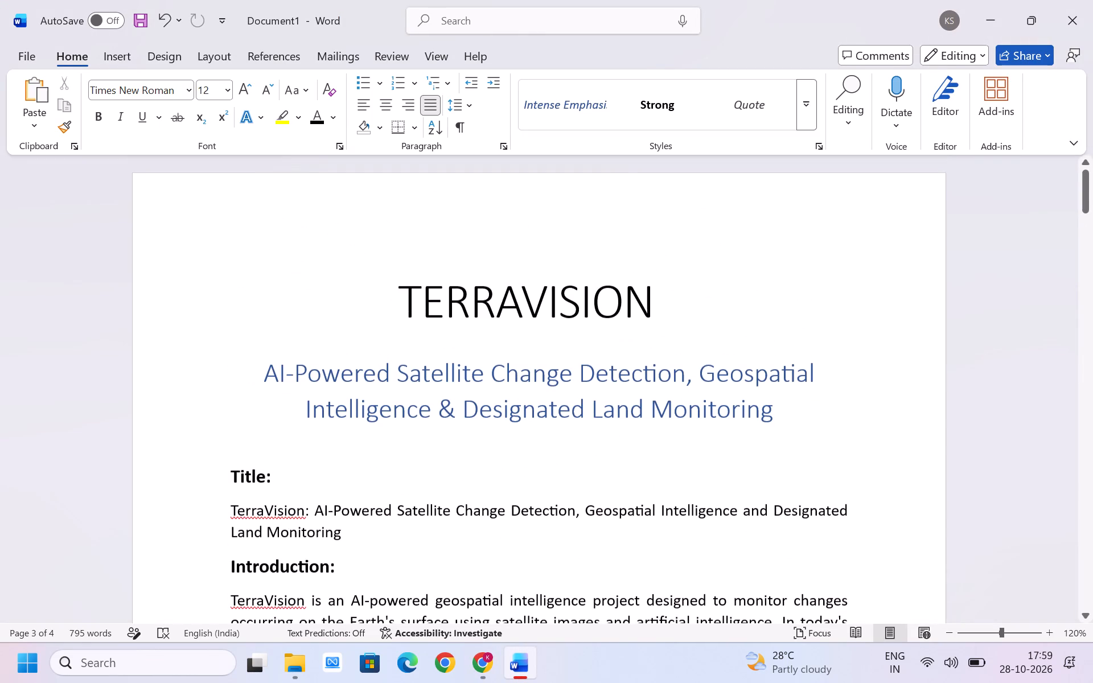
scroll(471, 391, "down", 1)
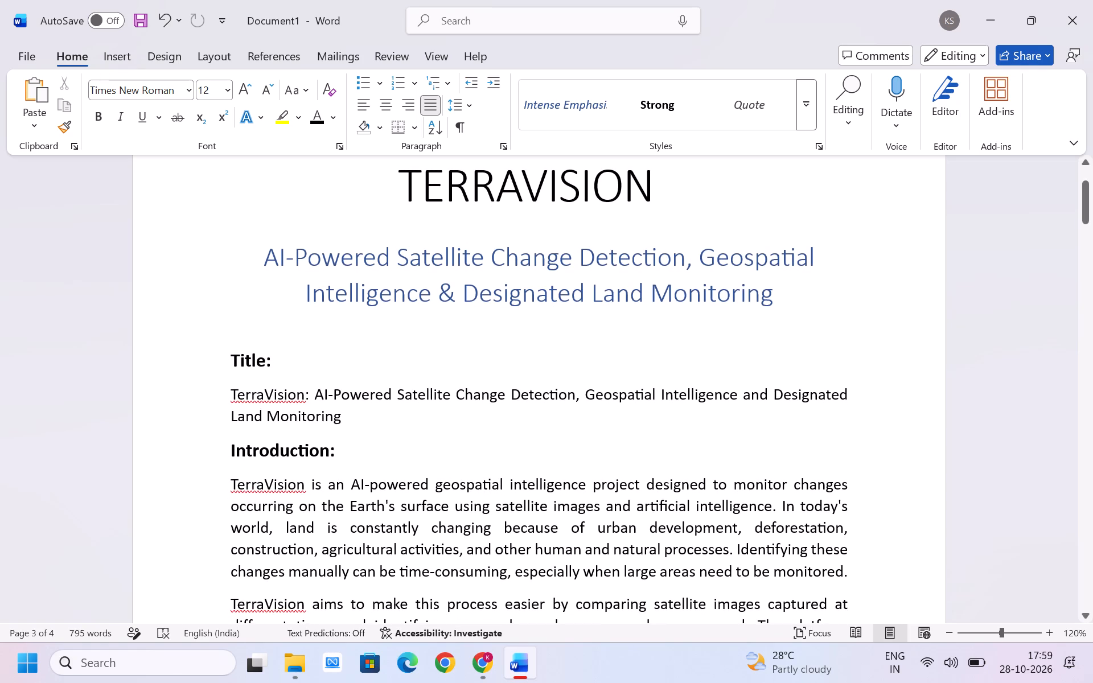
scroll(438, 439, "up", 1)
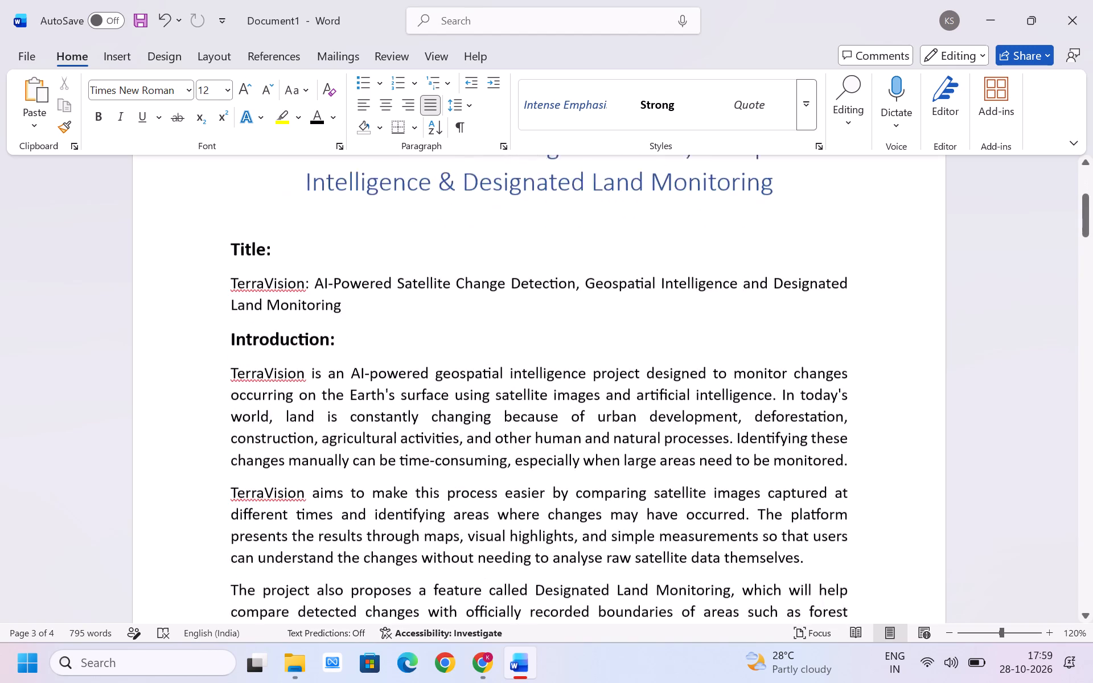
scroll(438, 439, "up", 1)
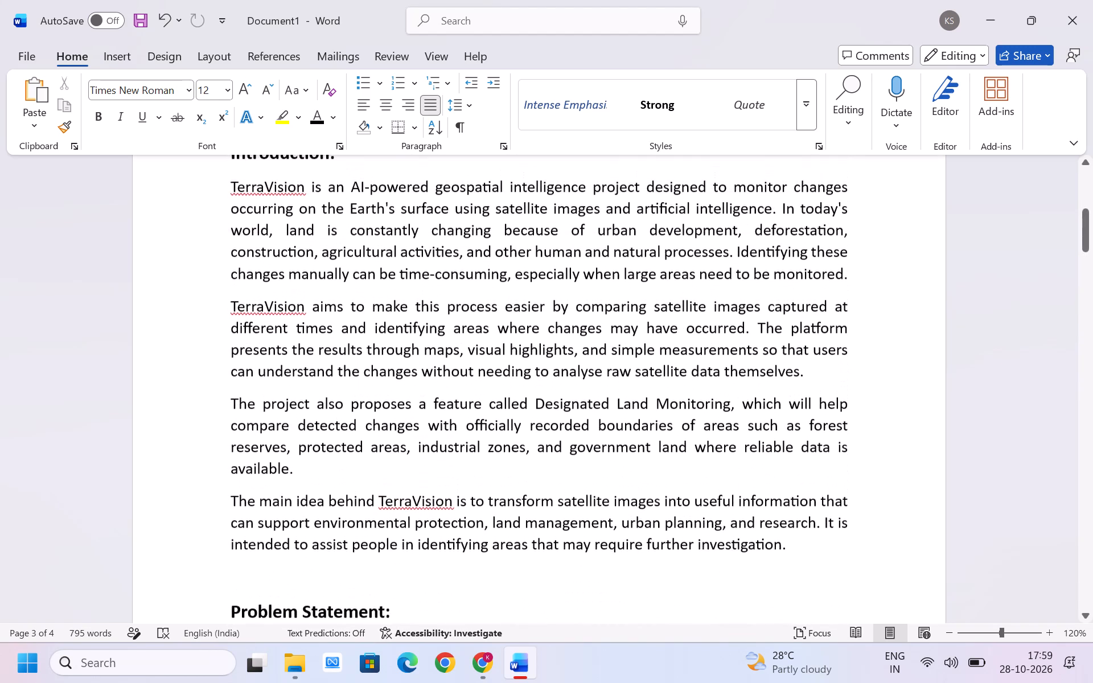
scroll(438, 439, "up", 1)
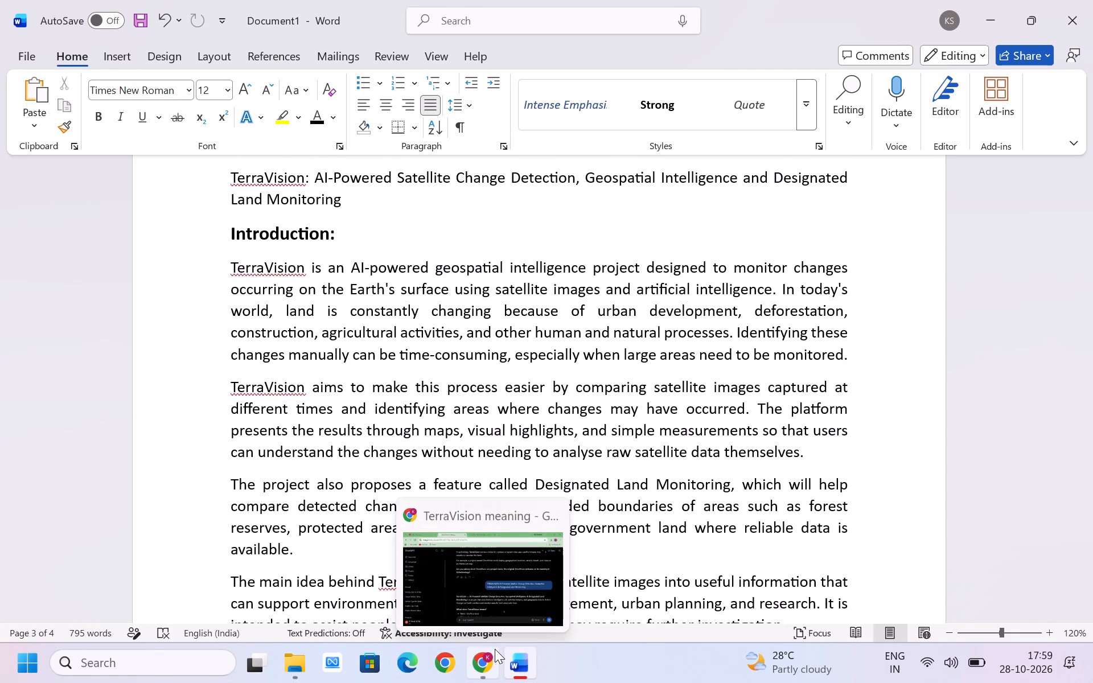
left_click(634, 412)
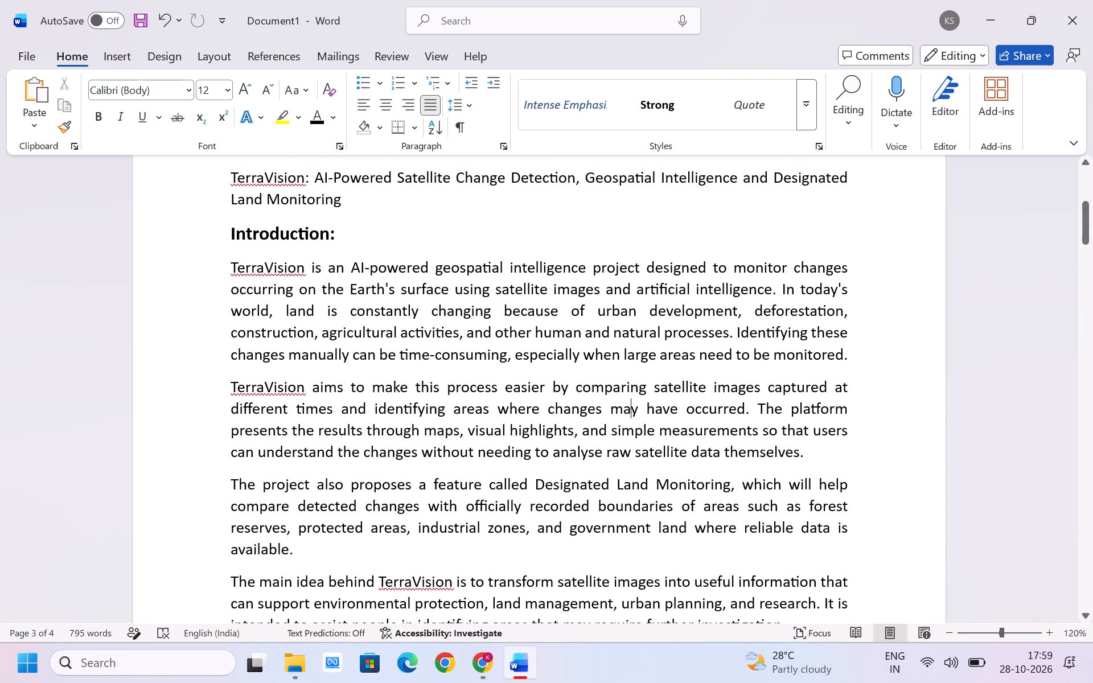
scroll(634, 412, "down", 2)
left_click(634, 412)
scroll(634, 412, "up", 9)
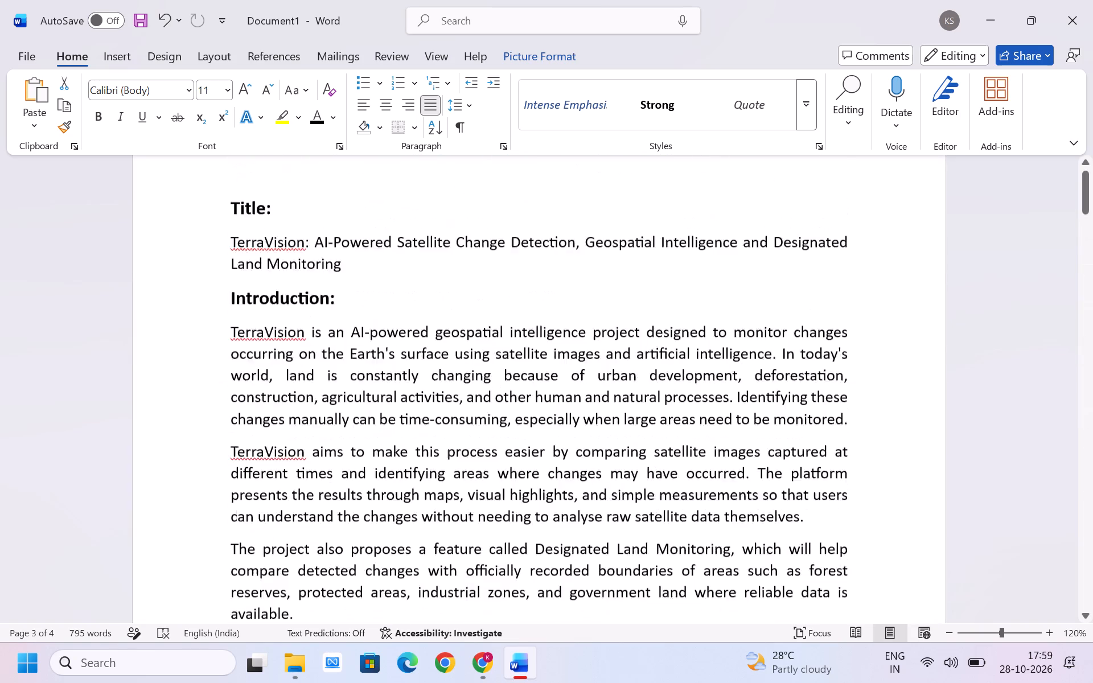
scroll(634, 412, "up", 6)
scroll(634, 412, "up", 2, "ctrl")
Review the report again from the title page through the Problem Statement and the Objectives list to the Methodology heading.
scroll(634, 412, "down", 3, "ctrl")
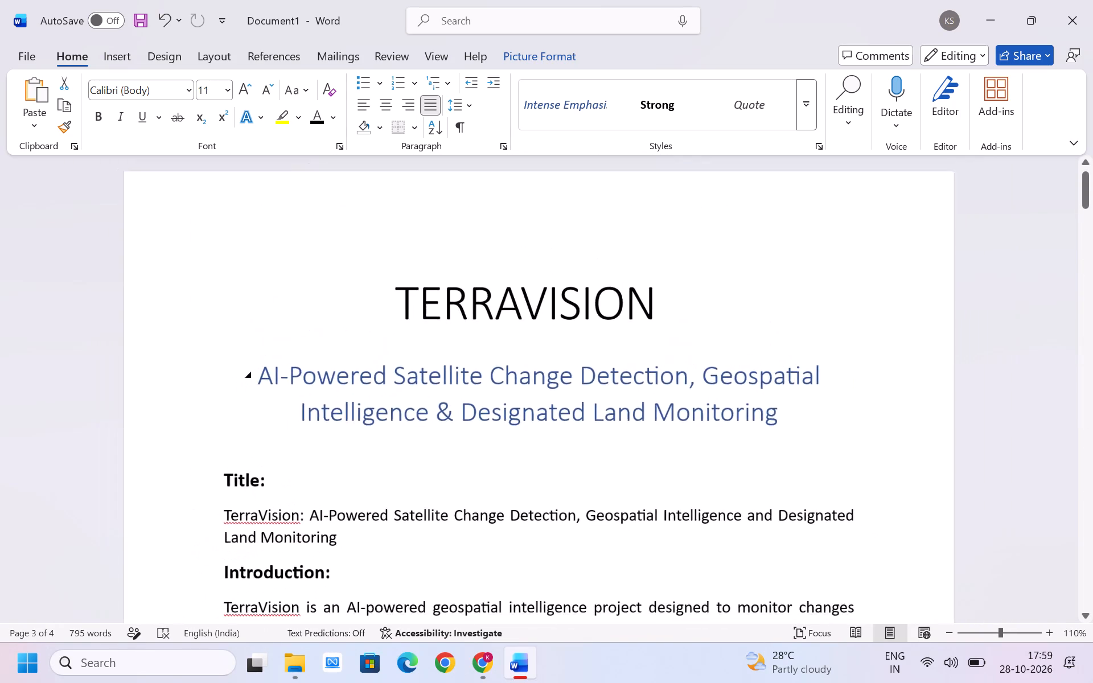
scroll(634, 412, "down", 5)
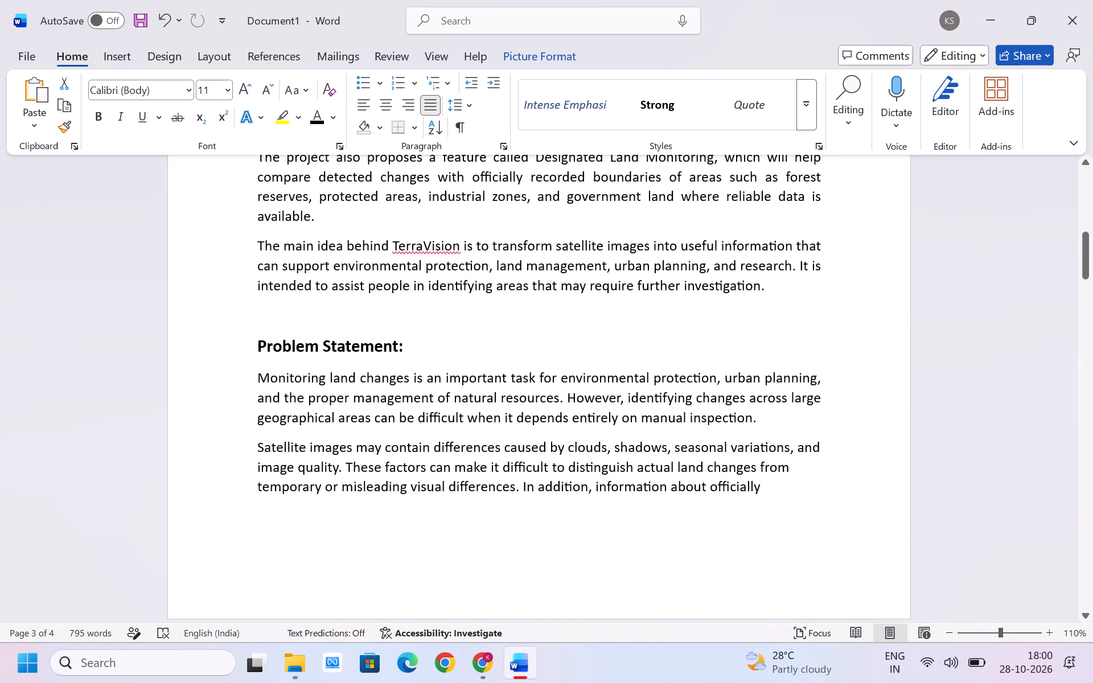
scroll(634, 412, "down", 4)
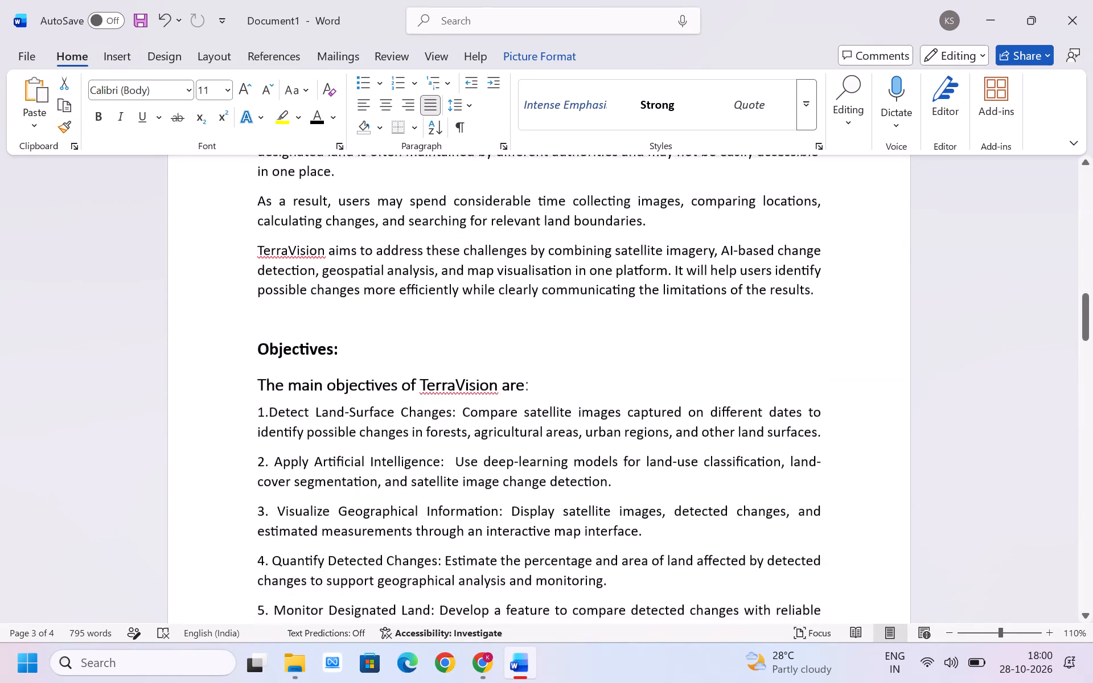
scroll(634, 412, "down", 1)
scroll(327, 421, "down", 1)
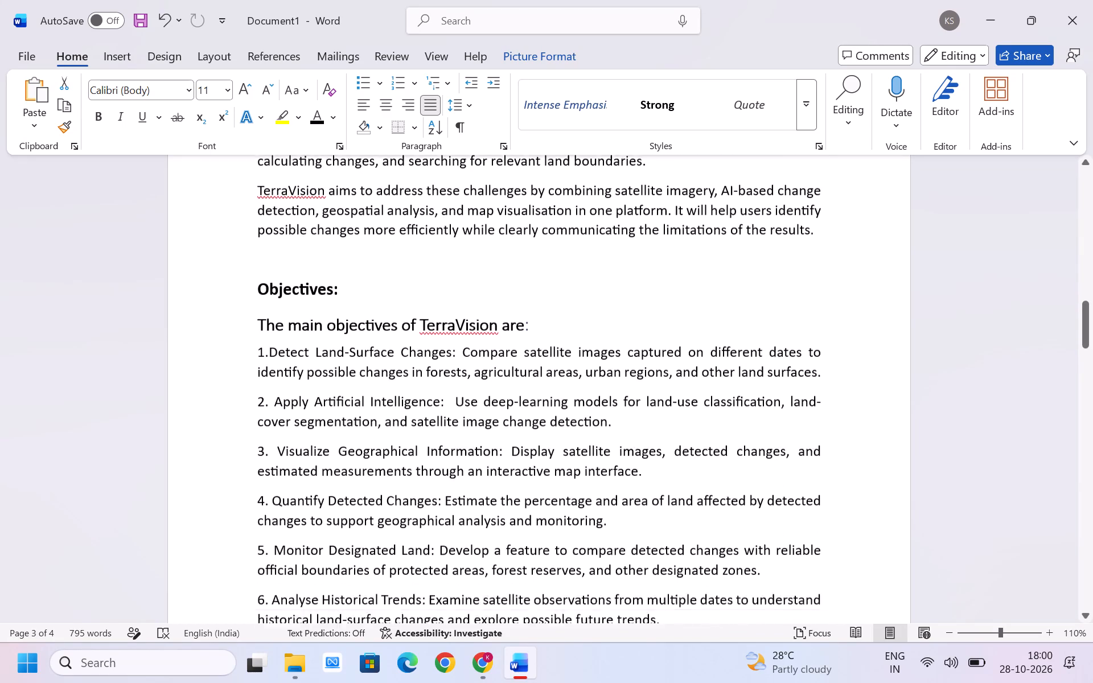
scroll(327, 421, "down", 1)
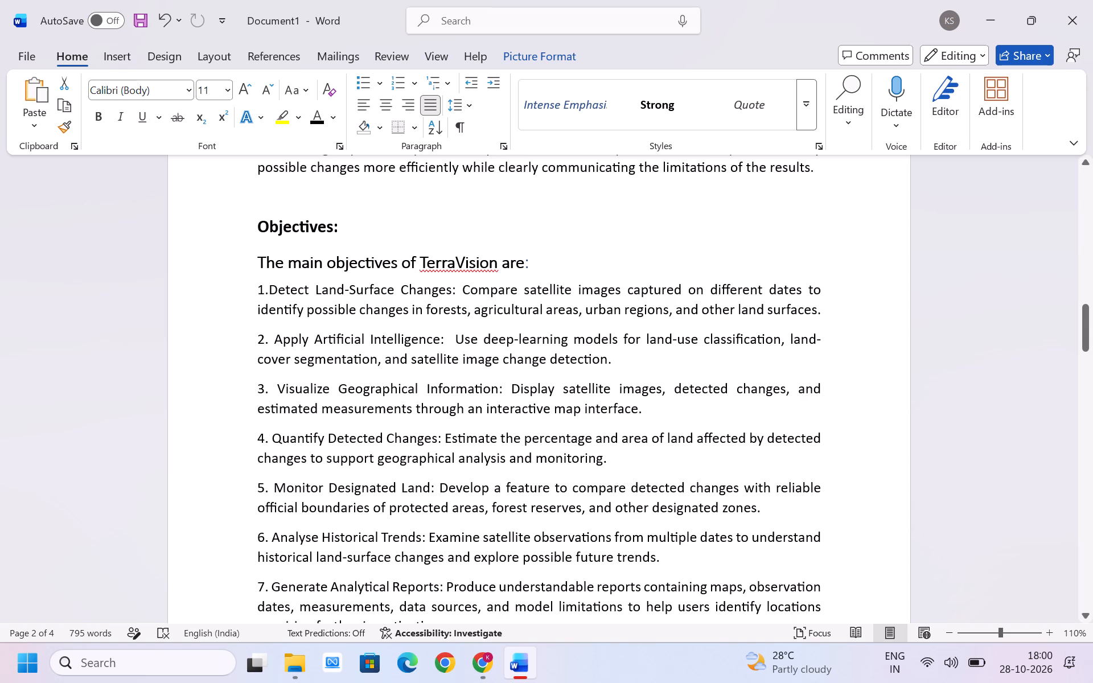
scroll(372, 432, "down", 1)
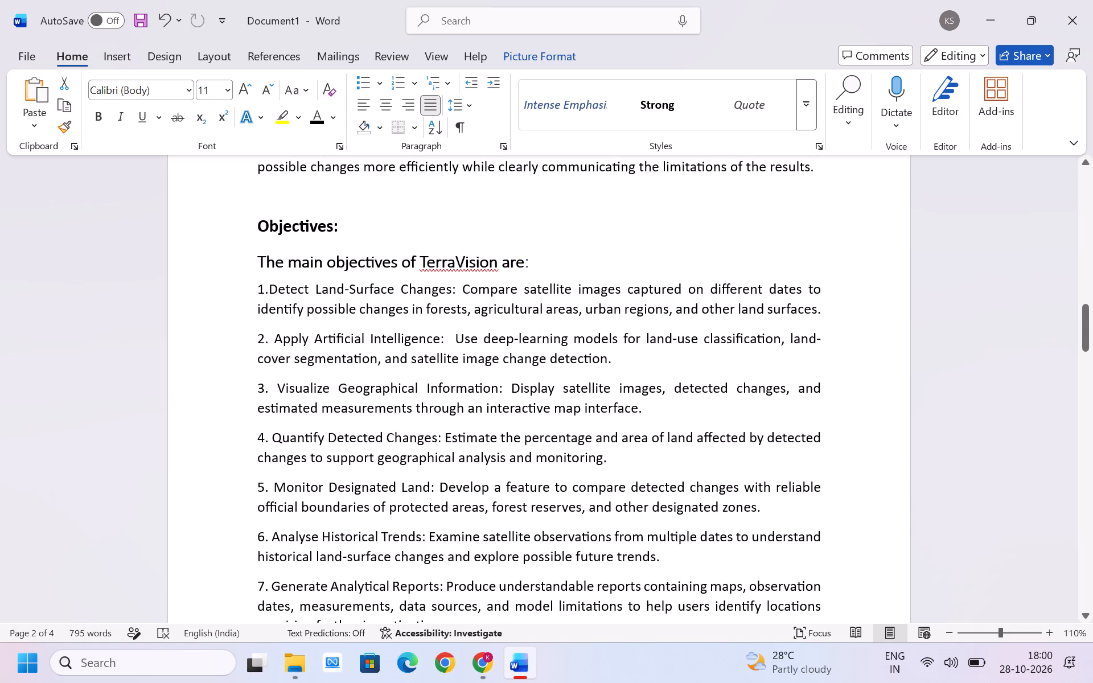
scroll(372, 432, "down", 1)
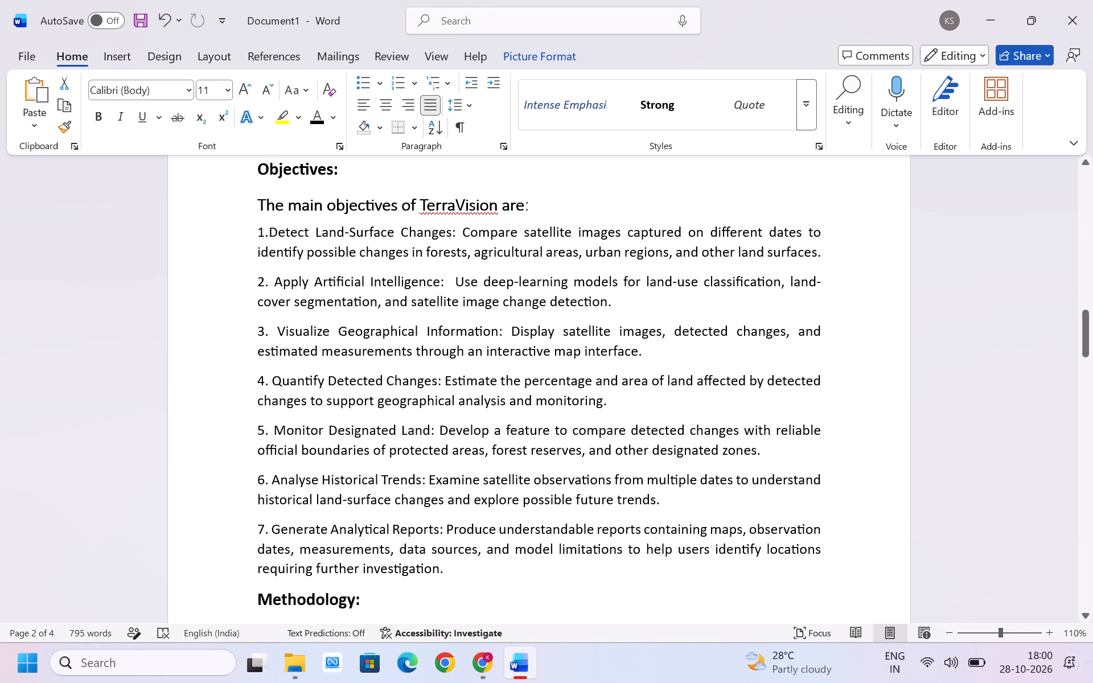
Read the Objectives list and the Methodology introduction, and skim ahead to the Advantages, Conclusion and end of the report.
scroll(570, 404, "down", 2)
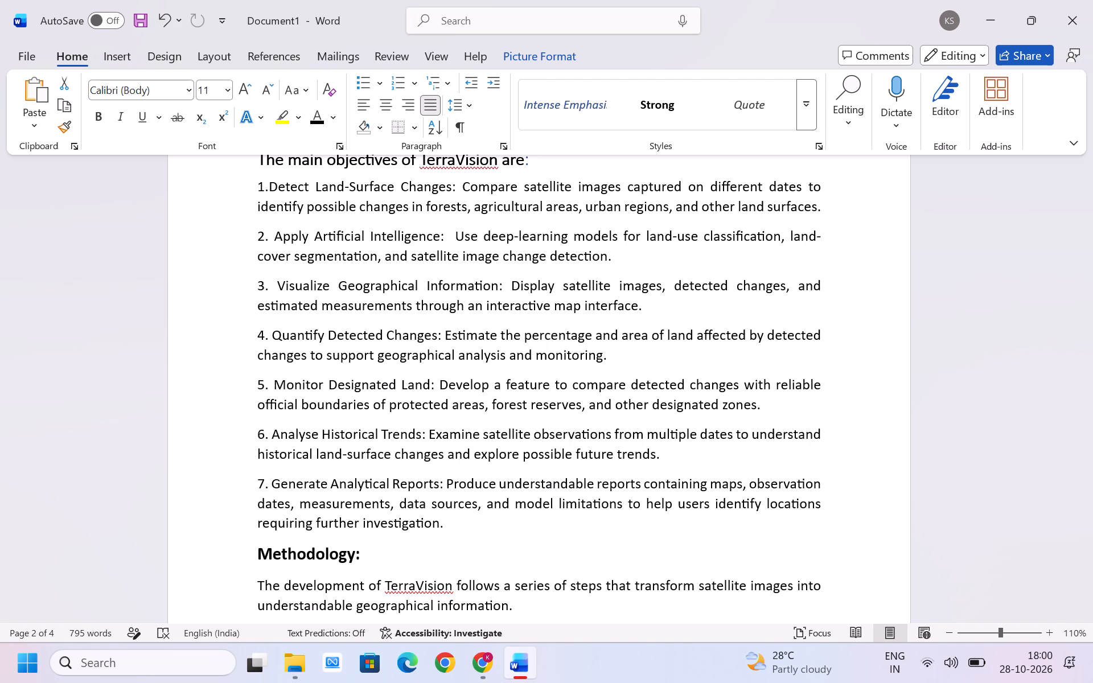
scroll(570, 404, "down", 1)
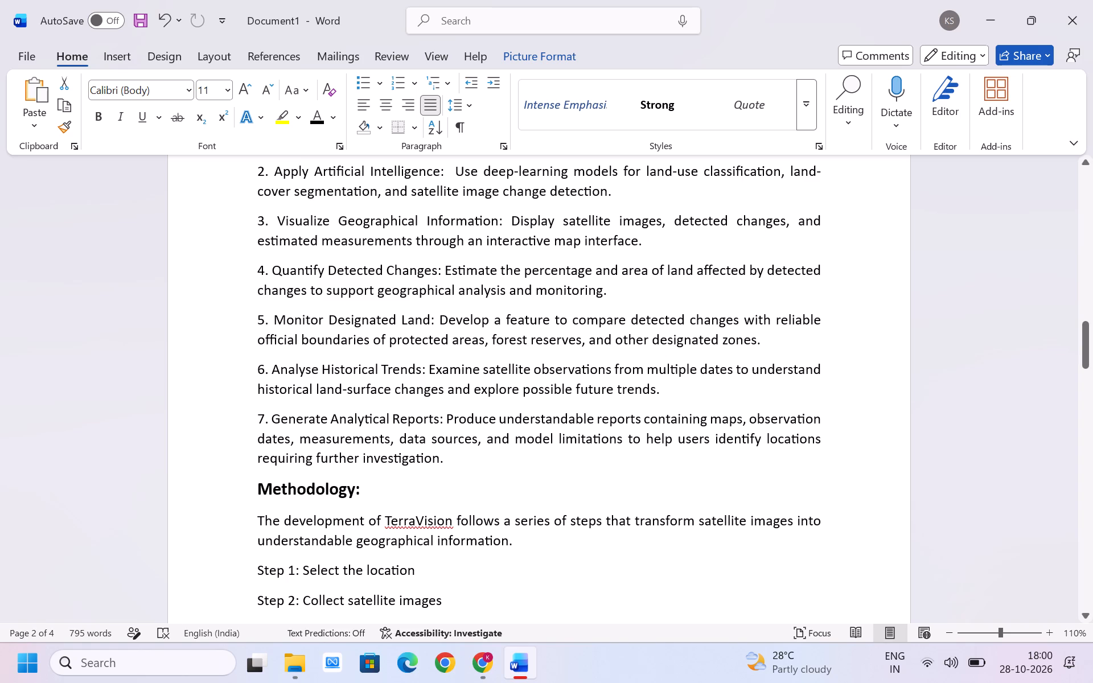
scroll(449, 281, "down", 2)
scroll(449, 281, "up", 3)
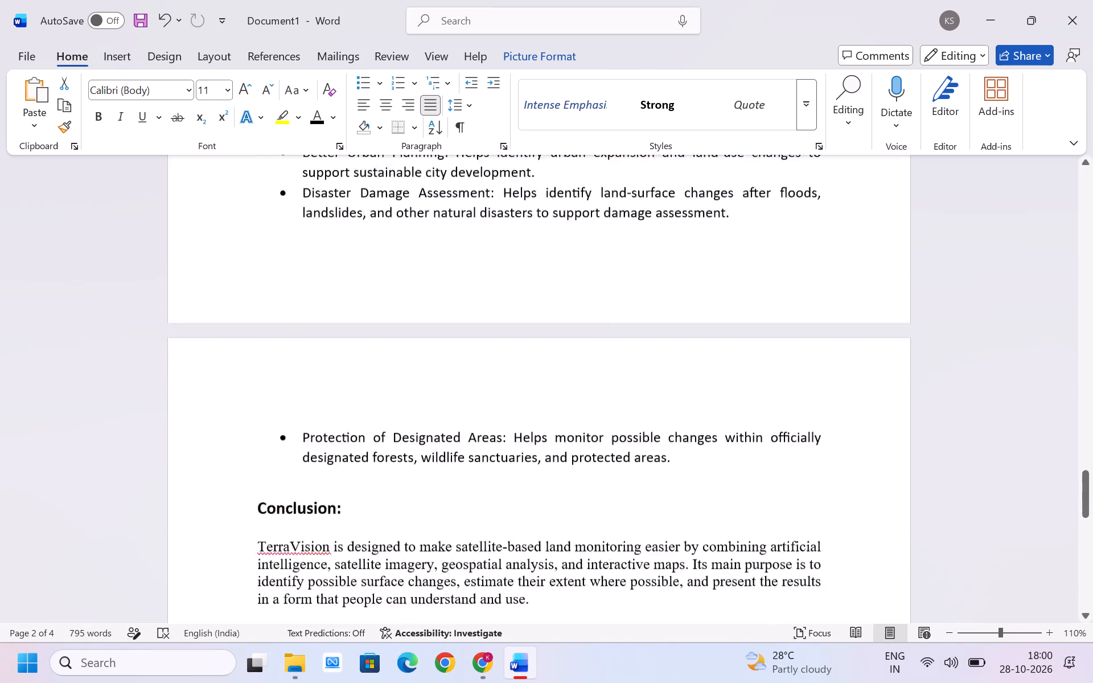
scroll(449, 281, "up", 5)
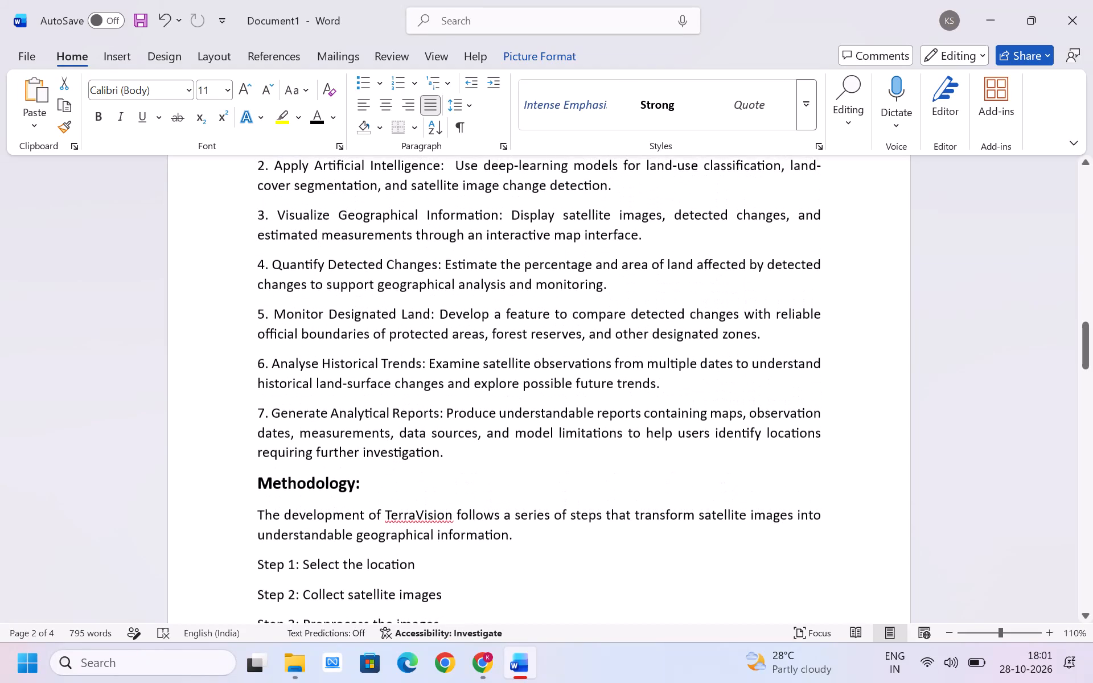
scroll(449, 281, "down", 3)
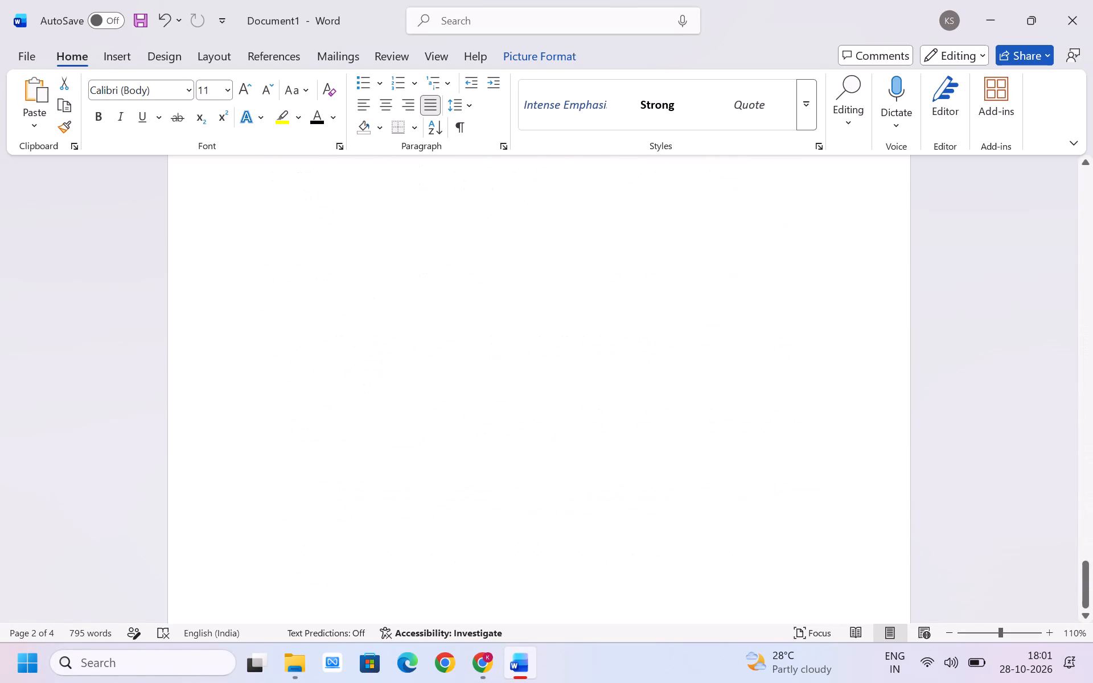
Skim the report backwards from its last page through the figures and Objectives to the Title and Introduction.
scroll(449, 281, "up", 4)
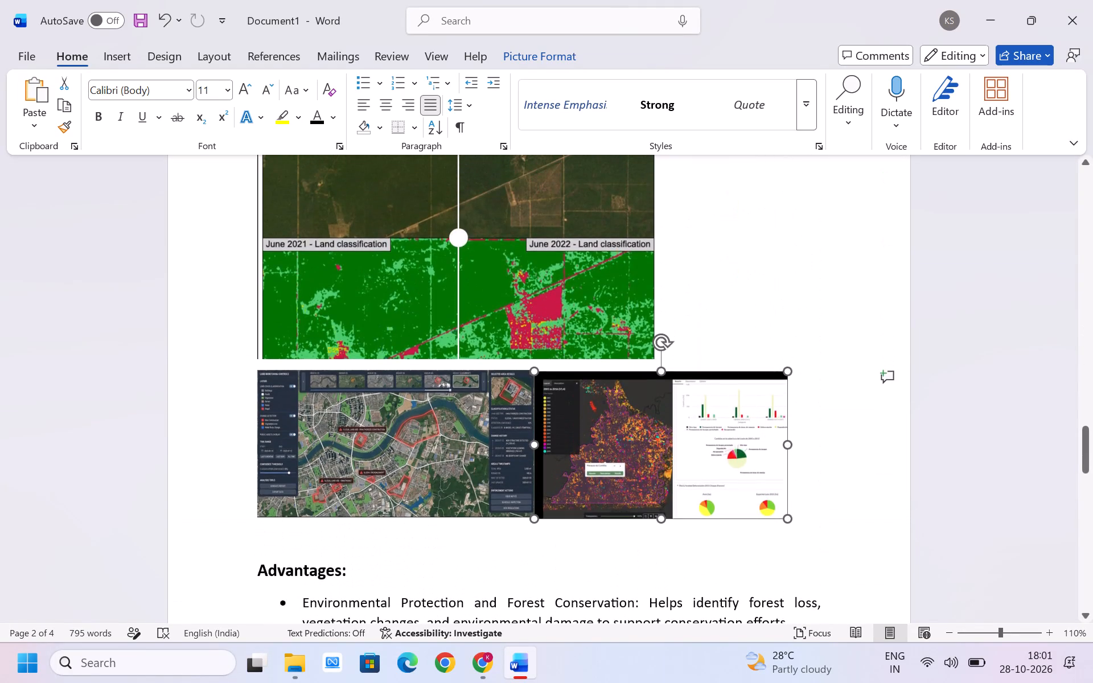
scroll(449, 281, "up", 6)
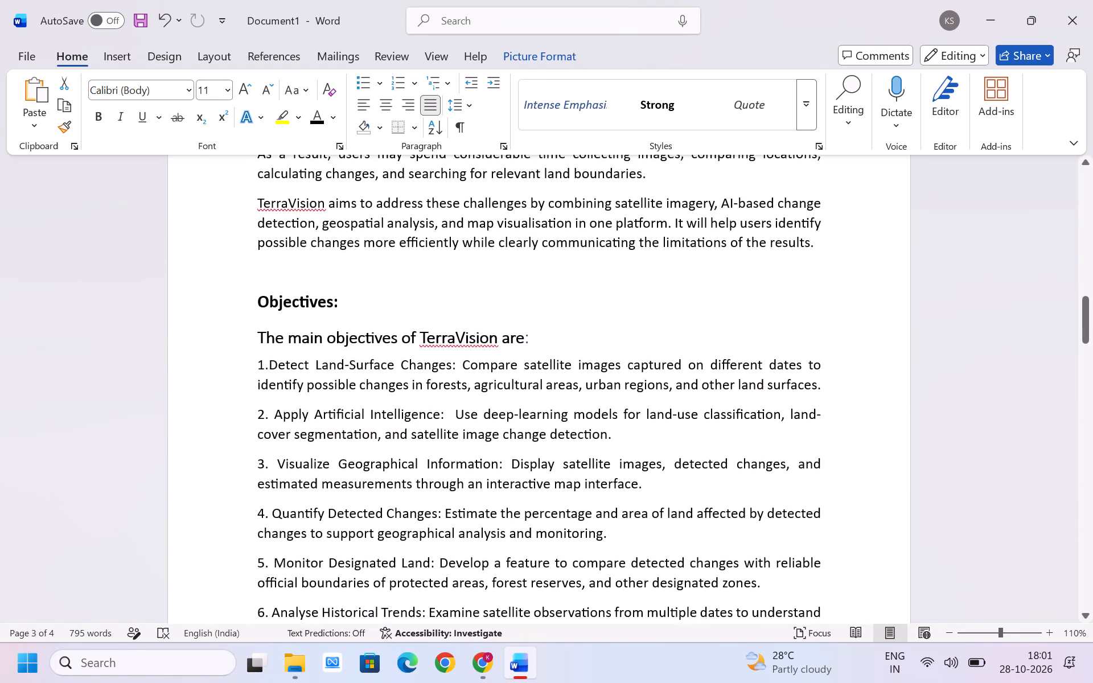
scroll(449, 281, "up", 6)
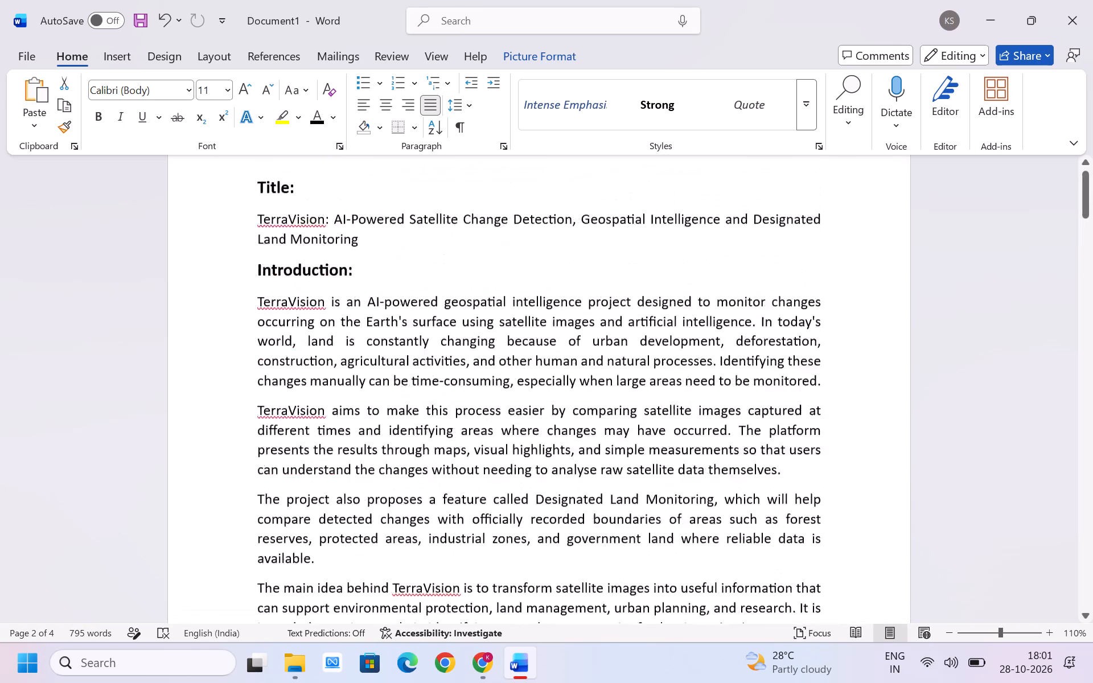
scroll(449, 281, "up", 2)
Review the report from the Introduction through the Objectives to the Methodology steps and the satellite images below them.
scroll(449, 281, "down", 5)
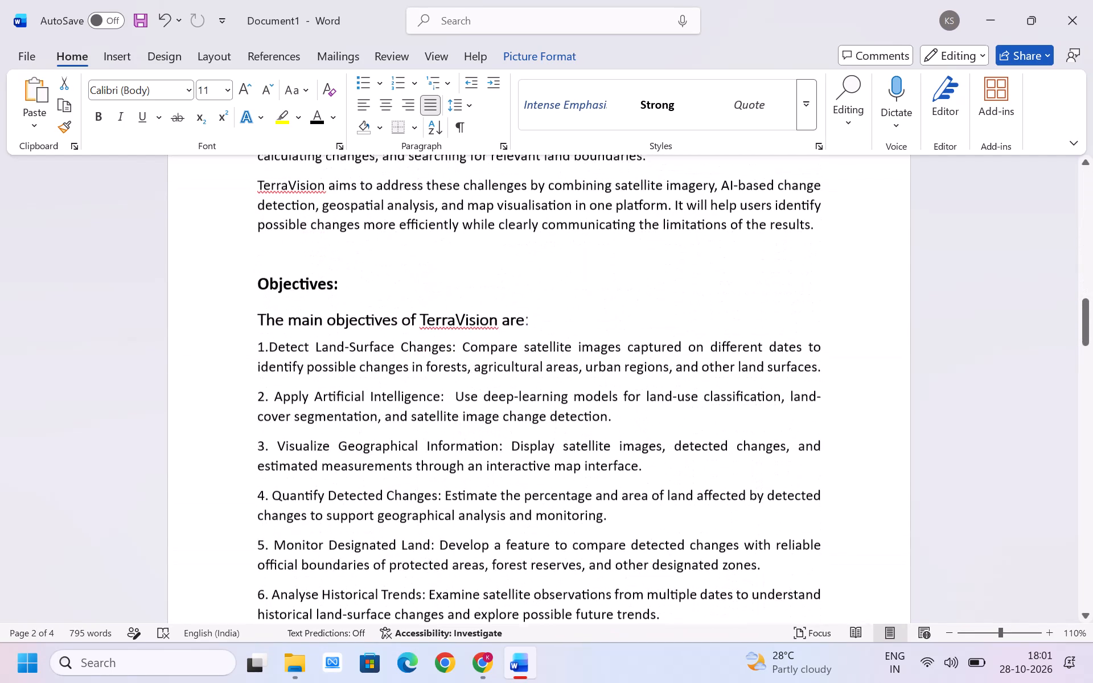
scroll(449, 281, "down", 3)
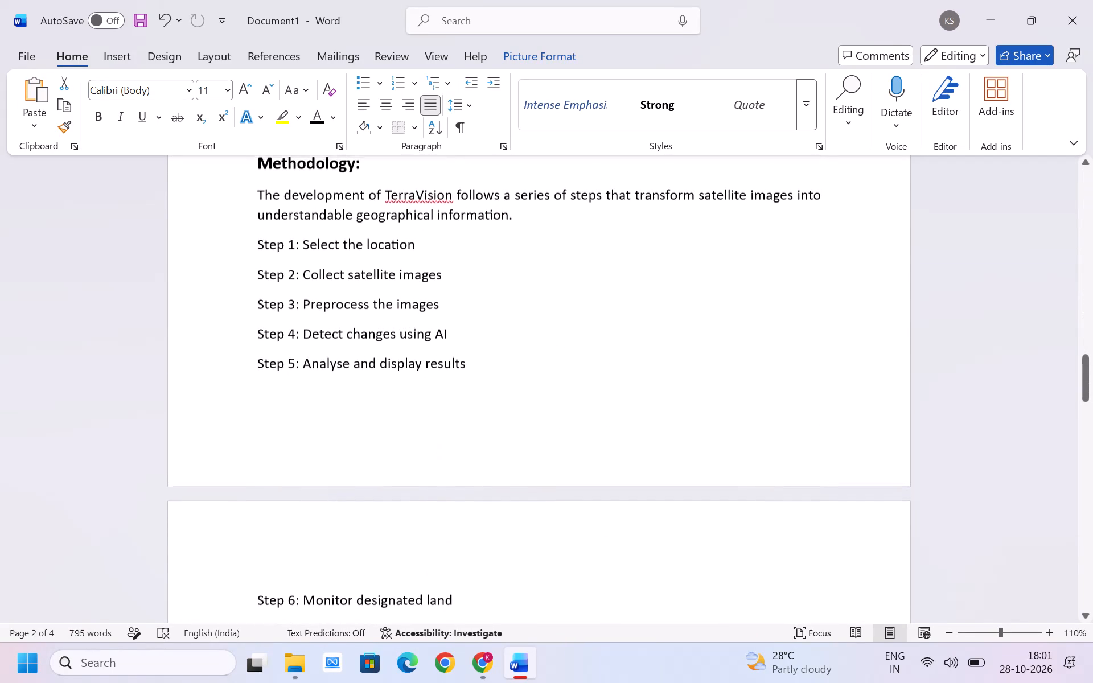
scroll(449, 281, "down", 1)
scroll(322, 227, "right", 1)
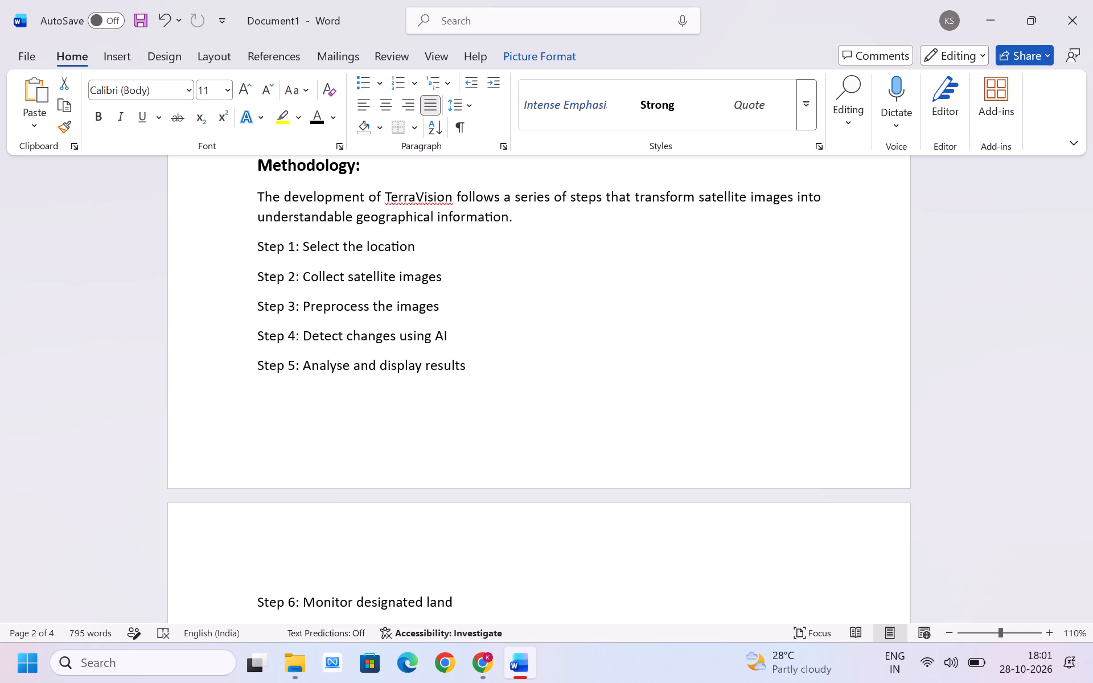
scroll(250, 340, "down", 2)
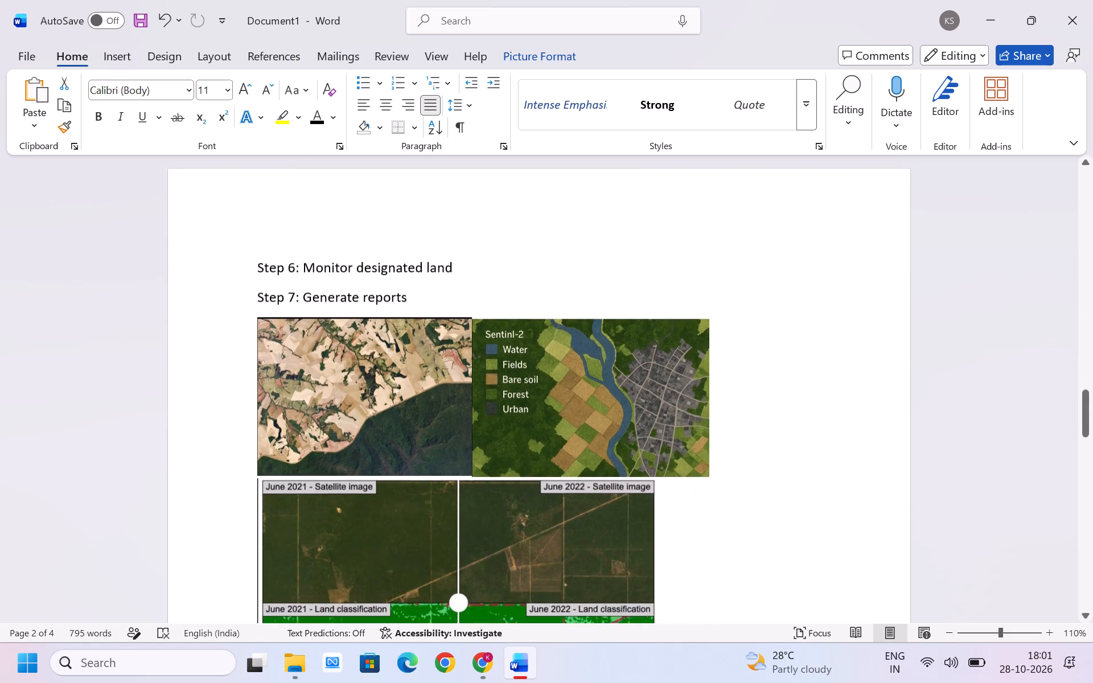
Check the Advantages bullets, the Conclusion paragraphs and the layout of the map and dashboard images above Advantages.
scroll(250, 340, "down", 6)
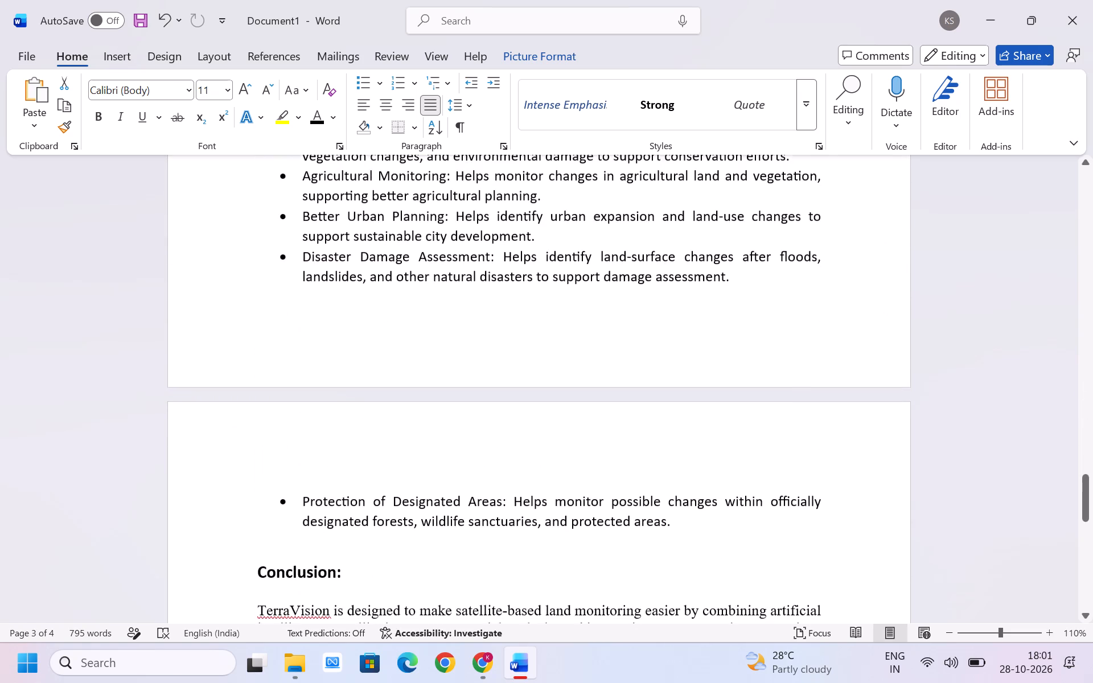
scroll(250, 340, "down", 5)
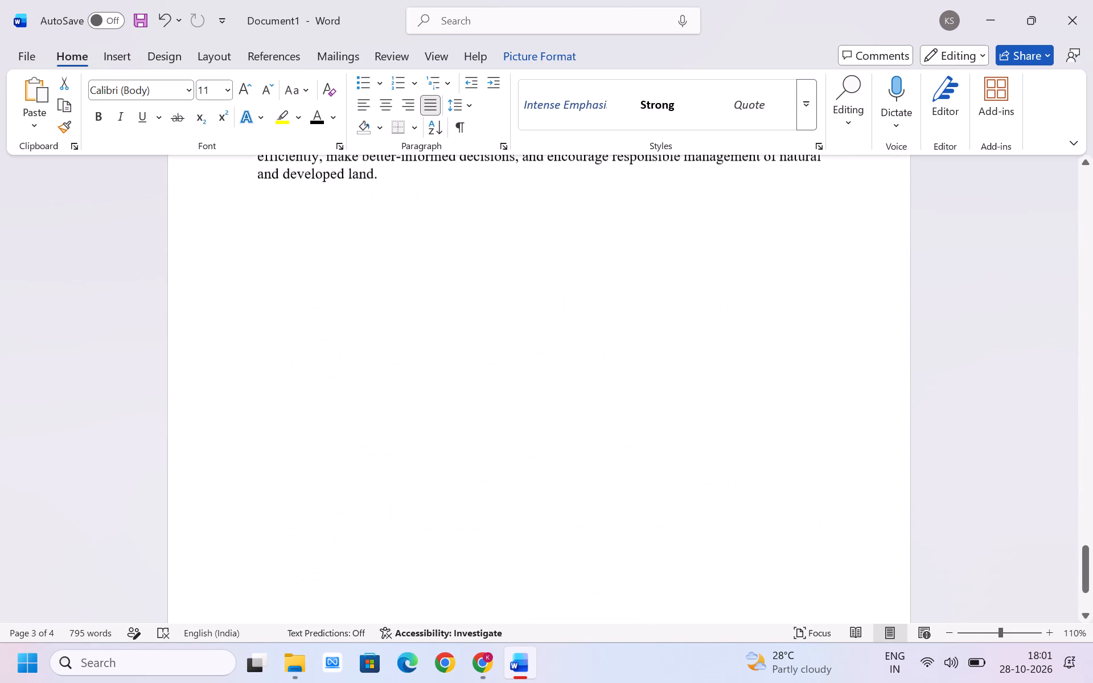
scroll(250, 340, "down", 2)
scroll(250, 340, "right", 1)
scroll(250, 340, "up", 1)
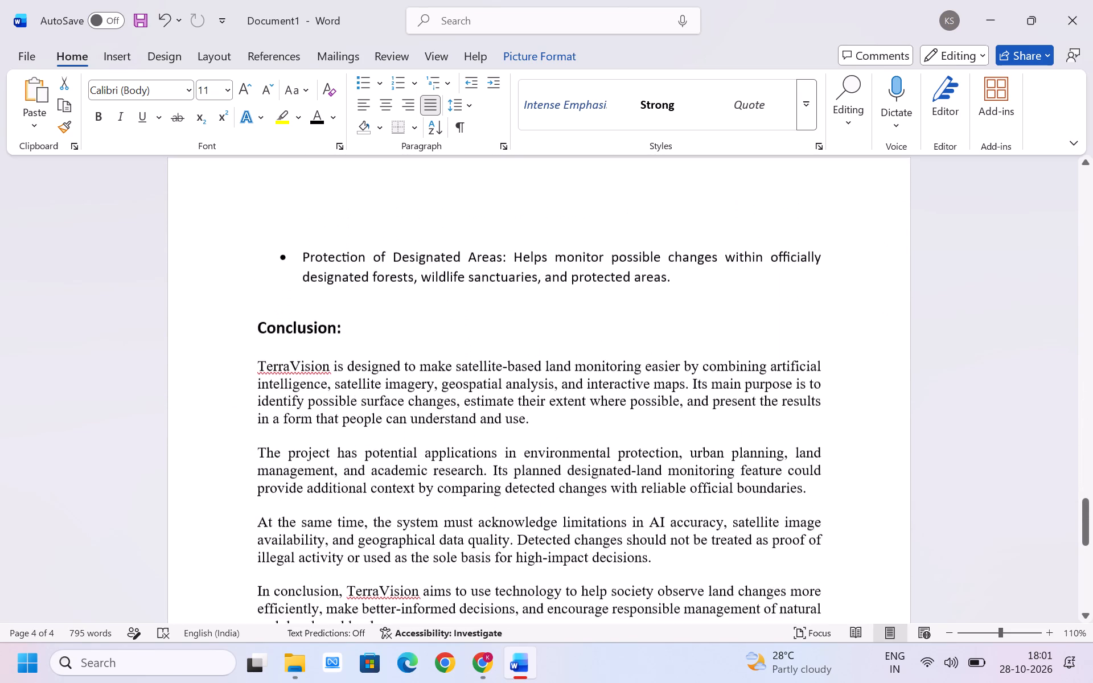
scroll(250, 340, "up", 3)
scroll(250, 340, "down", 1)
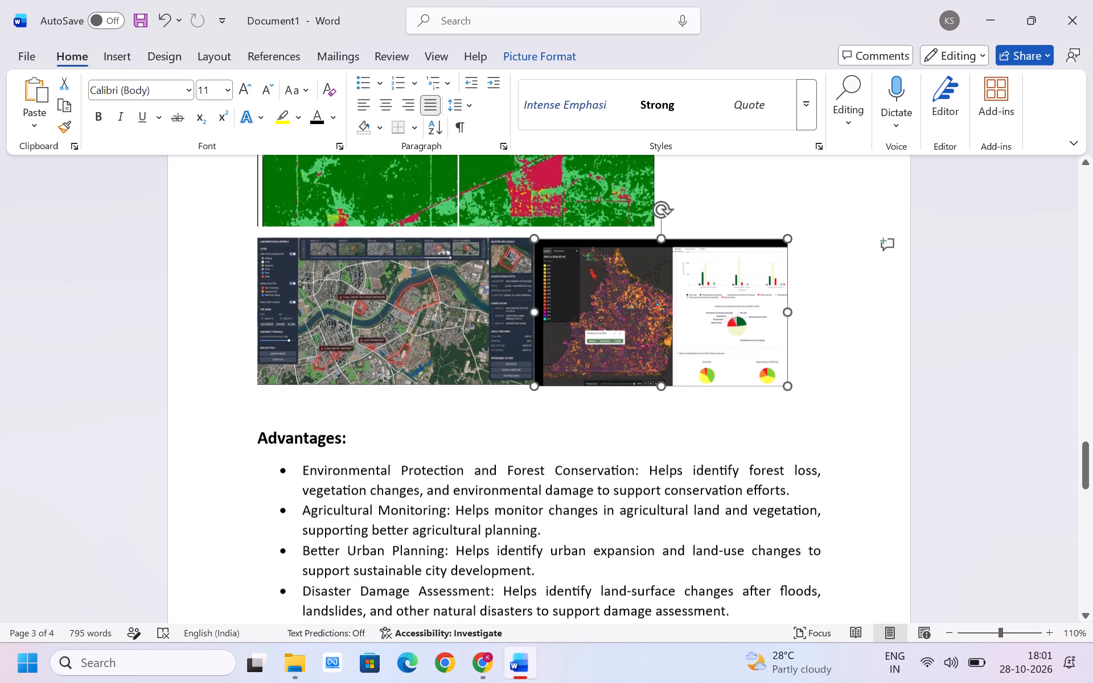
scroll(250, 340, "down", 1)
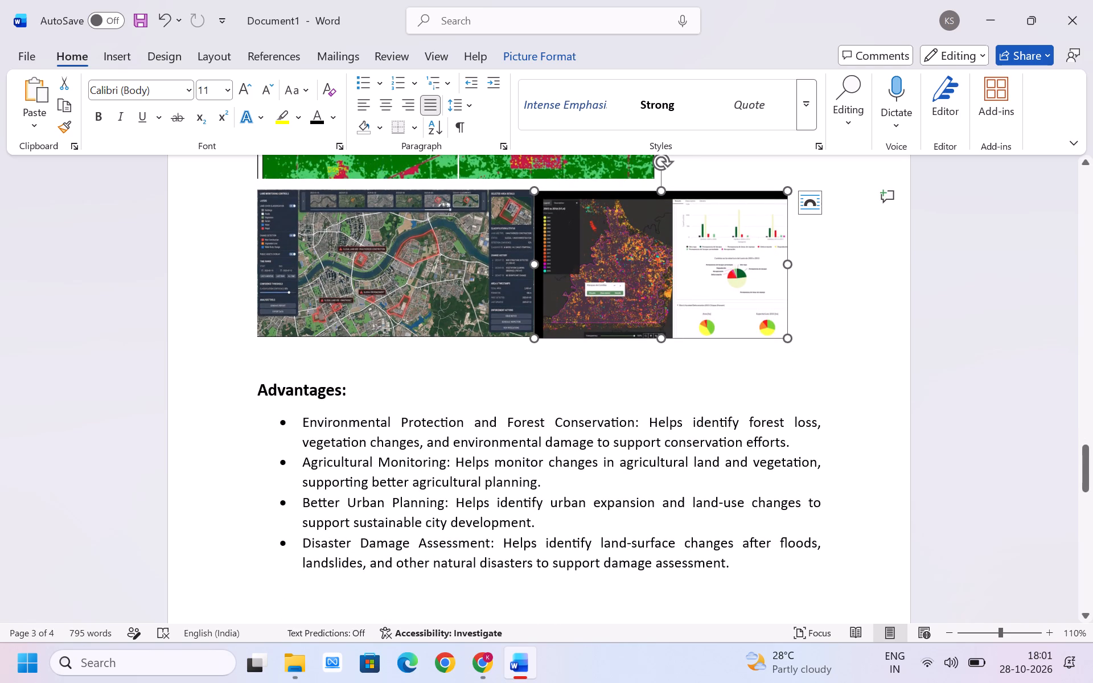
Return to the title page and reread the Introduction, the Problem Statement and the start of the Objectives list.
scroll(365, 422, "up", 8)
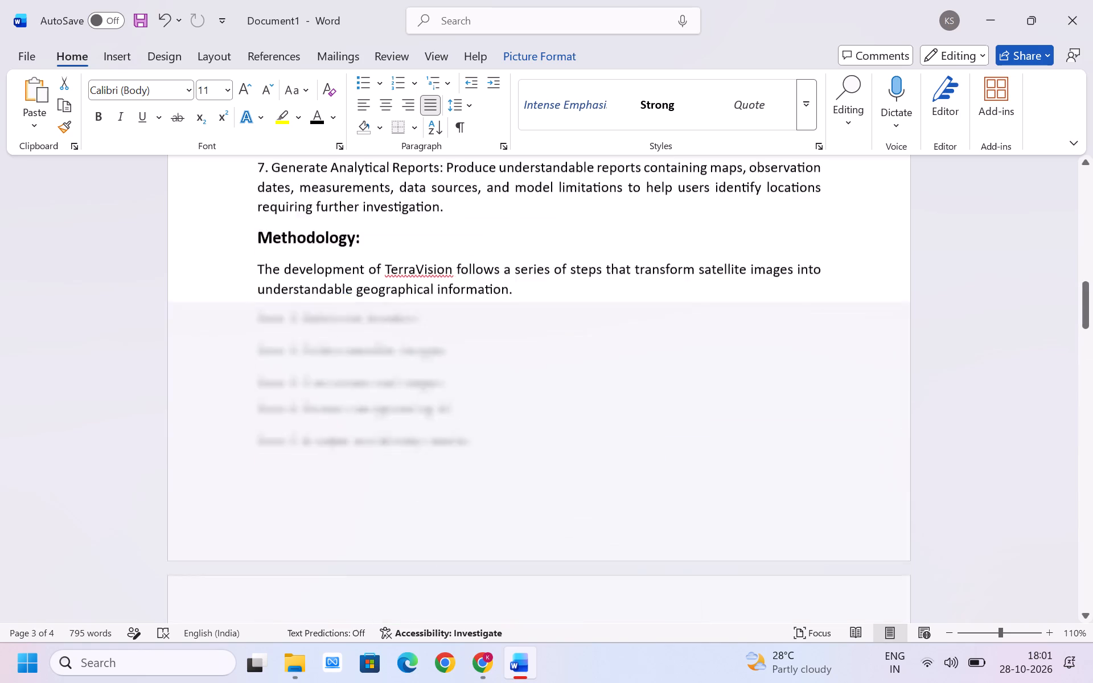
scroll(365, 422, "up", 13)
scroll(365, 422, "right", 1)
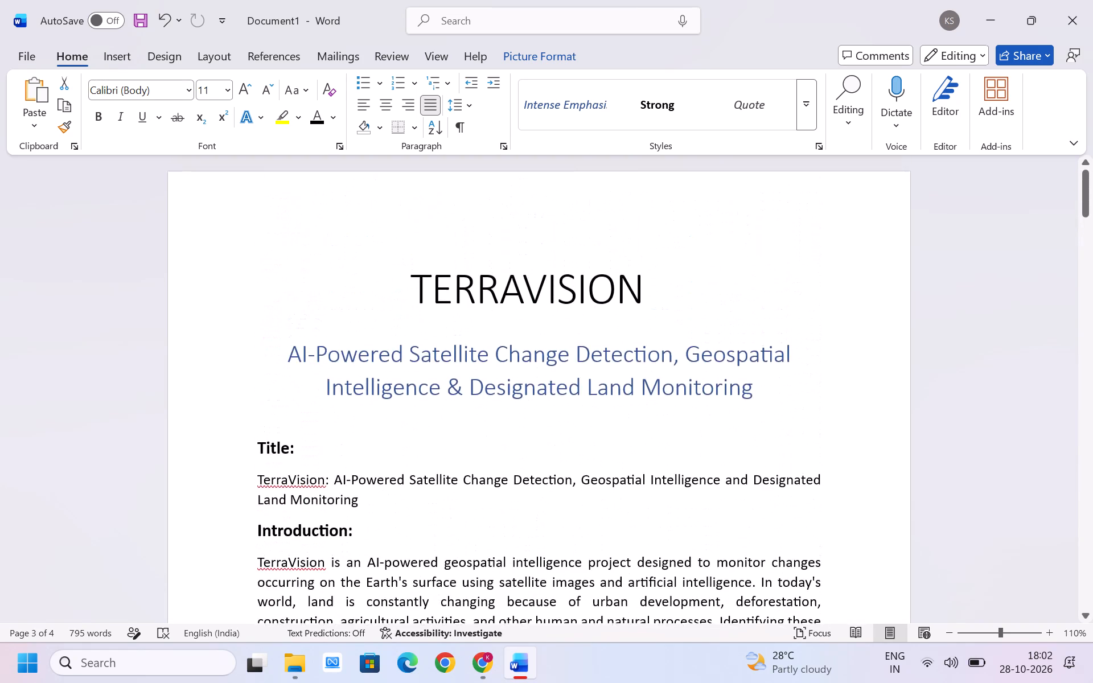
scroll(365, 422, "right", 1)
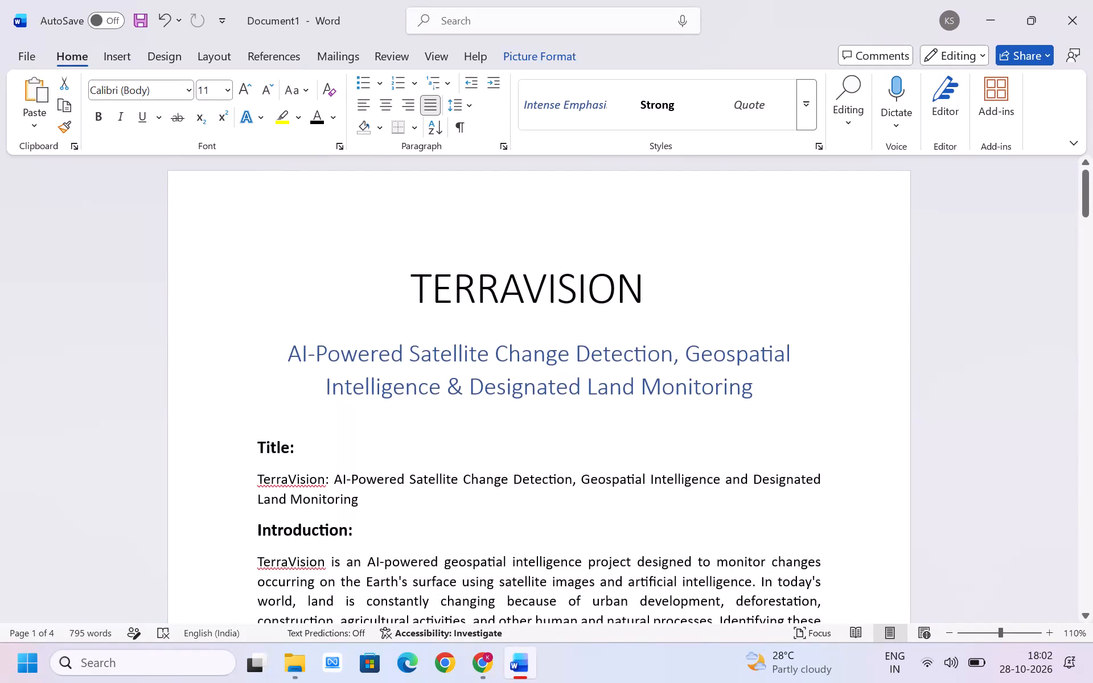
scroll(365, 422, "right", 1)
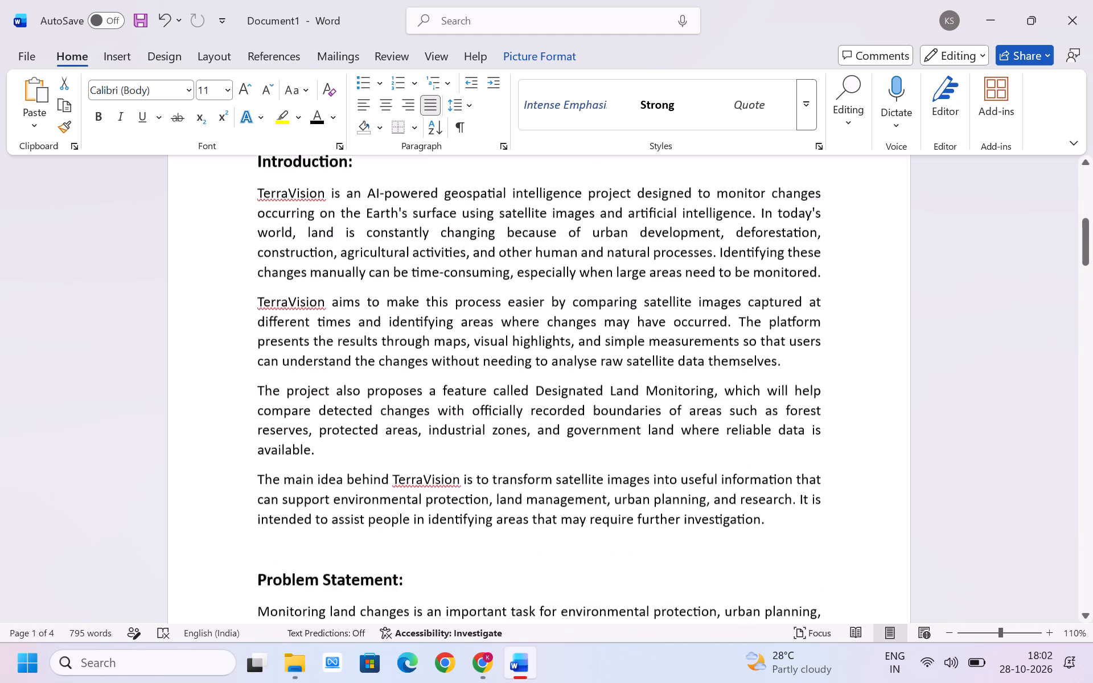
scroll(365, 422, "right", 1)
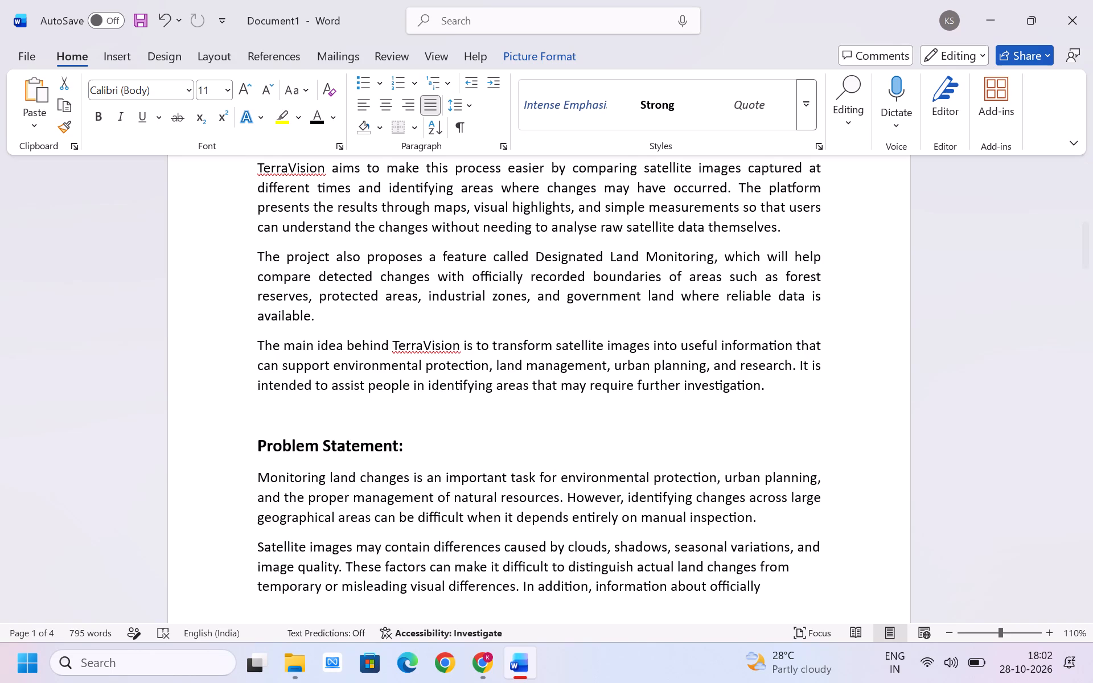
scroll(365, 422, "right", 7)
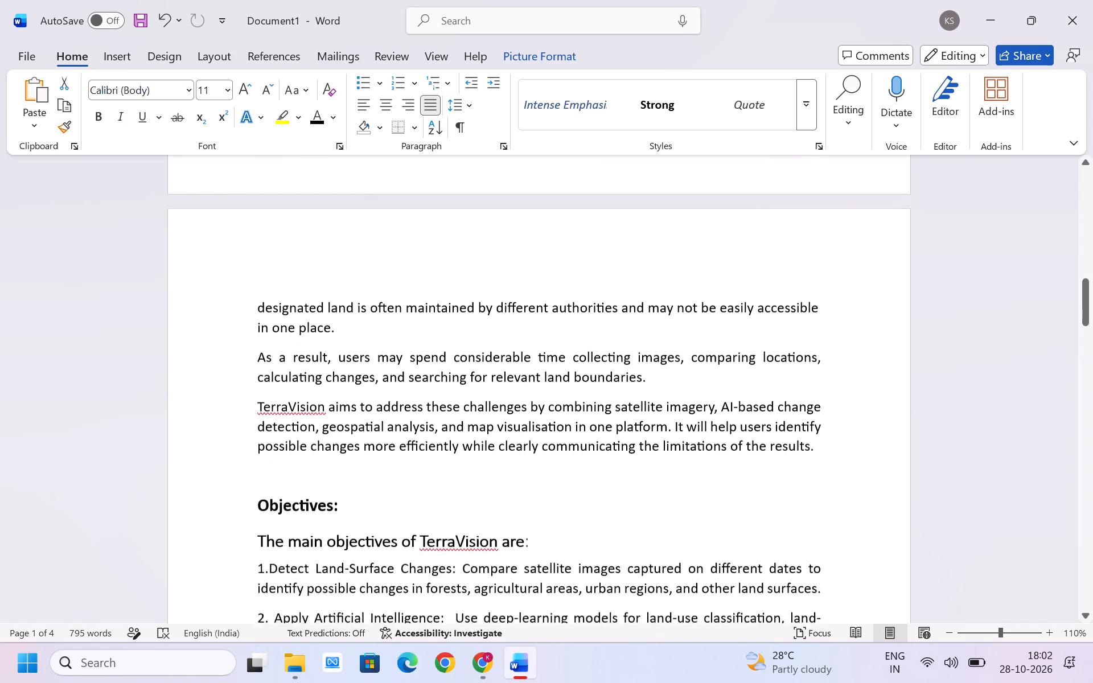
scroll(365, 422, "right", 6)
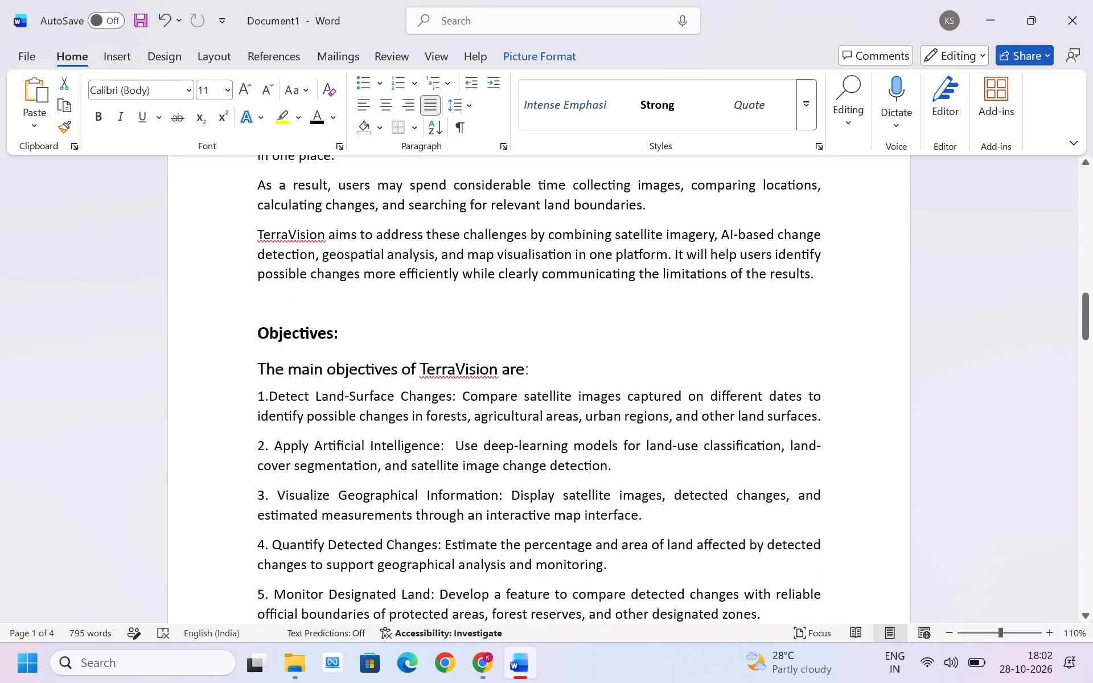
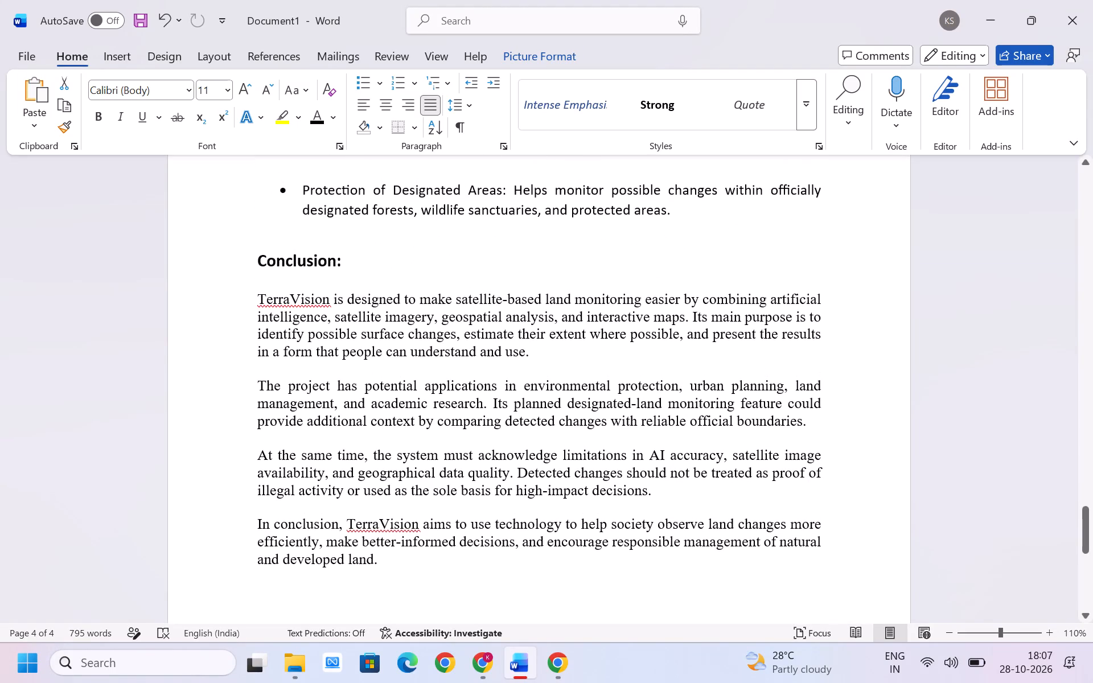
Select the whole TerraVision report text through the end of the Conclusion section and copy it.
scroll(549, 434, "up", 11)
left_click_drag(416, 276, 559, 674)
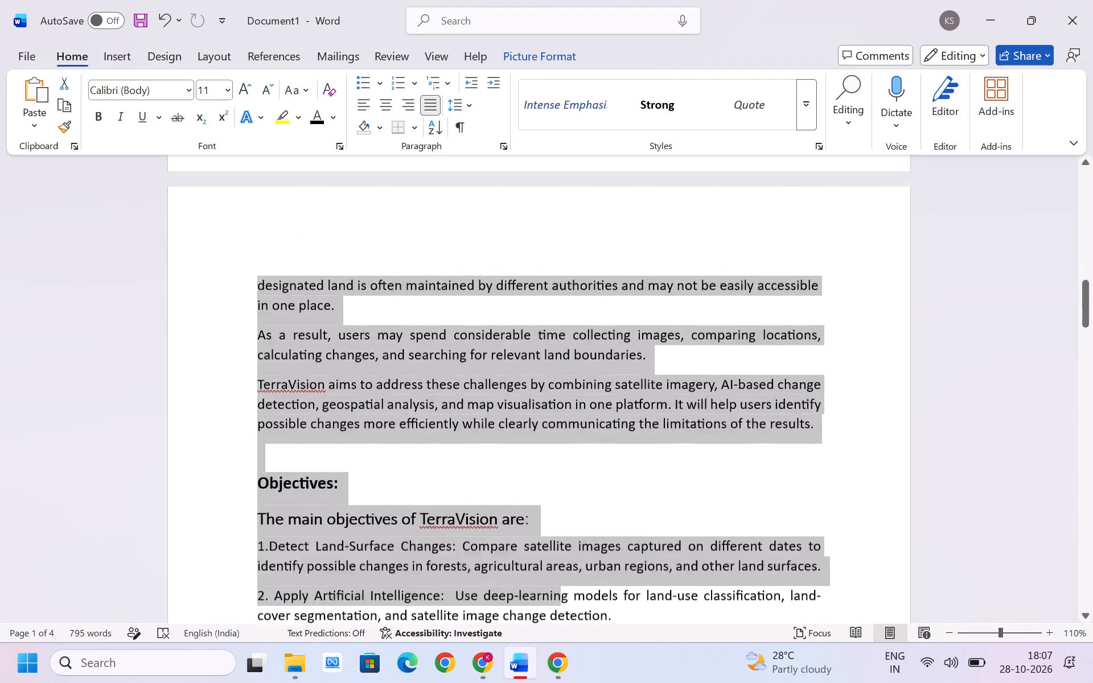
left_click_drag(559, 674, 468, 149)
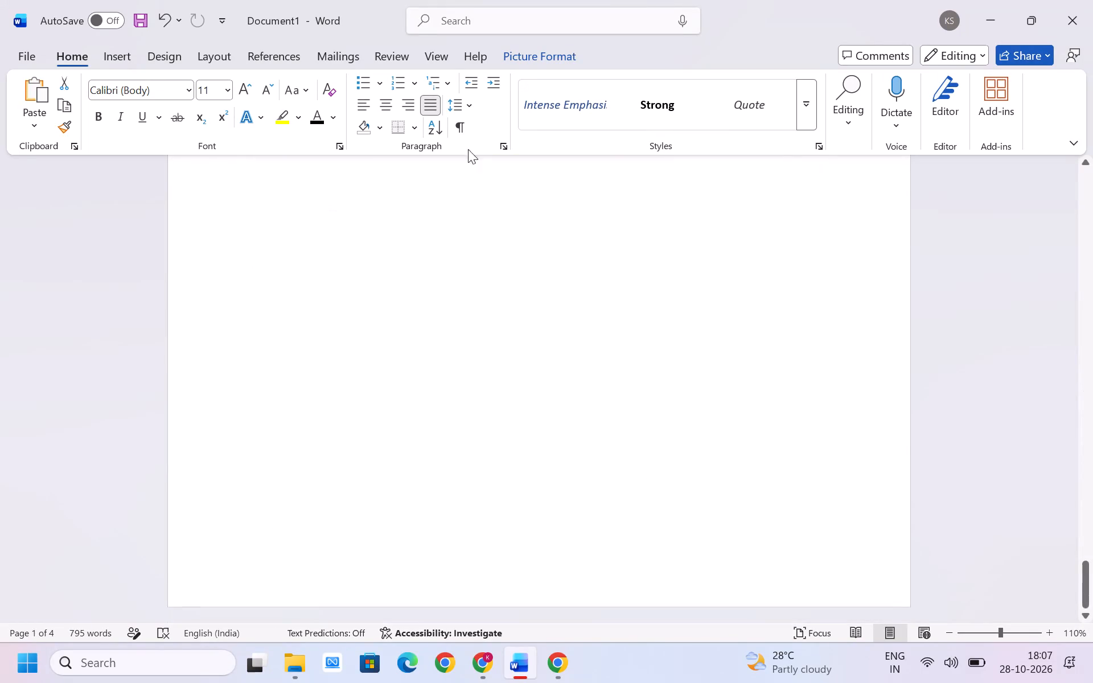
left_click_drag(468, 149, 428, 315)
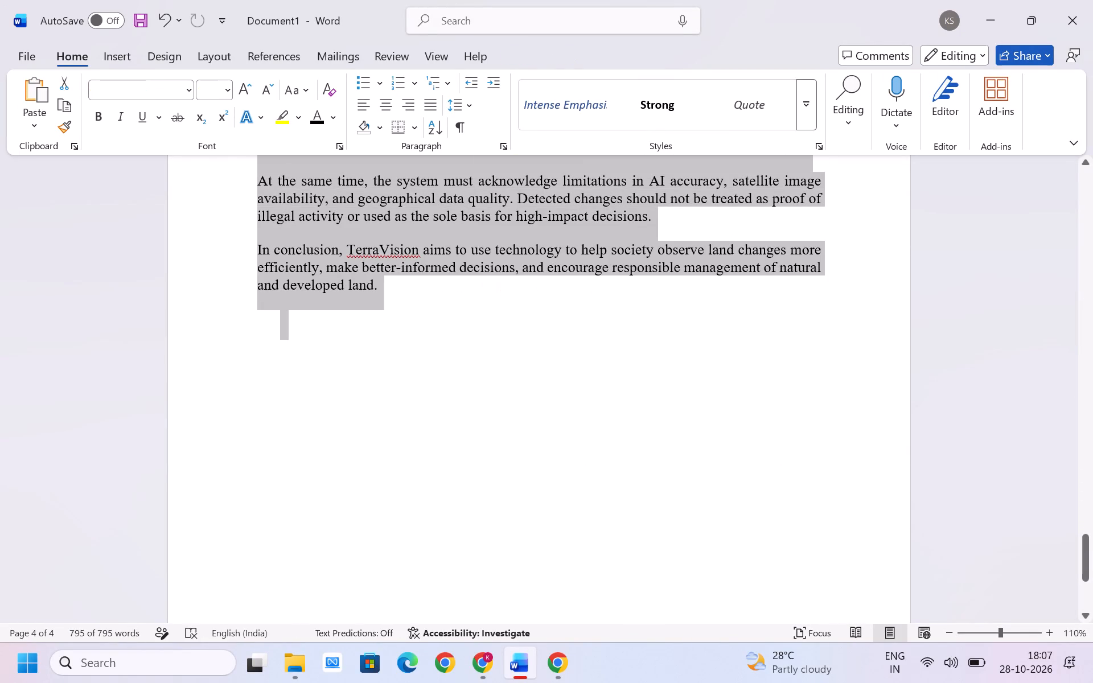
key("ctrl+c")
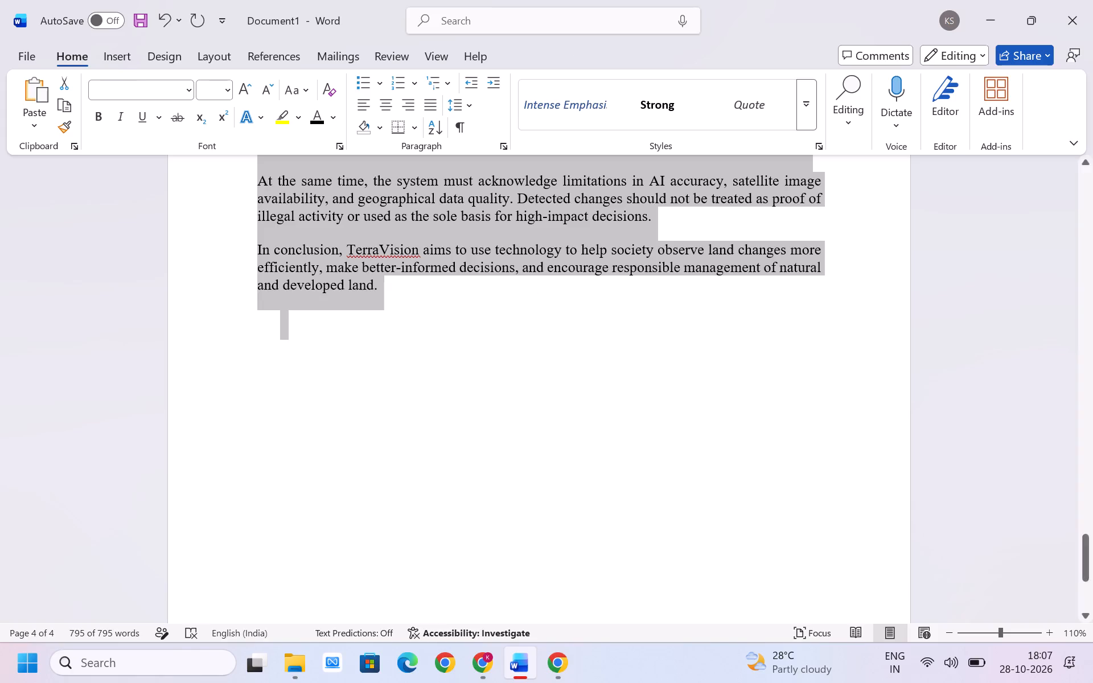
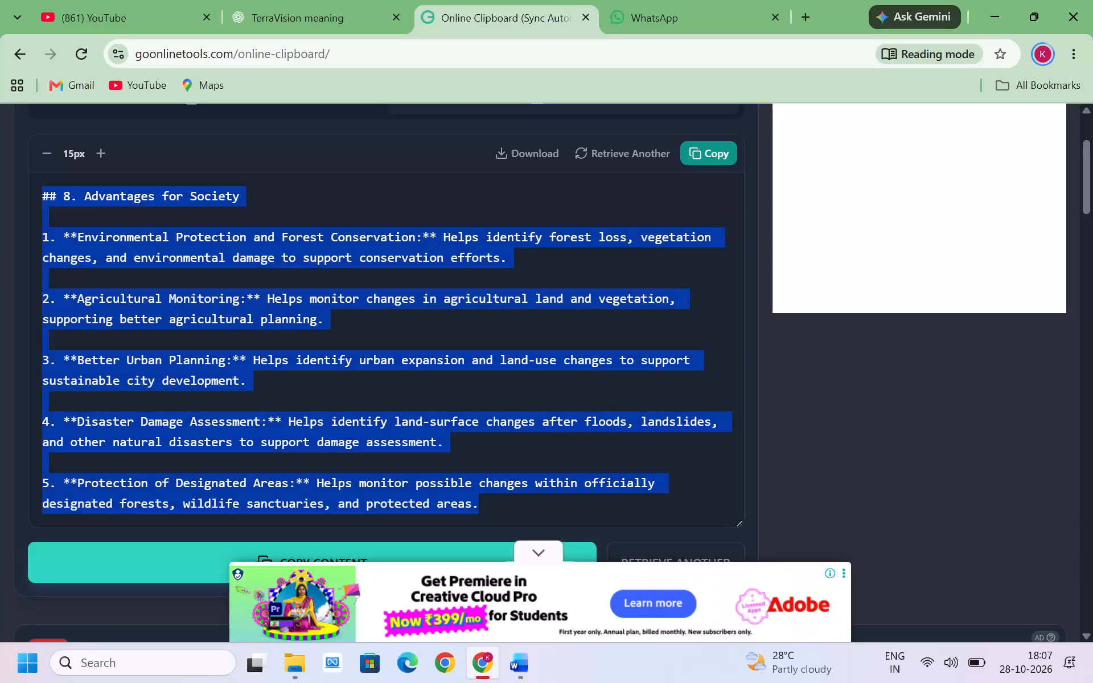
Replace the old Objectives text in the online clipboard's Share text with the copied full TerraVision report.
scroll(153, 161, "up", 2)
left_click(158, 271)
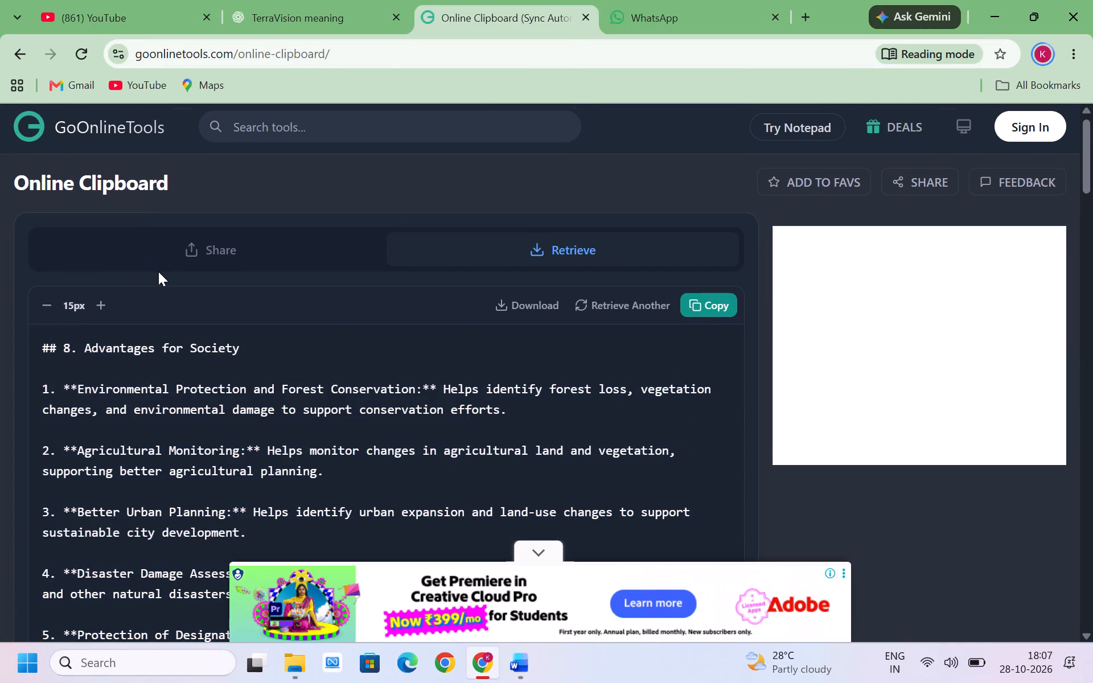
left_click(178, 260)
scroll(196, 425, "down", 1)
left_click_drag(211, 448, 50, 166)
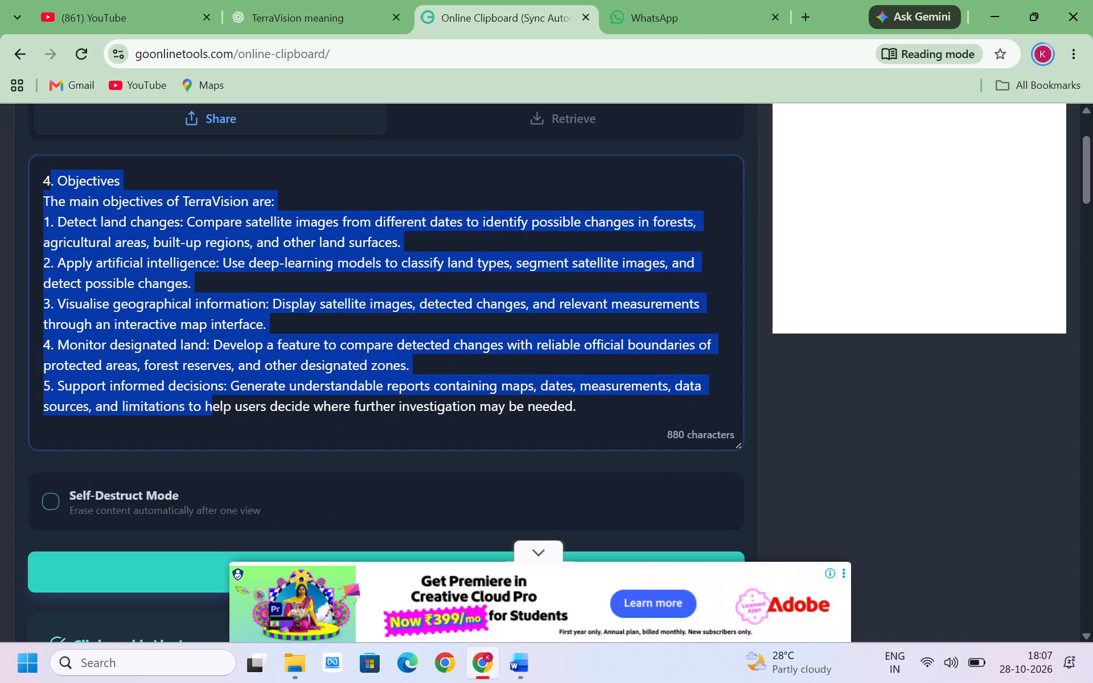
key("BackSpace")
key("BackSpace")
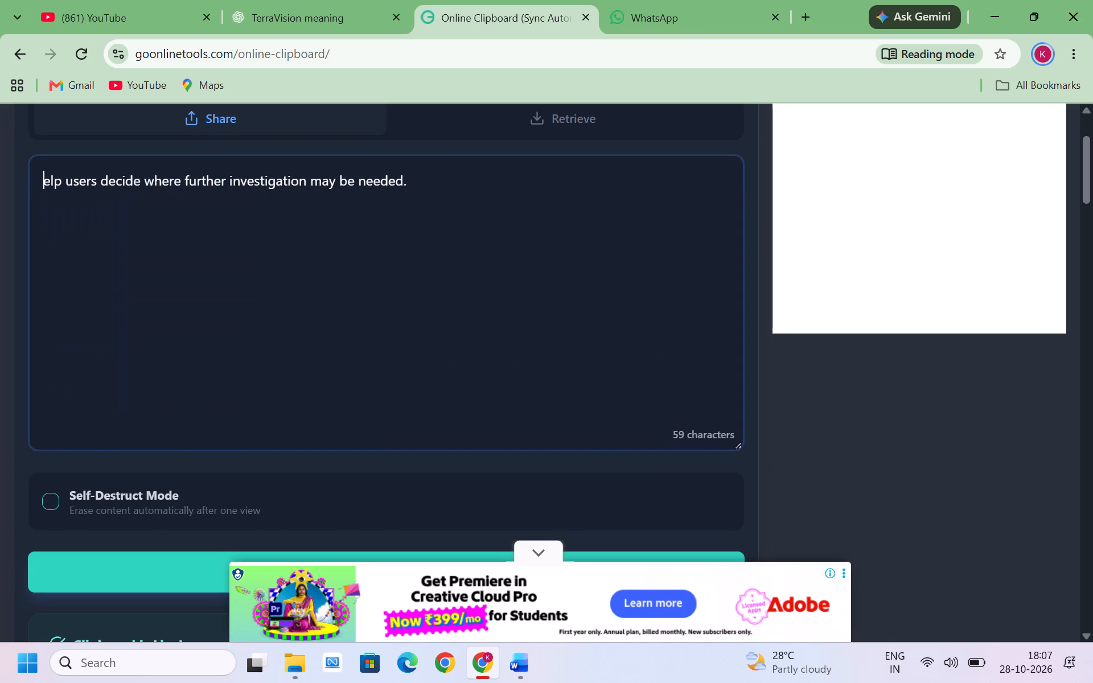
left_click_drag(467, 190, 1, 186)
key("BackSpace")
key("ctrl+v")
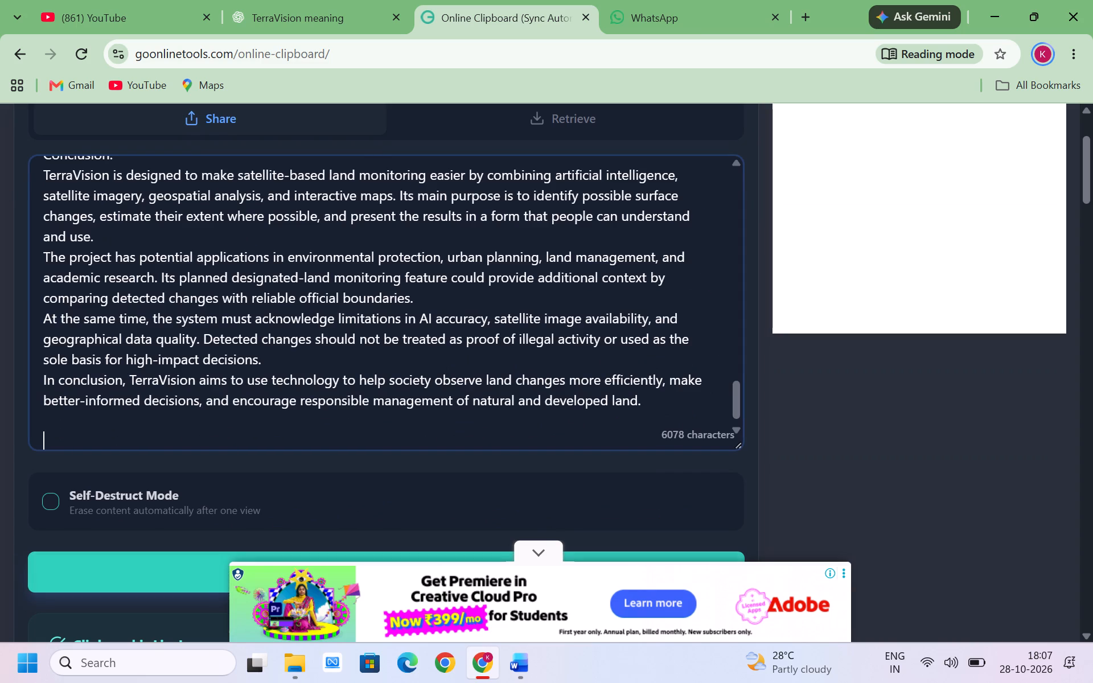
scroll(110, 314, "up", 11)
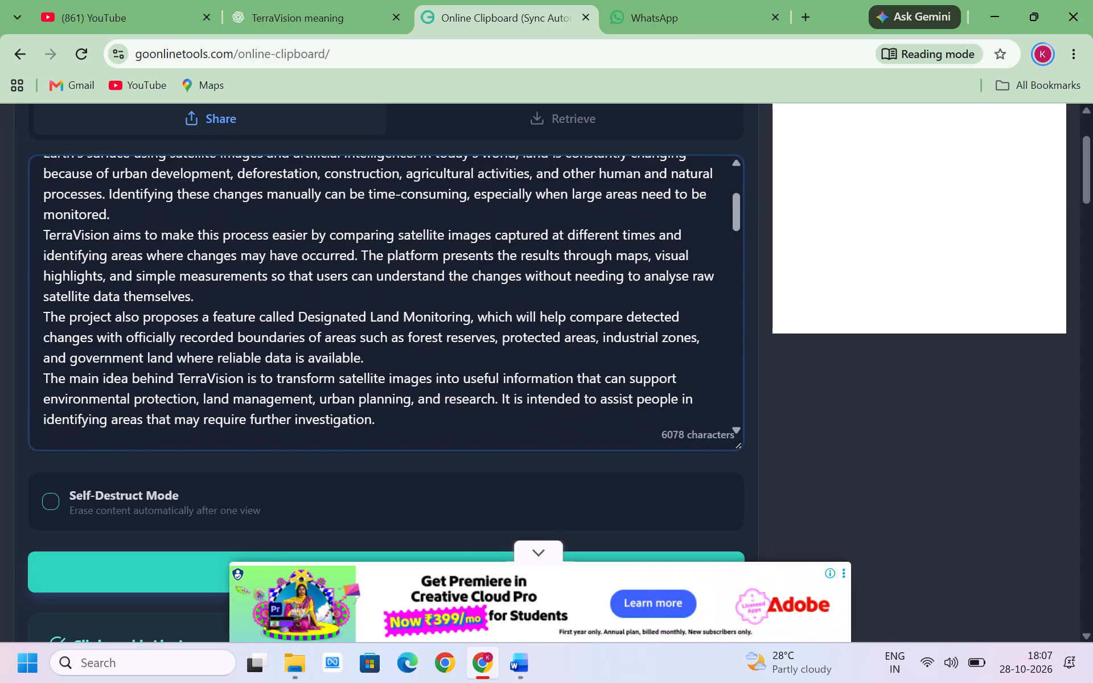
scroll(245, 393, "down", 1)
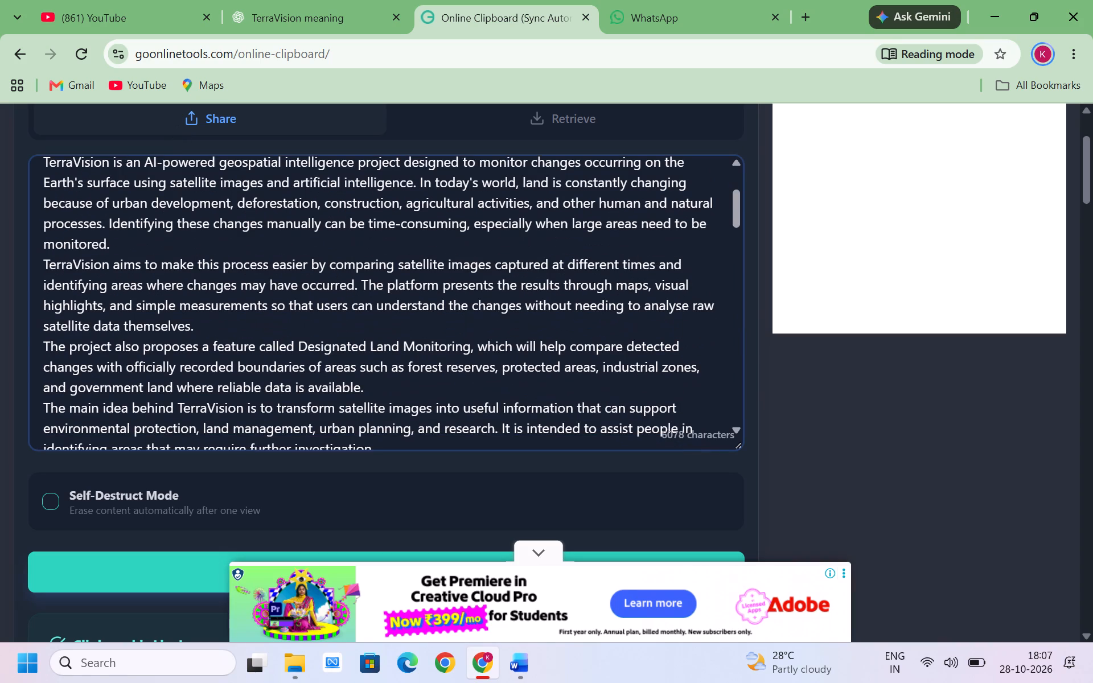
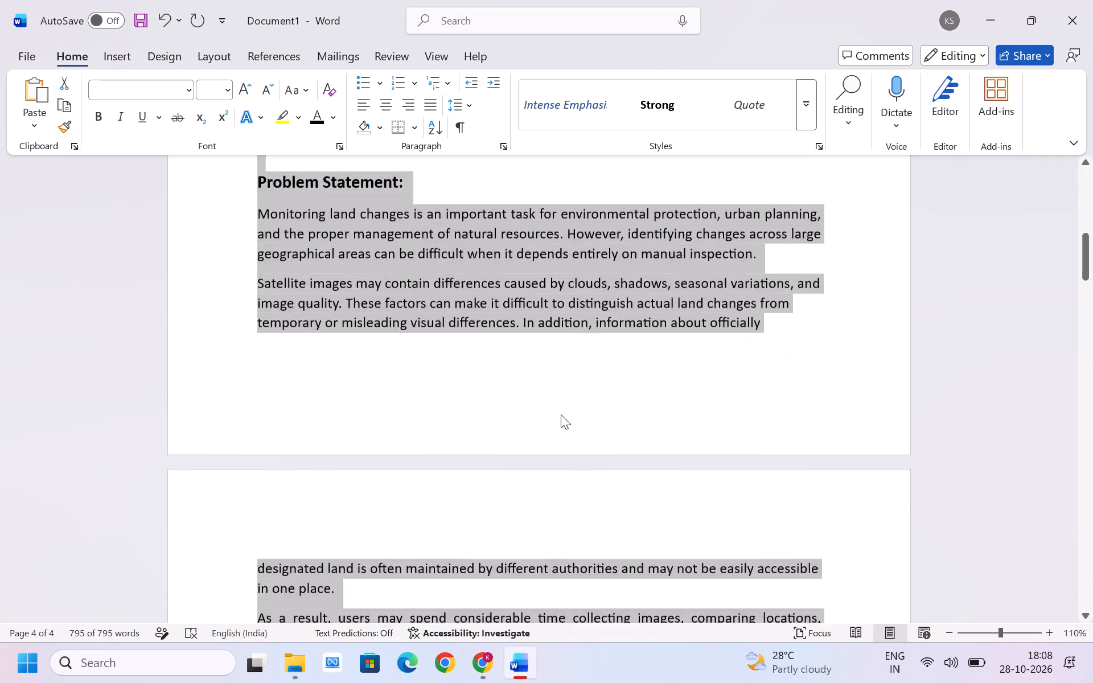
scroll(561, 414, "up", 1)
scroll(561, 414, "down", 6)
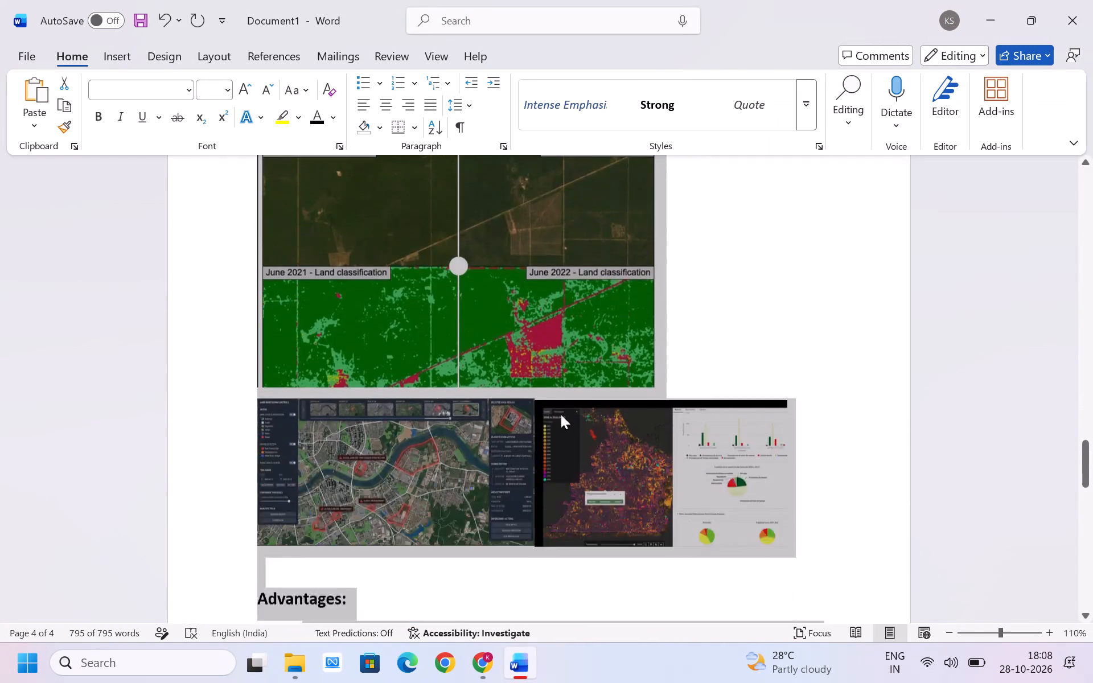
scroll(561, 414, "down", 1)
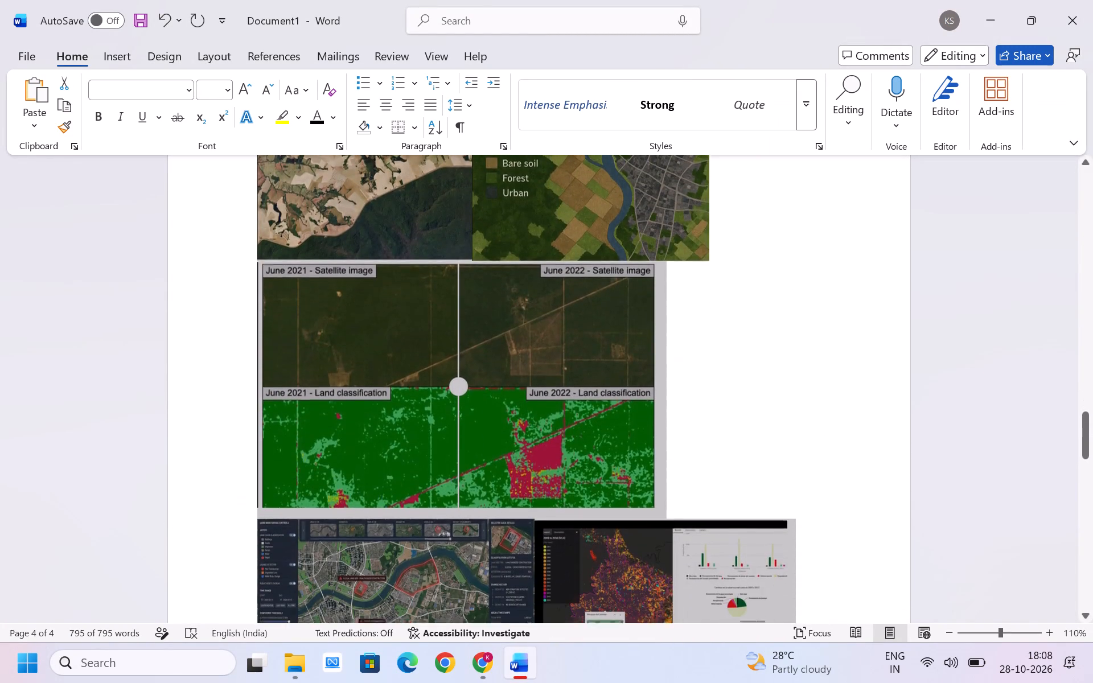
scroll(561, 414, "down", 1)
left_click(929, 396)
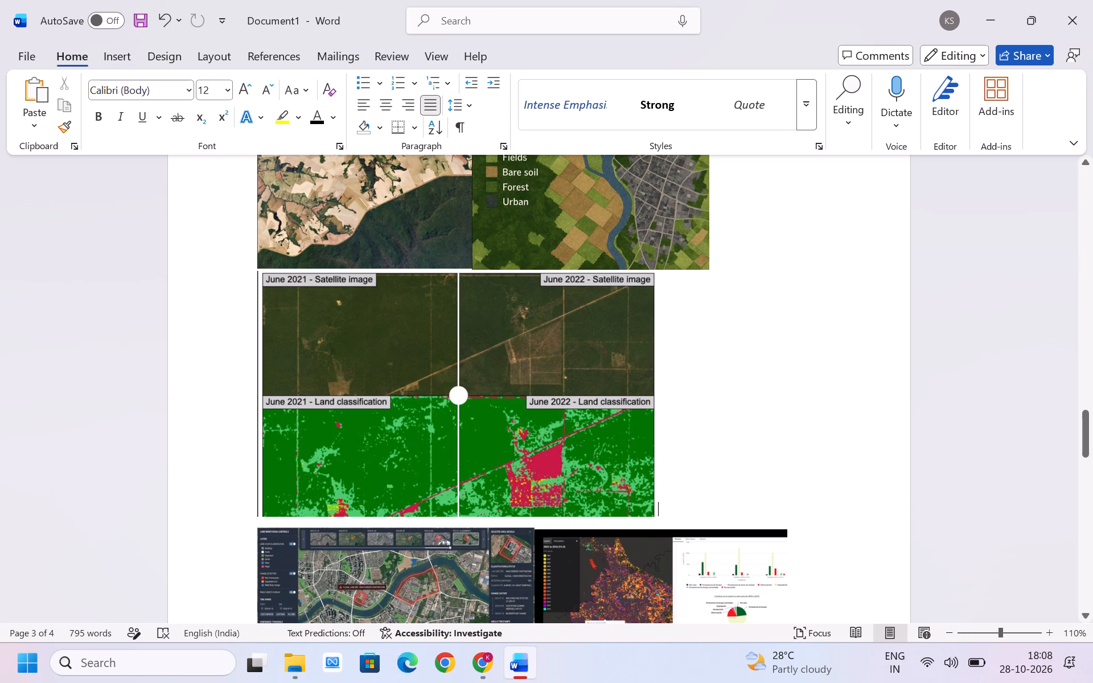
scroll(929, 396, "down", 1)
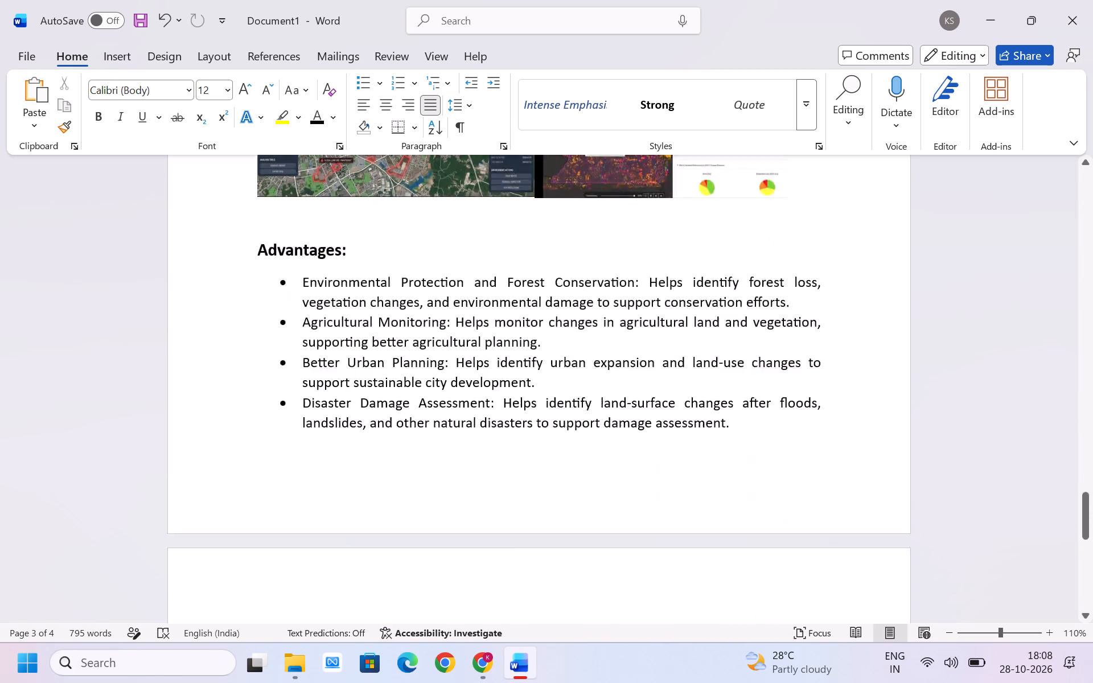
scroll(929, 396, "up", 2)
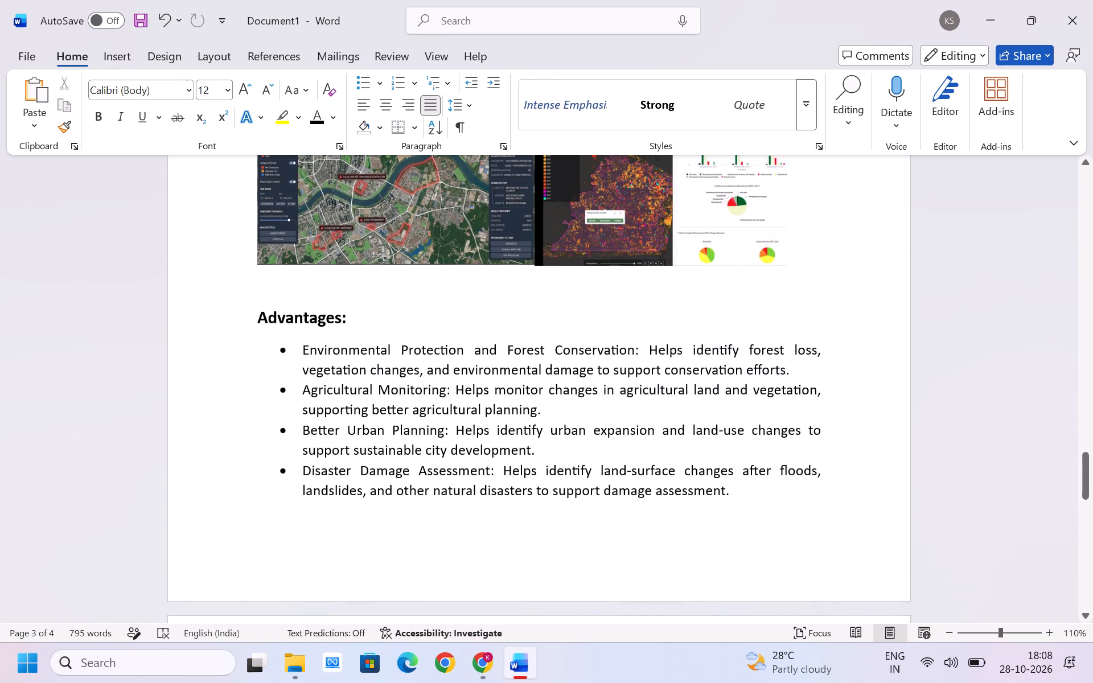
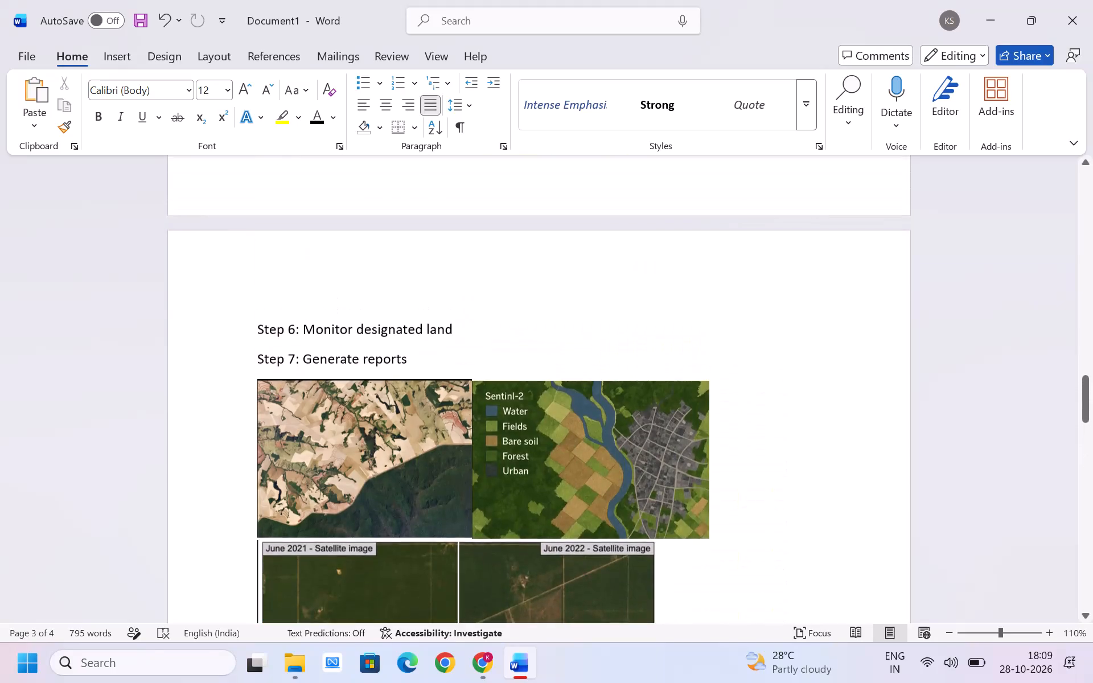
Review the Methodology section's Steps 1 to 7 and how the list continues across pages 2 and 3.
scroll(929, 396, "up", 1)
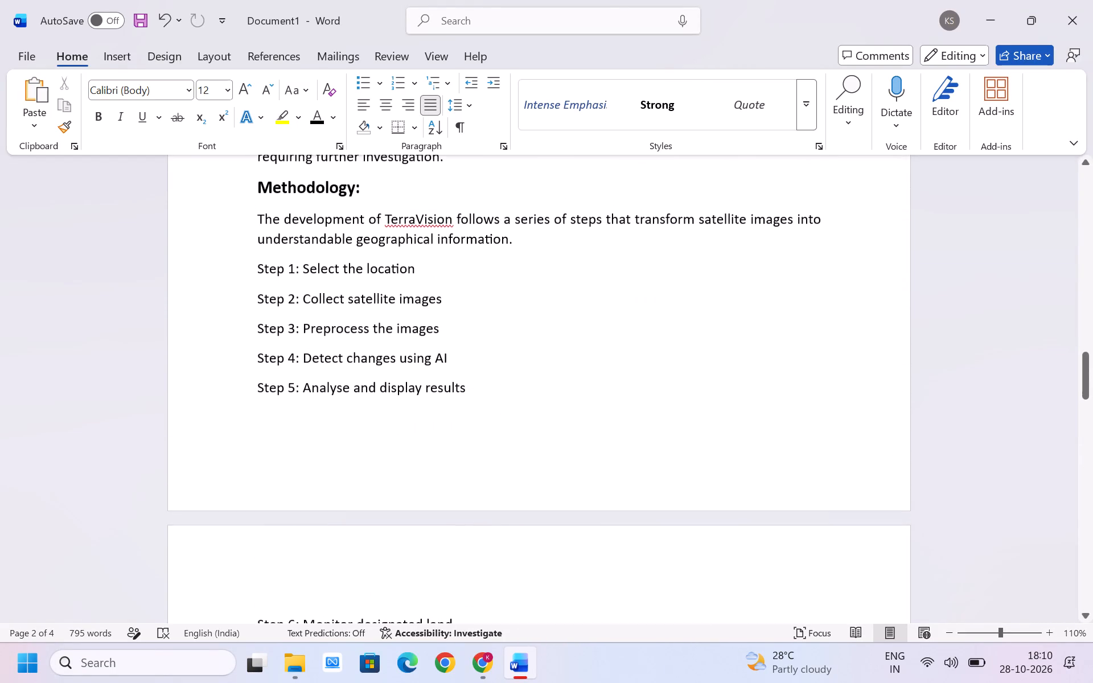
scroll(929, 396, "down", 1)
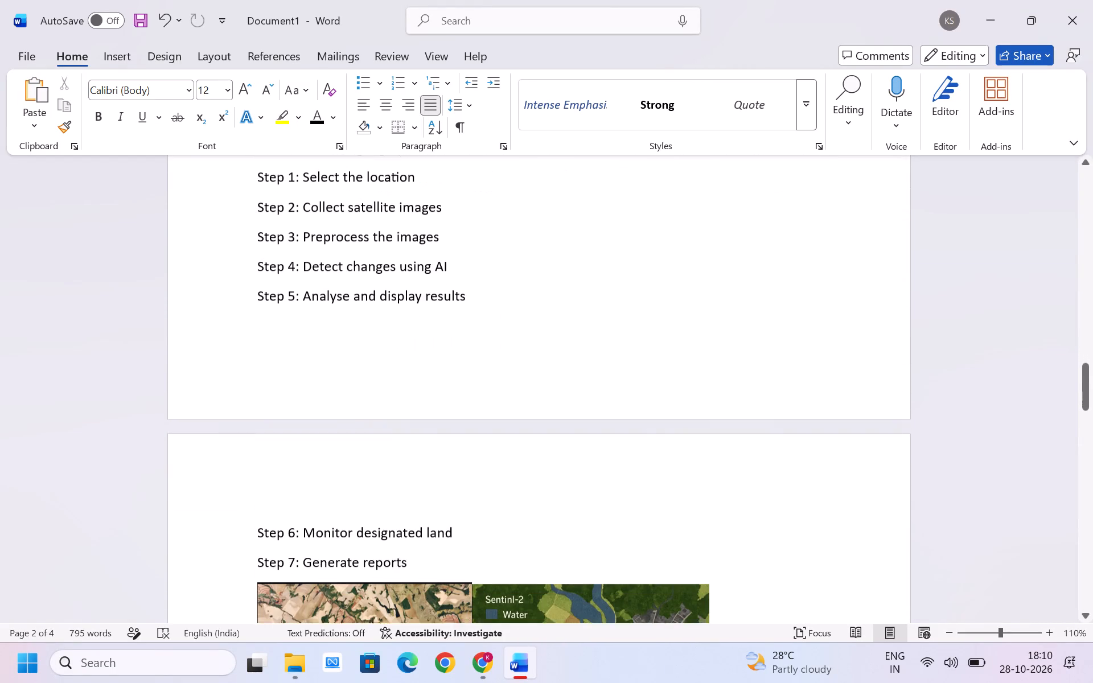
scroll(929, 396, "down", 1)
scroll(929, 396, "up", 1)
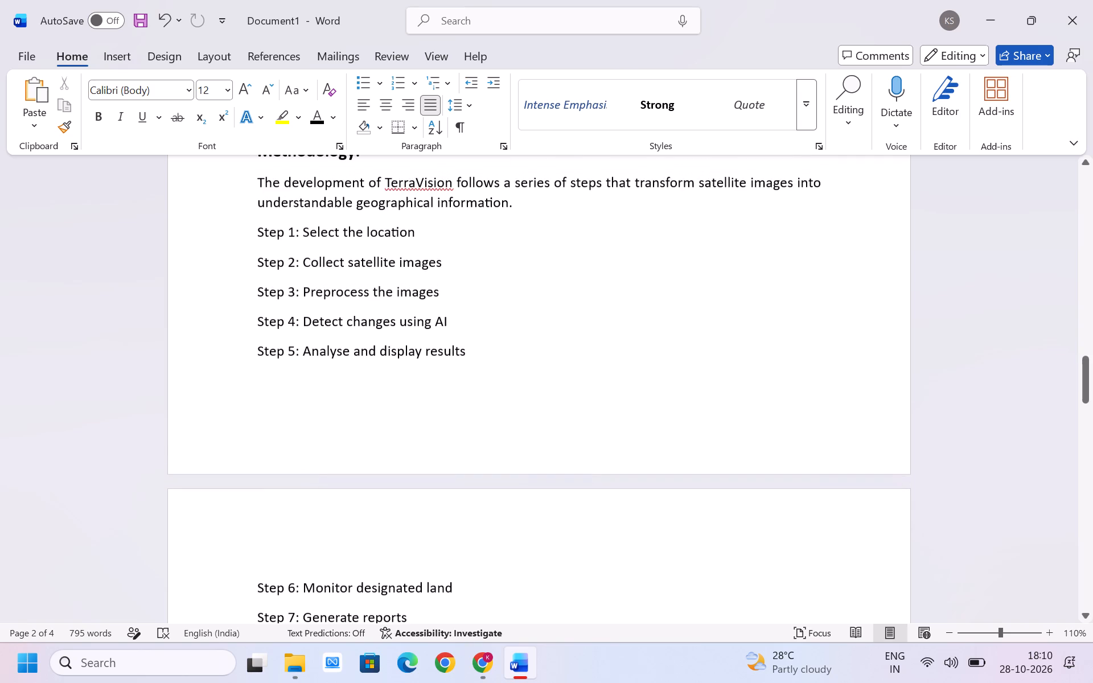
scroll(929, 396, "down", 2)
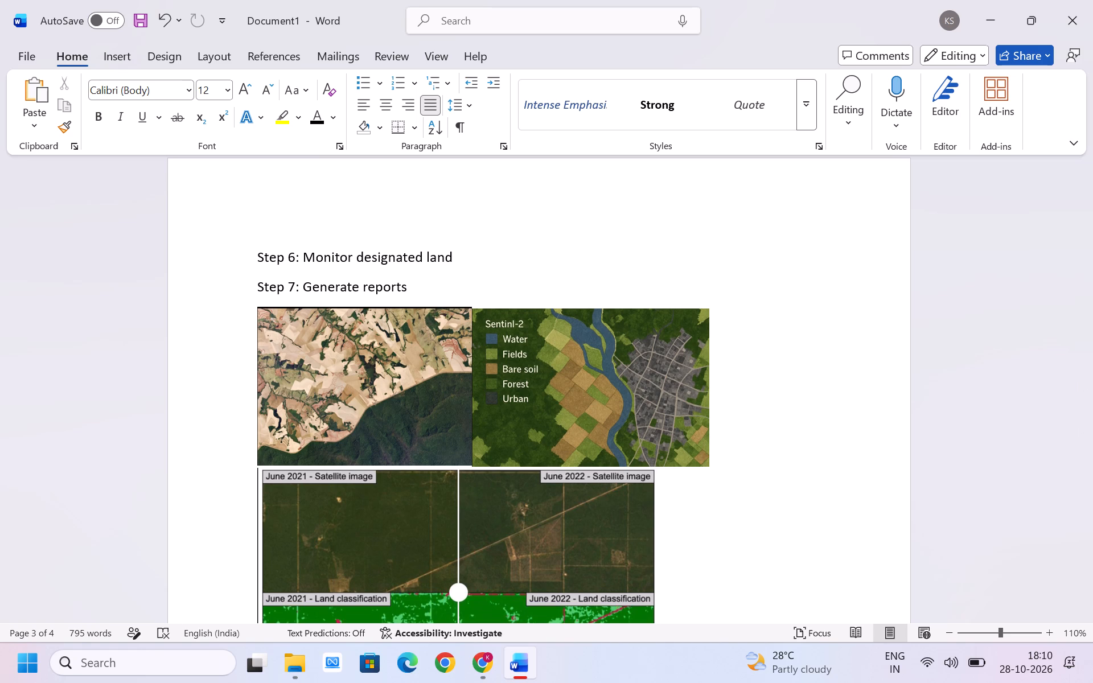
scroll(929, 396, "down", 1)
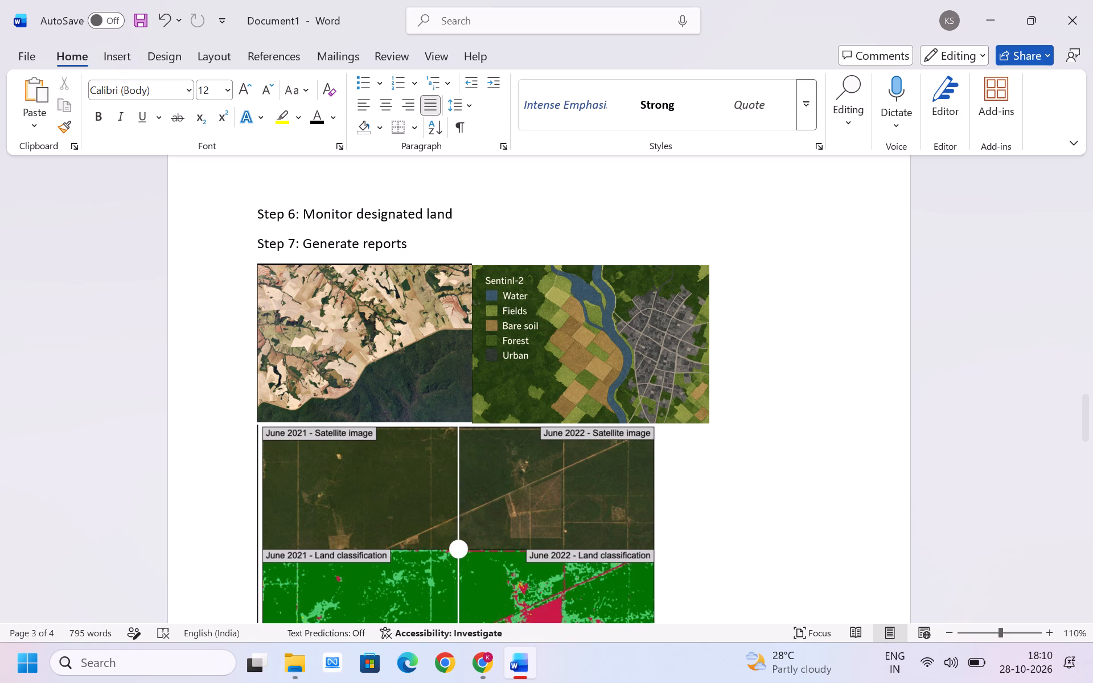
scroll(929, 396, "down", 1)
scroll(929, 396, "up", 2)
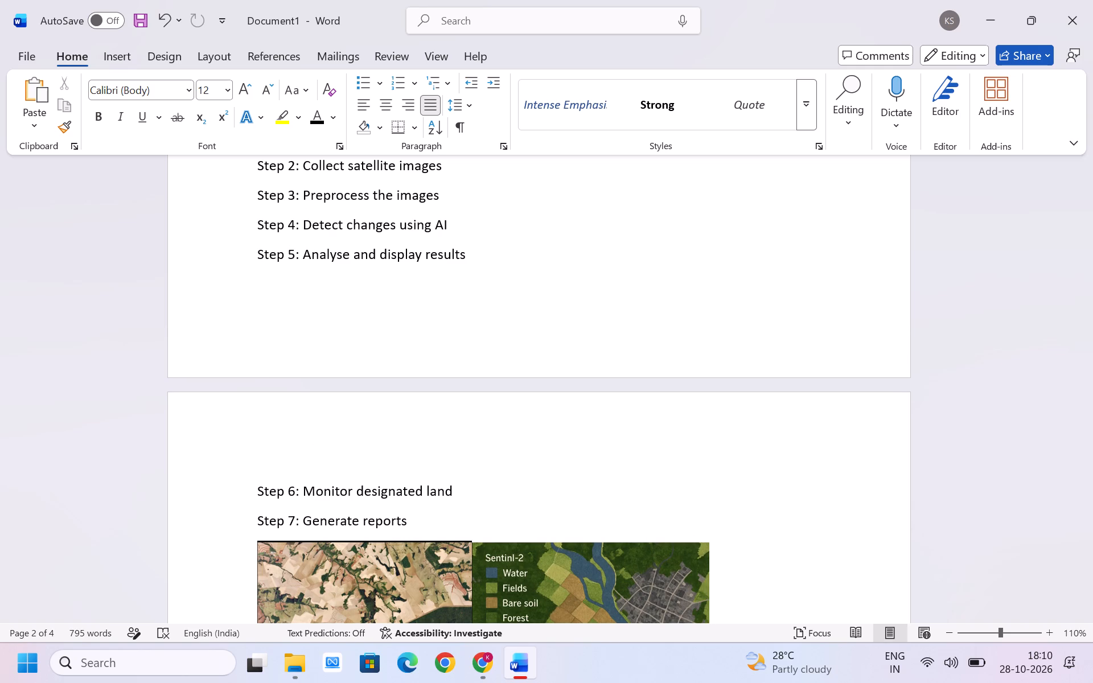
scroll(929, 396, "down", 1)
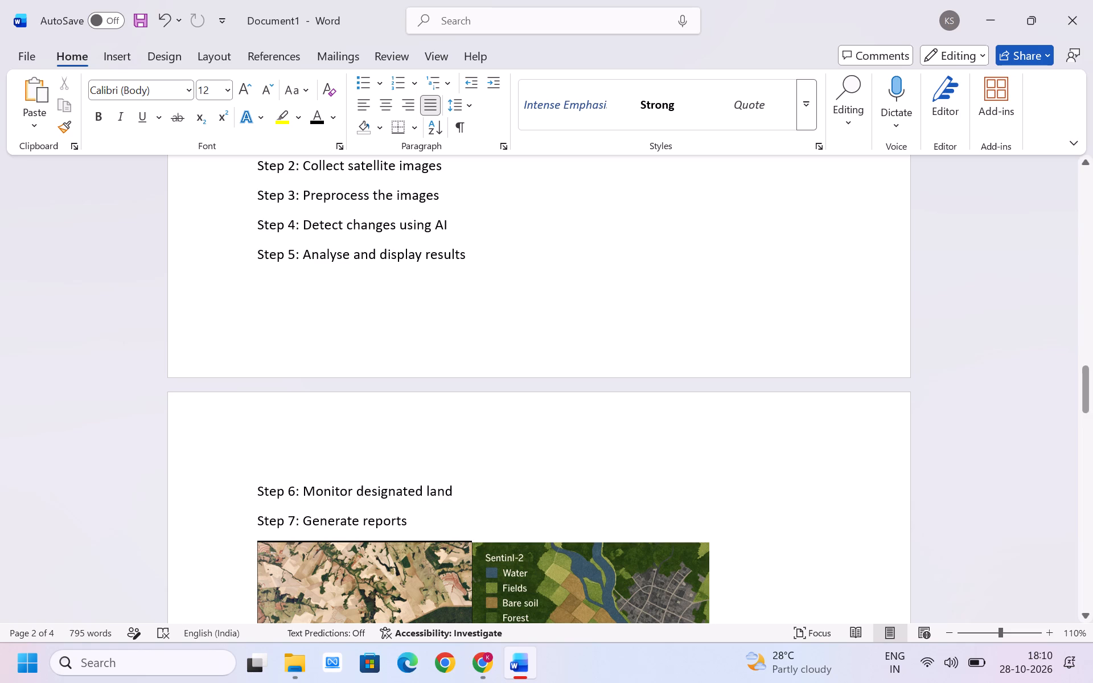
scroll(853, 358, "up", 1)
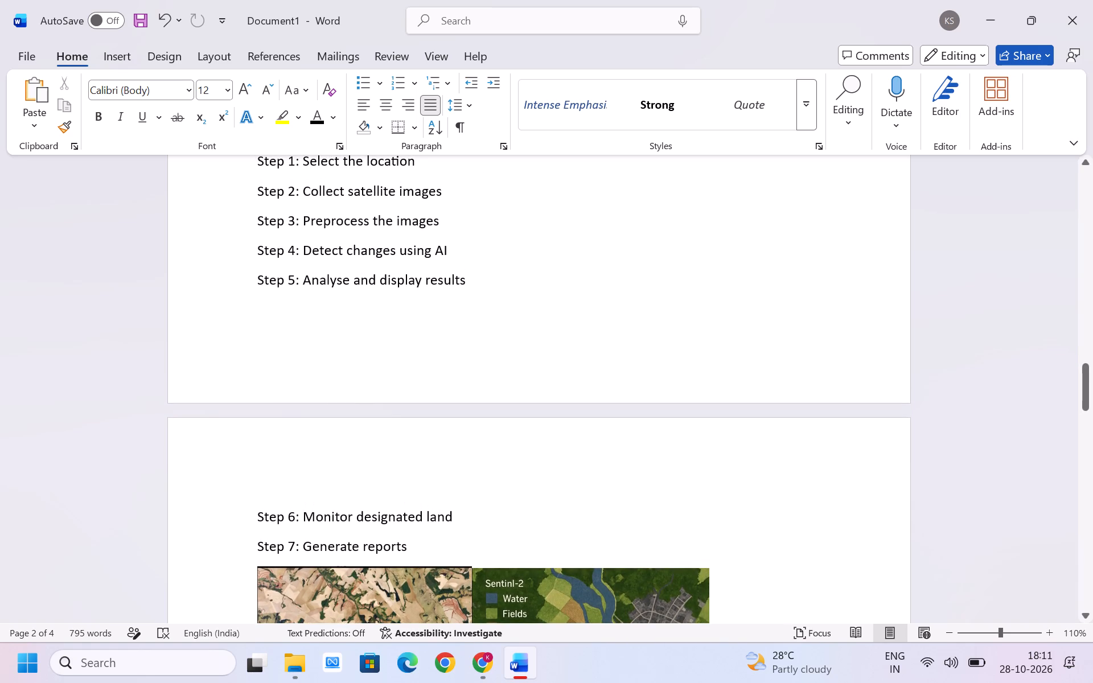
Examine the satellite, land-classification and dashboard images below Step 7 and their layout before the Advantages list.
scroll(747, 354, "down", 4)
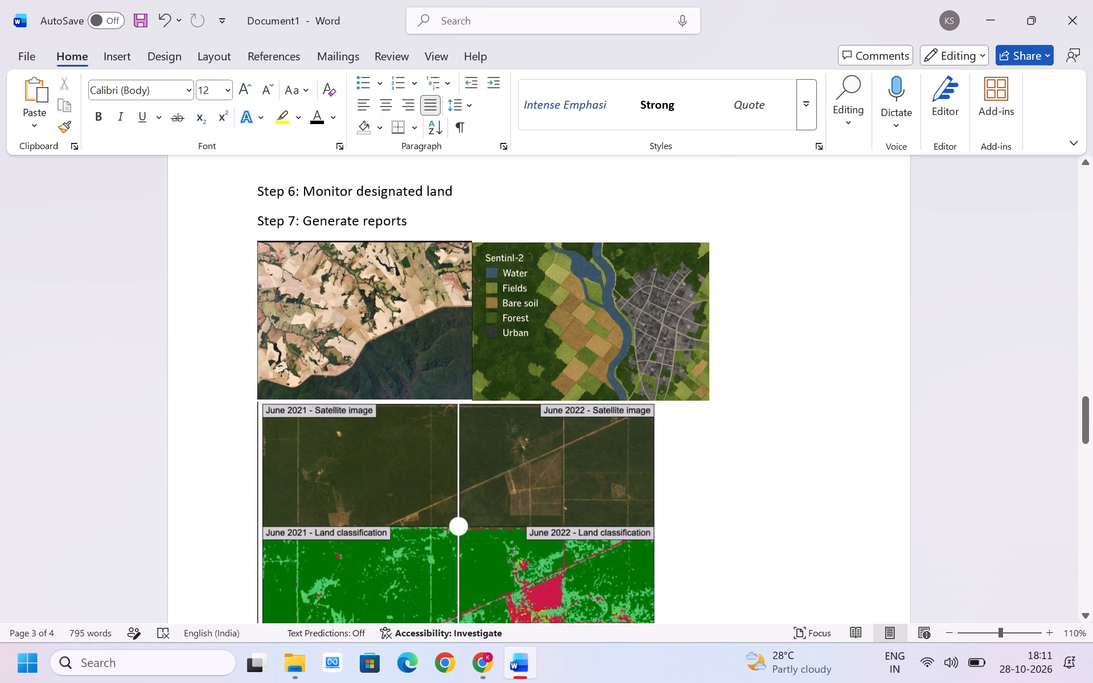
scroll(747, 354, "down", 1)
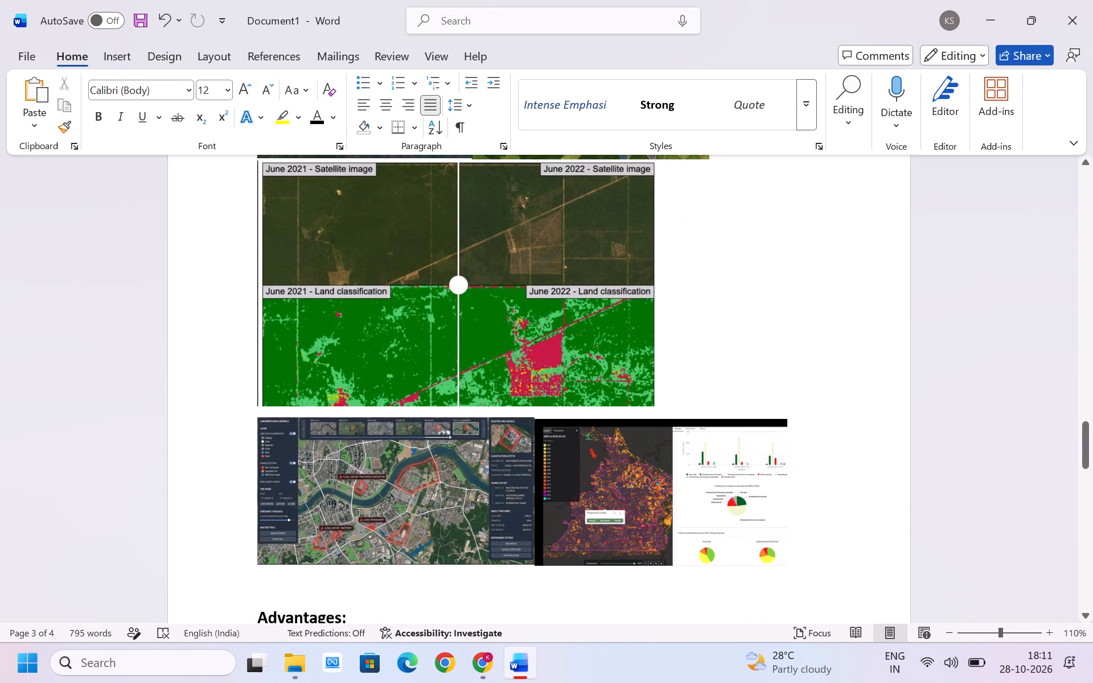
scroll(747, 354, "down", 1)
scroll(747, 354, "up", 1)
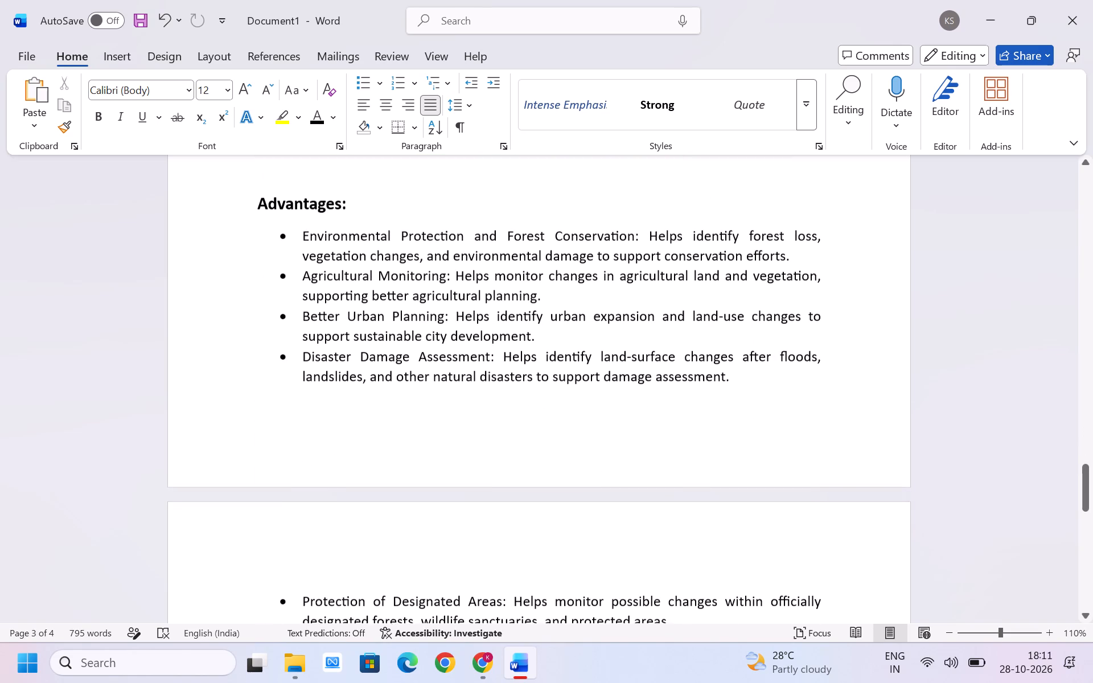
scroll(747, 354, "up", 2)
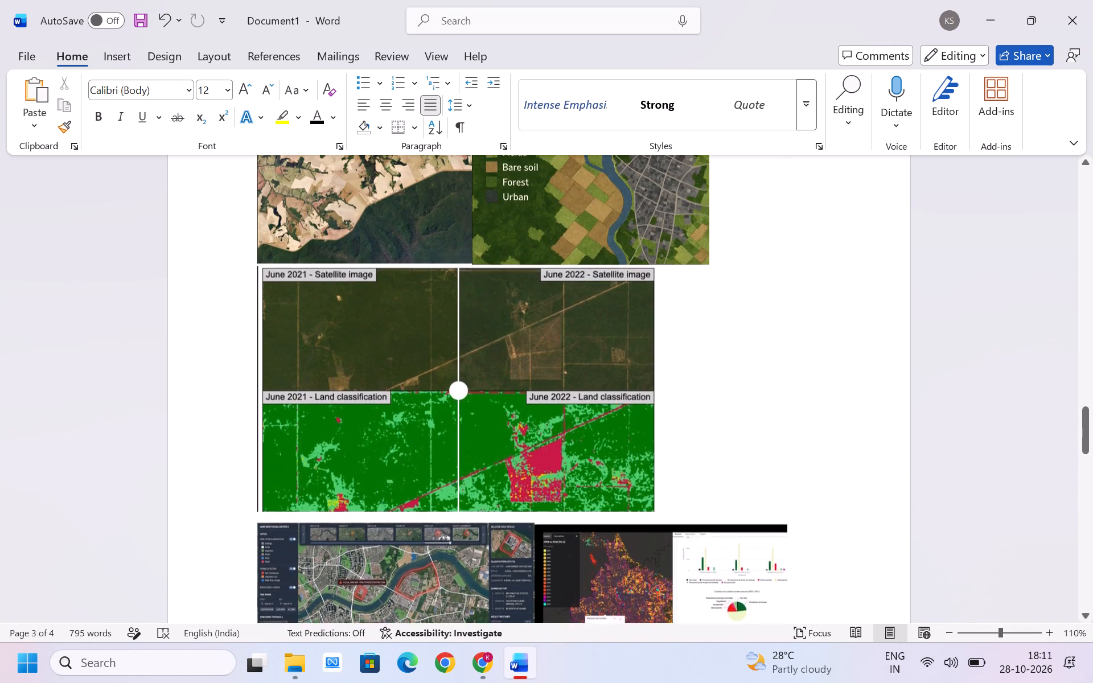
scroll(747, 354, "up", 2)
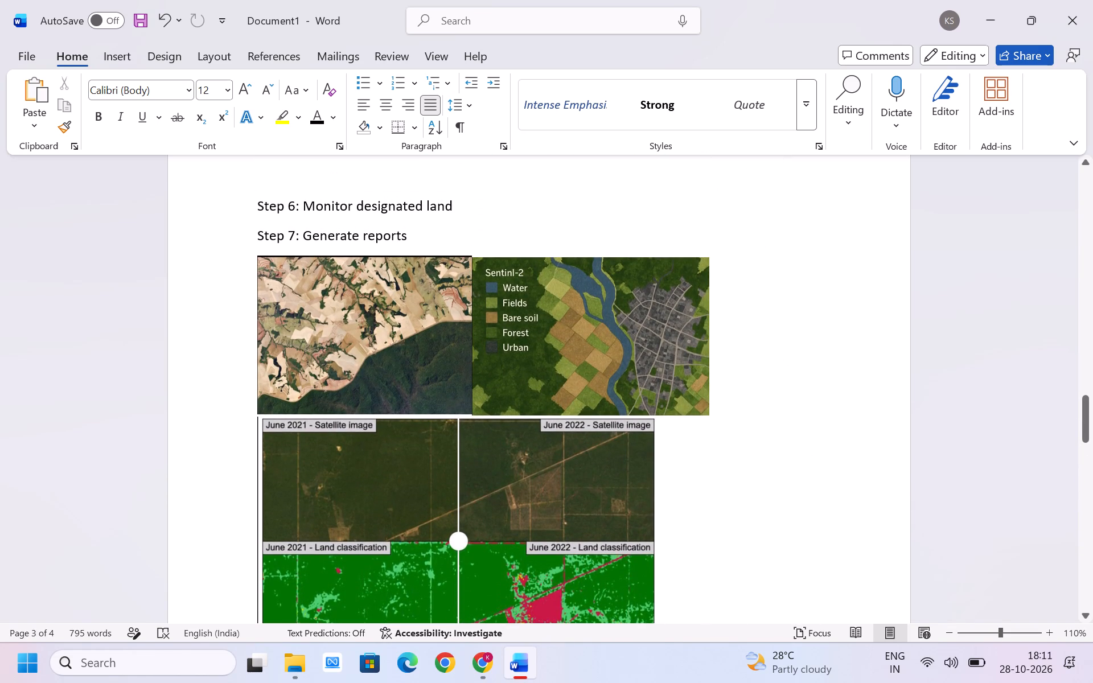
scroll(747, 354, "down", 1)
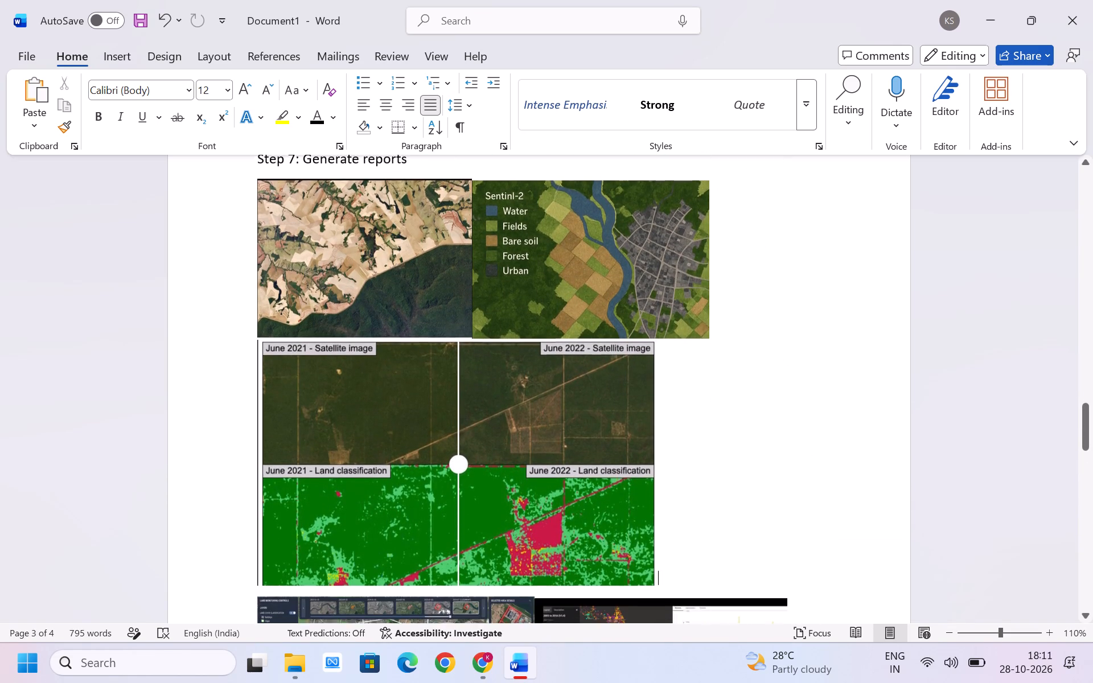
scroll(747, 354, "down", 2)
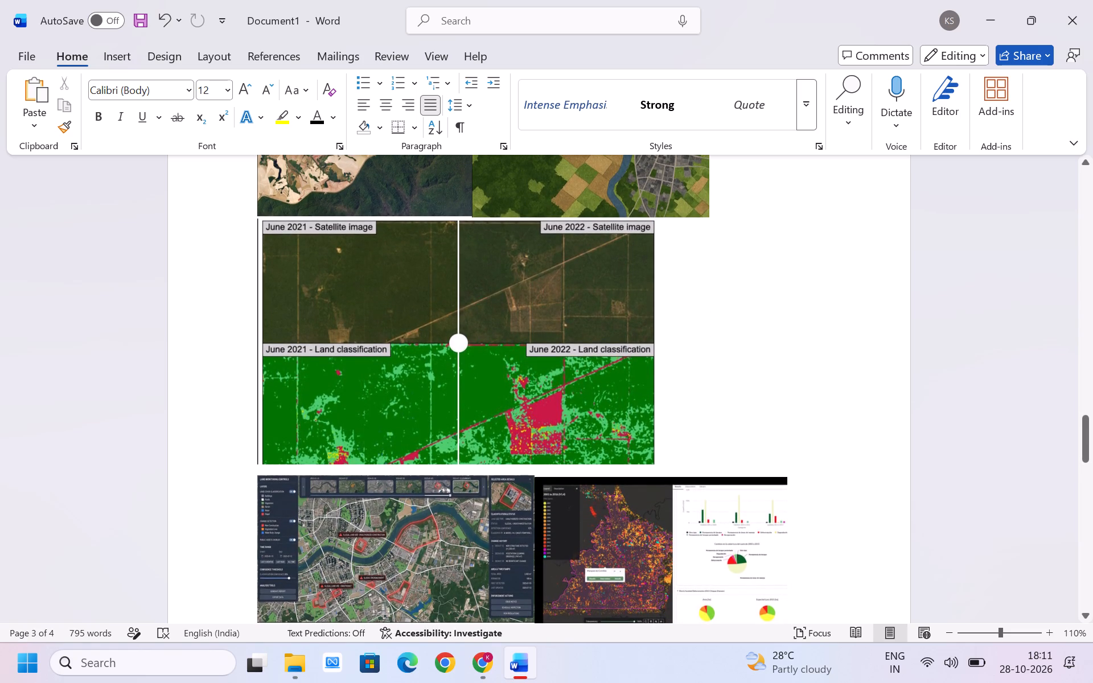
scroll(591, 320, "down", 1, "ctrl")
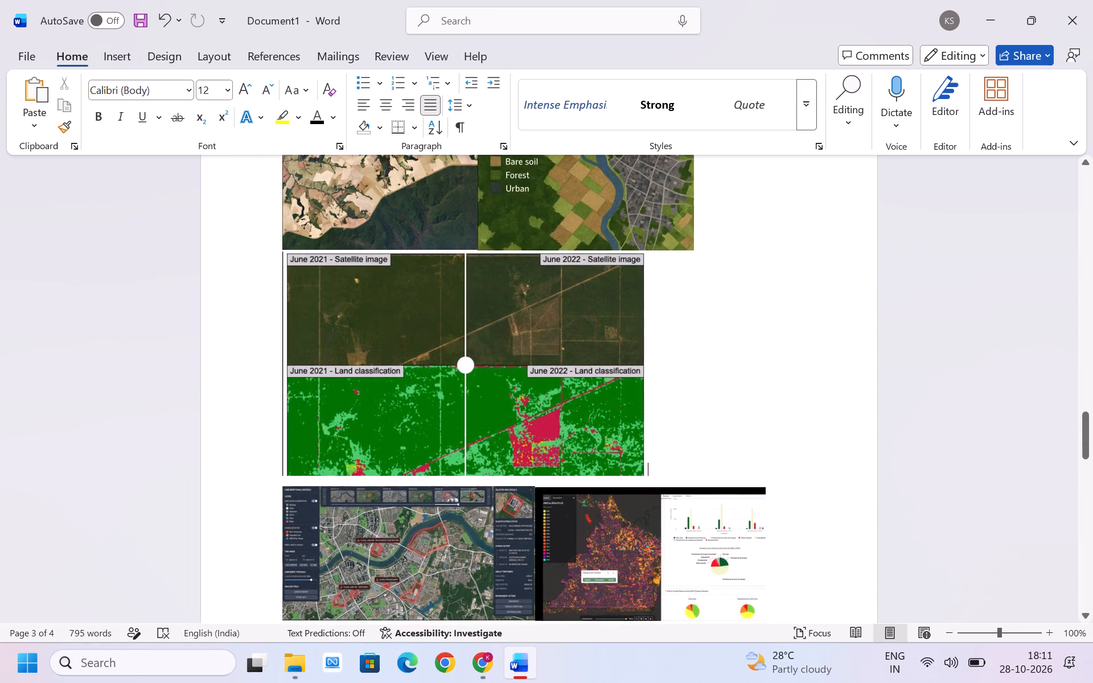
scroll(591, 320, "down", 2, "ctrl")
scroll(591, 320, "up", 1)
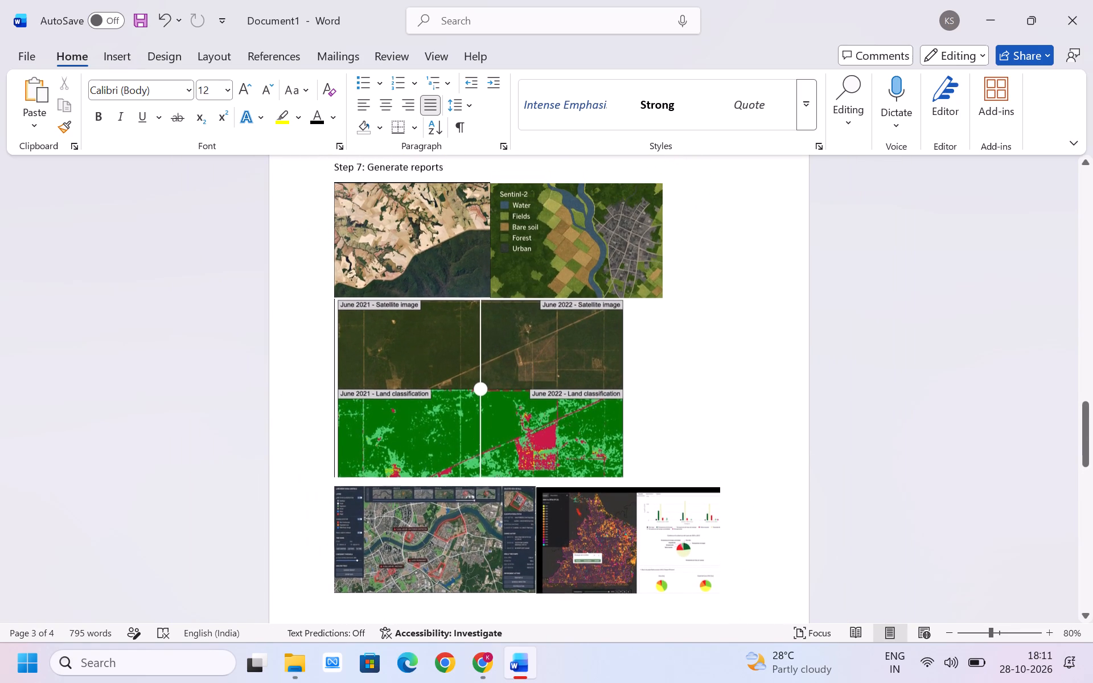
scroll(591, 320, "up", 1)
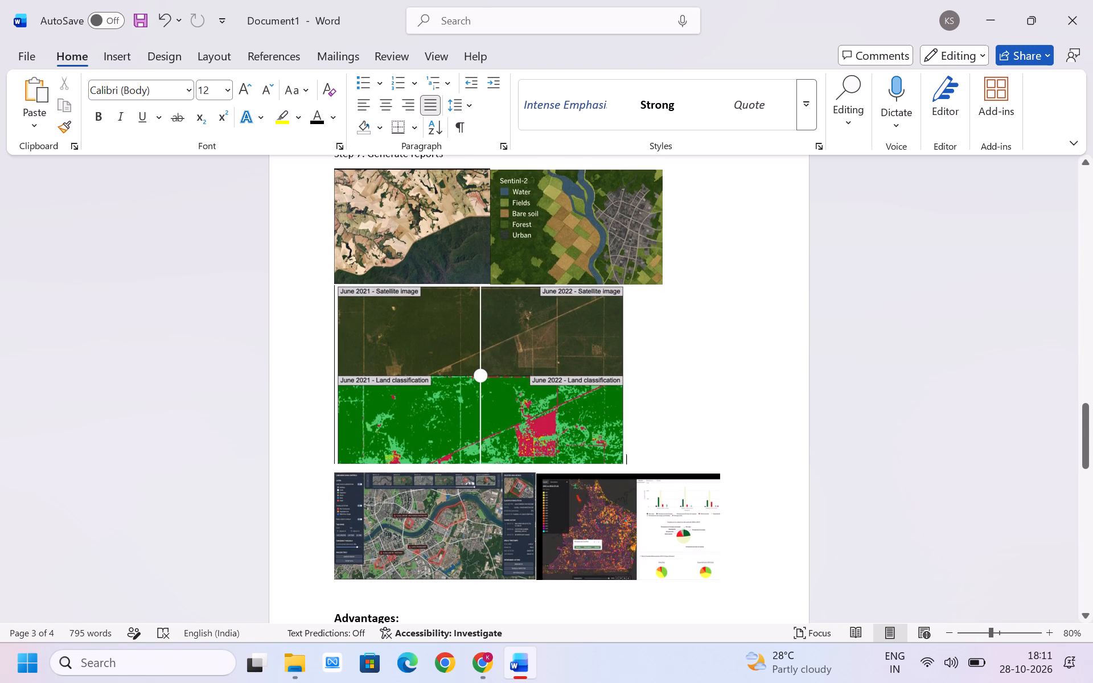
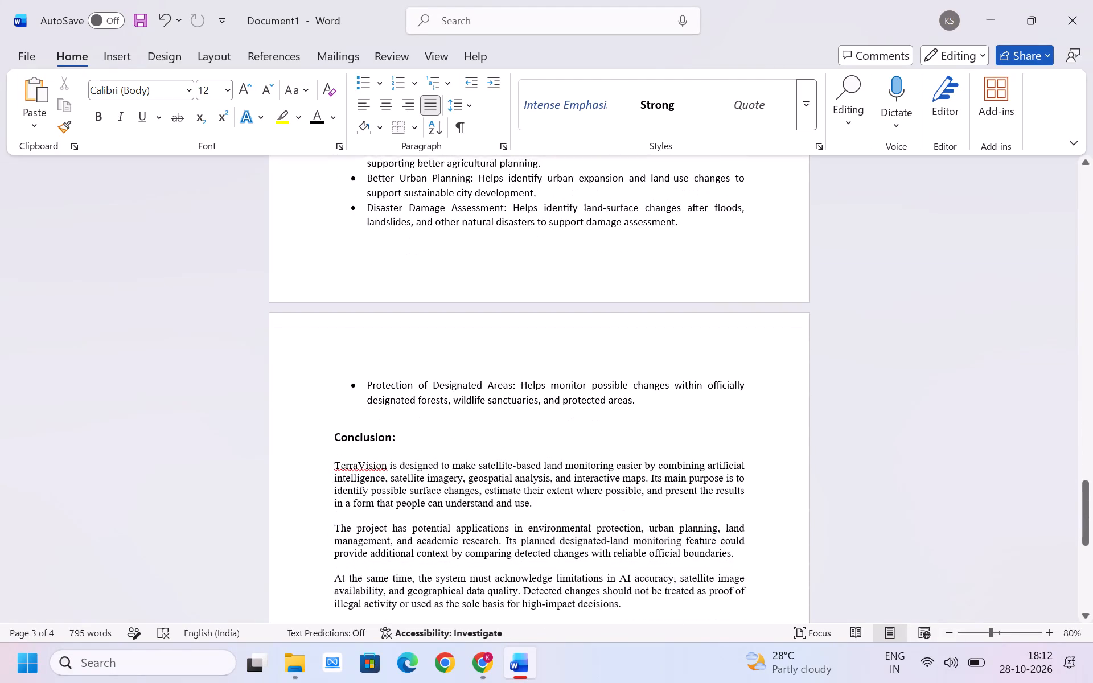
Review the last Advantages bullet and the full Conclusion section on the report's final page.
scroll(655, 338, "down", 1)
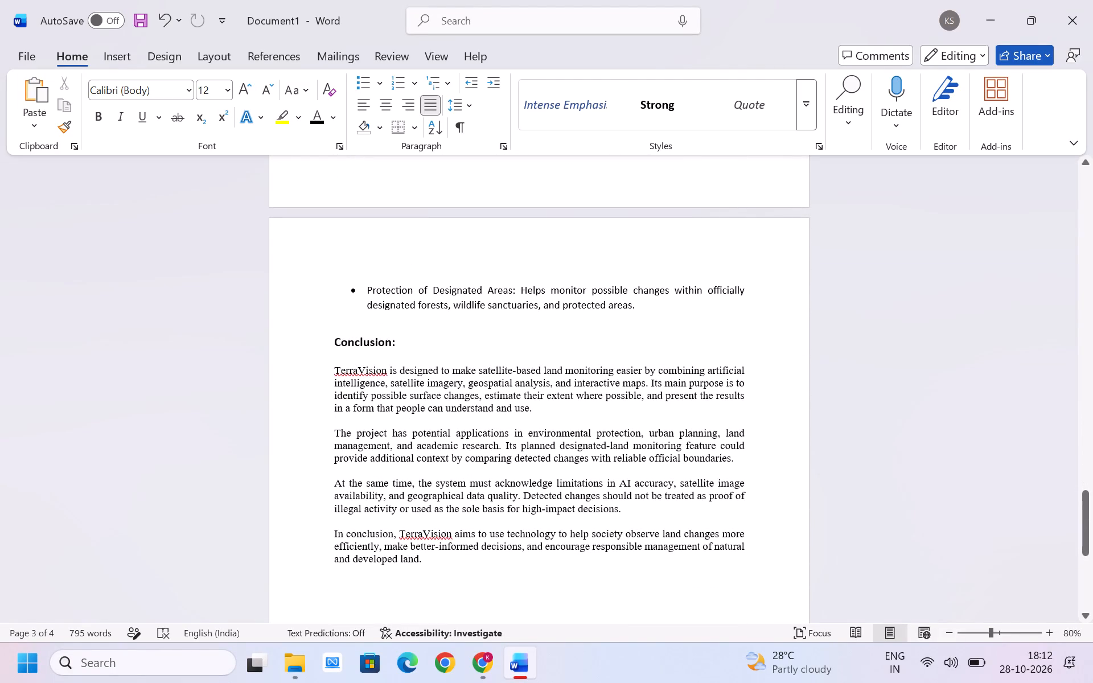
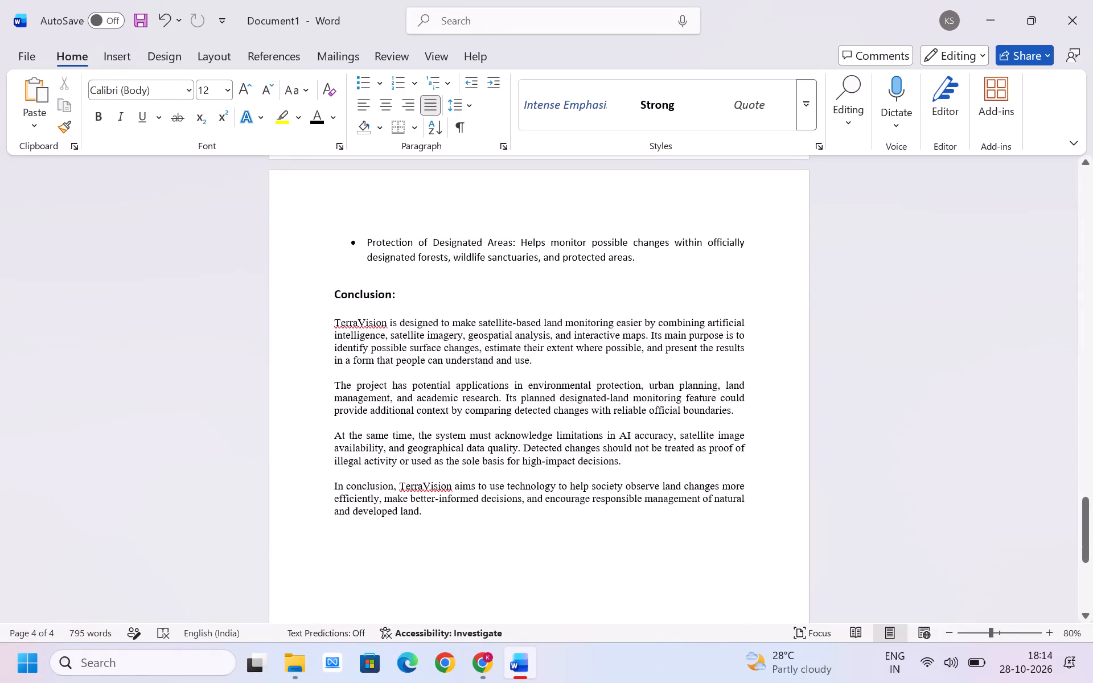
left_click_drag(333, 320, 444, 502)
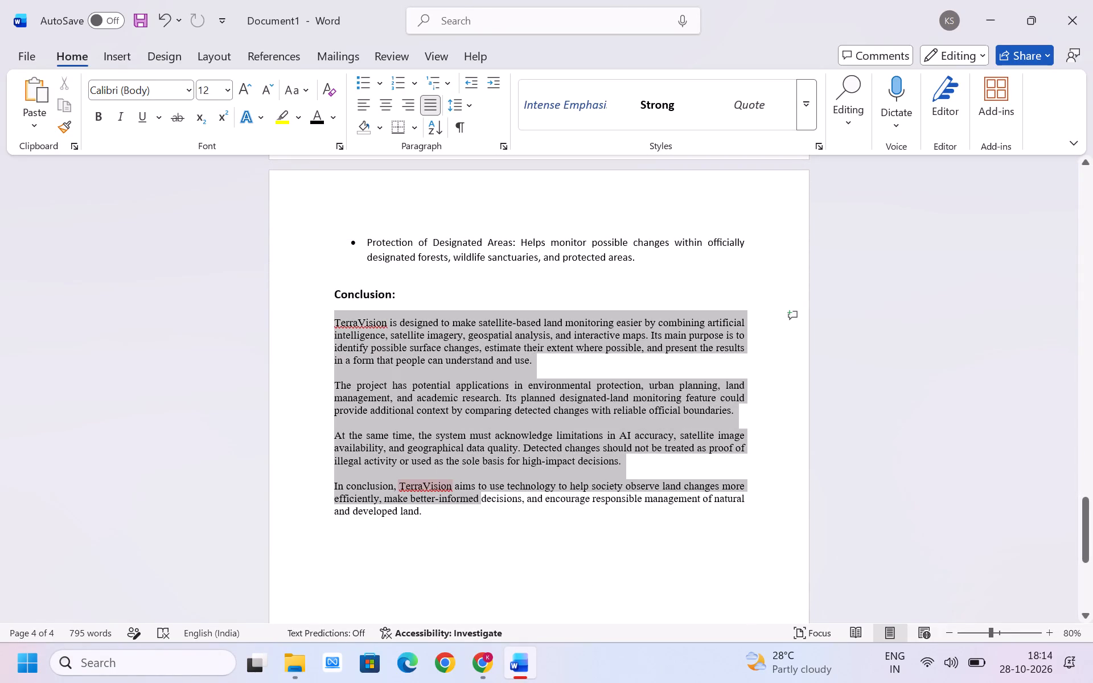
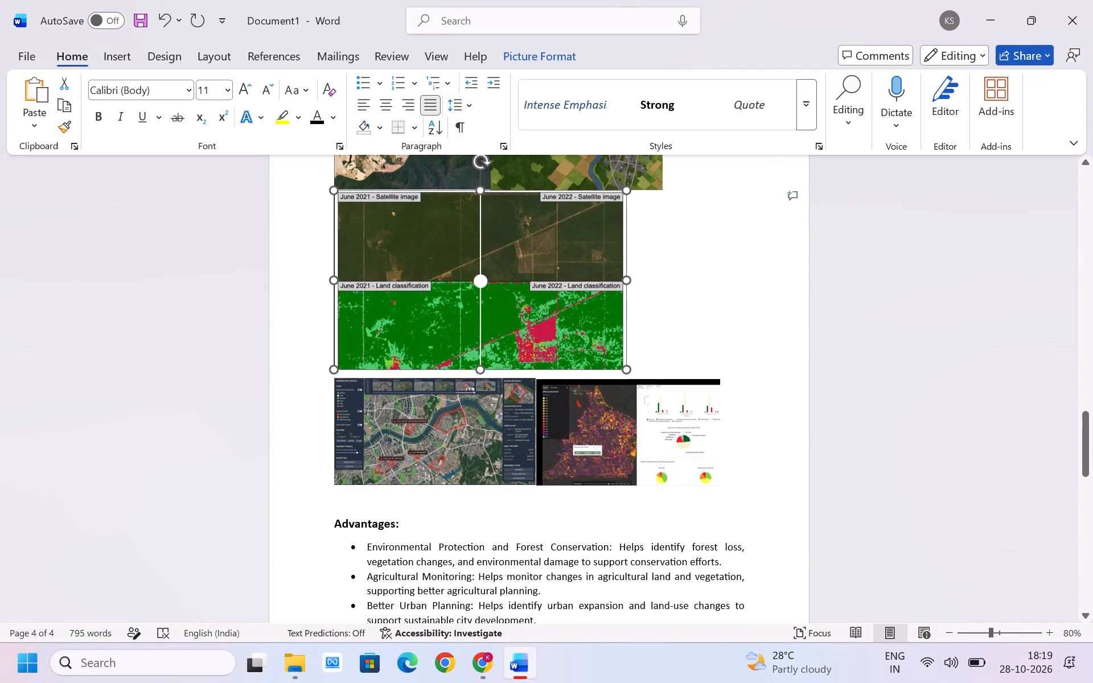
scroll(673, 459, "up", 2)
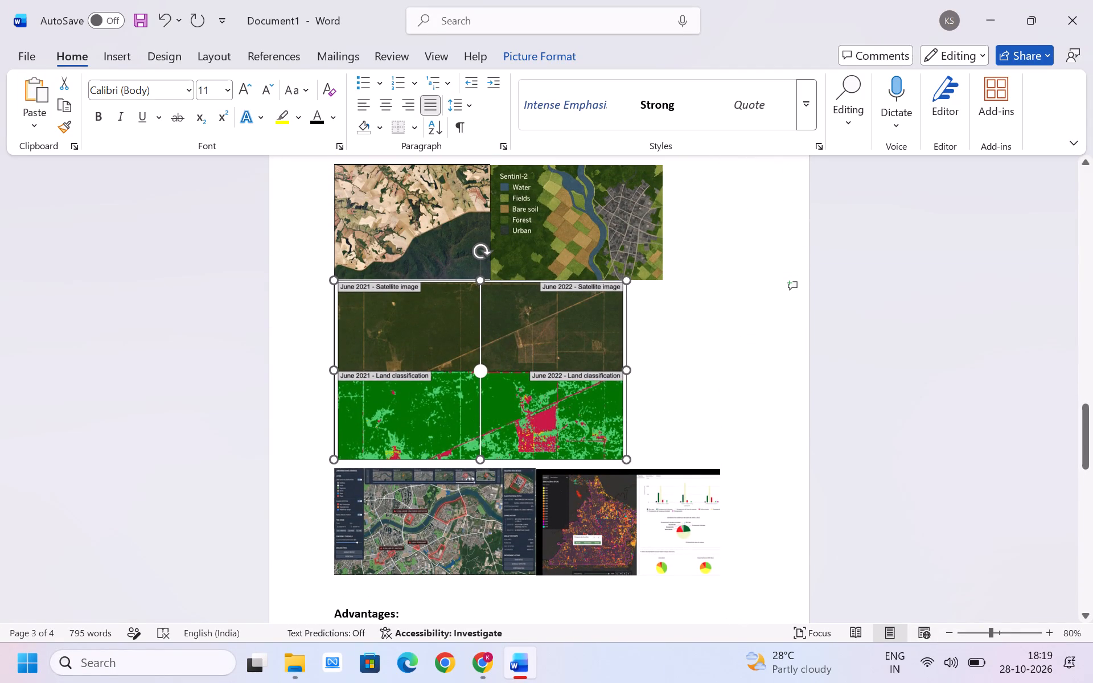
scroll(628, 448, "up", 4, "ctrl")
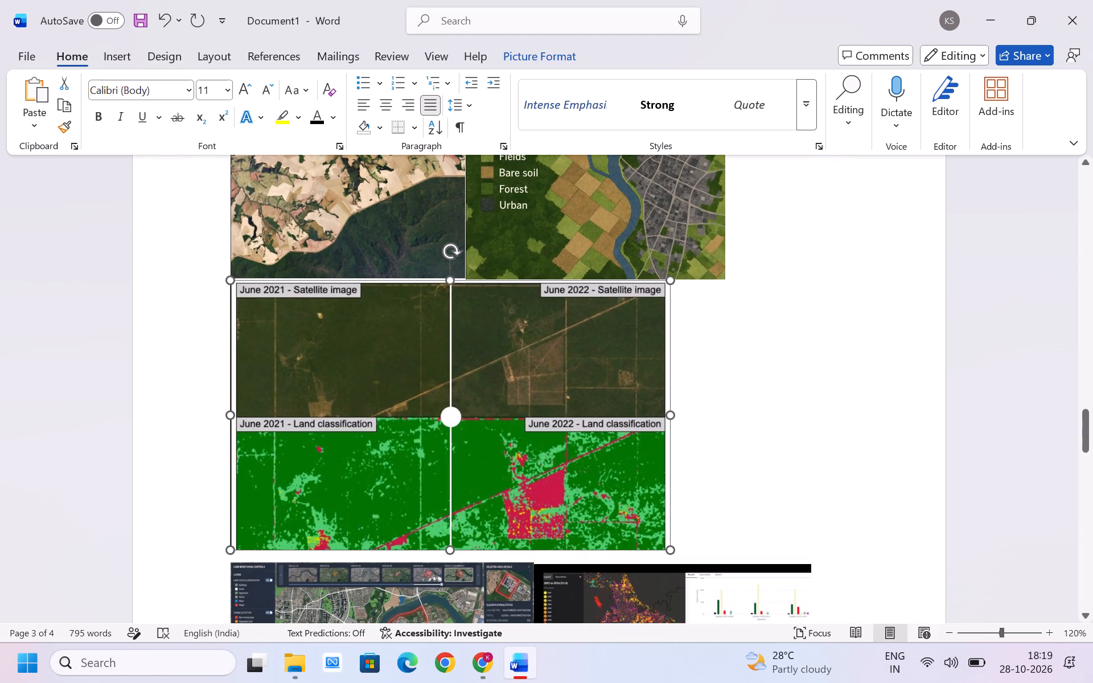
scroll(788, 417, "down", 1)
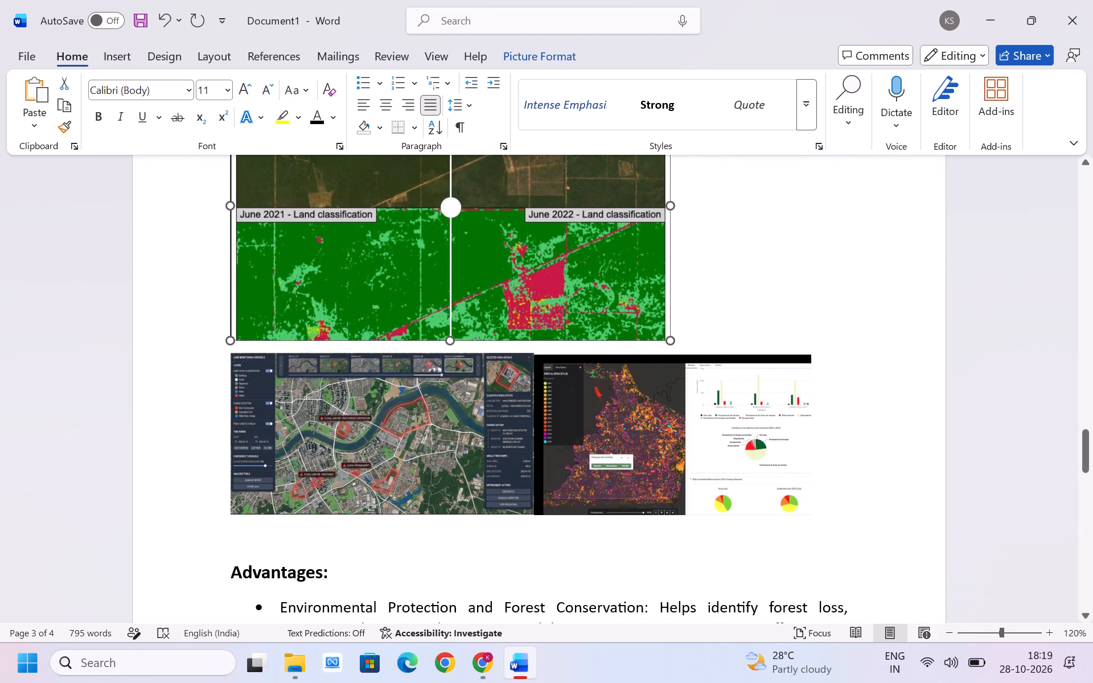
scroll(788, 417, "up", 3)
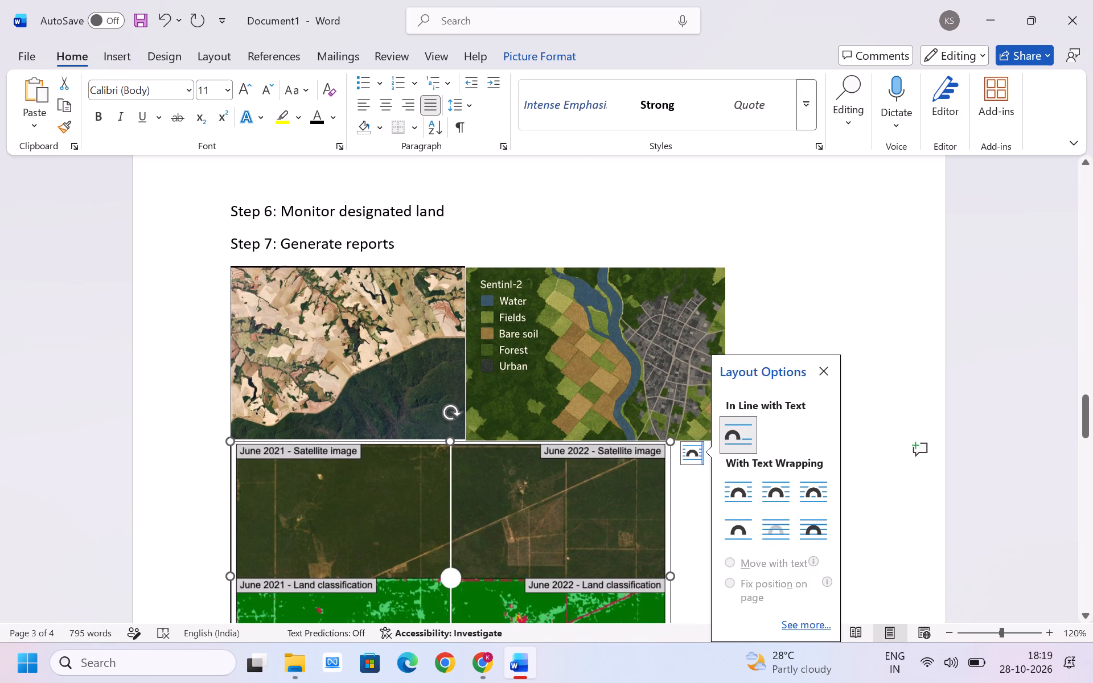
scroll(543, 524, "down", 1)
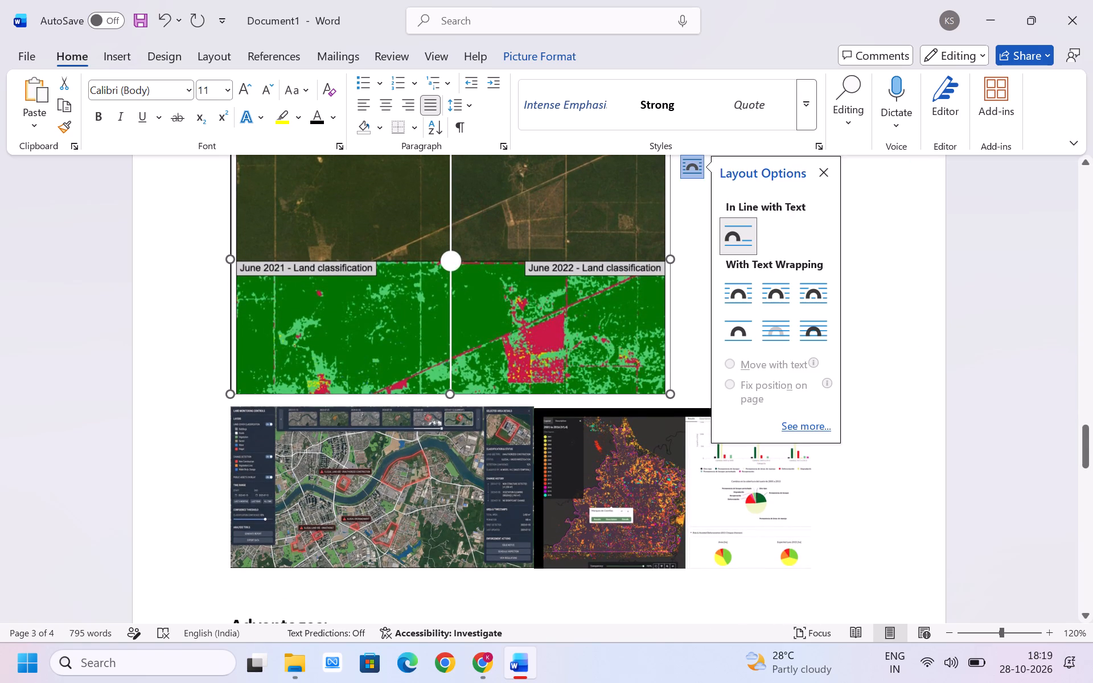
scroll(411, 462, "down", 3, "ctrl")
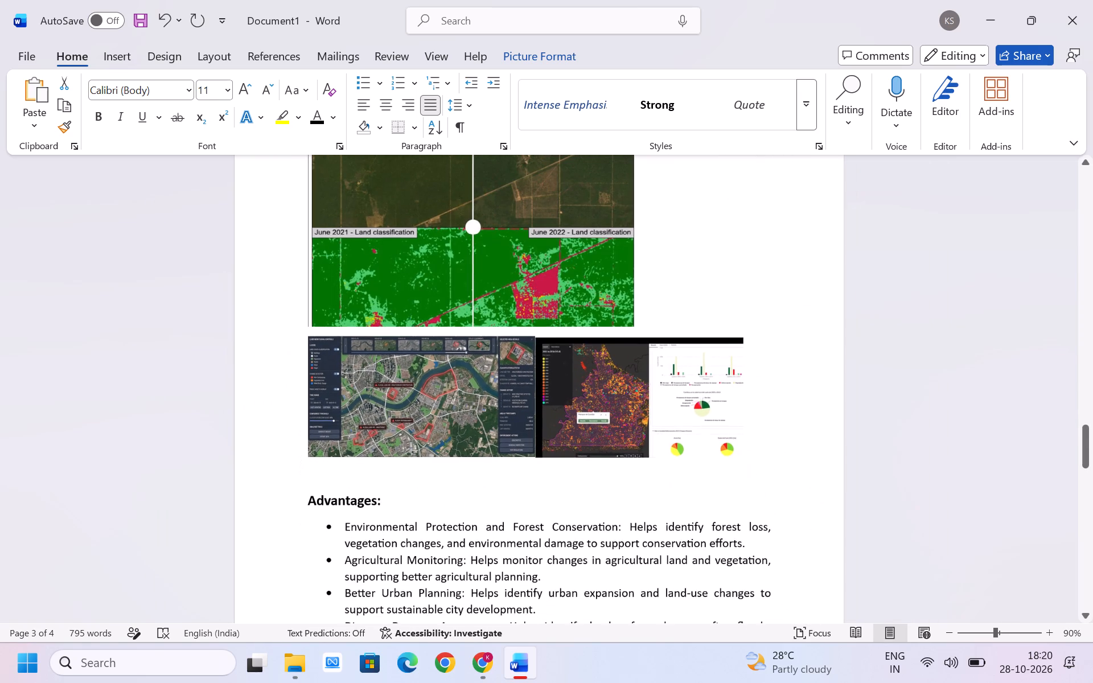
In the Word synopsis, deselect the picture and check the layout of the images between Step 7 and the Advantages section.
left_click(882, 389)
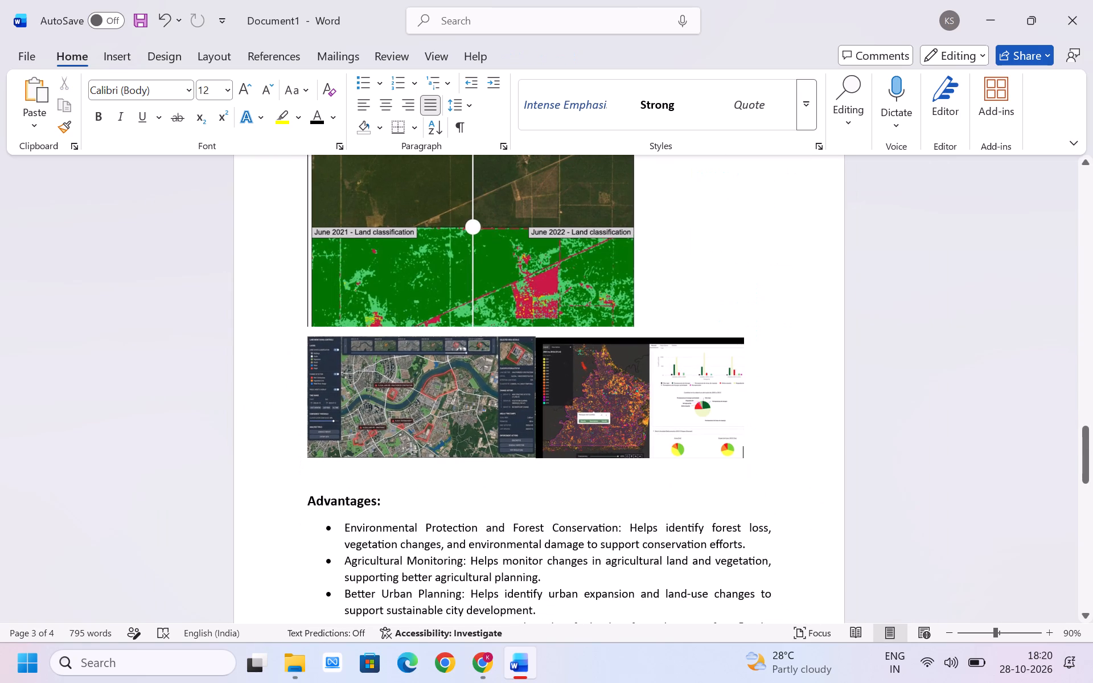
scroll(882, 389, "up", 1)
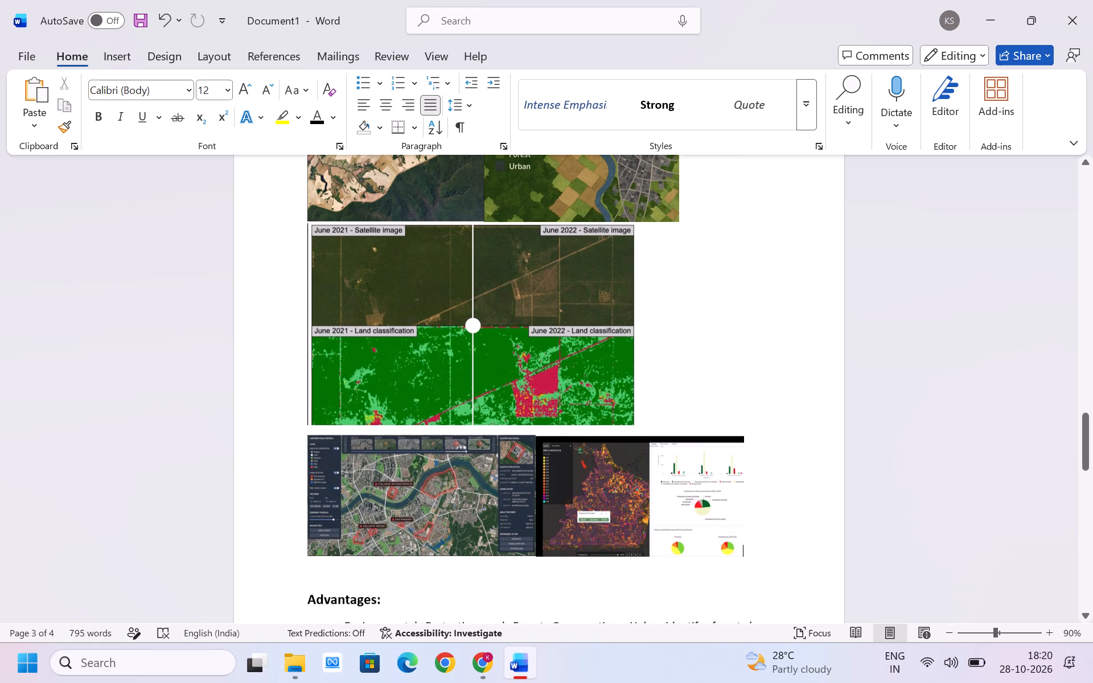
scroll(882, 389, "up", 1)
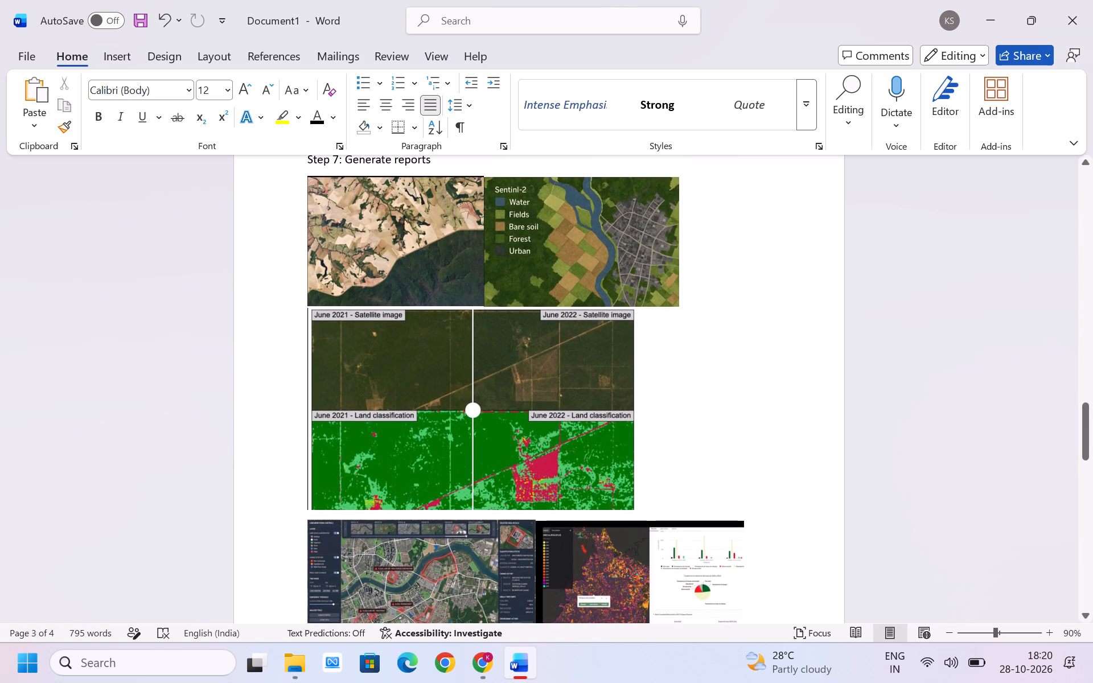
scroll(882, 389, "down", 2)
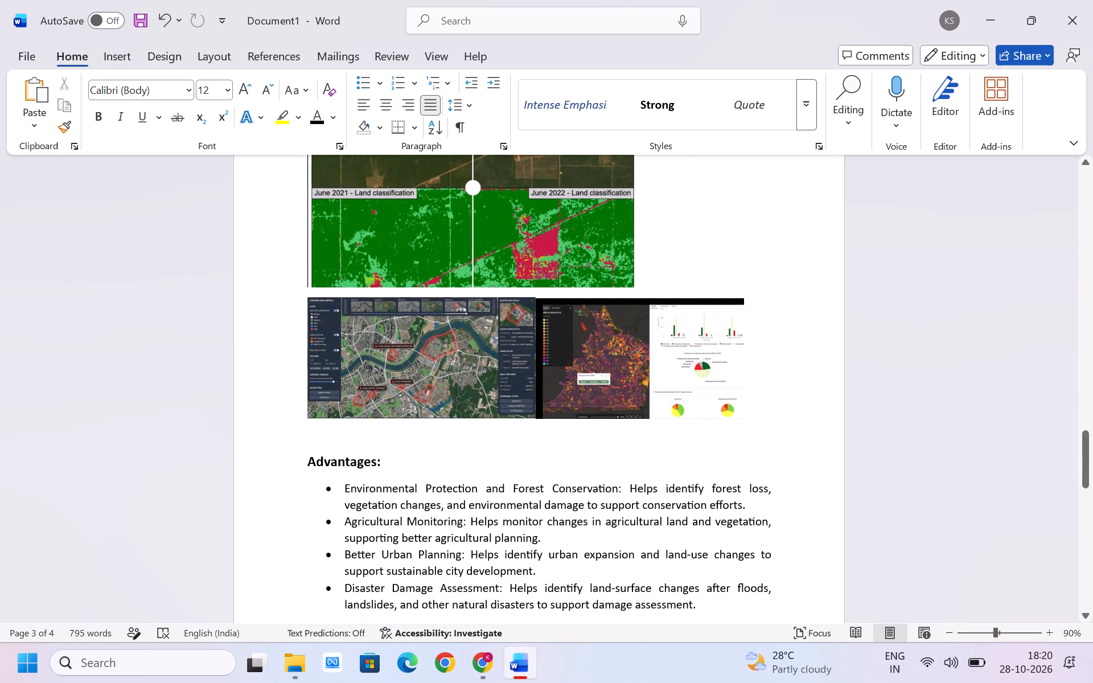
scroll(882, 389, "down", 2)
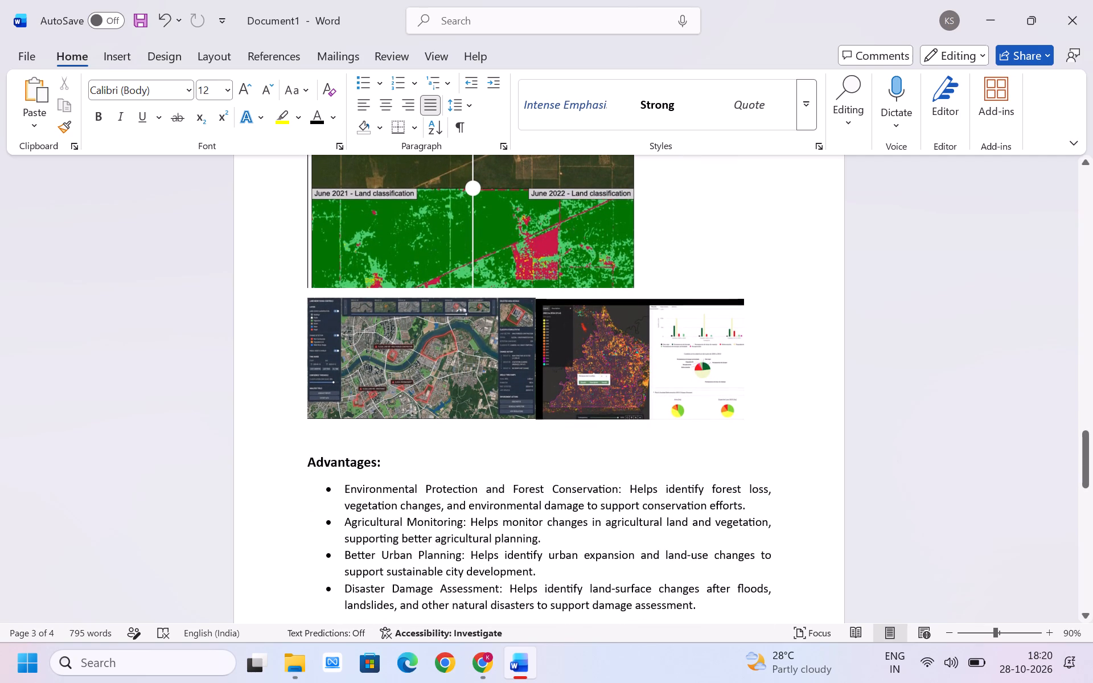
scroll(882, 389, "down", 2)
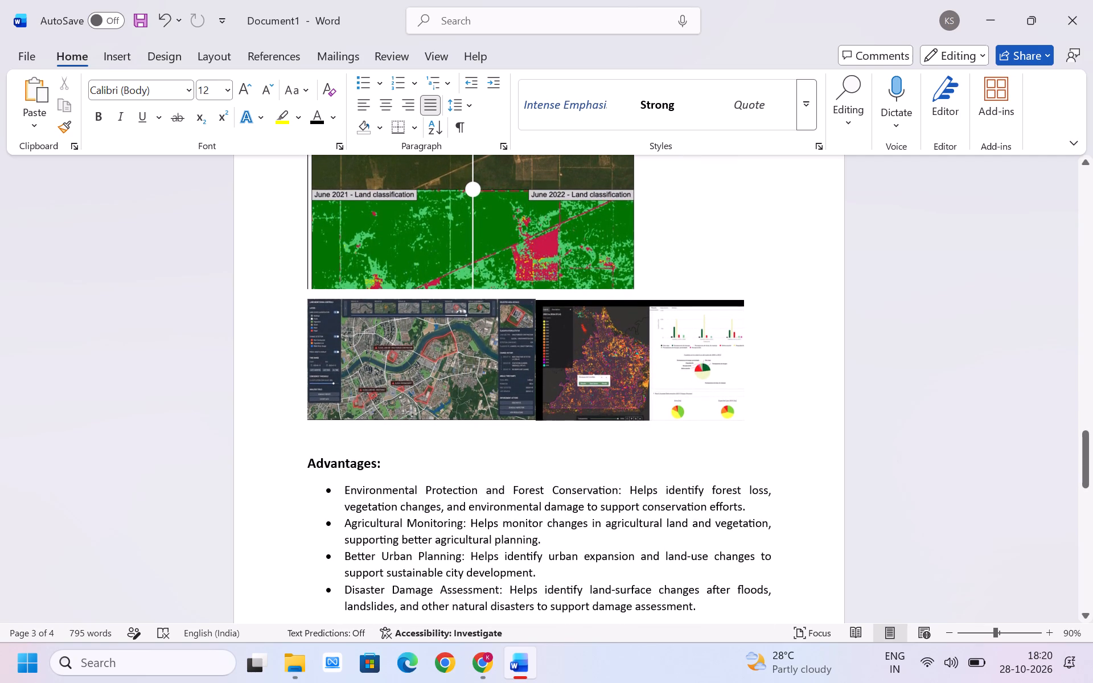
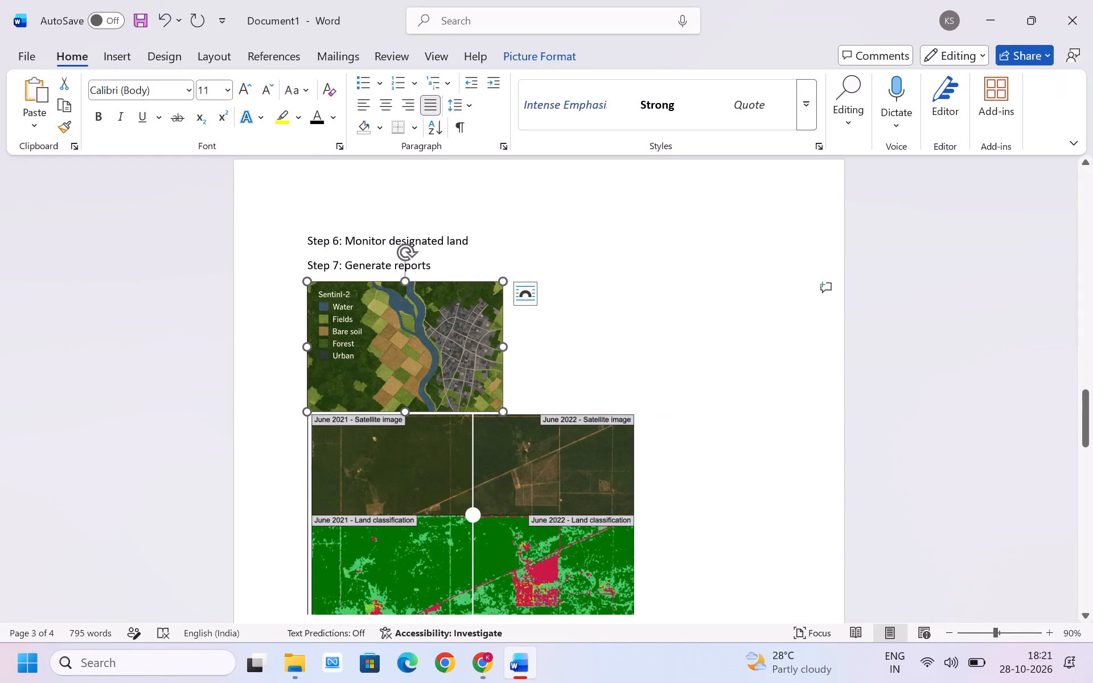
Delete the satellite, land classification and dashboard images one by one between "Step 7: Generate reports" and the Advantages heading.
key("Delete")
left_click(469, 353)
key("Delete")
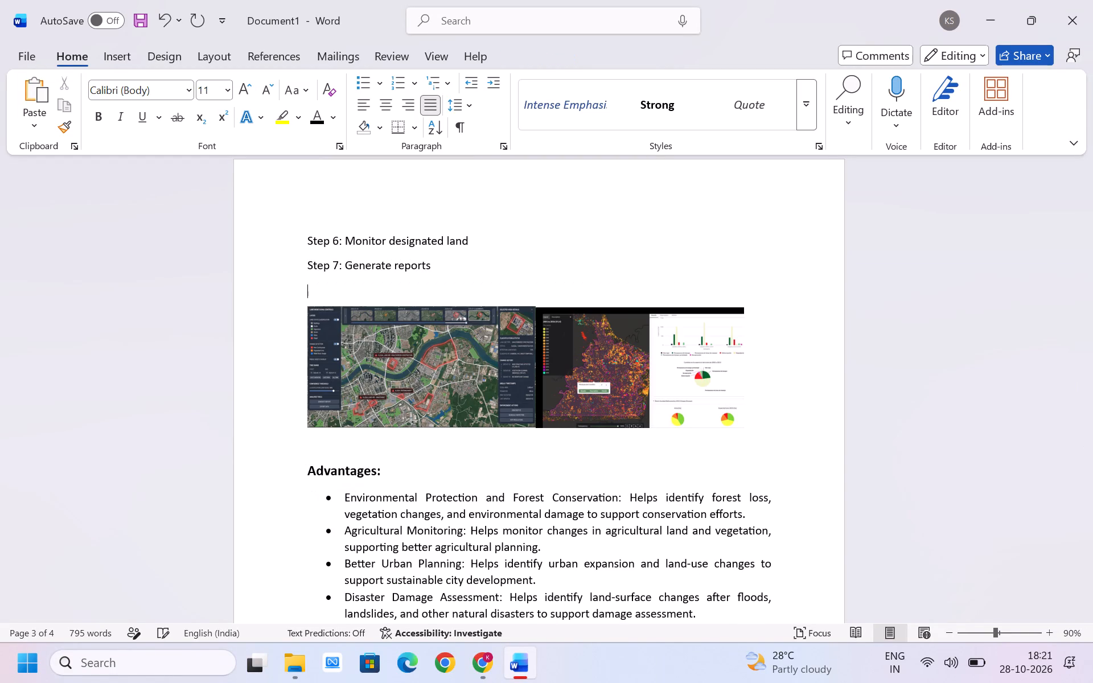
left_click(469, 353)
key("Delete")
left_click(469, 353)
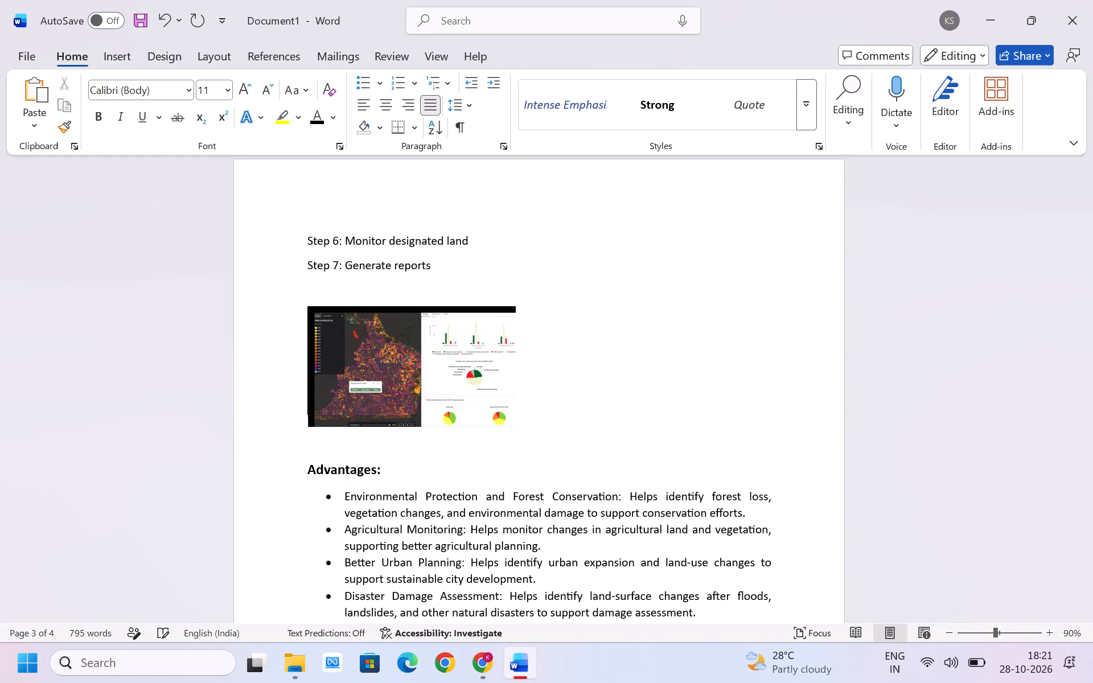
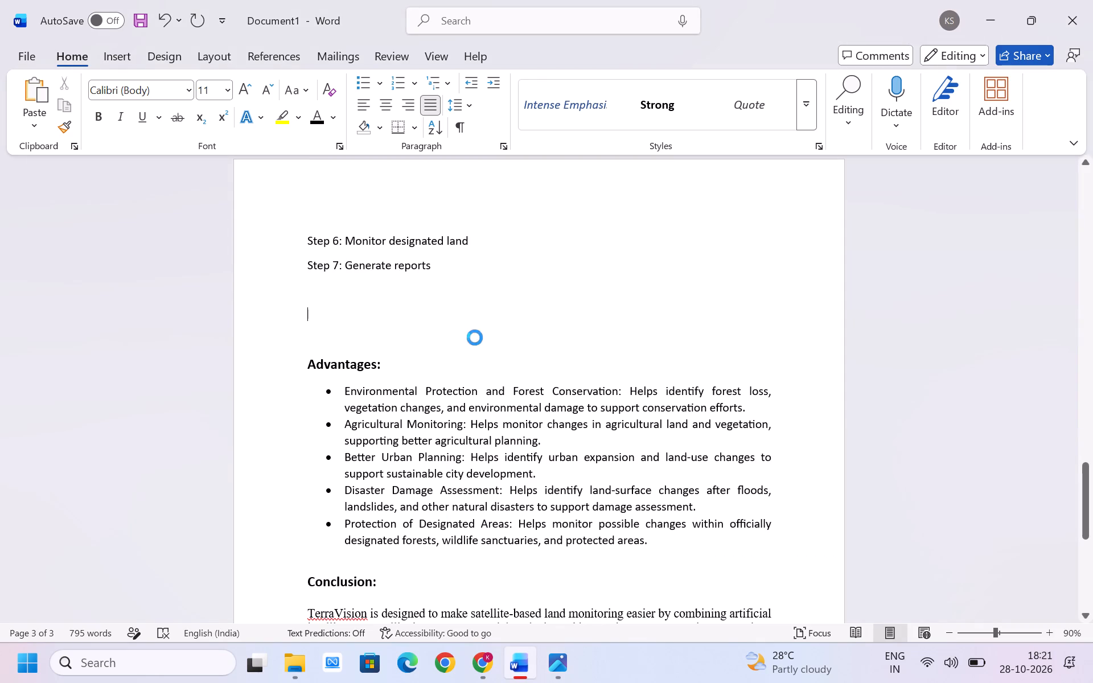
Select the pasted composite figure image below Step 7 and check its placement above the Advantages section.
left_click(540, 336)
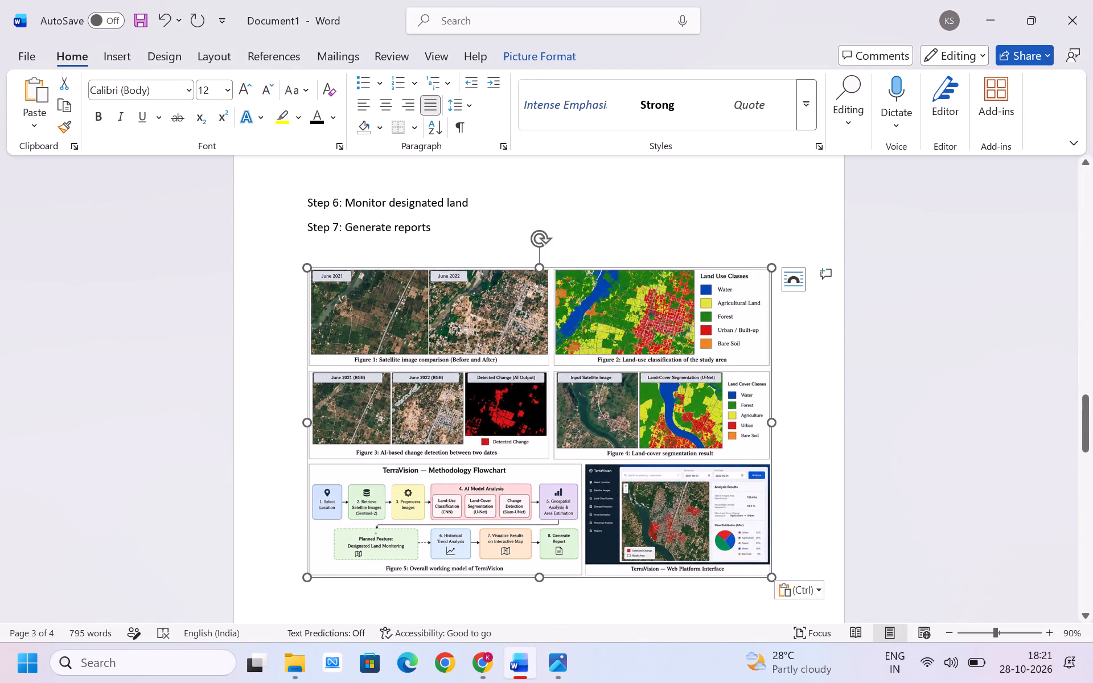
scroll(511, 309, "down", 2)
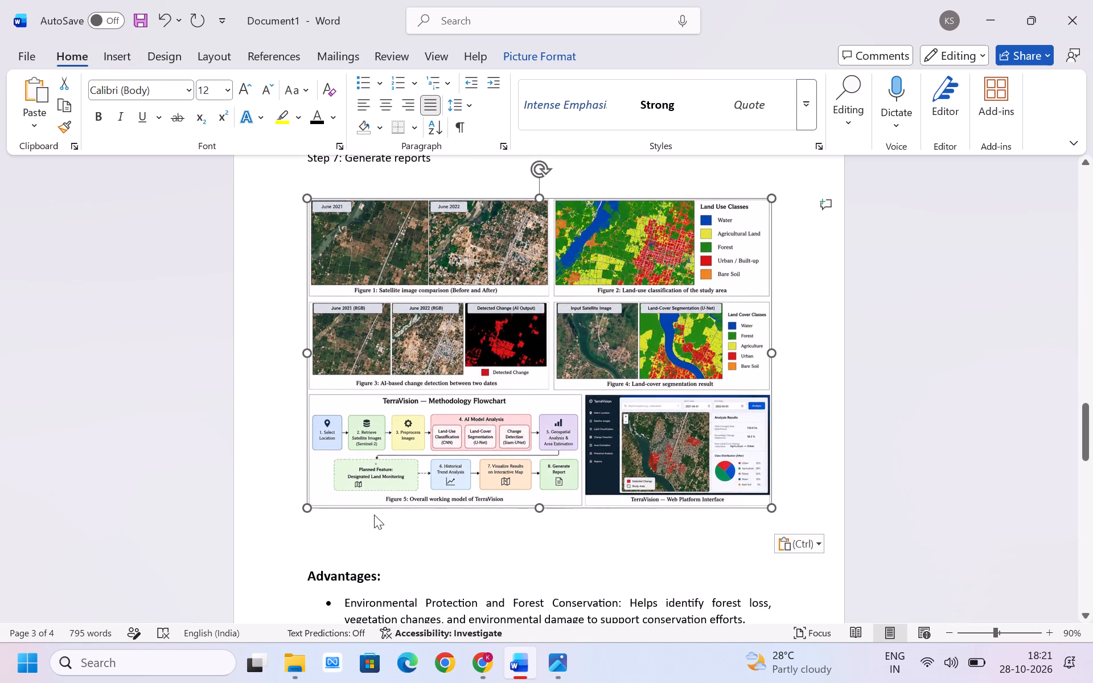
Remove the empty space between the TerraVision figures image and the Advantages heading.
left_click(344, 540)
key("Down")
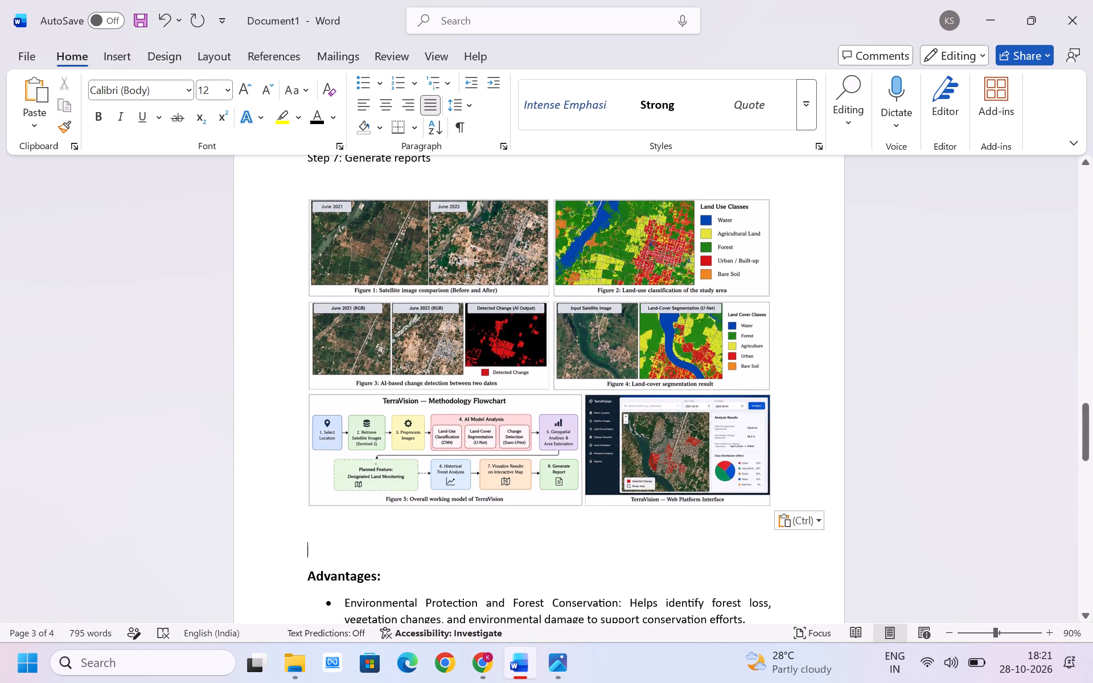
key("BackSpace")
key("BackSpace")
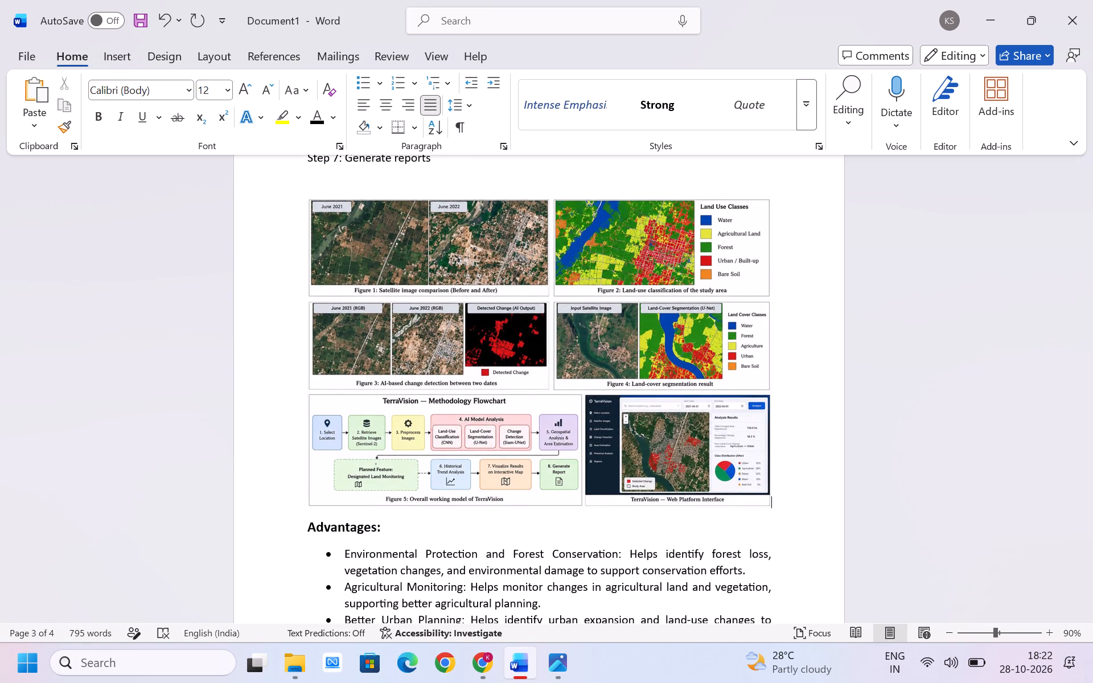
Push the Conclusion heading onto the next page by inserting four blank lines above it.
scroll(344, 540, "down", 4)
scroll(344, 540, "up", 1)
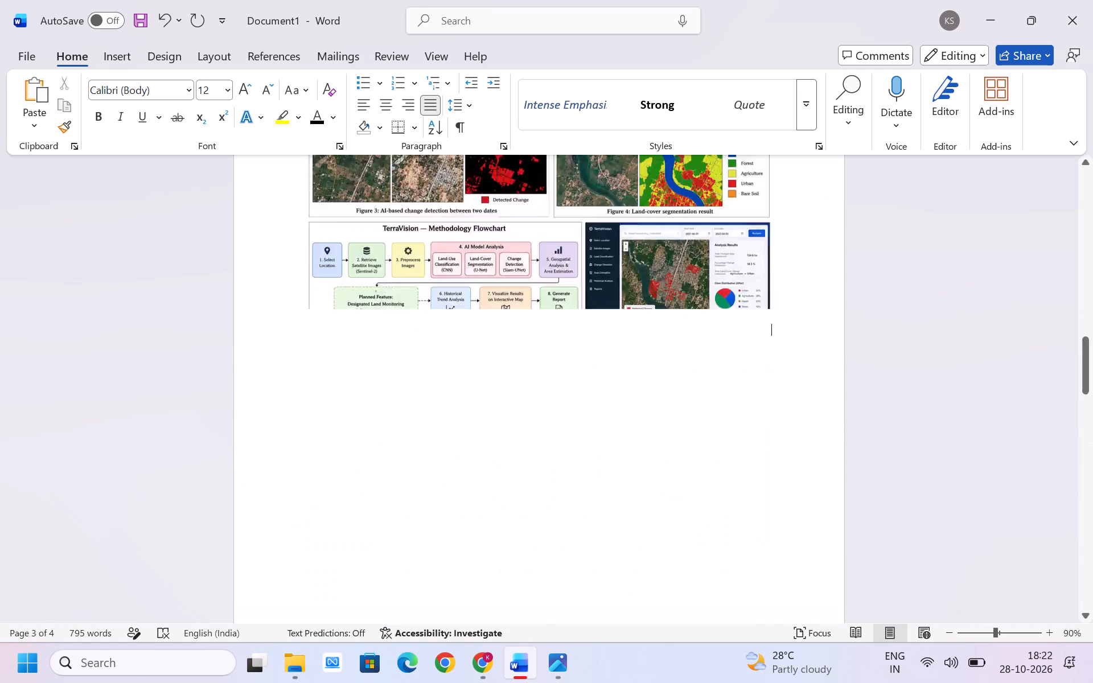
scroll(344, 540, "down", 1)
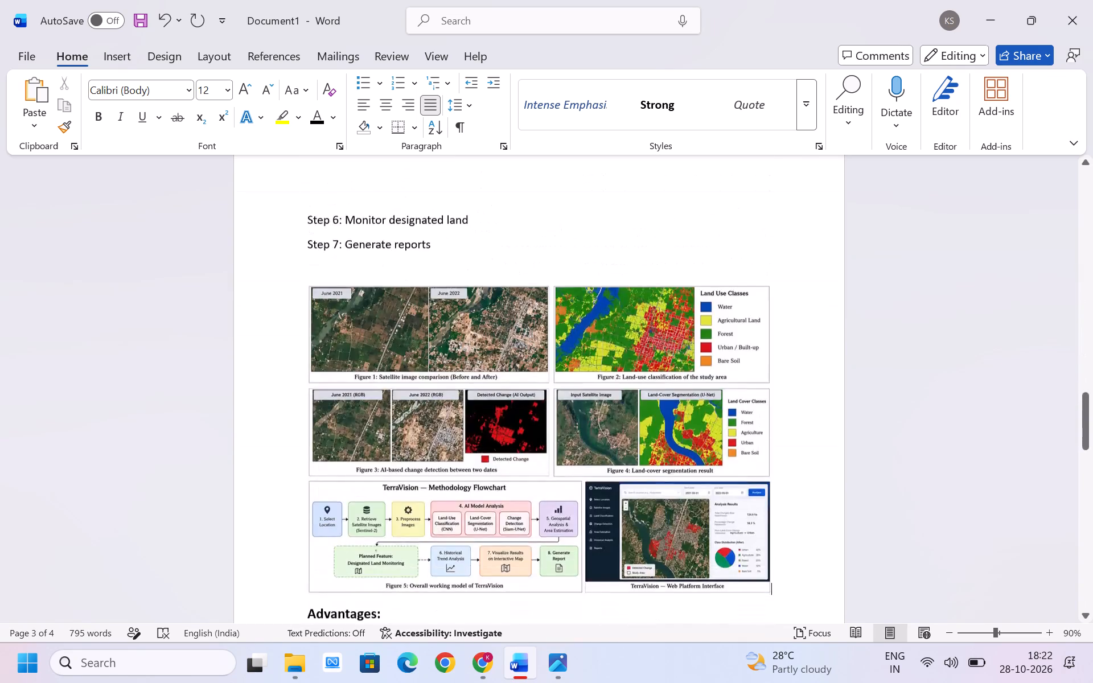
scroll(344, 540, "down", 1)
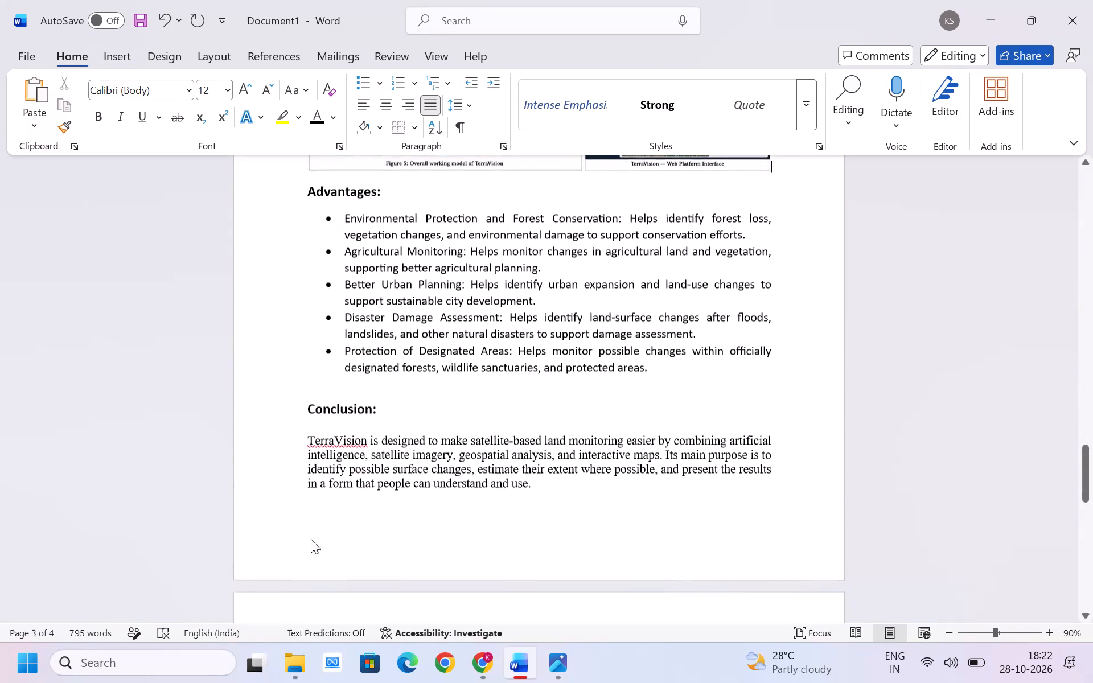
left_click(290, 402)
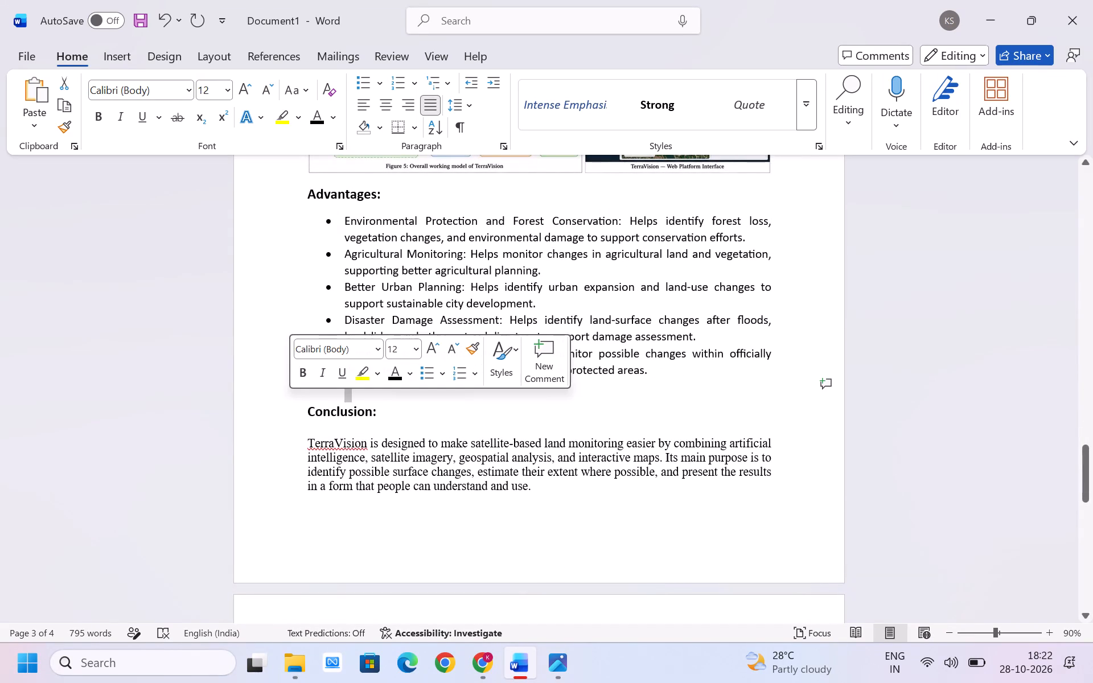
left_click(307, 402)
key("Return")
key("Return")
key("Return")
key("Return")
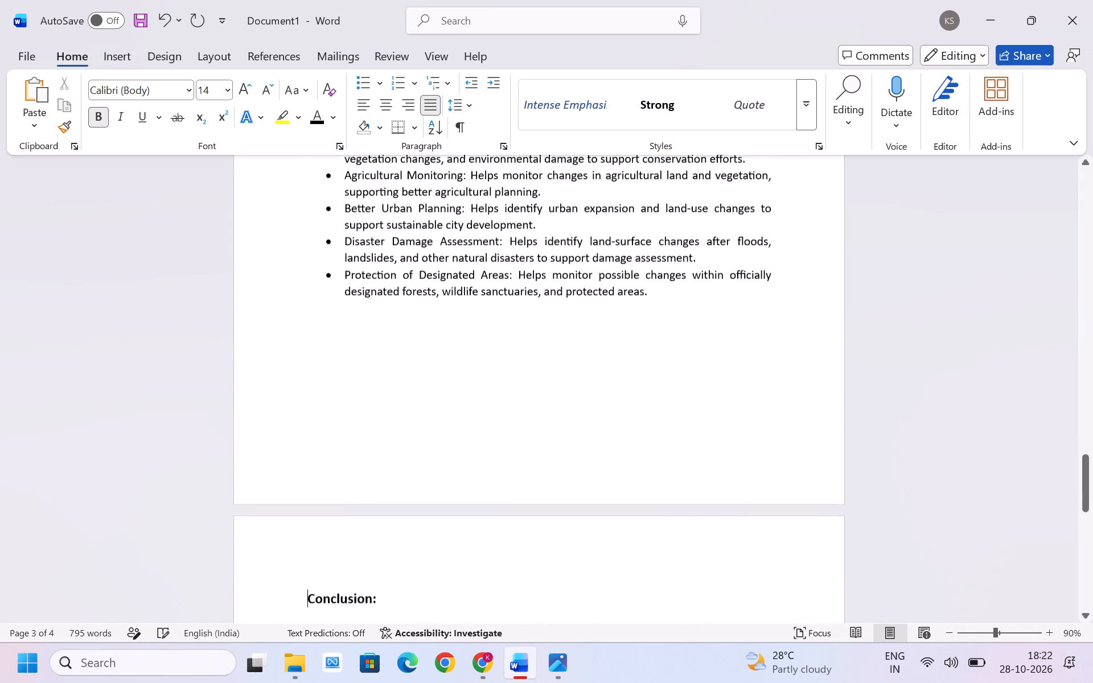
Insert two blank lines between the figures image and the Advantages heading.
scroll(307, 402, "up", 2)
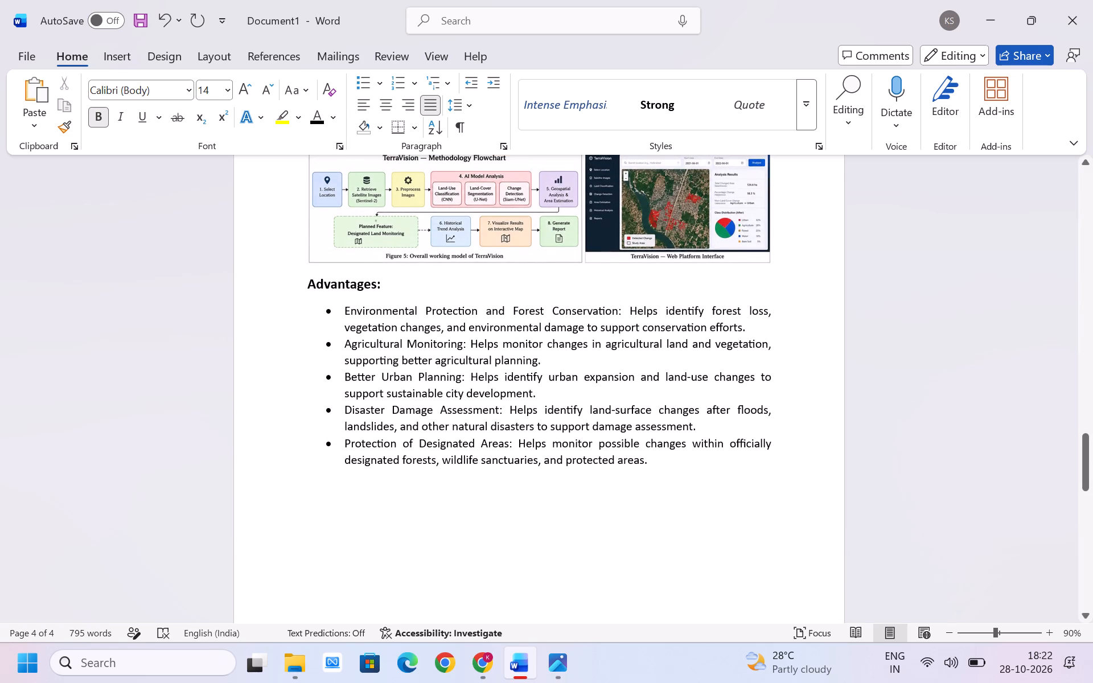
left_click(310, 275)
key("Return")
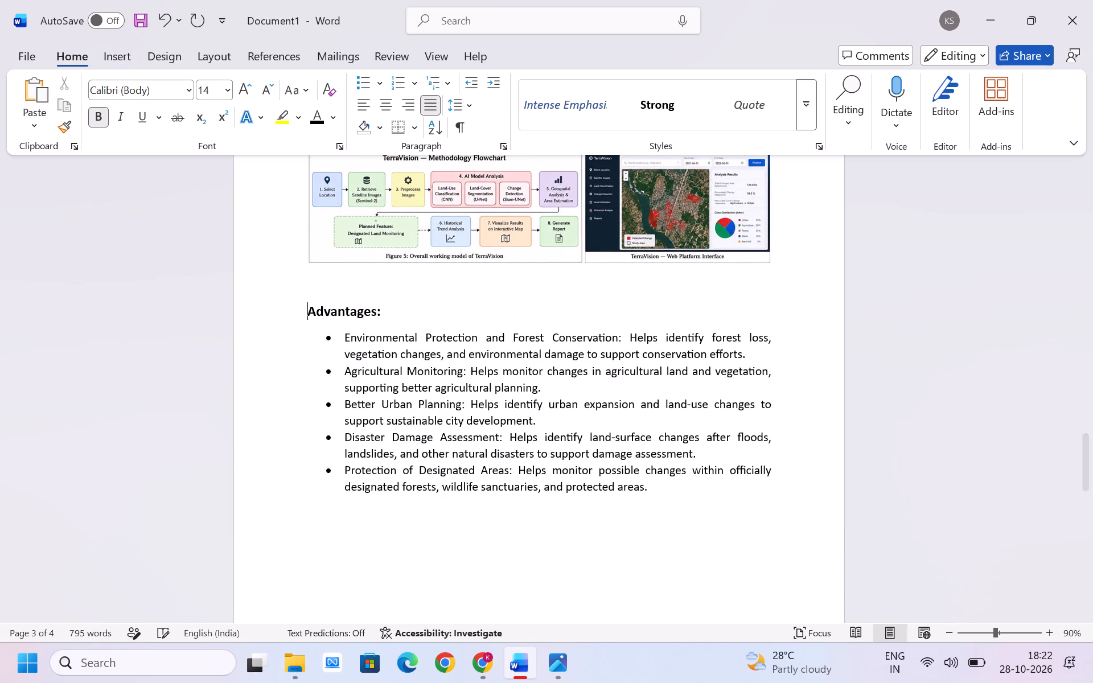
key("Return")
Insert one blank line above the Methodology heading to separate it from the objectives list.
scroll(310, 275, "up", 3)
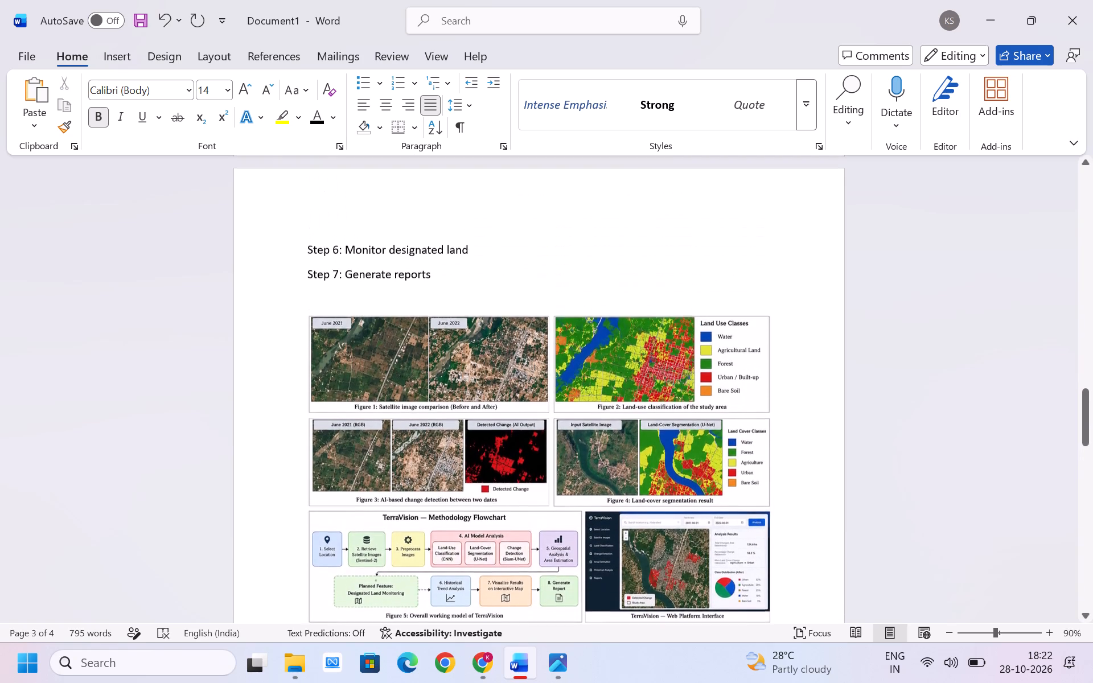
scroll(310, 275, "up", 2)
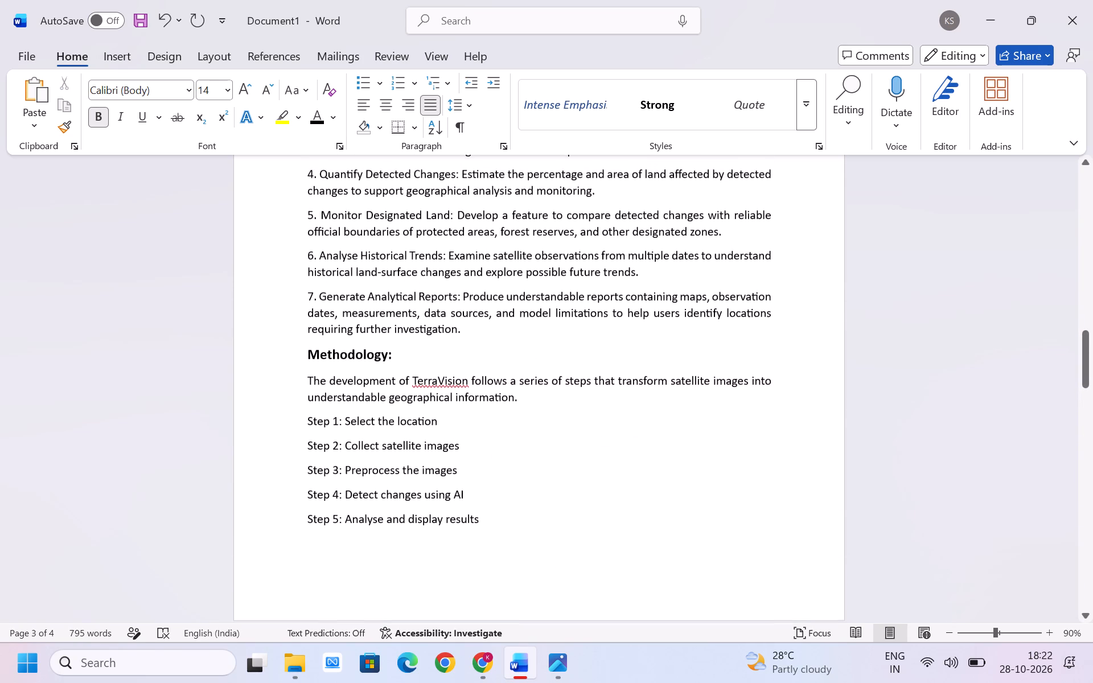
scroll(305, 184, "up", 2)
scroll(305, 184, "down", 1)
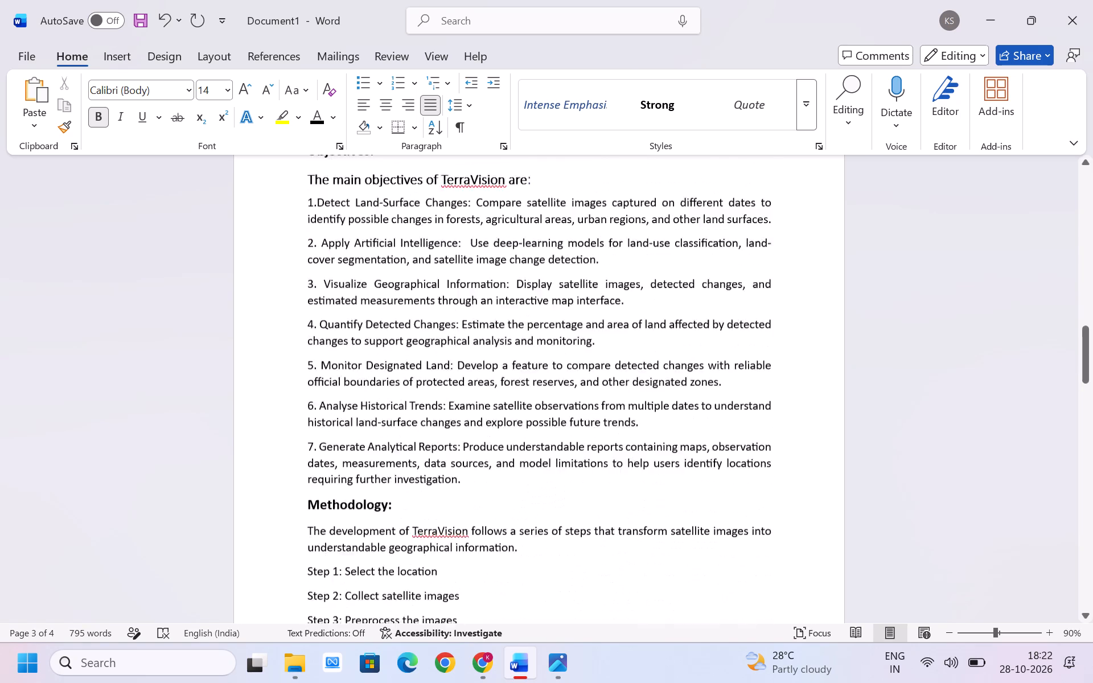
scroll(305, 184, "down", 1)
left_click(302, 358)
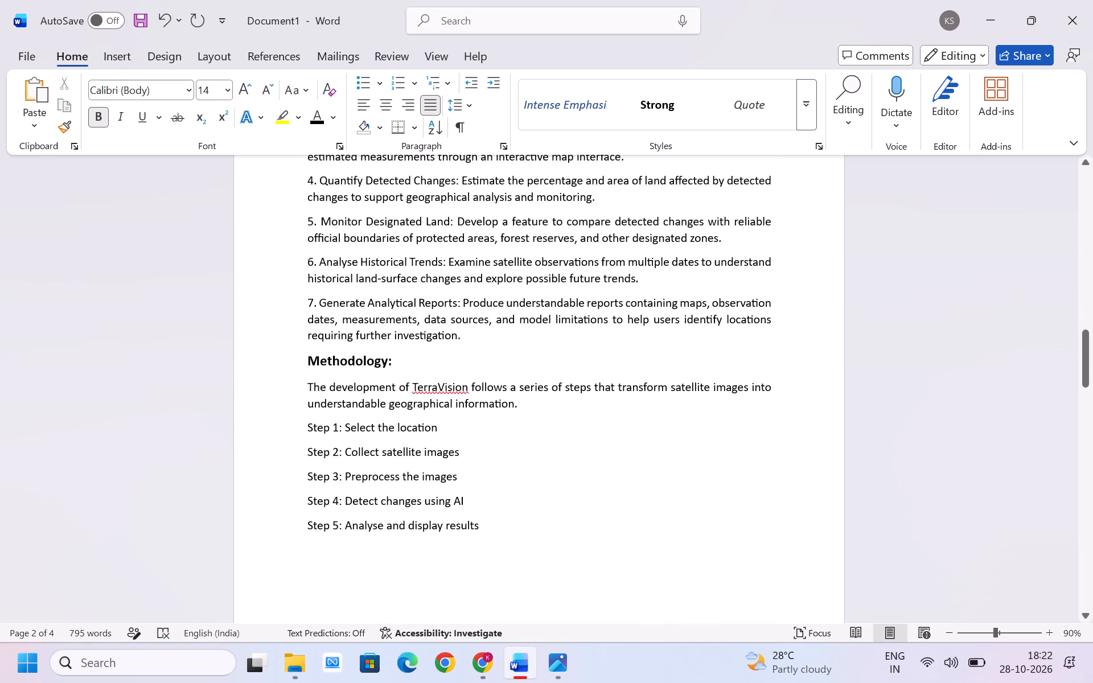
key("Return")
Check the spacing and page breaks of the whole report, from the title to the end of the Conclusion.
scroll(302, 358, "down", 9)
scroll(302, 358, "up", 20)
scroll(302, 358, "up", 4)
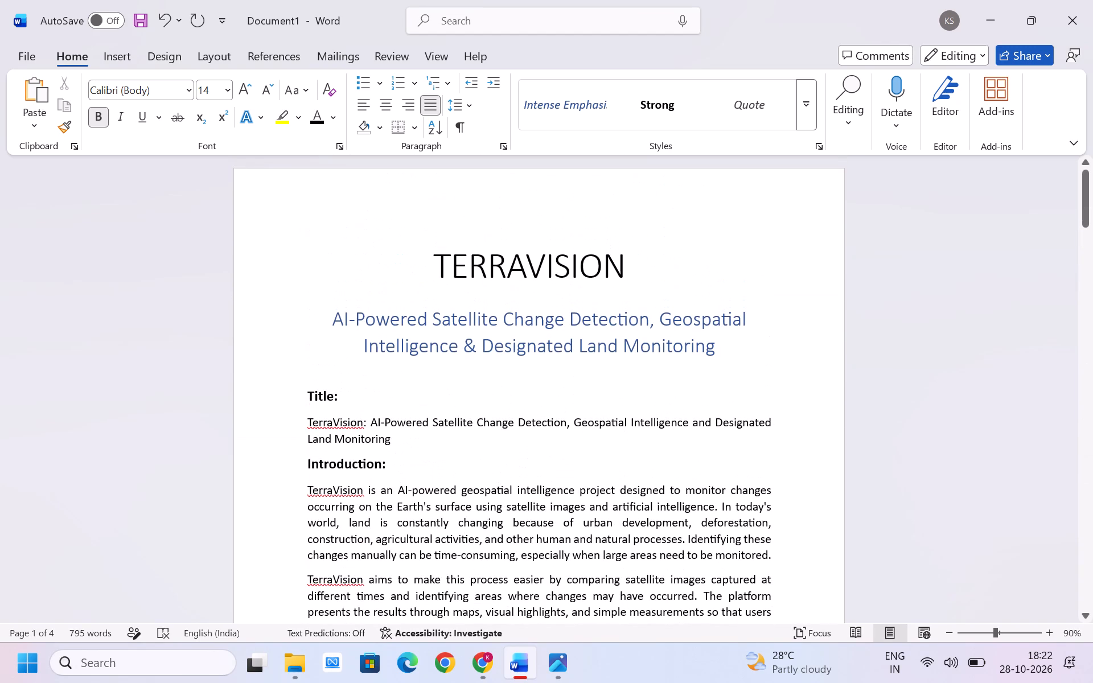
scroll(406, 467, "down", 2)
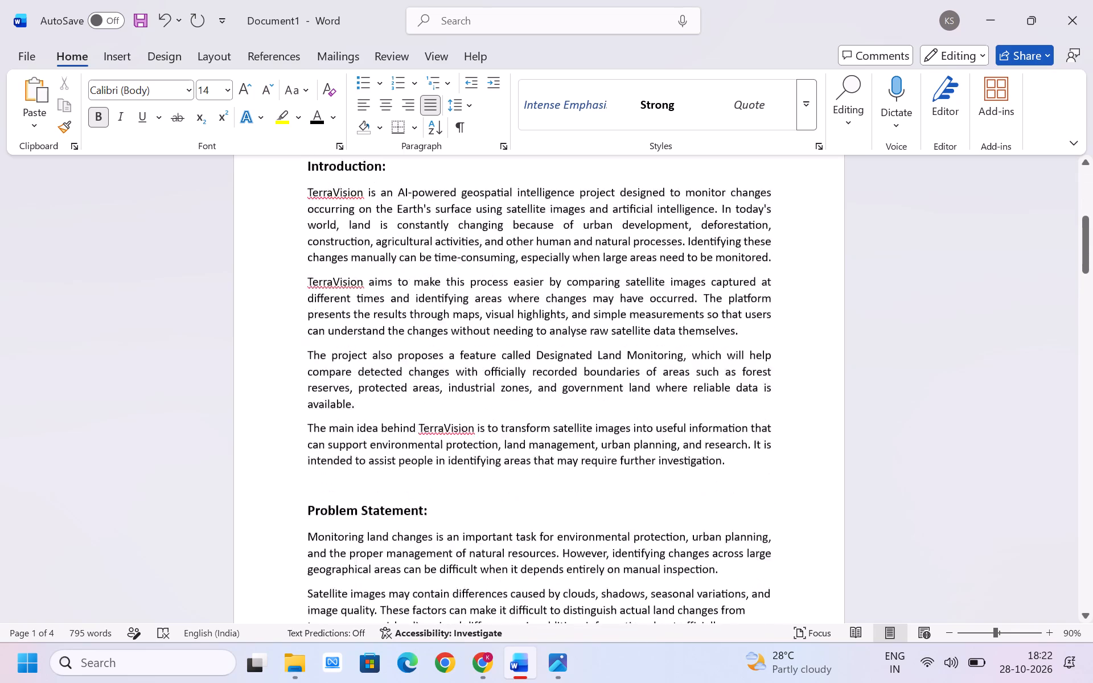
scroll(406, 467, "down", 4)
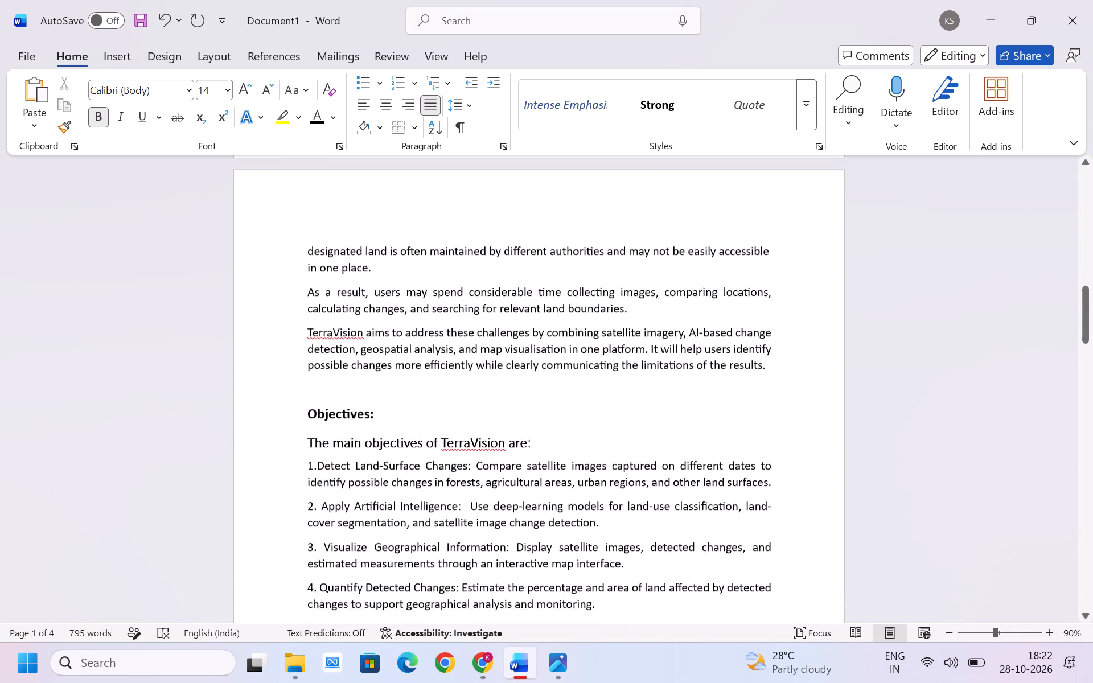
scroll(406, 467, "down", 4)
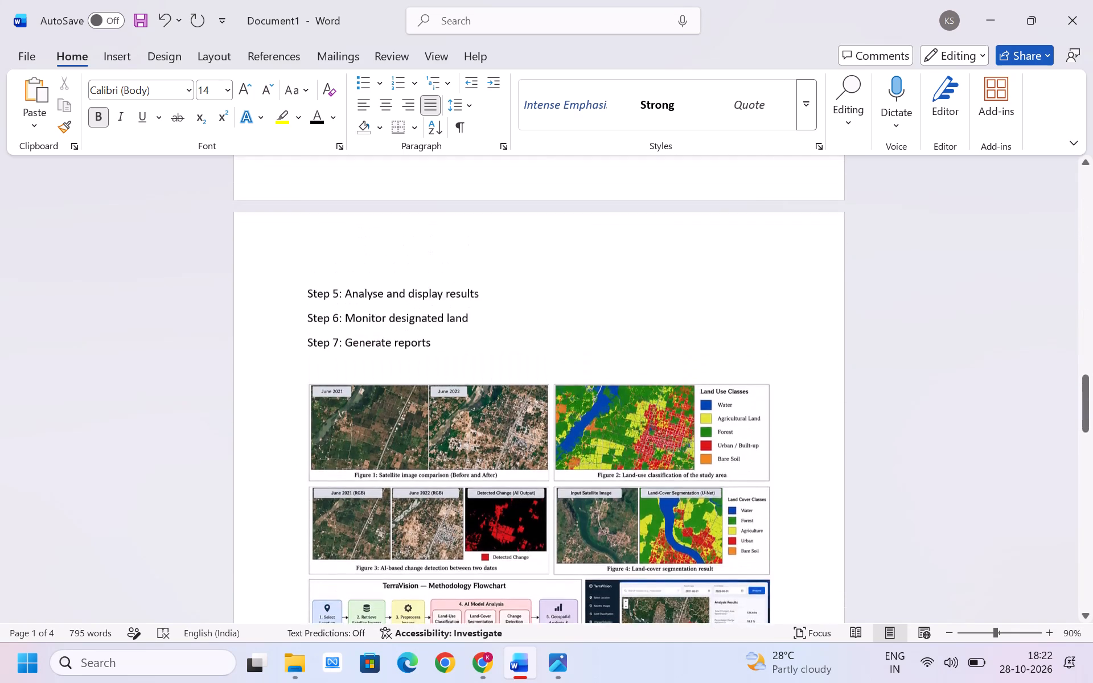
scroll(406, 467, "down", 3)
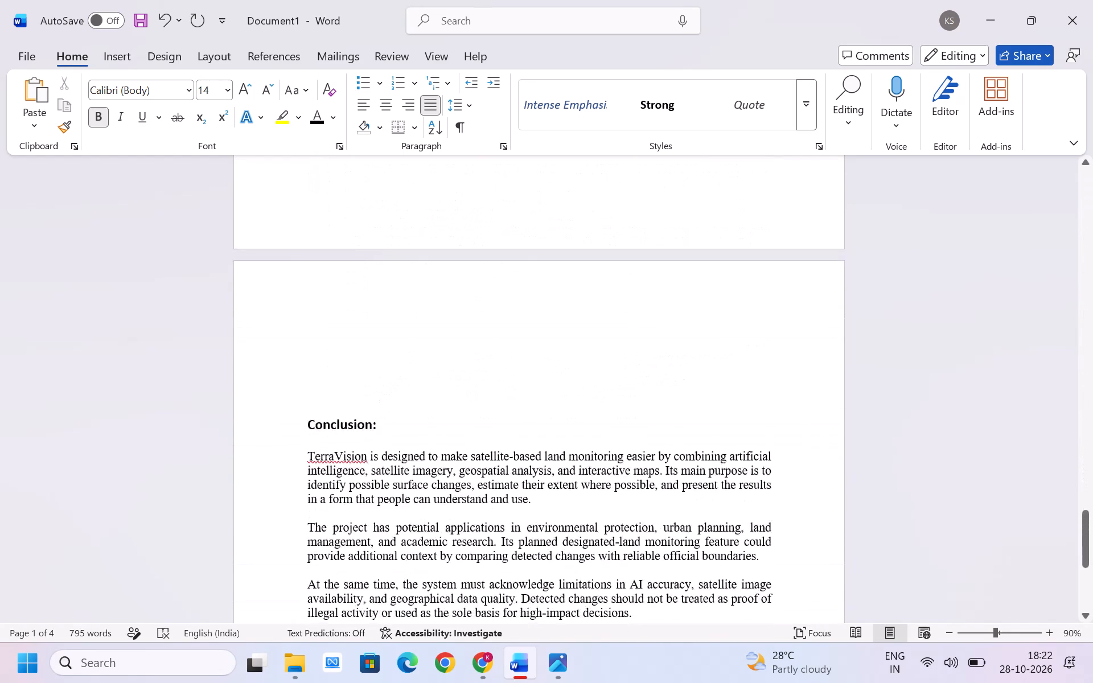
scroll(406, 467, "down", 4)
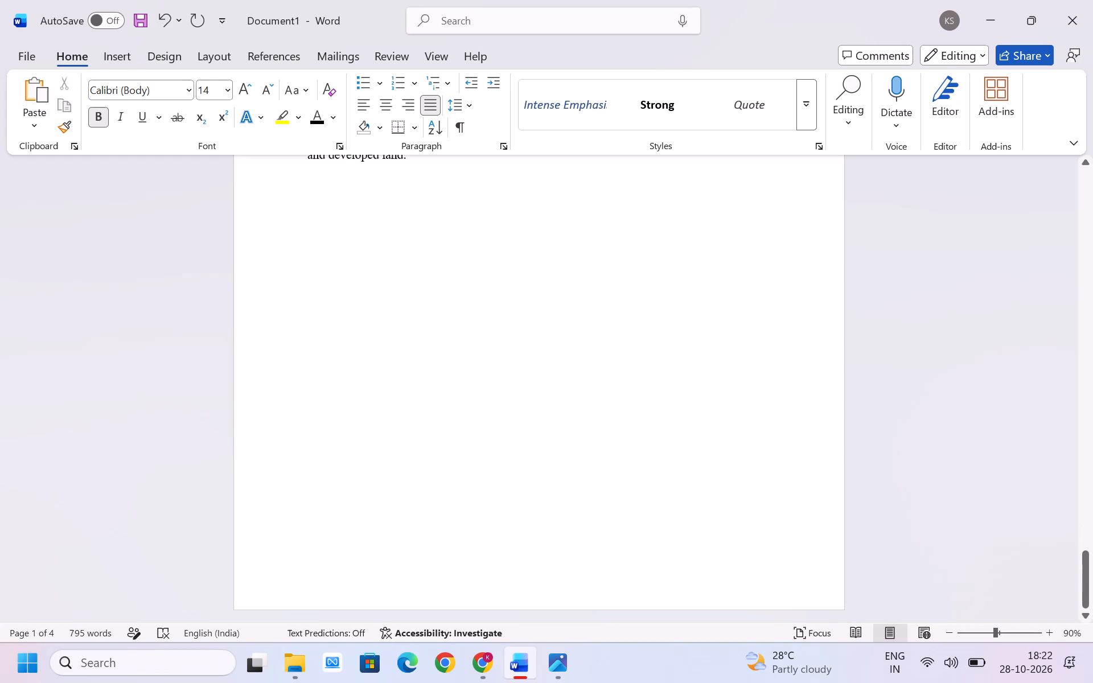
Proofread the report again from the TERRAVISION title through every section to the Conclusion.
scroll(406, 467, "up", 17)
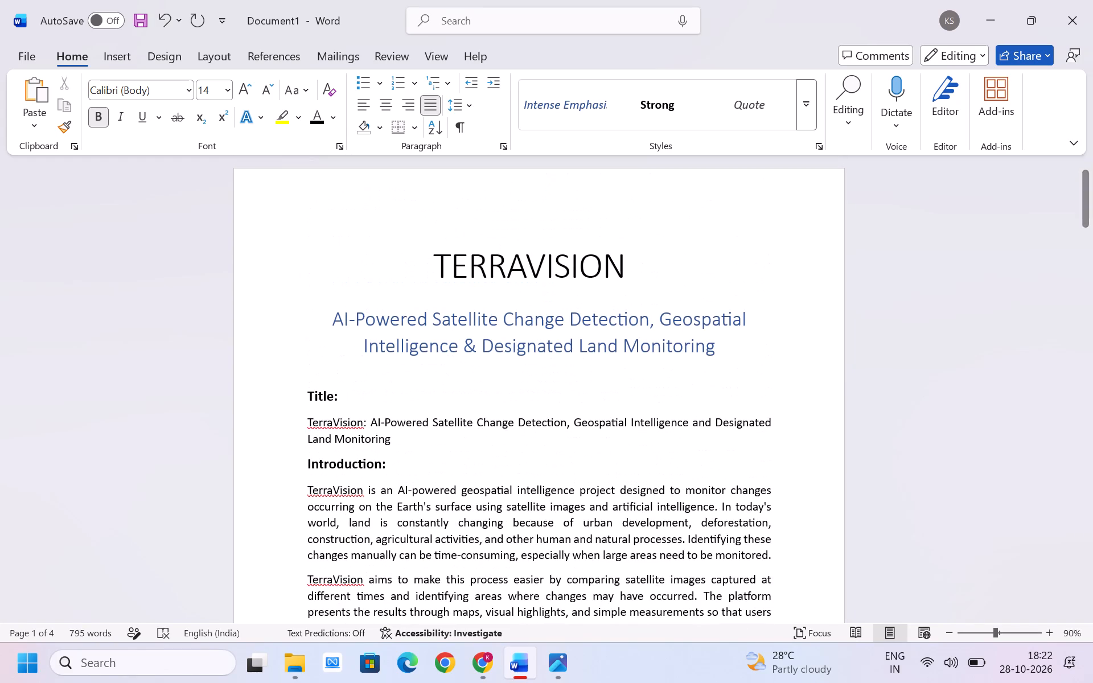
scroll(438, 451, "down", 1)
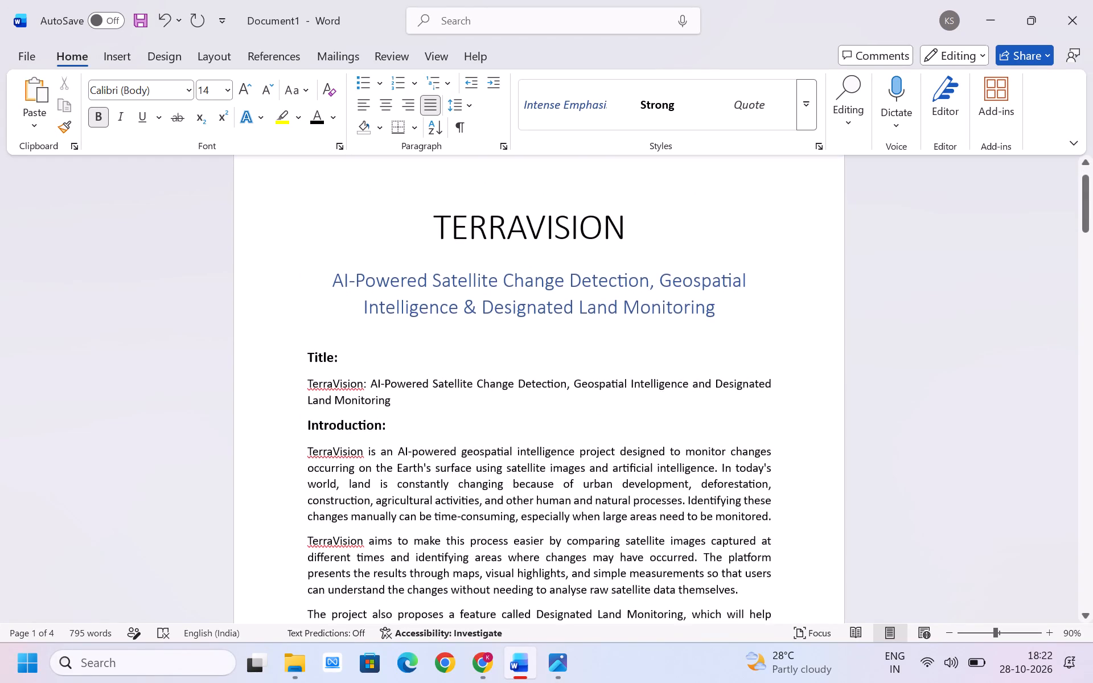
scroll(438, 451, "down", 2)
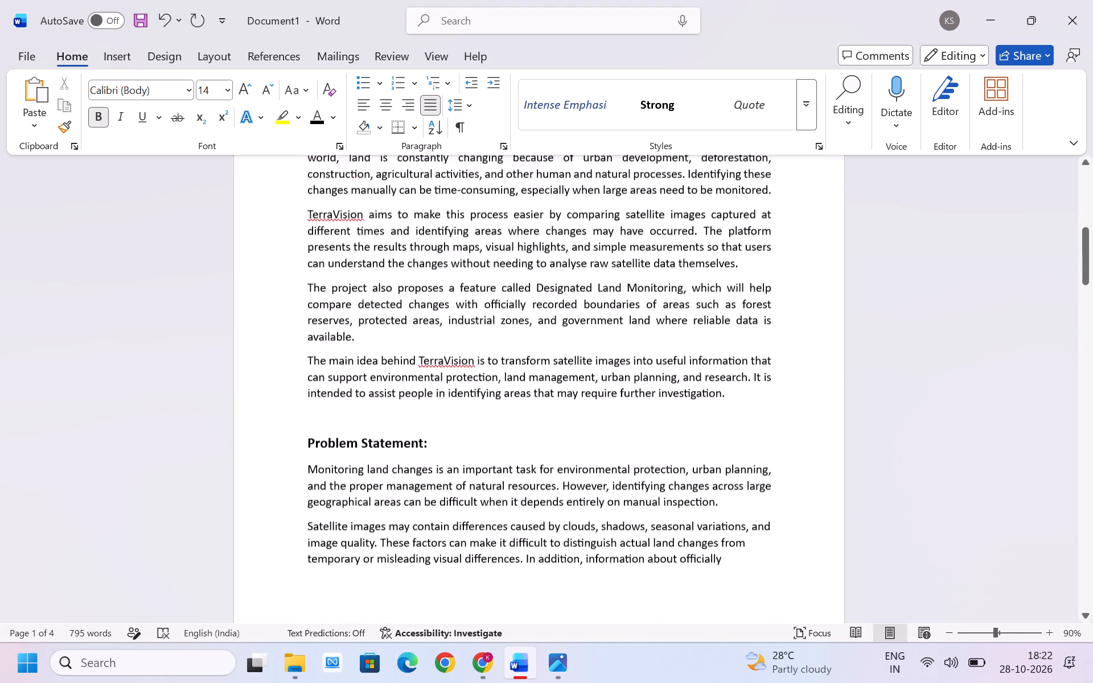
scroll(438, 451, "down", 1)
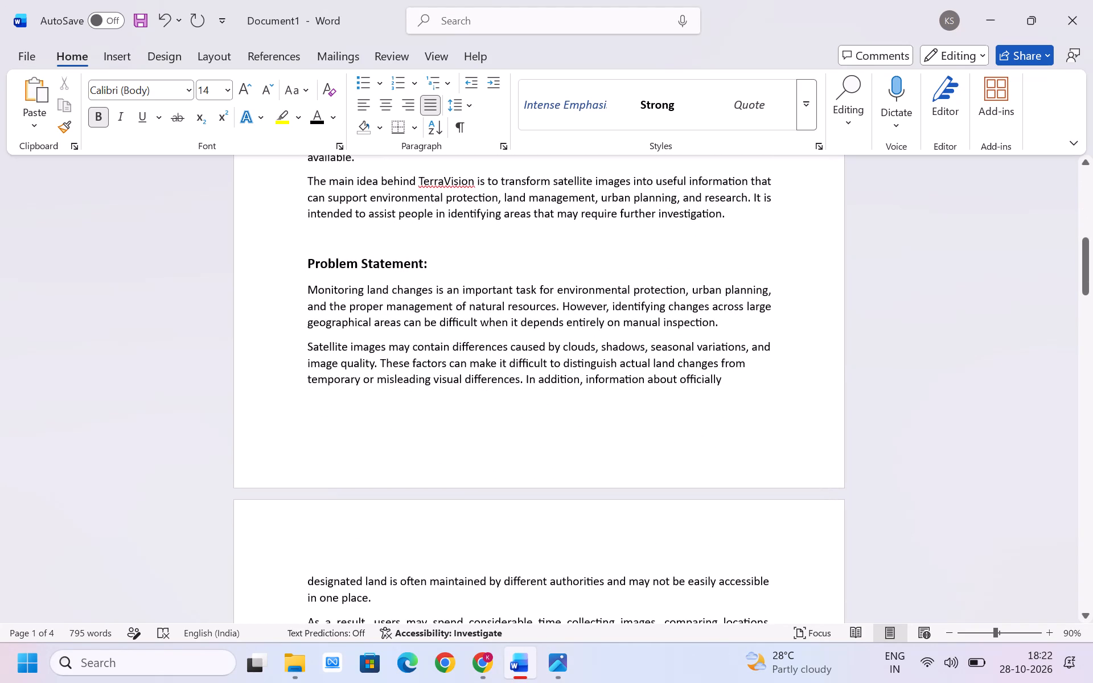
scroll(438, 451, "down", 2)
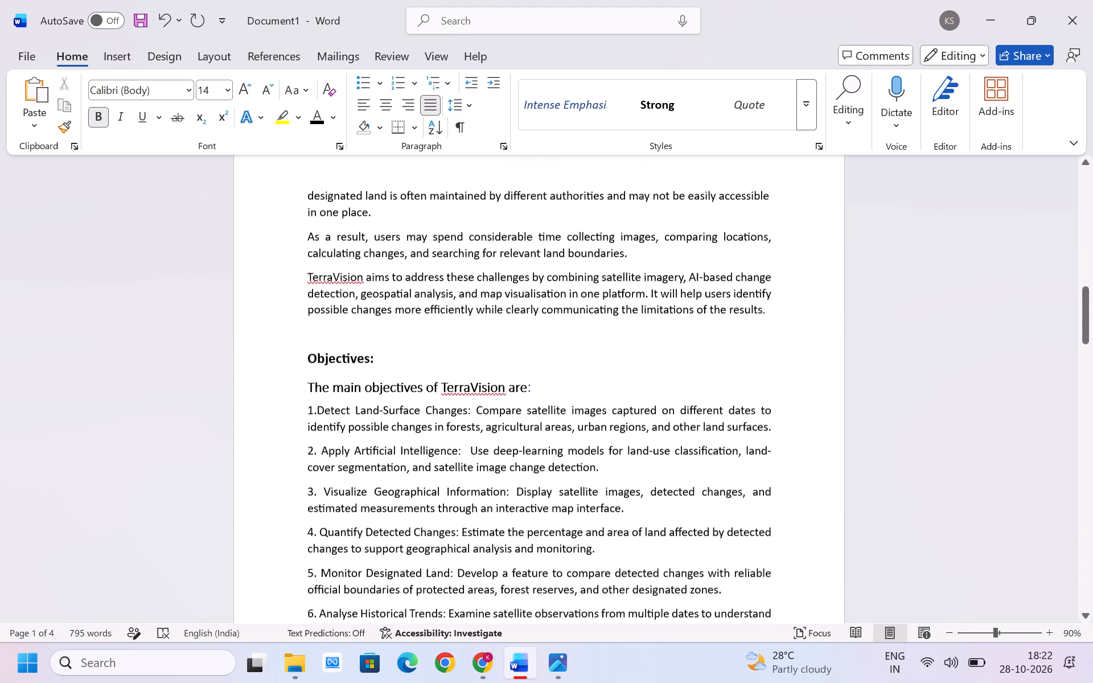
scroll(438, 451, "down", 3)
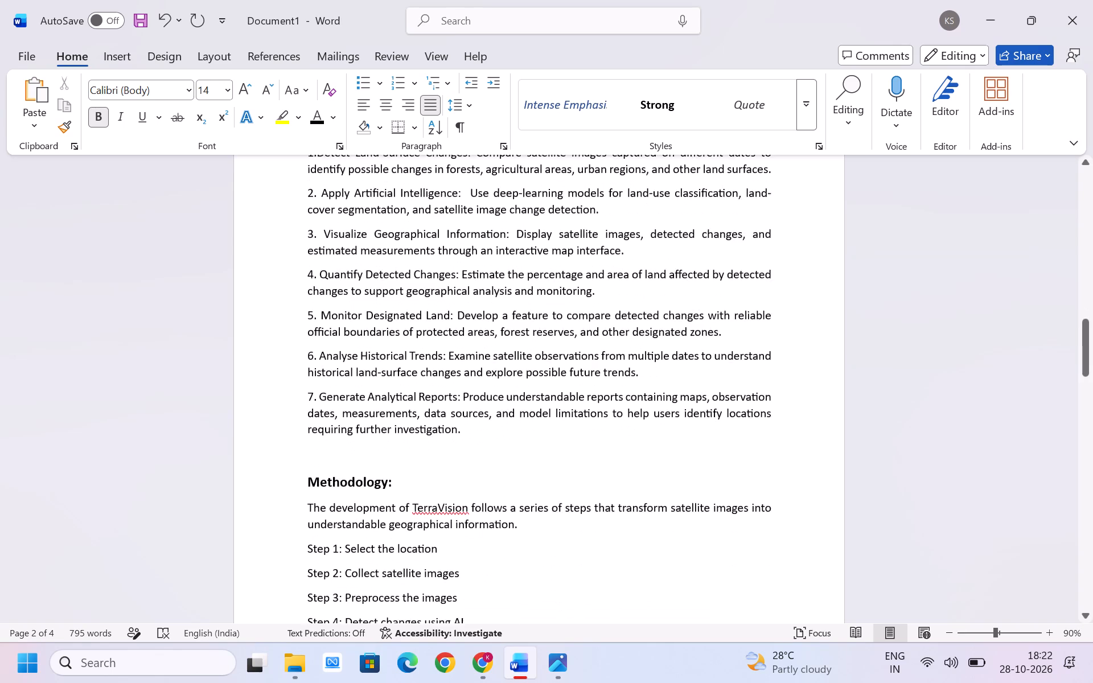
scroll(438, 451, "down", 4)
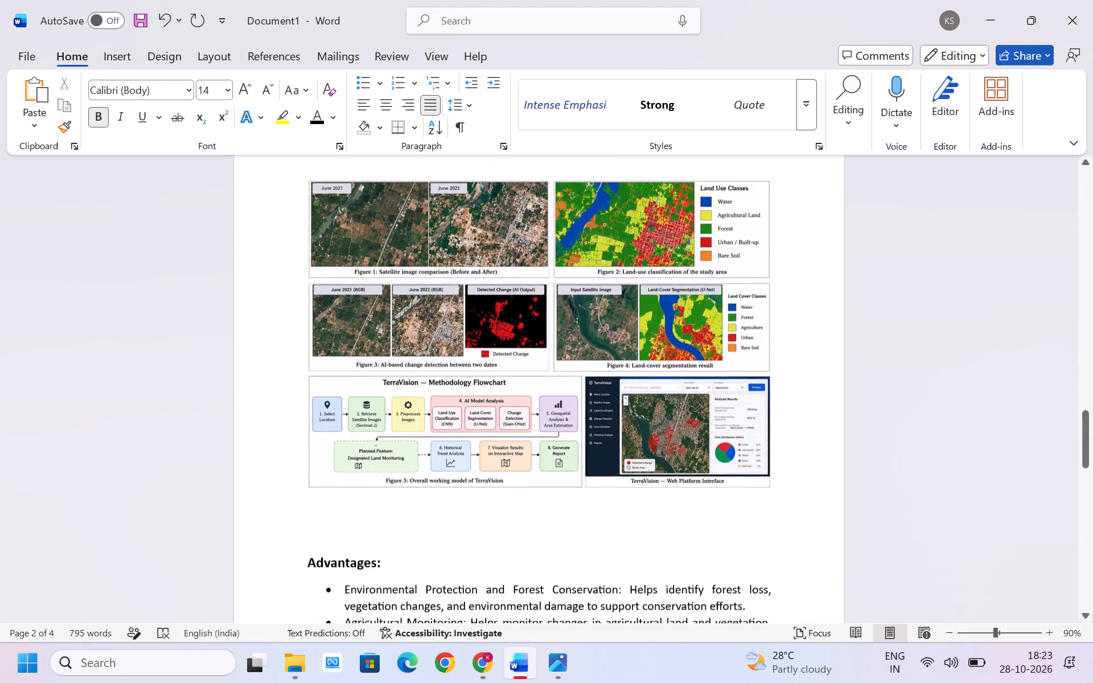
scroll(438, 451, "down", 4)
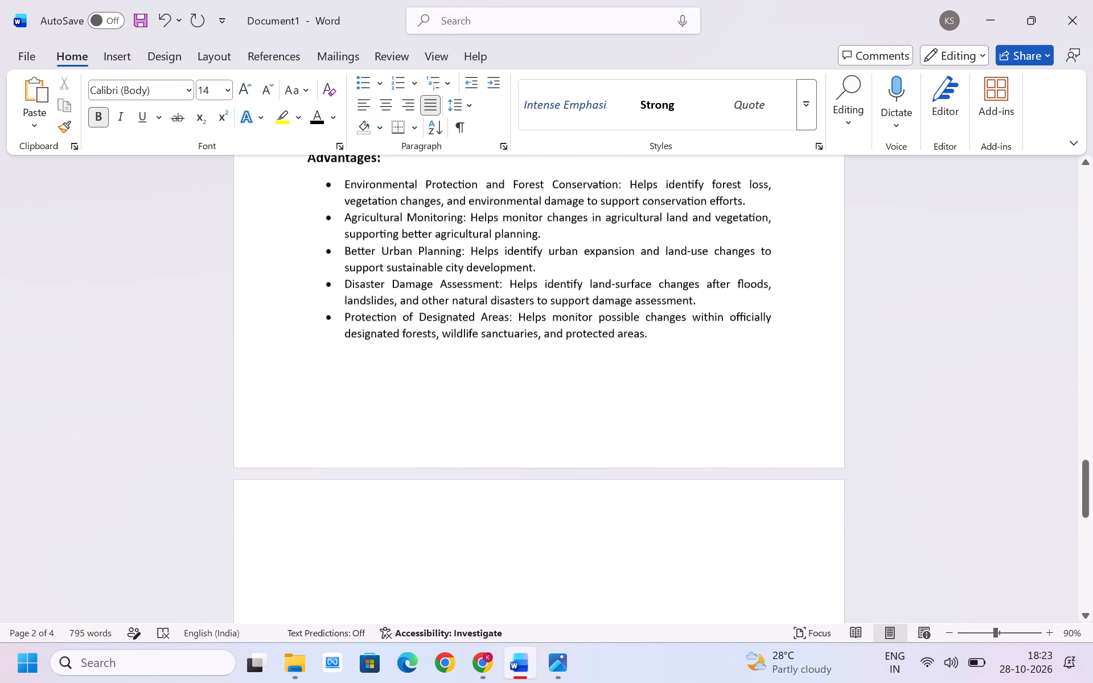
scroll(438, 451, "down", 3)
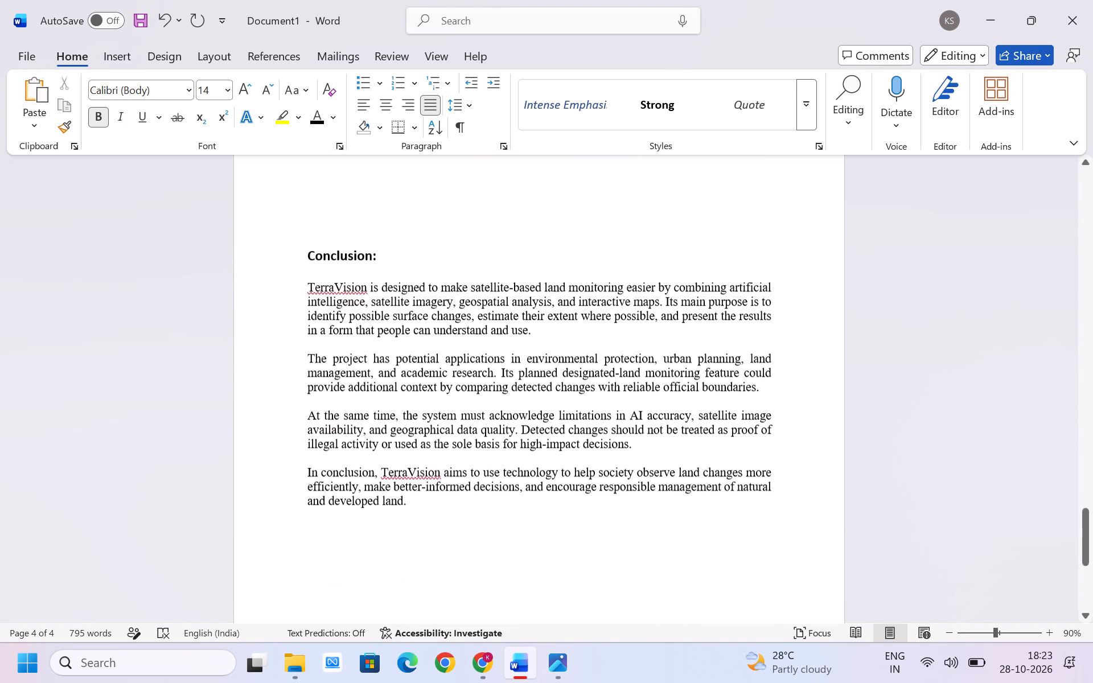
scroll(438, 451, "down", 1)
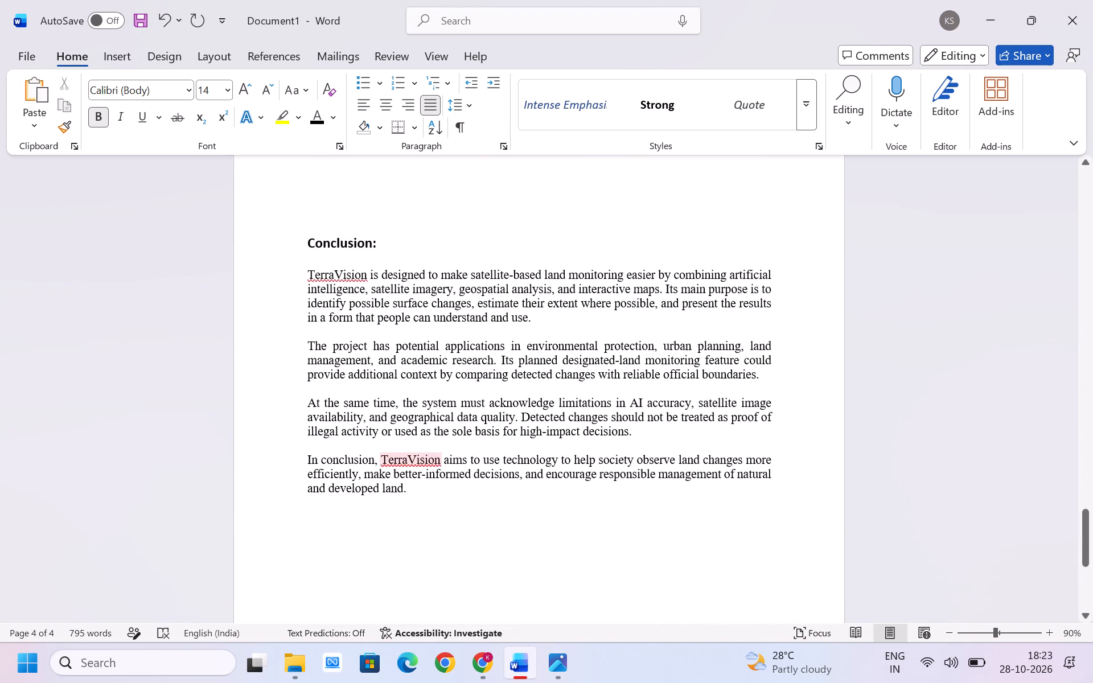
Examine the layout backwards from the Advantages section through the figures and Methodology to the Objectives section.
scroll(461, 453, "up", 2)
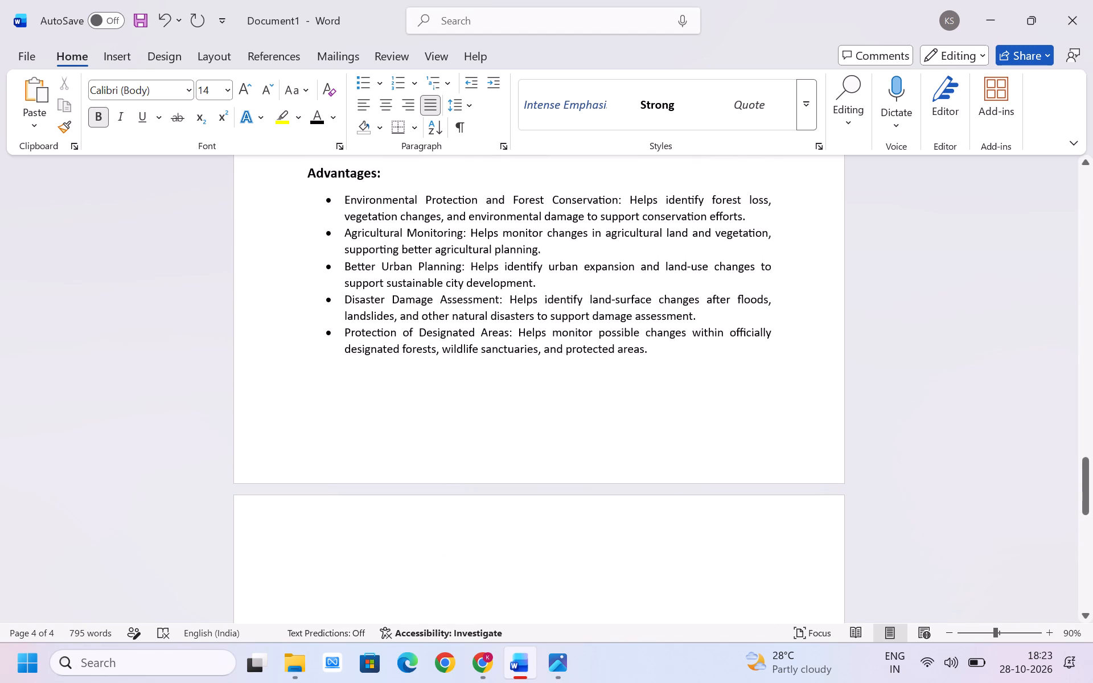
right_click(461, 453)
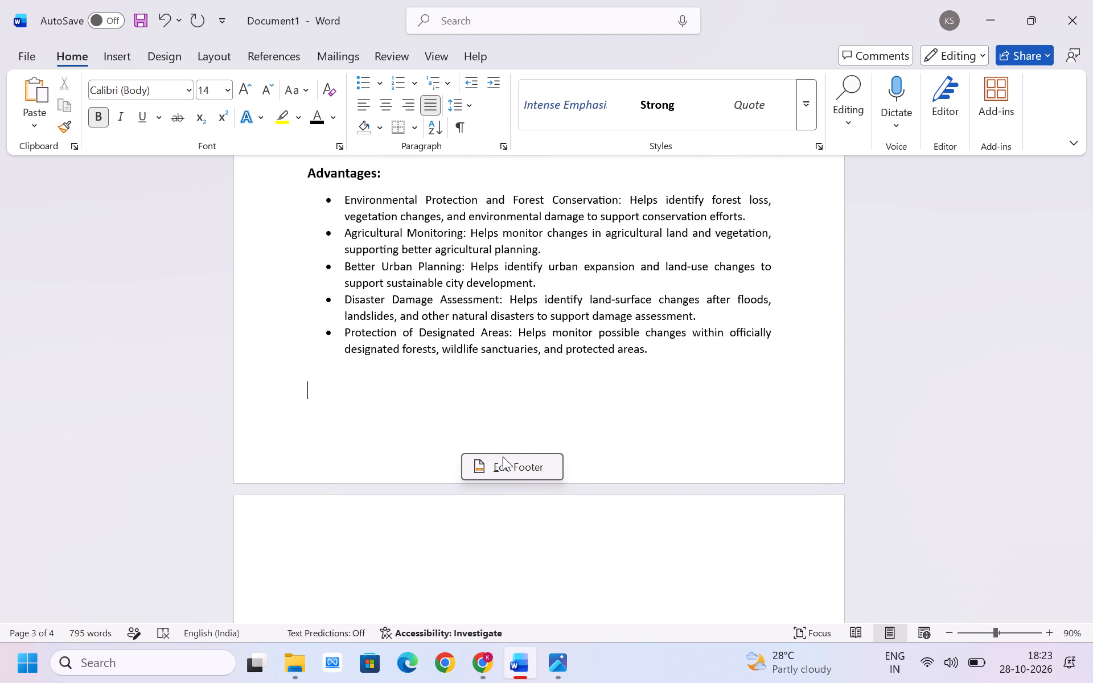
left_click(553, 389)
scroll(553, 389, "up", 2)
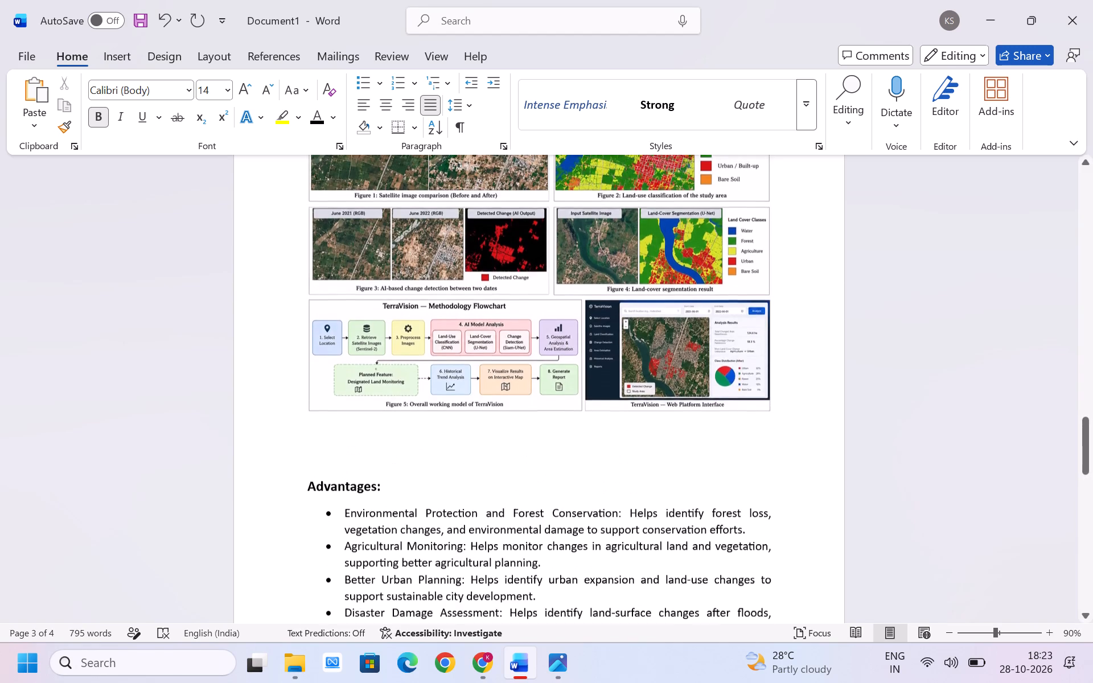
scroll(553, 389, "up", 5)
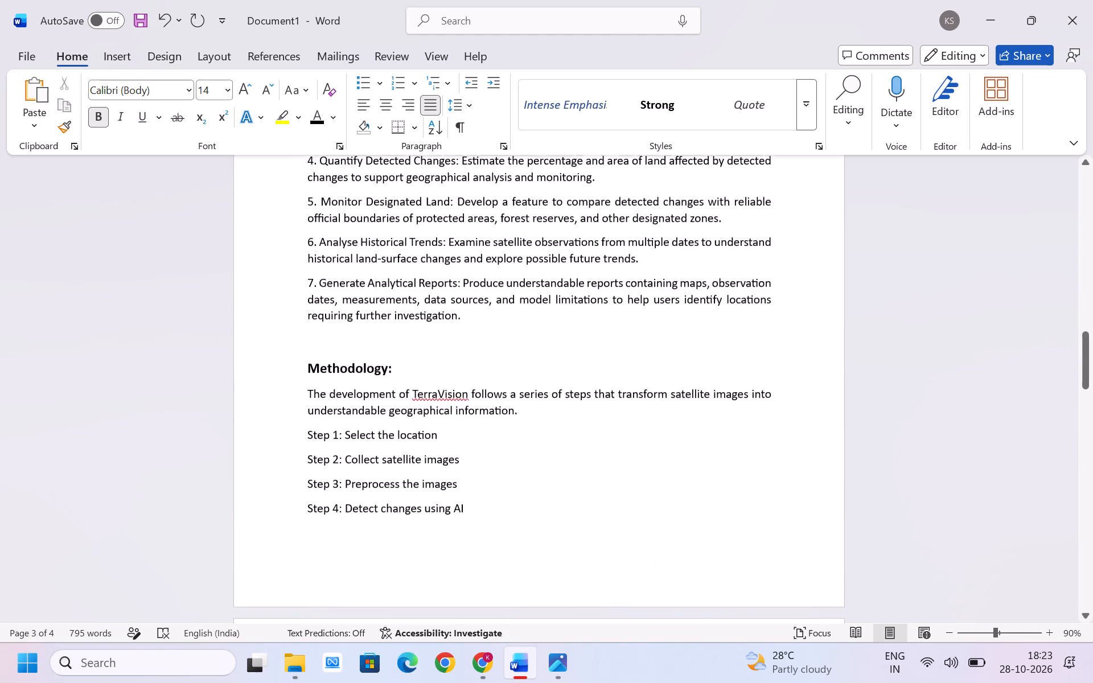
scroll(553, 389, "up", 2)
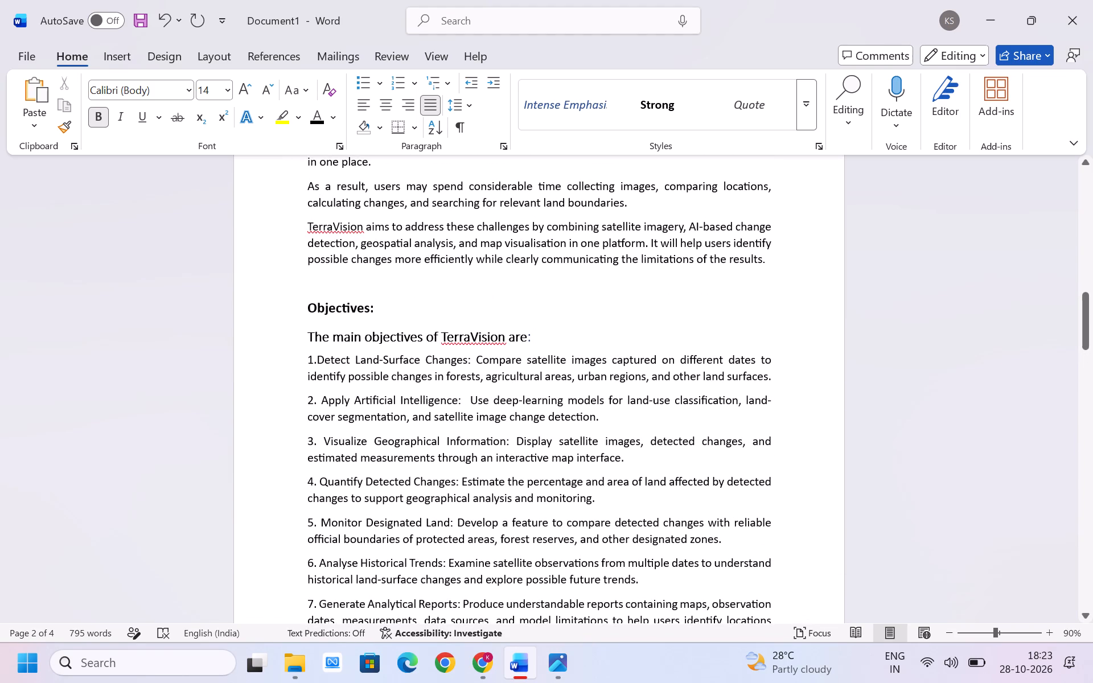
left_click(363, 266)
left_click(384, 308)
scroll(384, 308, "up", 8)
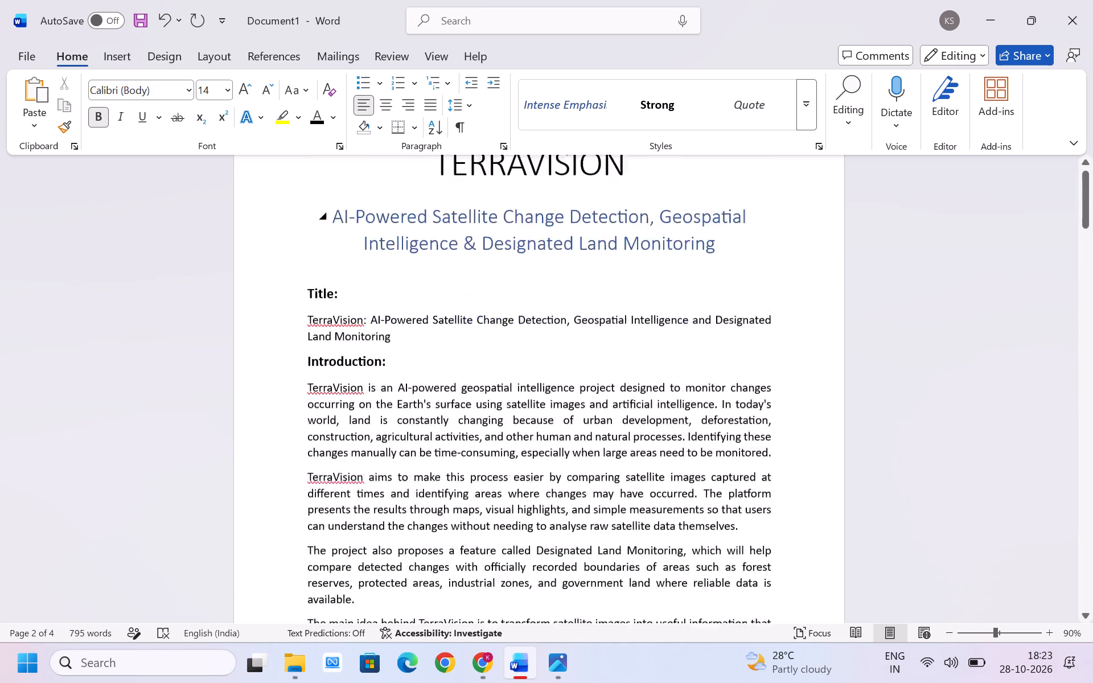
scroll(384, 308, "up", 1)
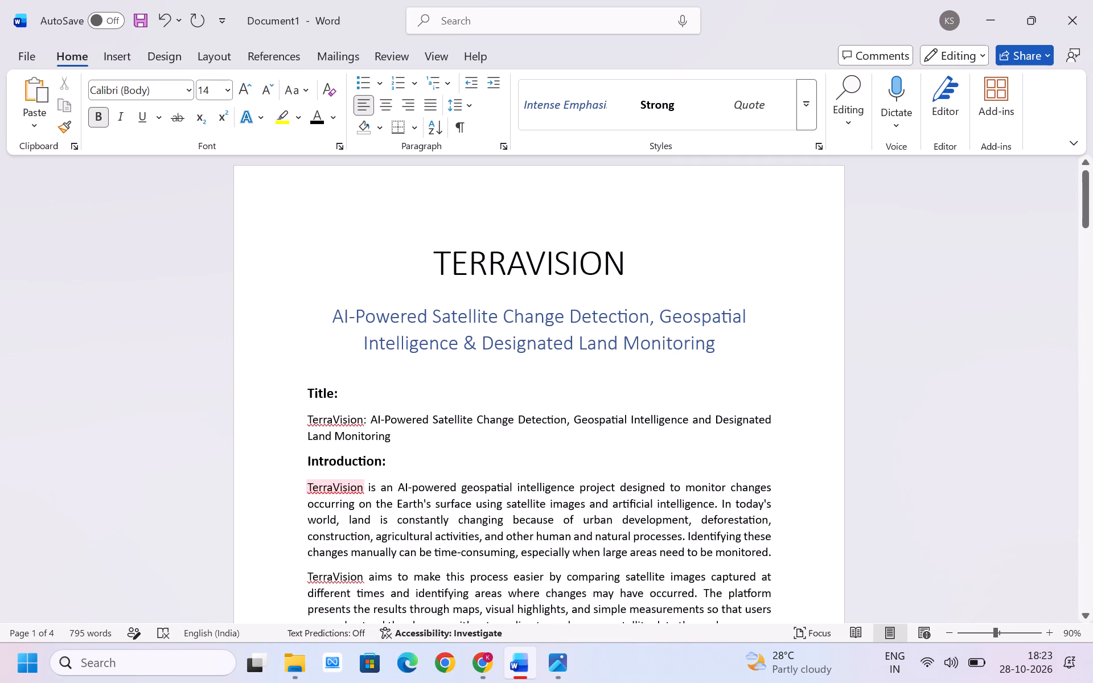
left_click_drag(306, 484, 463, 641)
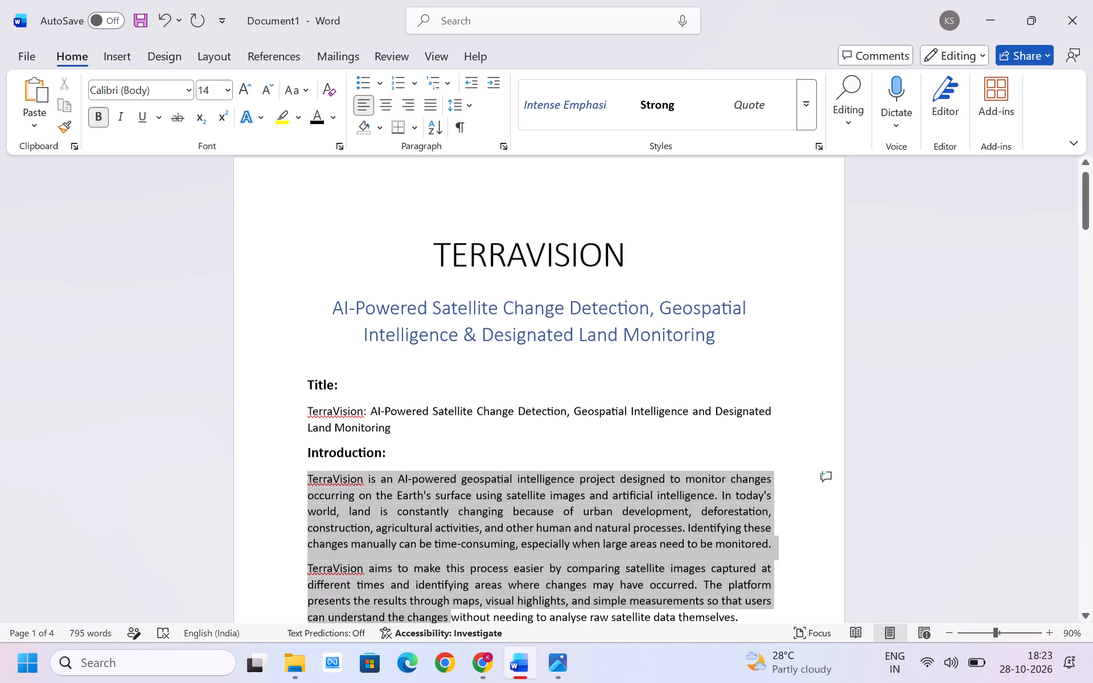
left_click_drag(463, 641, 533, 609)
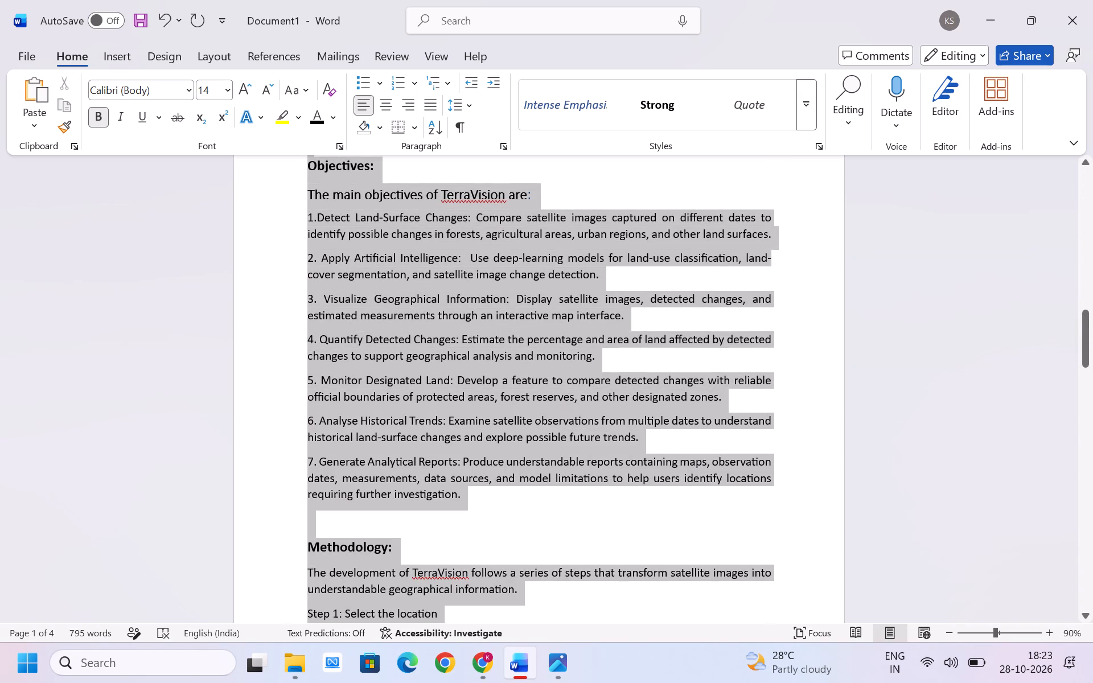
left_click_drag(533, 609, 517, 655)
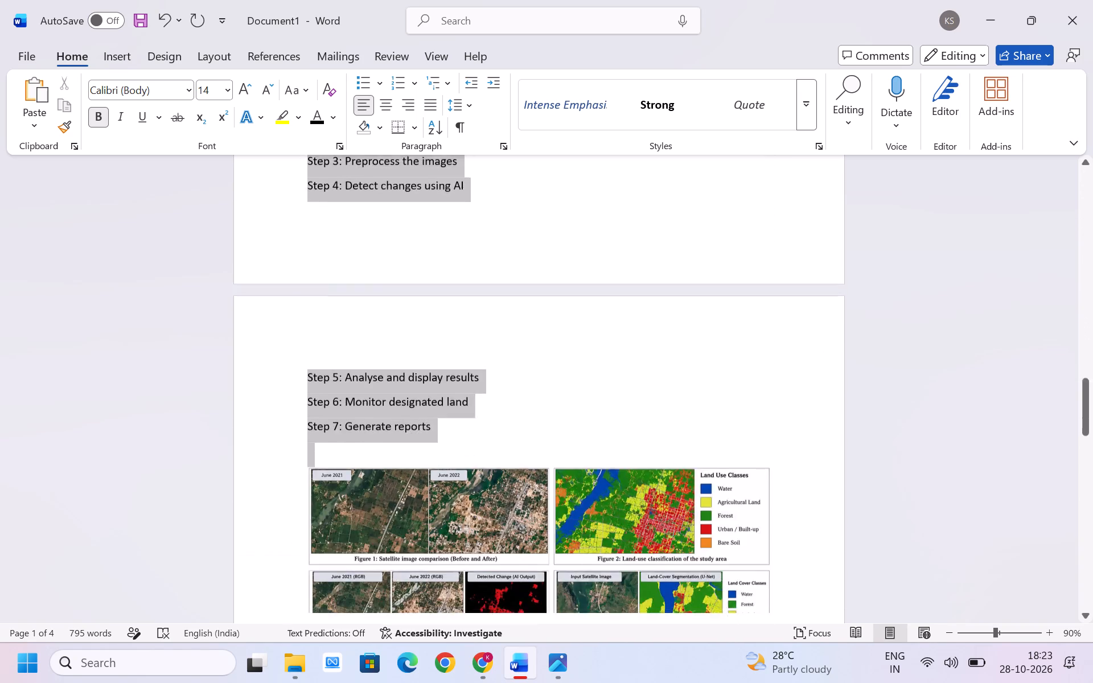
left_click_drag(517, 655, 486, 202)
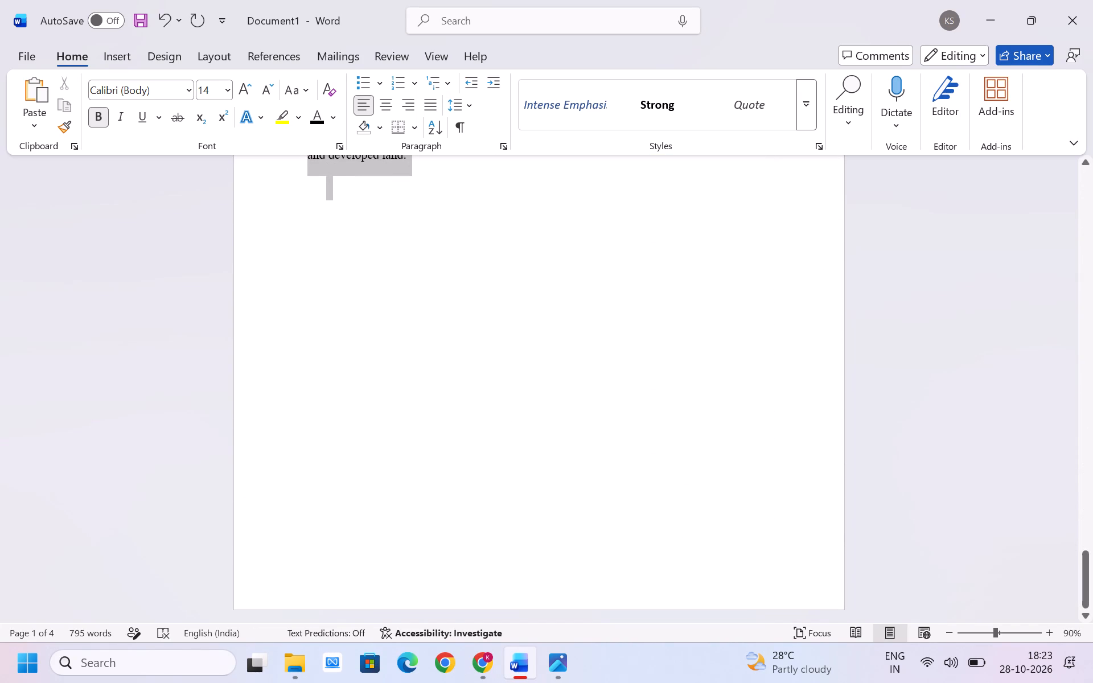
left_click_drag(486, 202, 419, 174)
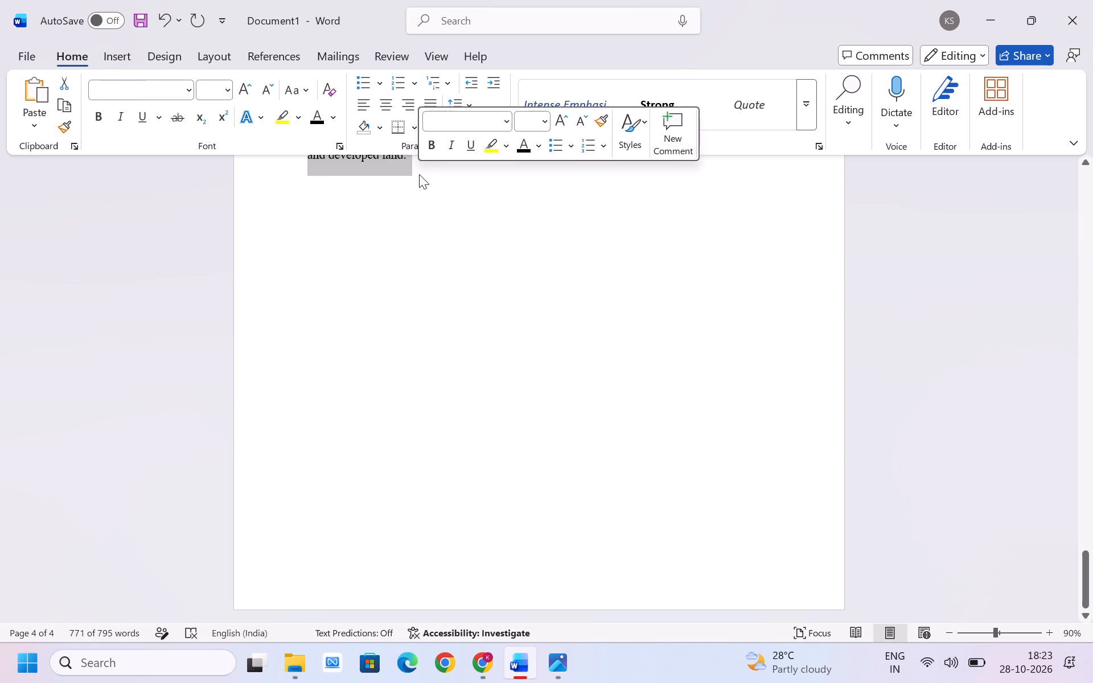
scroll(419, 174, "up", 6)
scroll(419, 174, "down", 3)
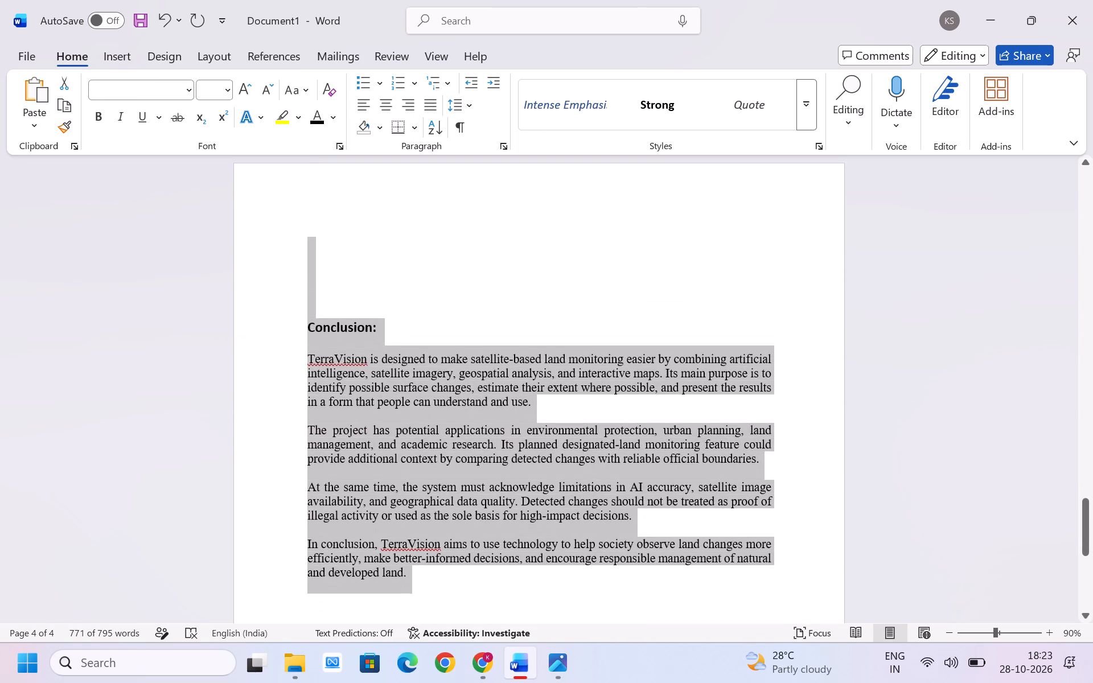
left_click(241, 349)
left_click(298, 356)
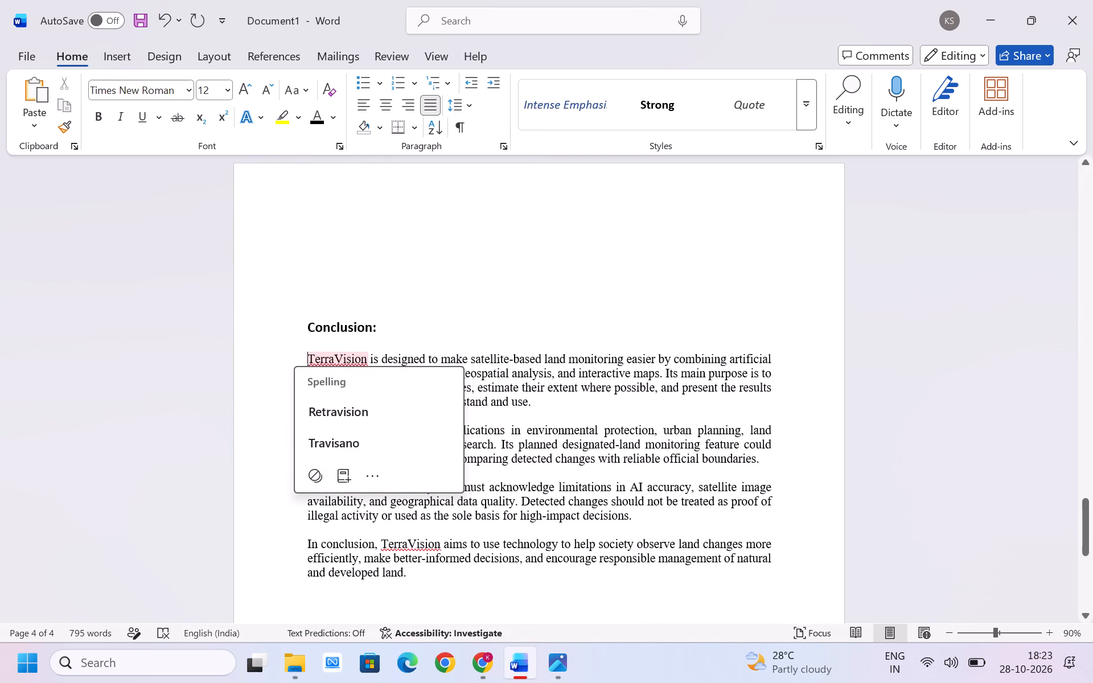
Change the Conclusion text below its first line to Calibri (Body) at size 14.
left_click(302, 319)
left_click_drag(302, 319, 464, 574)
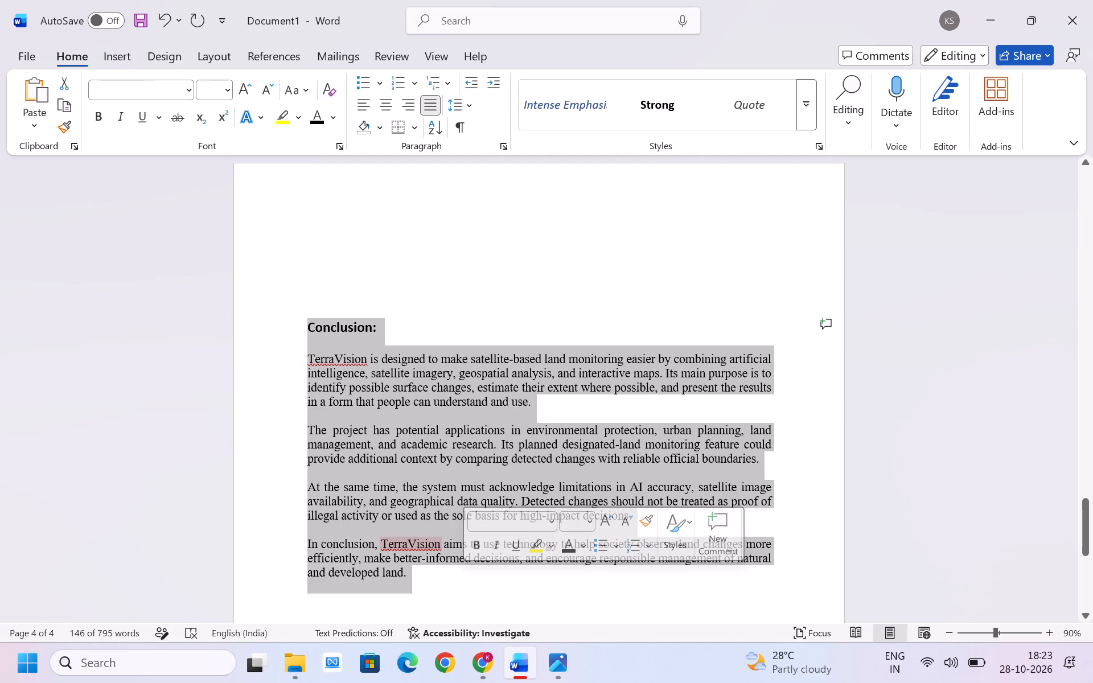
left_click(302, 358)
left_click(303, 355)
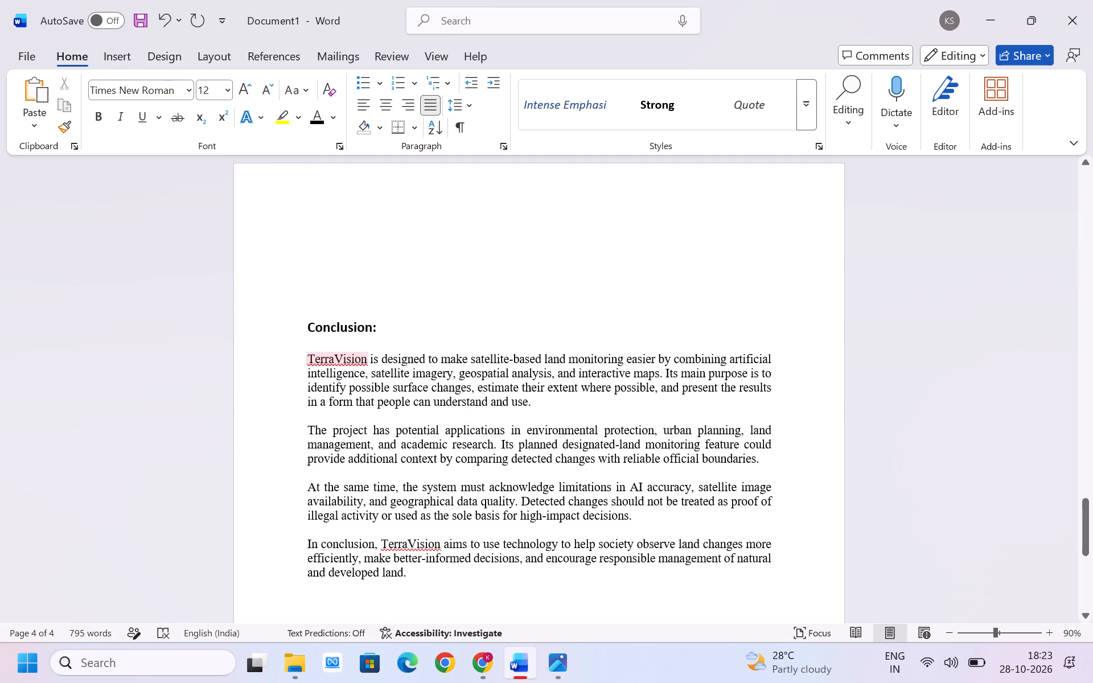
left_click(434, 581)
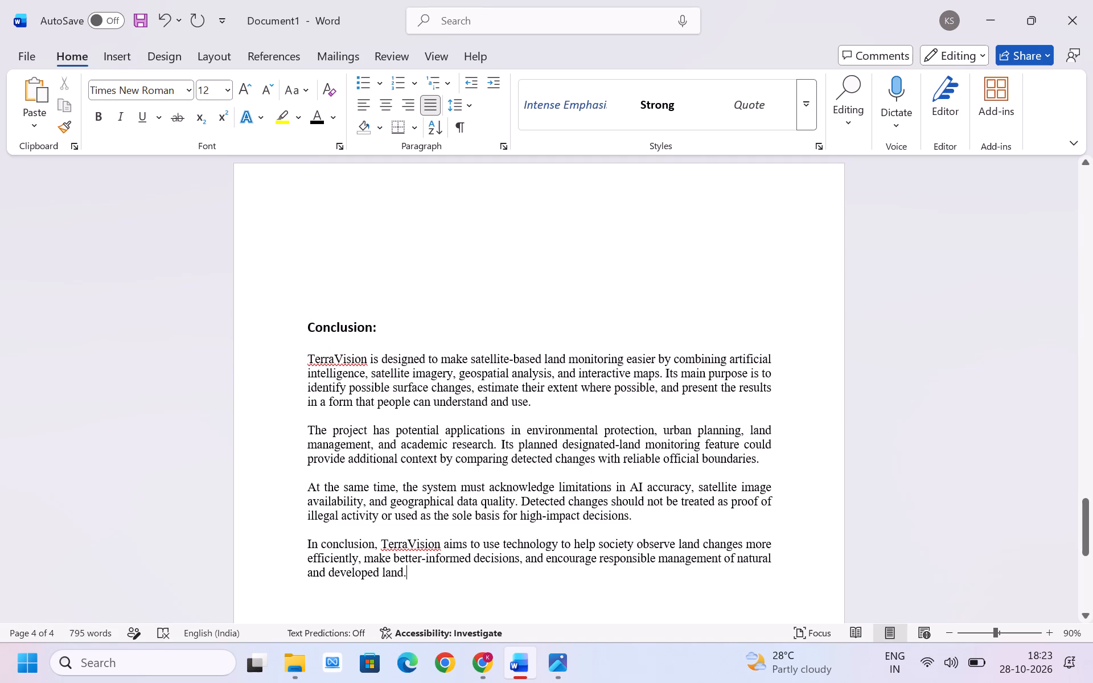
left_click_drag(406, 577, 312, 365)
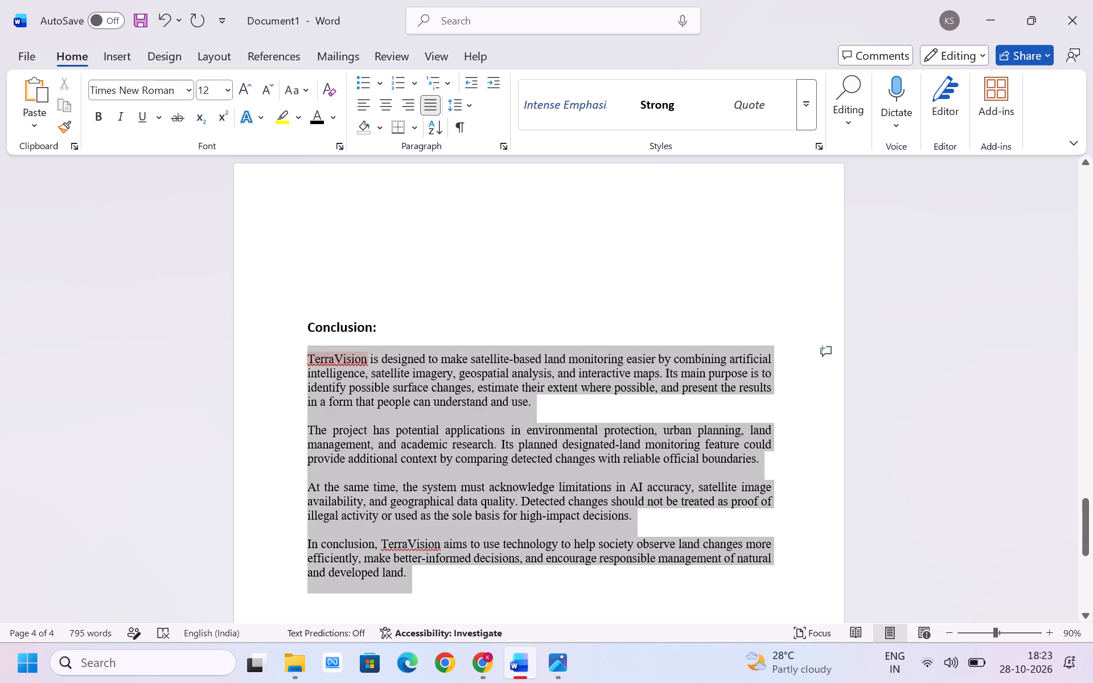
left_click_drag(312, 365, 309, 369)
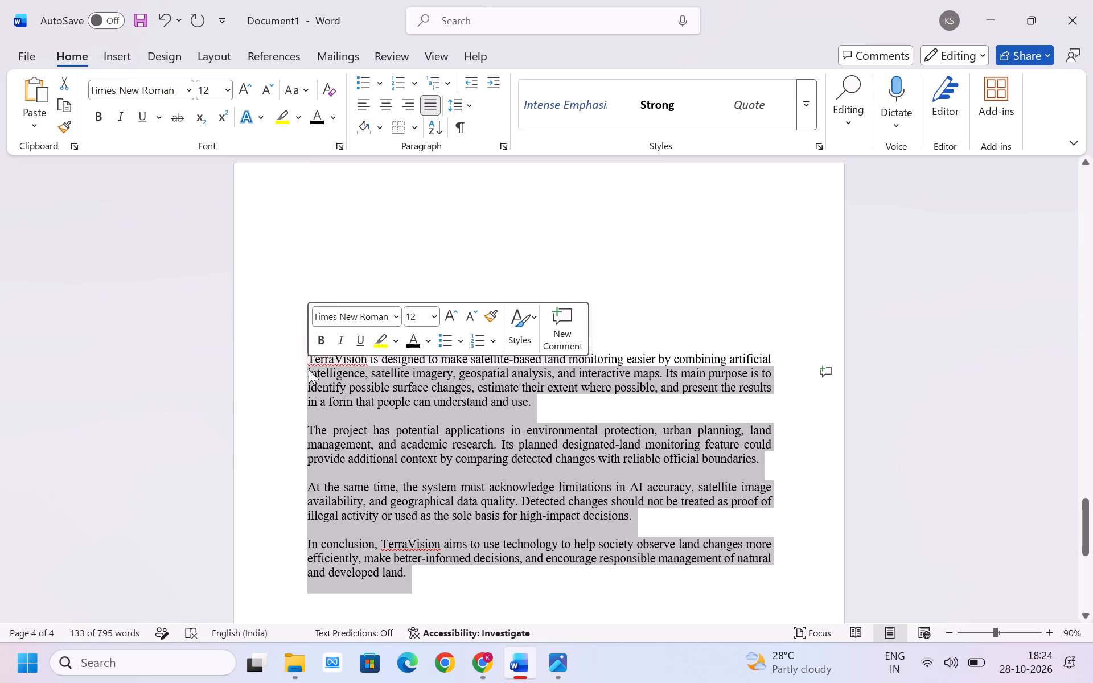
left_click(395, 315)
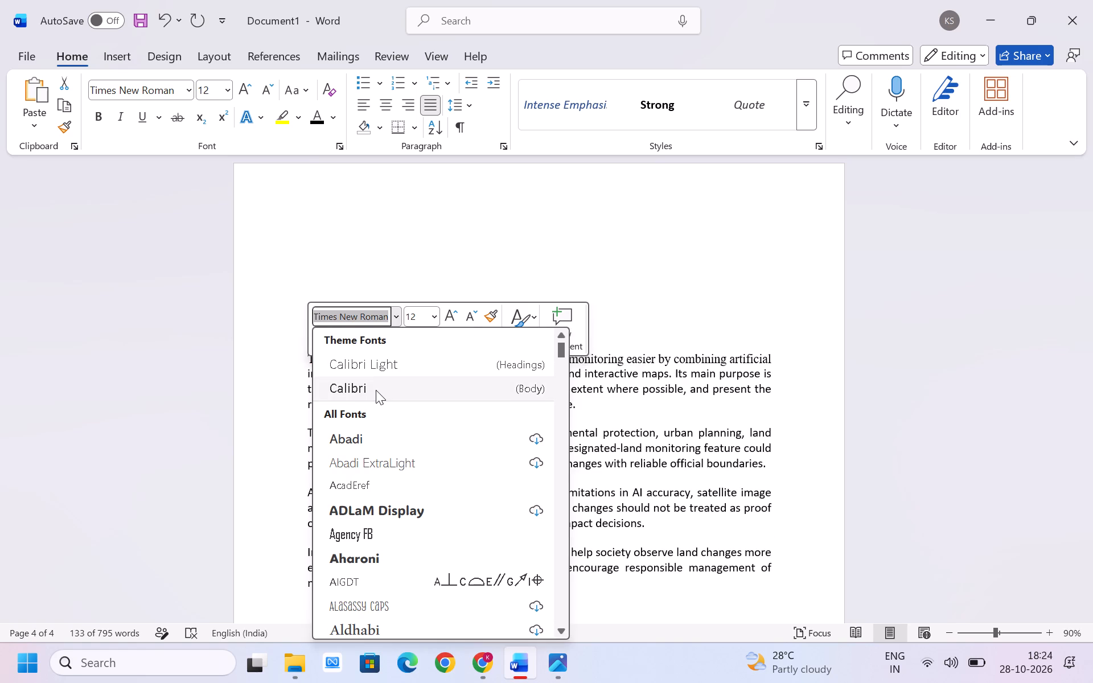
left_click(376, 390)
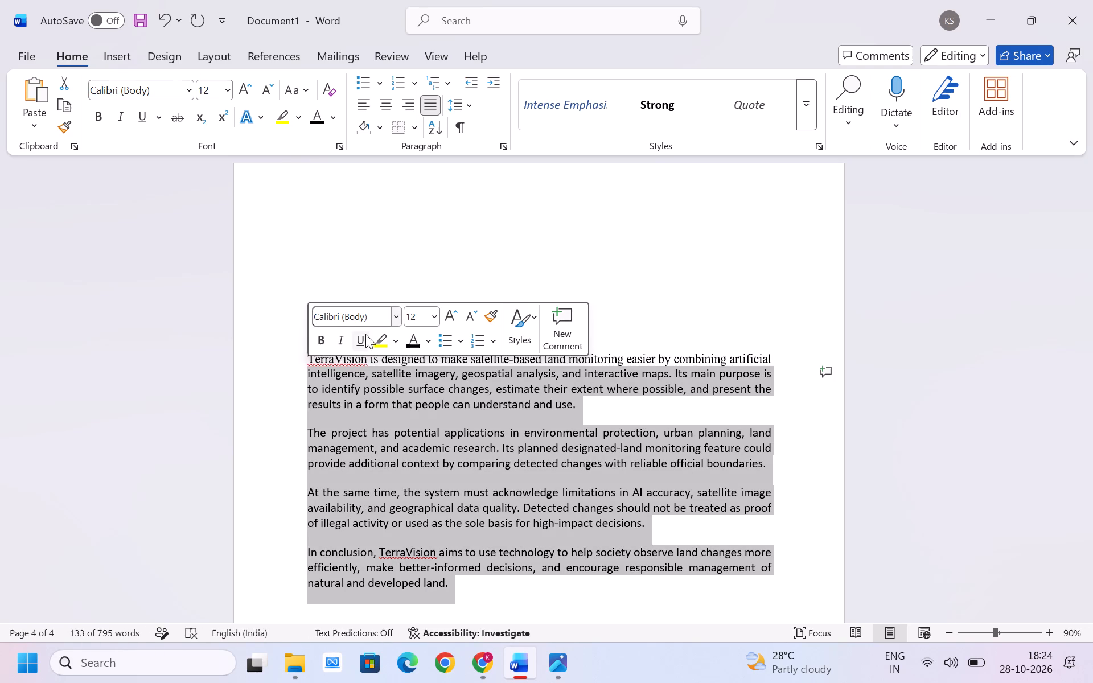
left_click(446, 312)
left_click(782, 301)
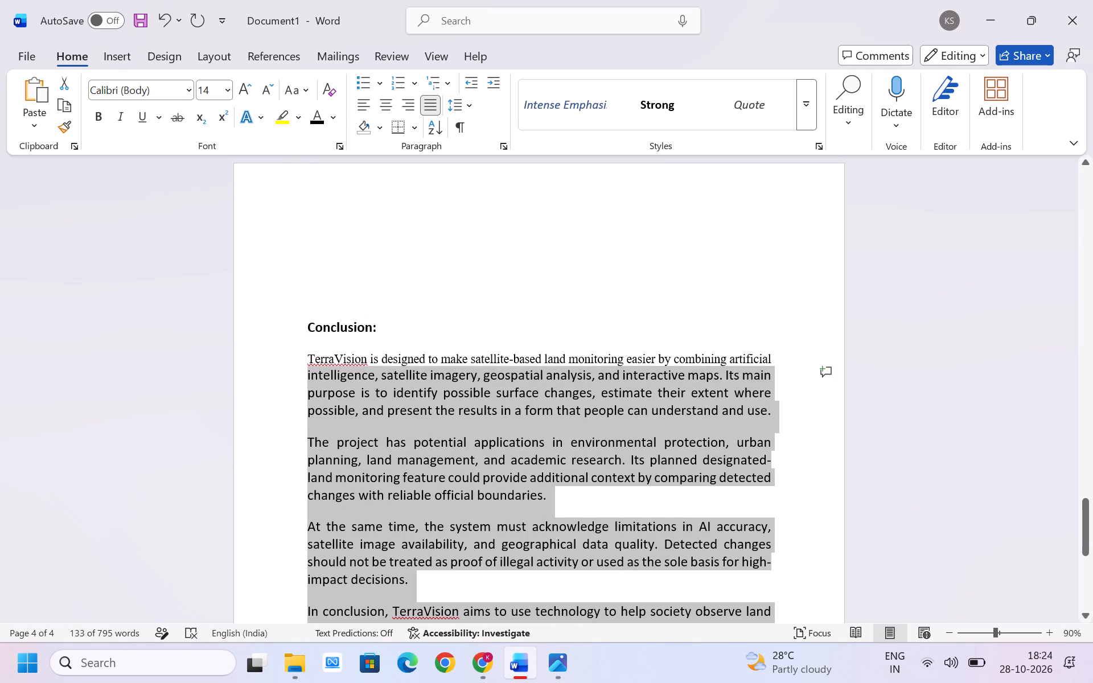
Change the first line of the Conclusion's opening paragraph to Calibri (Body) at size 14 to match the rest.
left_click_drag(779, 357, 453, 357)
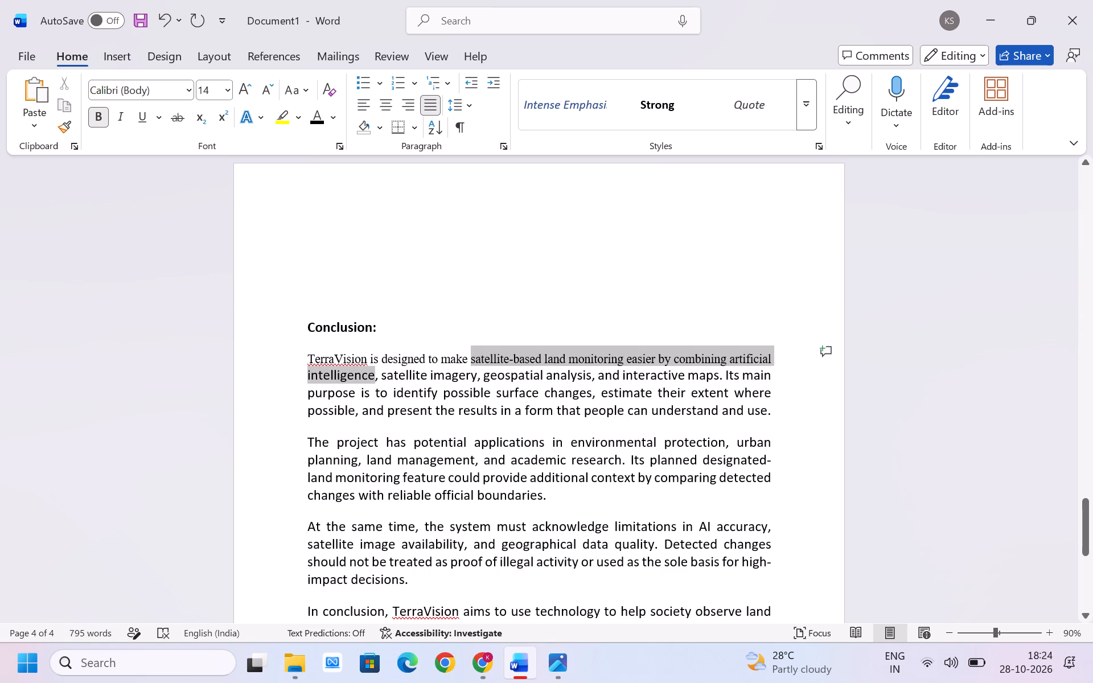
left_click_drag(453, 357, 314, 355)
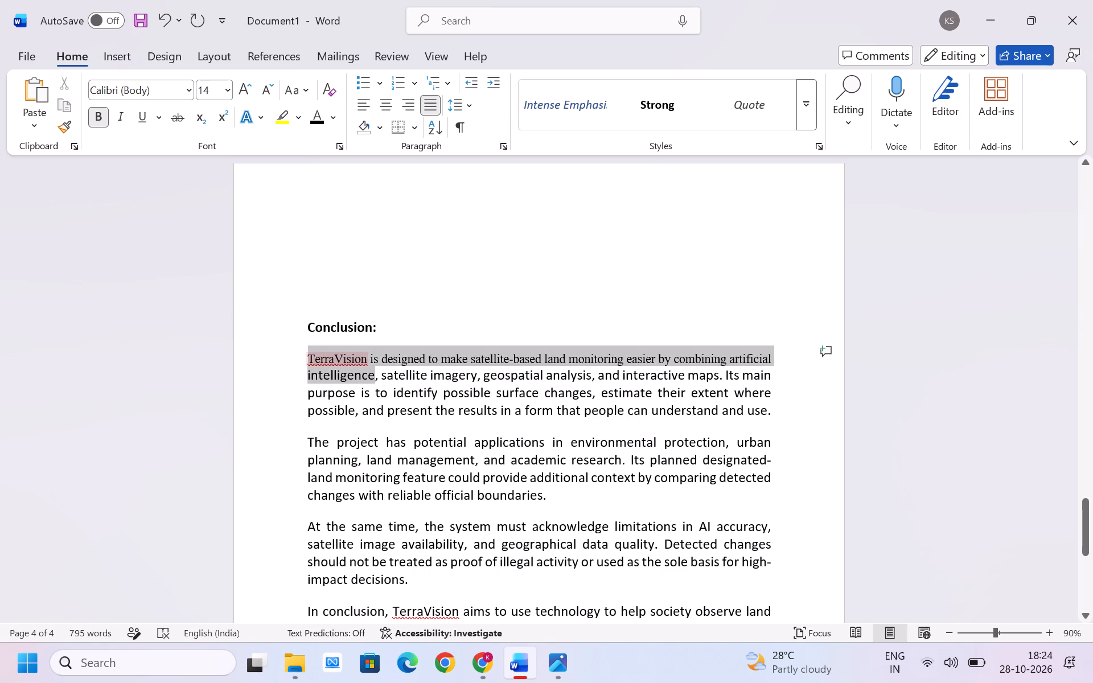
left_click_drag(314, 355, 311, 361)
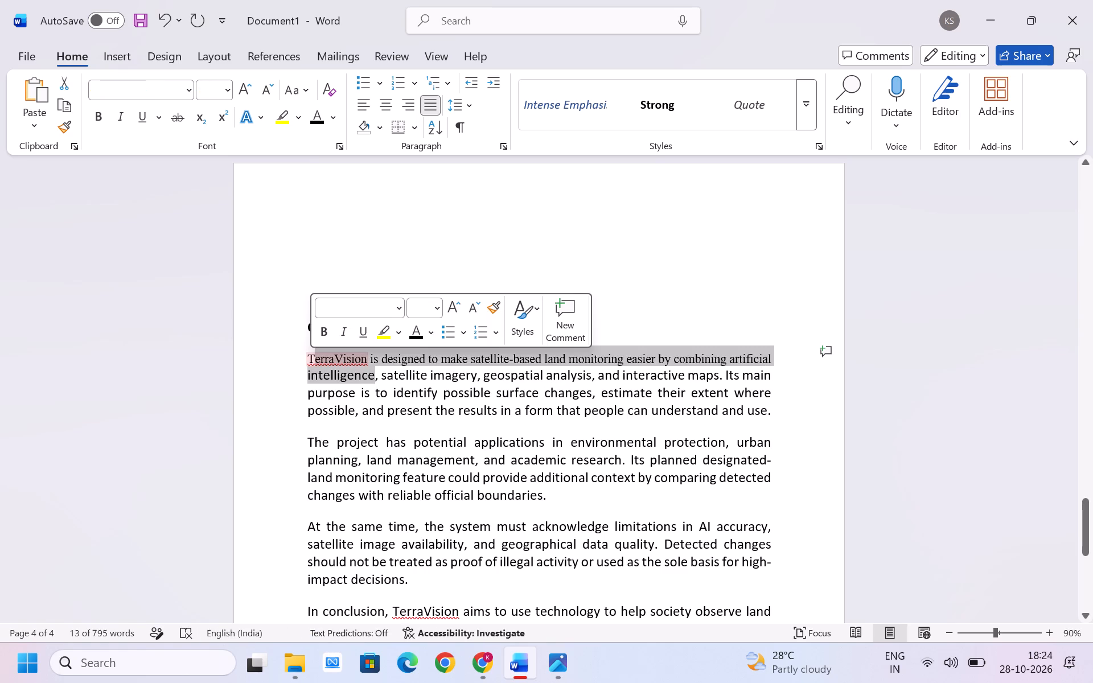
left_click(310, 358)
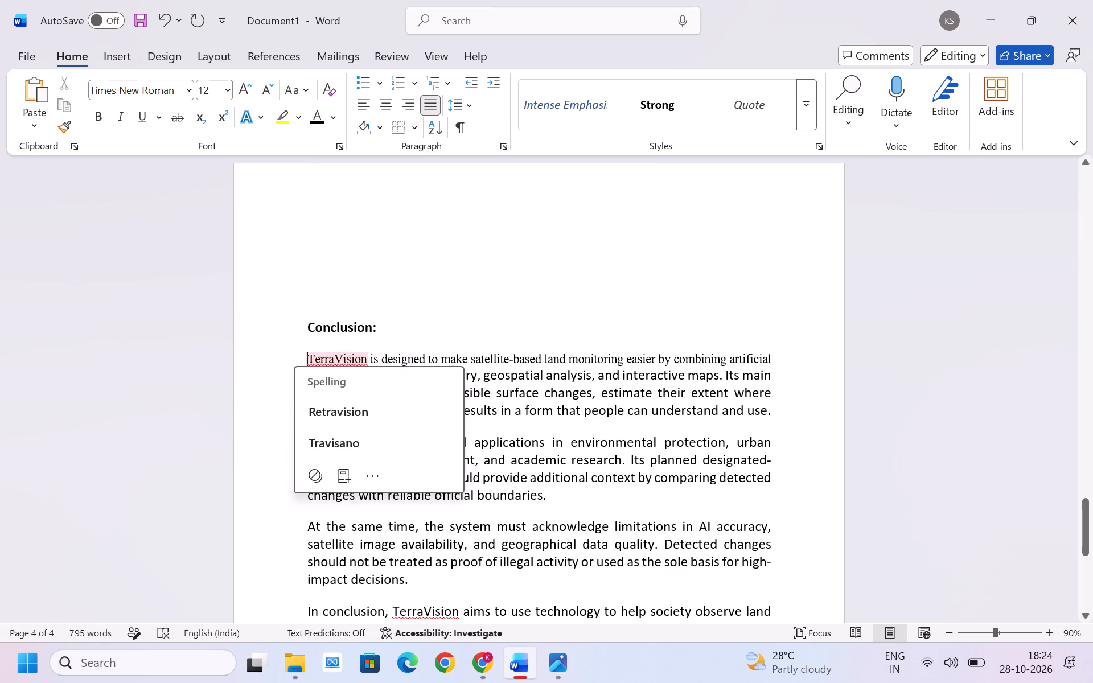
left_click(781, 356)
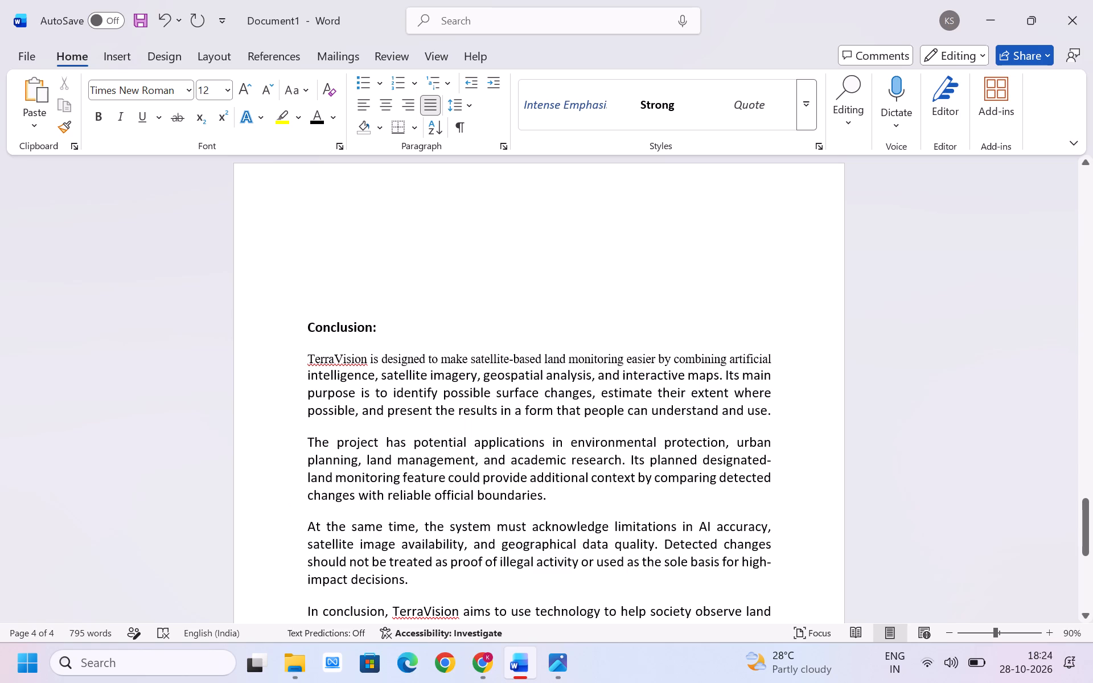
left_click(775, 357)
left_click_drag(775, 357, 334, 346)
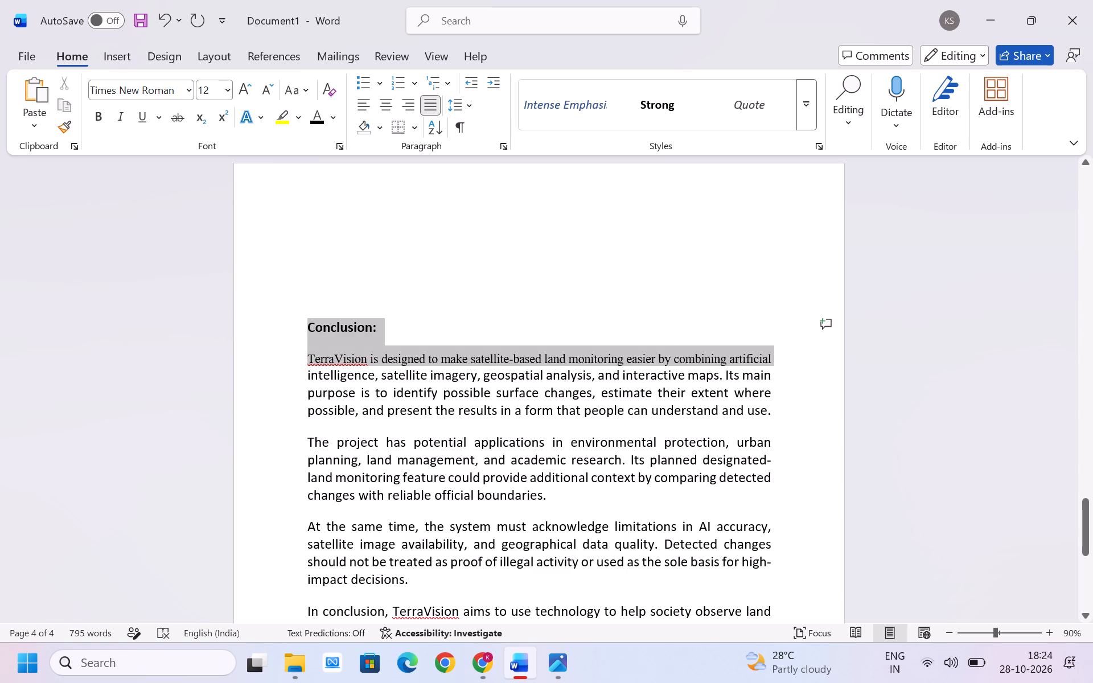
left_click_drag(334, 346, 322, 359)
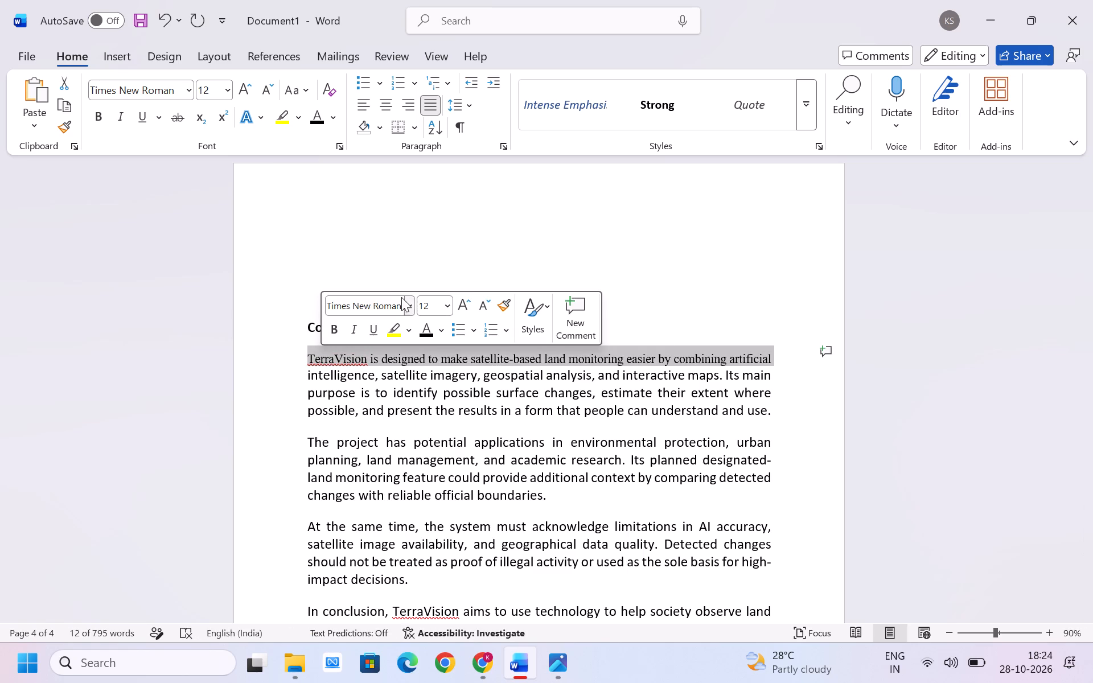
left_click(406, 305)
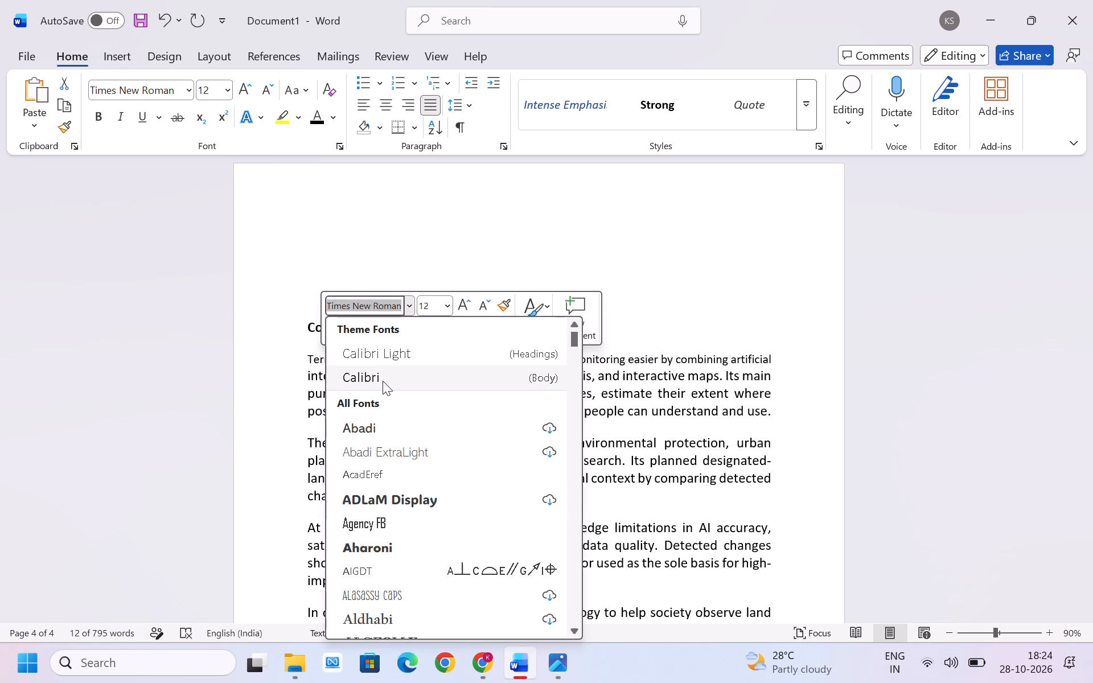
left_click(383, 381)
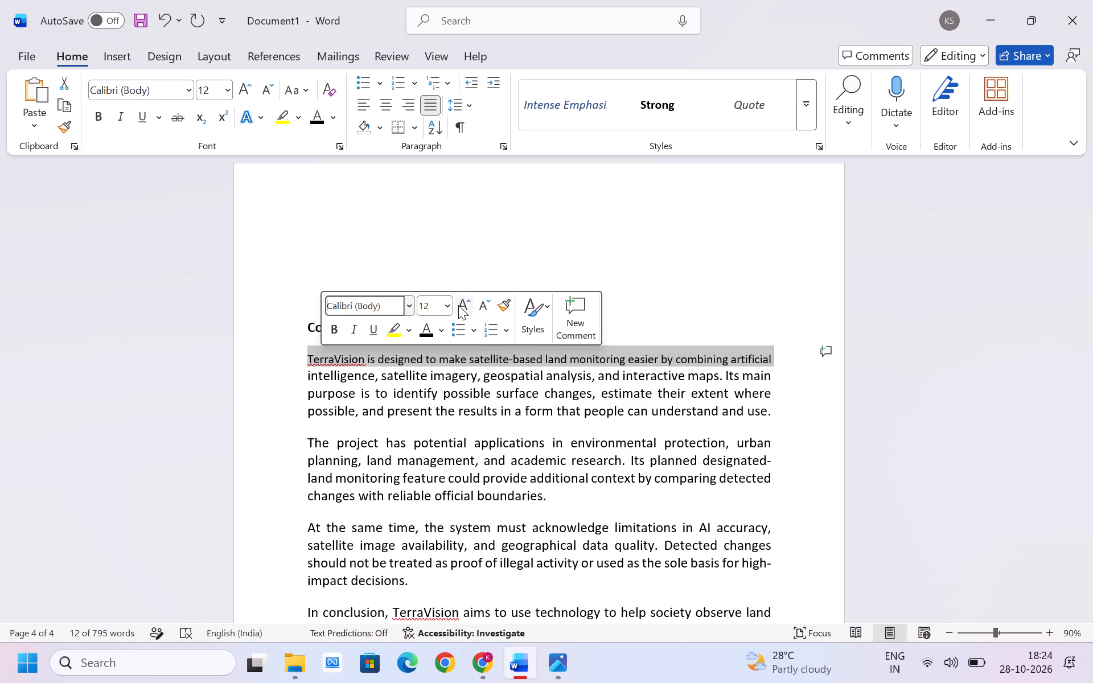
left_click(461, 307)
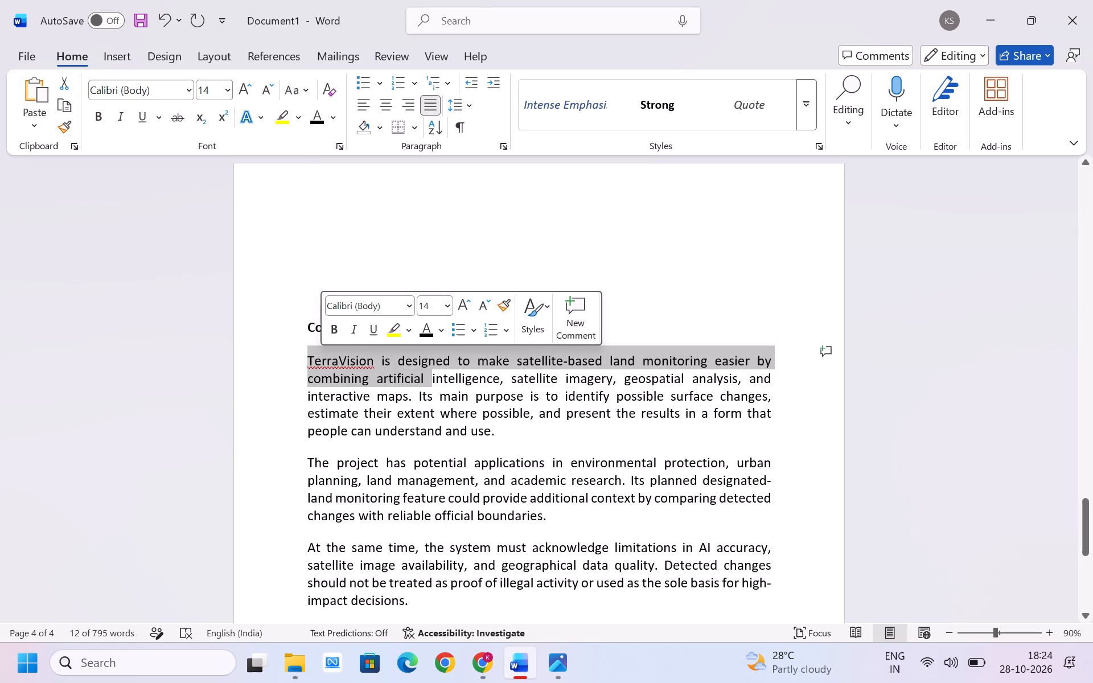
left_click(642, 241)
Increase the font size of the whole Advantages bullet list to 14.
scroll(642, 241, "up", 4)
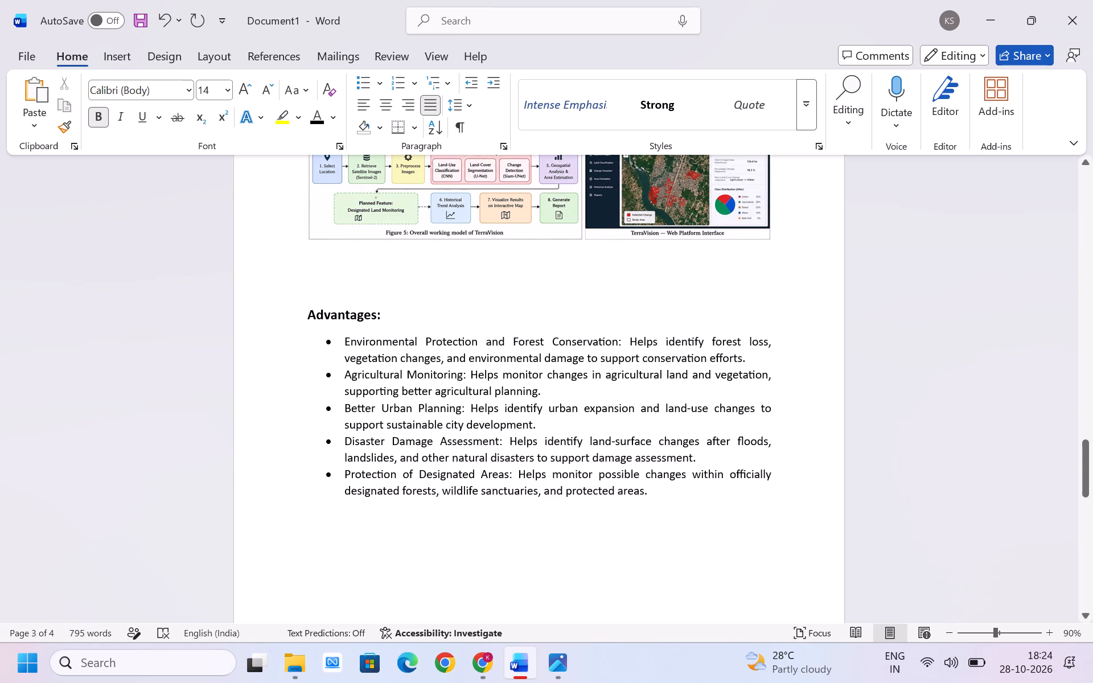
left_click_drag(340, 336, 652, 499)
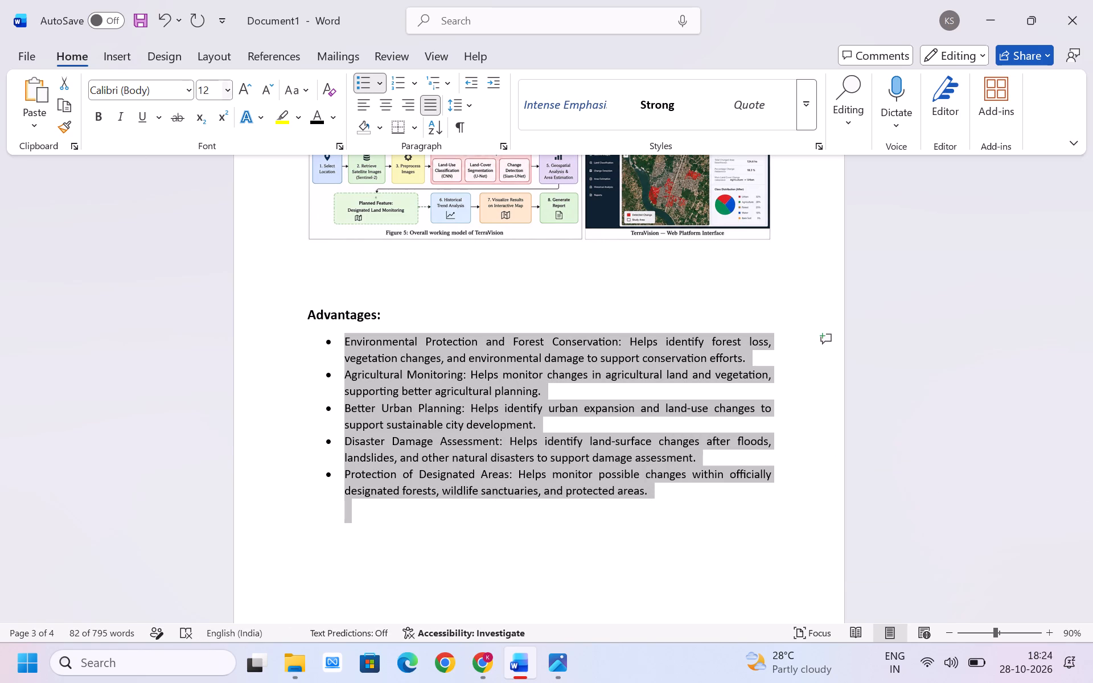
left_click(244, 88)
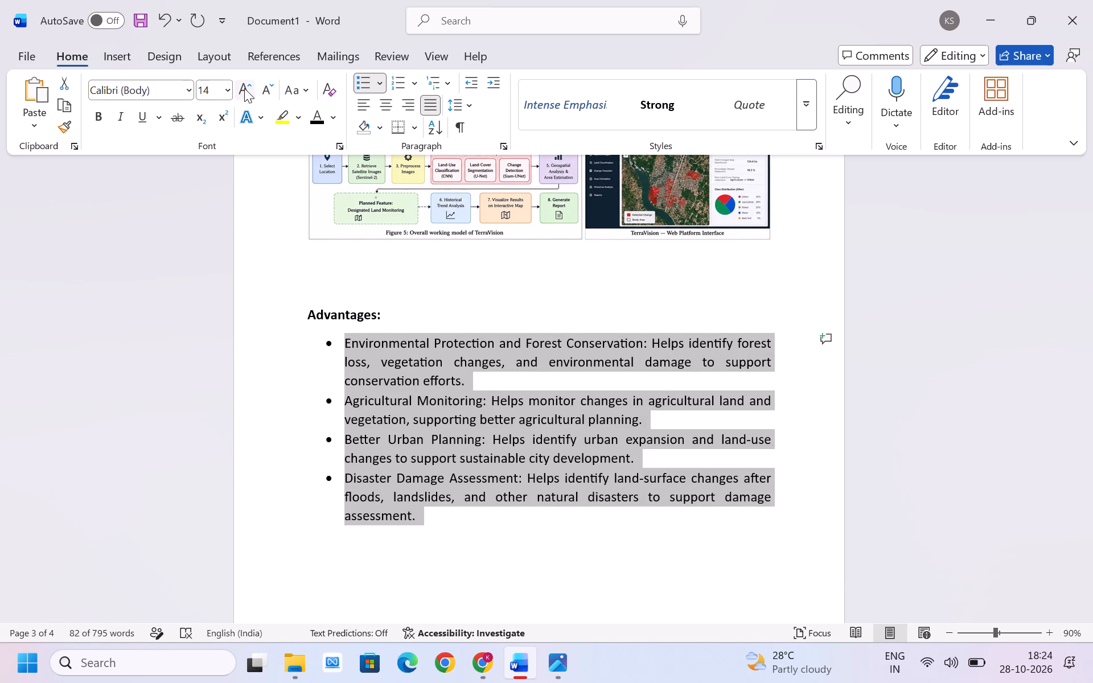
left_click(498, 559)
Examine the text formatting from the figures back through Methodology to the Introduction and Problem Statement.
scroll(498, 559, "up", 3)
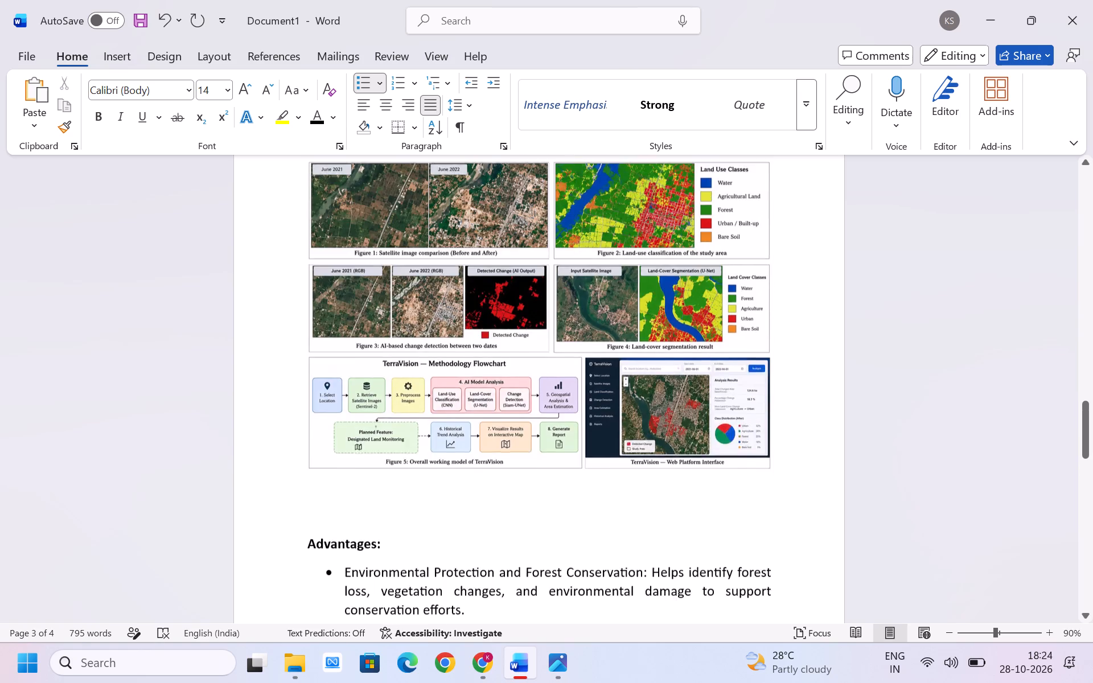
scroll(498, 559, "up", 3)
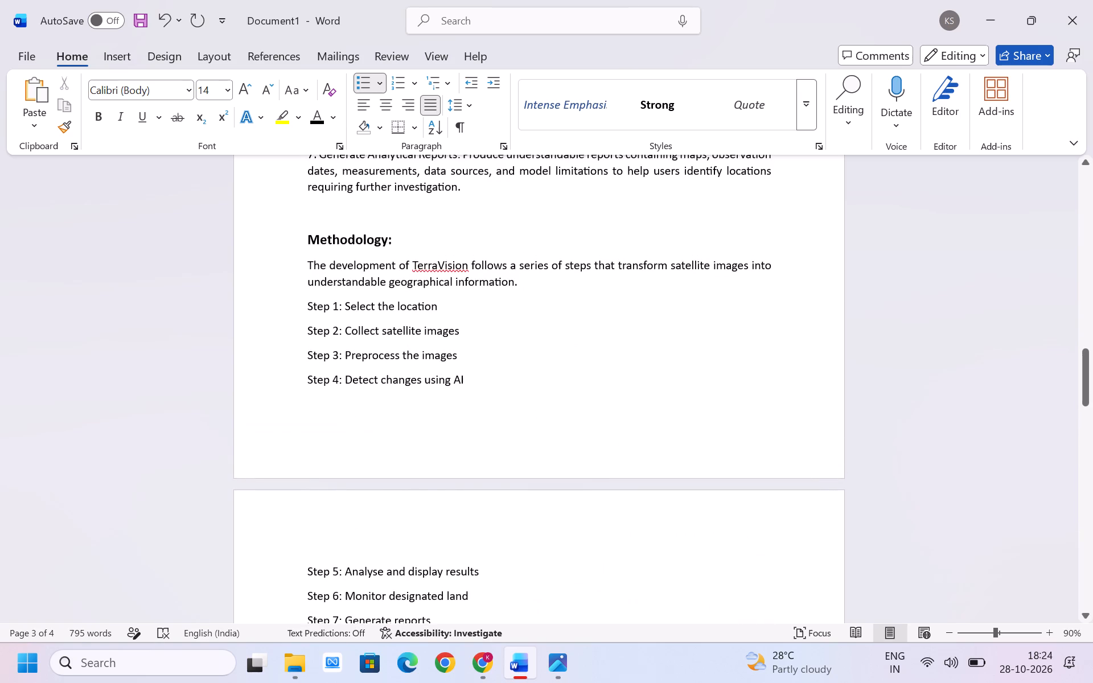
scroll(327, 294, "up", 7)
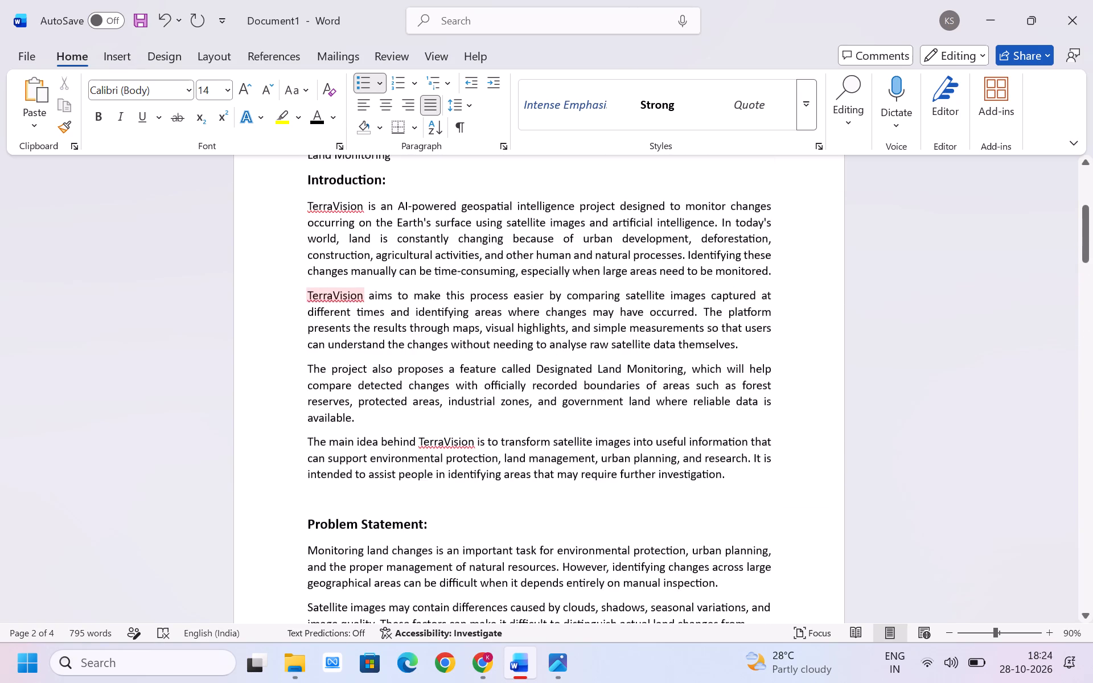
scroll(327, 294, "up", 3)
left_click(477, 400)
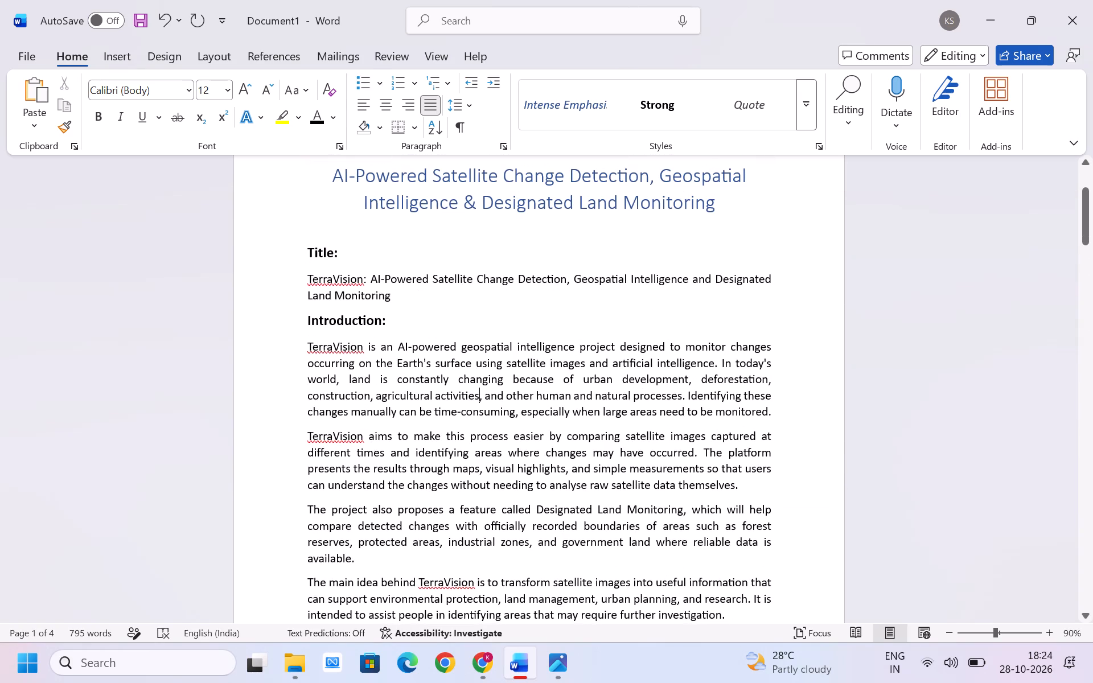
scroll(477, 400, "down", 1)
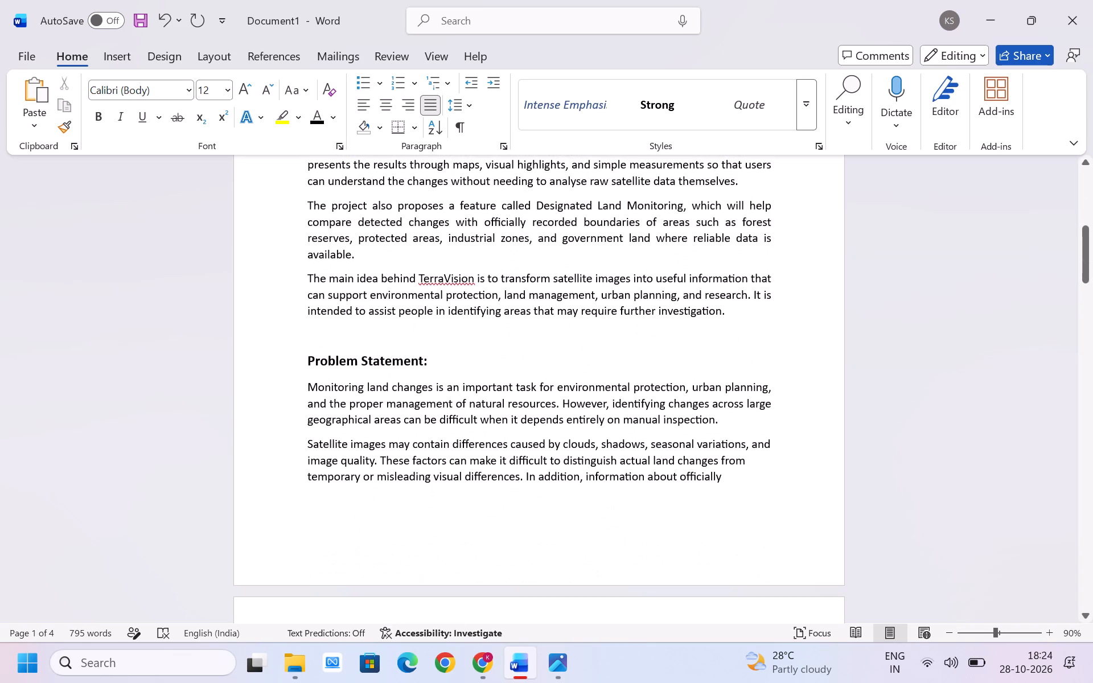
Ignore all spelling flags on the word TerraVision, starting from the line introducing the Objectives list.
left_click(410, 451)
scroll(410, 451, "down", 1)
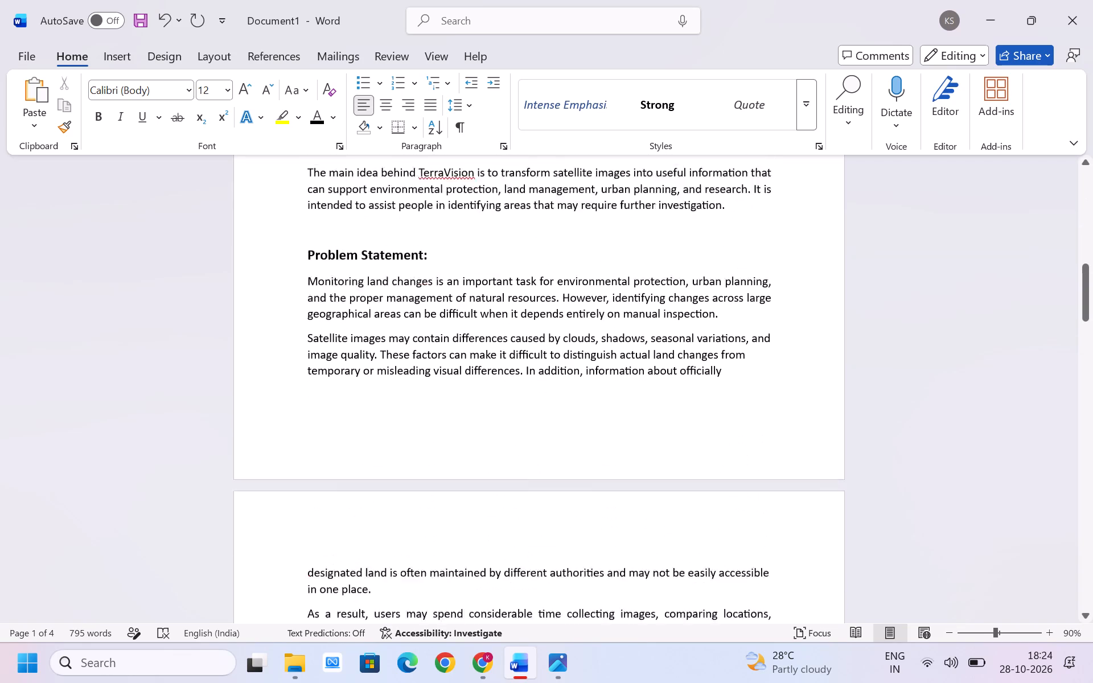
scroll(410, 451, "down", 2)
scroll(410, 451, "right", 1)
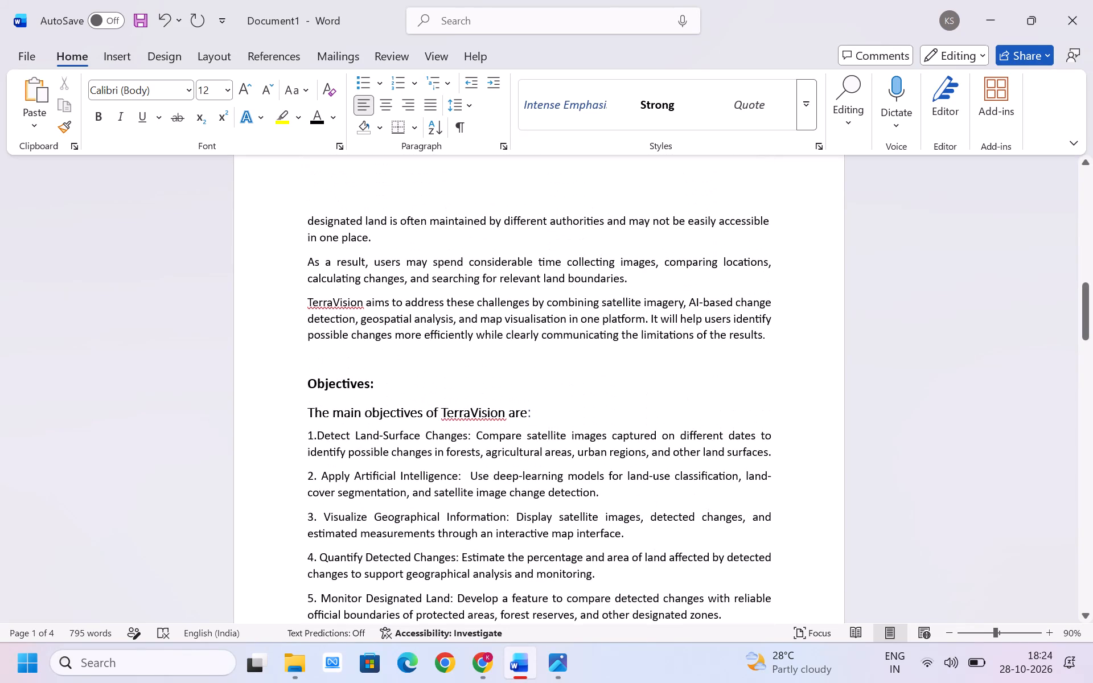
right_click(496, 410)
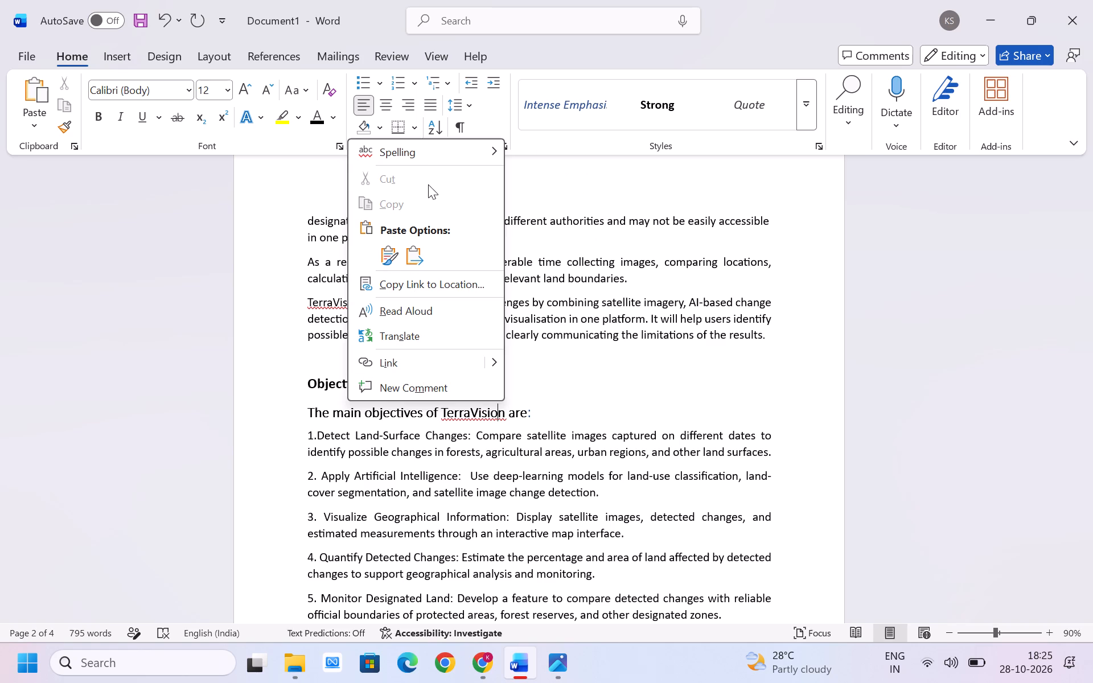
left_click(574, 389)
right_click(473, 410)
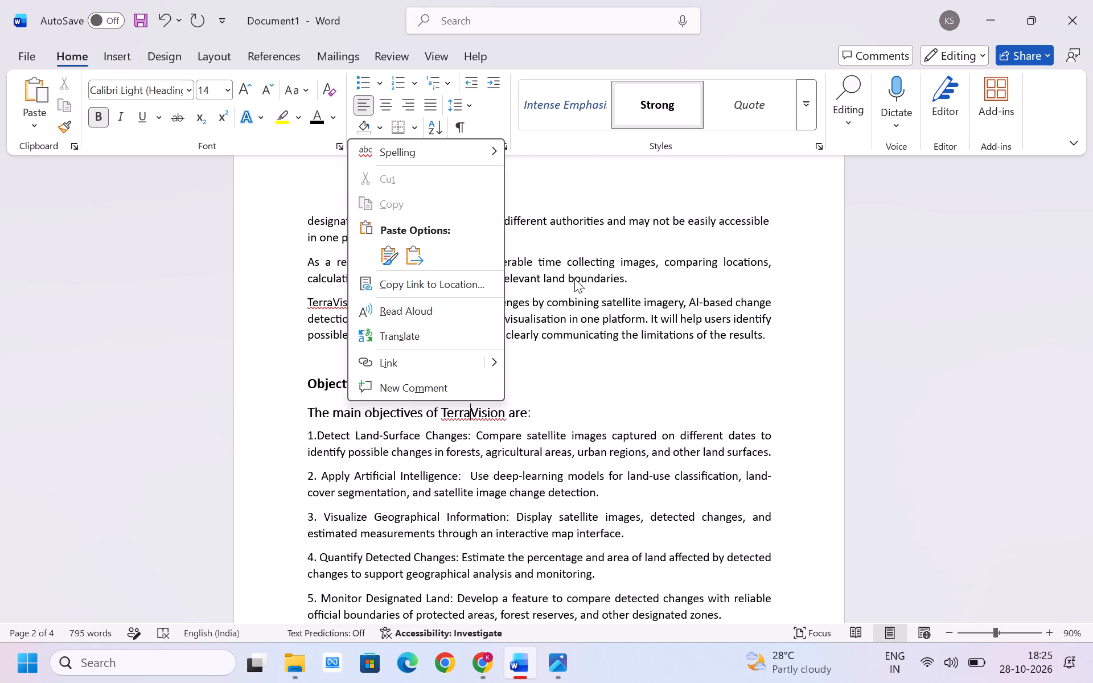
right_click(500, 421)
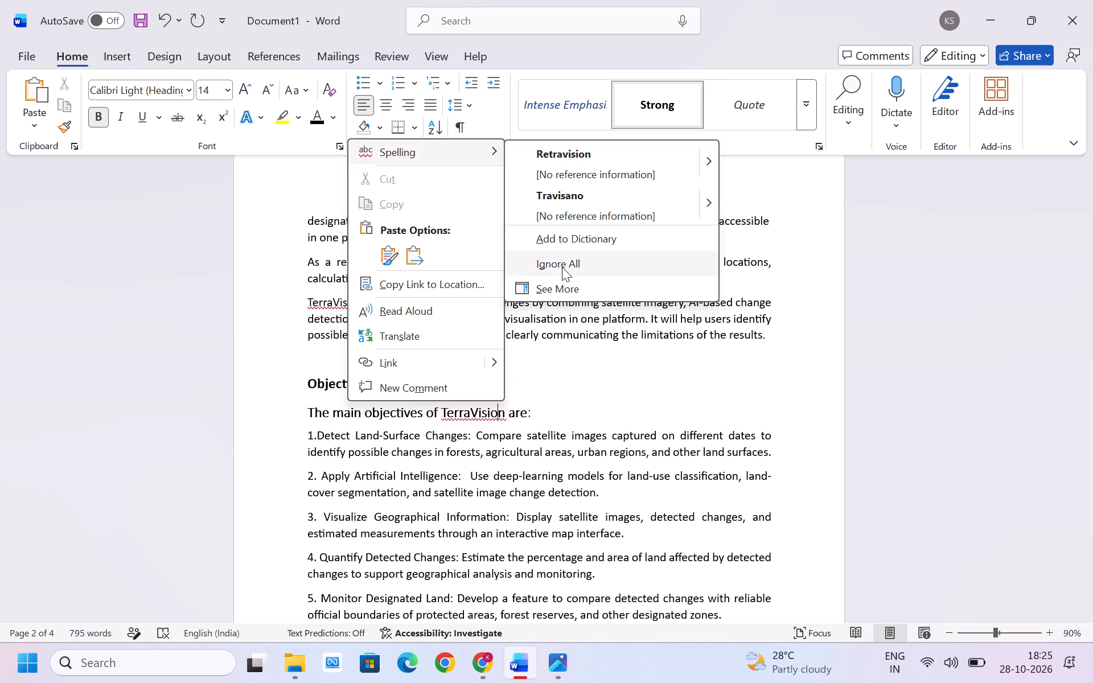
left_click(562, 267)
Review the whole report and check the font and size of the Introduction heading, Objectives text and Methodology text.
scroll(462, 466, "right", 4)
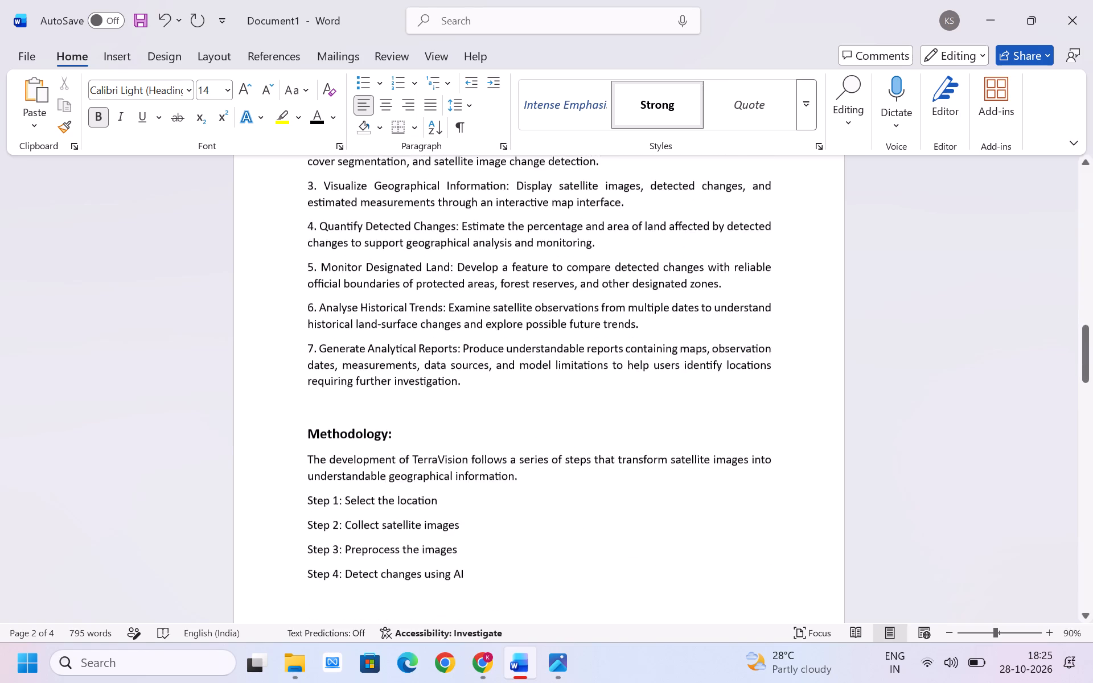
scroll(462, 466, "right", 5)
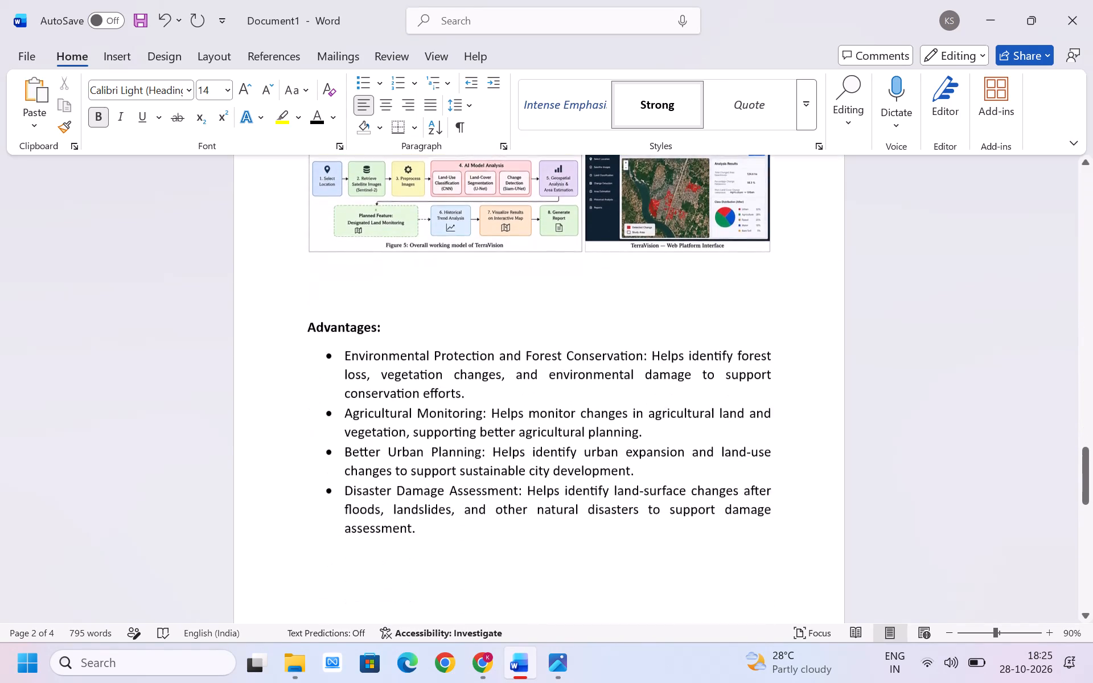
scroll(462, 466, "right", 5)
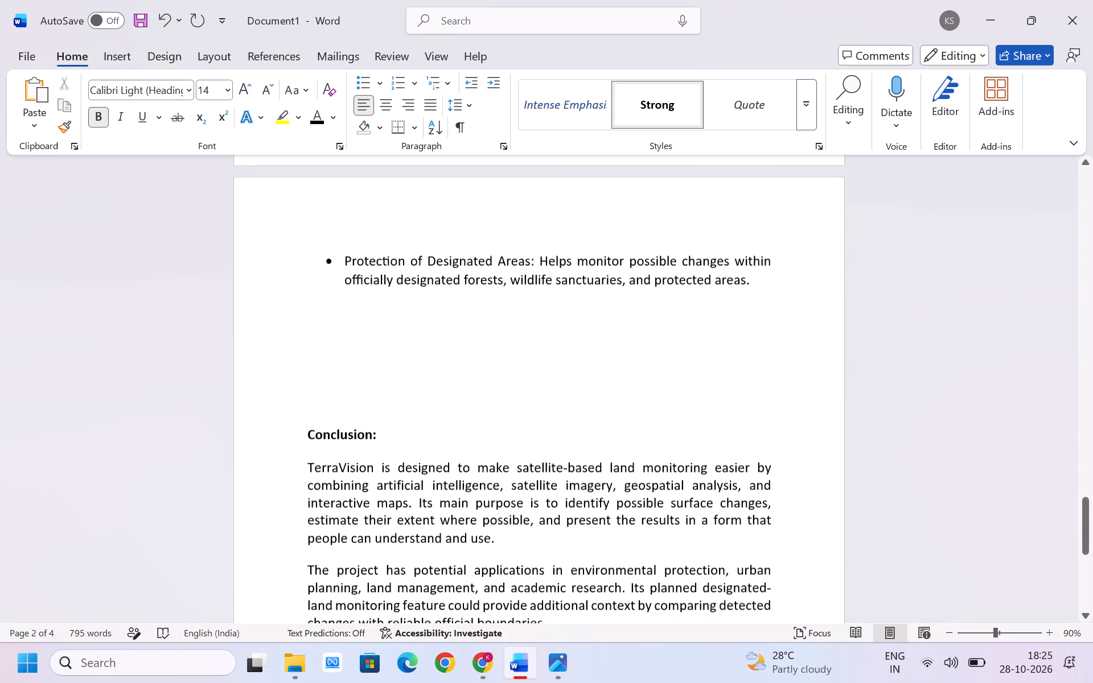
scroll(462, 466, "right", 7)
scroll(462, 466, "up", 6)
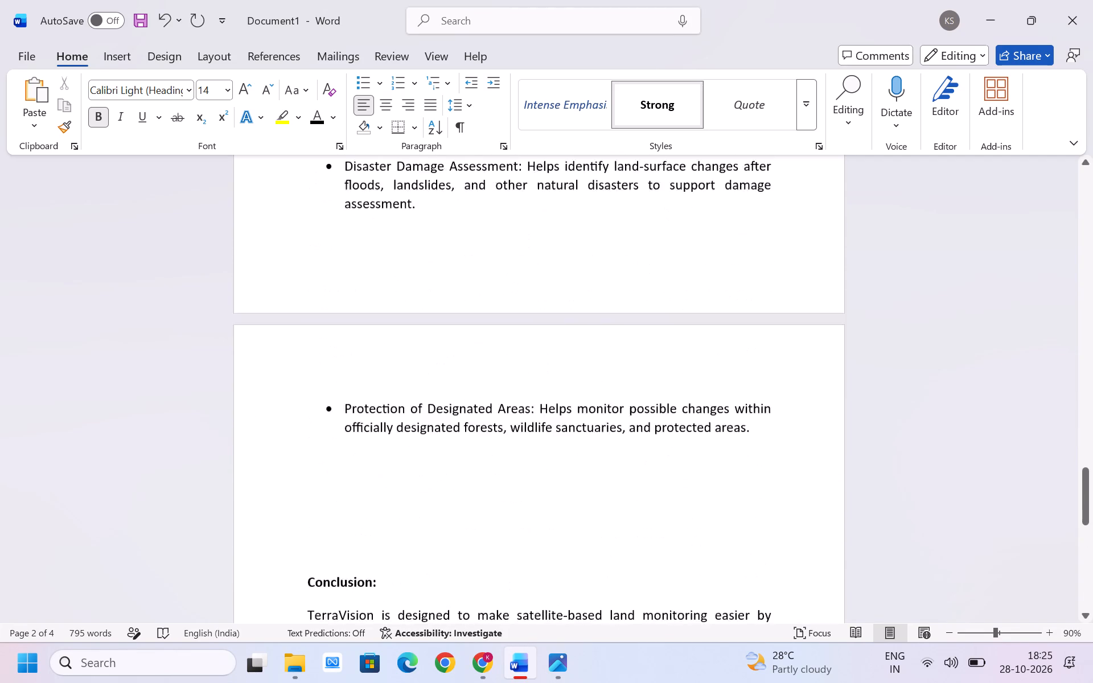
scroll(462, 466, "up", 5)
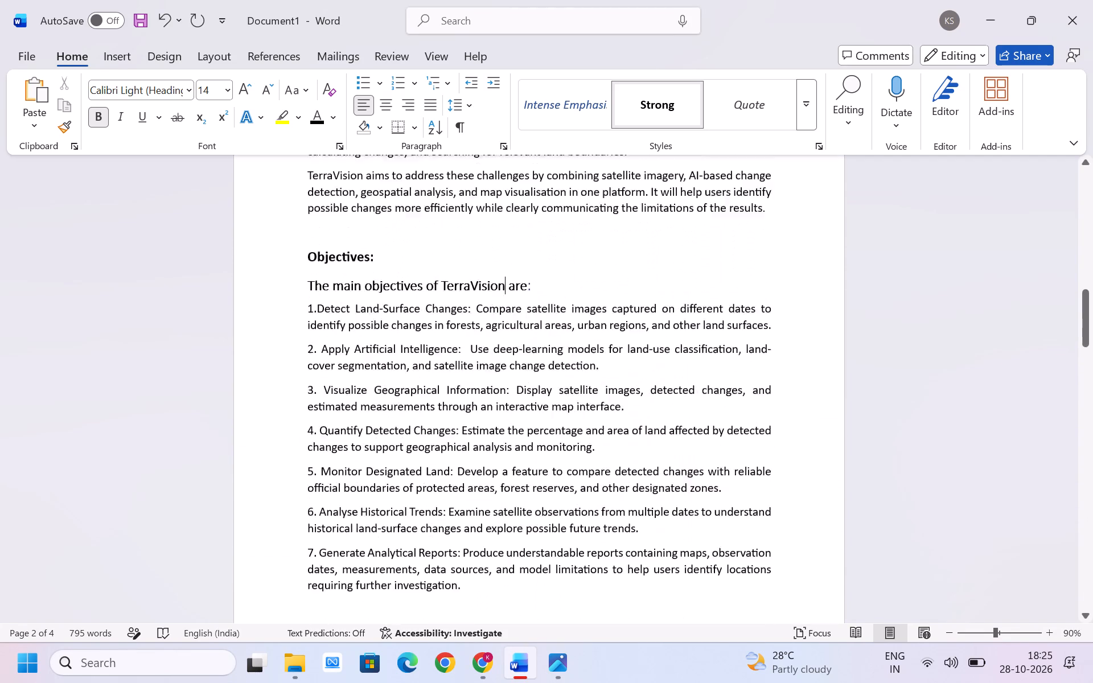
scroll(462, 466, "up", 9)
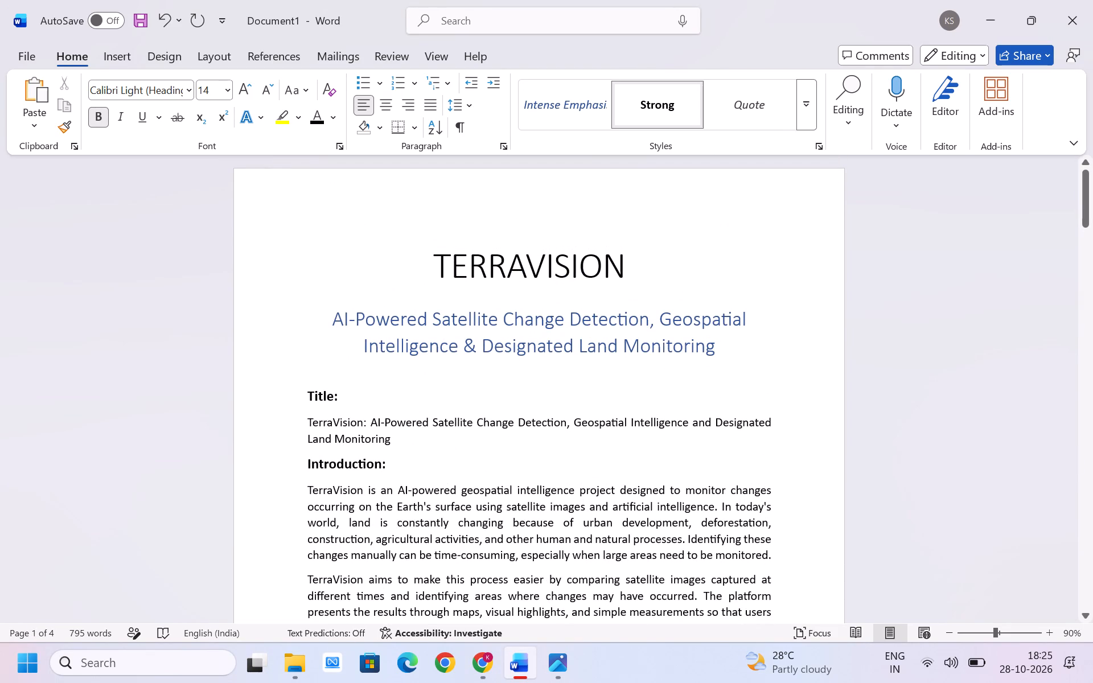
left_click(385, 458)
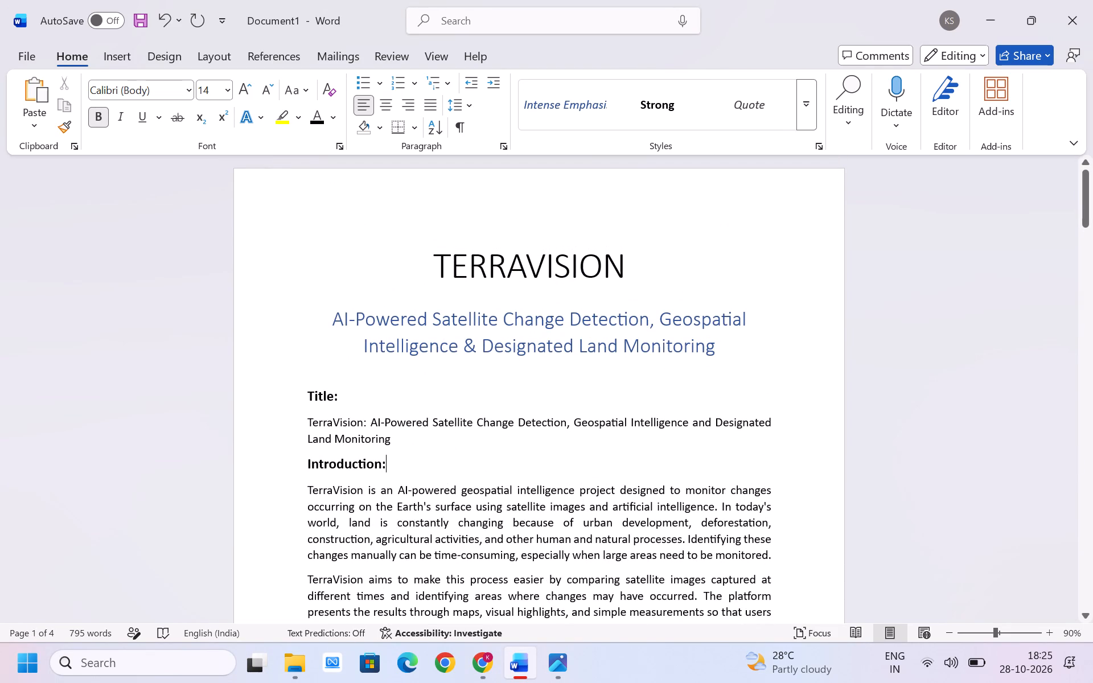
scroll(321, 485, "right", 5)
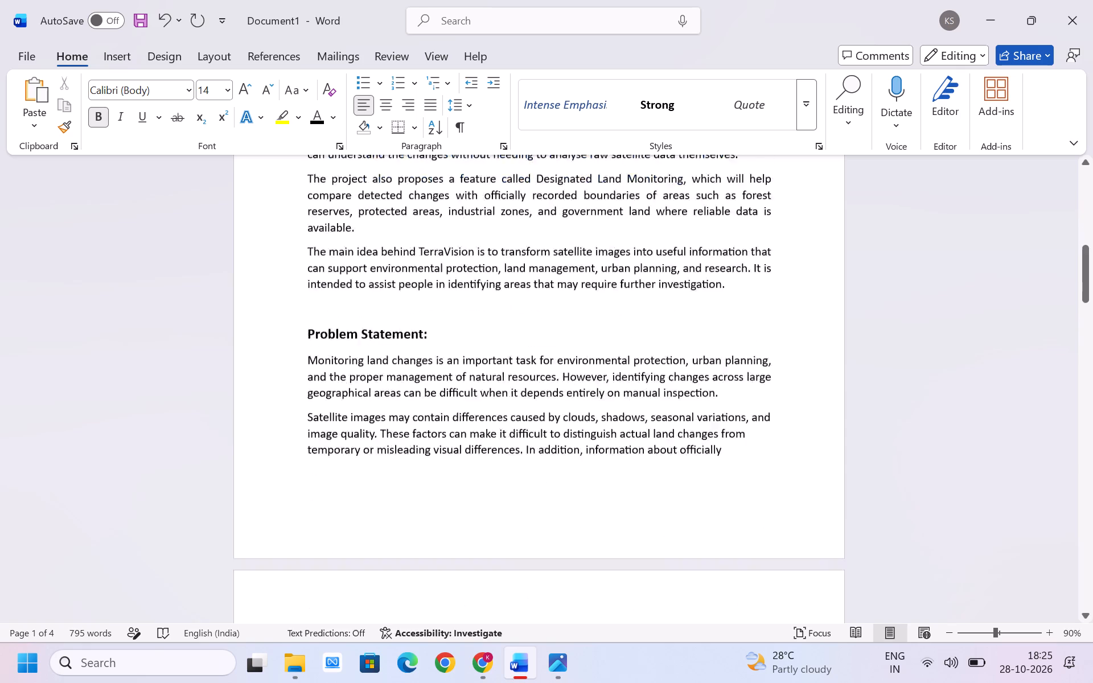
scroll(321, 485, "right", 4)
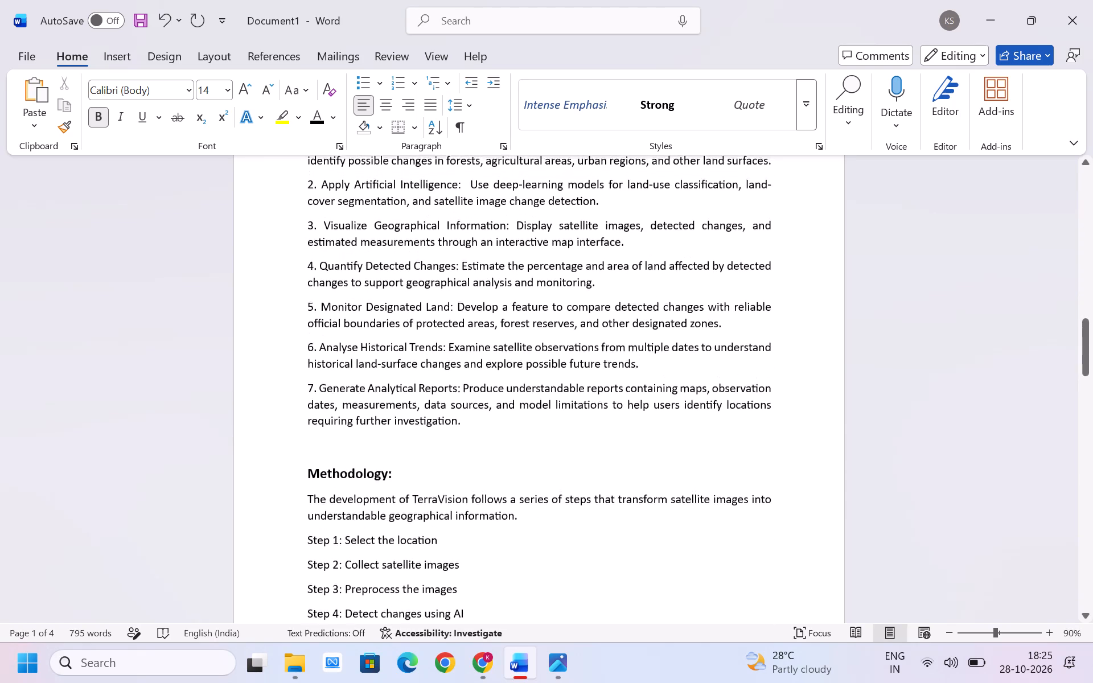
left_click(459, 375)
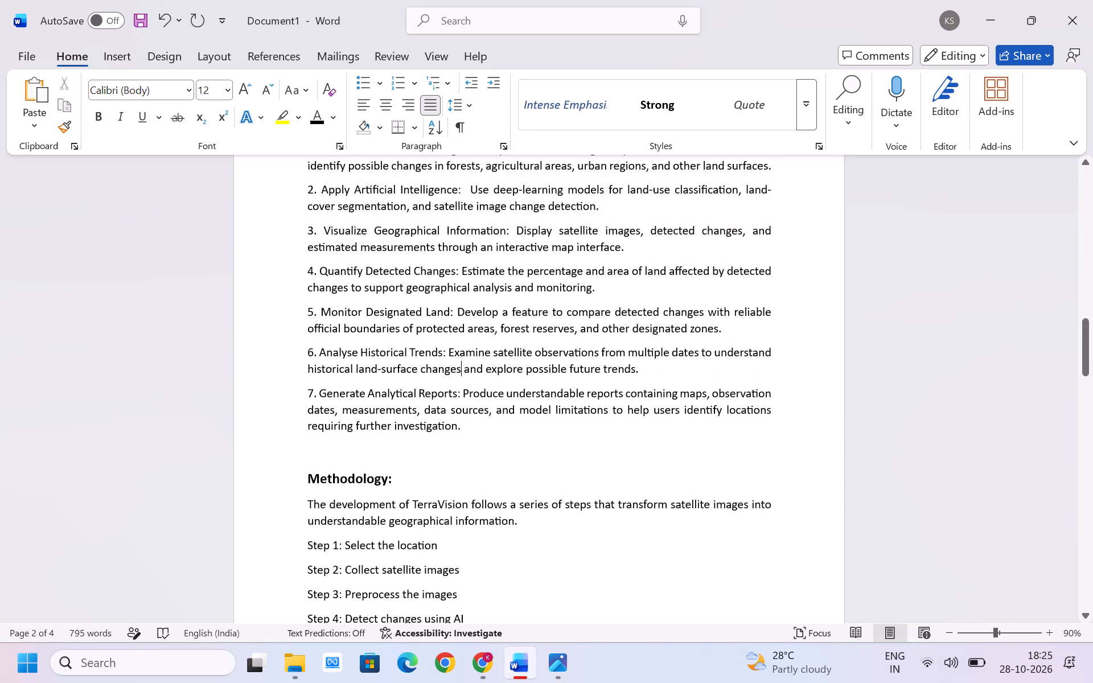
left_click(449, 525)
Reduce the font size of all five Advantages bullets, including Protection of Designated Areas, to 12.
scroll(449, 525, "right", 7)
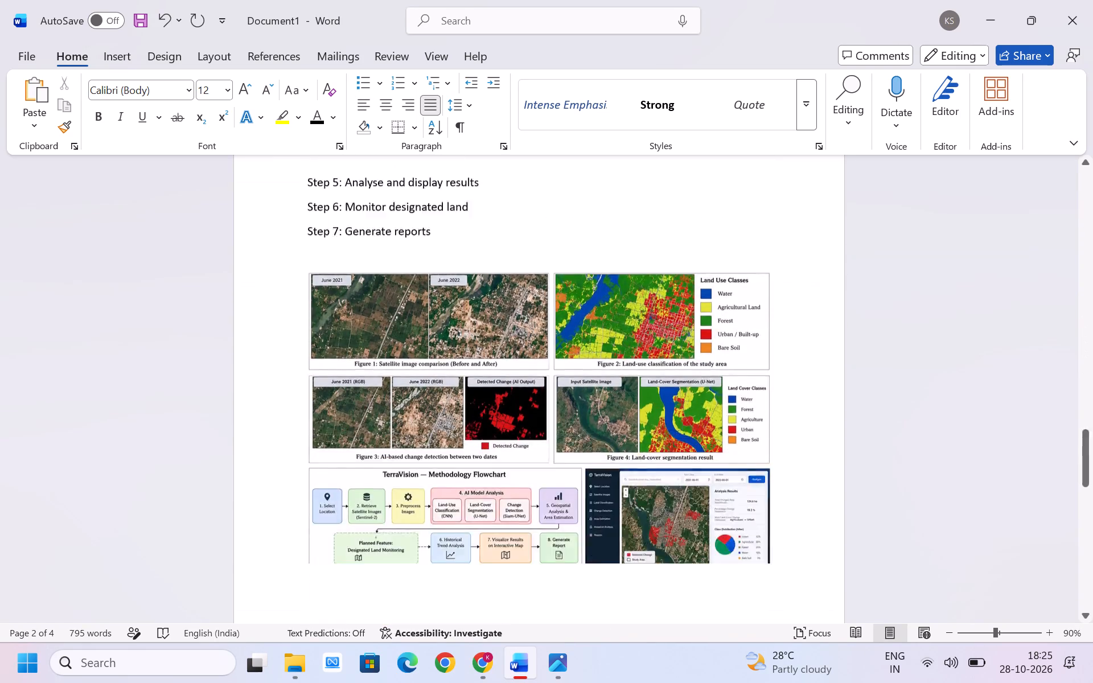
scroll(449, 525, "right", 1)
scroll(449, 525, "up", 2)
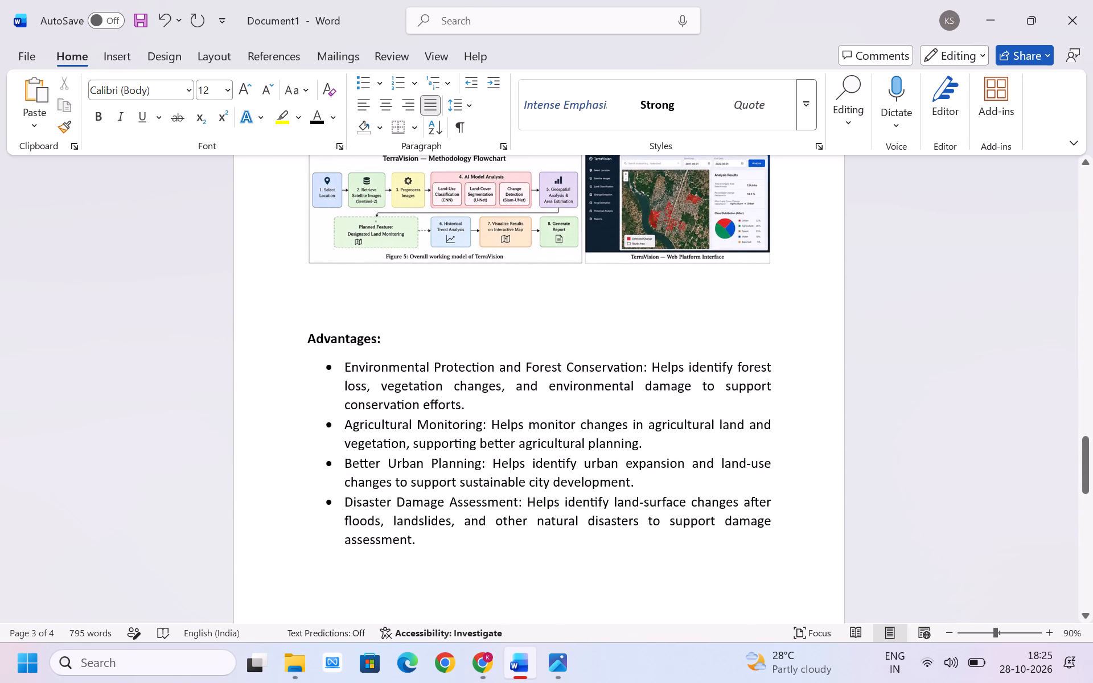
left_click_drag(344, 364, 414, 548)
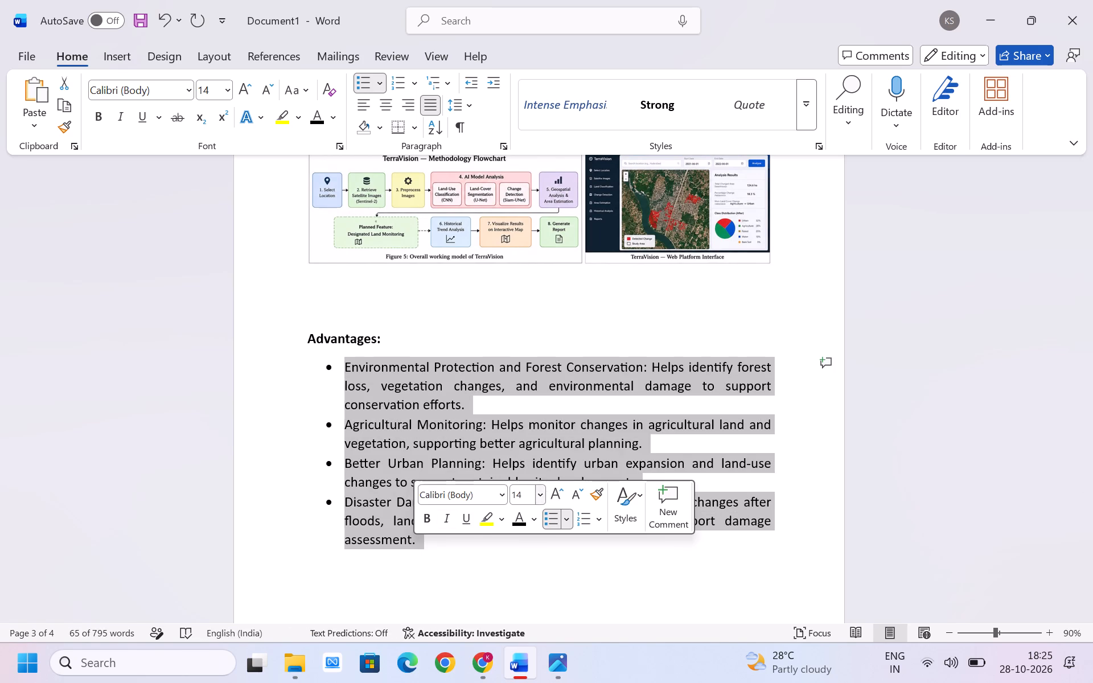
left_click(576, 489)
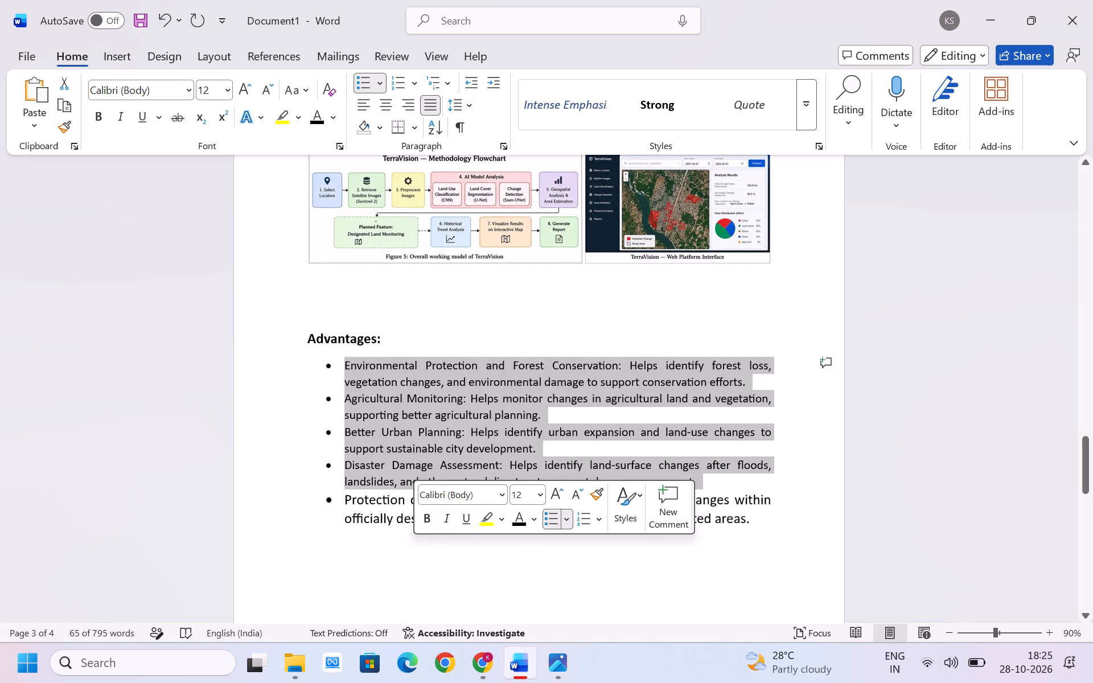
left_click(345, 499)
left_click_drag(345, 499, 646, 552)
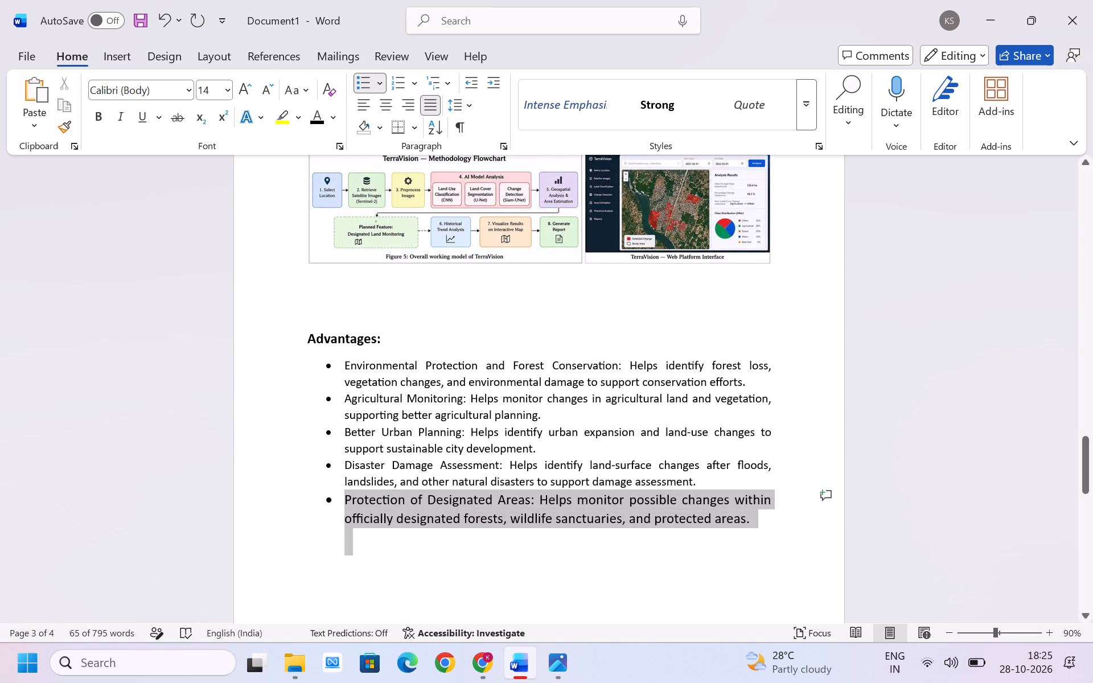
left_click_drag(646, 552, 747, 521)
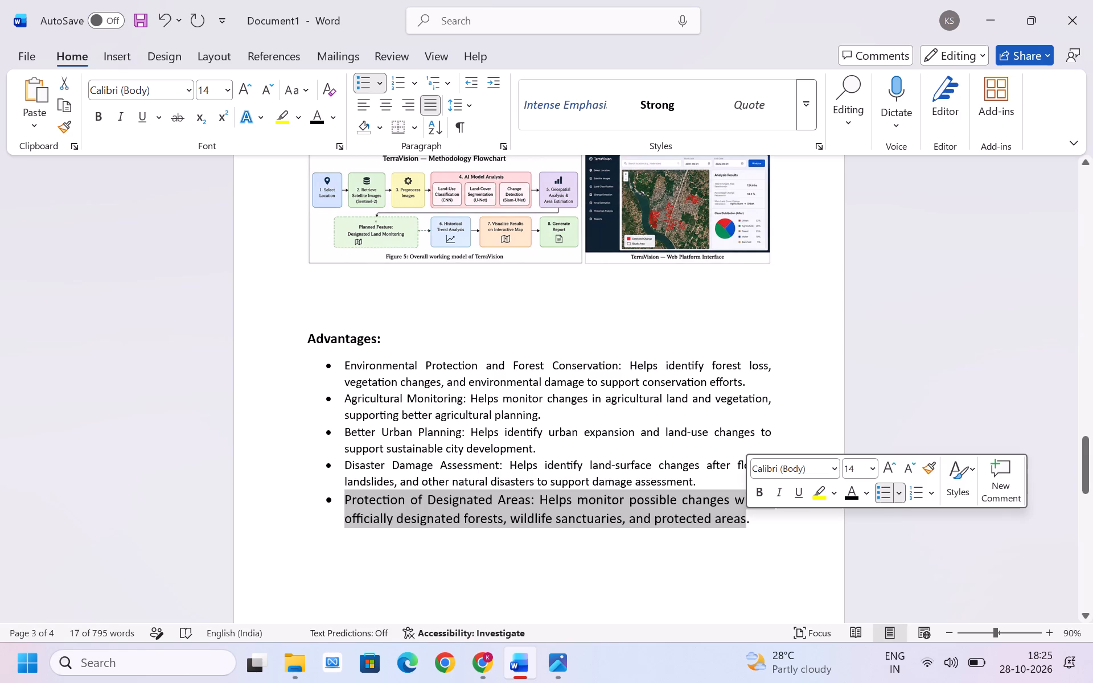
left_click(913, 462)
left_click(656, 421)
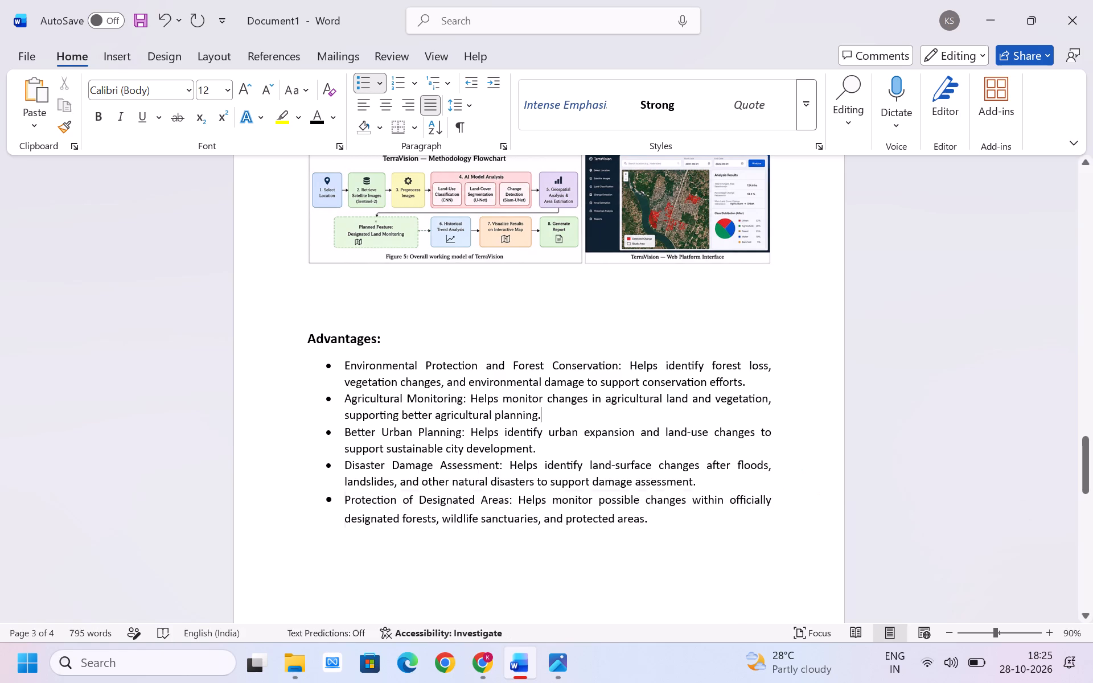
left_click(571, 448)
Reduce the font size of all the Conclusion paragraphs below the heading to 12.
scroll(571, 448, "right", 5)
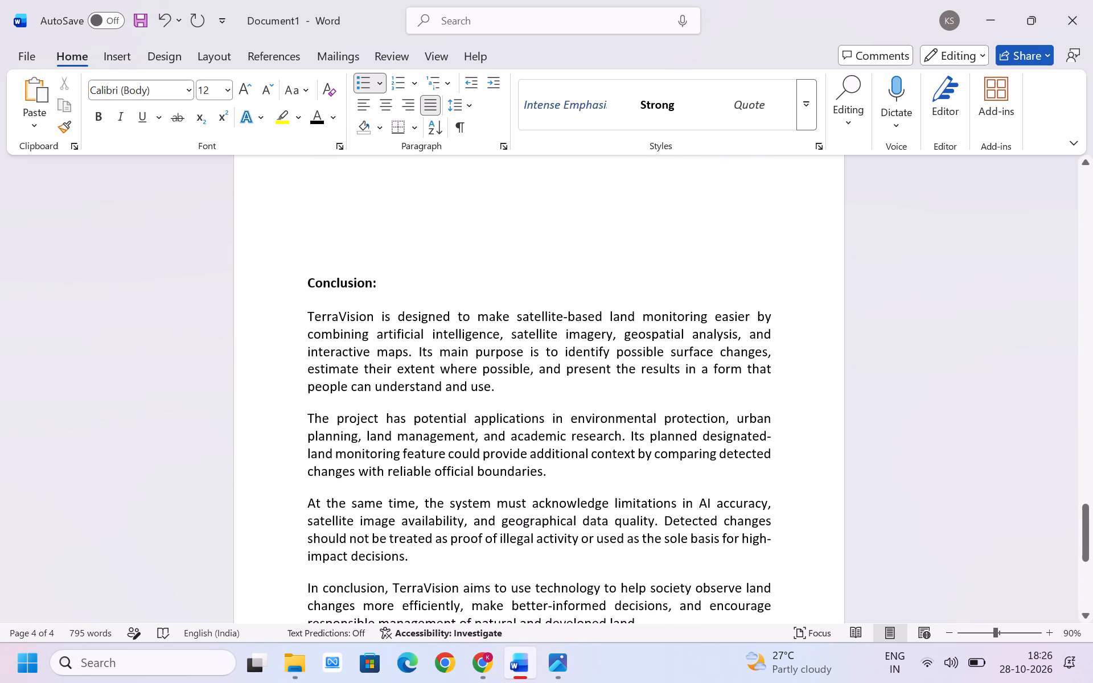
left_click_drag(311, 314, 470, 315)
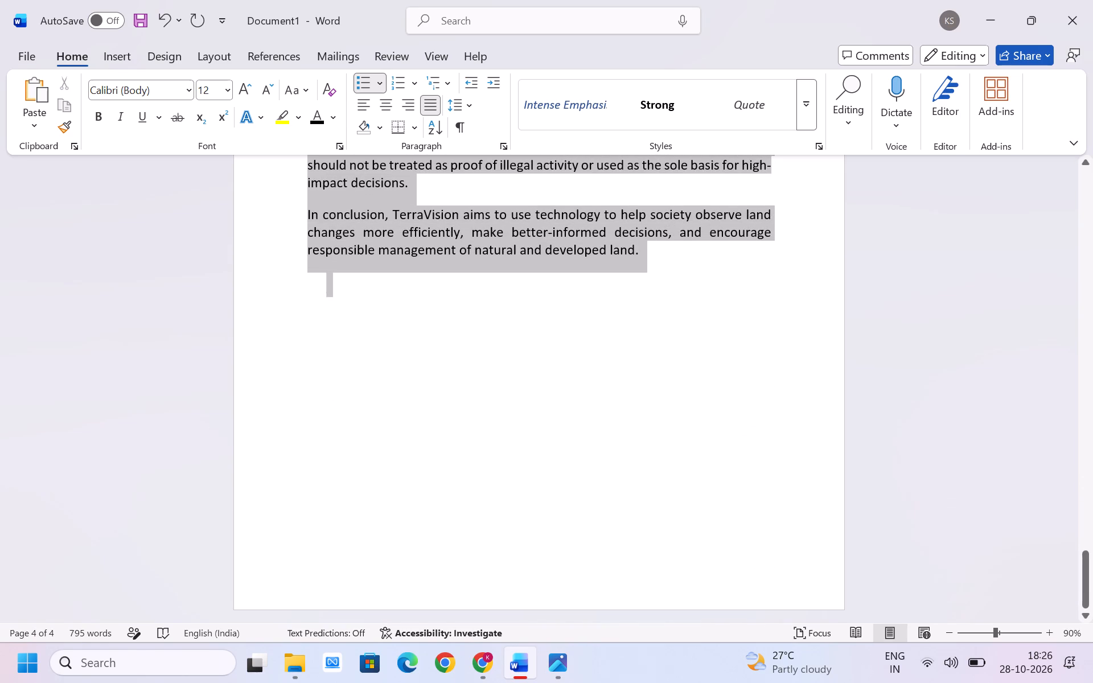
left_click_drag(470, 315, 639, 250)
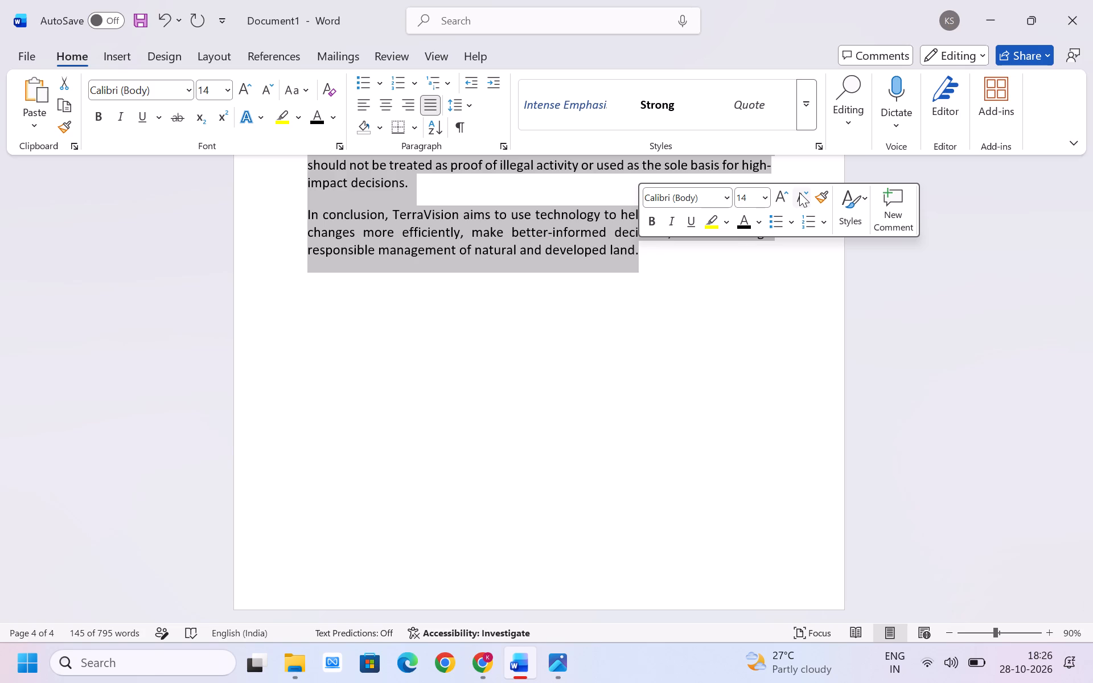
left_click(799, 192)
left_click(492, 320)
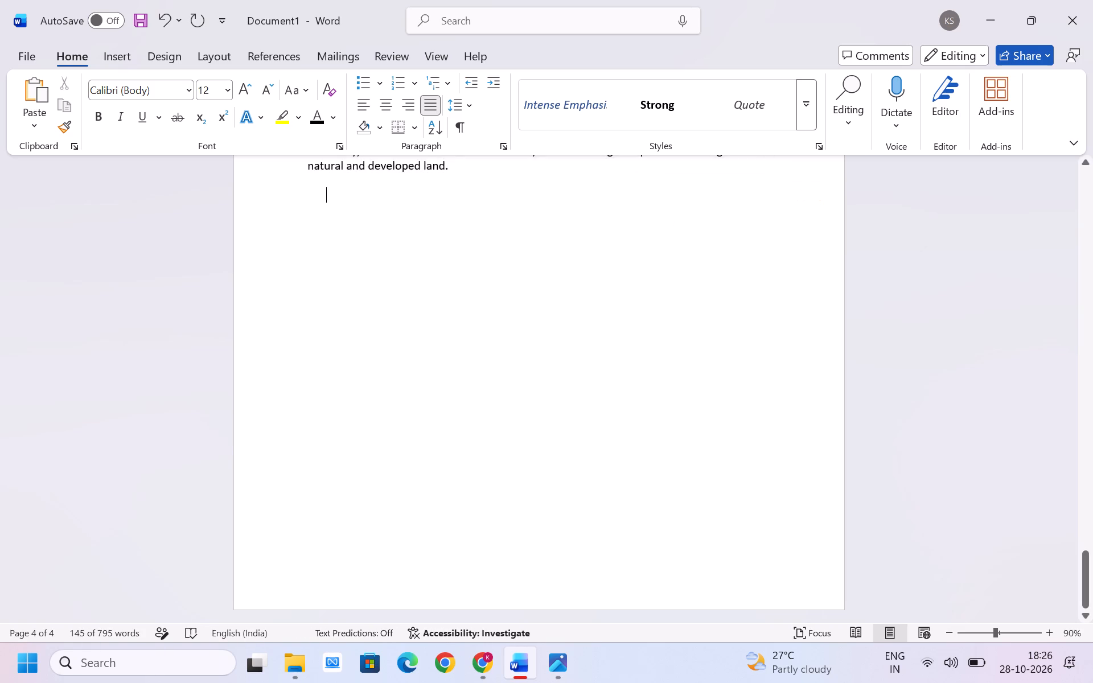
Review the layout and text sizes from Methodology through the figures, Advantages and Conclusion, and return to the title.
scroll(492, 320, "up", 10)
scroll(492, 320, "right", 3)
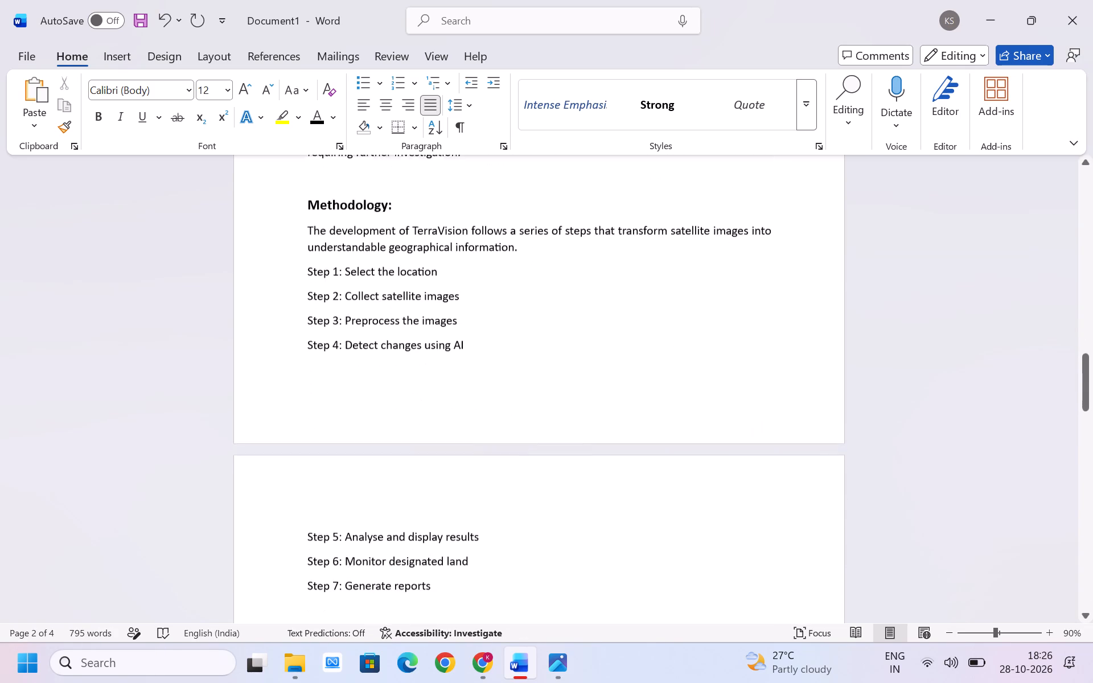
scroll(492, 320, "right", 1)
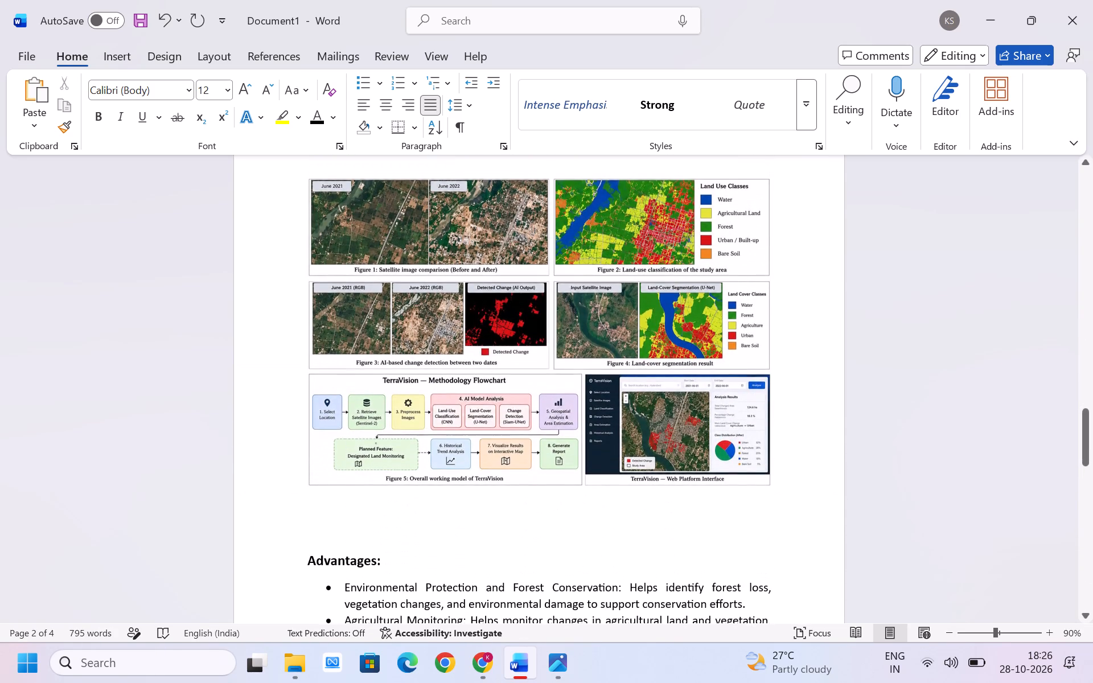
scroll(492, 320, "right", 2)
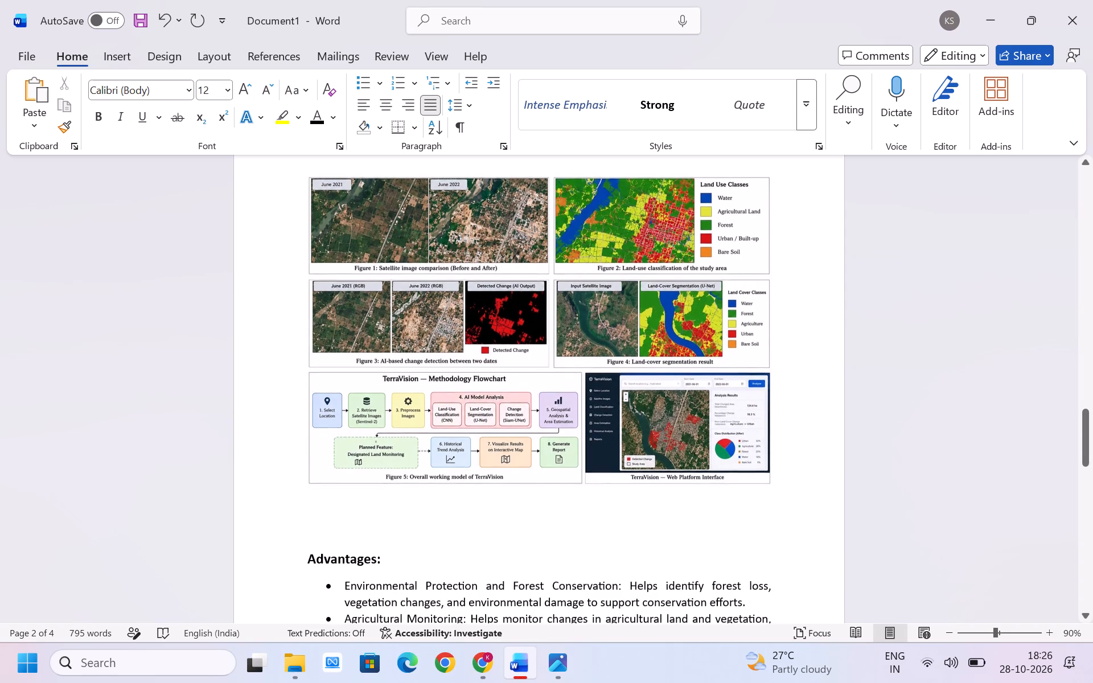
scroll(492, 320, "right", 1)
scroll(708, 315, "right", 2)
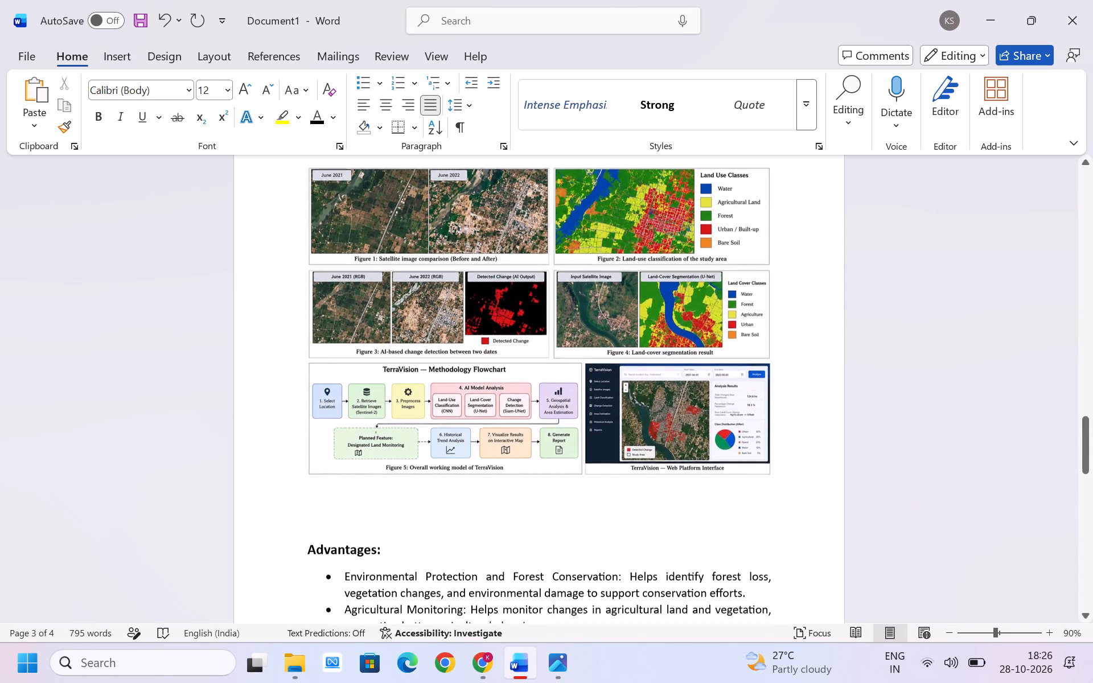
scroll(708, 315, "right", 14)
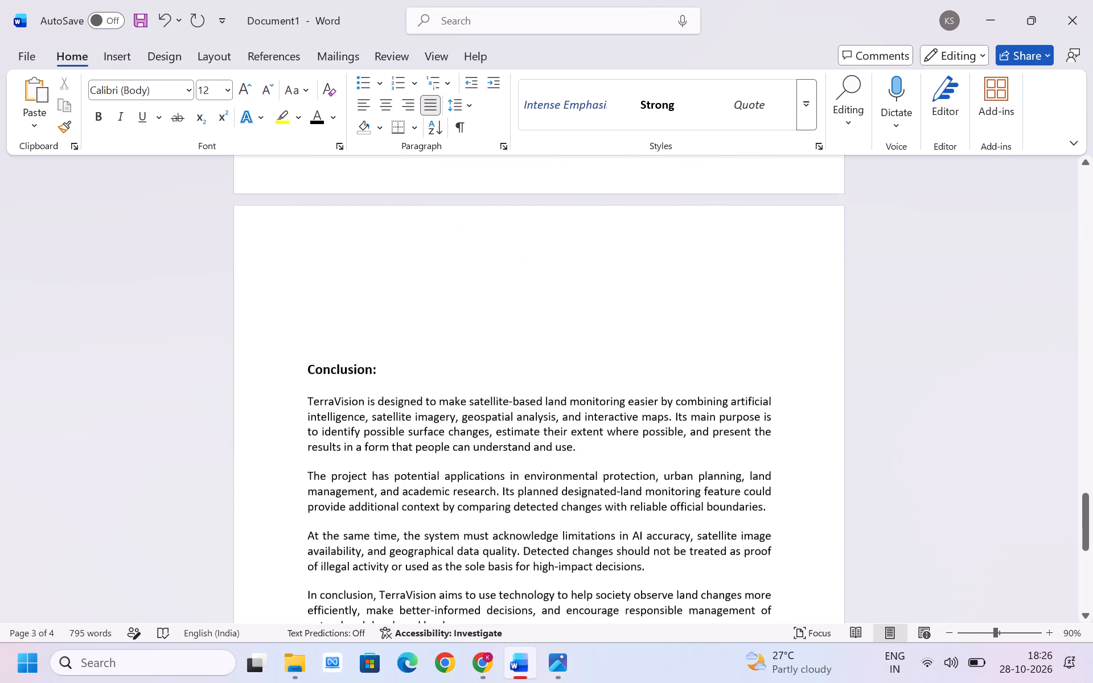
scroll(708, 315, "right", 6)
scroll(708, 315, "up", 18)
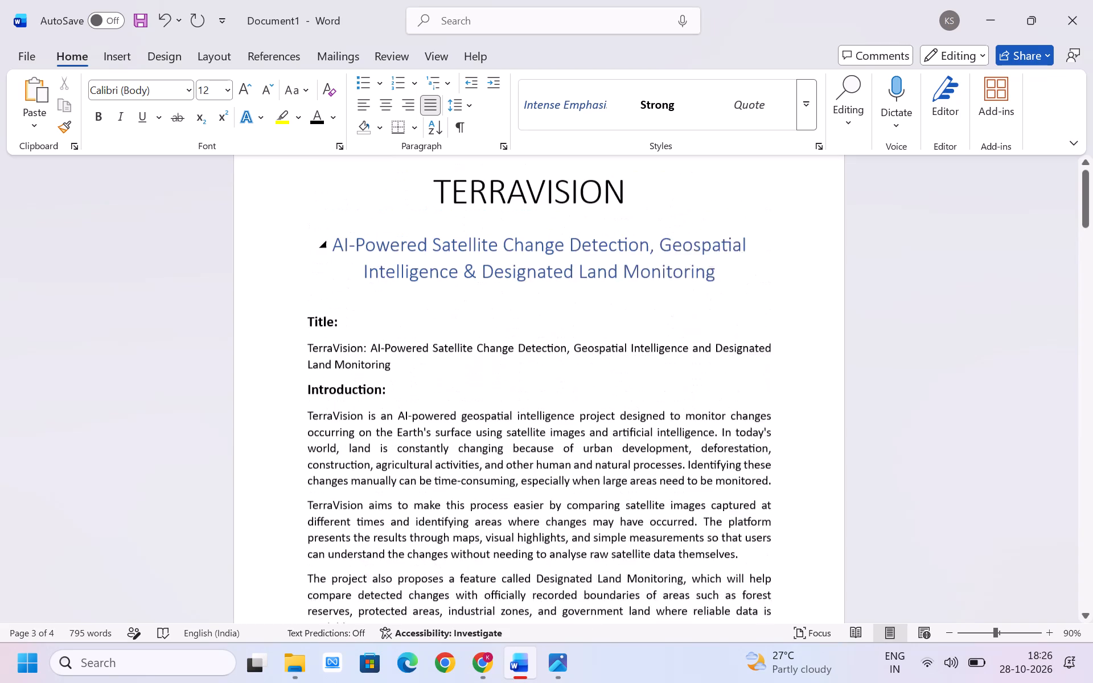
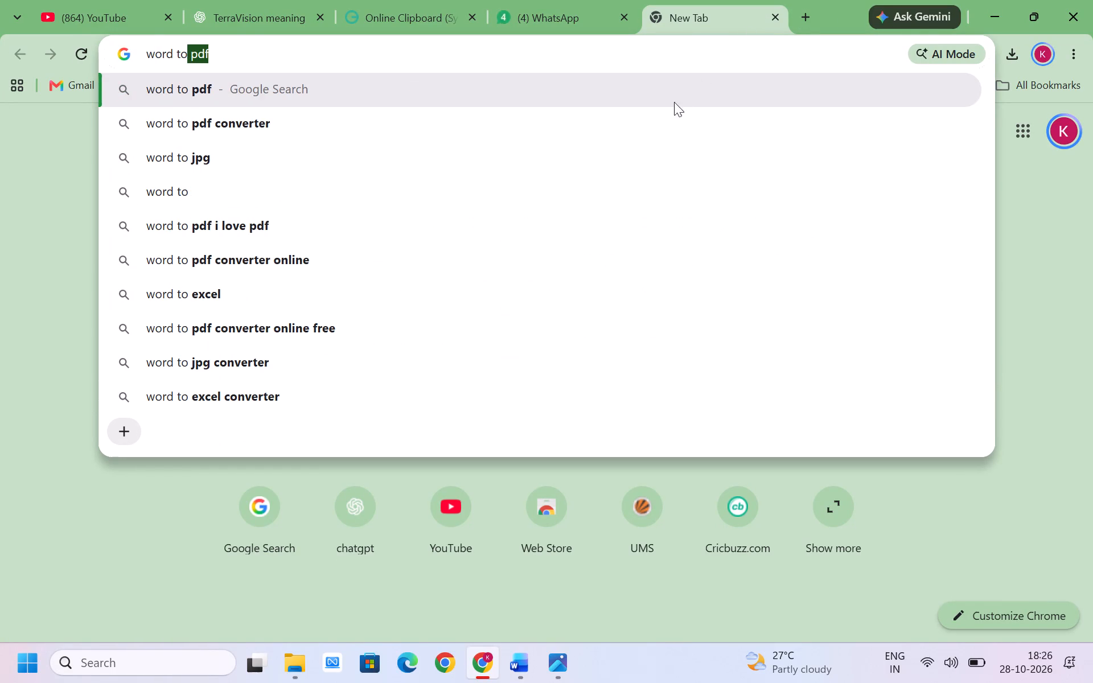
In Chrome, search the web for "word to pdf converter" and open iLovePDF's Word to PDF conversion page.
left_click(661, 114)
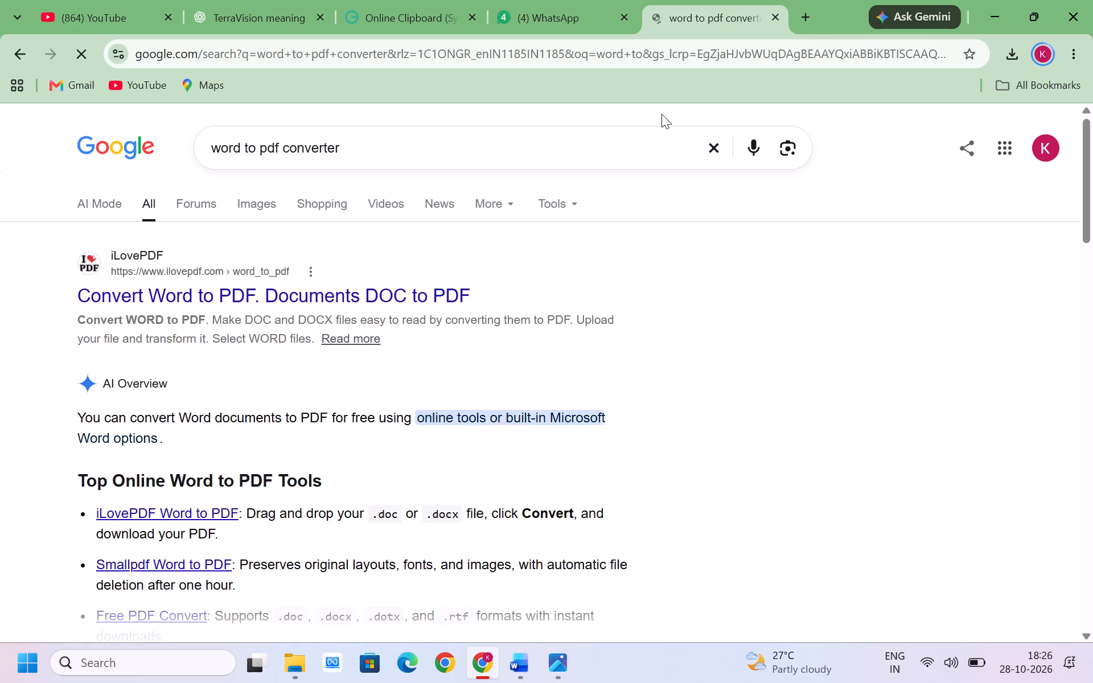
left_click(334, 296)
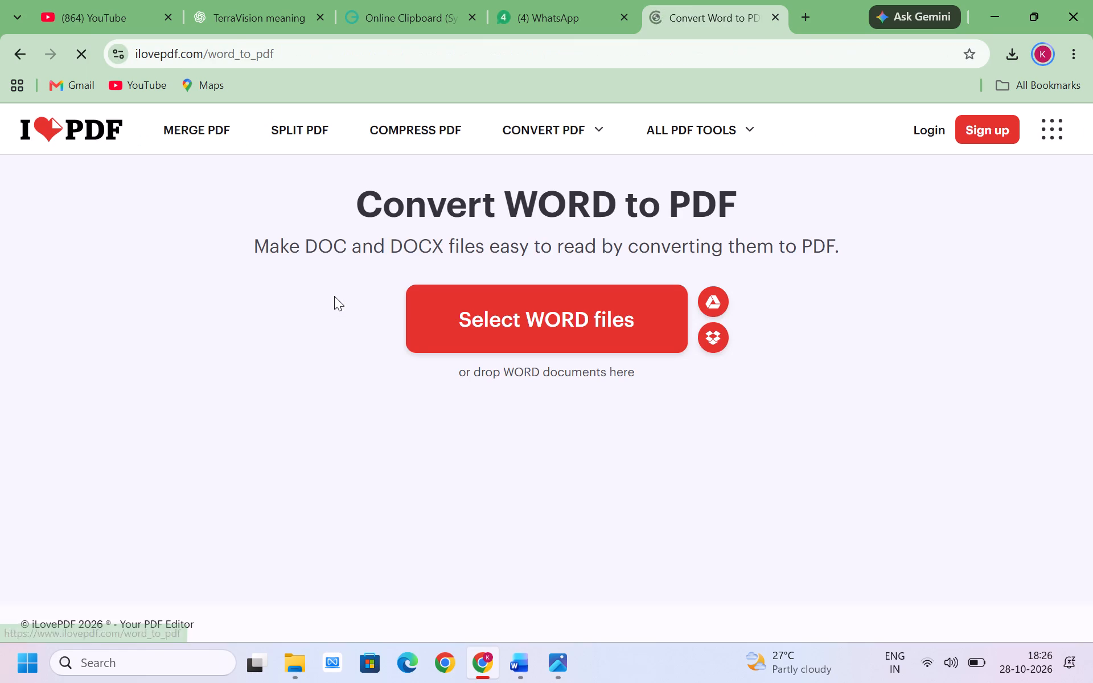
Choose the Word file TerraVision_Project_Report_All_Black from the CAPSTONE folder for conversion to PDF.
left_click(634, 326)
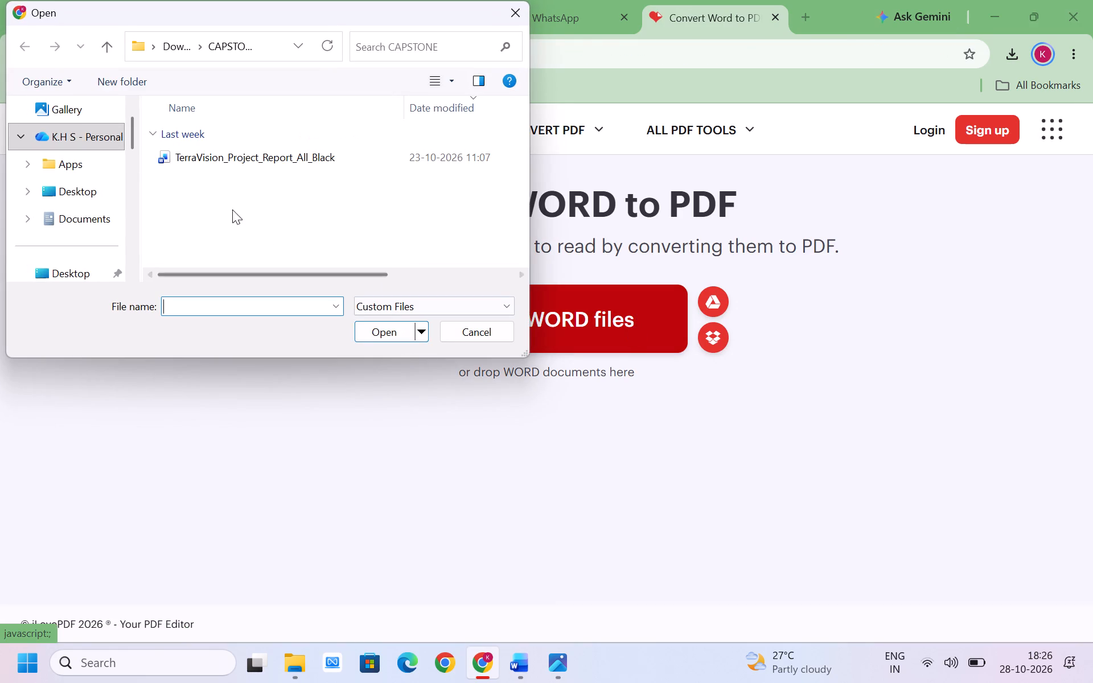
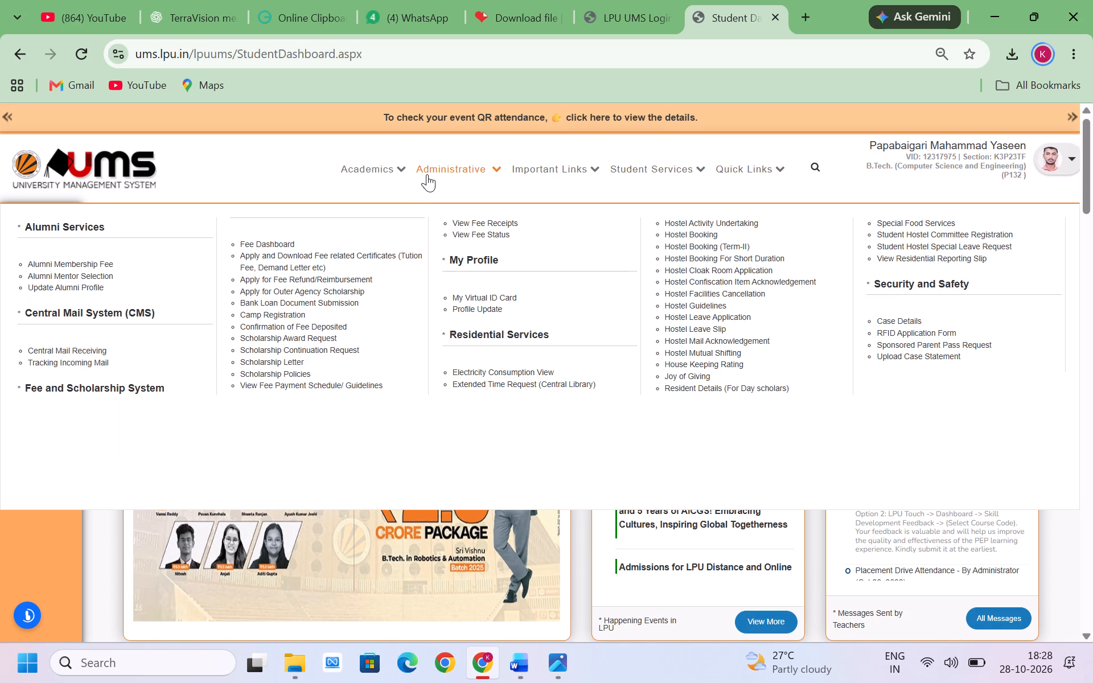
Open the Hostel Leave Application page from the administrative services of the LPU university management system.
left_click(427, 174)
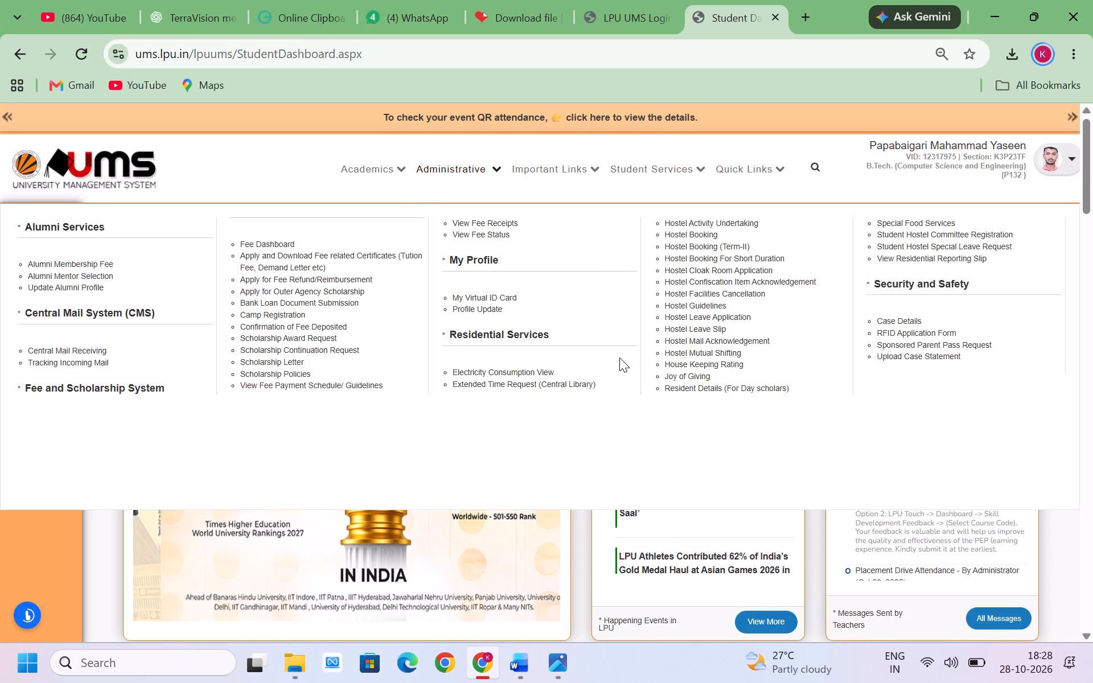
left_click(701, 318)
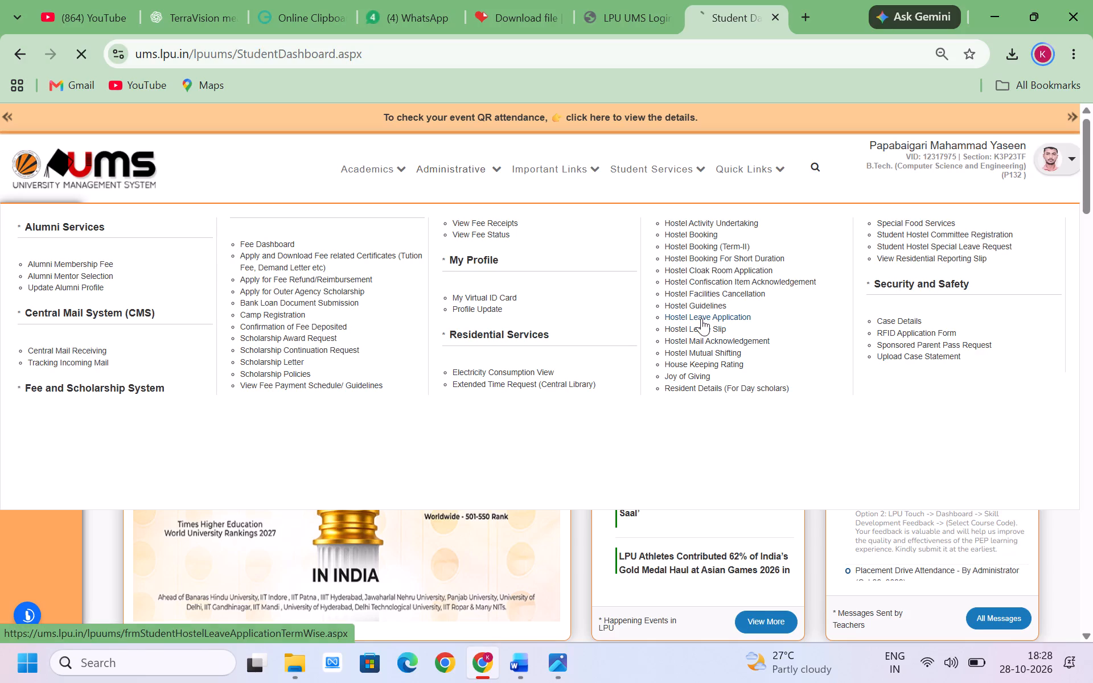
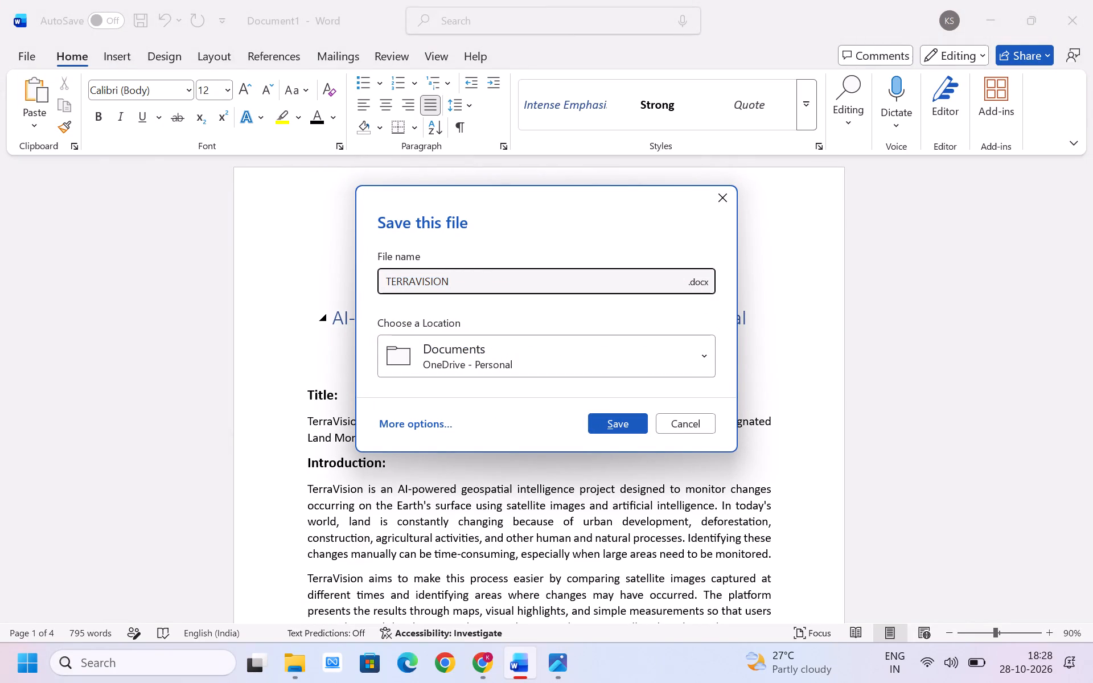
Complete the new document's file name as TERRAVISION_synopsis.
key("shift+underscore")
key("c")
key("BackSpace")
type("sy")
type("no")
key("p")
key("s")
type("ys")
key("BackSpace")
key("BackSpace")
type("is")
Choose the CAPSTONE folder in Downloads as the save location for the synopsis document.
left_click(640, 374)
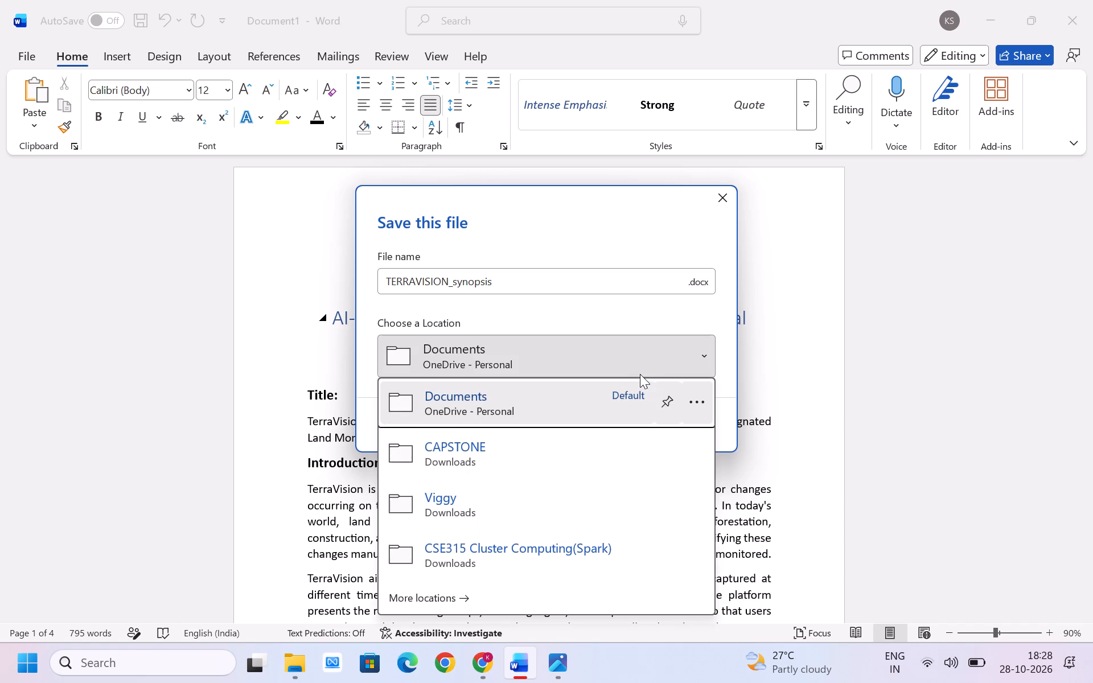
left_click(528, 448)
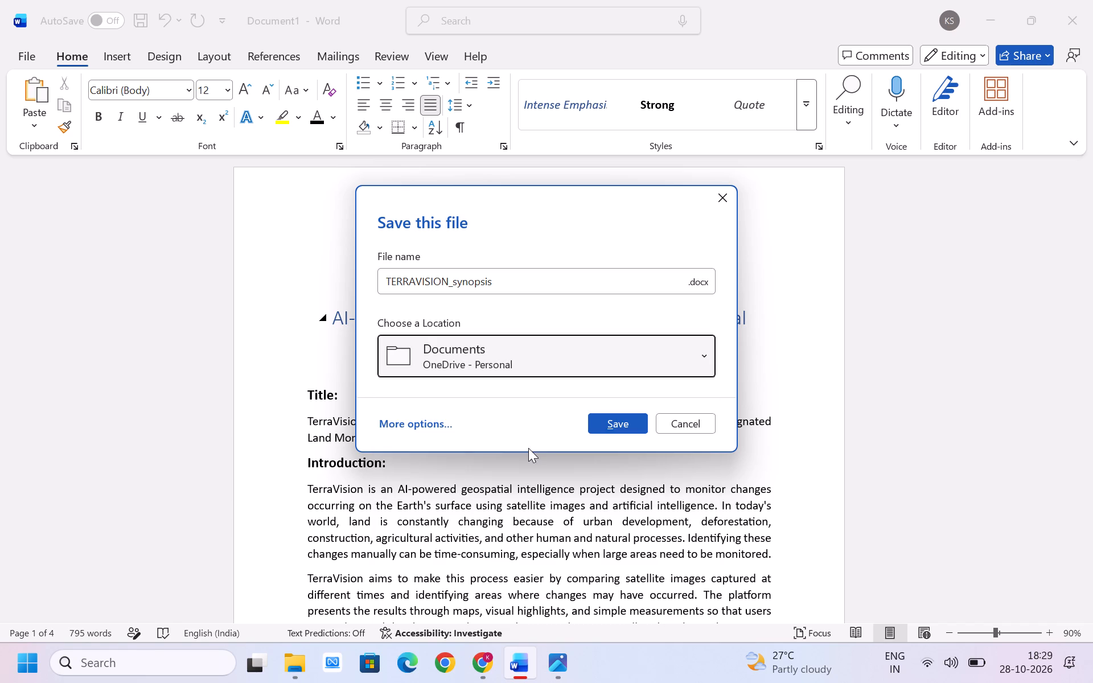
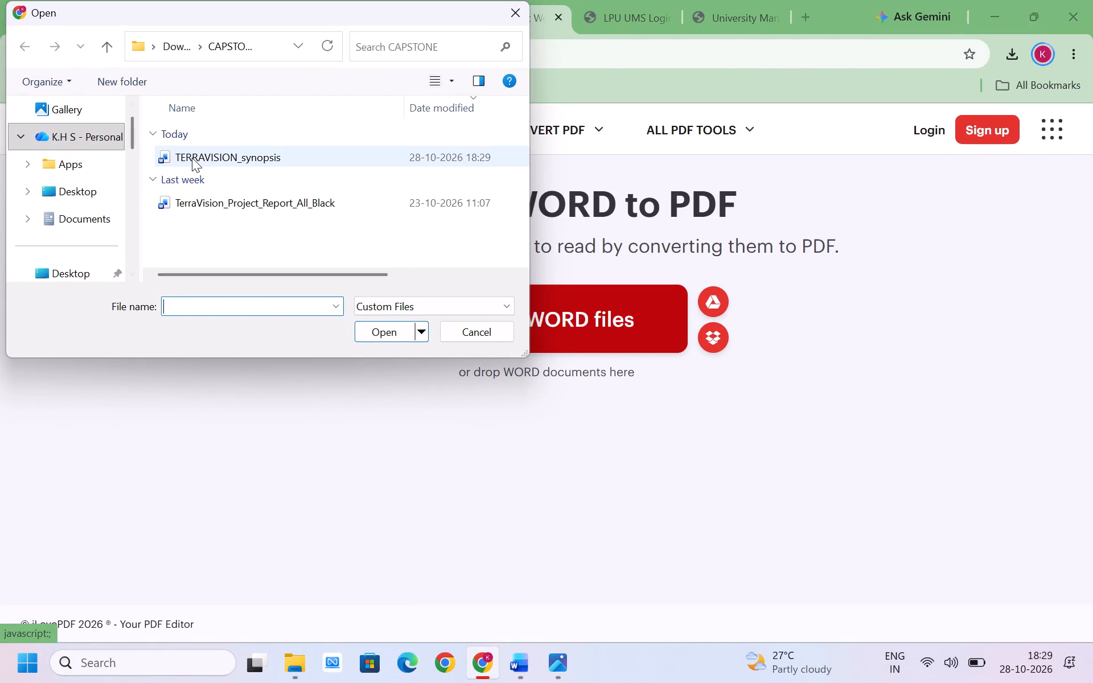
Load the TERRAVISION_synopsis document from the CAPSTONE folder into iLovePDF and convert it to PDF.
left_click(396, 333)
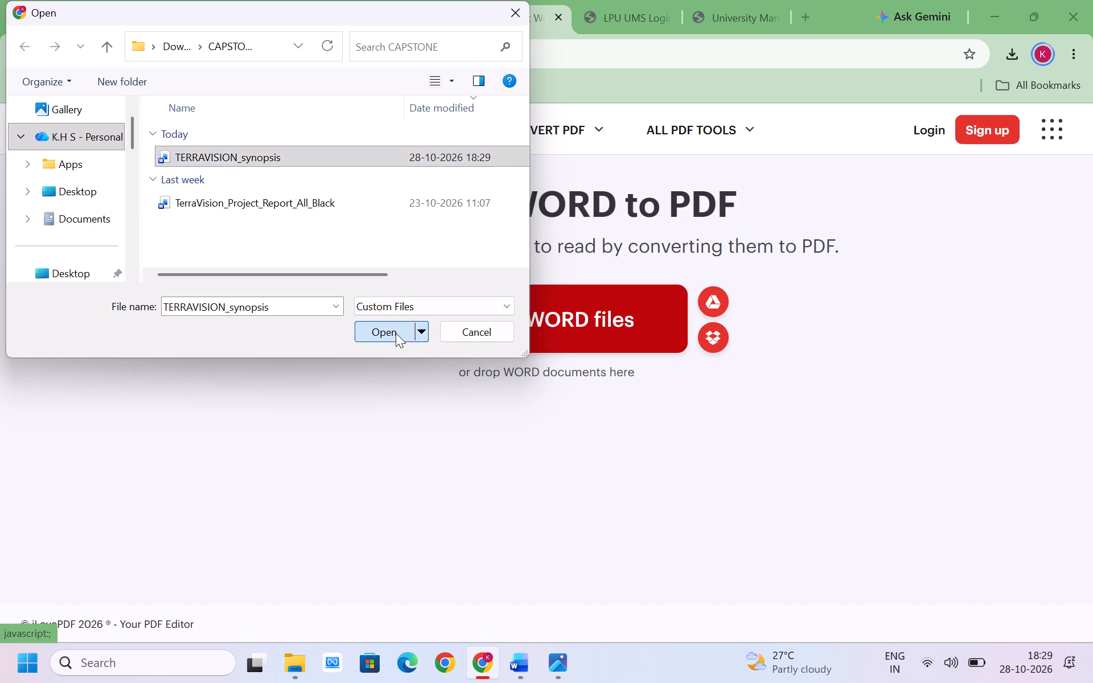
left_click(931, 593)
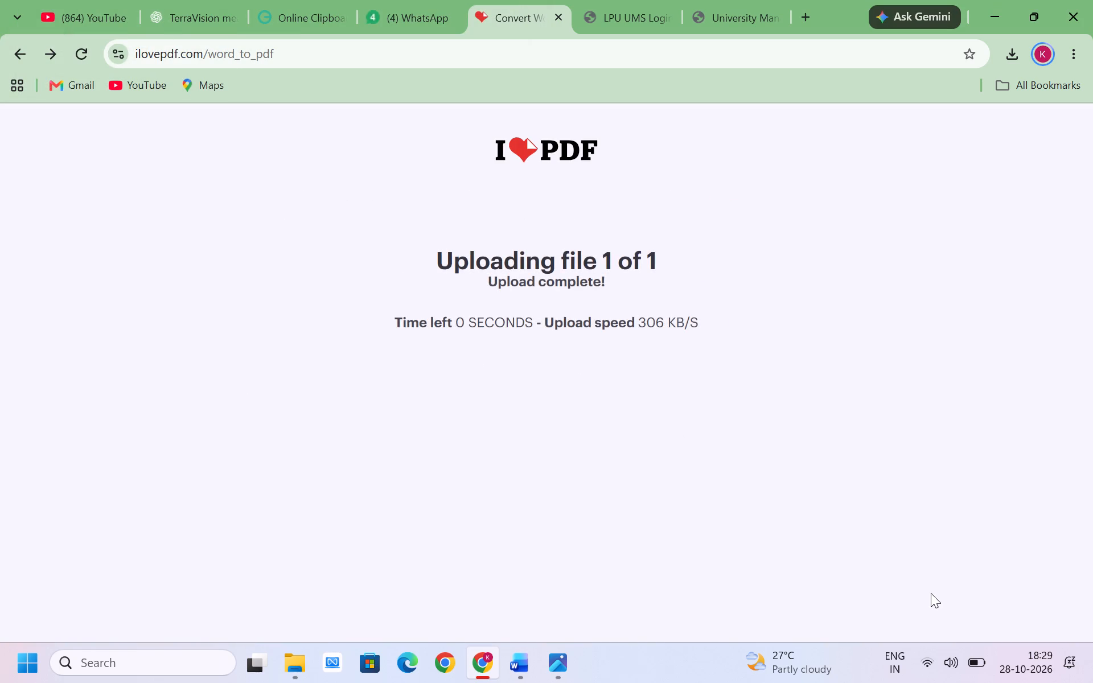
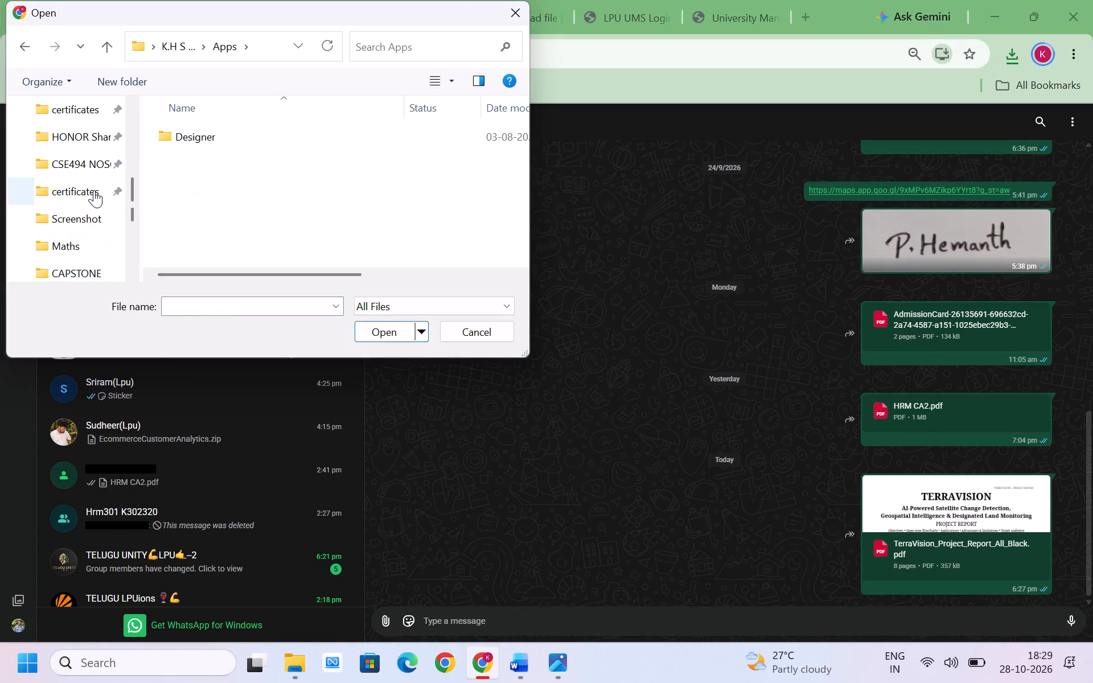
Browse to the Downloads folder to choose a file to attach to the WhatsApp chat.
scroll(94, 190, "down", 1)
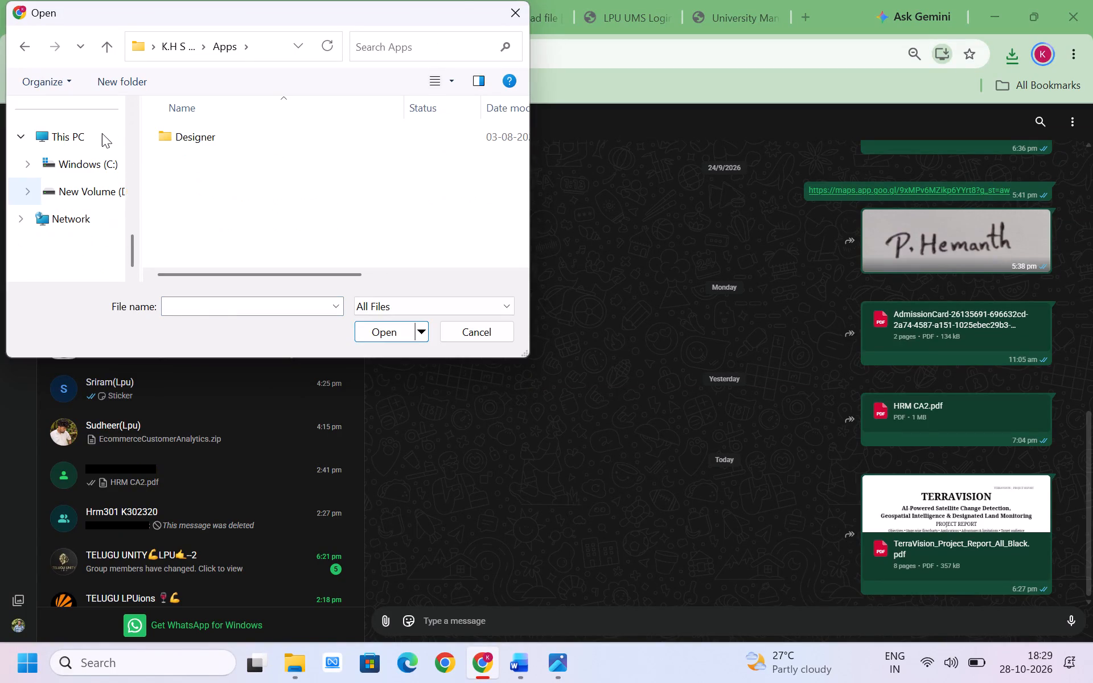
scroll(102, 133, "up", 4)
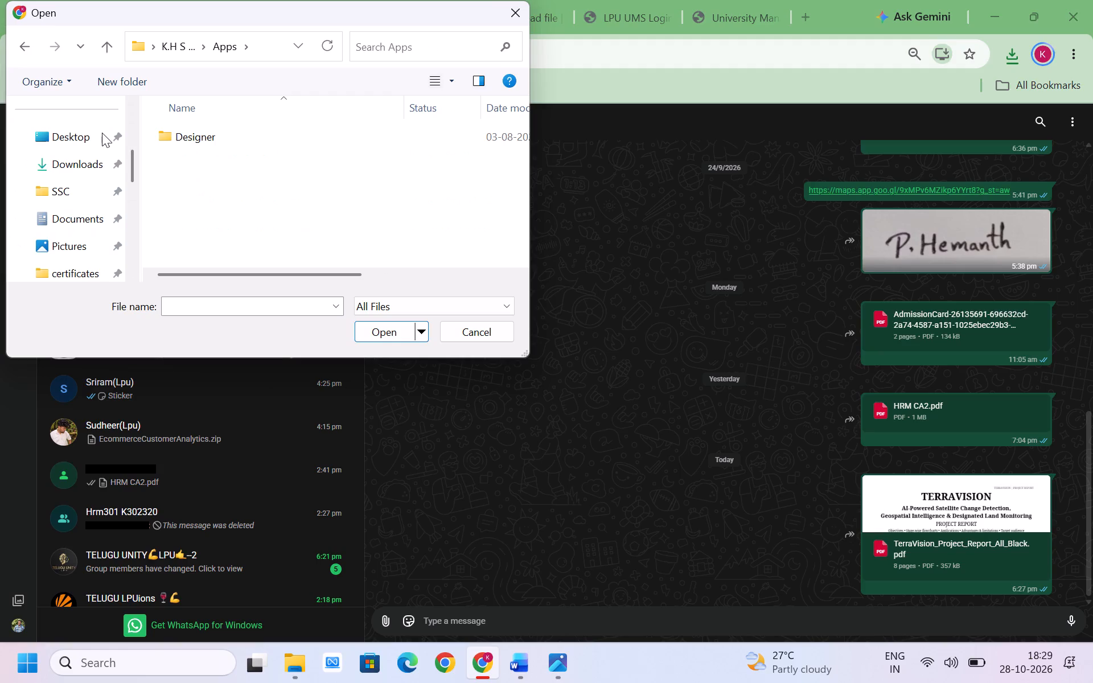
left_click(77, 172)
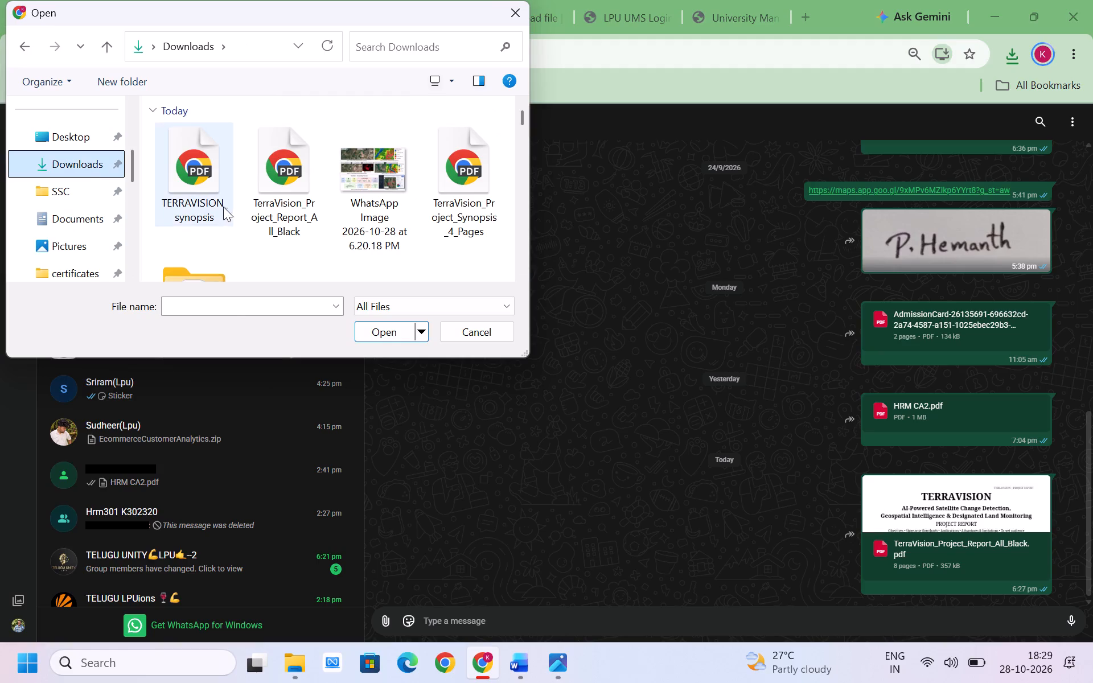
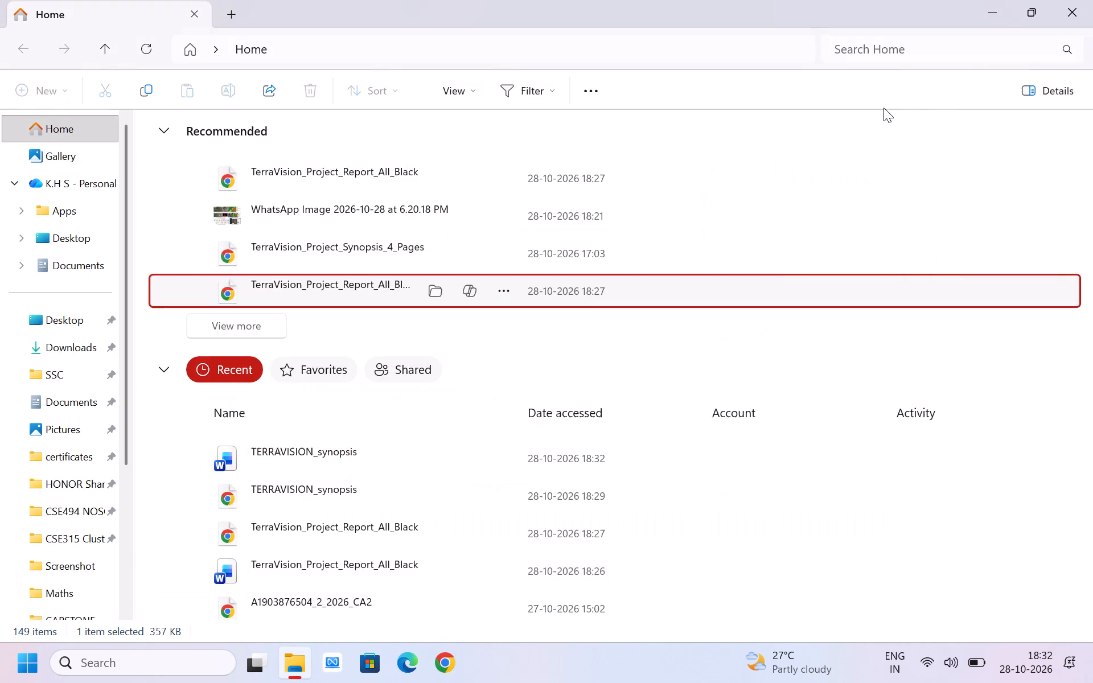
scroll(303, 273, "up", 2)
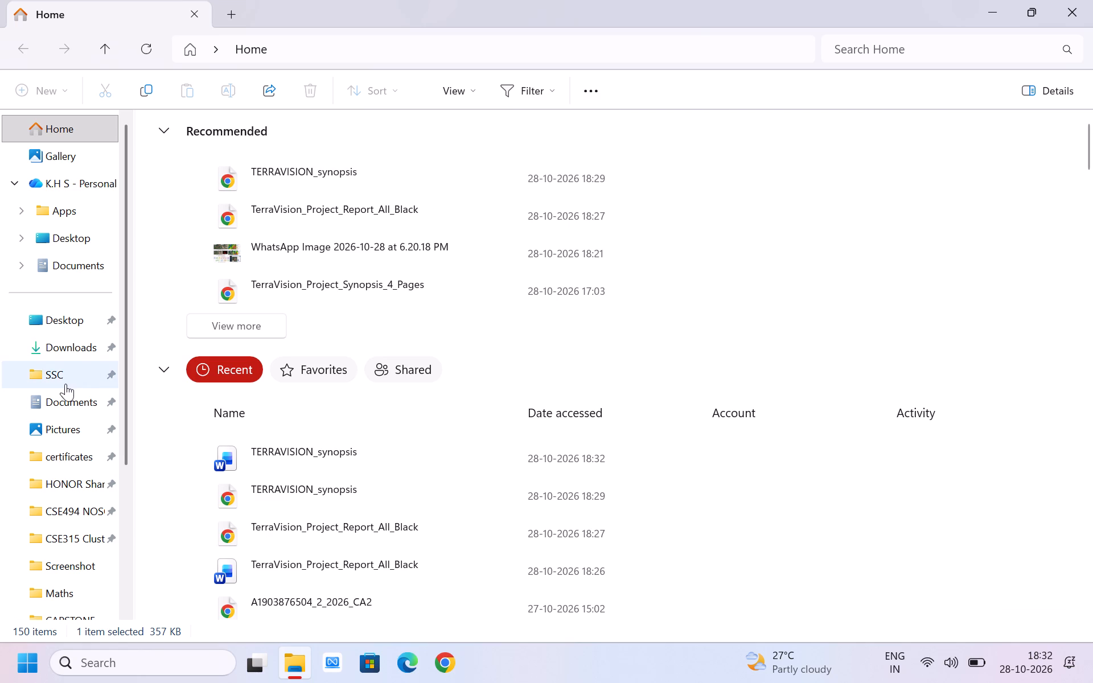
left_click(80, 358)
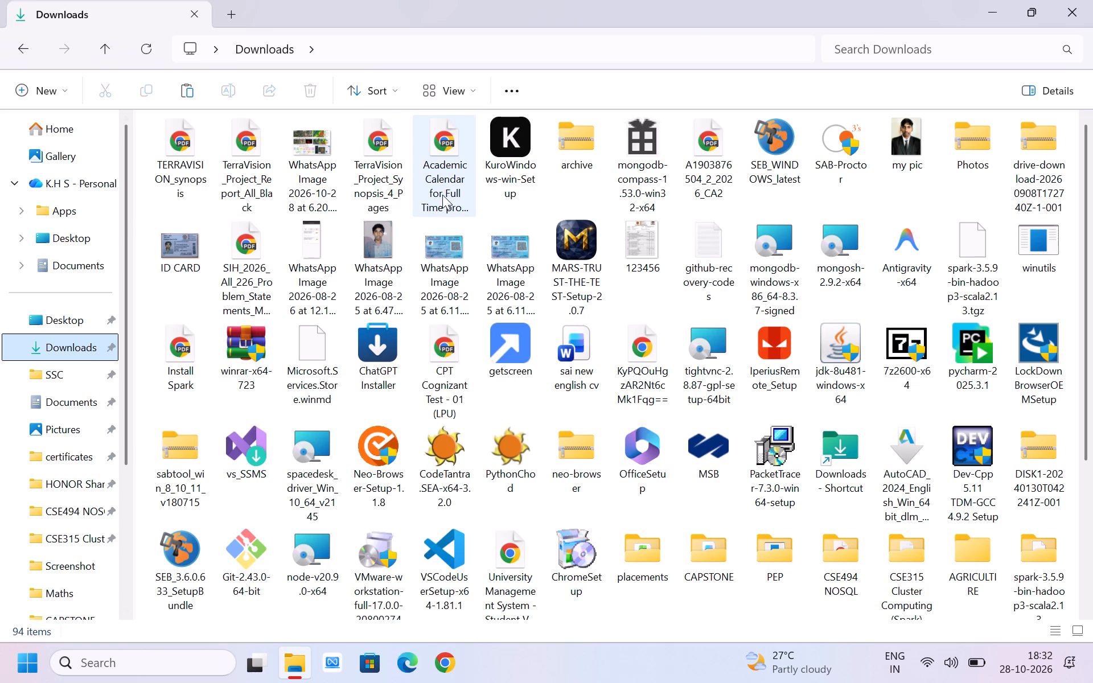
left_click(376, 177)
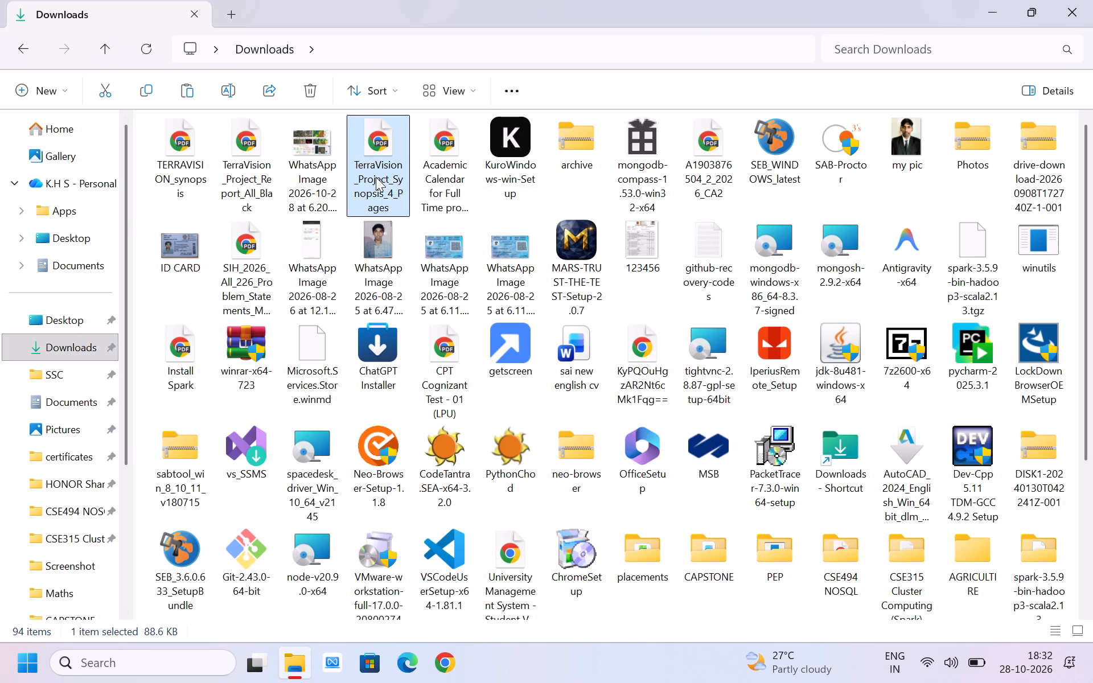
left_click(309, 83)
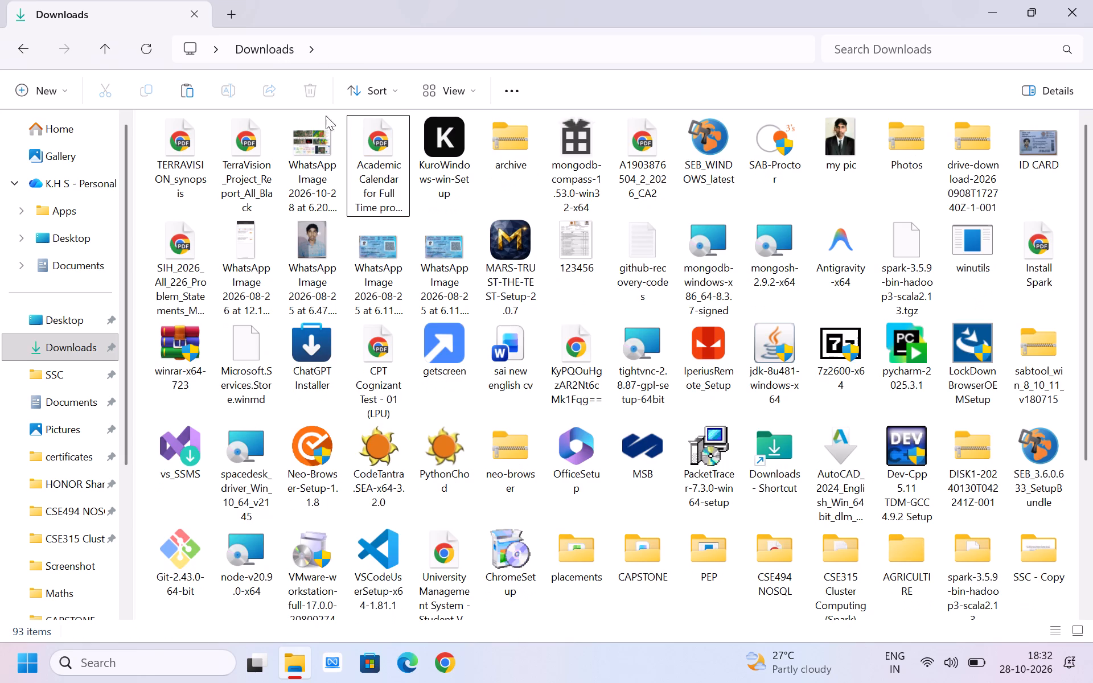
Move the WhatsApp image dated 2026-10-28 from Downloads into the CAPSTONE folder.
left_click_drag(313, 145, 606, 573)
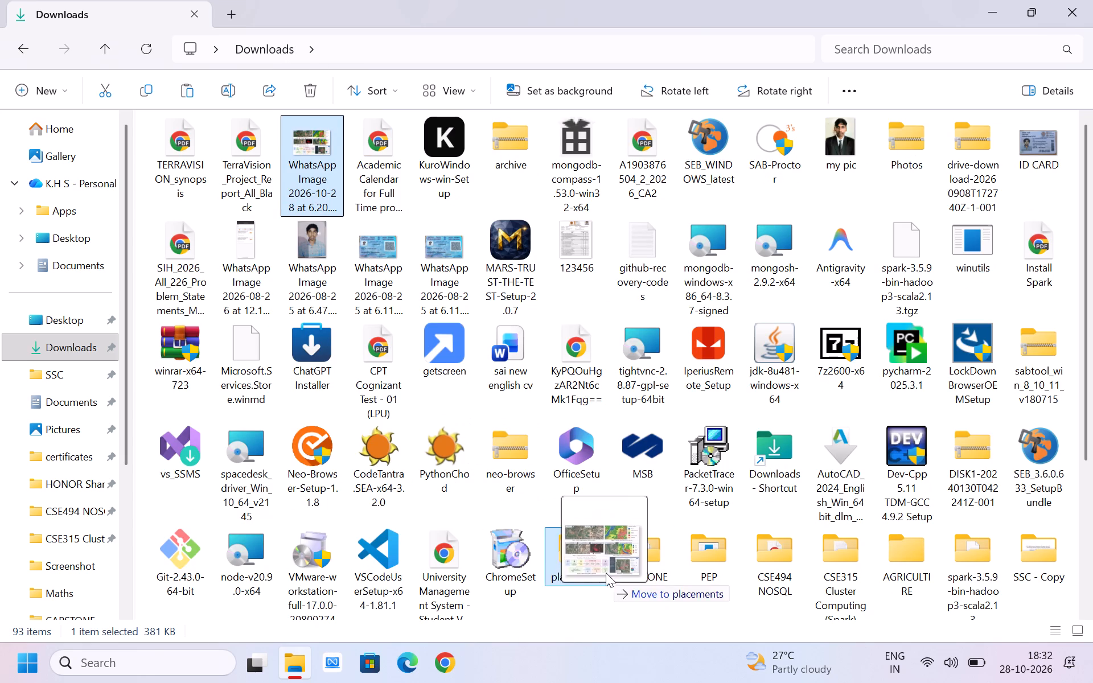
left_click_drag(606, 573, 632, 560)
Move the TerraVision_Project_Report_All_Black PDF into the CAPSTONE folder, replacing the file of the same name there.
left_click_drag(232, 156, 224, 183)
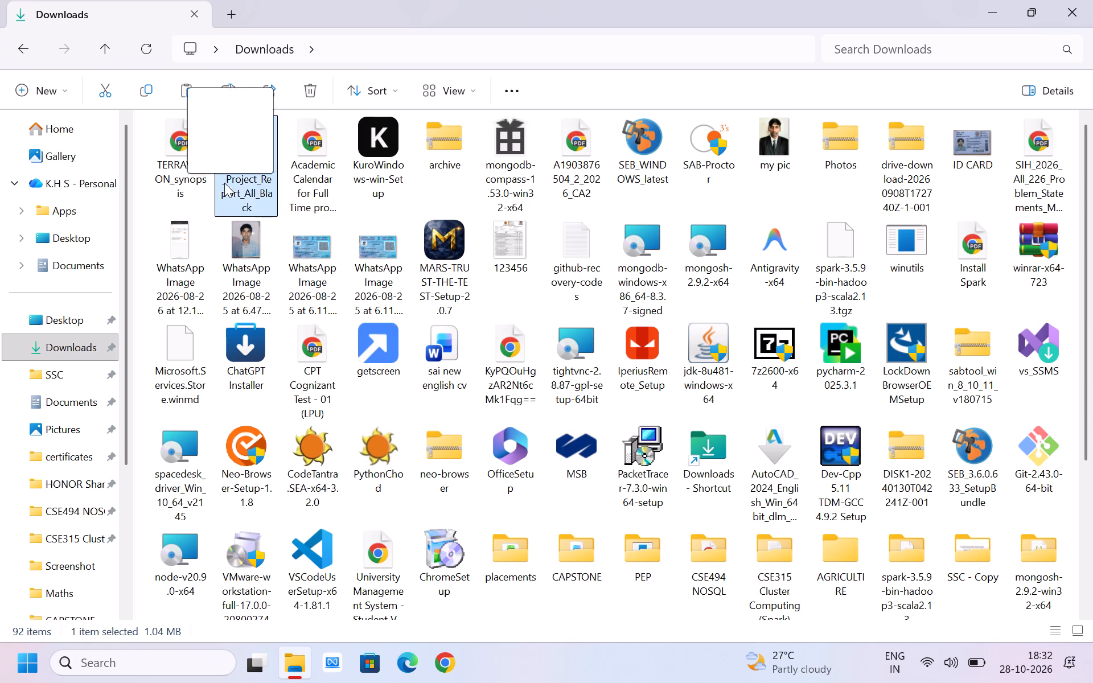
left_click_drag(224, 183, 583, 613)
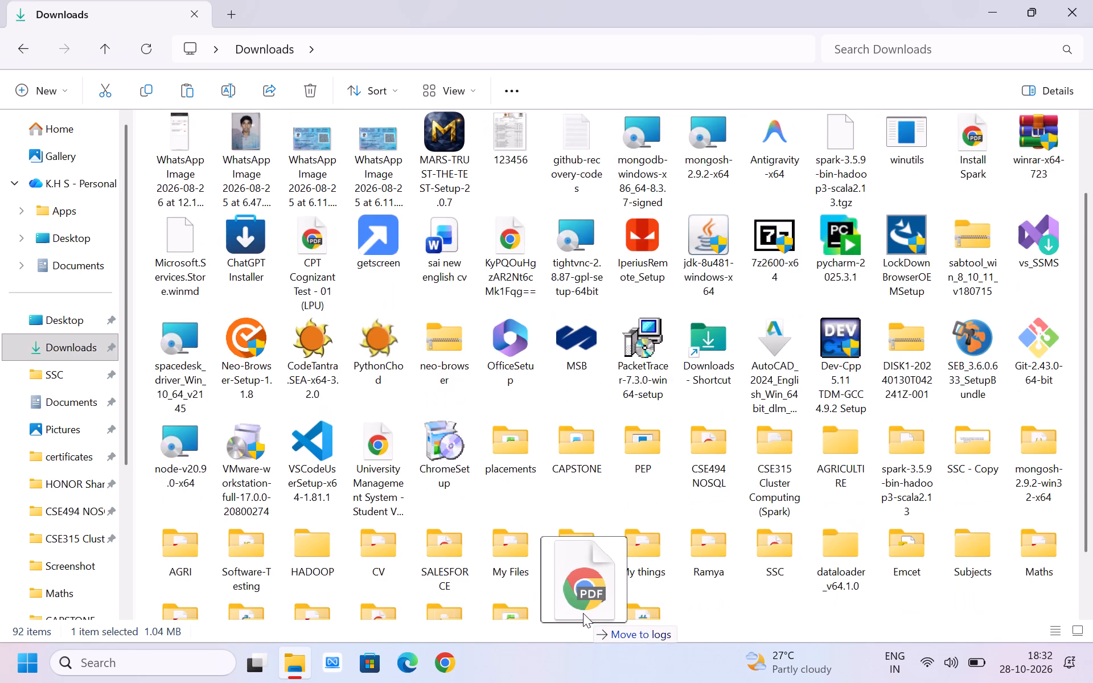
left_click_drag(583, 613, 552, 379)
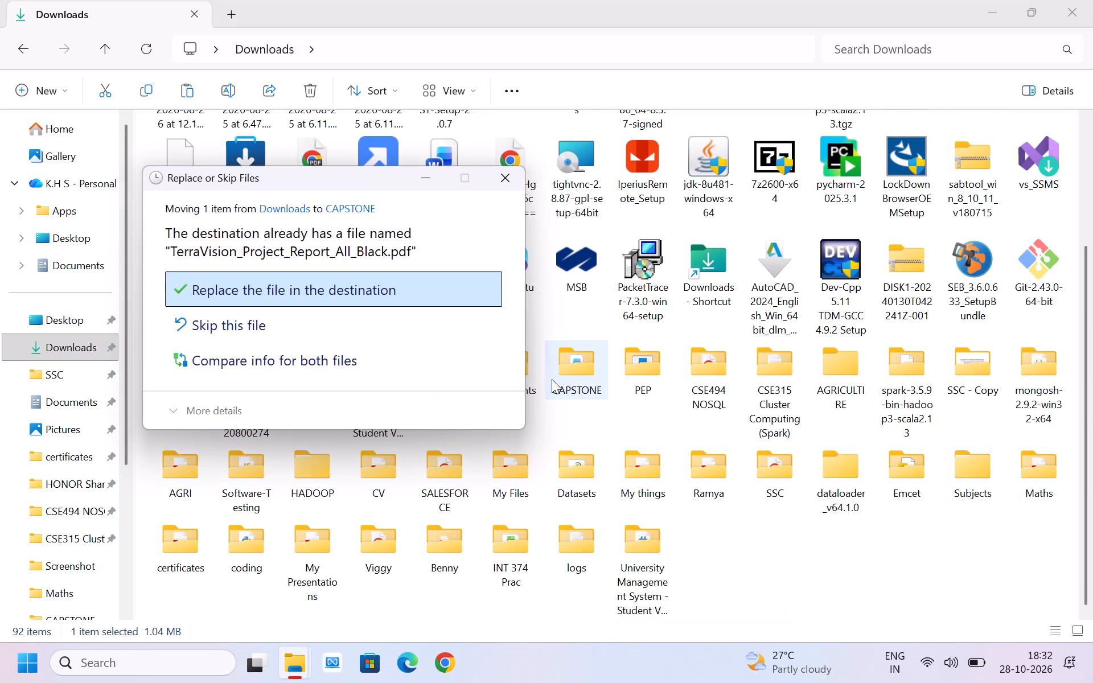
left_click(355, 290)
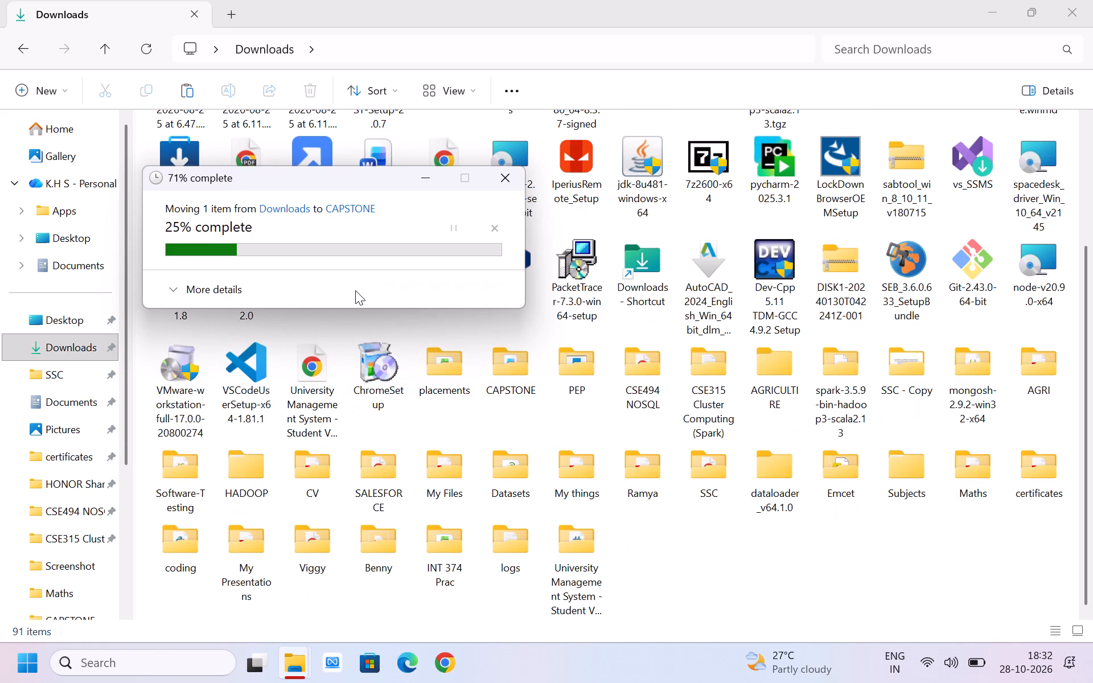
Move the TERRAVISION_synopsis PDF from Downloads into the CAPSTONE folder.
scroll(355, 290, "up", 3)
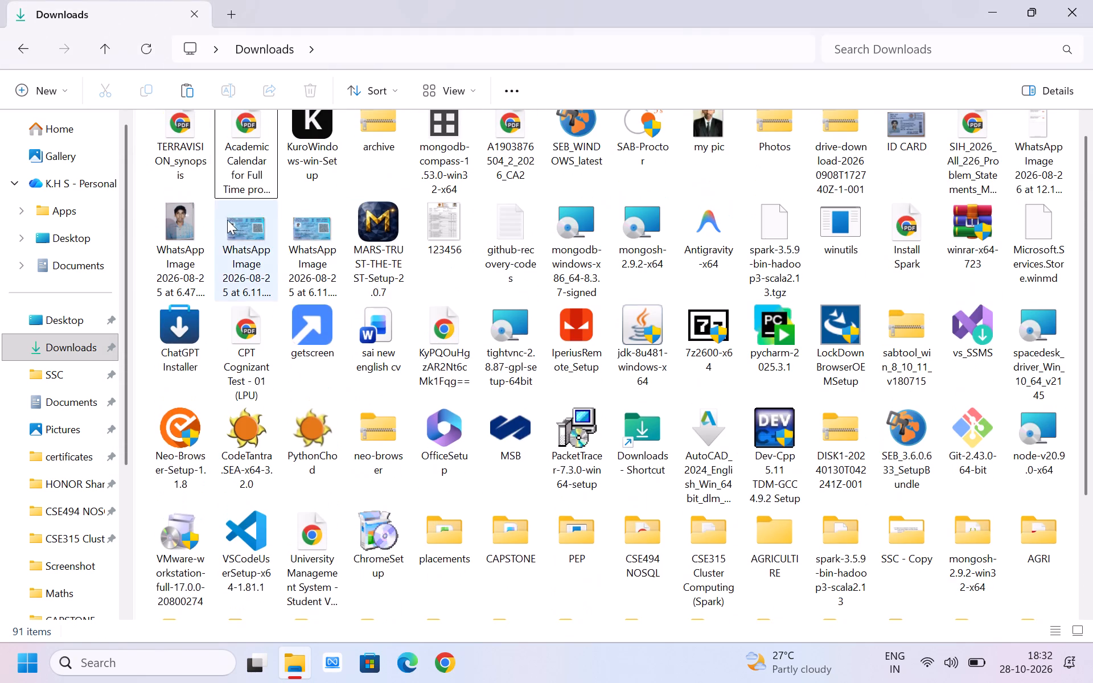
scroll(187, 167, "up", 1)
left_click_drag(171, 122, 236, 268)
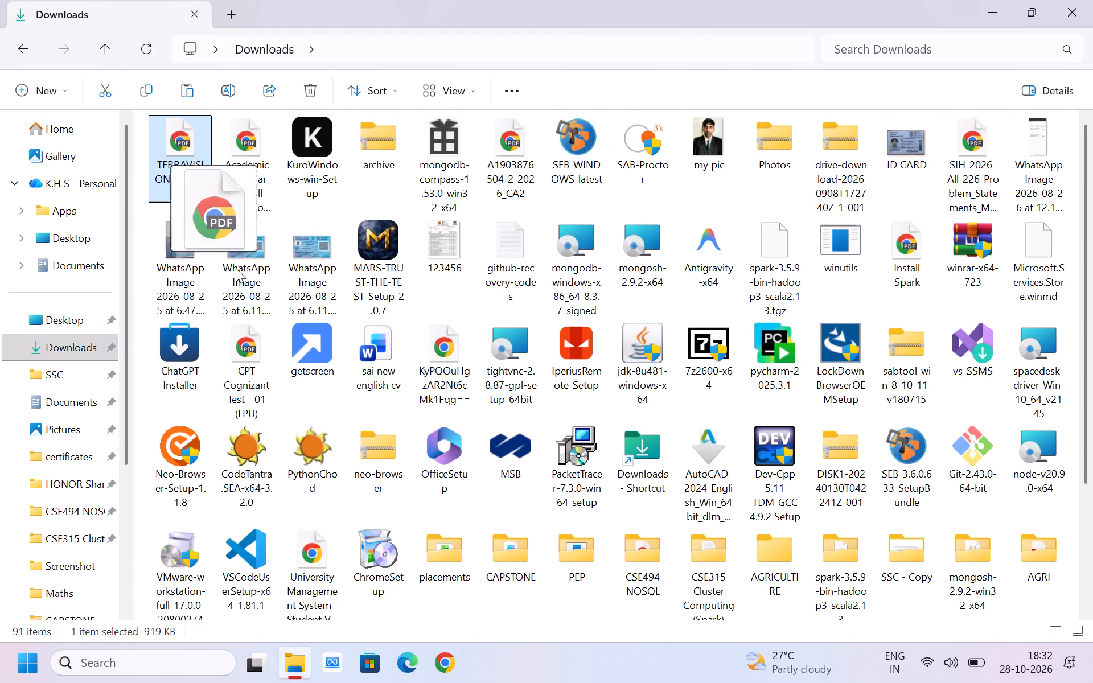
left_click_drag(236, 268, 515, 549)
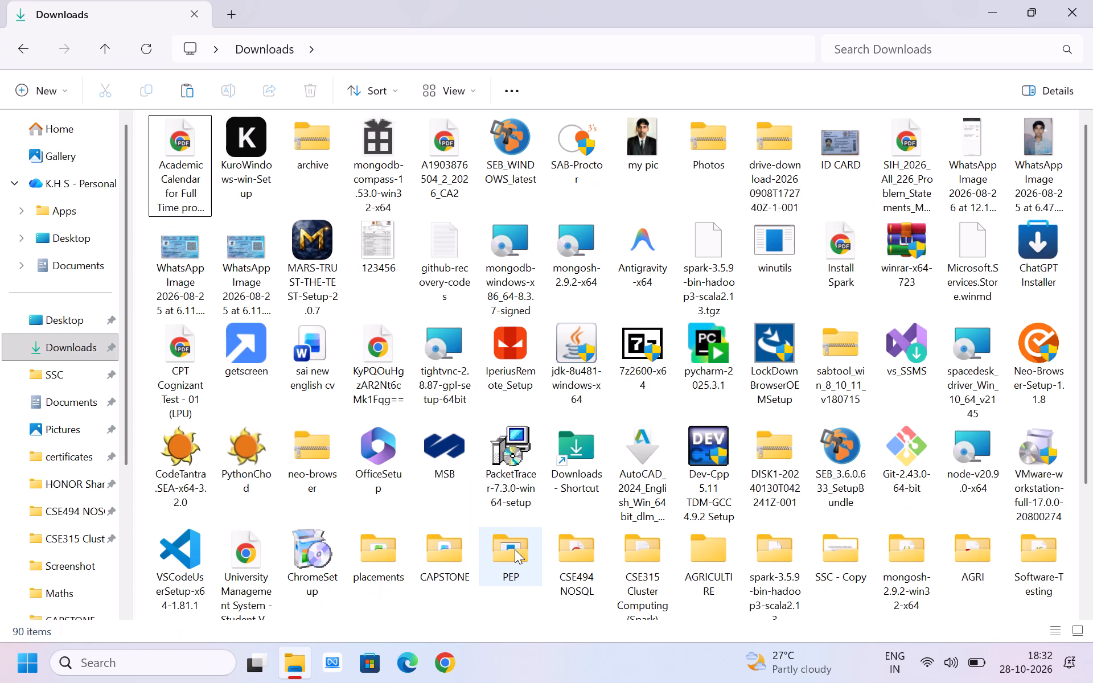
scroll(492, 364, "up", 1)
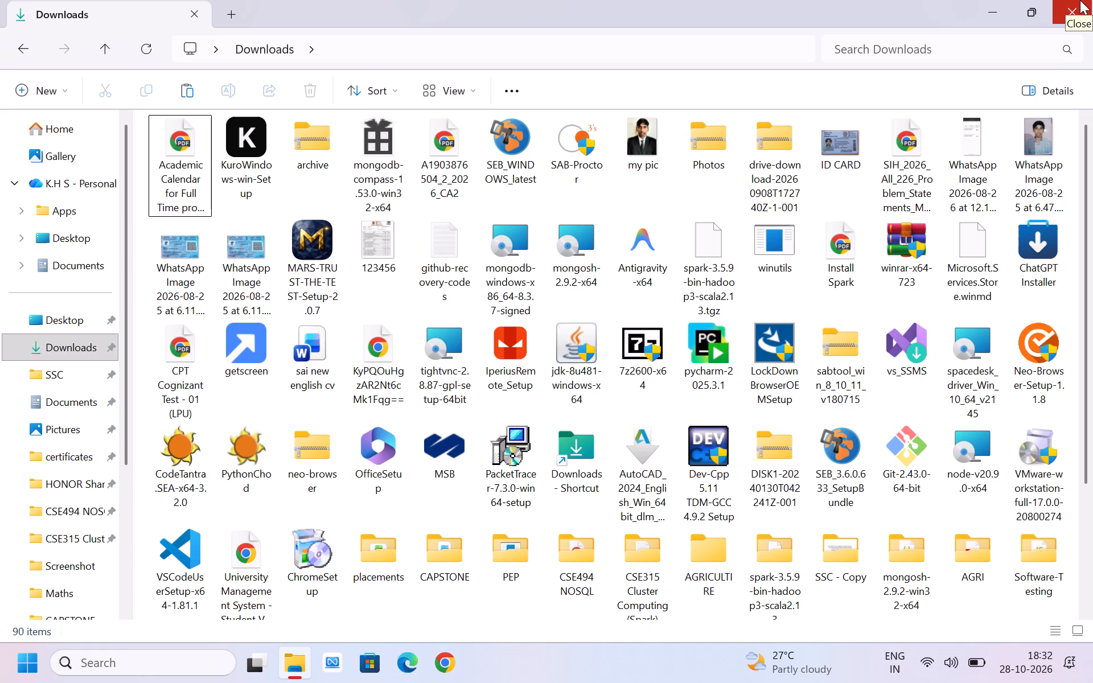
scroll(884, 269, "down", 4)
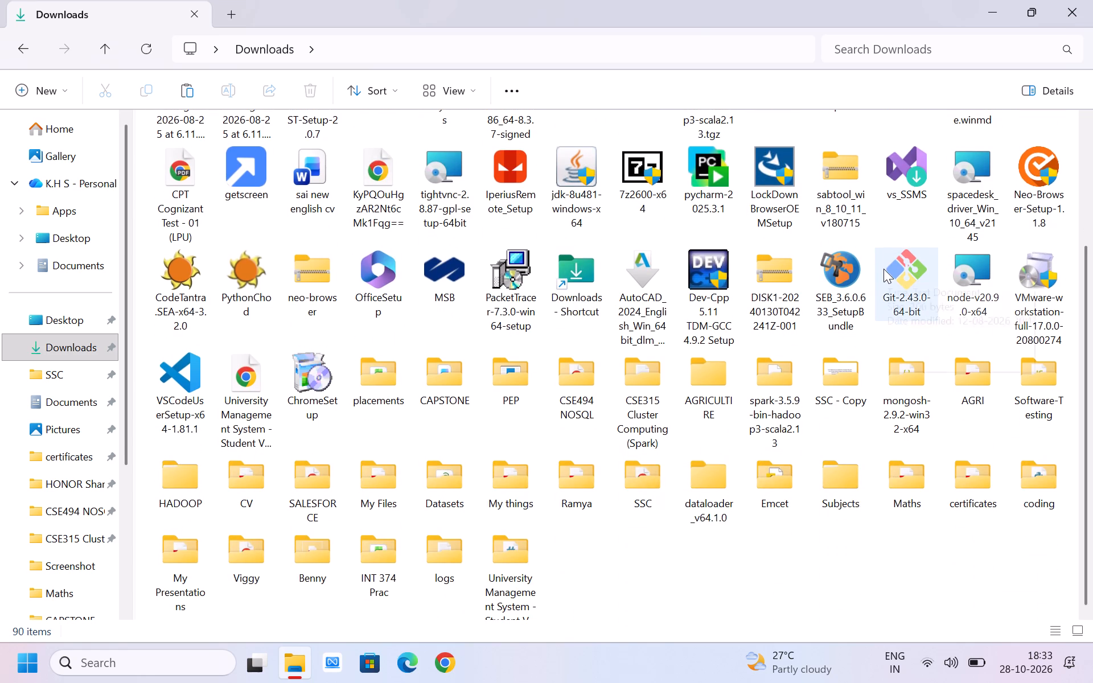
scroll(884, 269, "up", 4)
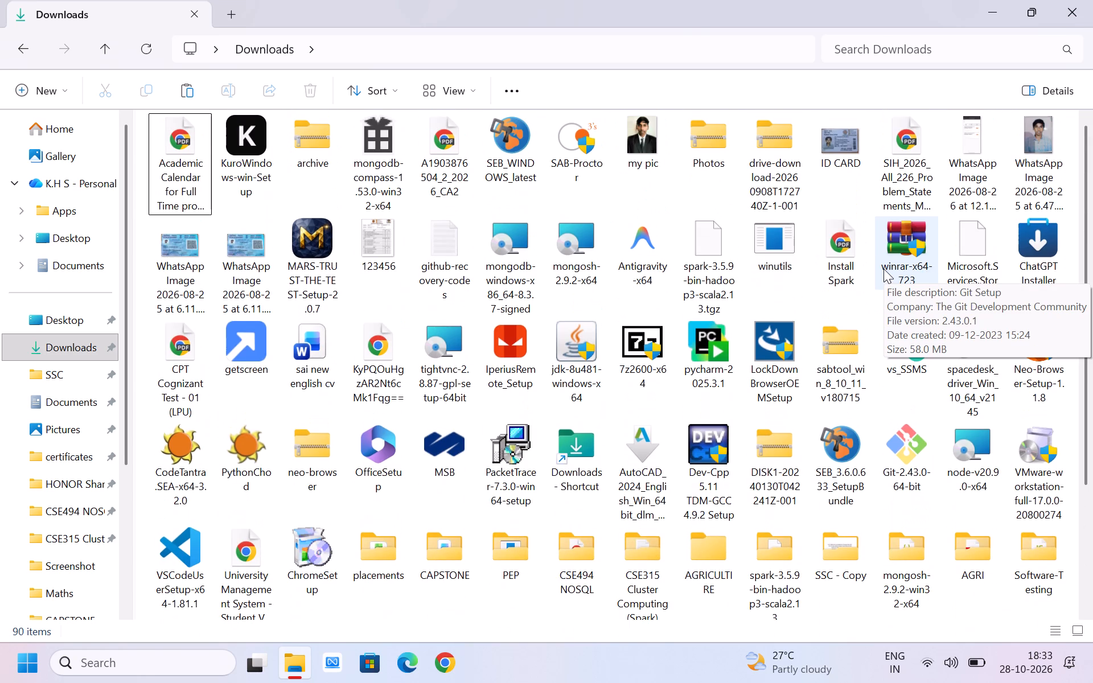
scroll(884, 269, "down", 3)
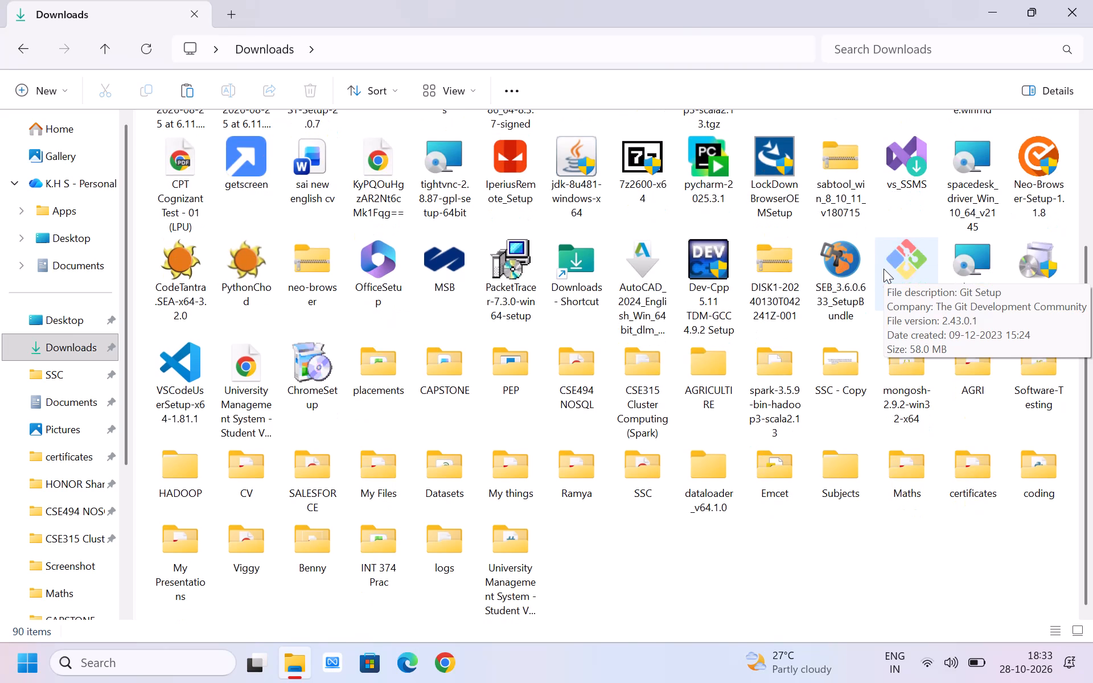
Close the Downloads window to return to the desktop.
left_click(1051, 0)
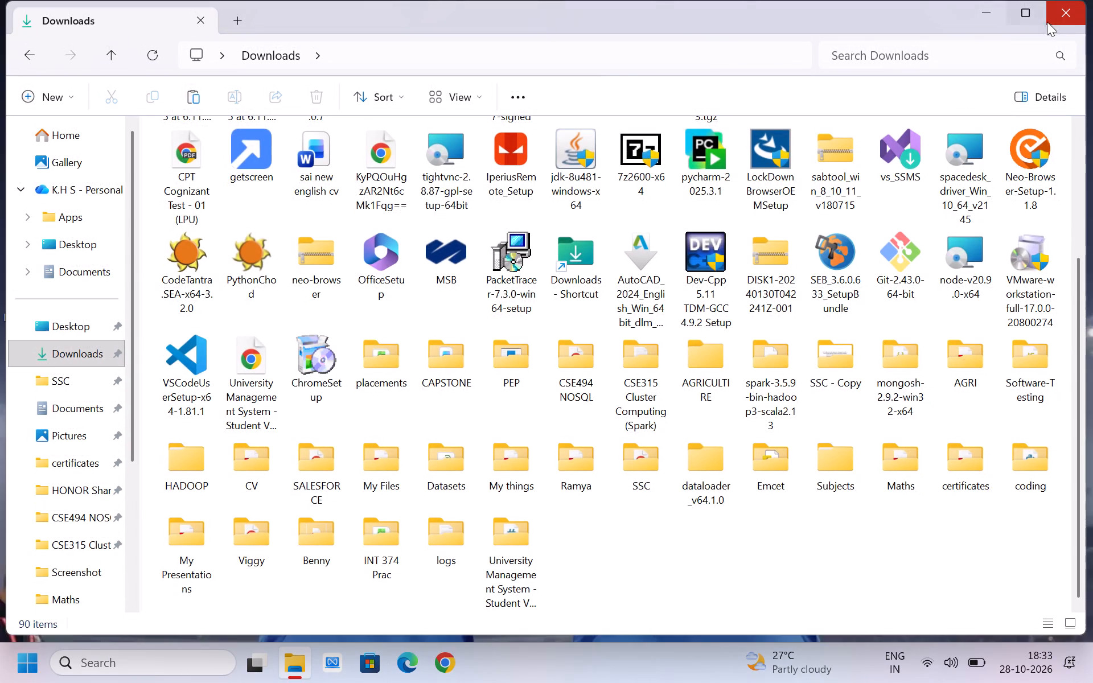
left_click(1065, 16)
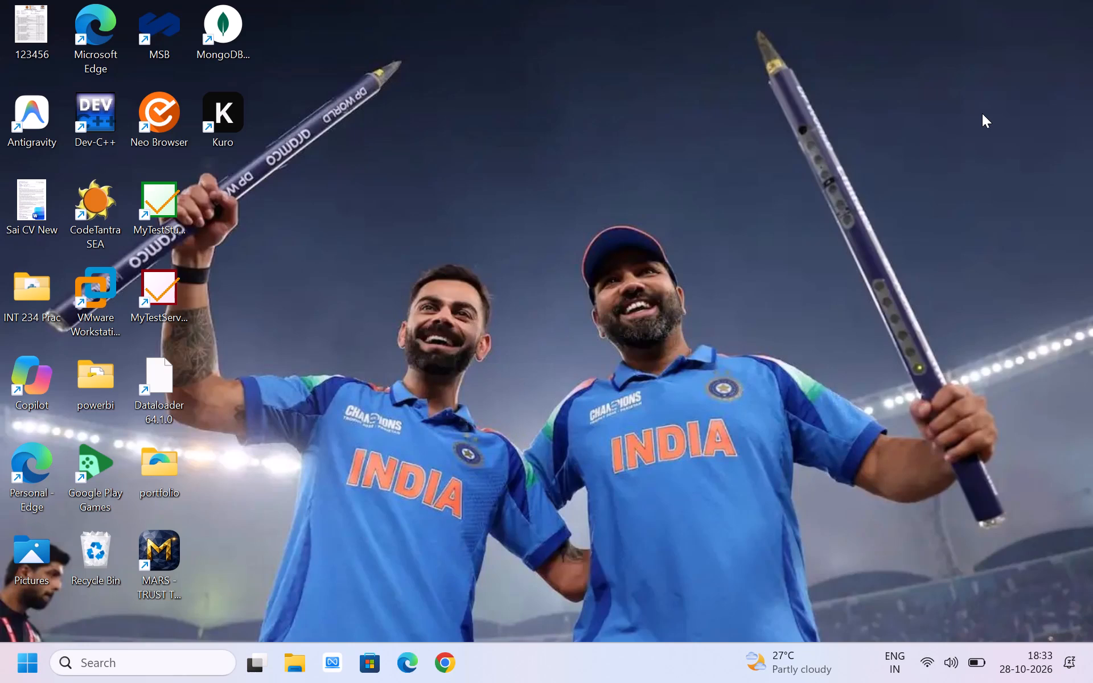
Bring up the Shut Down Windows dialog from the desktop.
key("alt+F4")
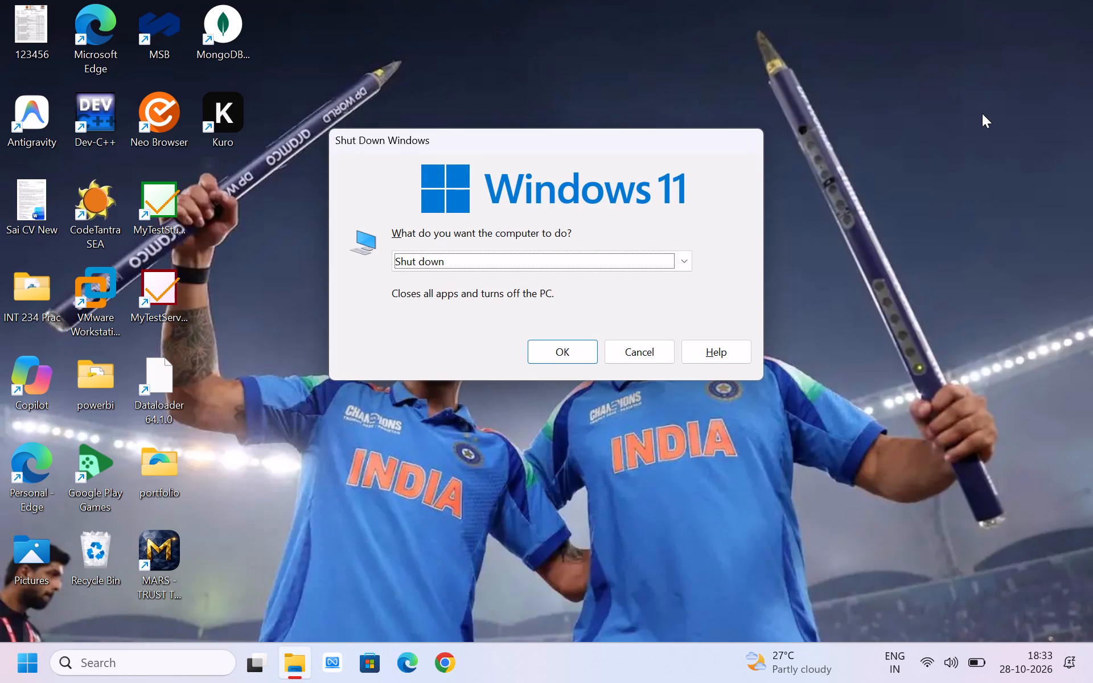